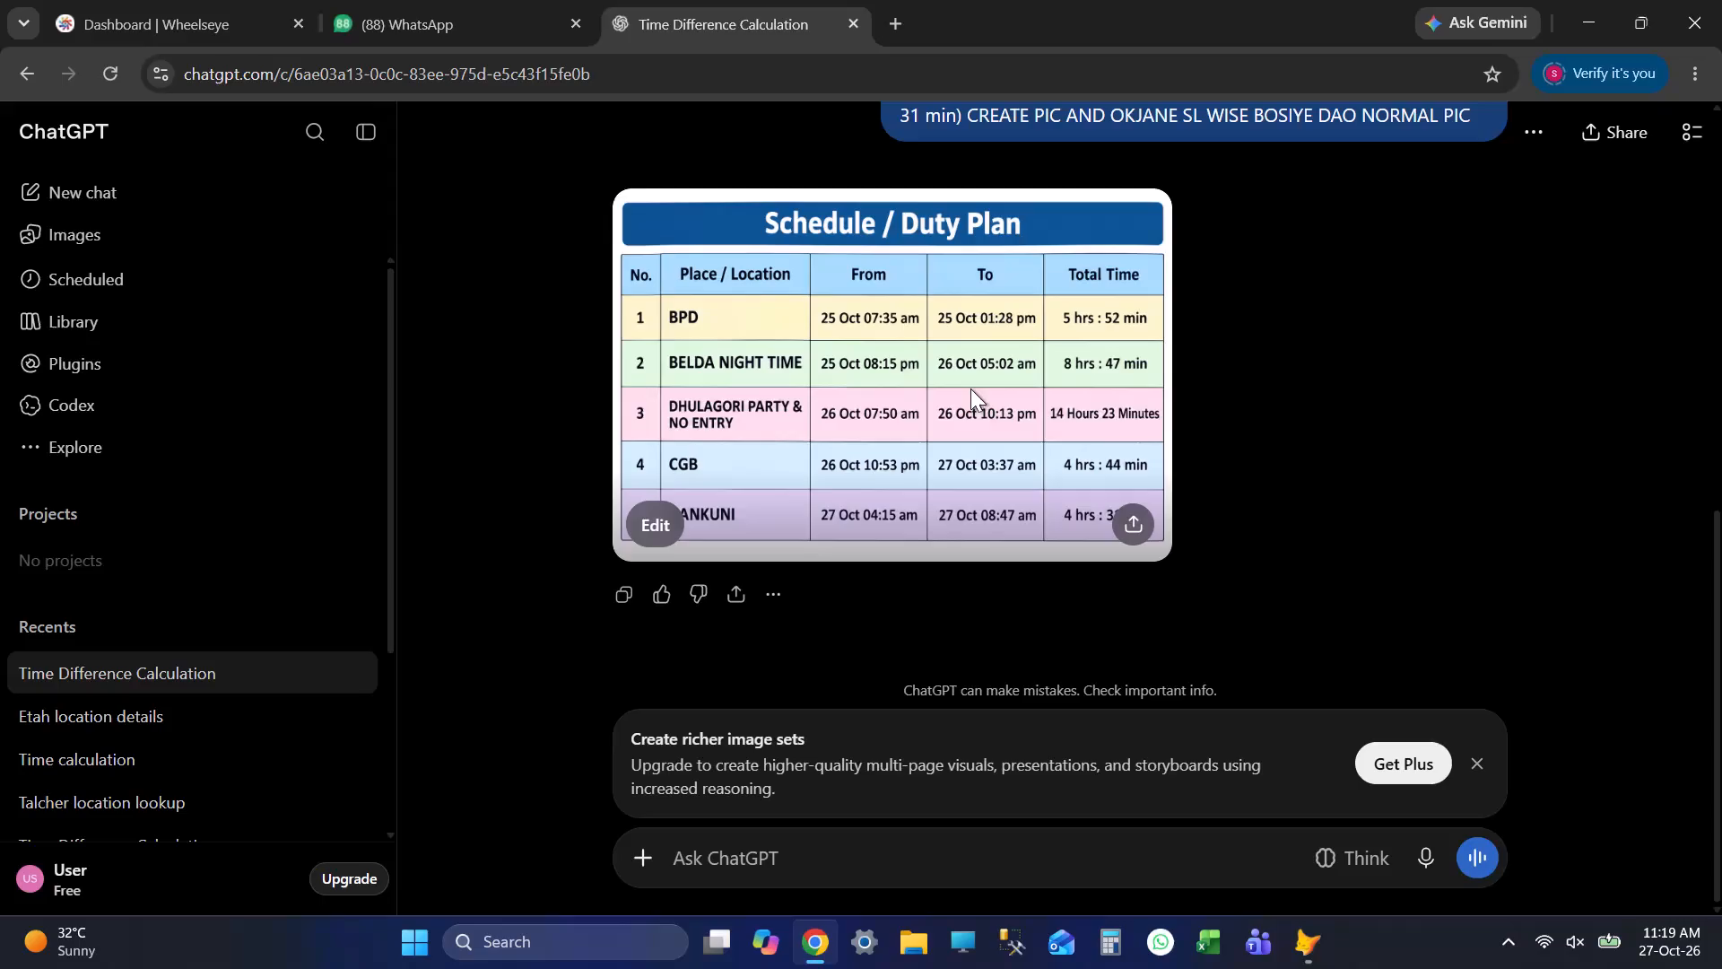
Enlarge the Schedule / Duty Plan image in the chat to examine it.
left_click(951, 387)
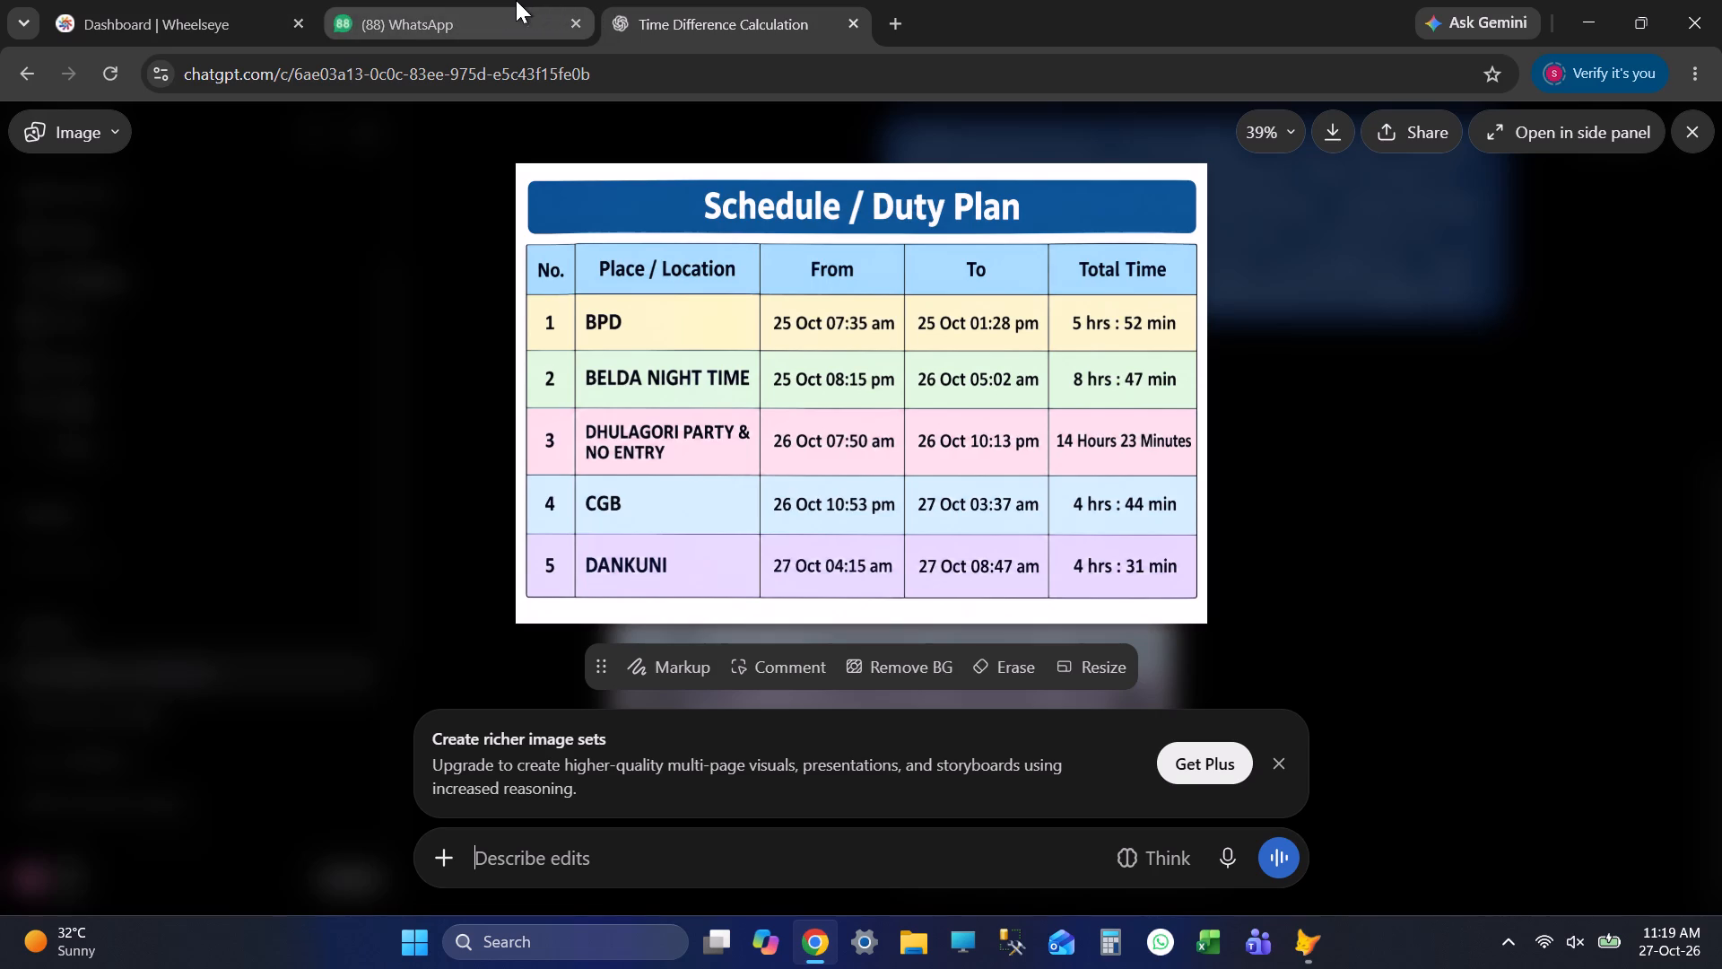
Switch to the Wheelseye site and open the Stoppage Report form in its reports section.
left_click(195, 14)
left_click(50, 401)
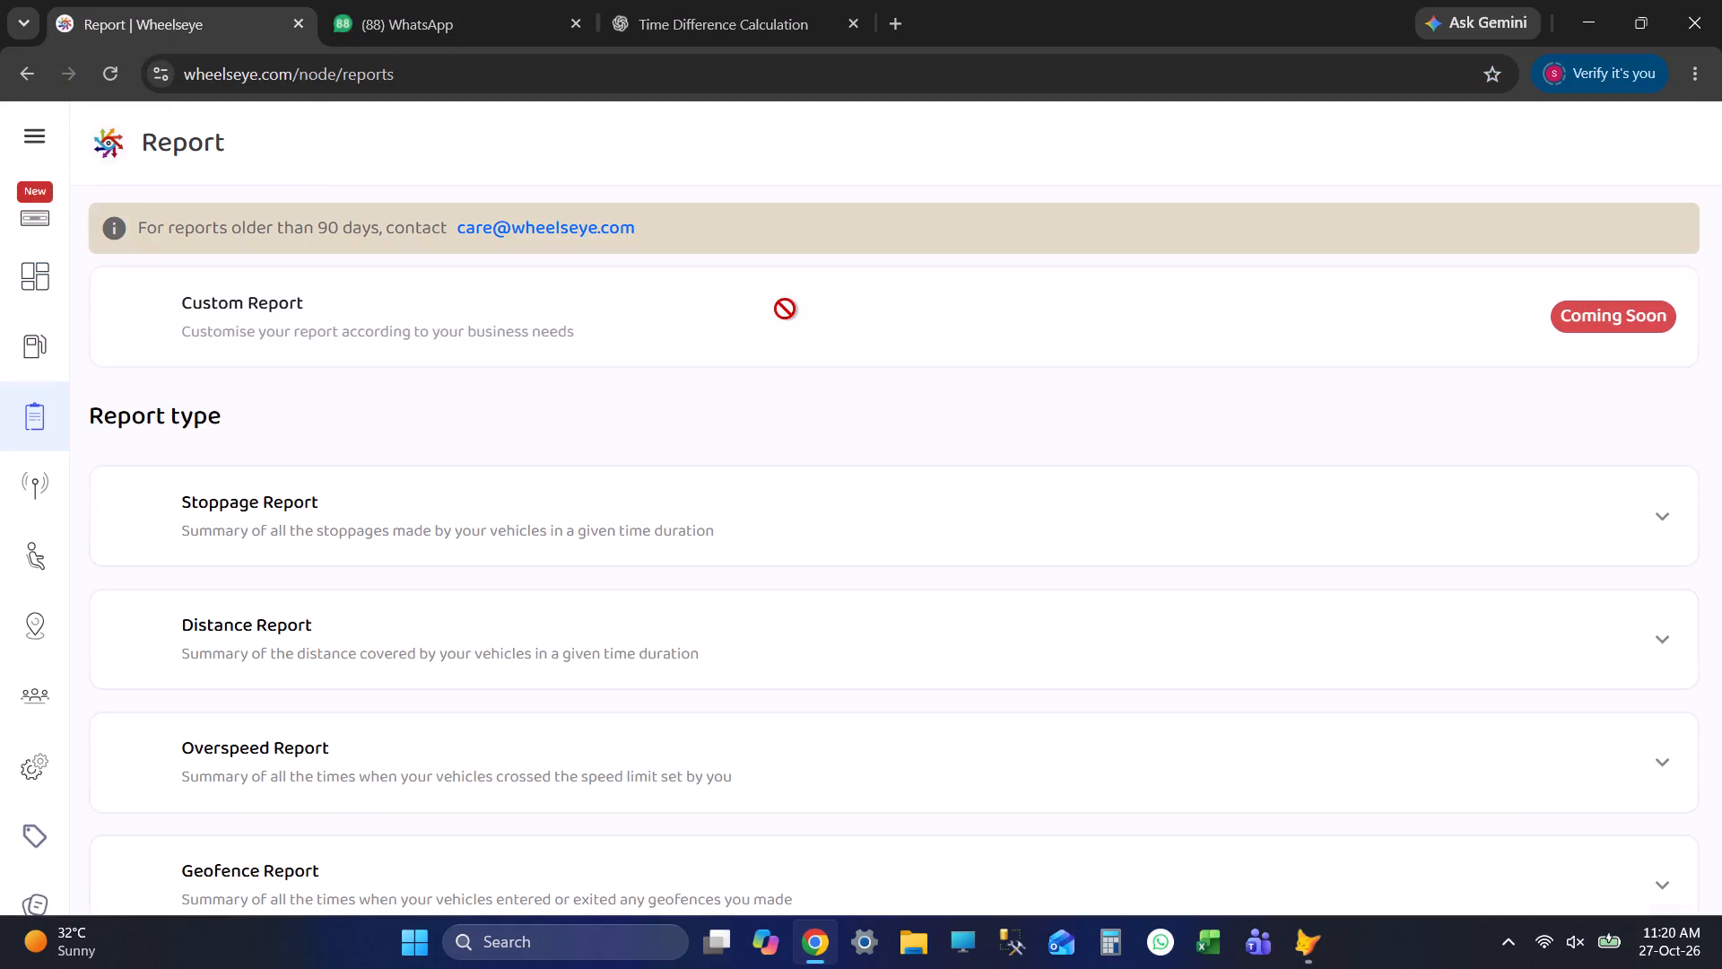
left_click(409, 533)
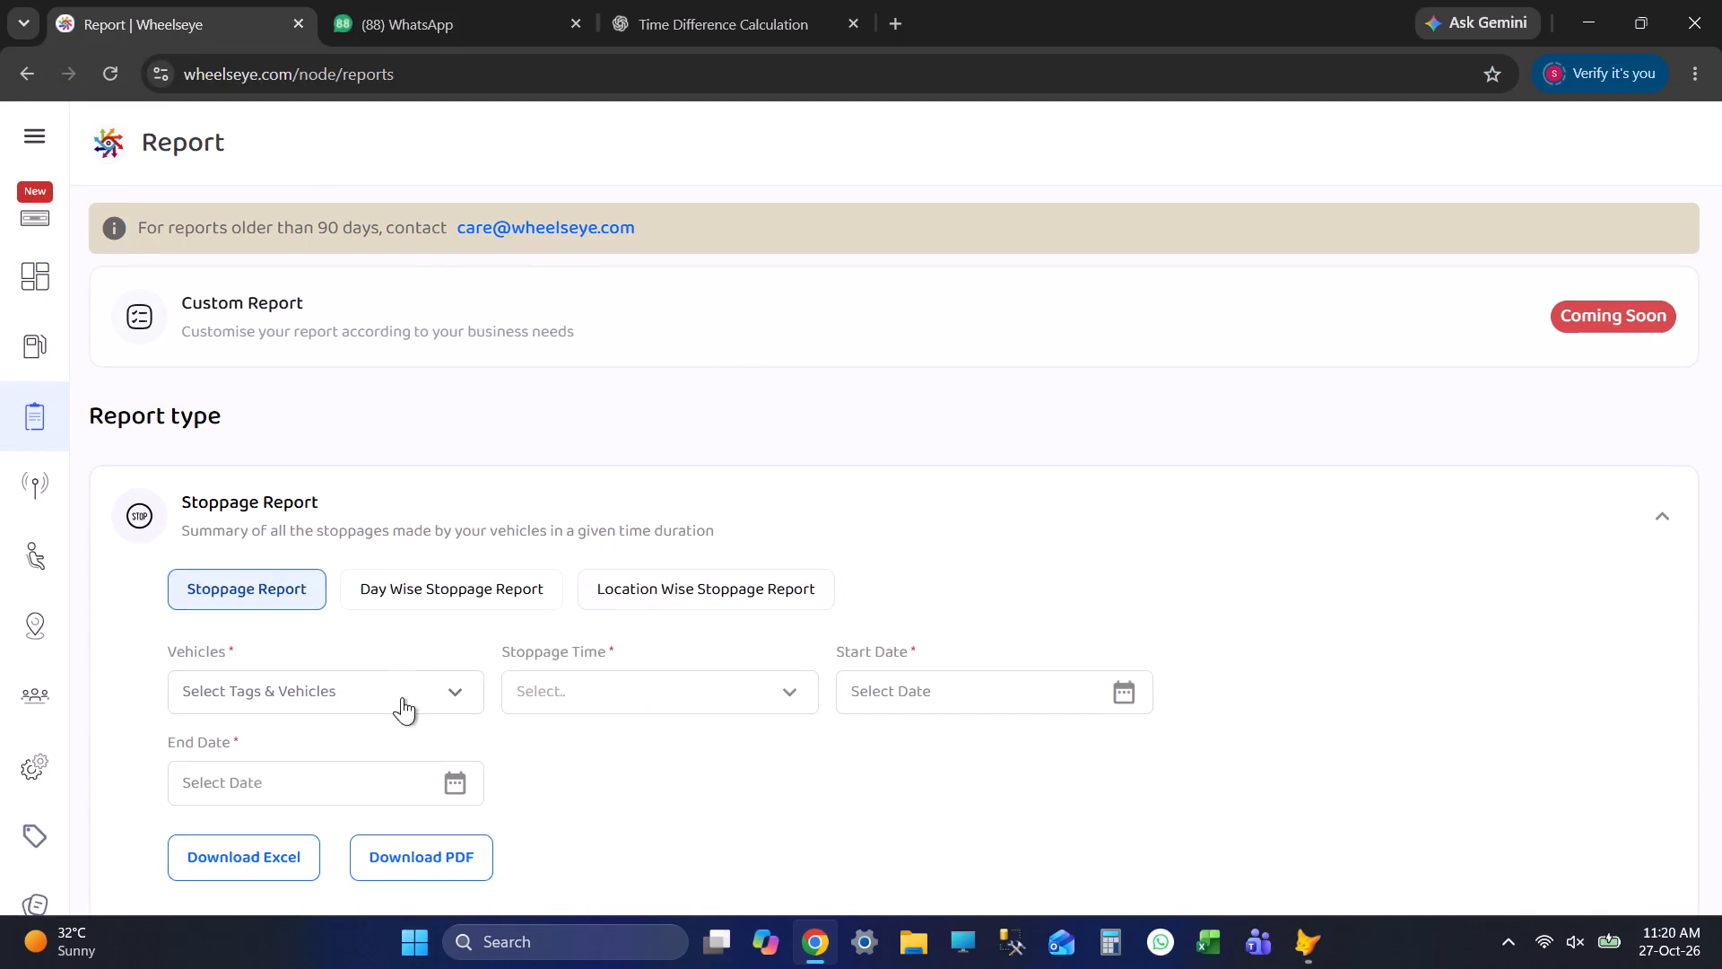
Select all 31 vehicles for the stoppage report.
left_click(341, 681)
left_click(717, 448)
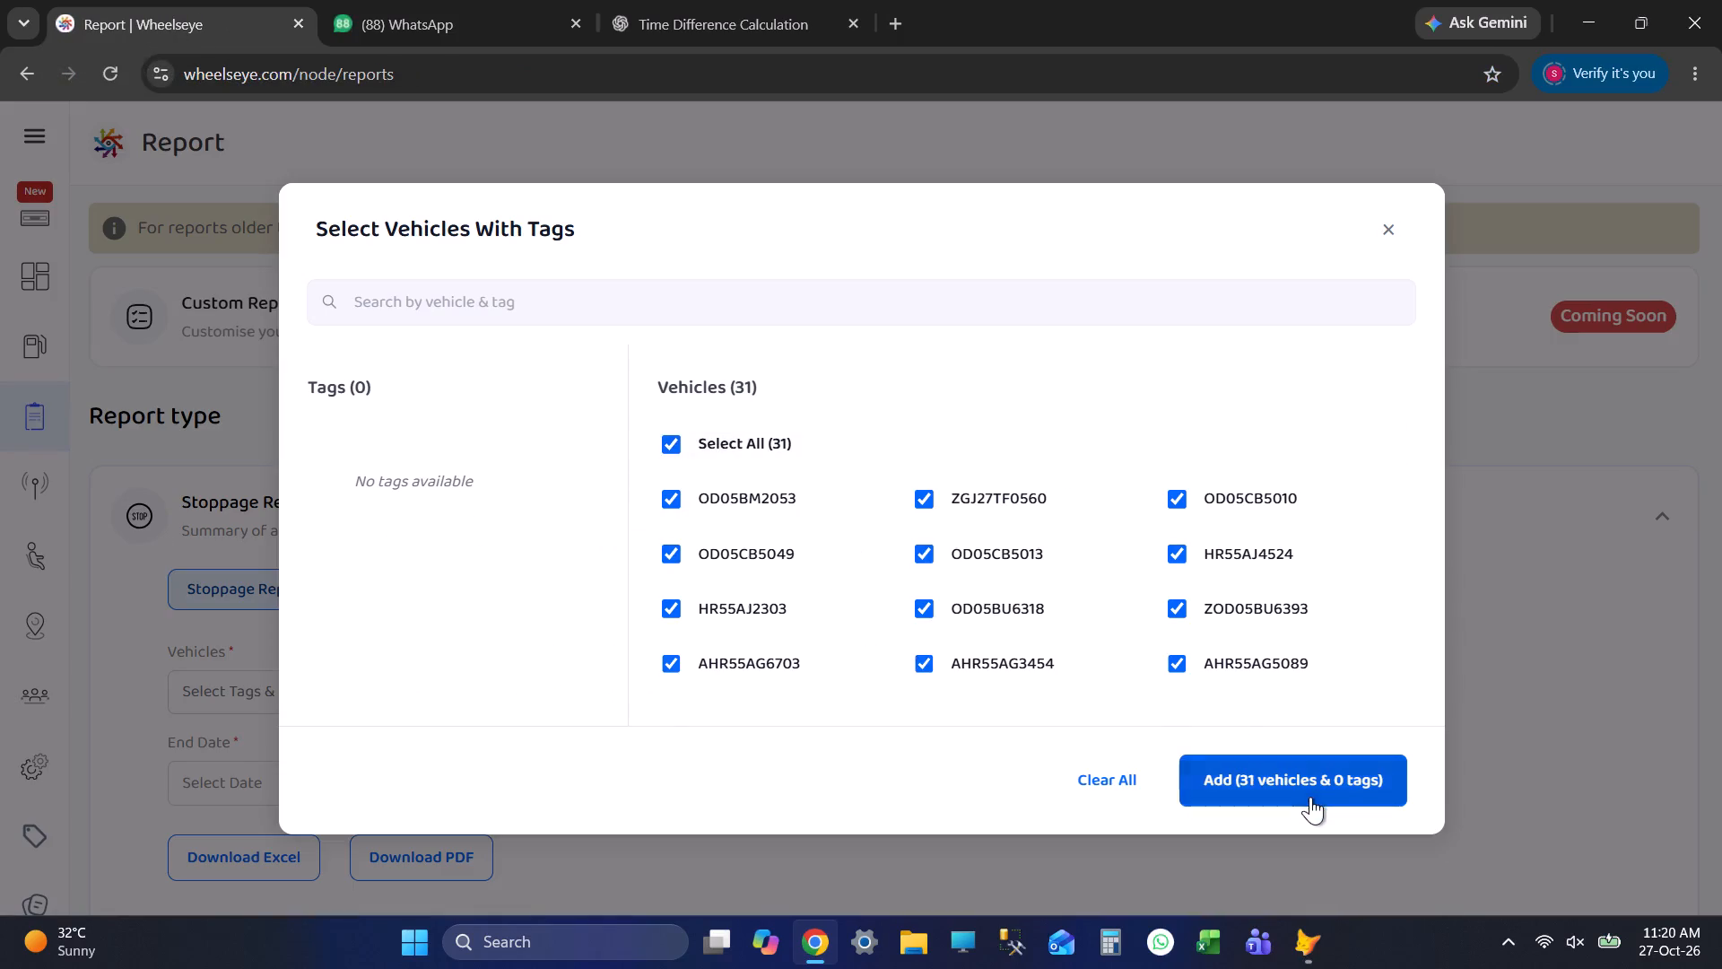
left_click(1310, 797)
Set the stoppage report to All stops, covering 25 Oct 2026, 00:00 to 27 Oct 2026, 11:20.
left_click(676, 690)
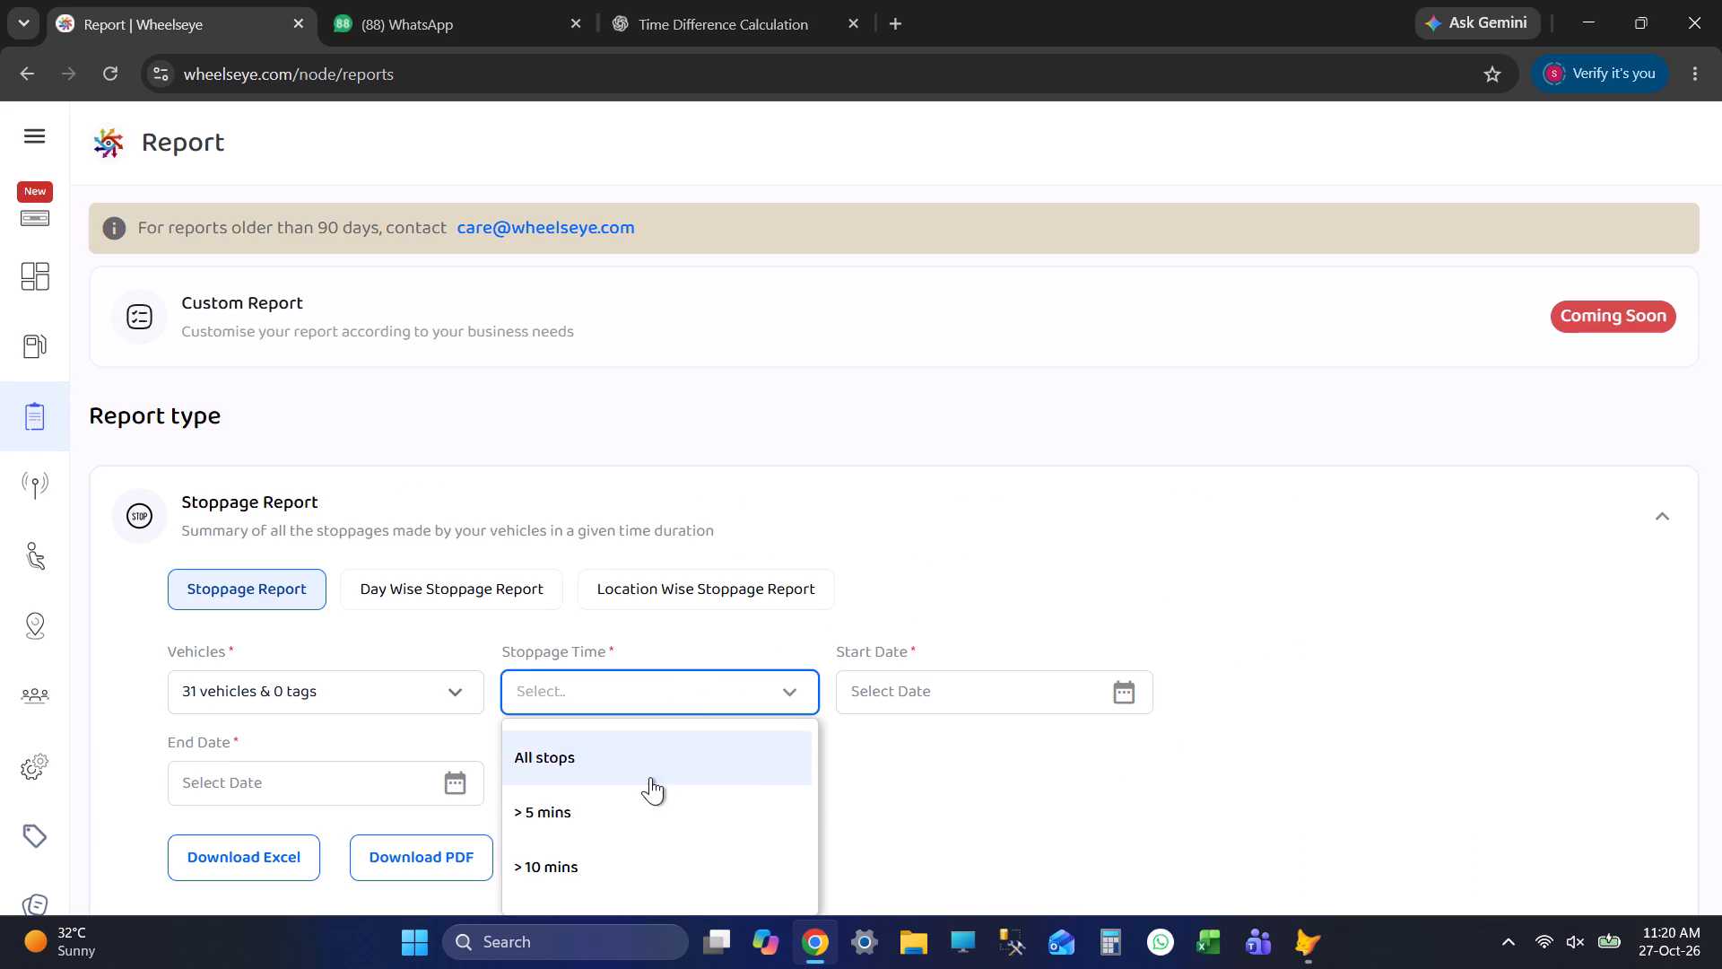
left_click(650, 762)
left_click(1000, 661)
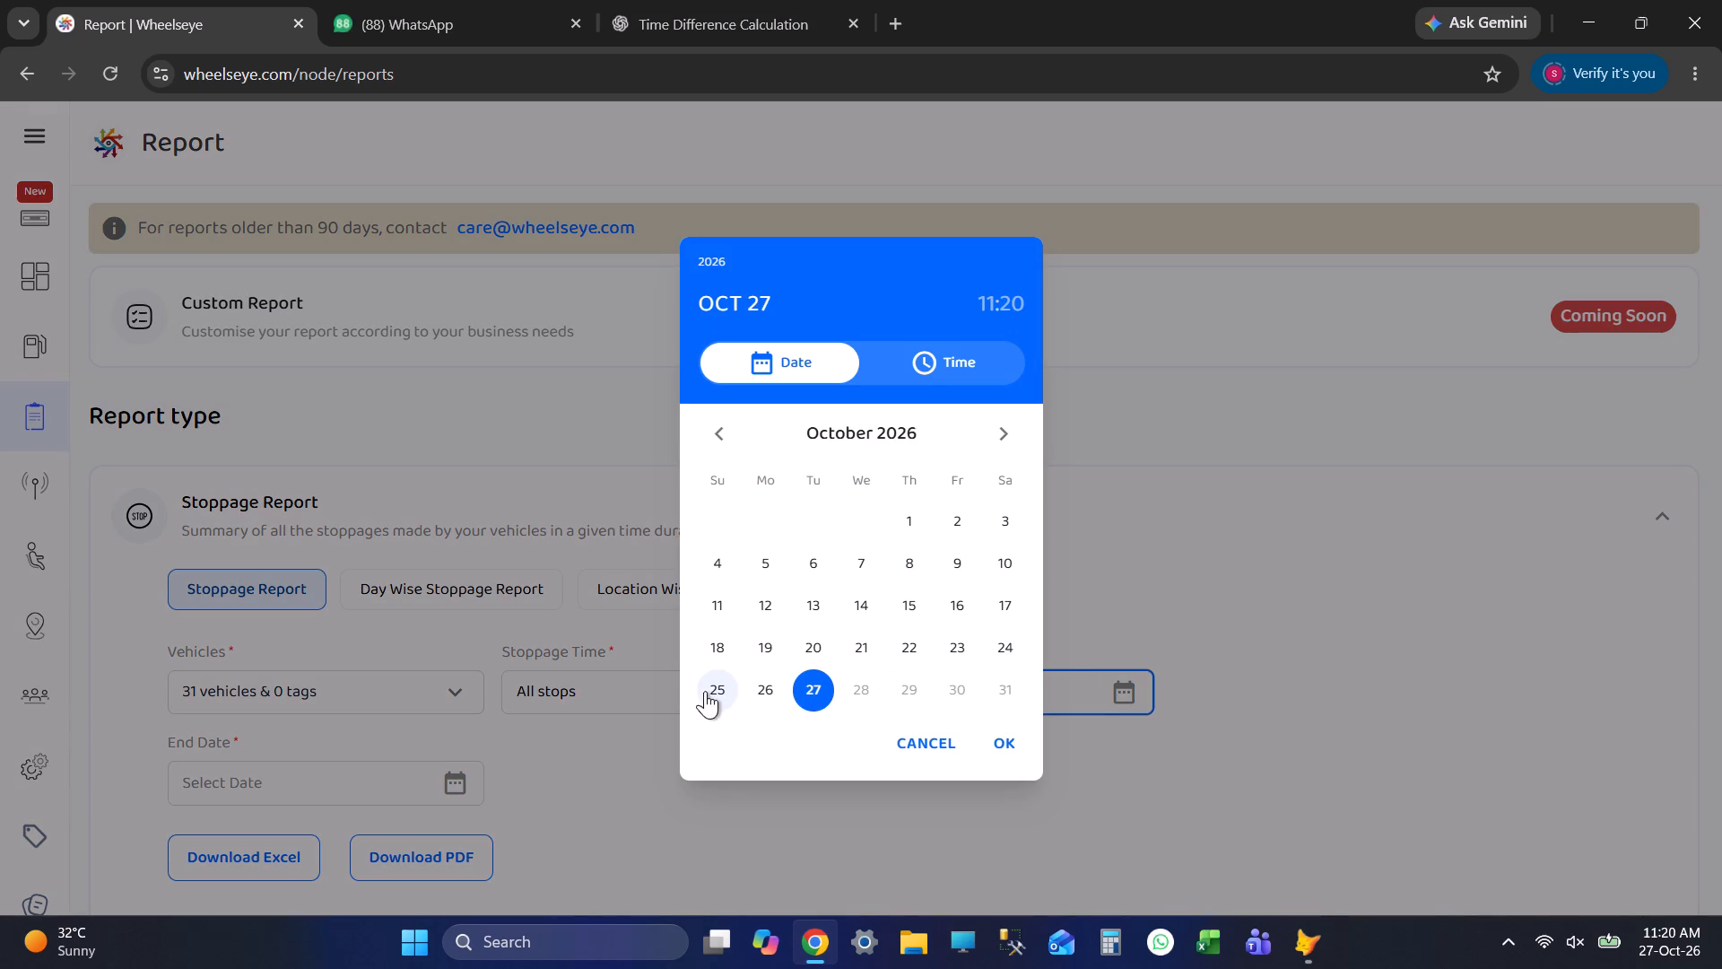
left_click(706, 692)
left_click(857, 482)
left_click(862, 432)
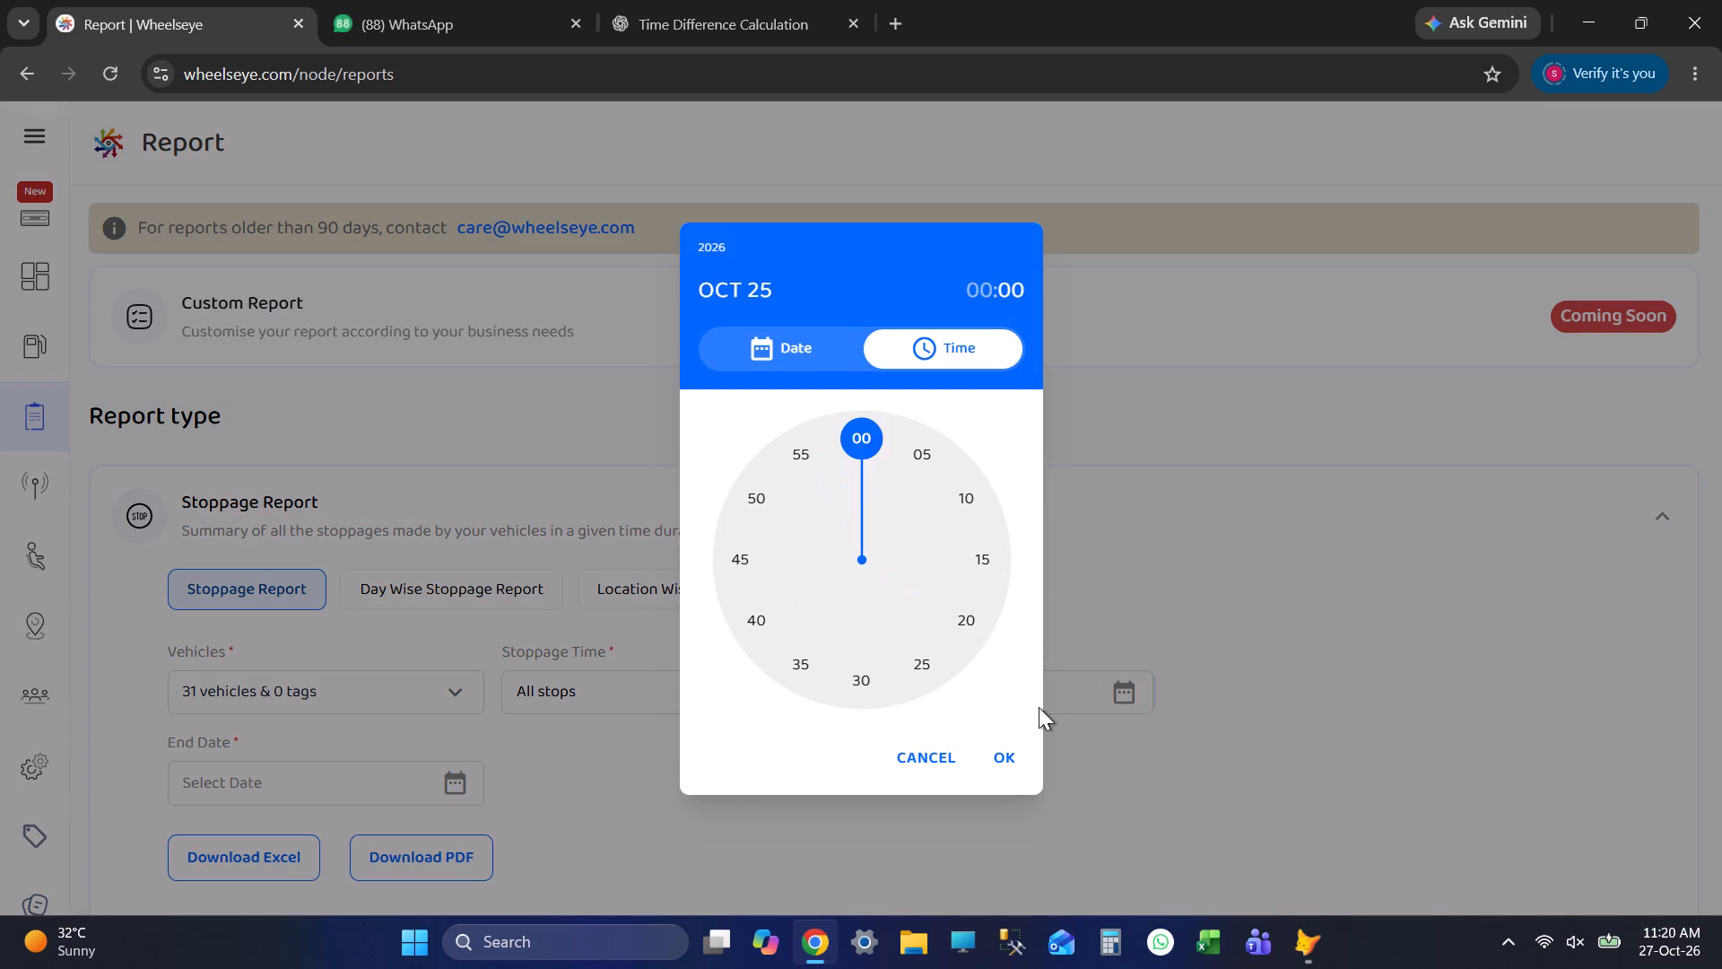
left_click(1004, 765)
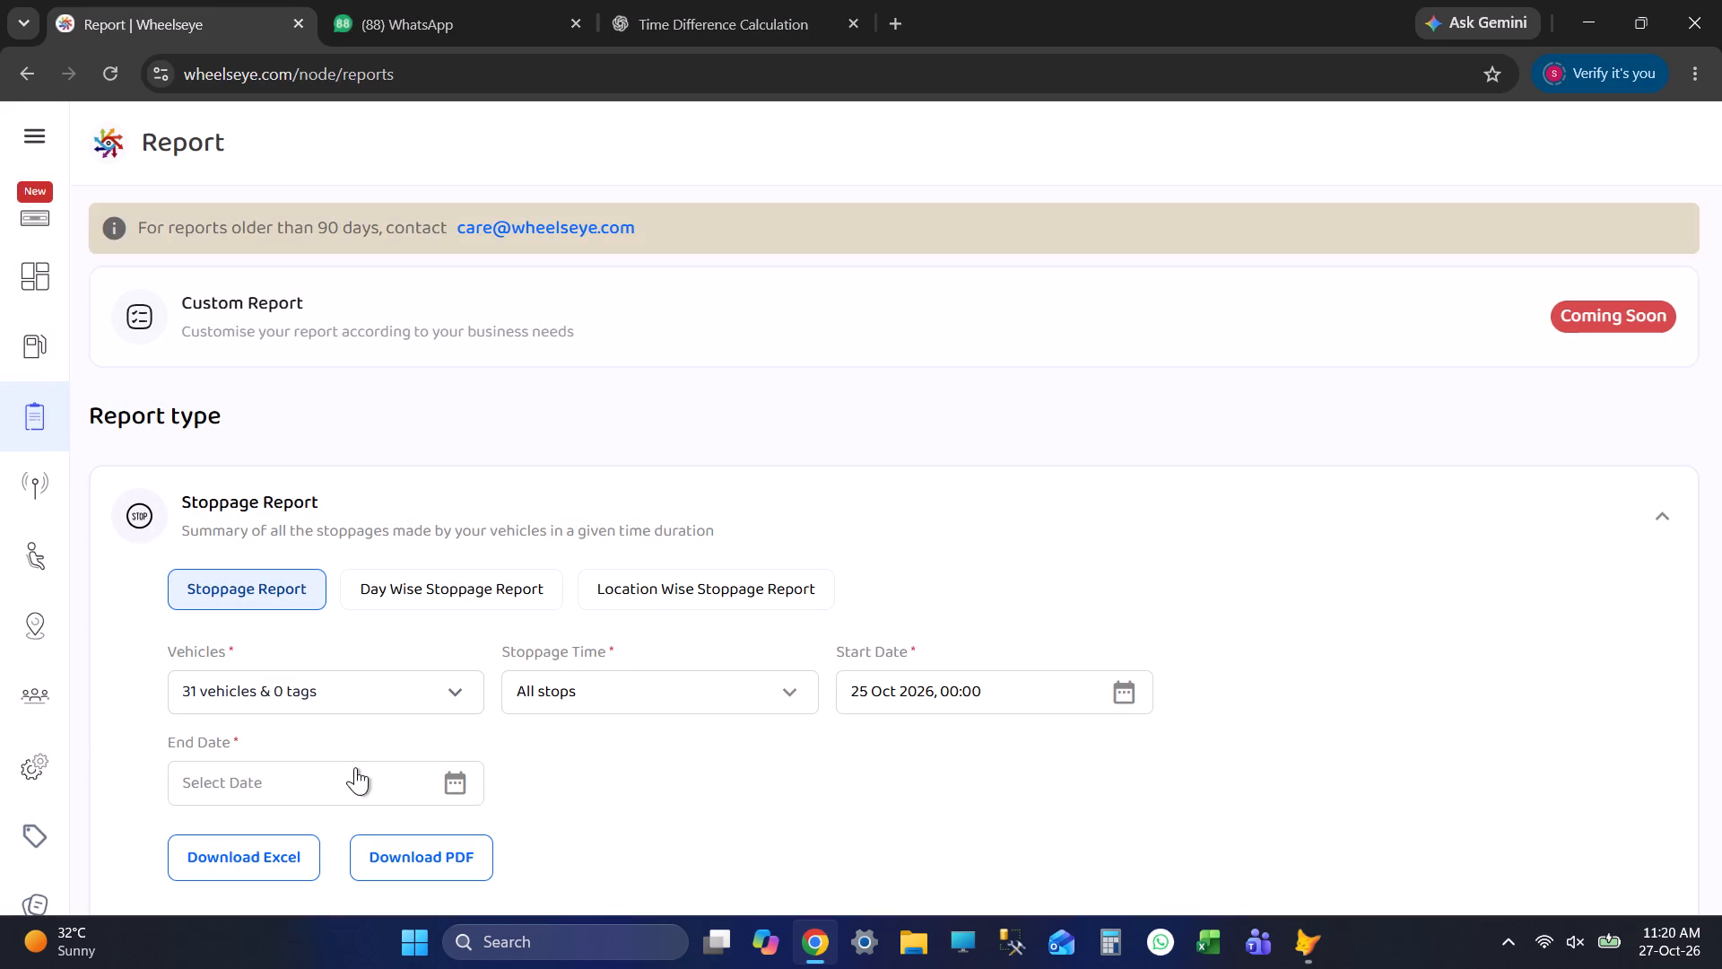
left_click(311, 772)
left_click(808, 686)
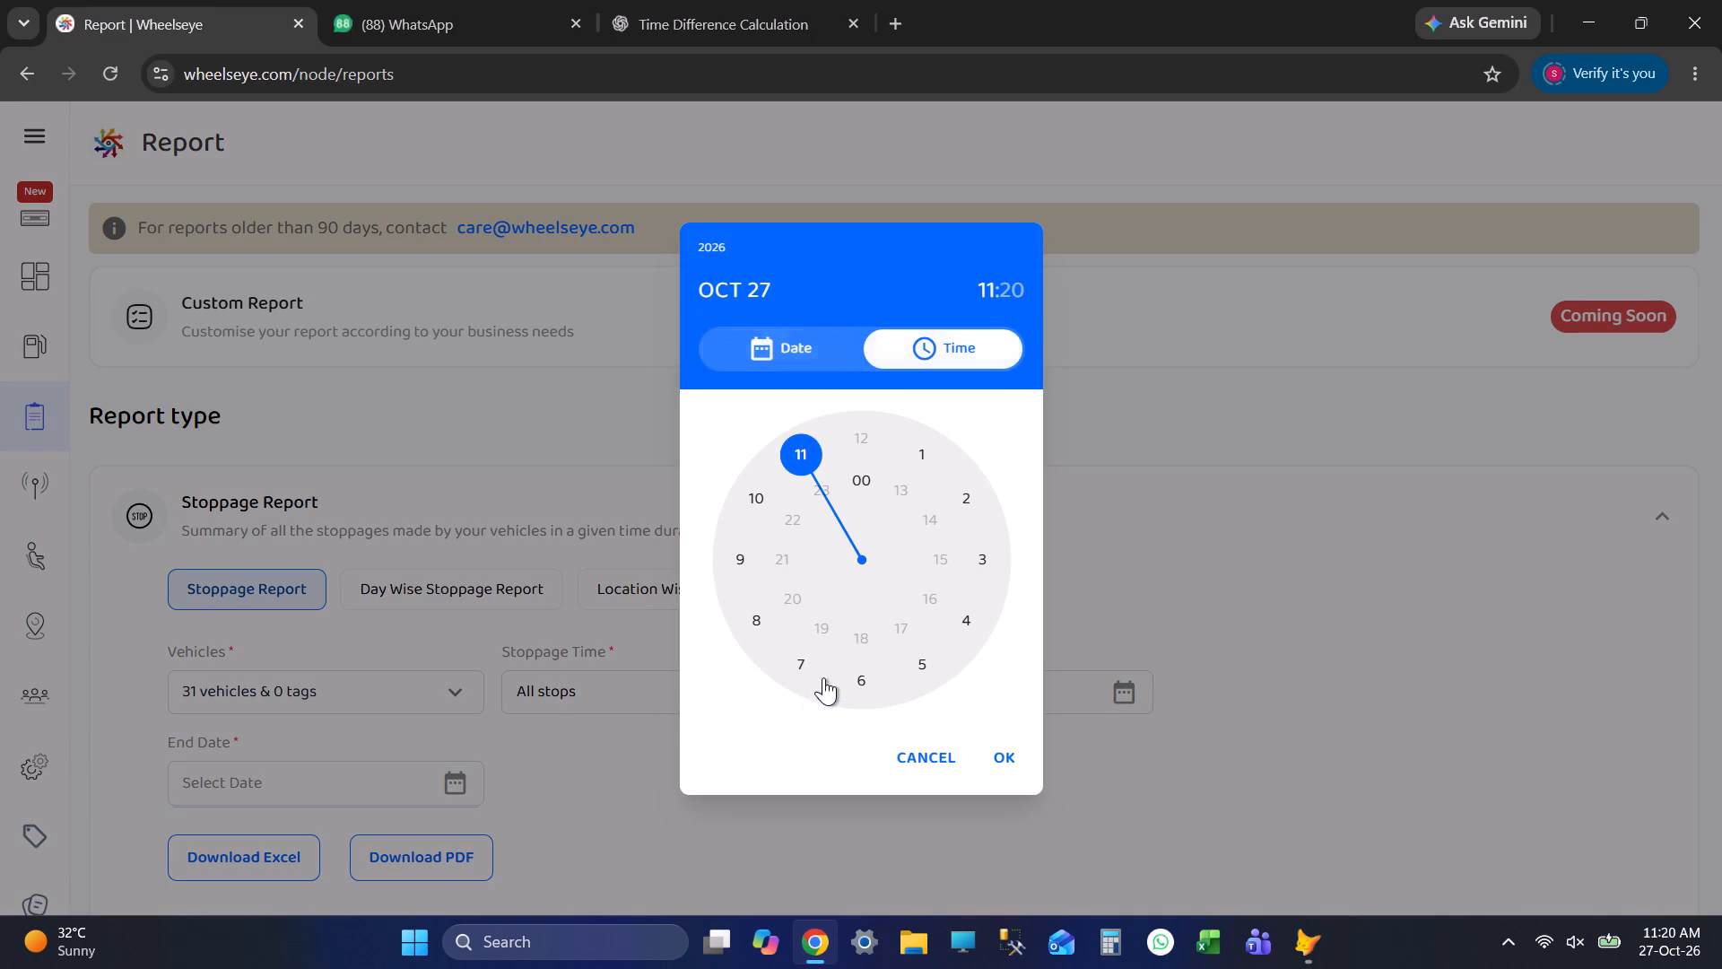
left_click(1002, 756)
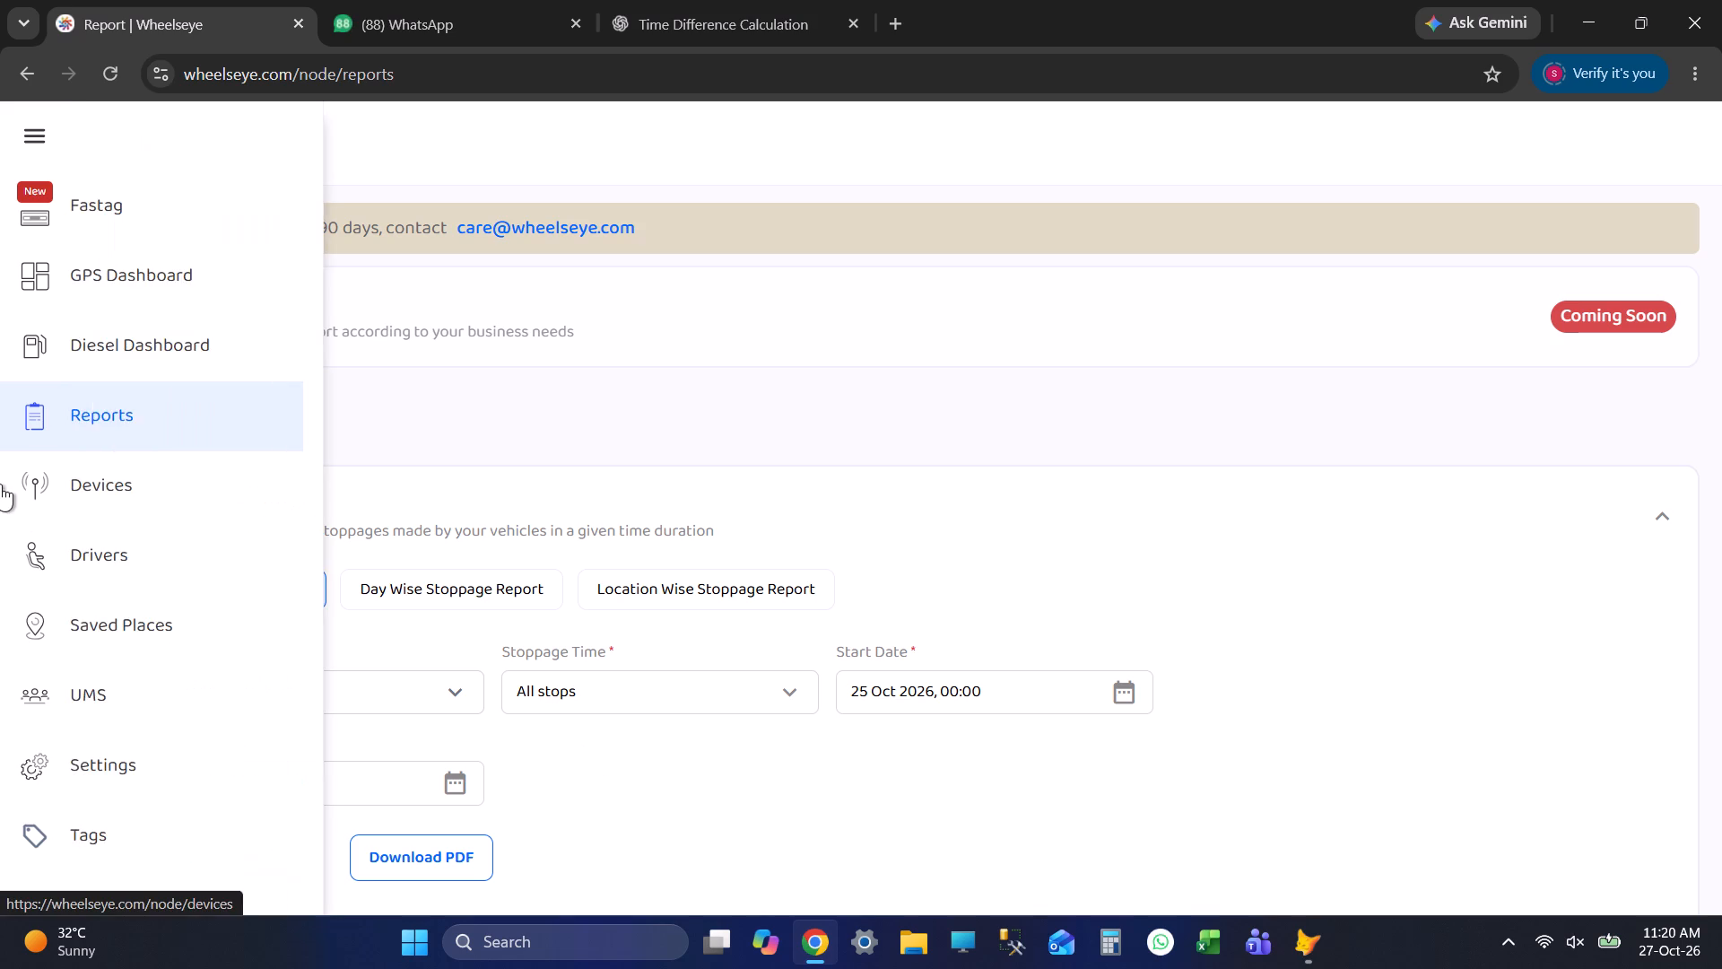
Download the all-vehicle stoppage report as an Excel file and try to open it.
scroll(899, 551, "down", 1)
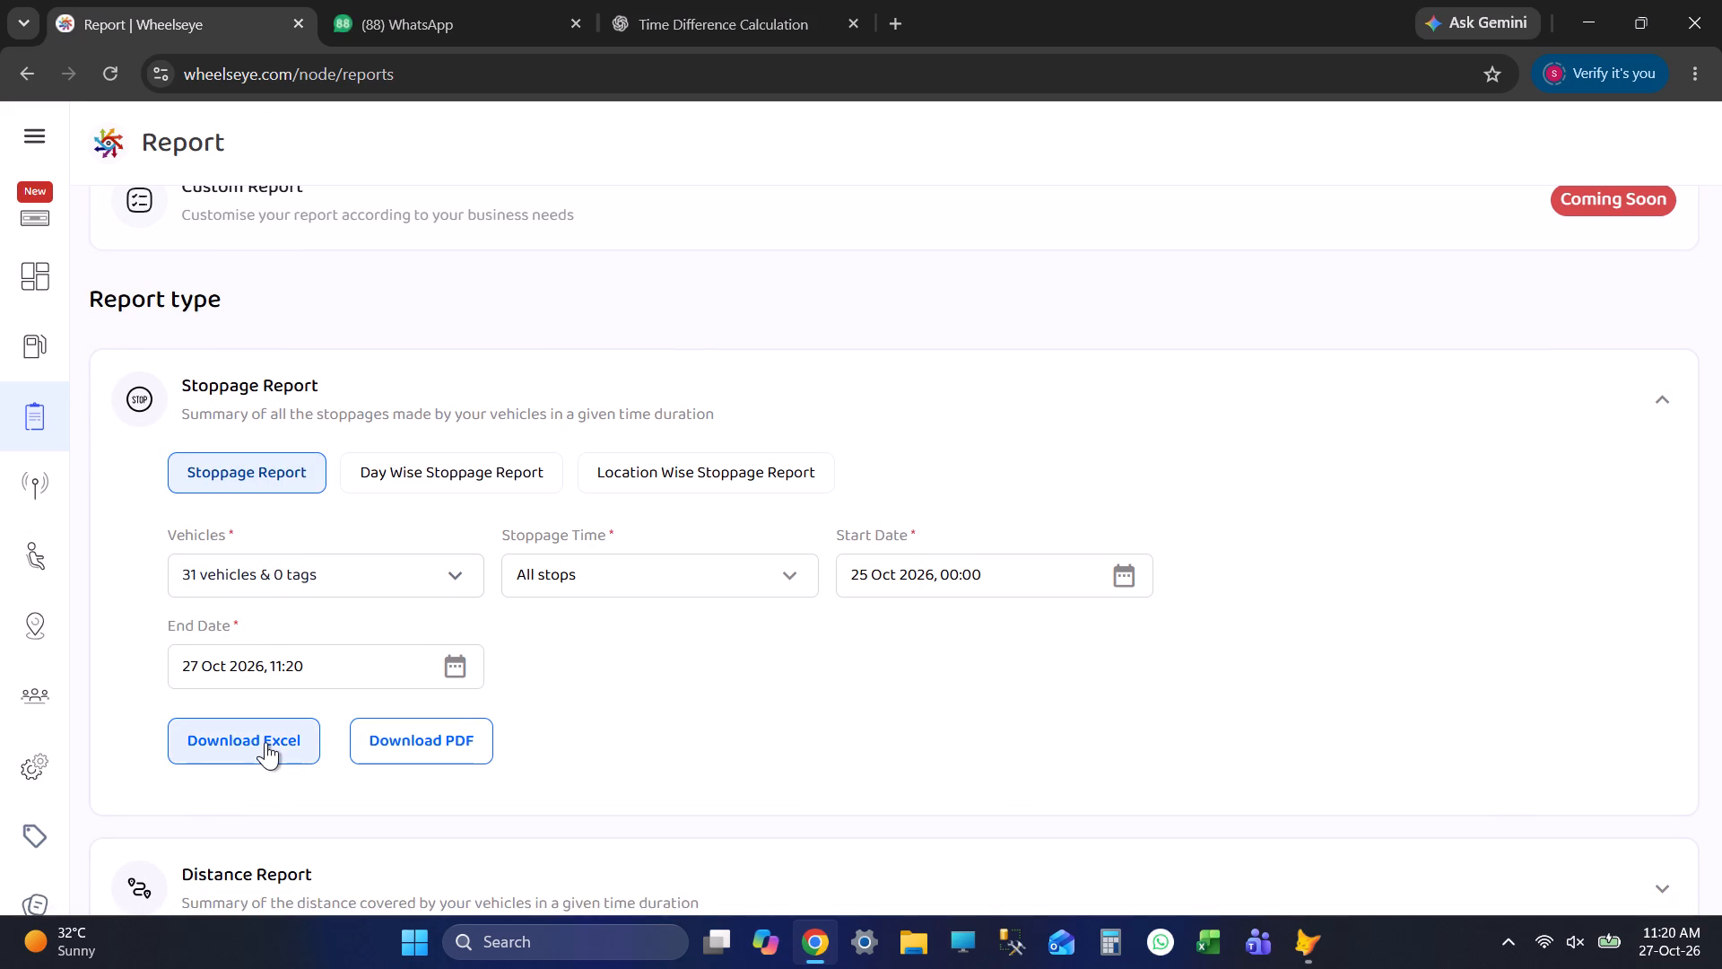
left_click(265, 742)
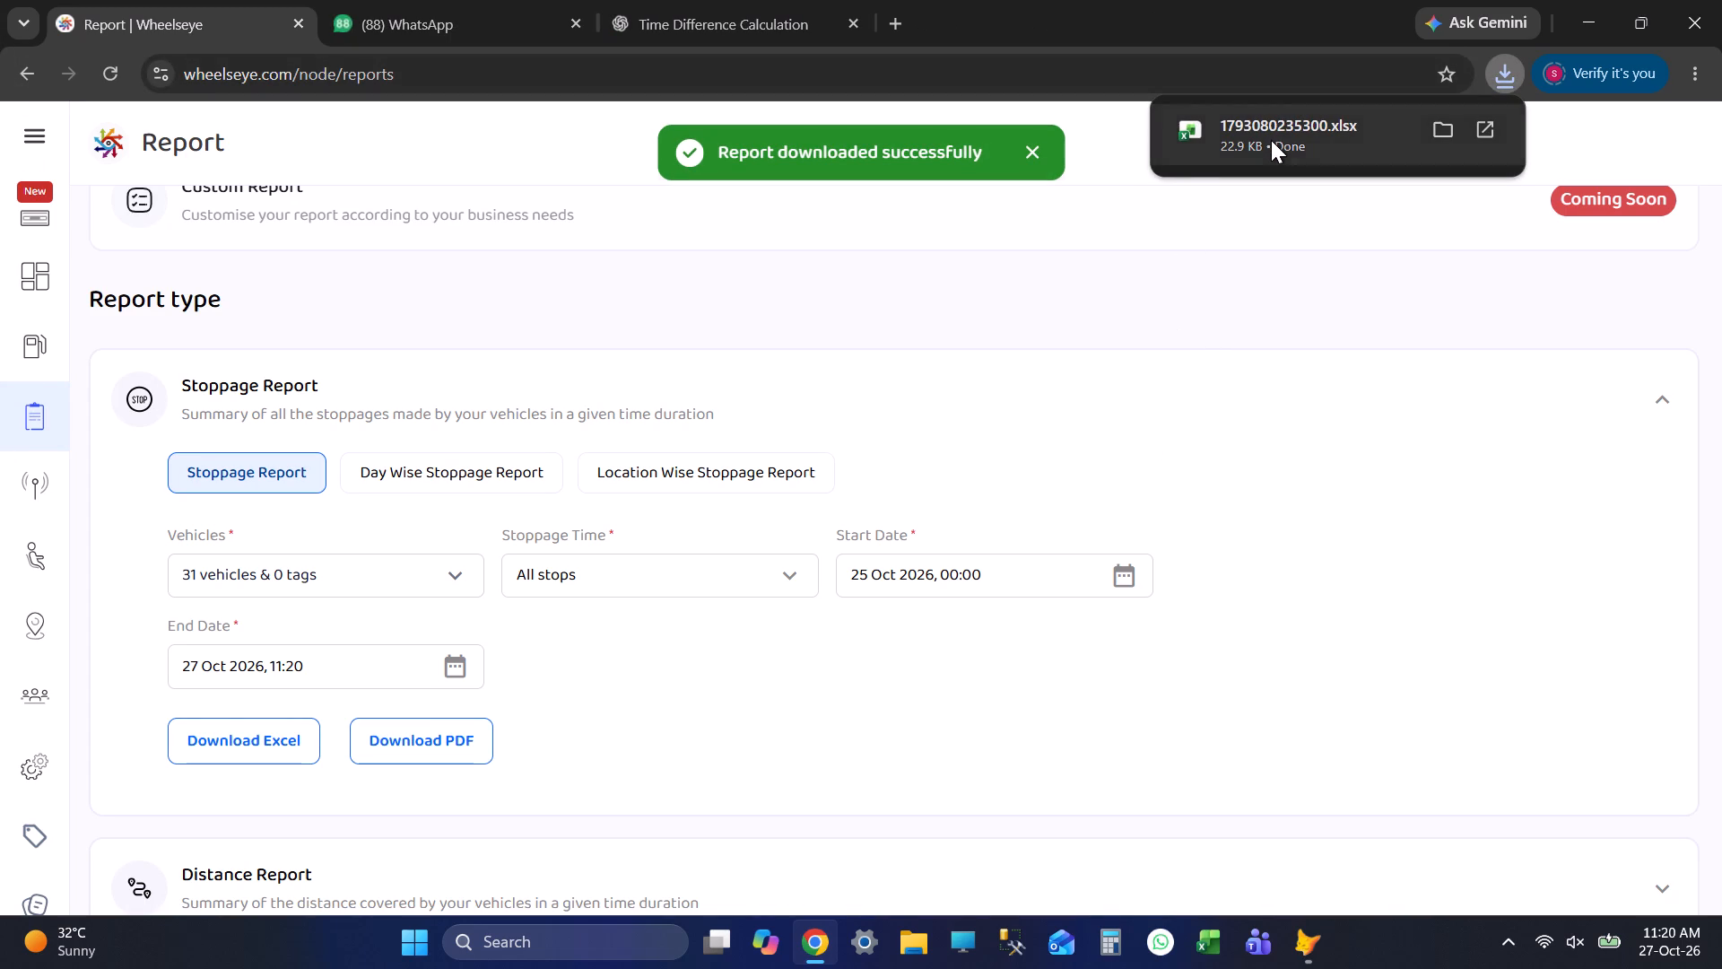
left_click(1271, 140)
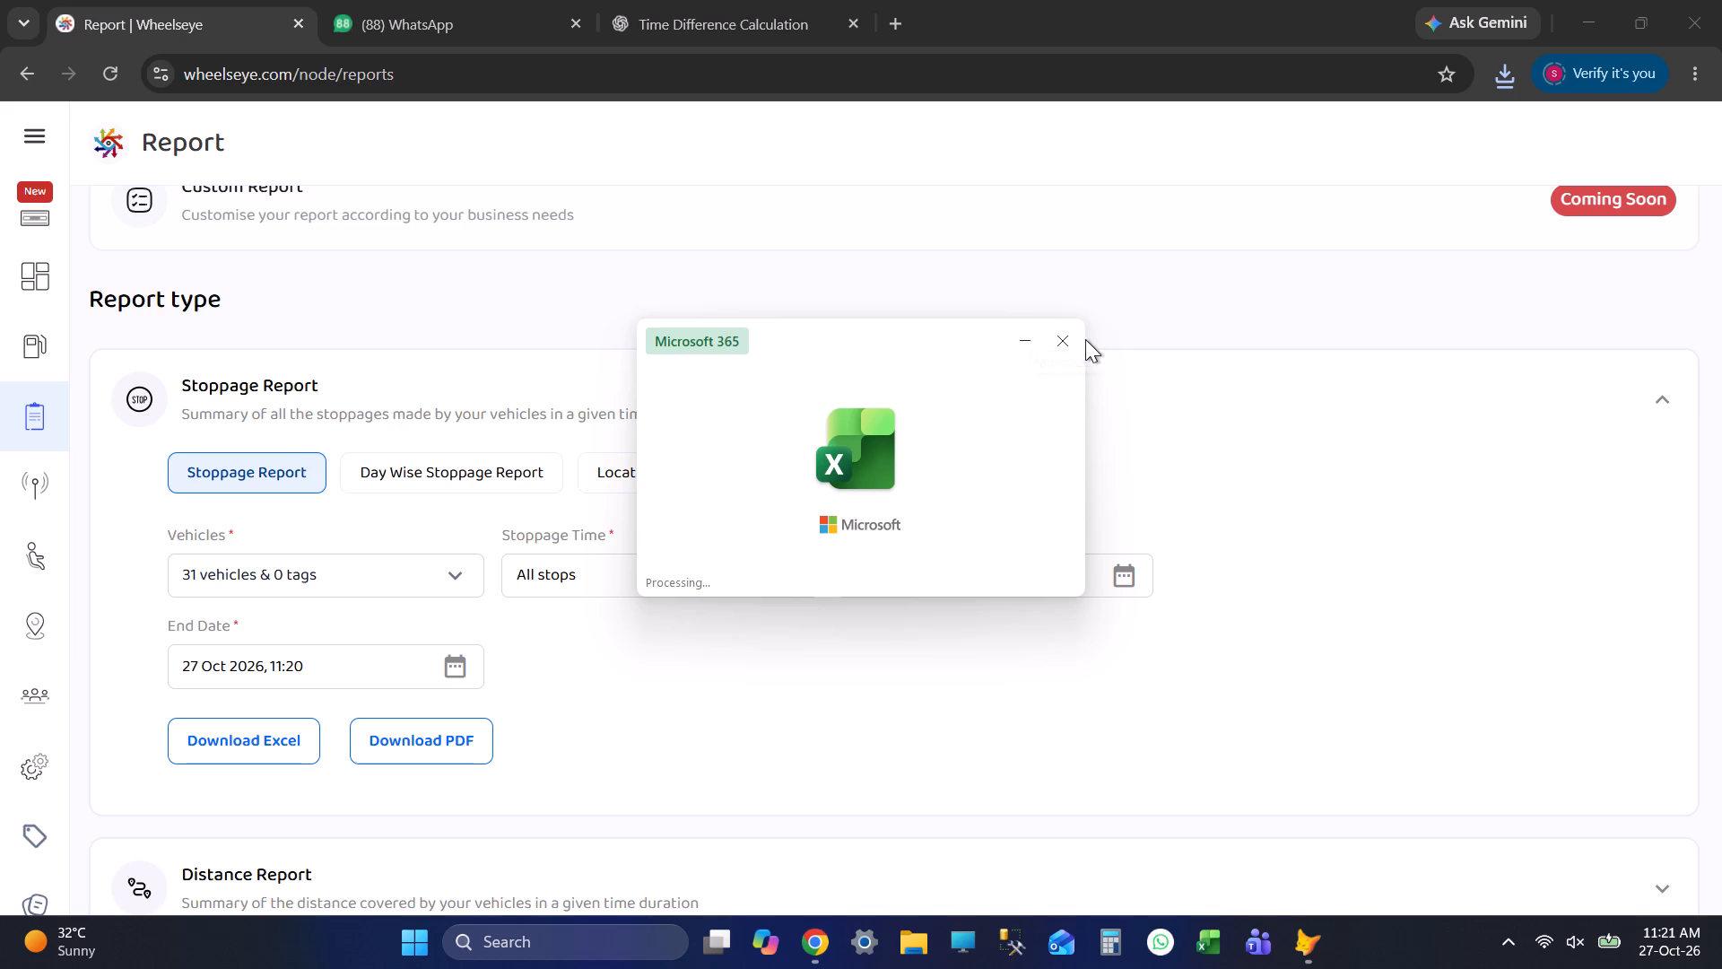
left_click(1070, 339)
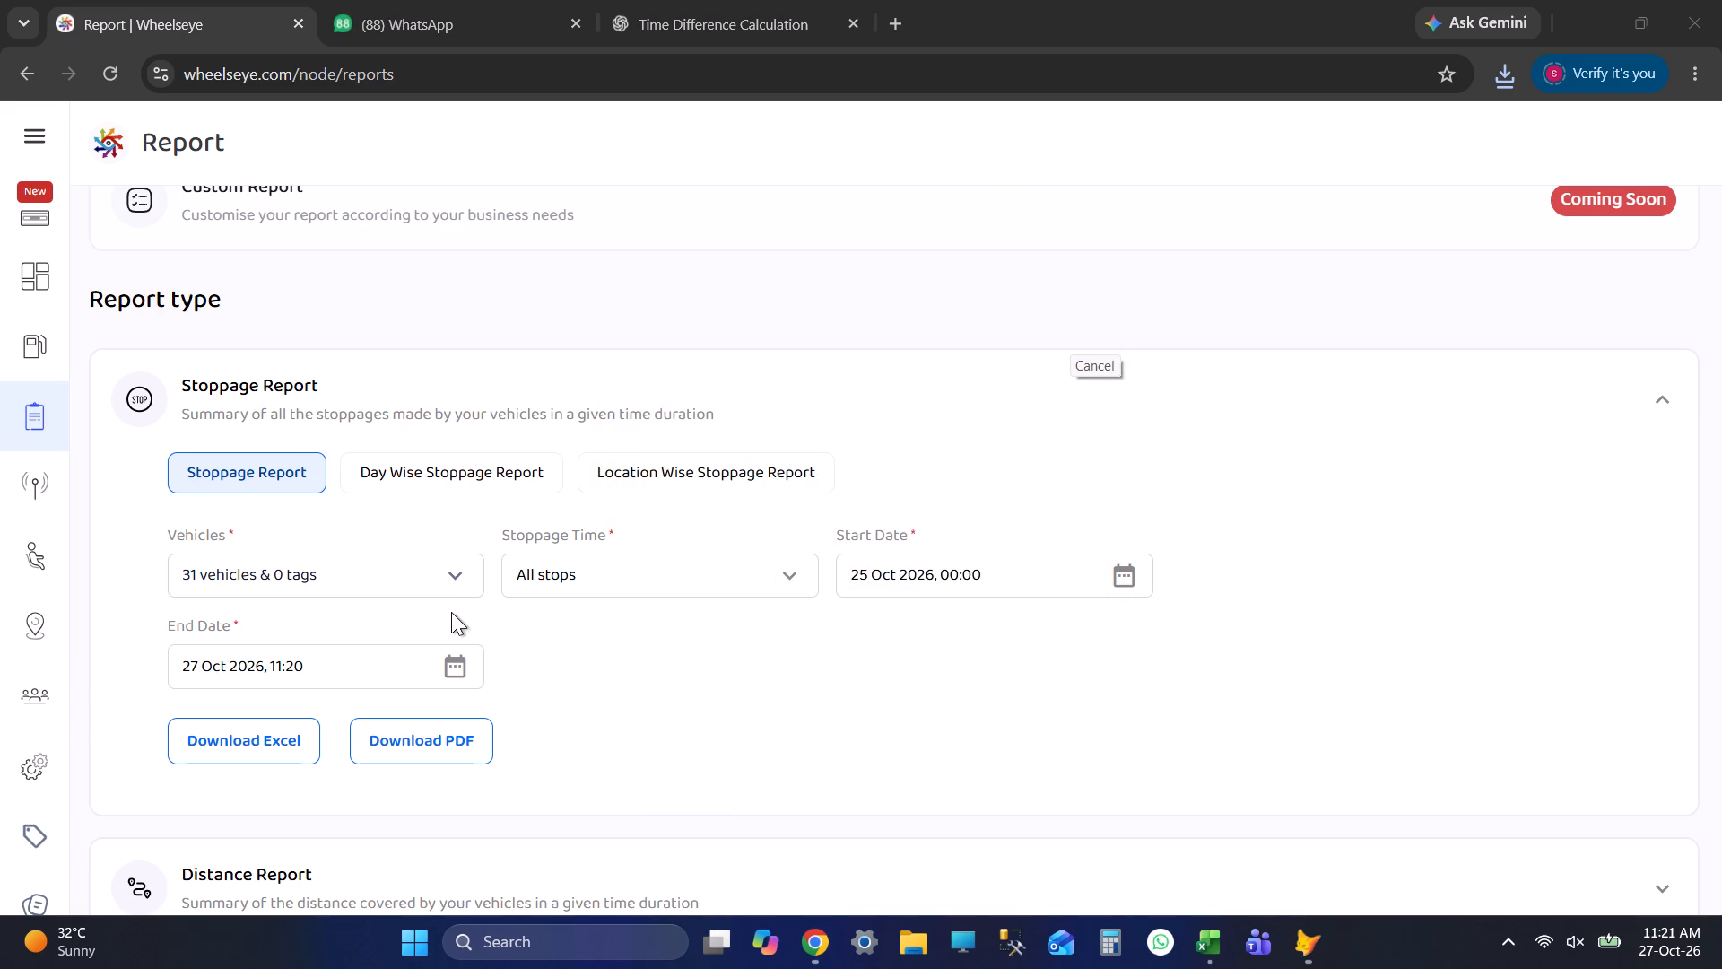
left_click(444, 567)
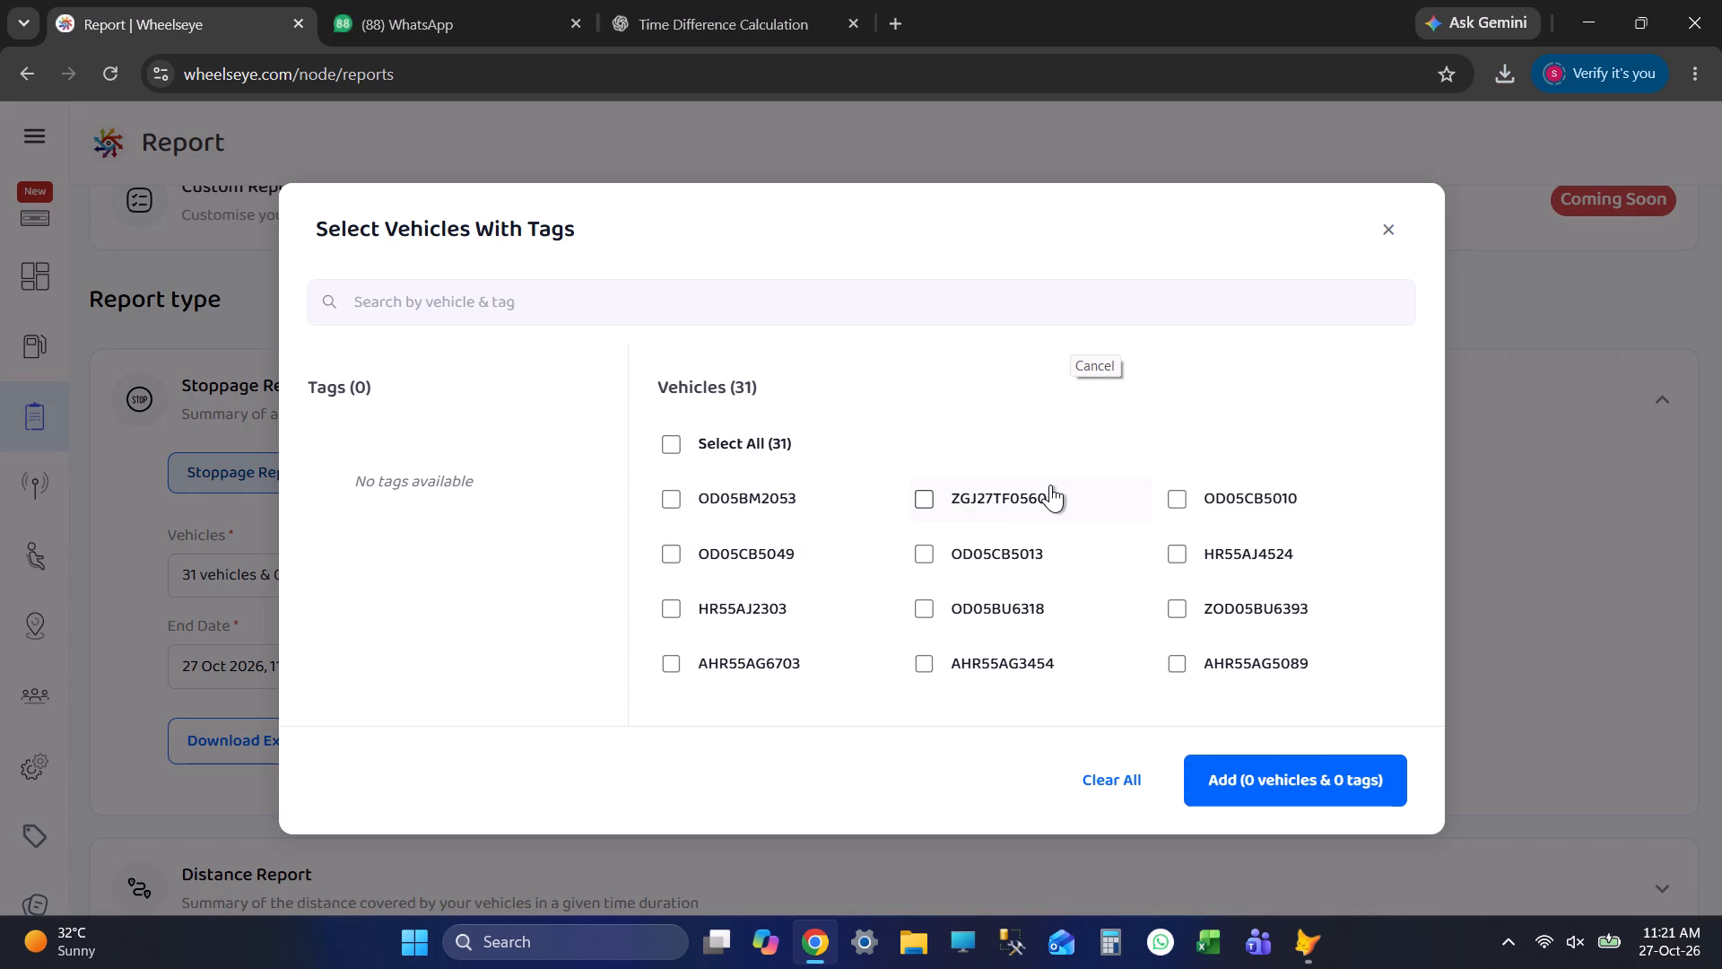
left_click(1261, 490)
left_click(1276, 778)
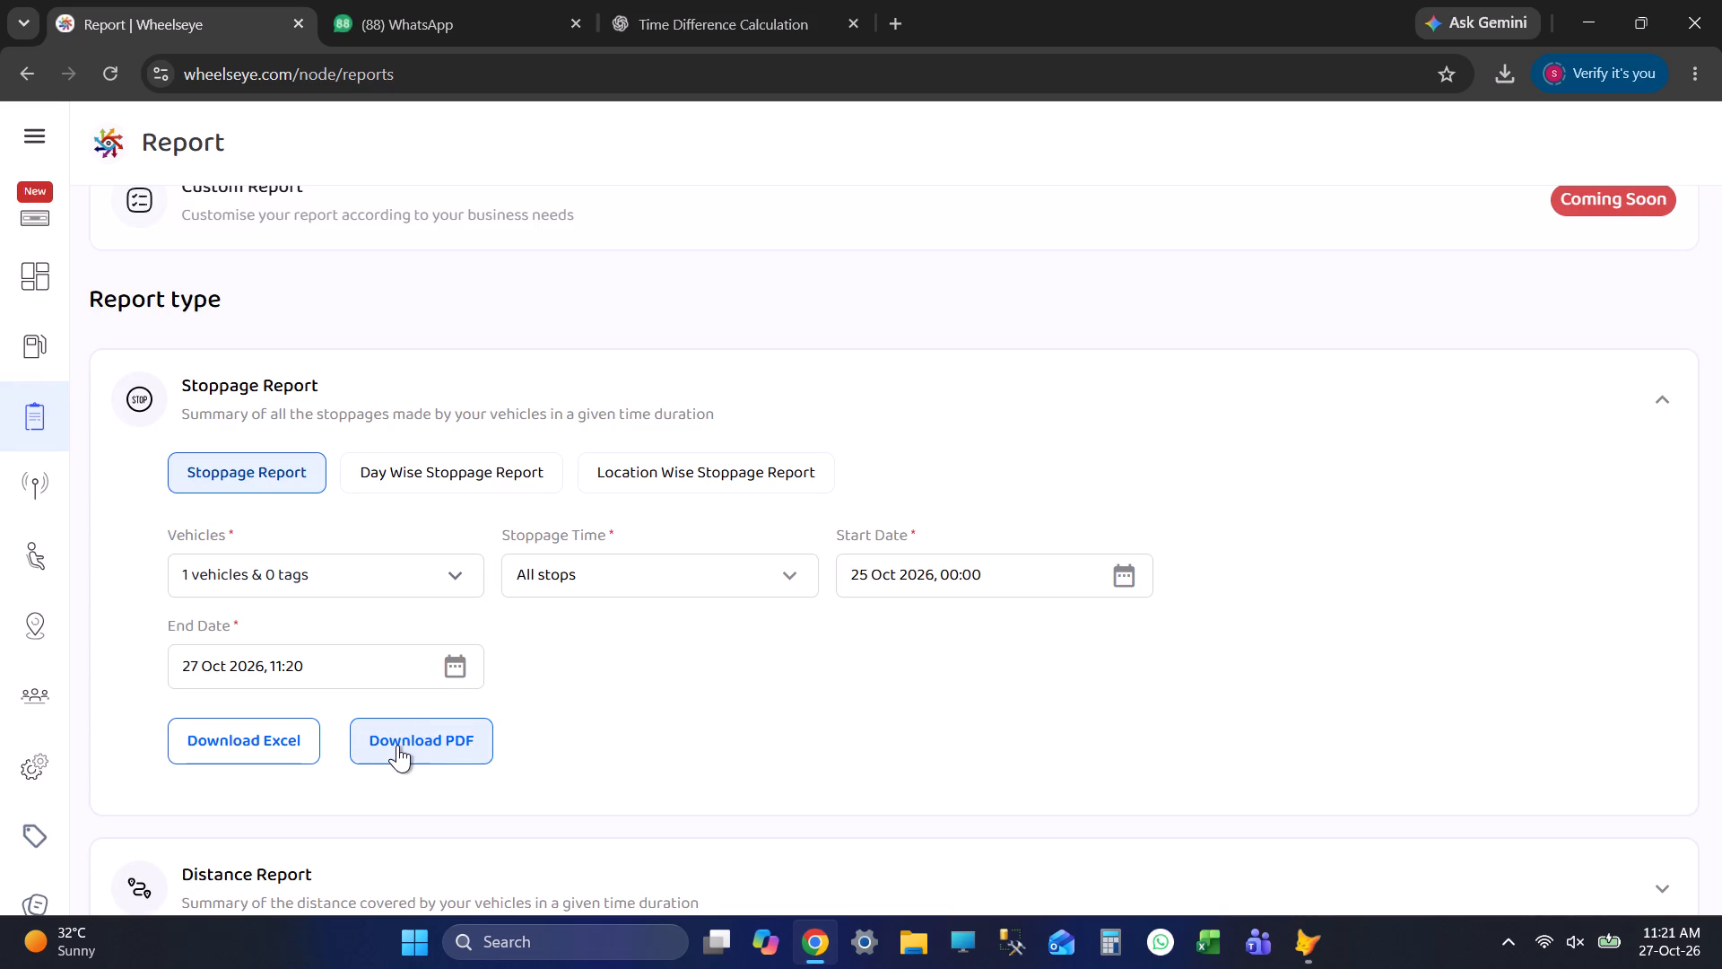
left_click(286, 744)
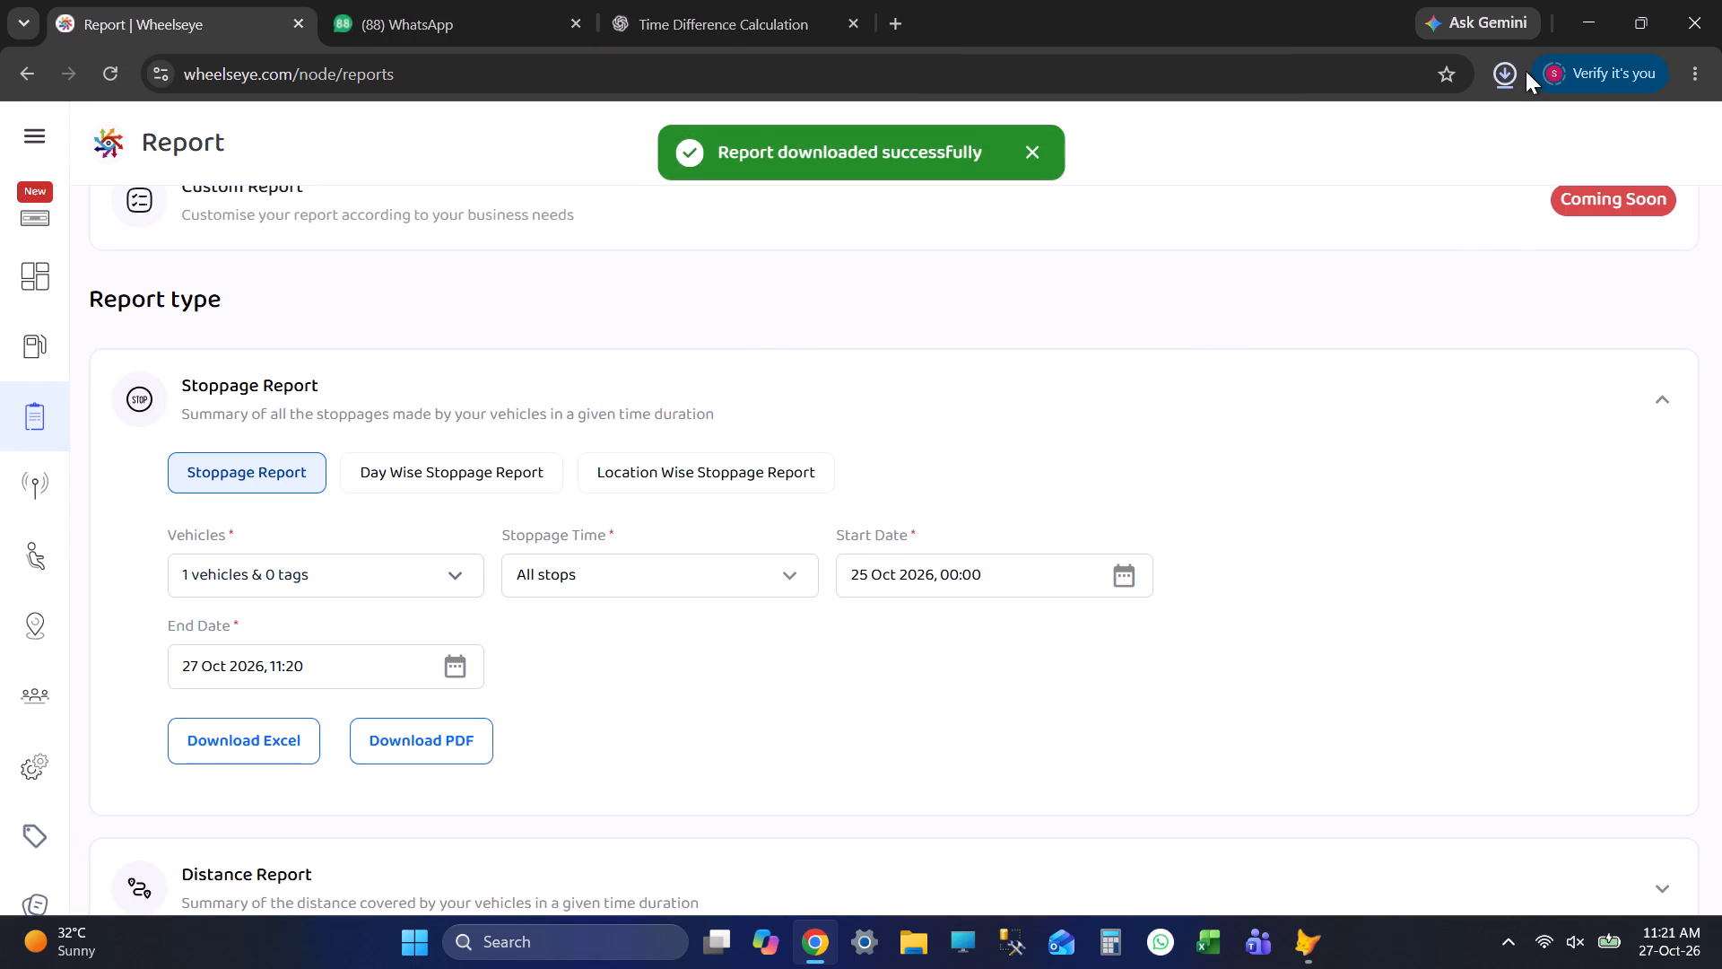
Open the newly downloaded single-vehicle report in Excel and enable editing.
left_click(1503, 72)
left_click(1503, 72)
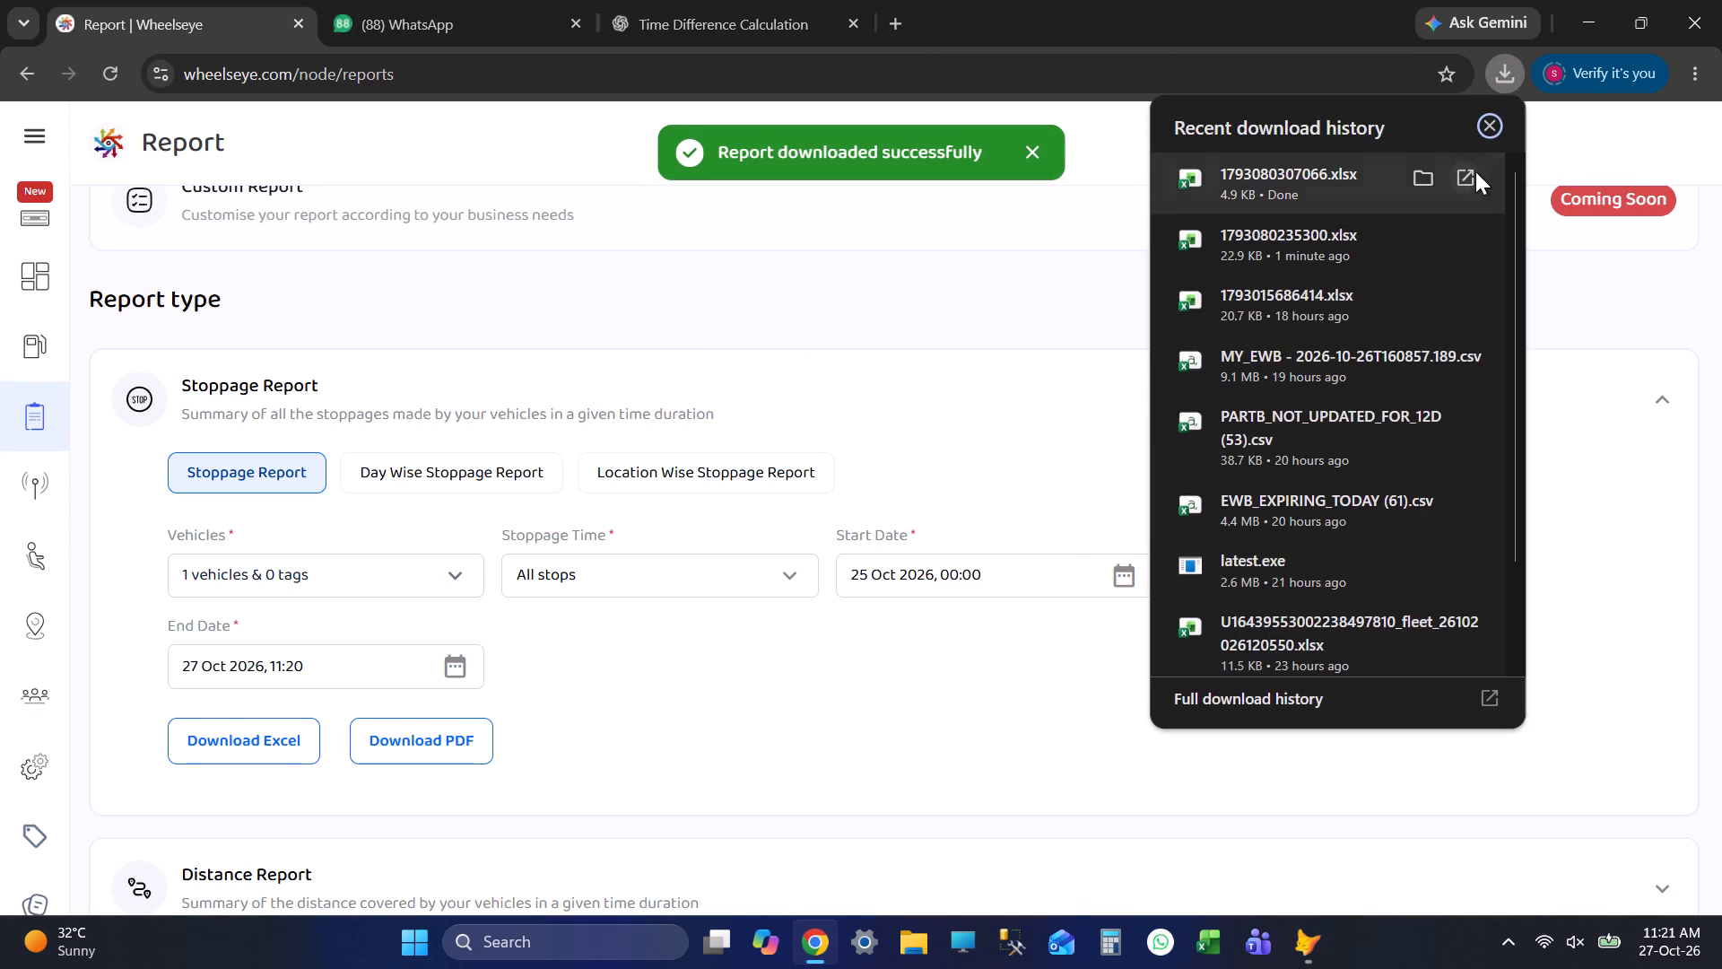
left_click(1248, 180)
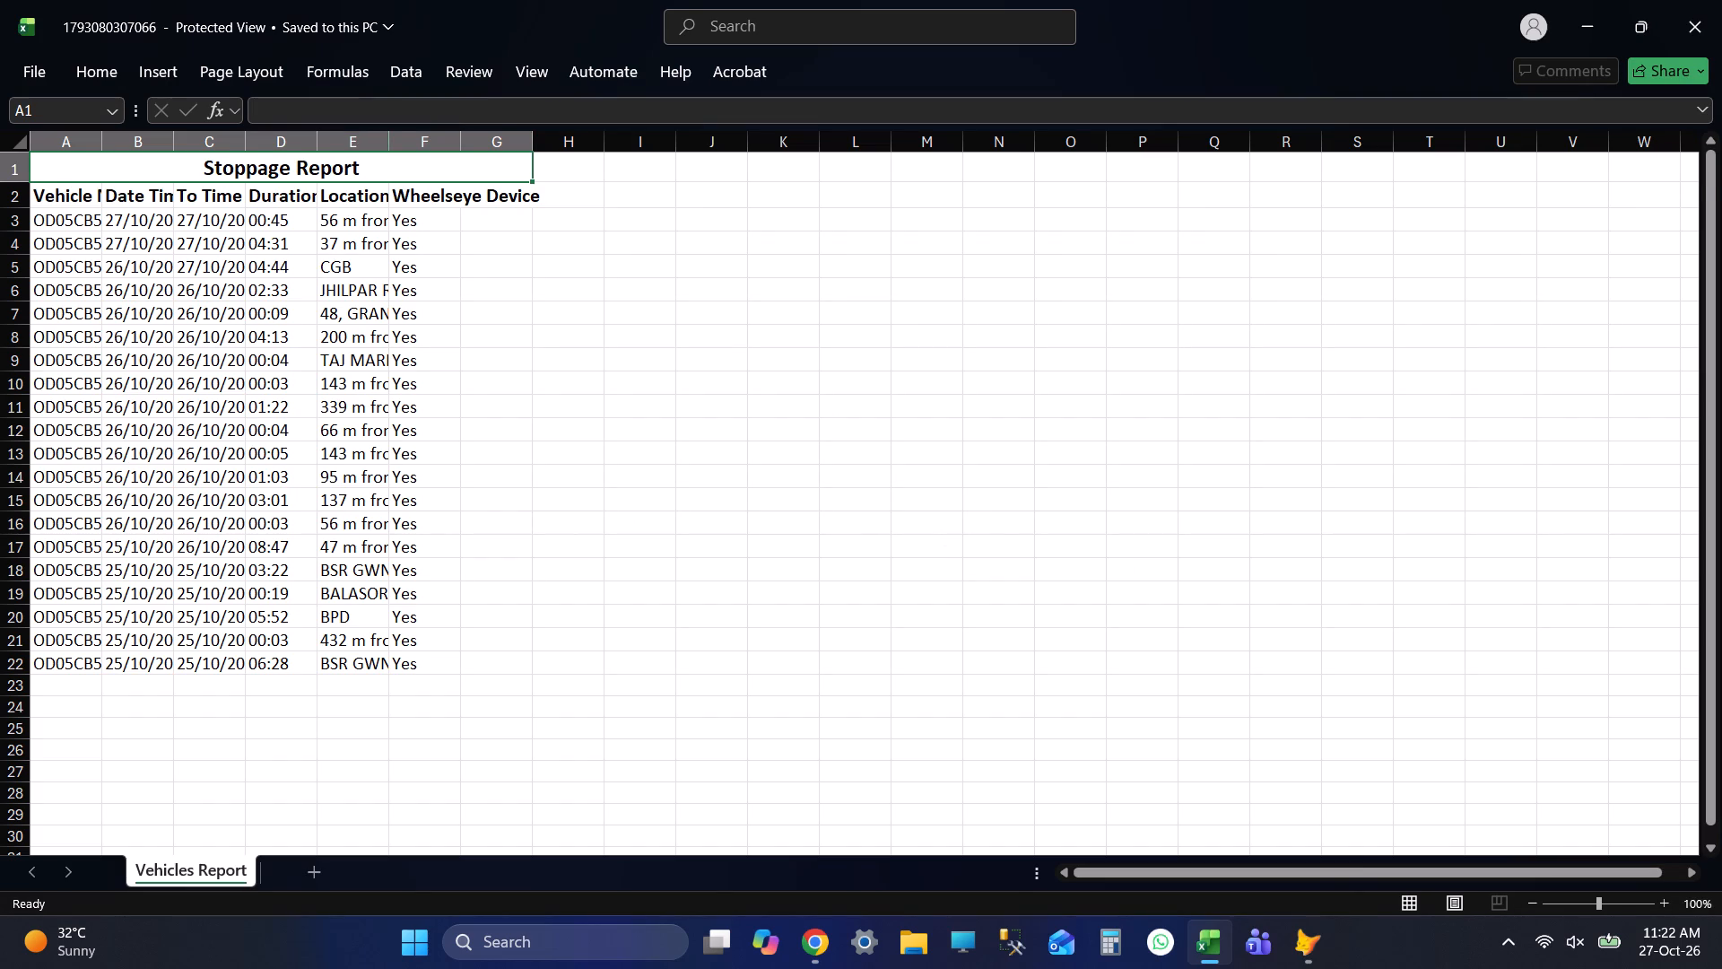
left_click(907, 105)
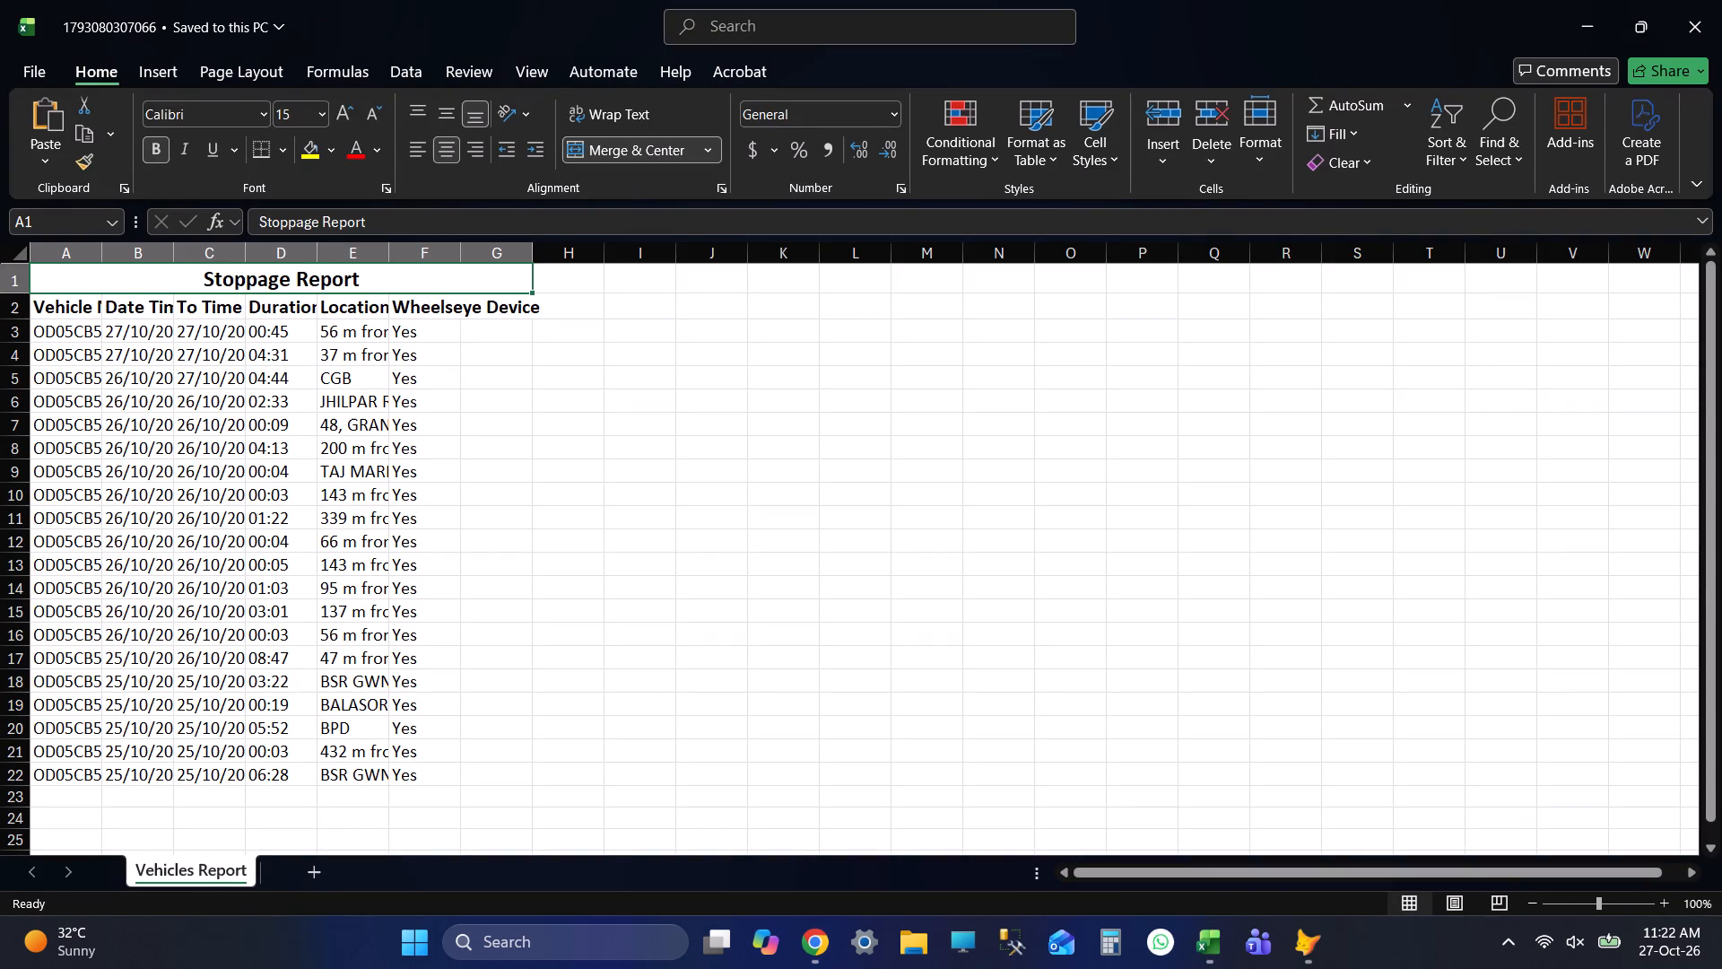
Unmerge the Stoppage Report title cell in row 1.
left_click(623, 146)
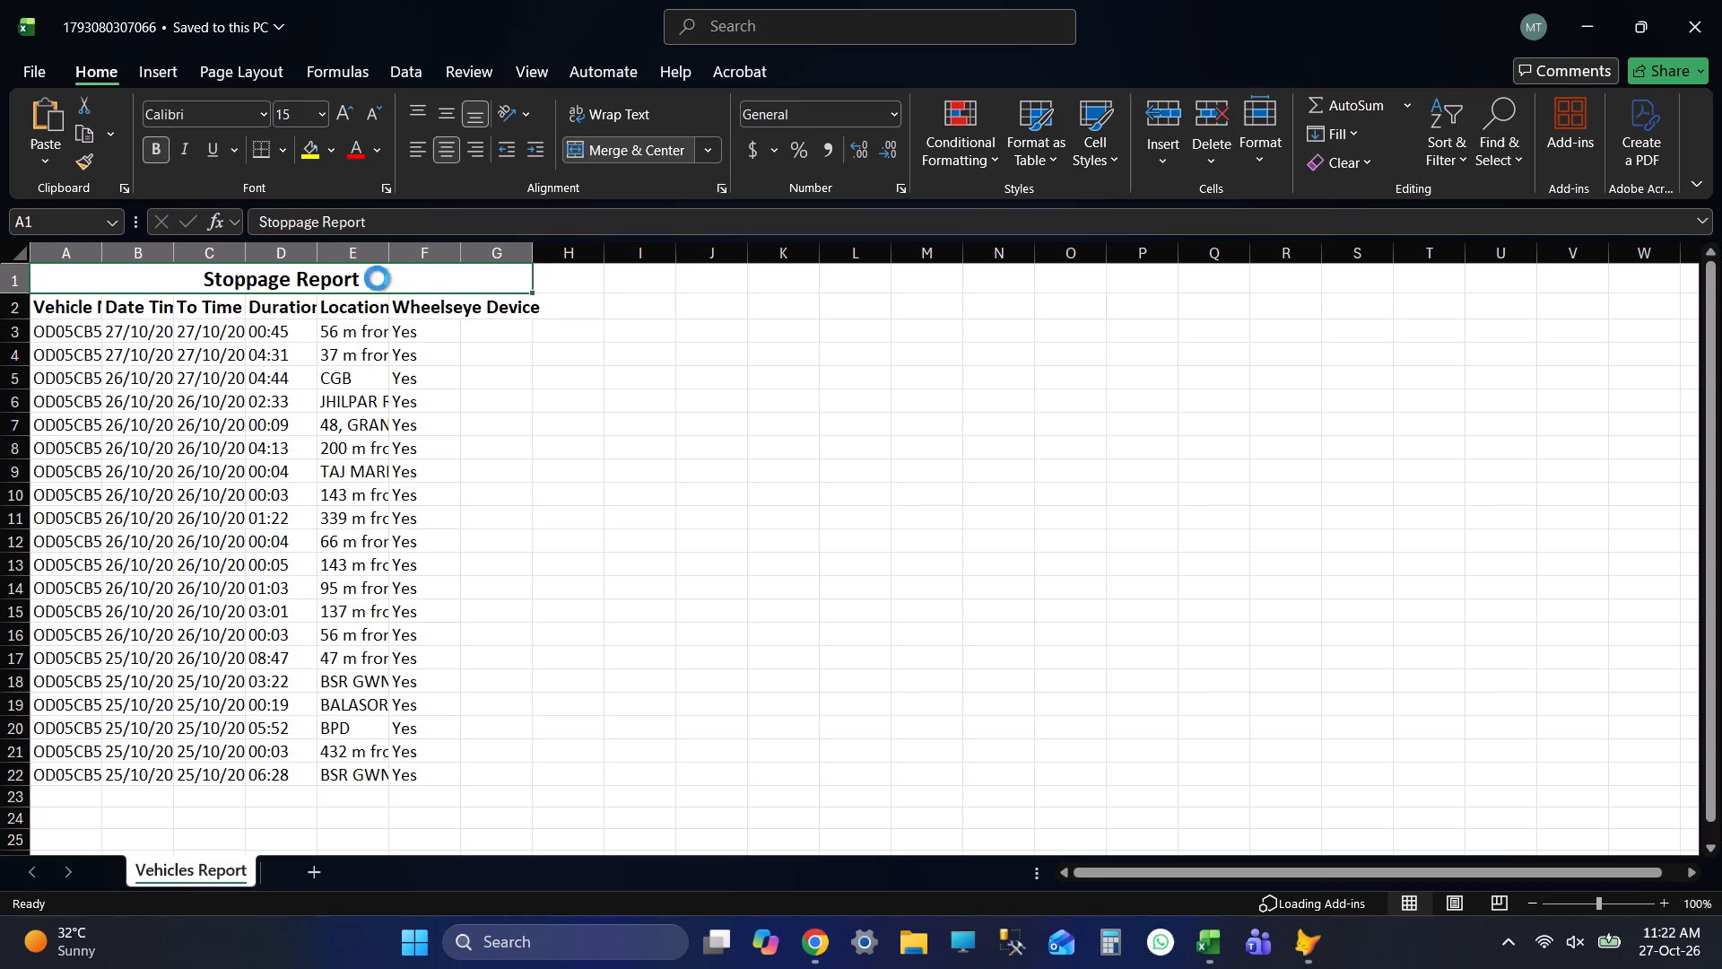
Autofit the widths of columns A to F to their contents.
left_click(58, 252)
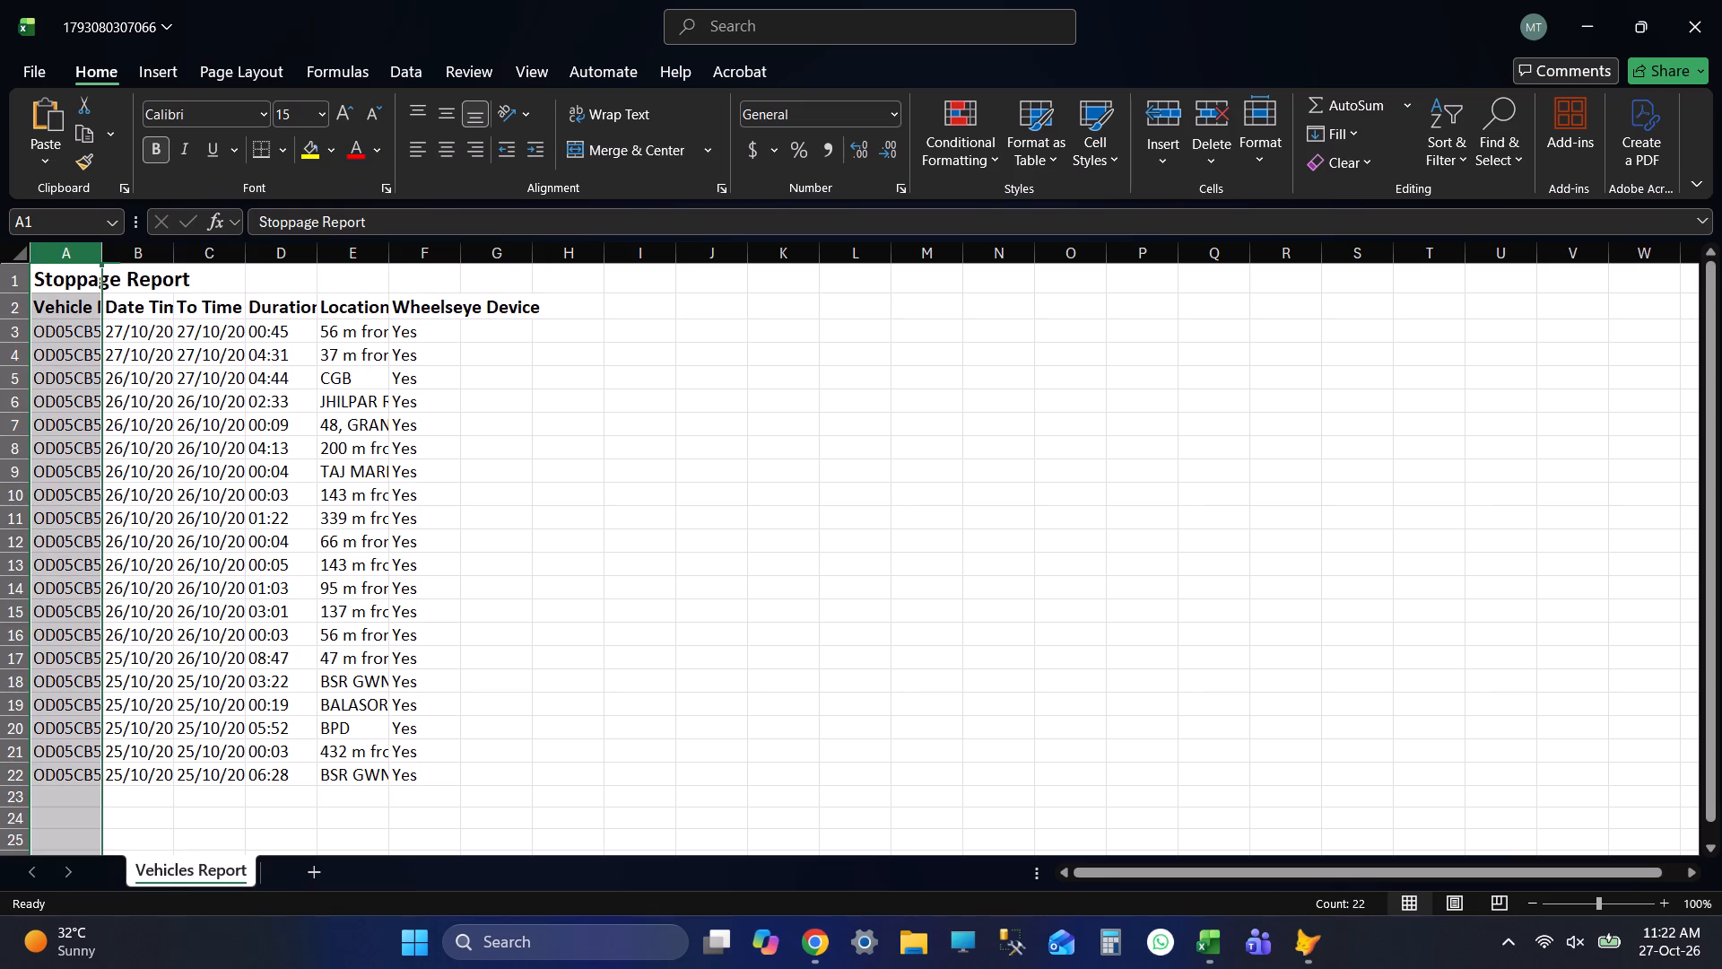
key("shift+Right")
key("shift+Right")
key("shift+Right")
key("shift+Right")
key("shift+Right")
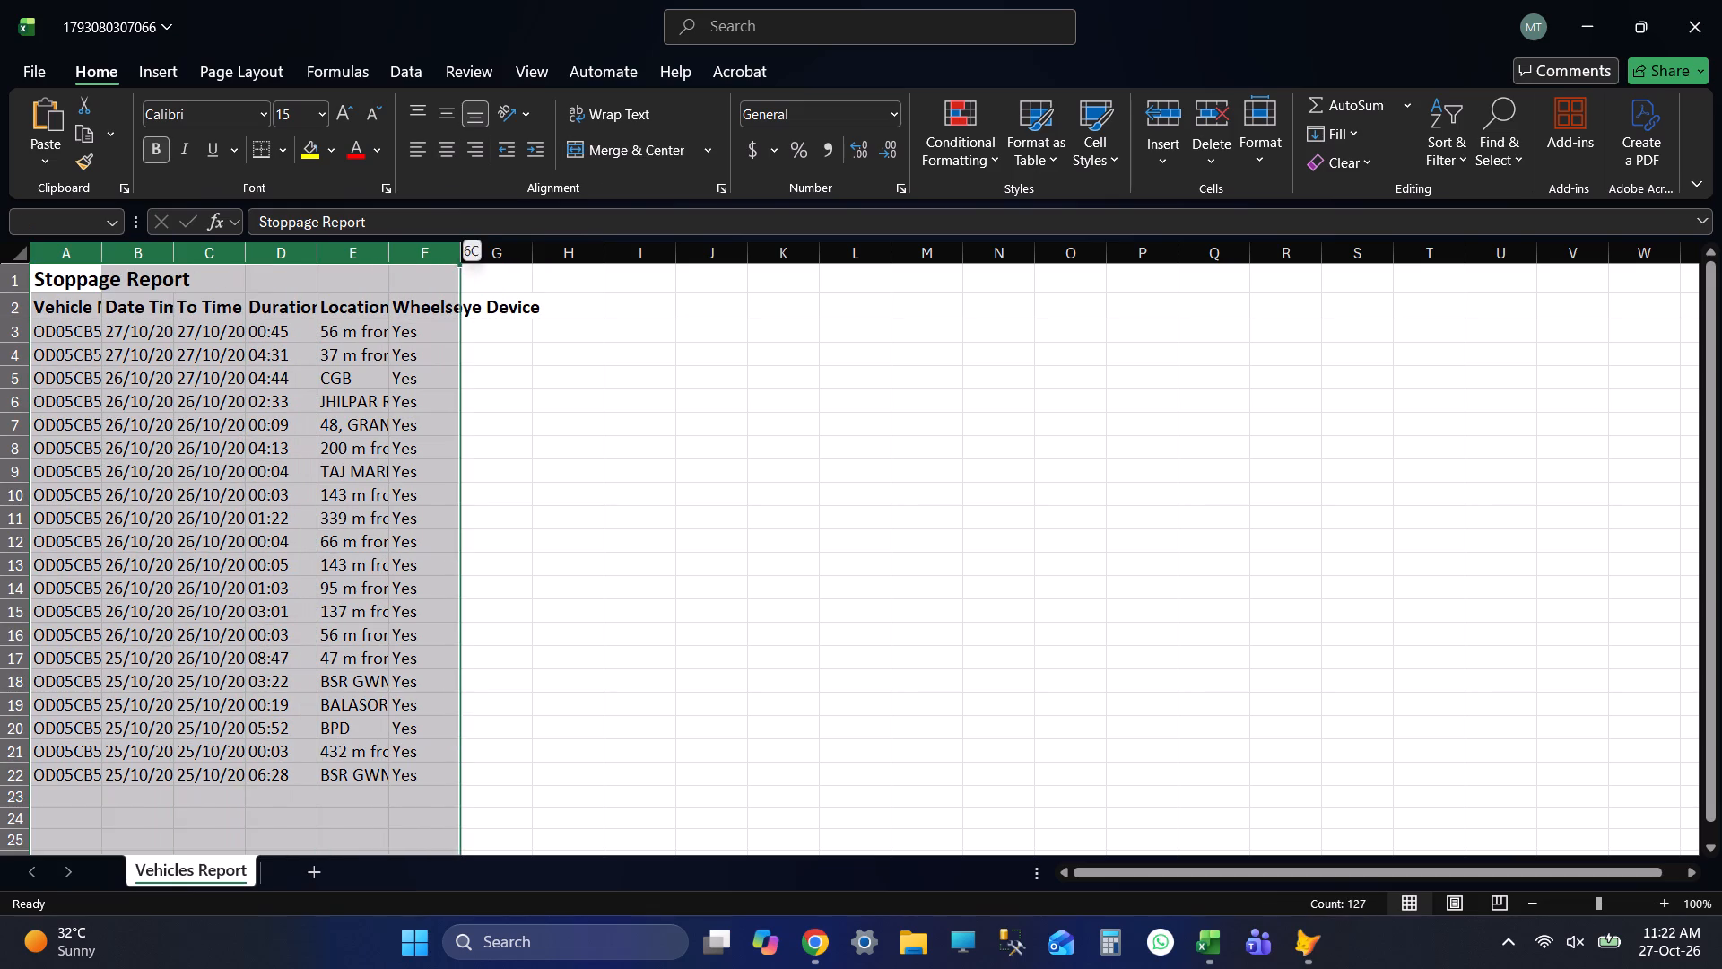
double_click(459, 252)
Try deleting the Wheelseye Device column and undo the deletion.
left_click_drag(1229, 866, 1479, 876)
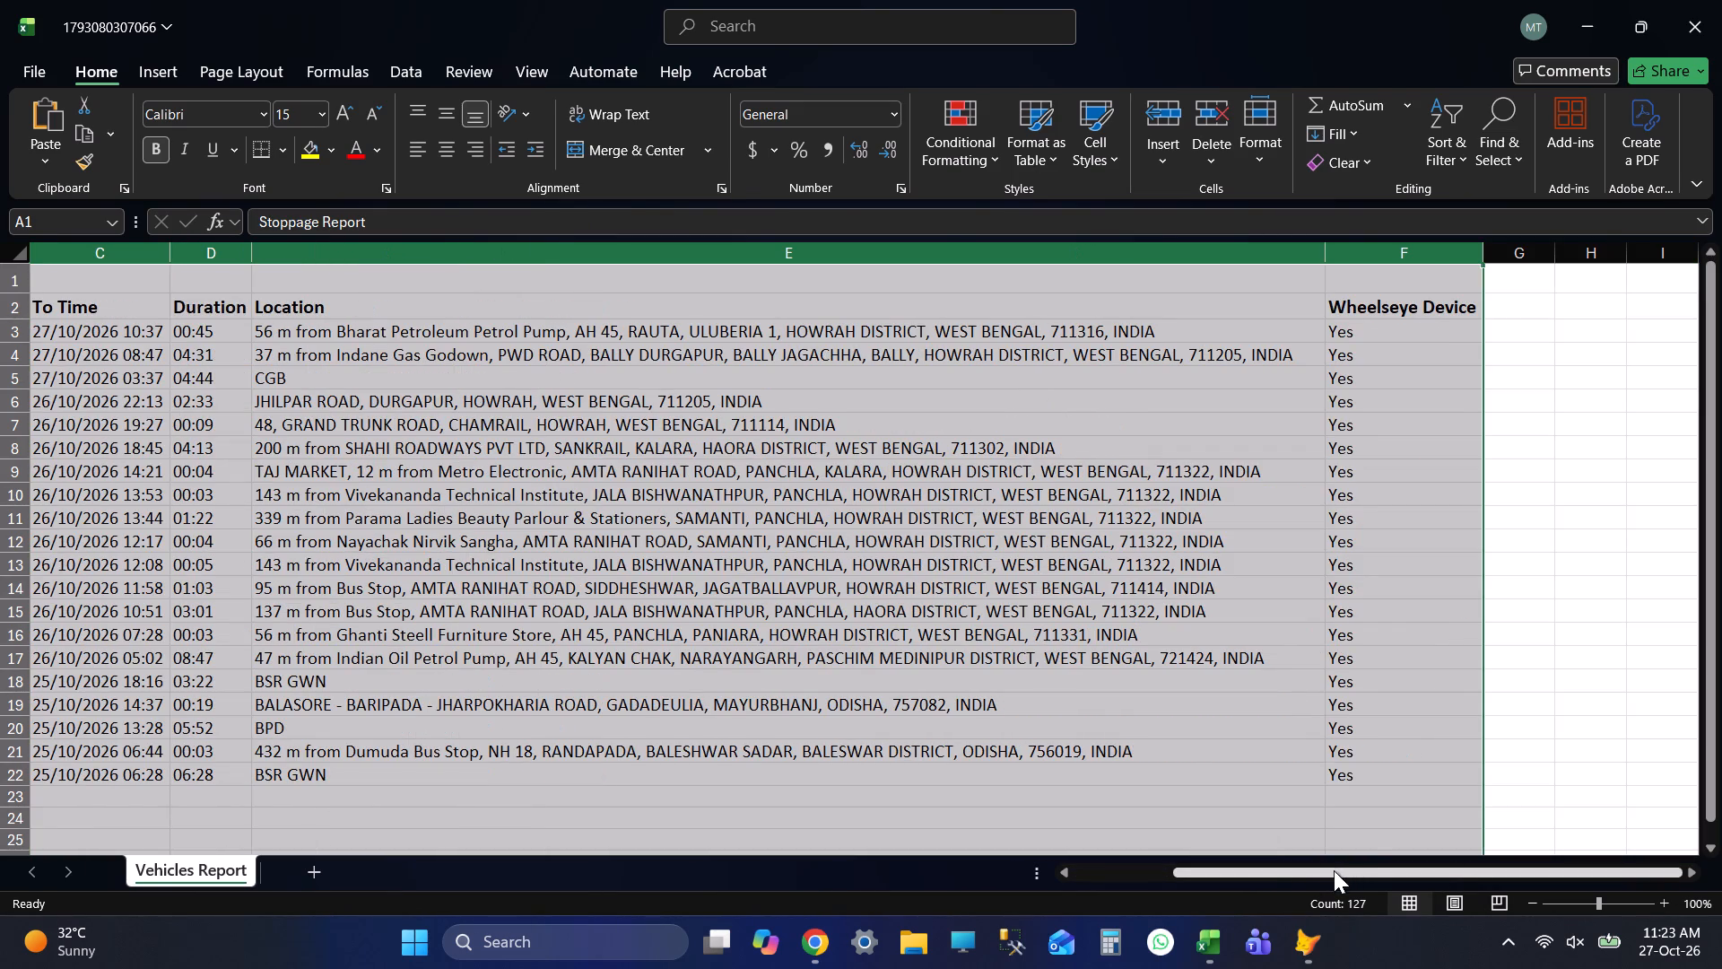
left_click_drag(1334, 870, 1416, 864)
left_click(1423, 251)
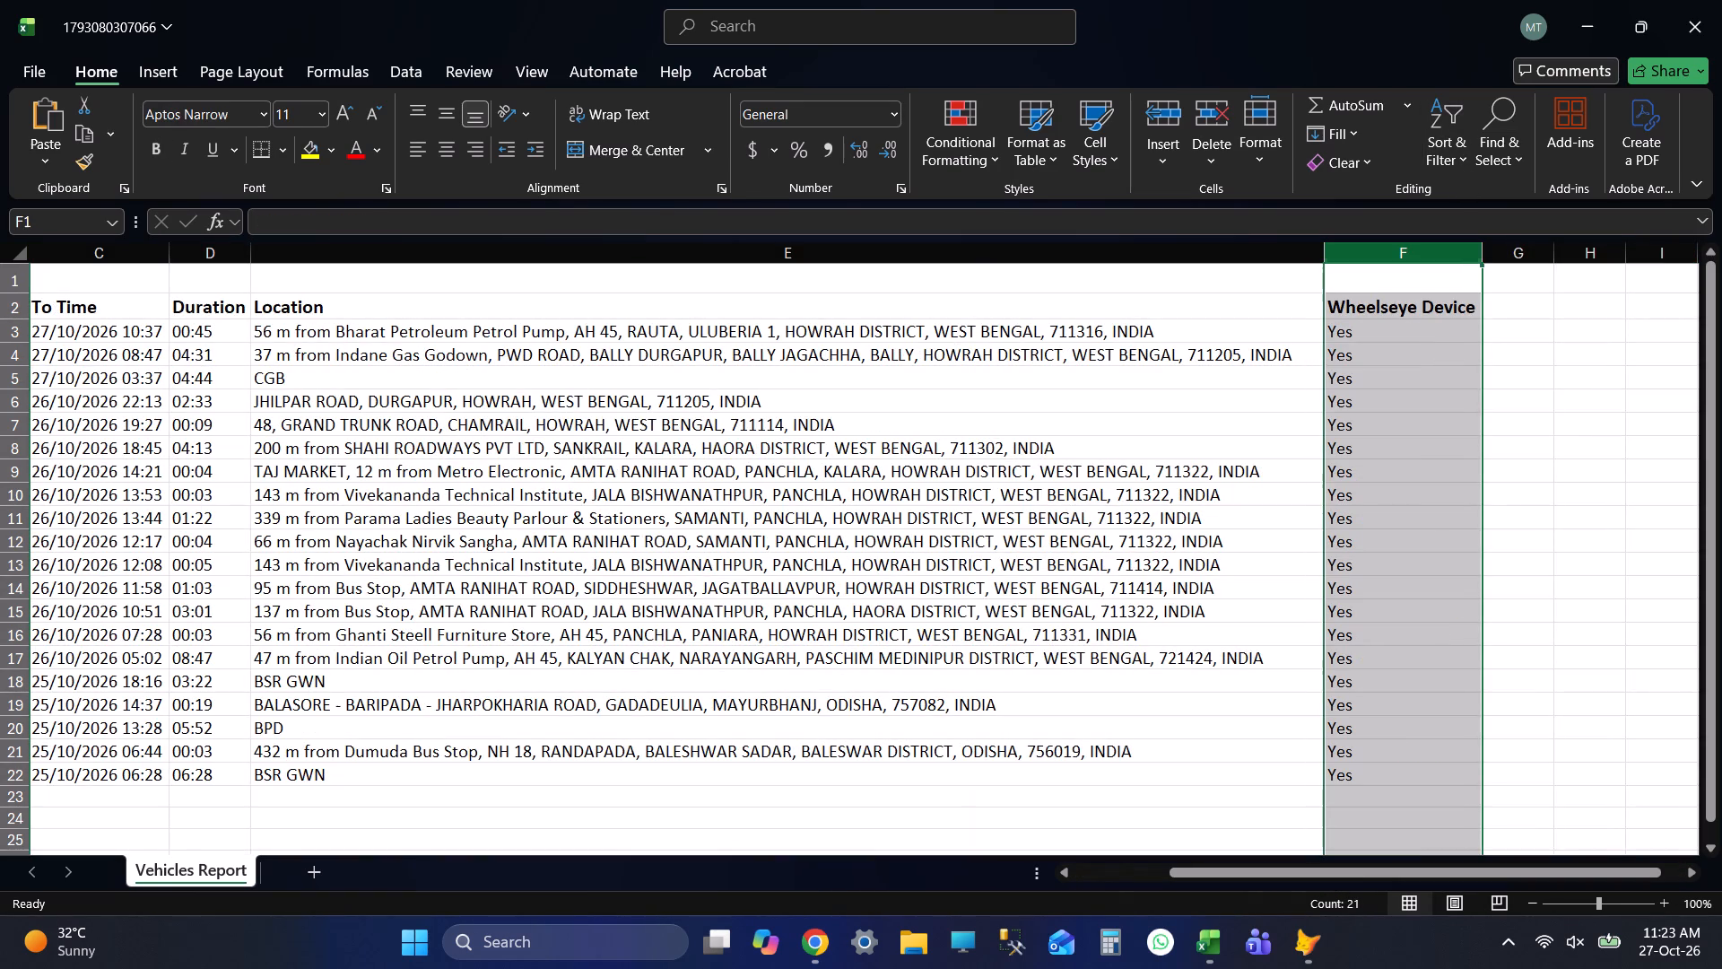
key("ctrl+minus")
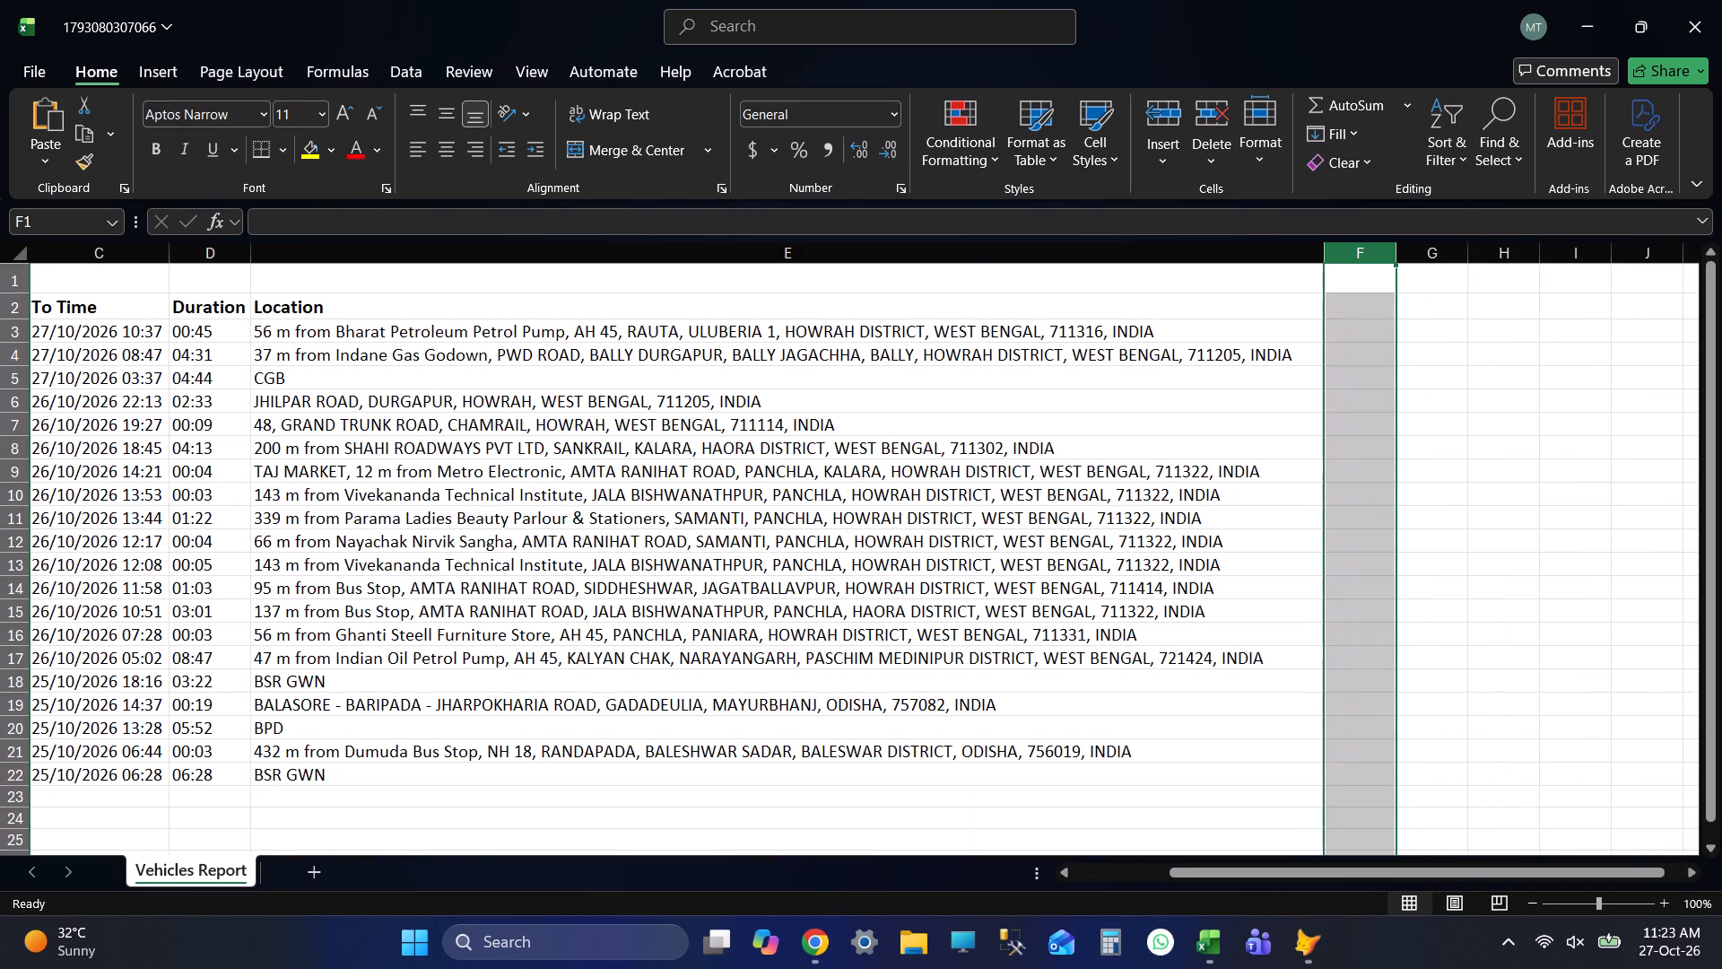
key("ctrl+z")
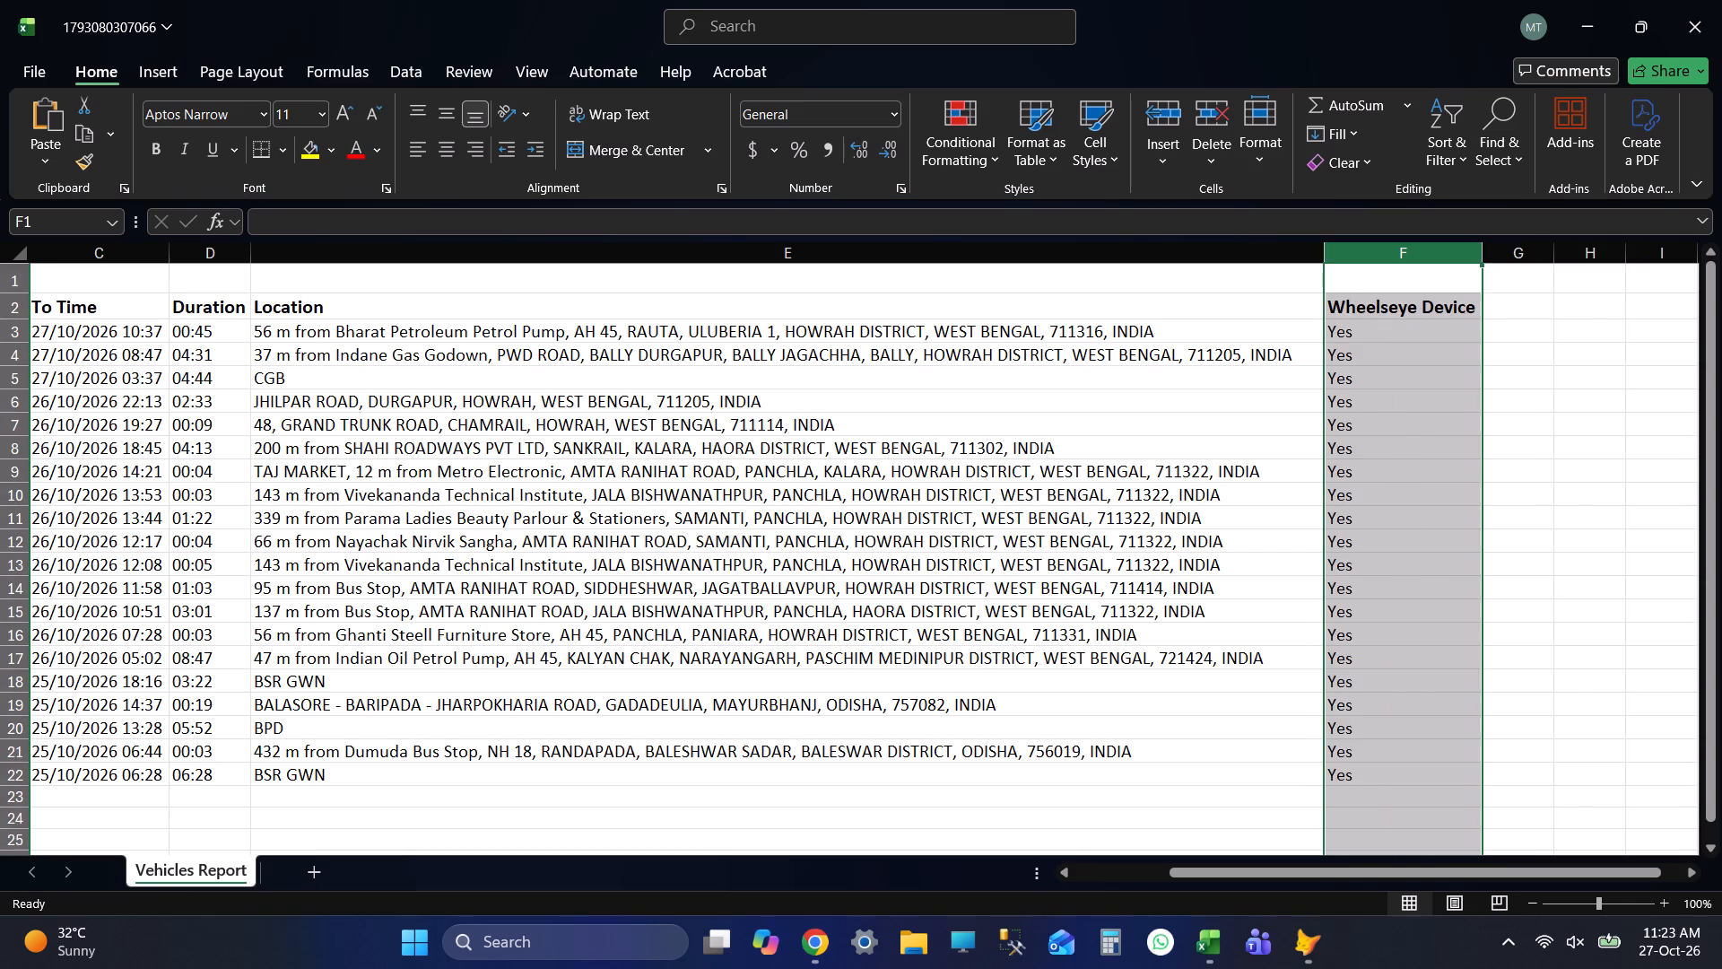
Replace the Wheelseye Device values in F3:F22 with serial numbers 1 to 20, filling down from 1, 2, 3.
left_click(1402, 329)
key("1")
key("Return")
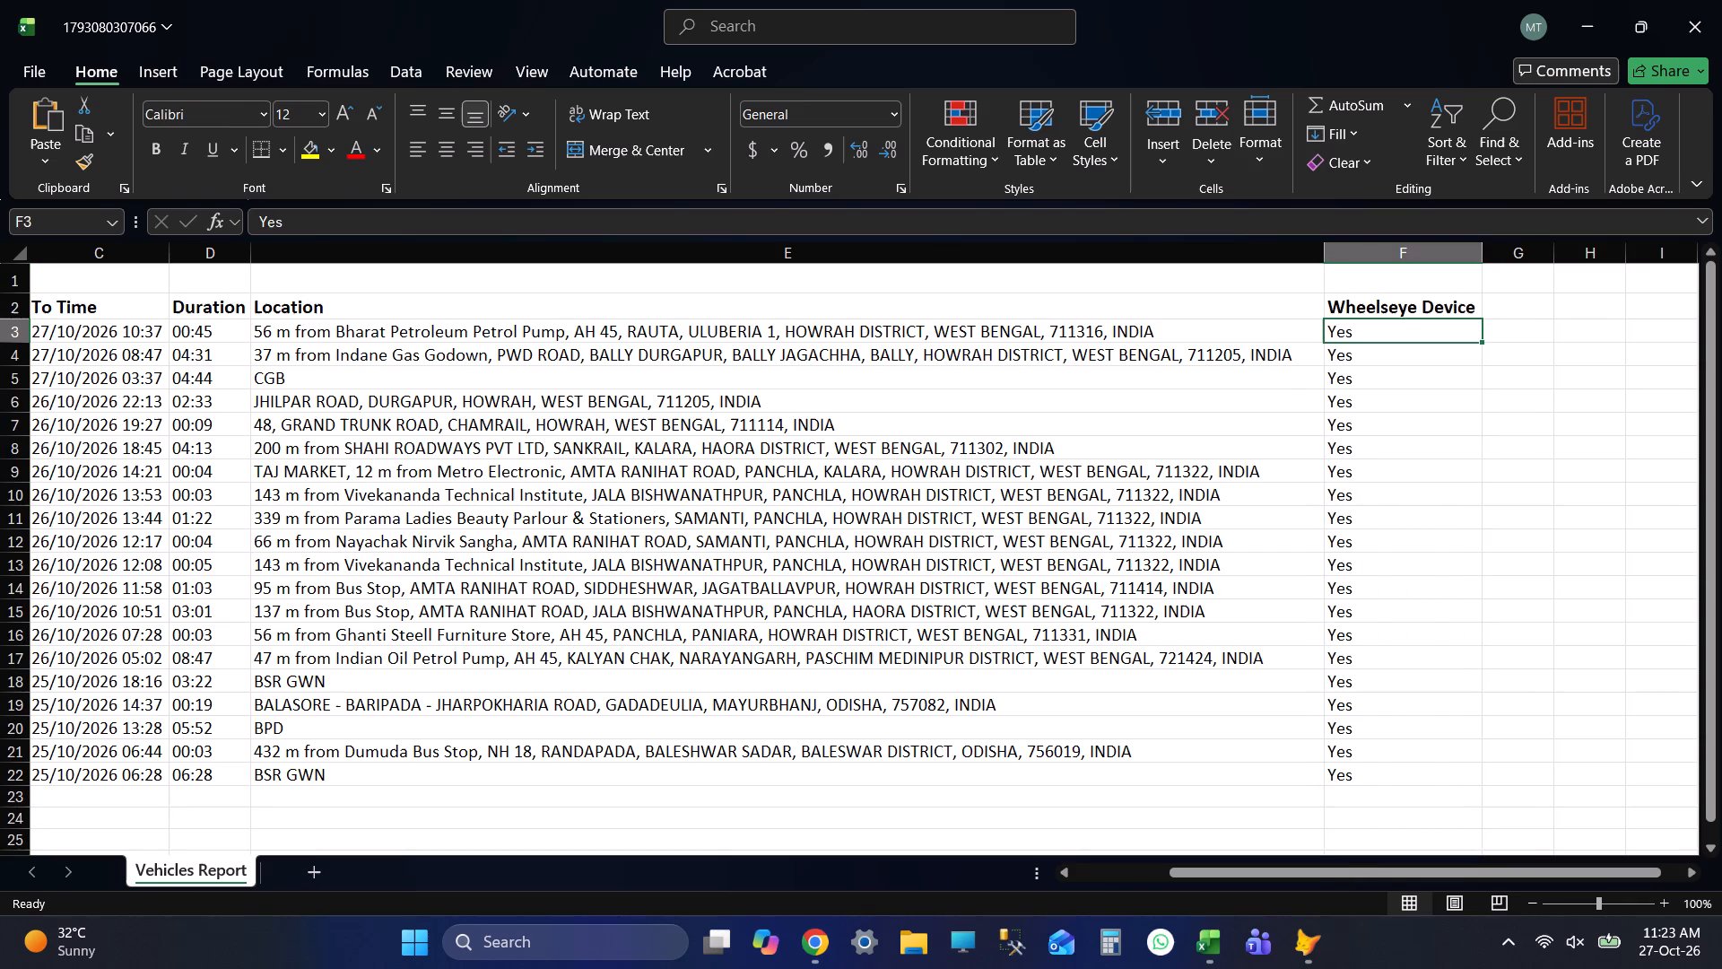
key("2")
key("Return")
key("3")
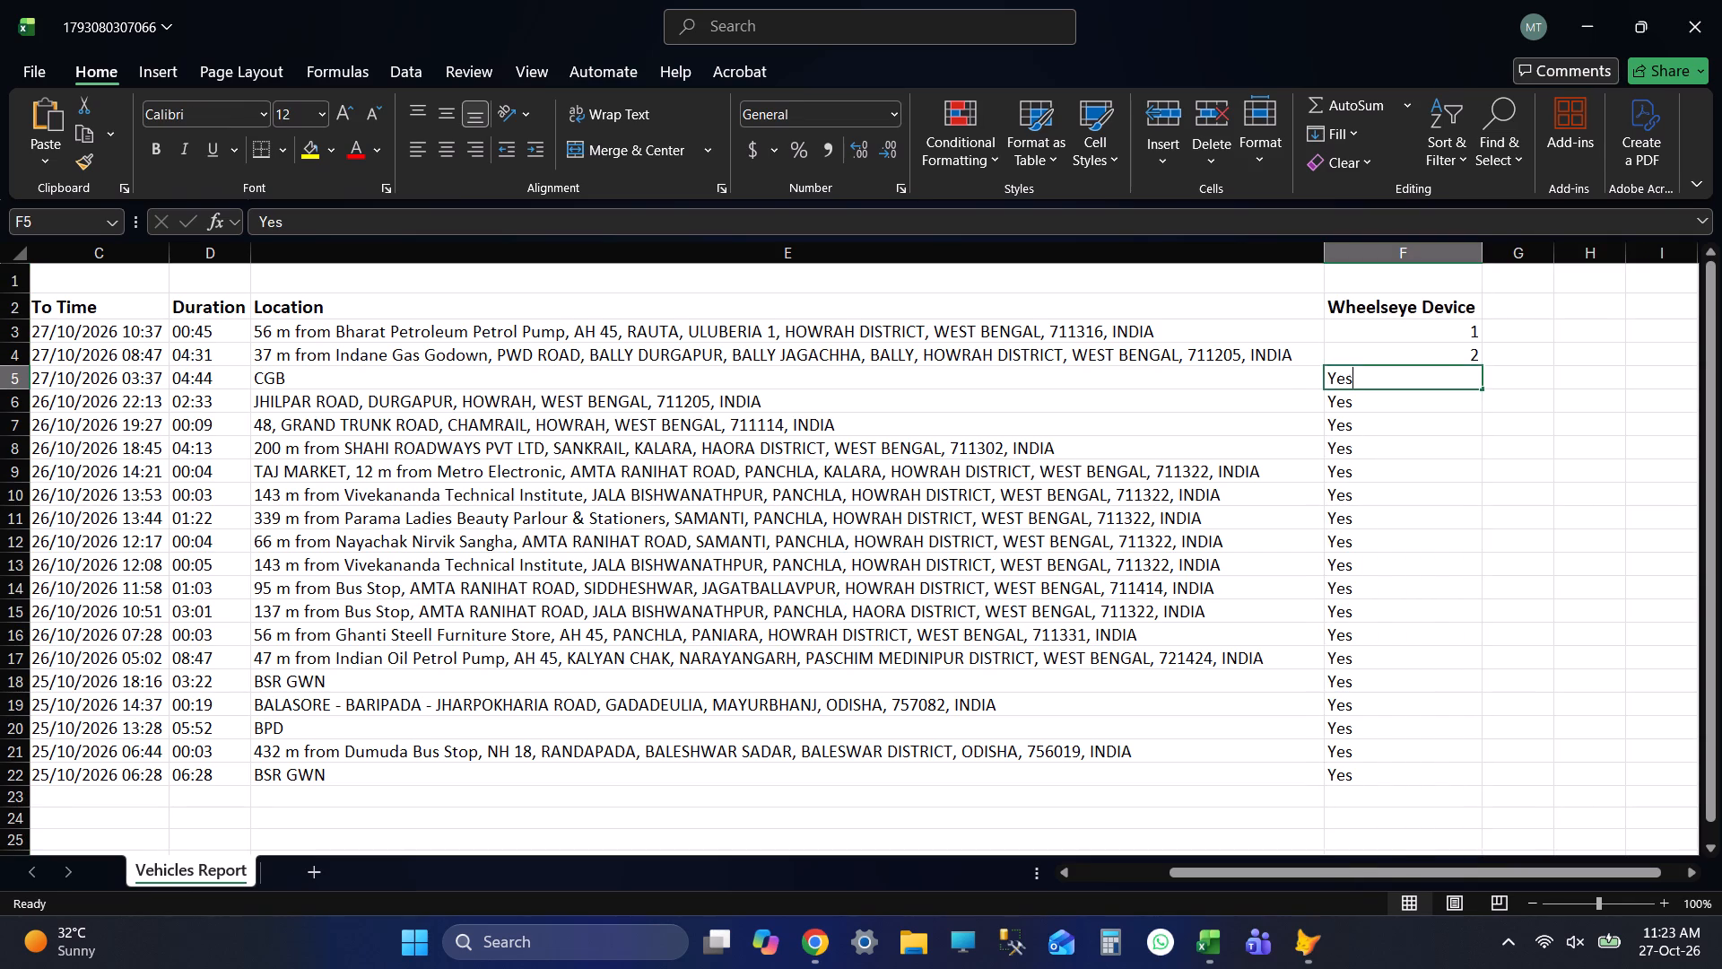
key("Return")
left_click_drag(1395, 333, 1405, 391)
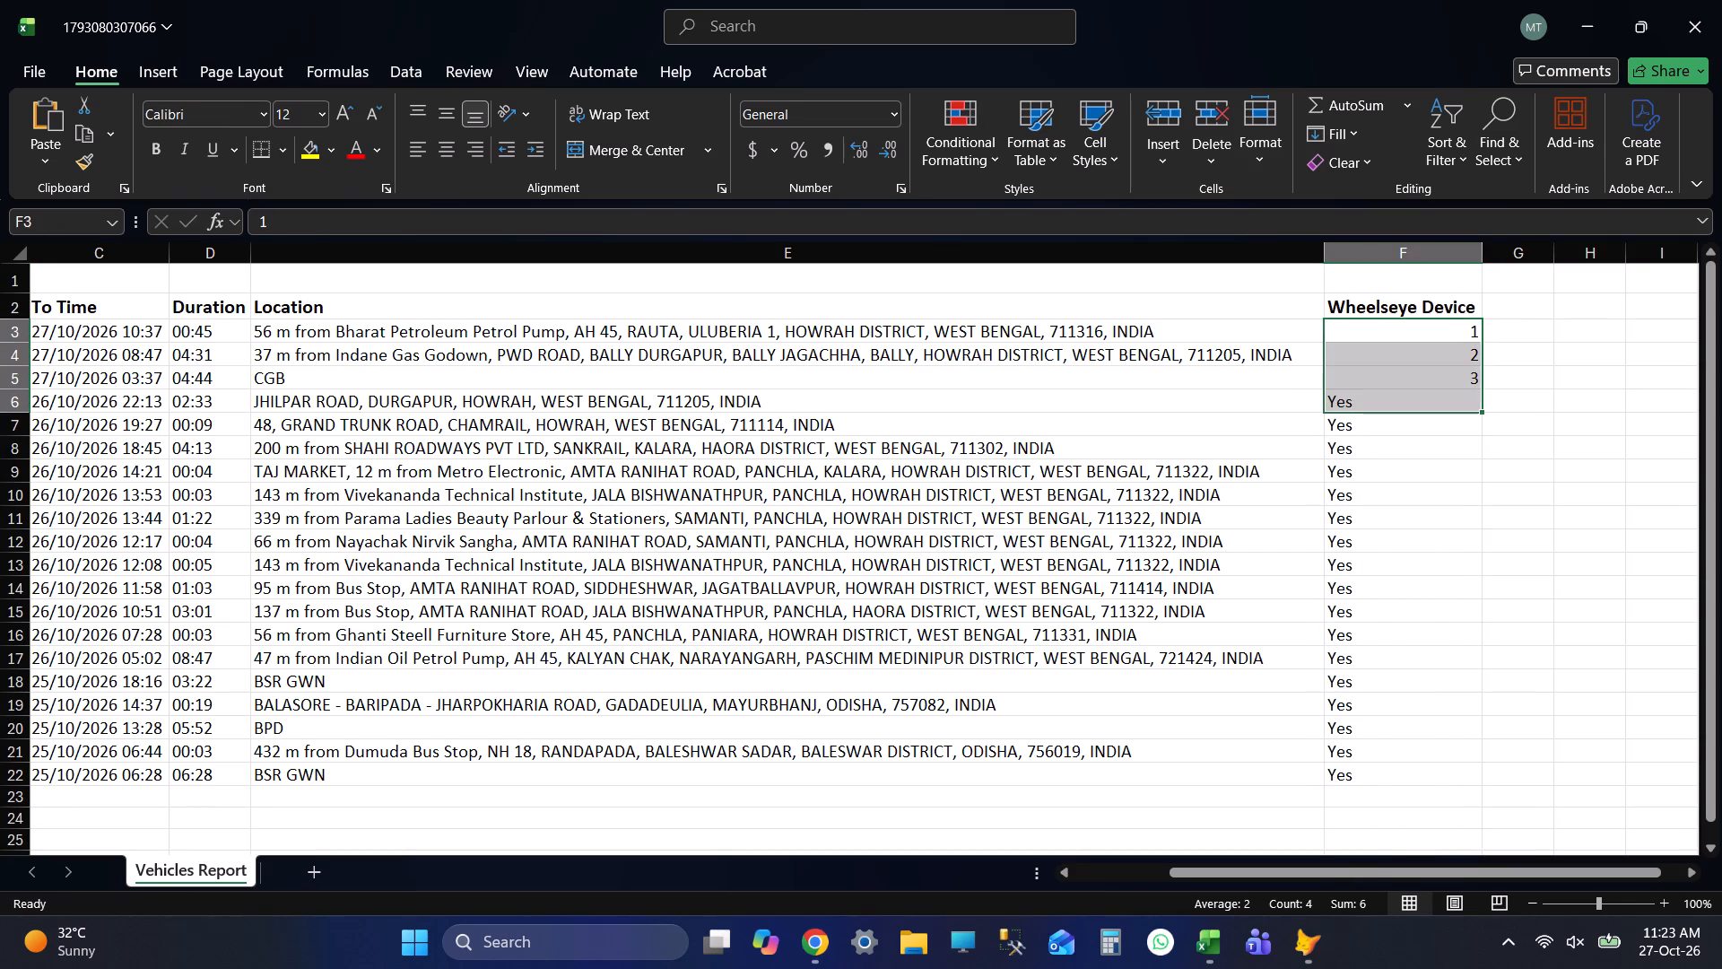
left_click_drag(1411, 329, 1409, 377)
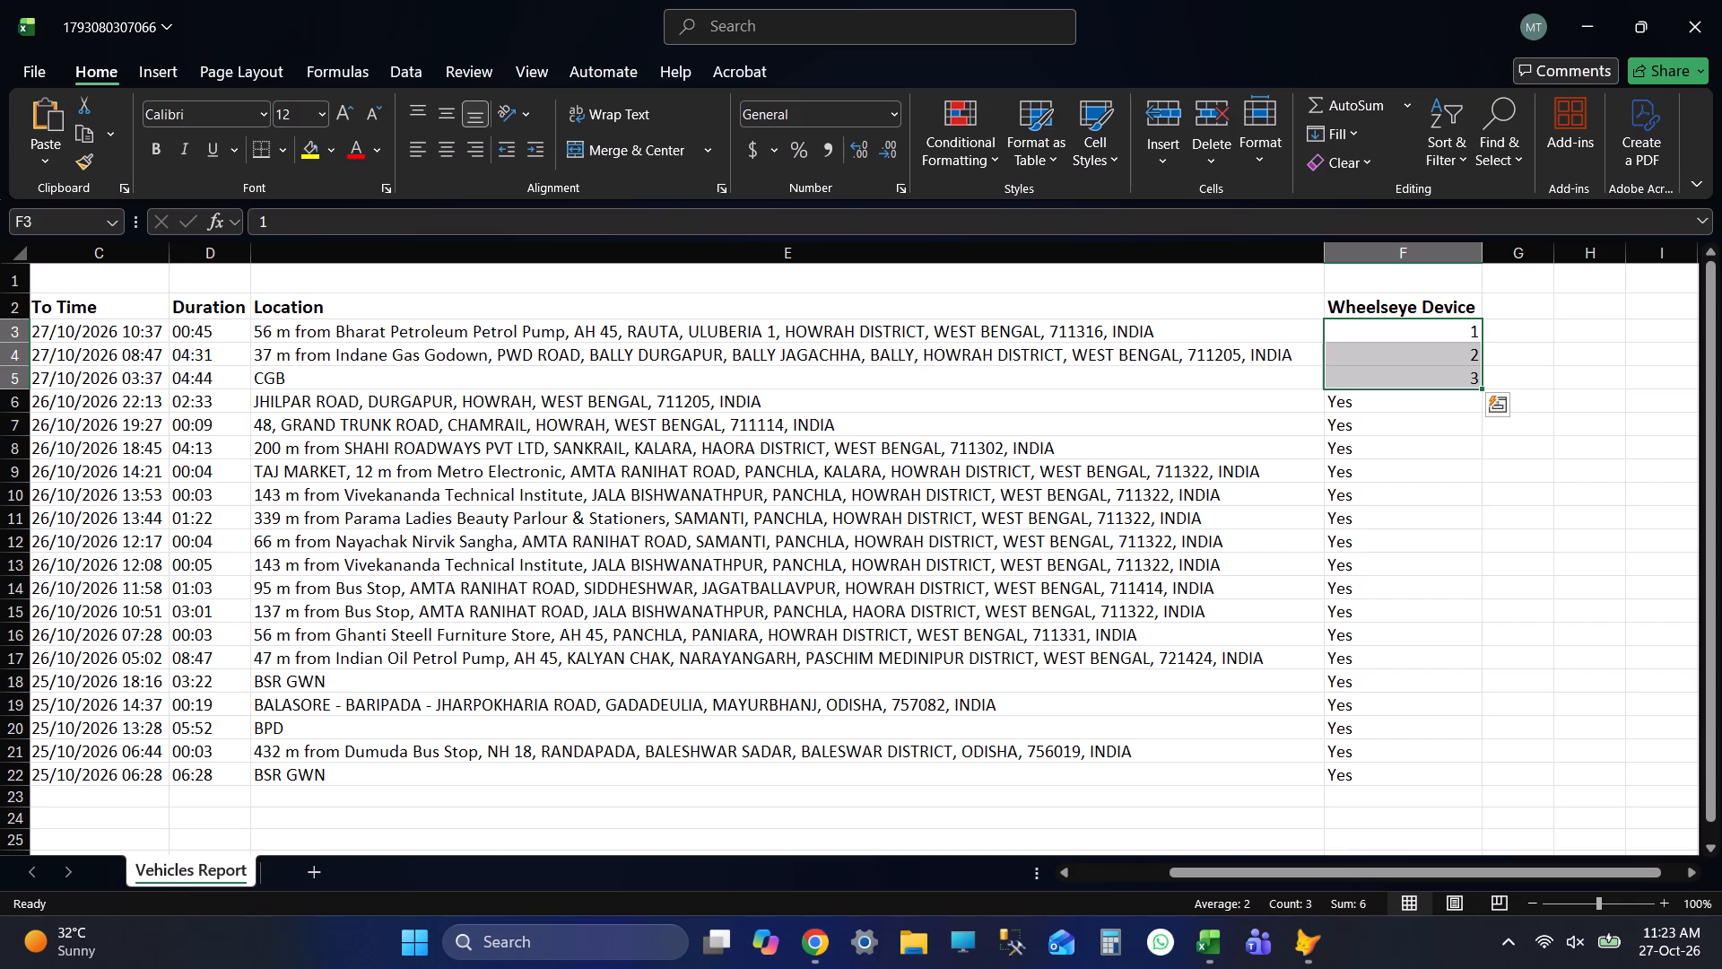
double_click(1480, 389)
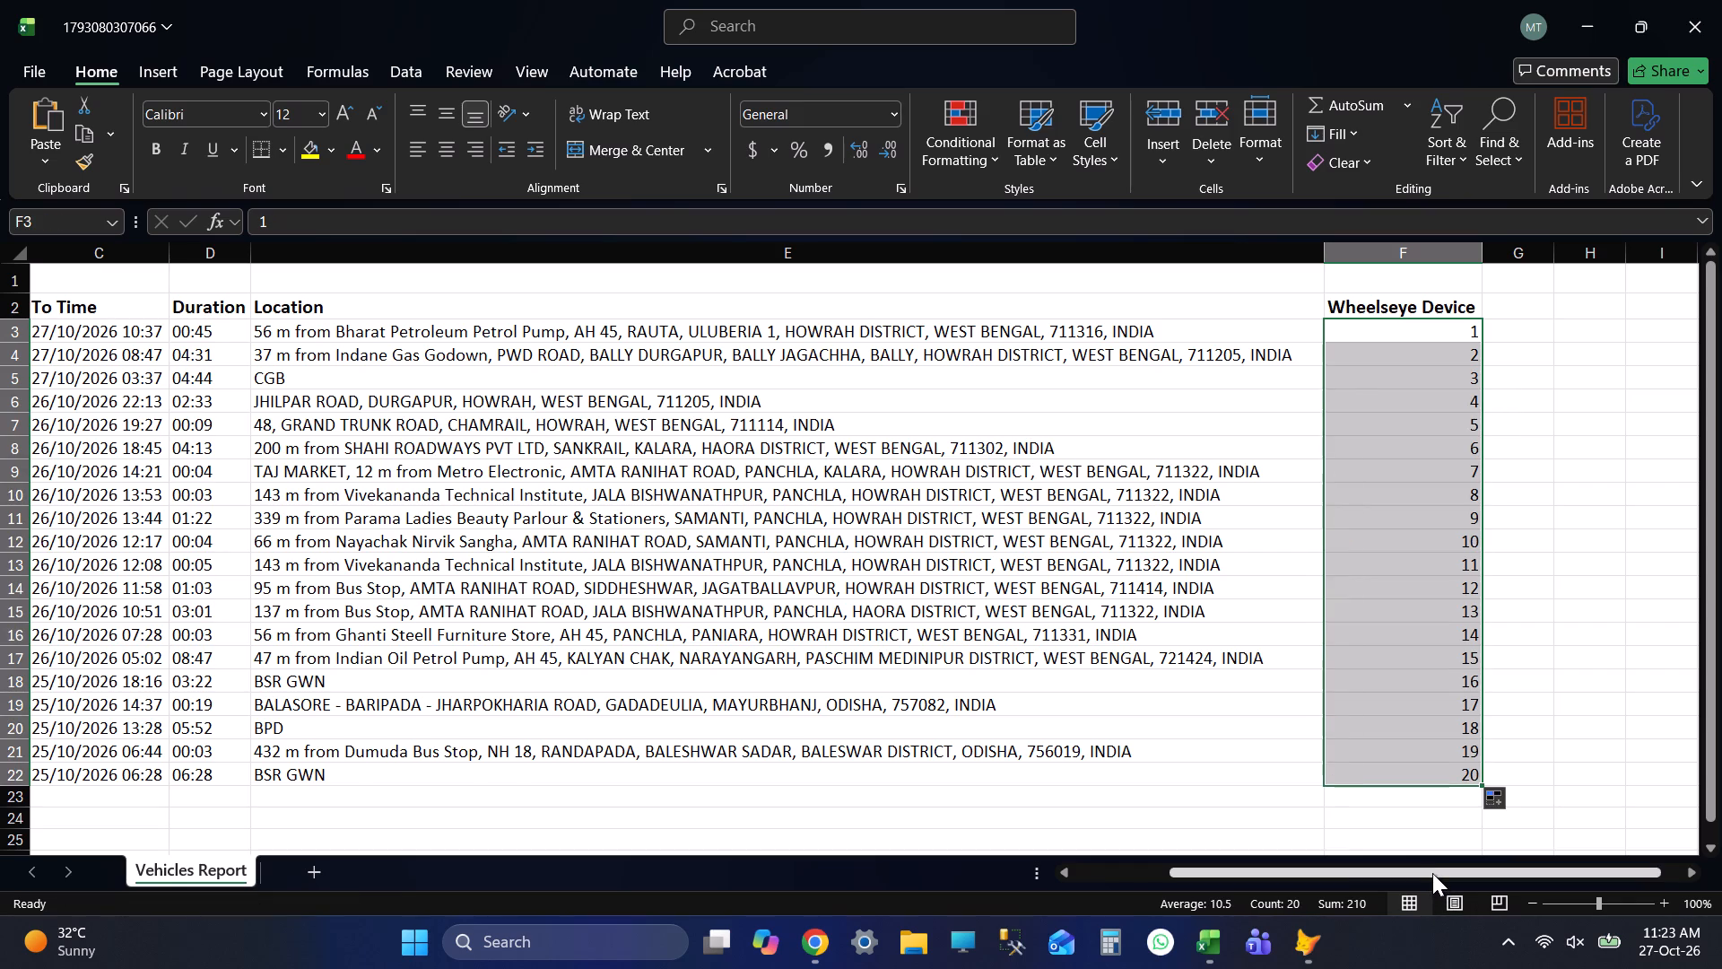
Add filters to the header row, row 2, of the stoppage table.
left_click_drag(1432, 873, 886, 865)
left_click(116, 296)
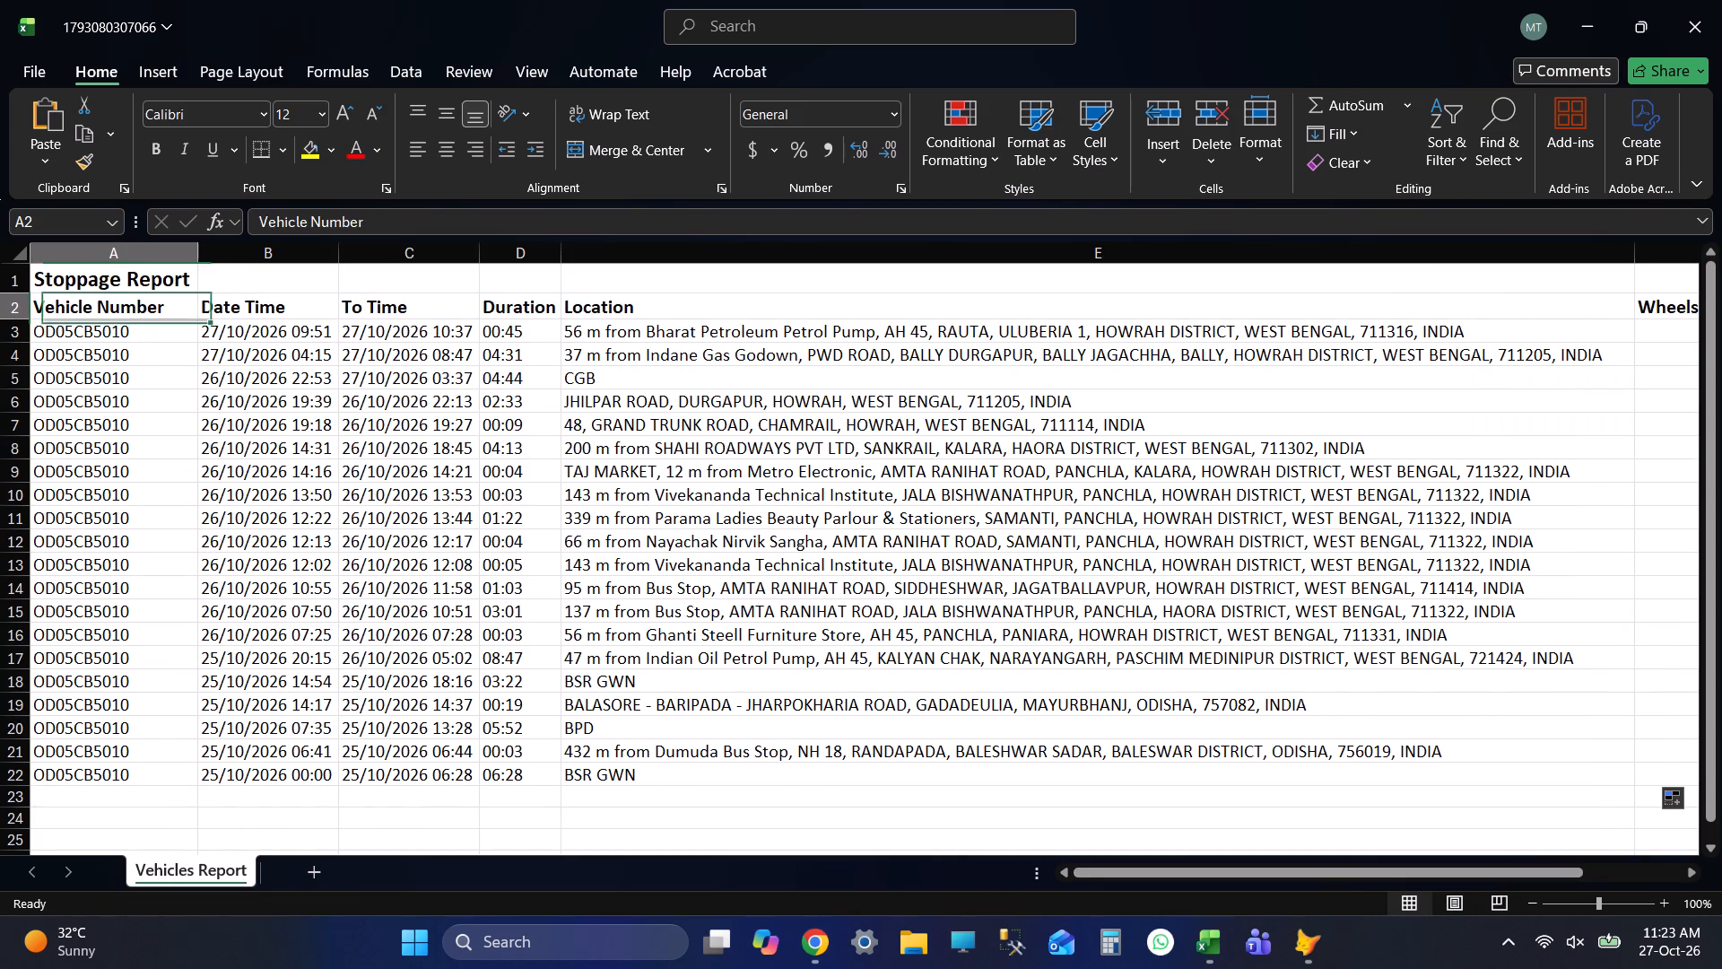
key("ctrl+shift+l")
Sort the stoppage table by the Wheelseye Device column from largest to smallest.
left_click_drag(1371, 873, 1581, 863)
left_click(1477, 301)
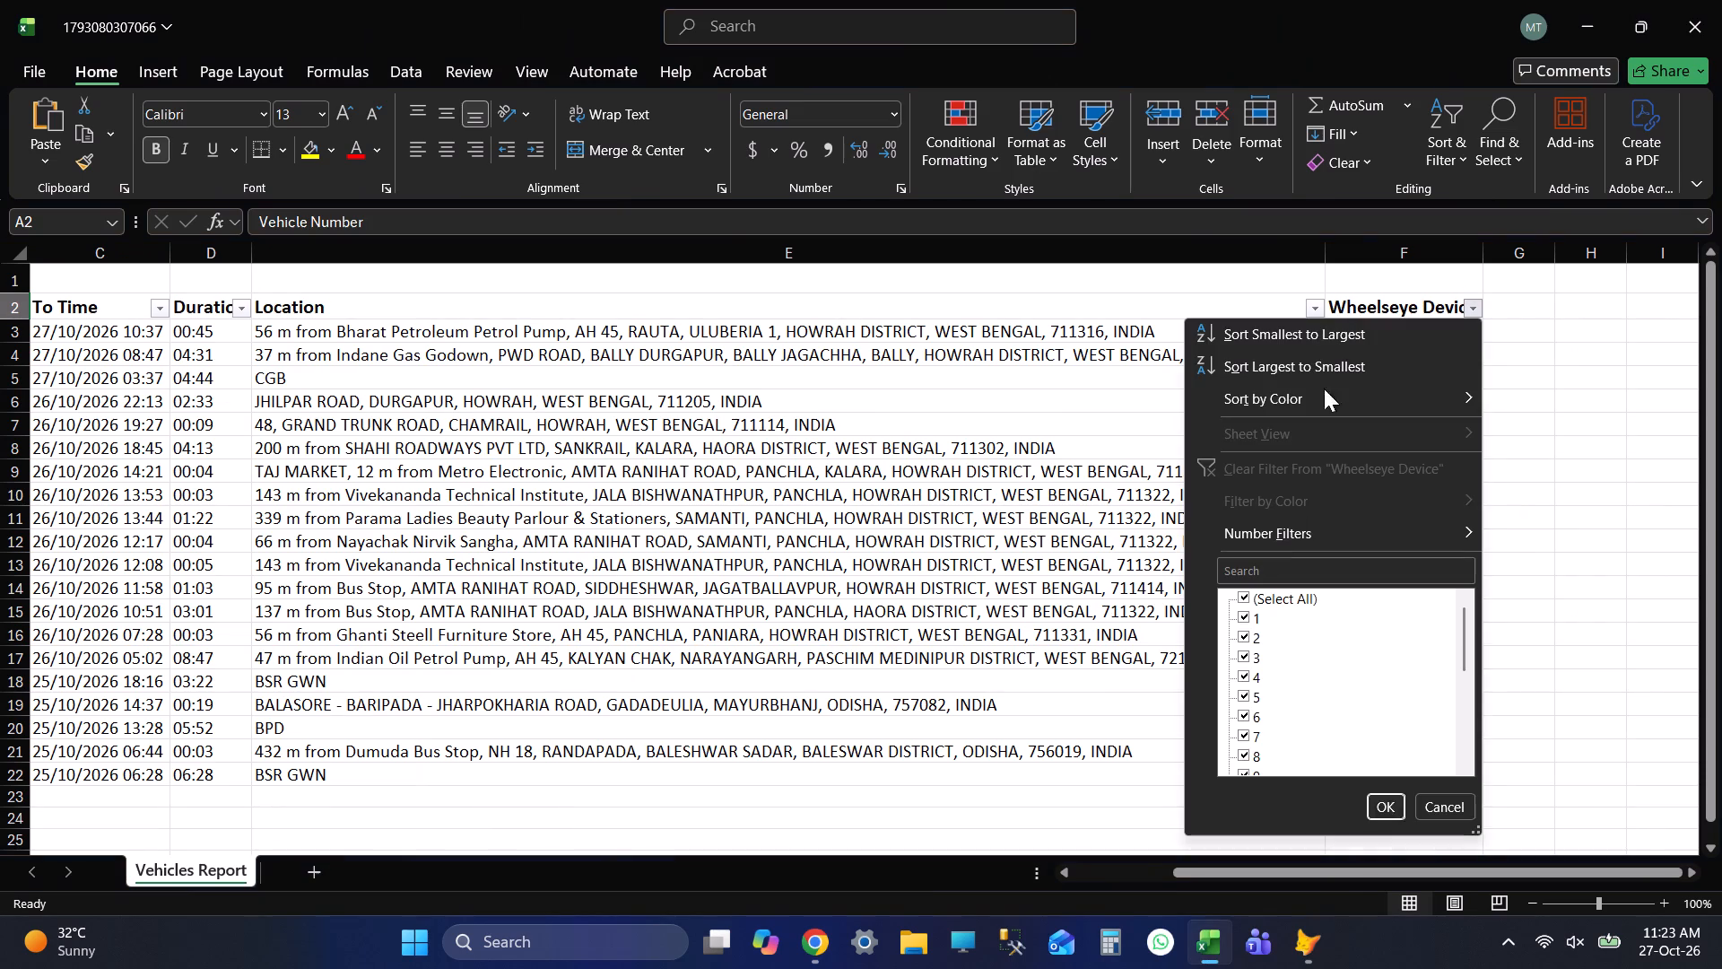
left_click(1292, 380)
left_click(929, 432)
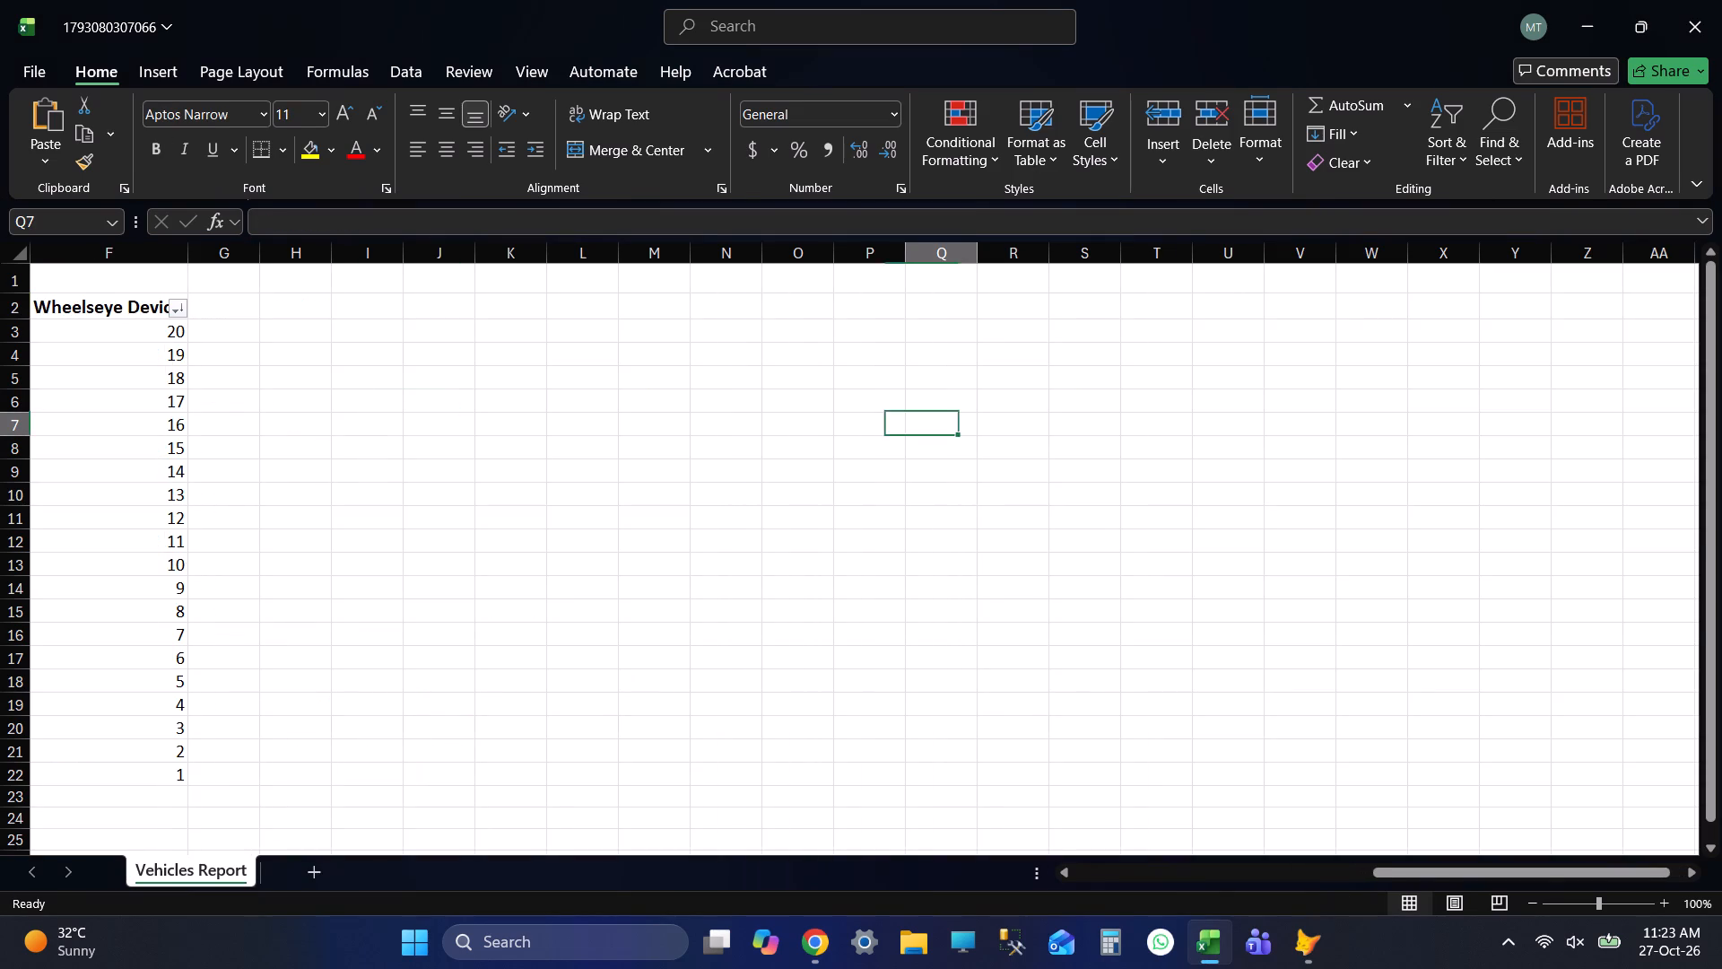
Save the workbook with the stoppage table sorted by the Wheelseye Device serial numbers.
left_click_drag(1526, 871, 771, 871)
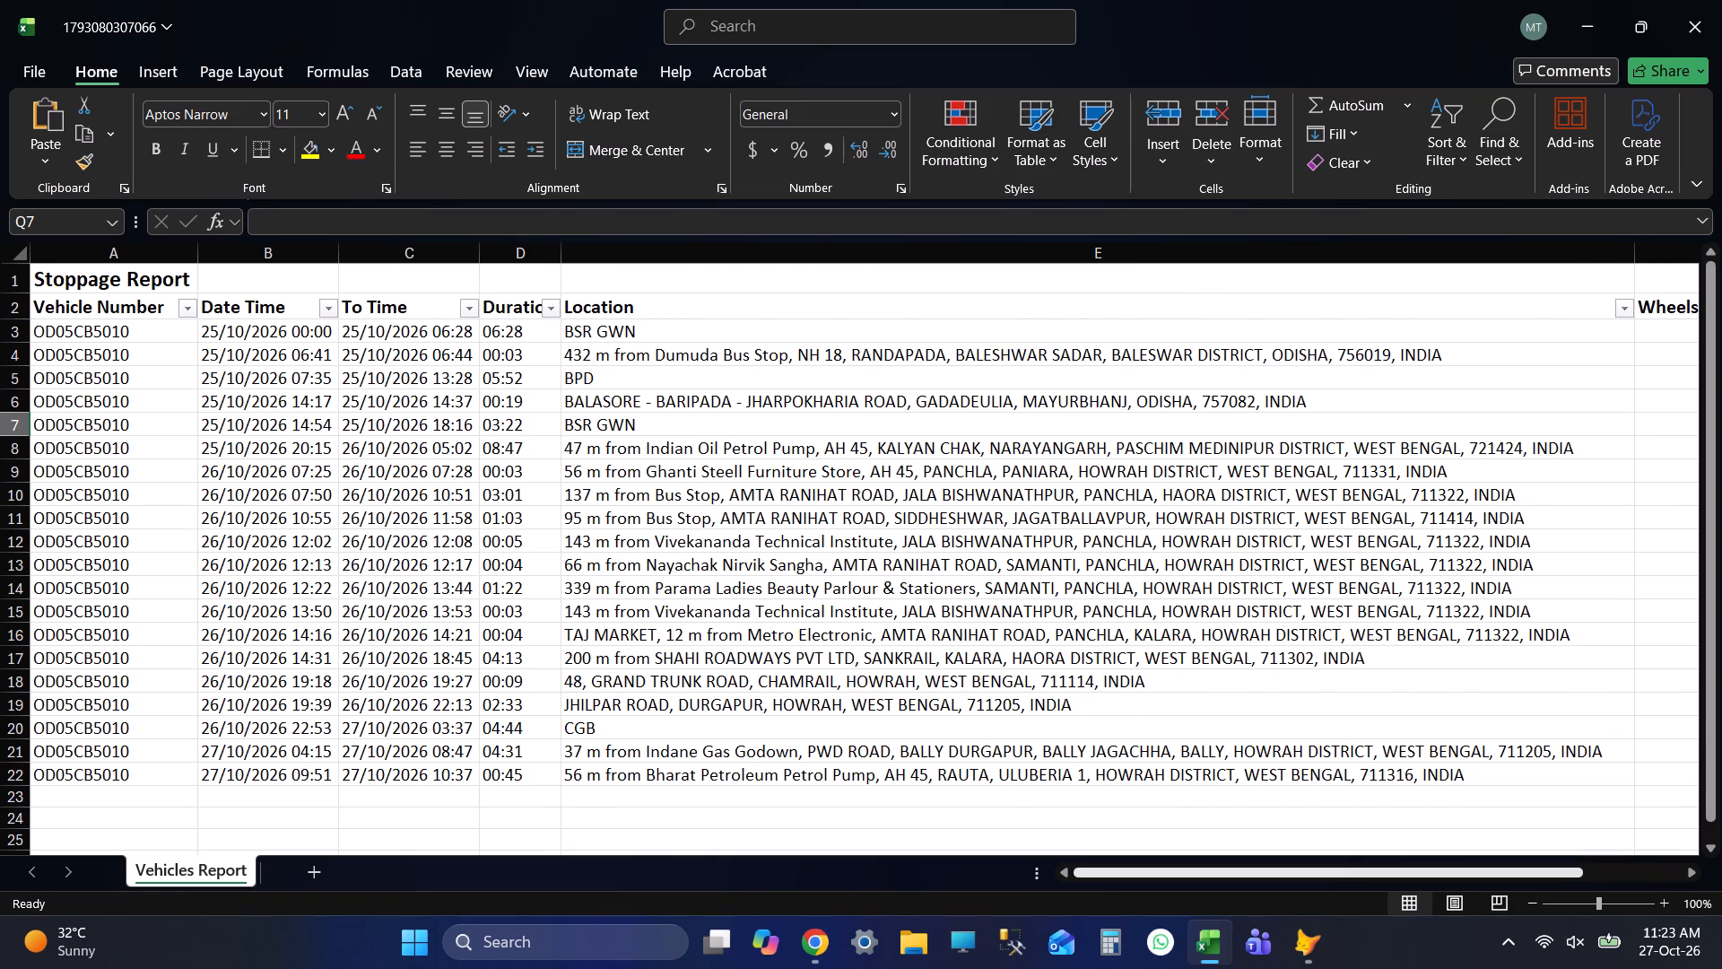
left_click_drag(1264, 875, 1376, 860)
left_click(1502, 340)
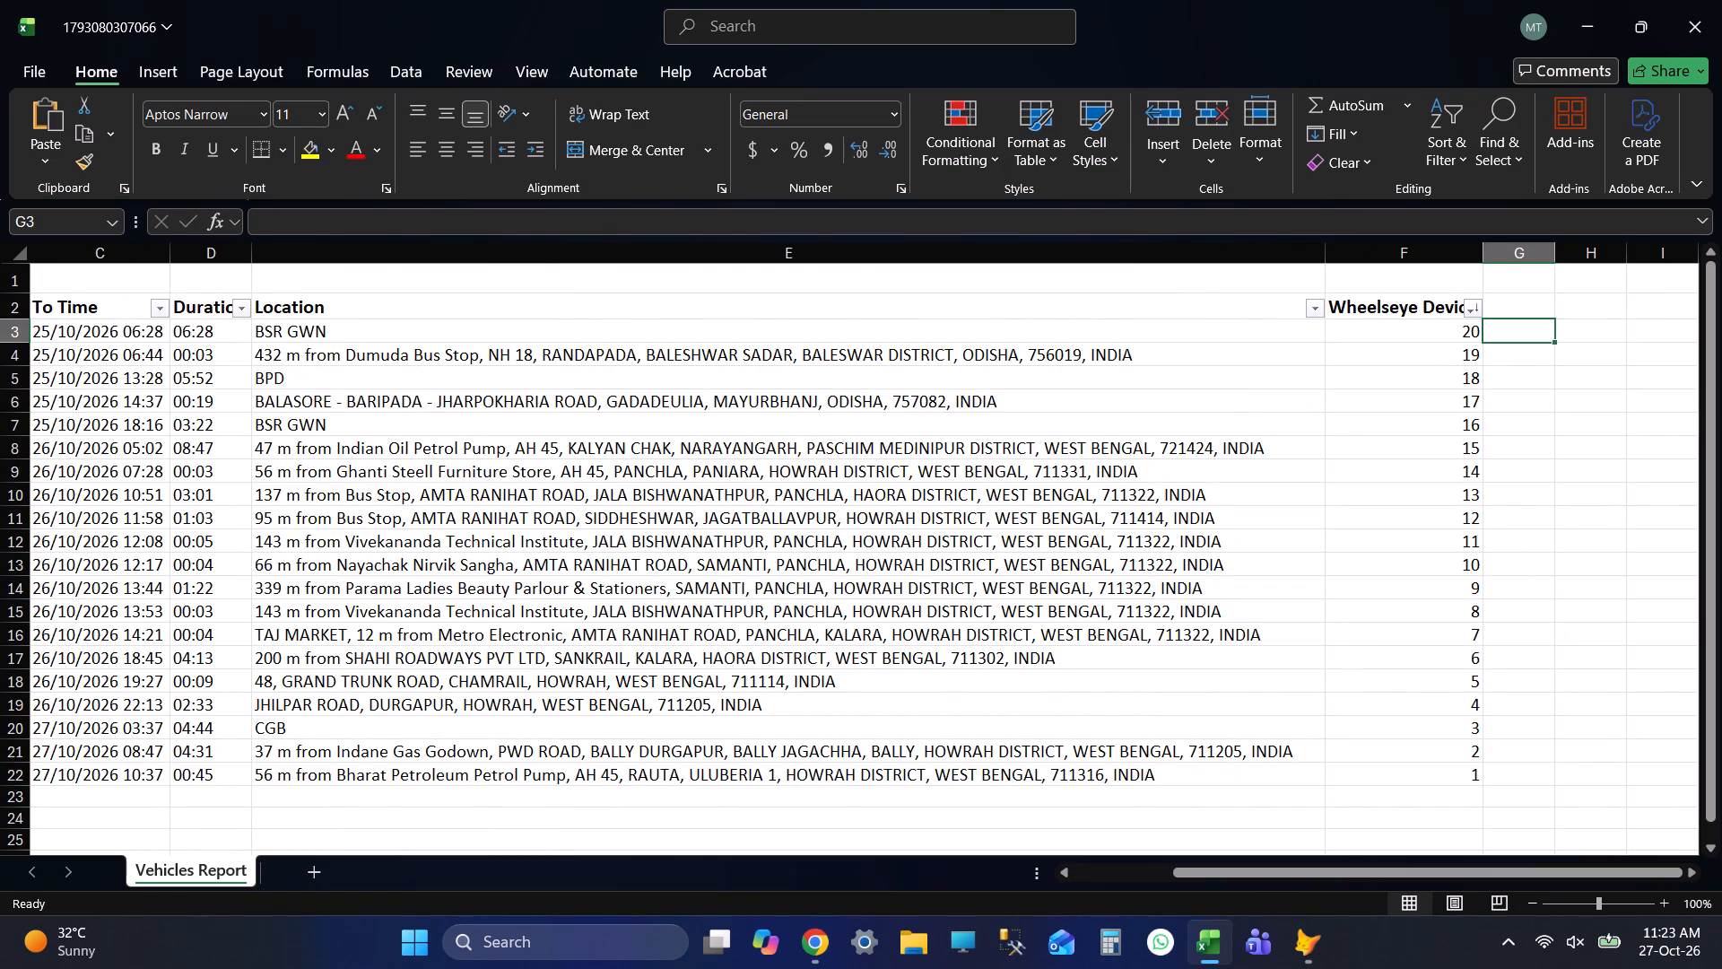
key("ctrl+s")
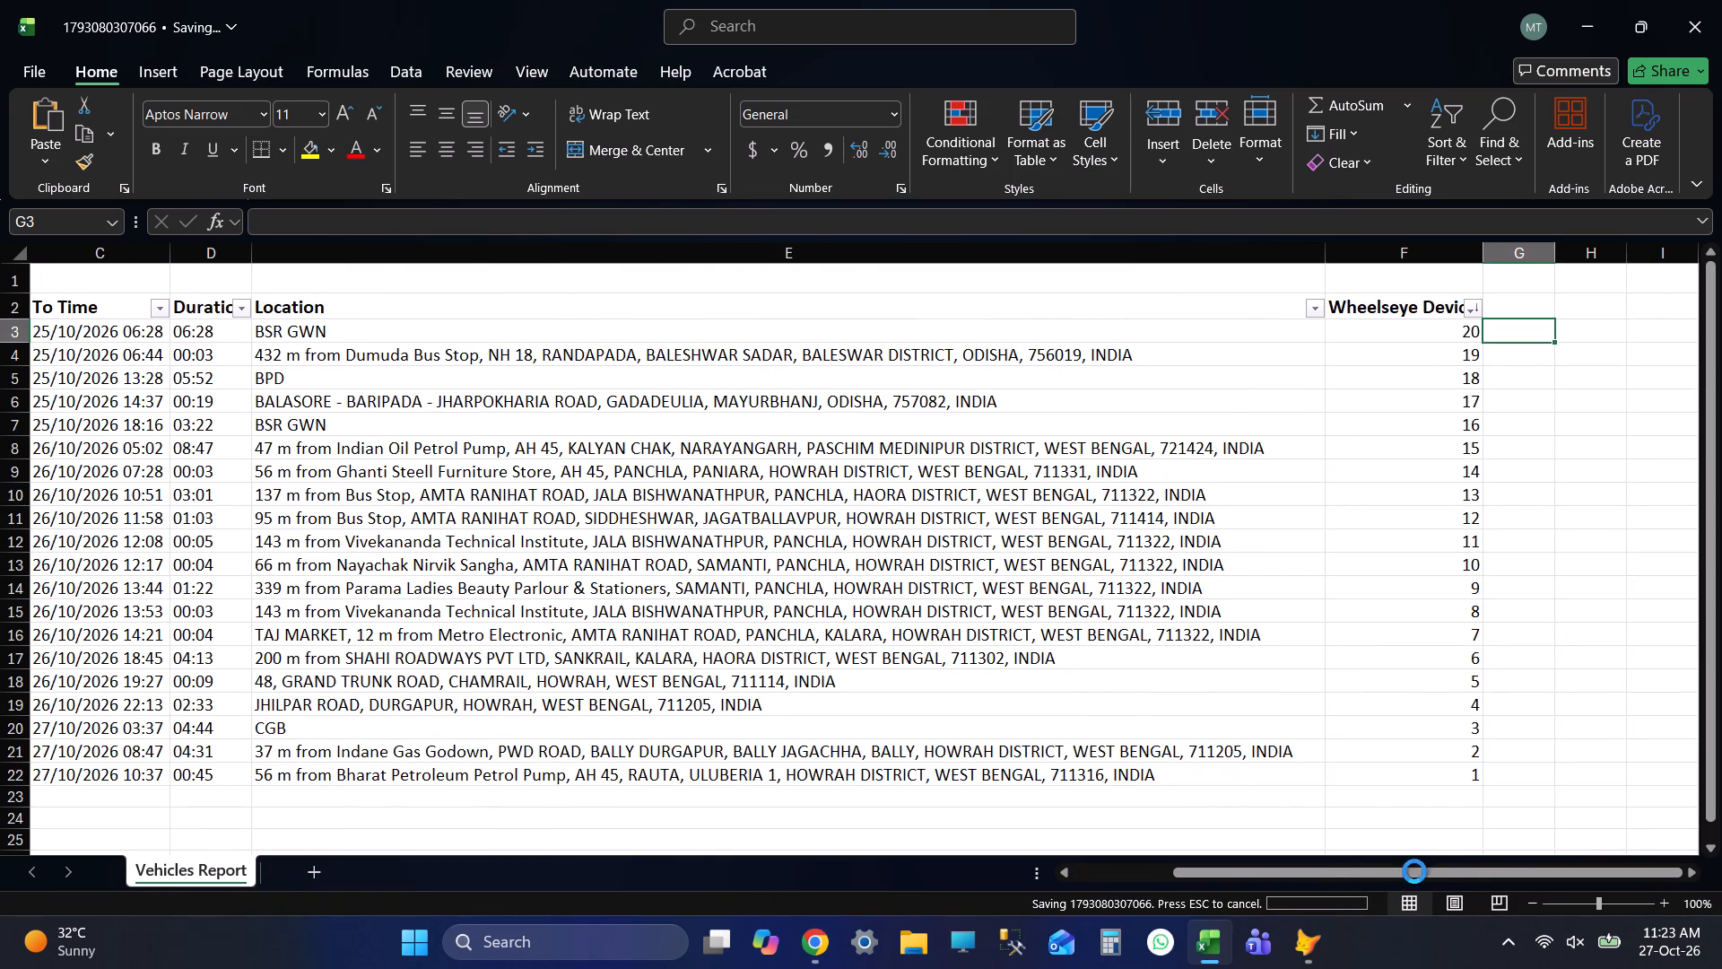
Narrow the Location column, E, so all table columns through Wheelseye Device fit on screen, and save the workbook.
left_click_drag(1459, 866, 1404, 866)
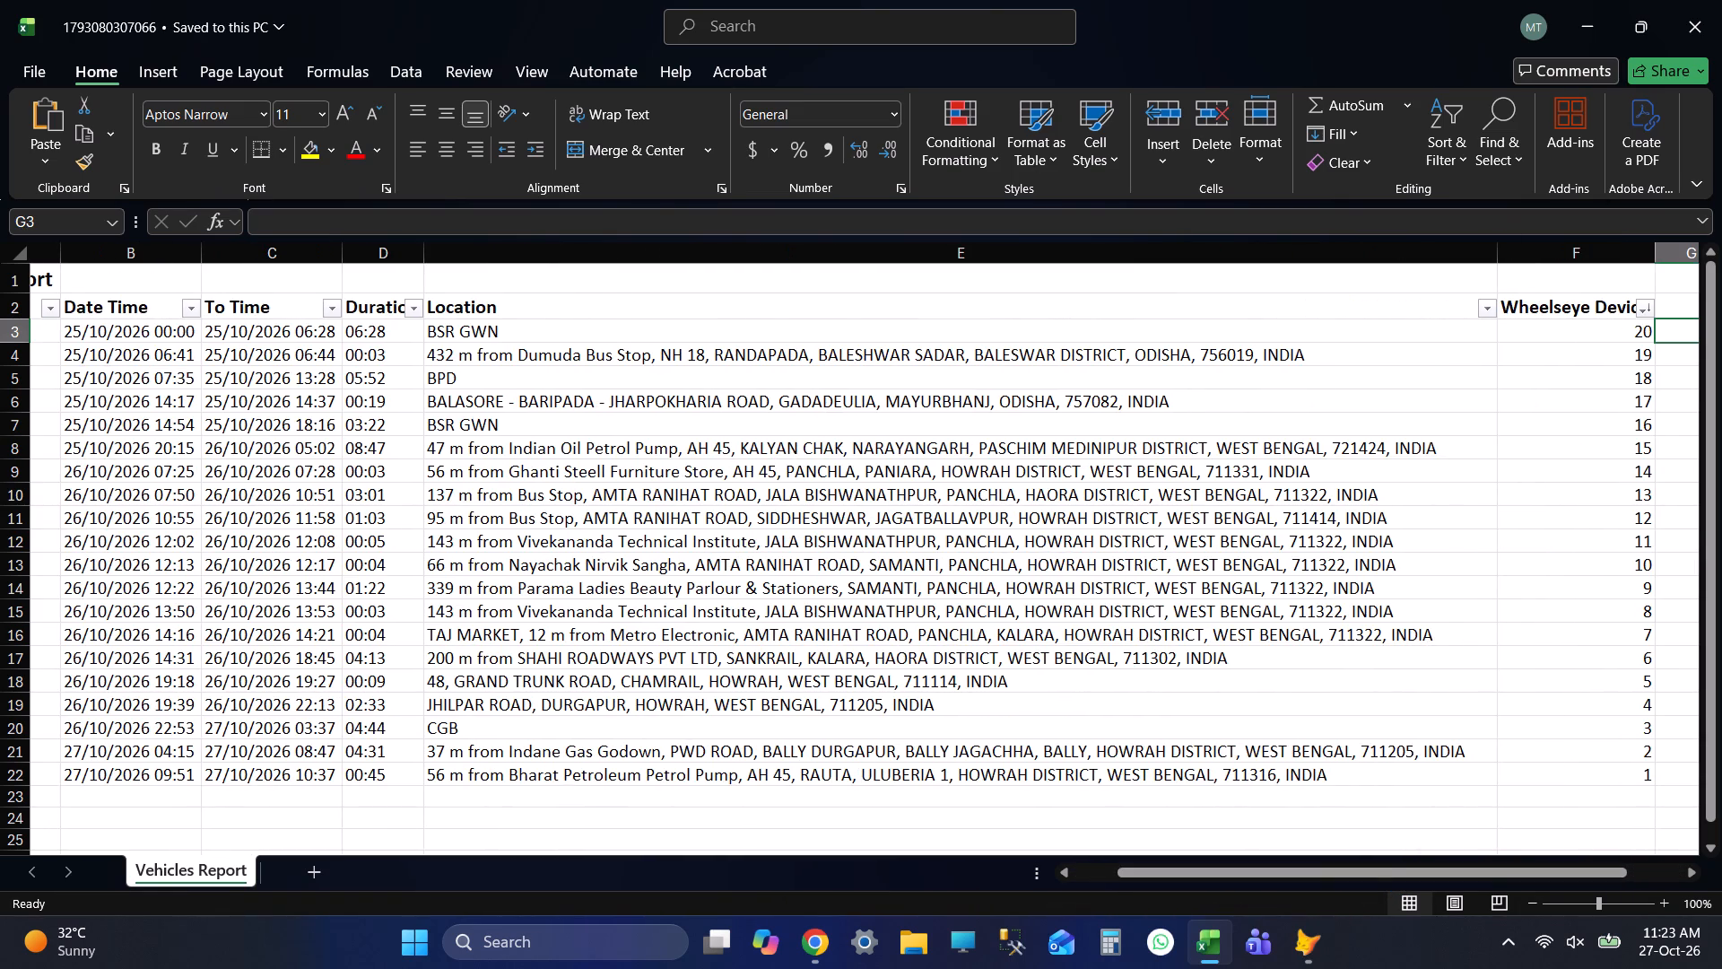
left_click_drag(1501, 254, 864, 314)
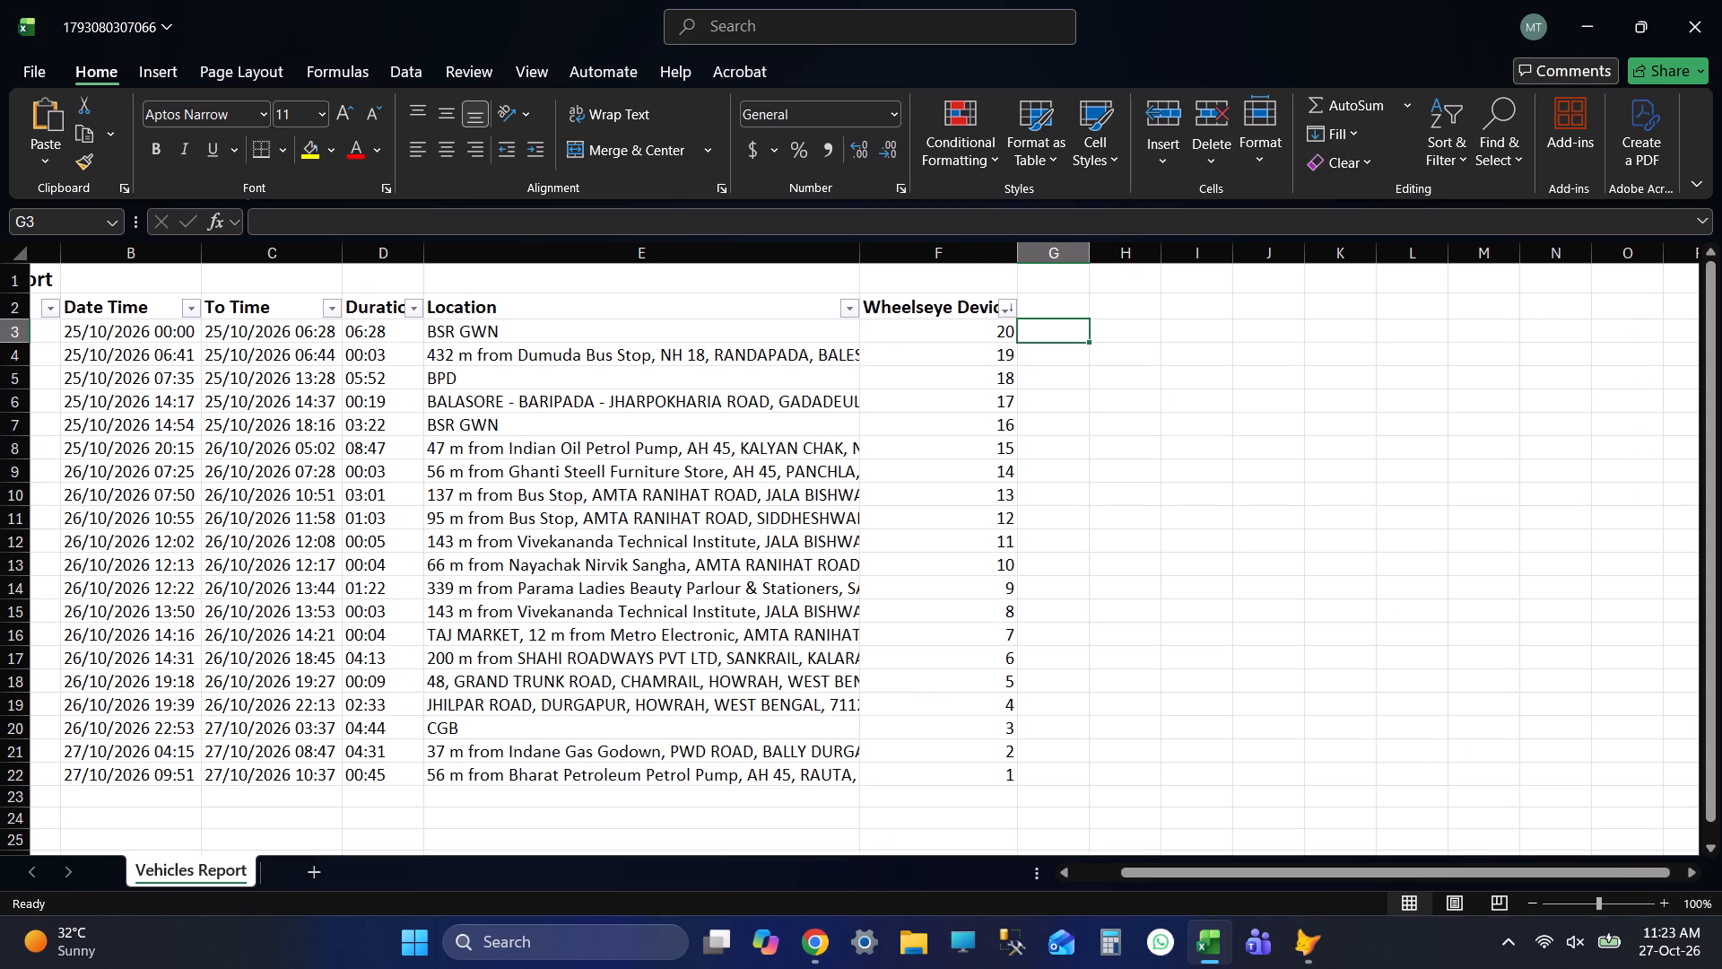
left_click_drag(1409, 878, 1074, 876)
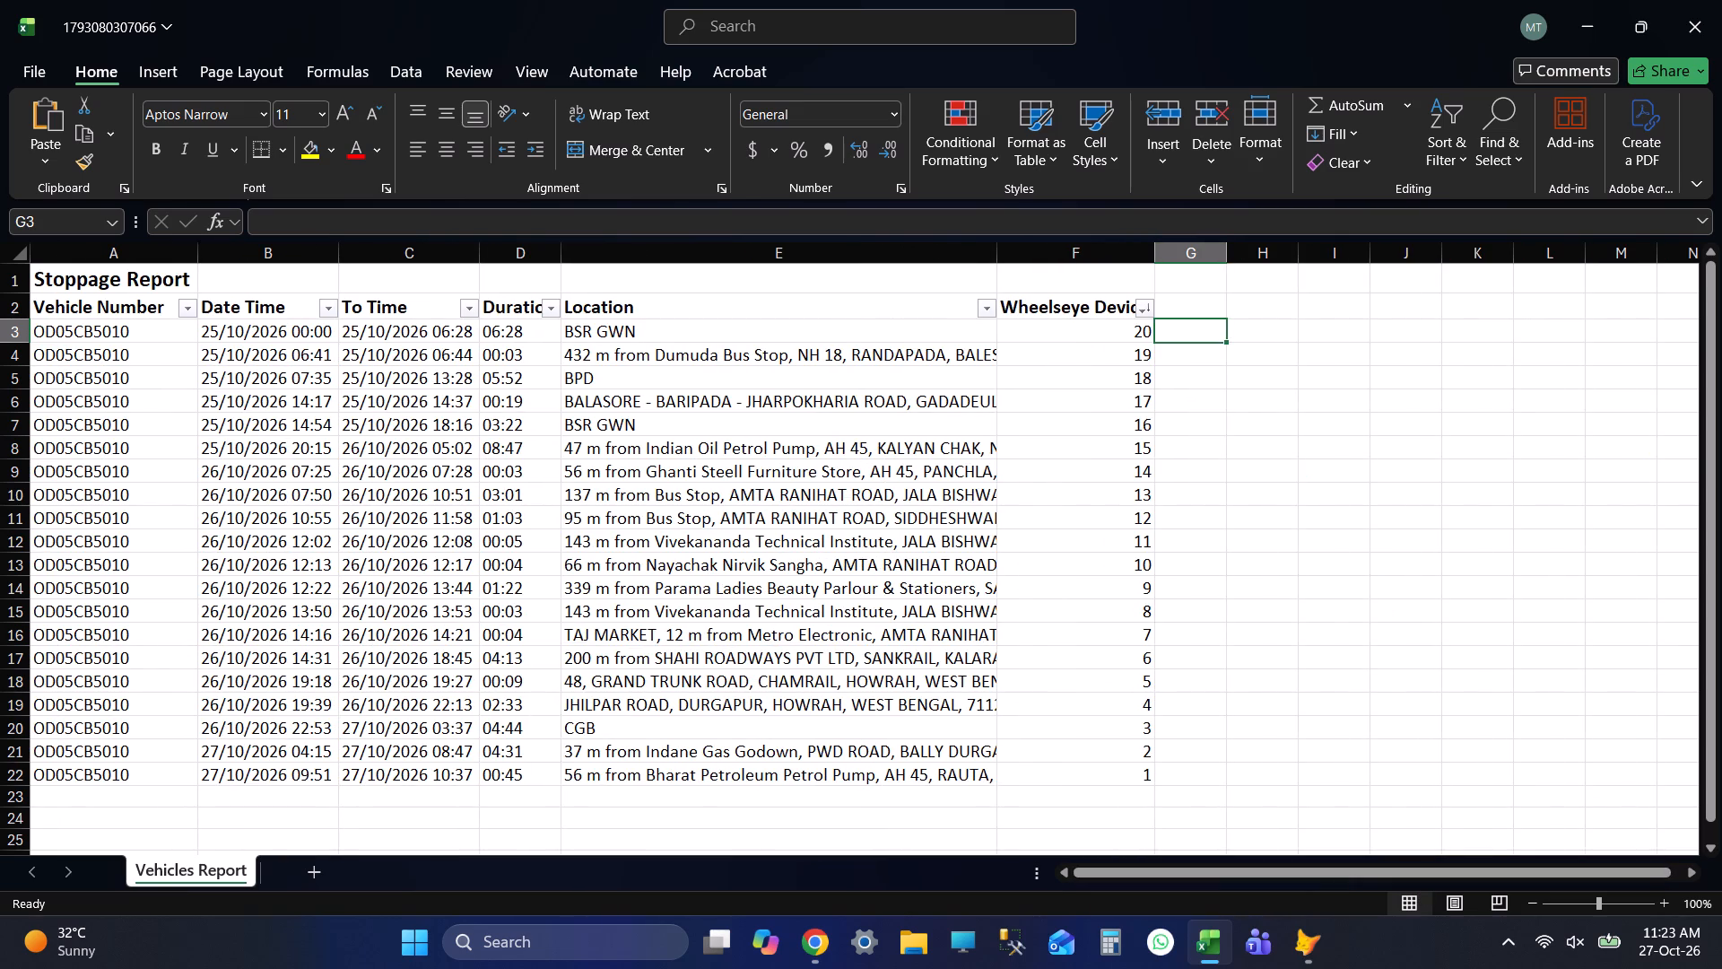
key("ctrl+s")
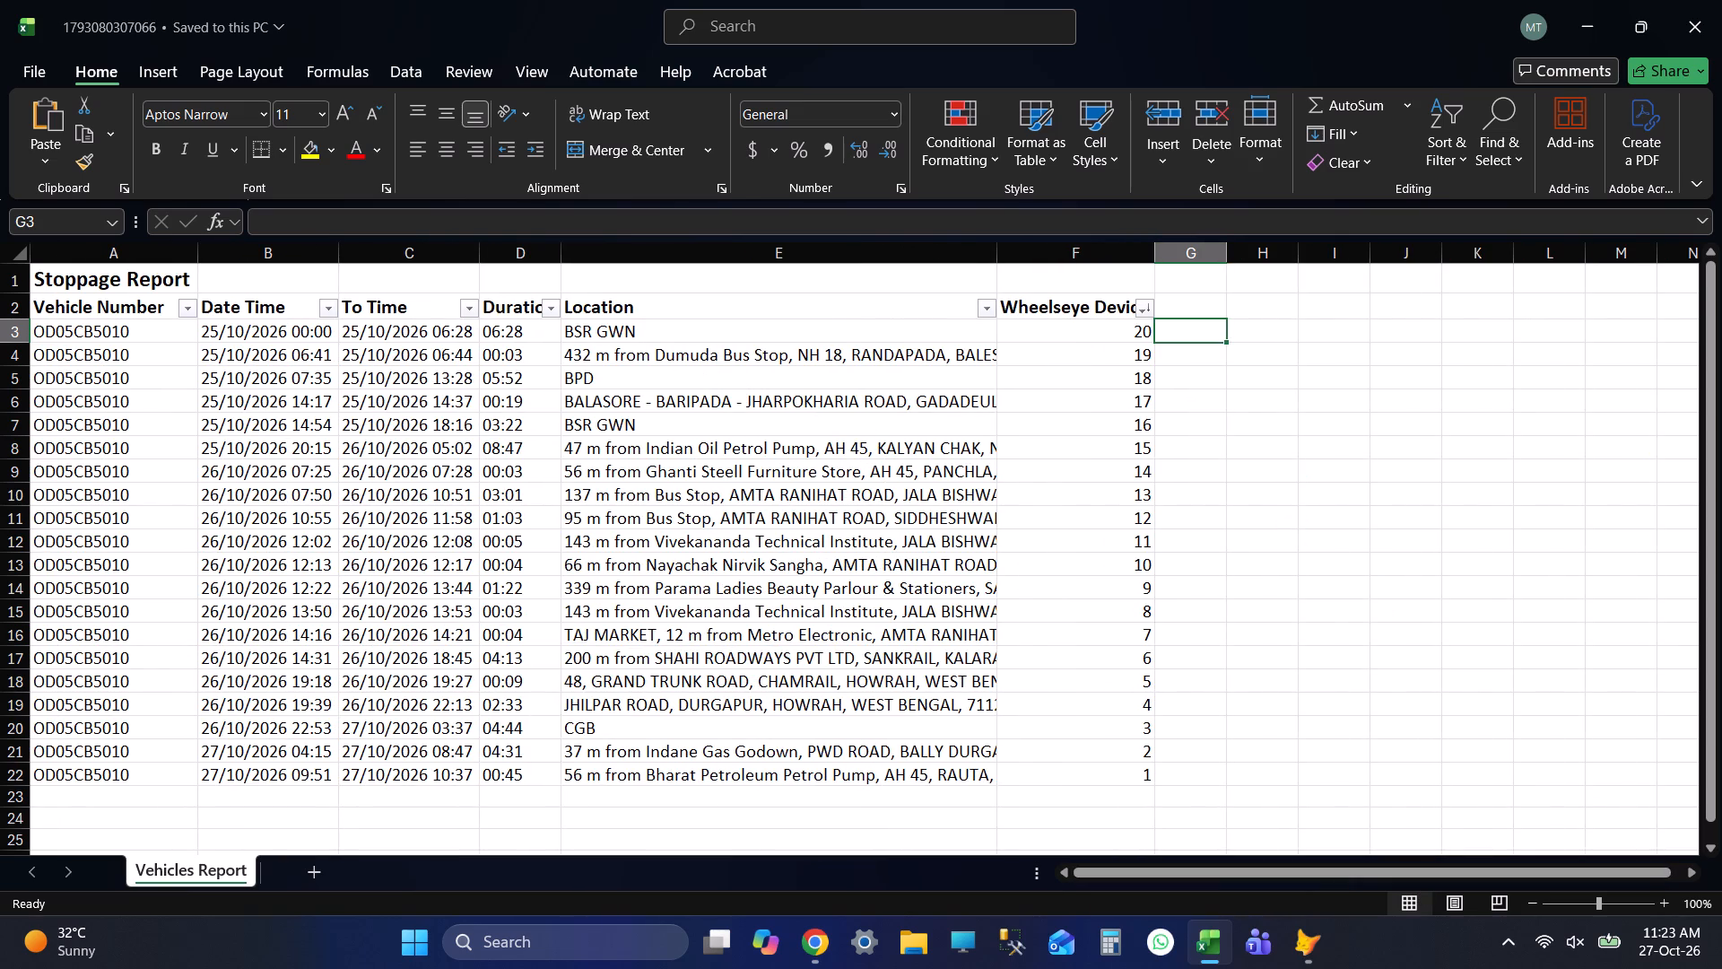
left_click(710, 374)
key("ctrl+s")
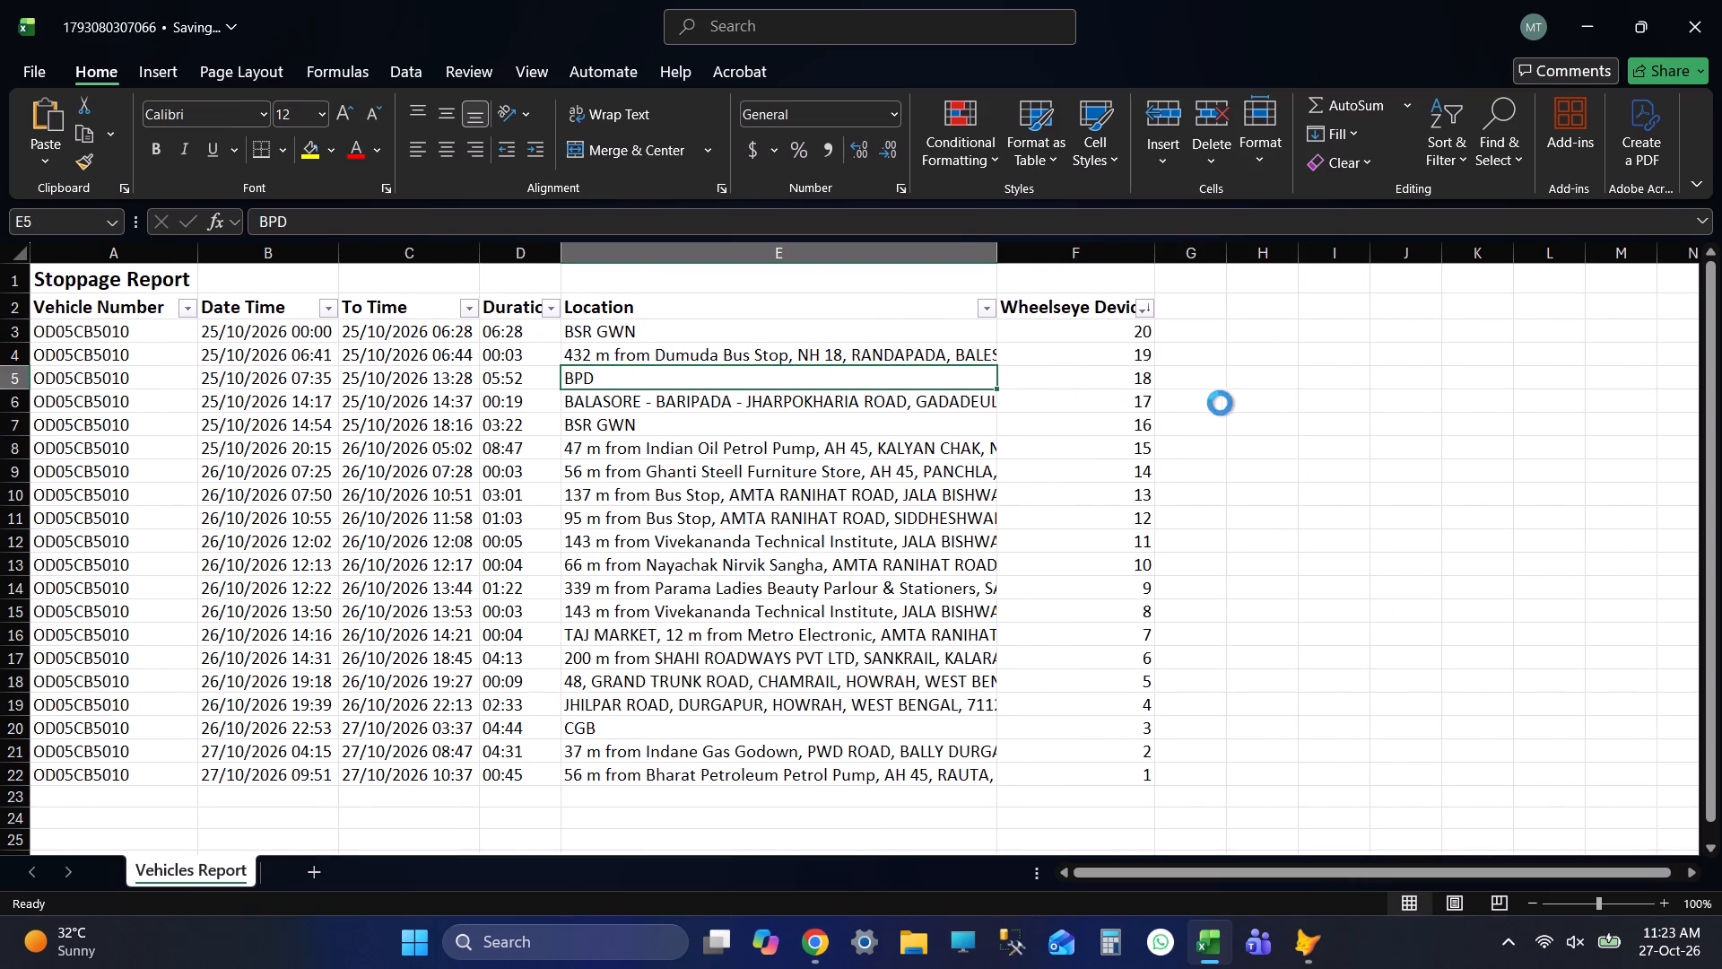
Delete the 25/10/2026 stop rows starting at 06:41 (Dumuda Bus Stop) and 14:17 (Balasore - Baripada), and save the workbook.
left_click(20, 352)
key("ctrl+minus")
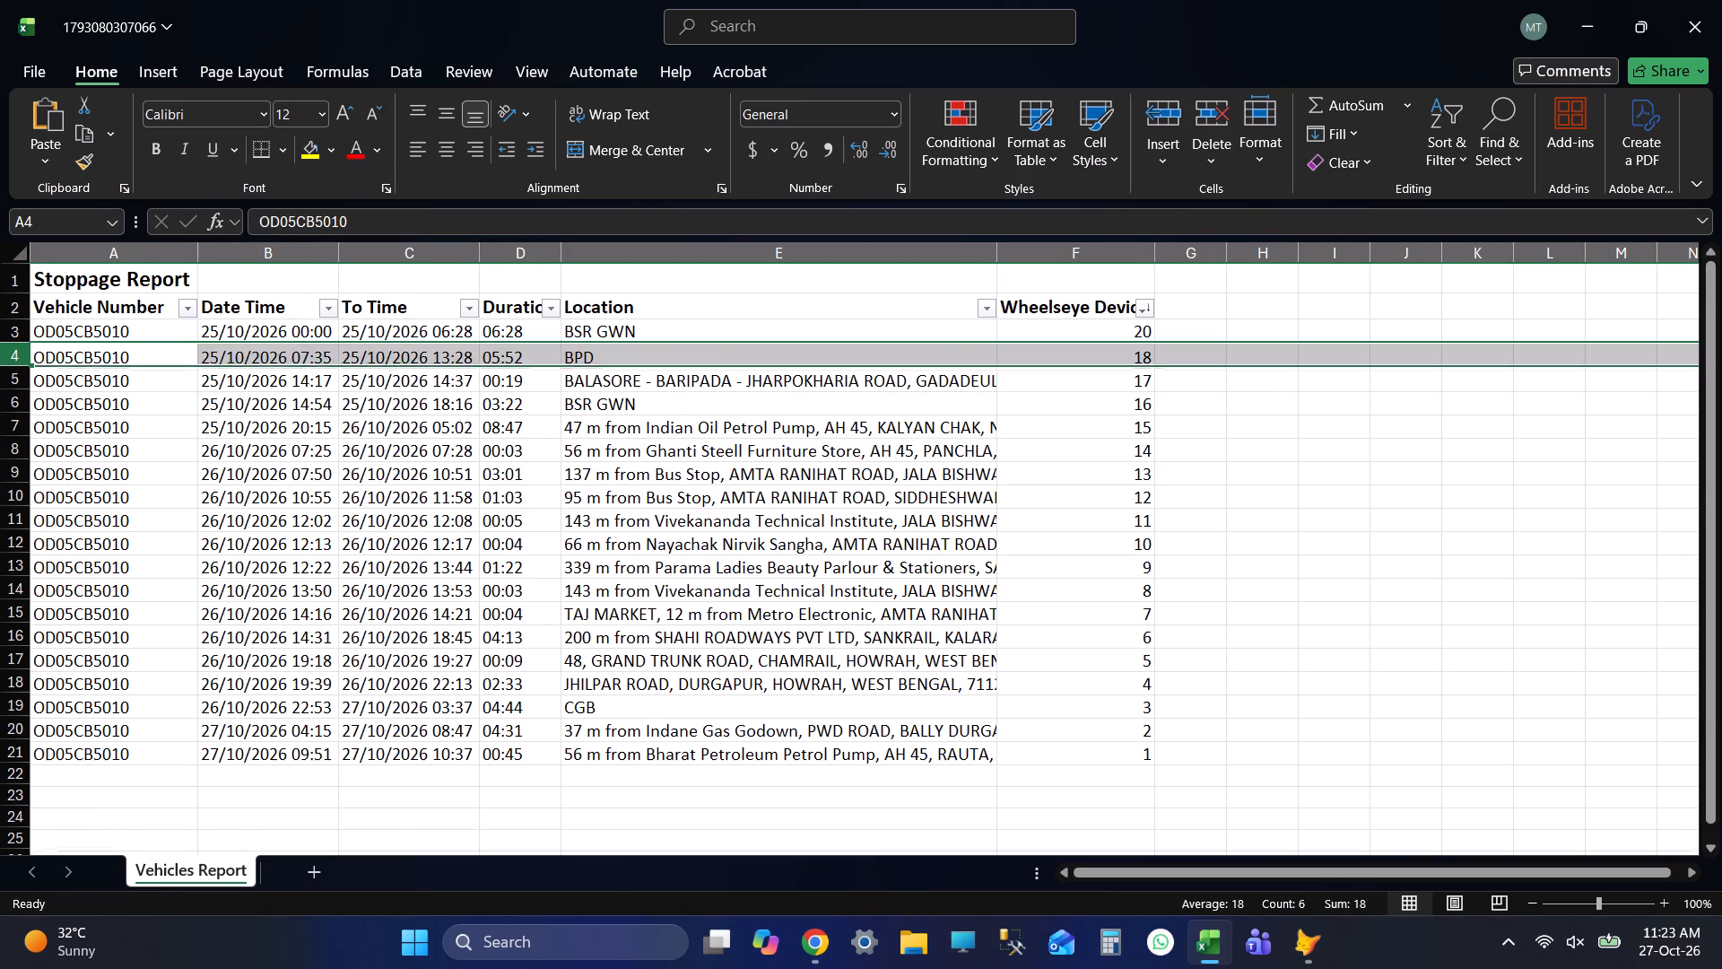
left_click(665, 377)
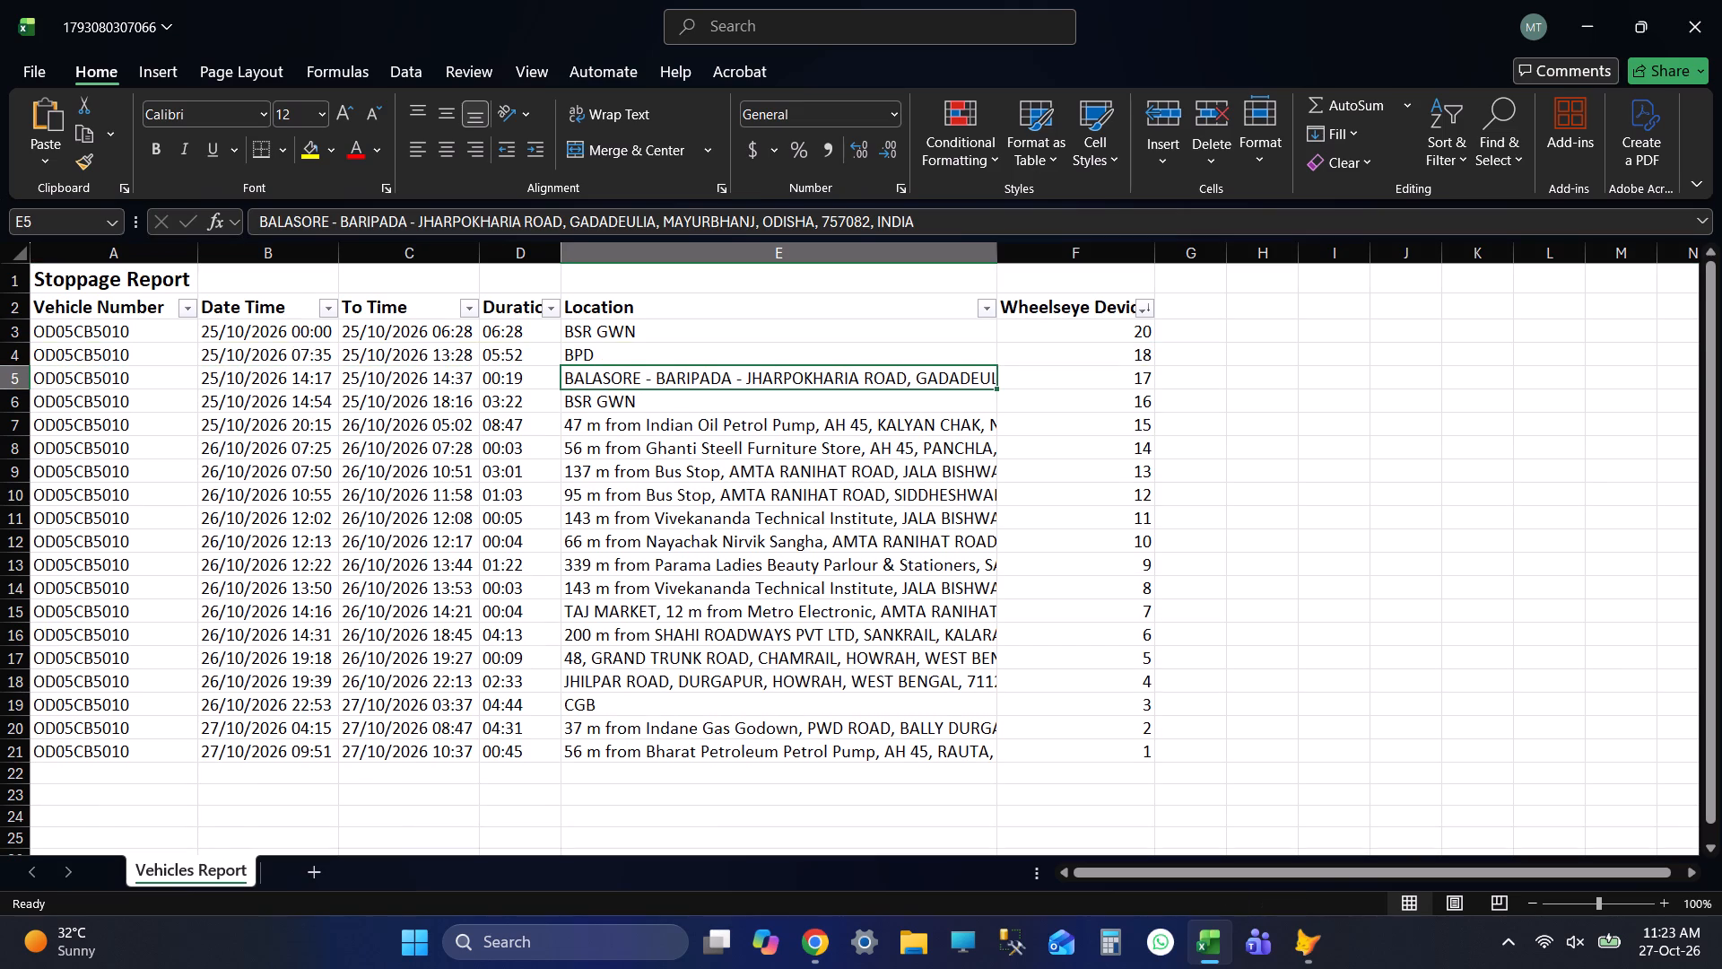
left_click(24, 380)
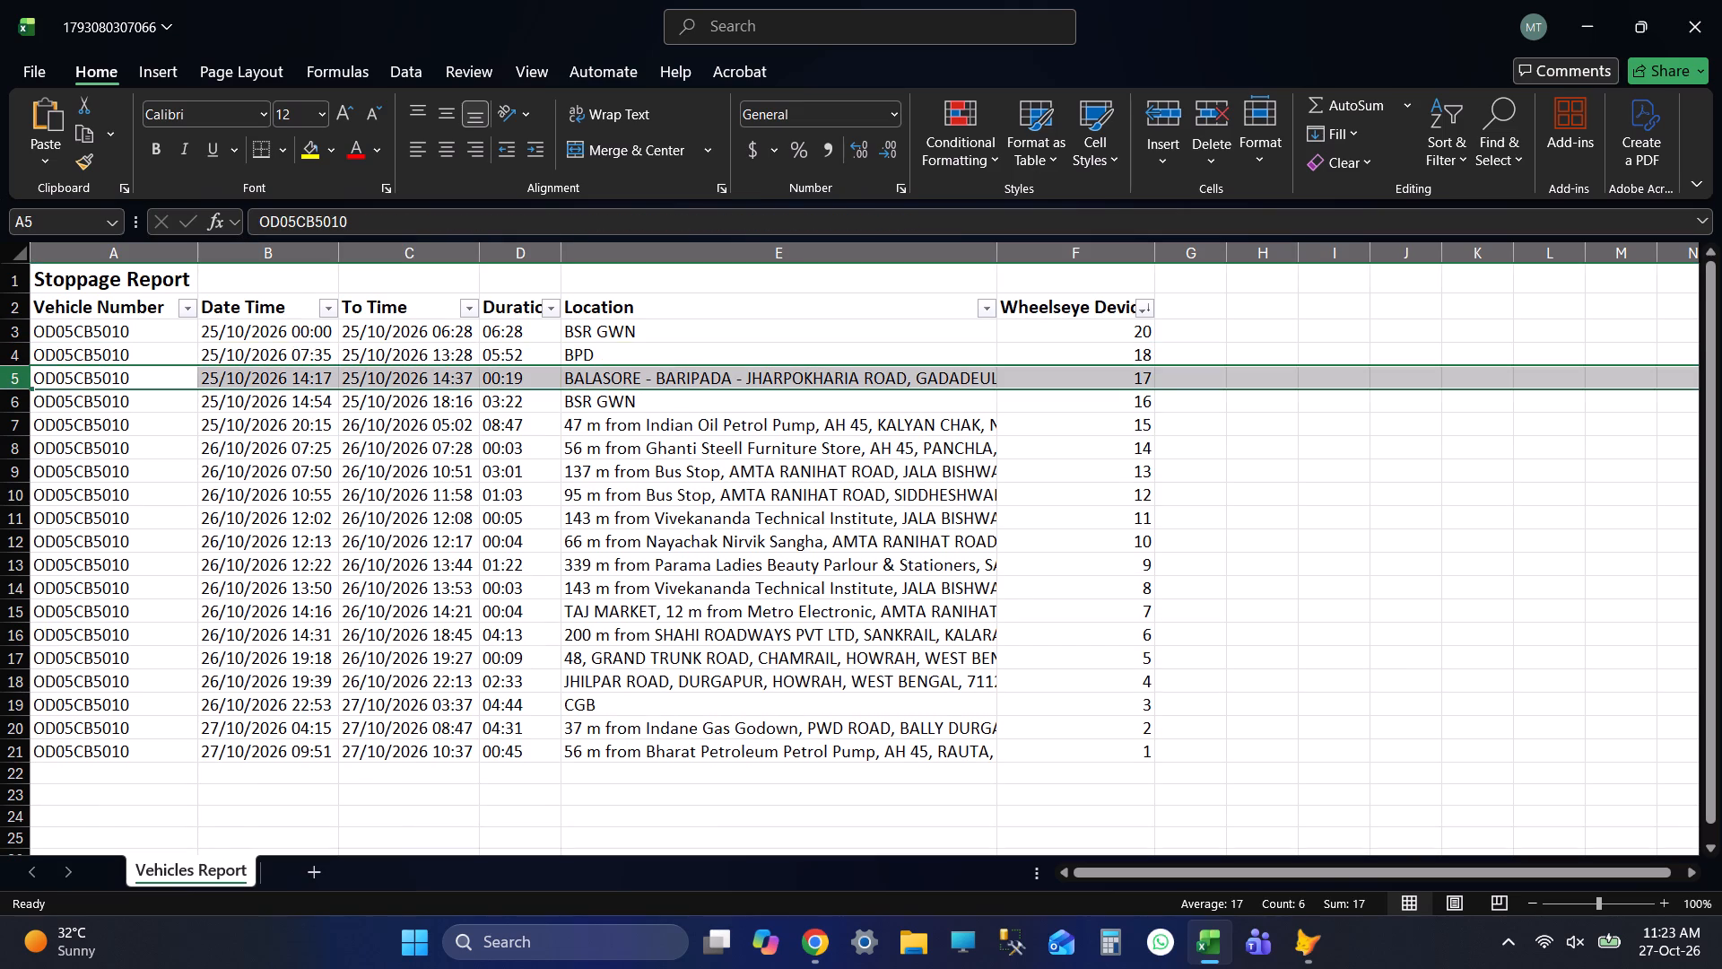
key("ctrl+minus")
left_click(593, 404)
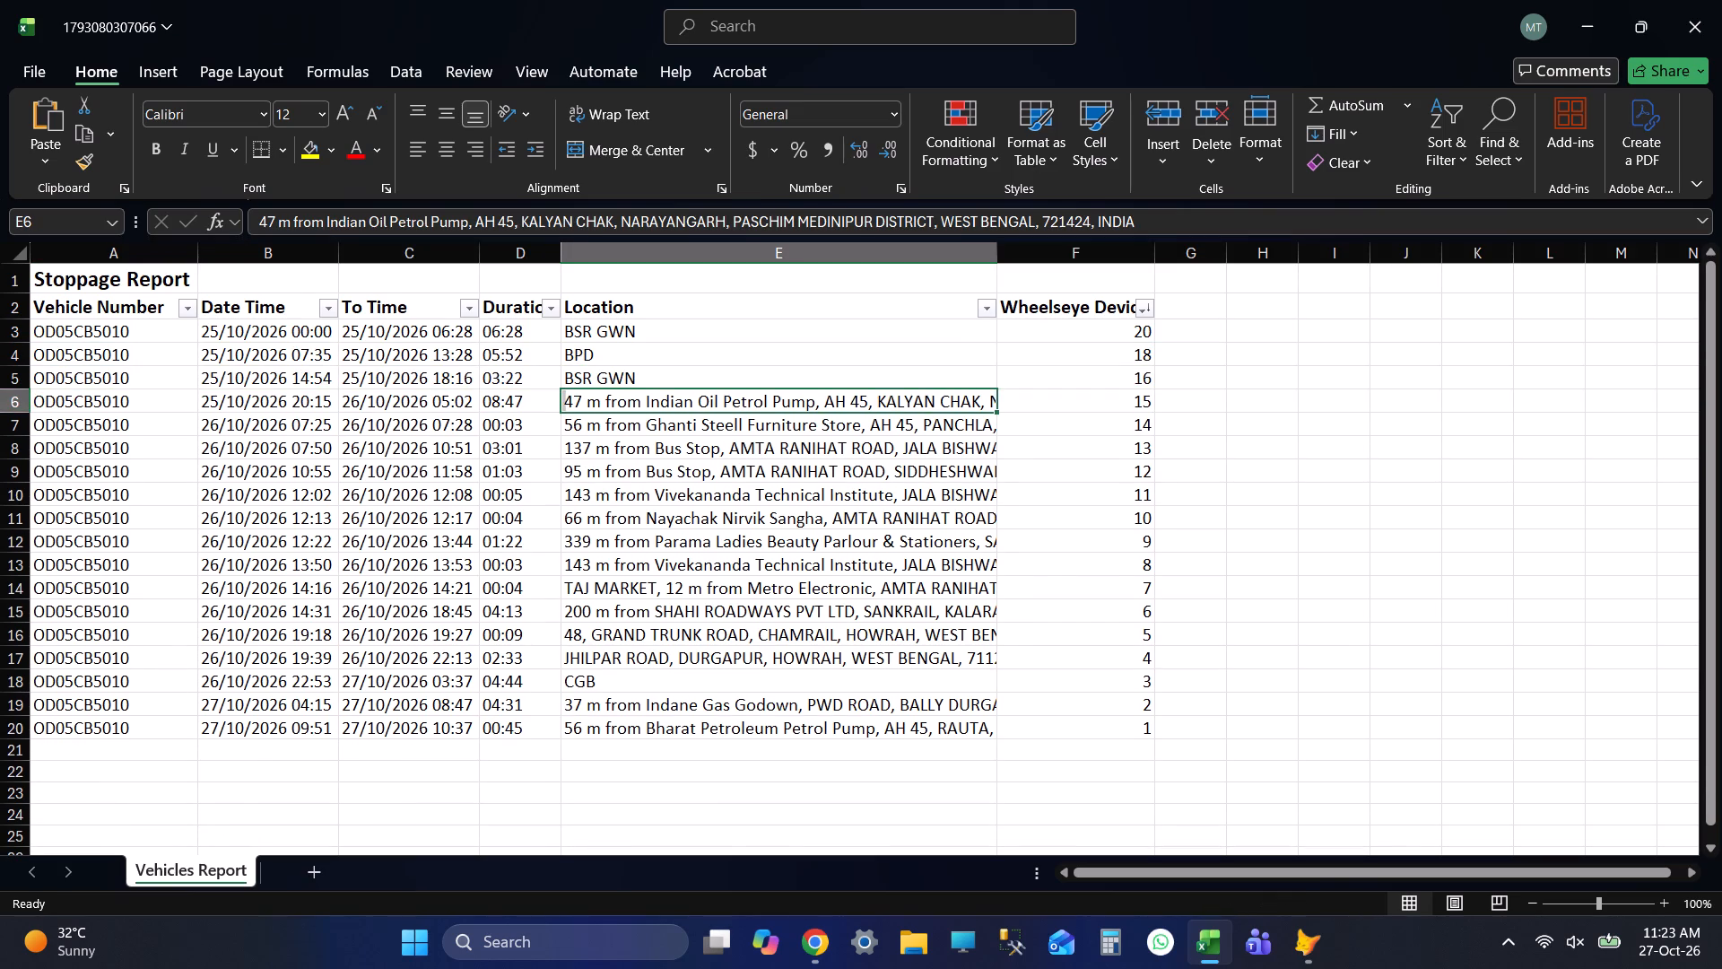
left_click(610, 423)
key("ctrl+s")
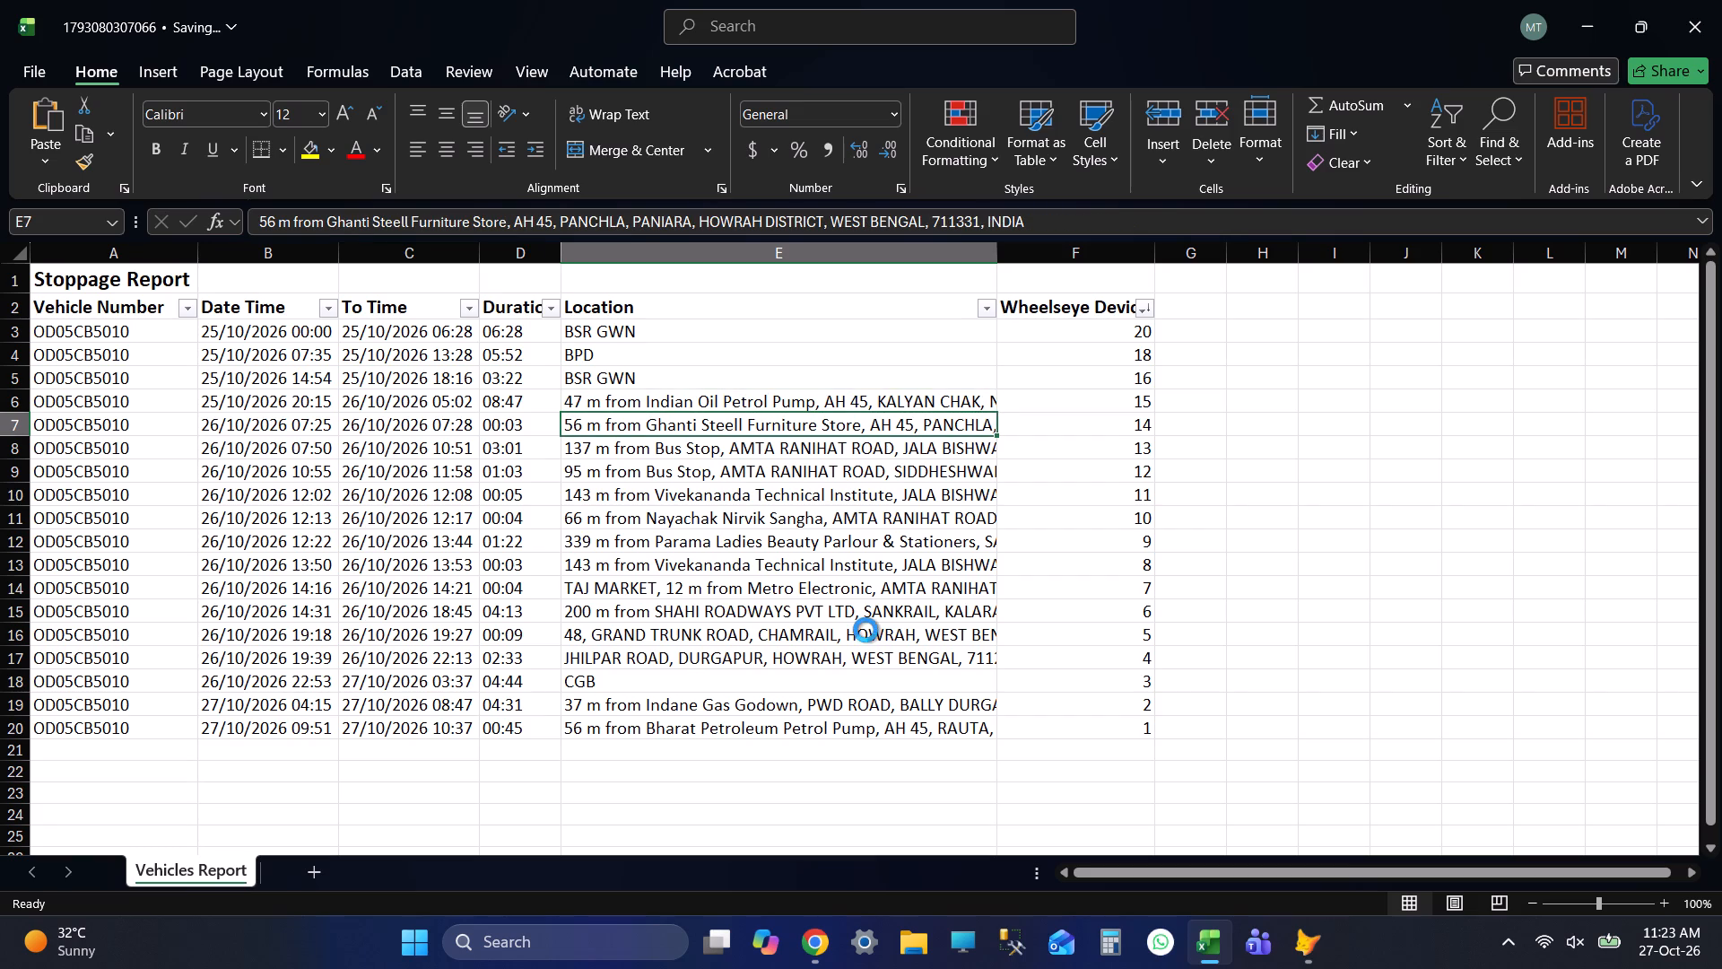
key("ctrl+s")
key("ctrl+s")
key("ctrl+s")
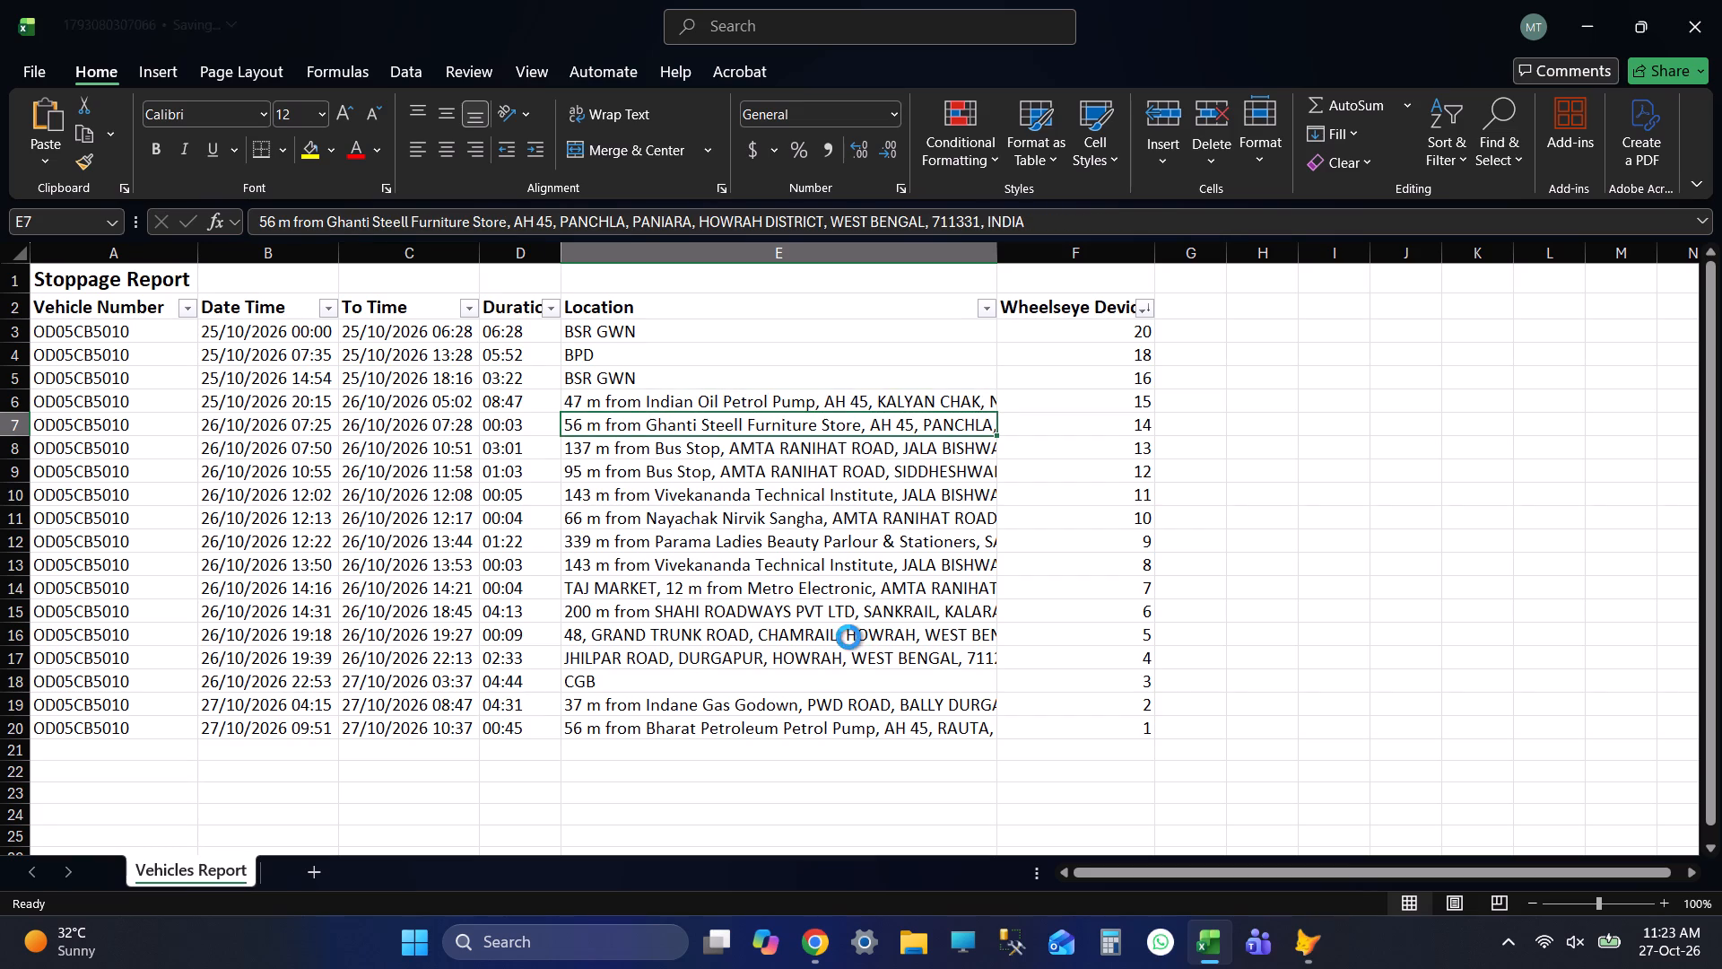
key("ctrl+s")
Delete the last stop row, 27/10/2026 09:51 near Bharat Petroleum Petrol Pump, and save the workbook.
left_click(767, 686)
left_click(673, 716)
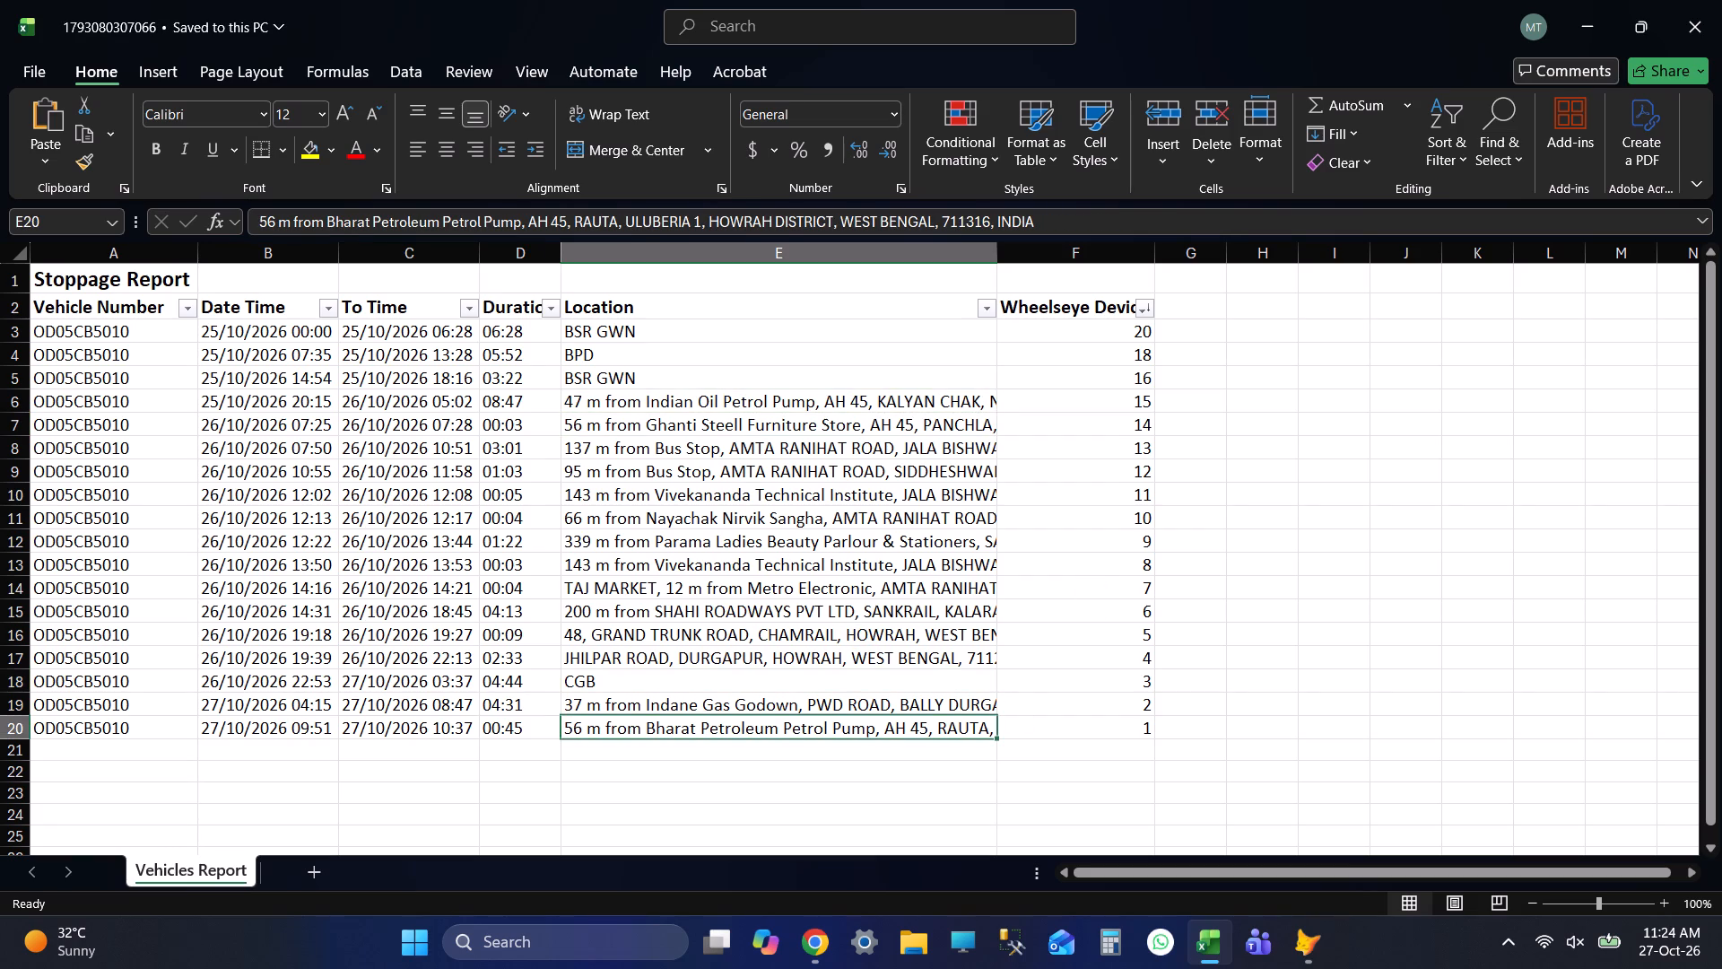
left_click(701, 707)
key("ctrl+s")
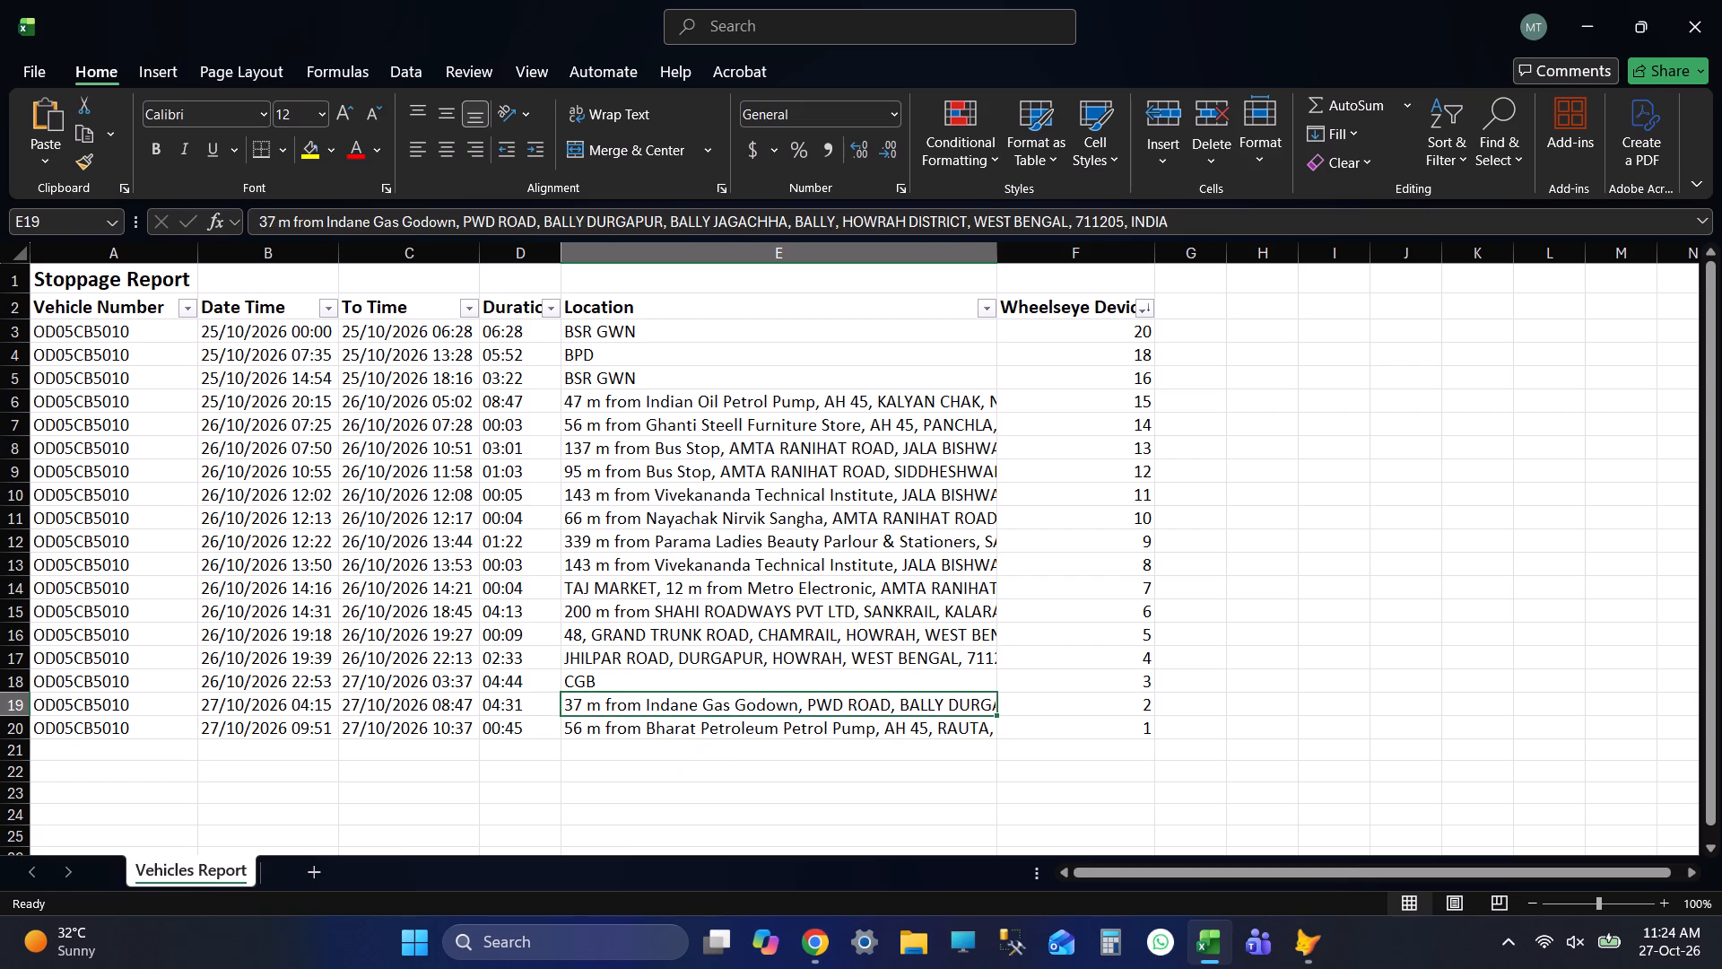
left_click(0, 724)
key("ctrl+minus")
left_click(1207, 492)
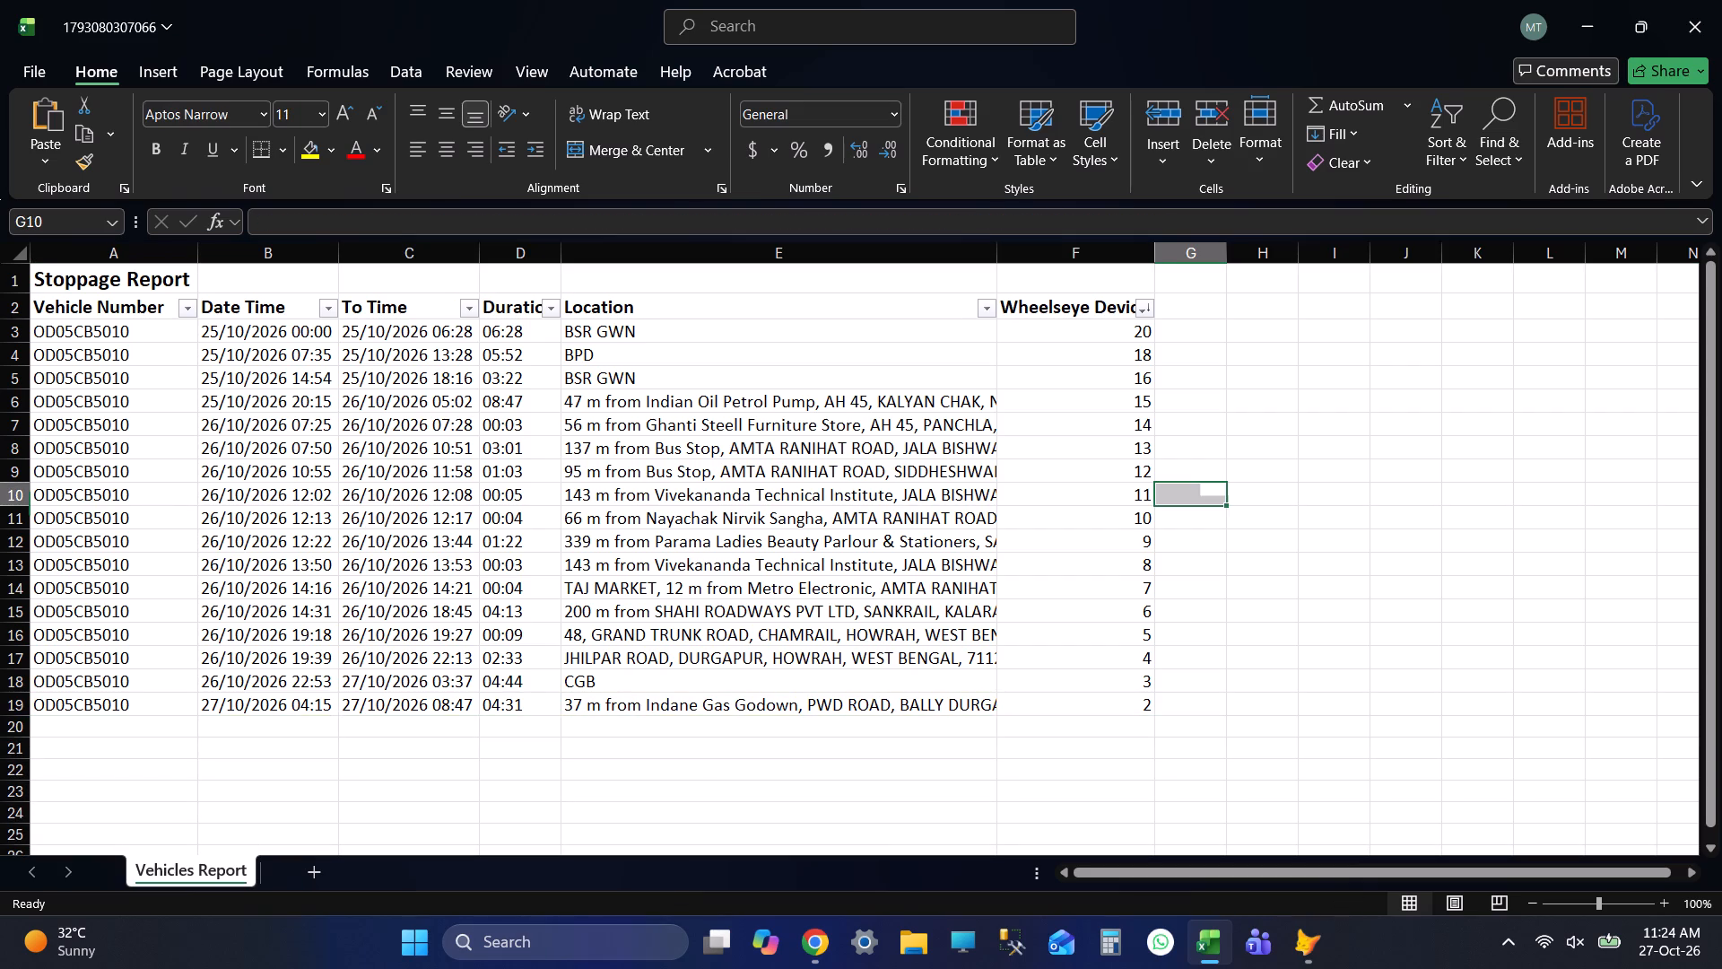
key("ctrl+s")
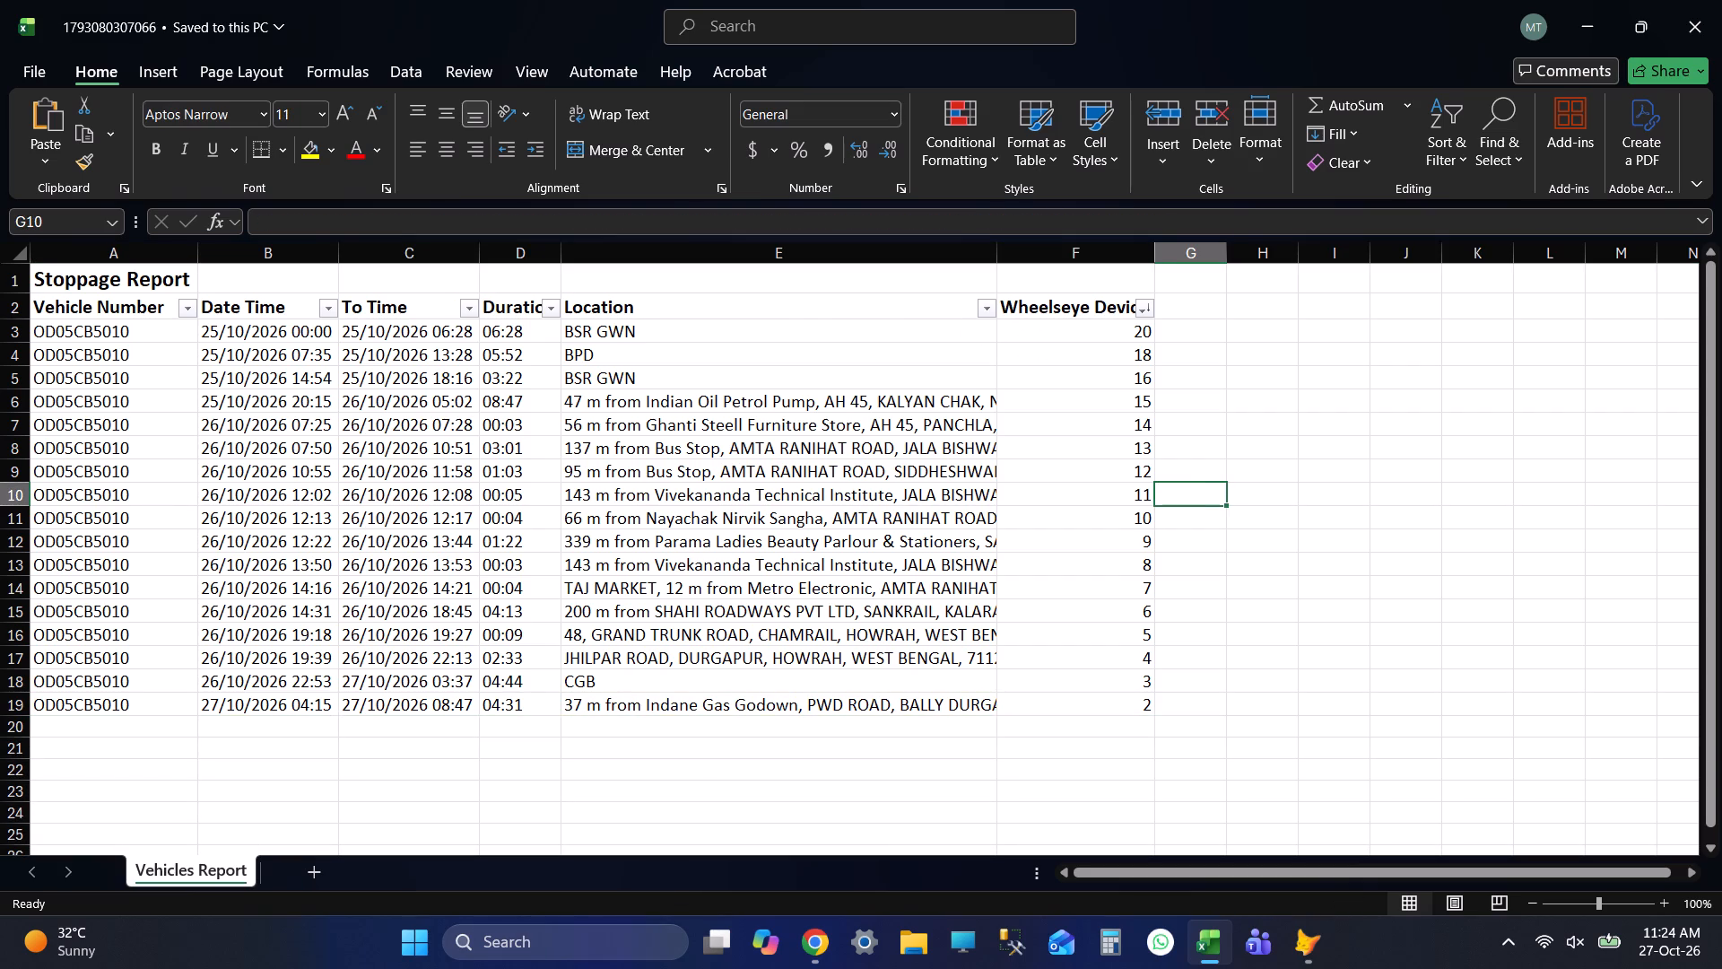
Add a REMARK header in G2, fit column G to its text, and save the workbook.
left_click(1174, 312)
type("REMARK")
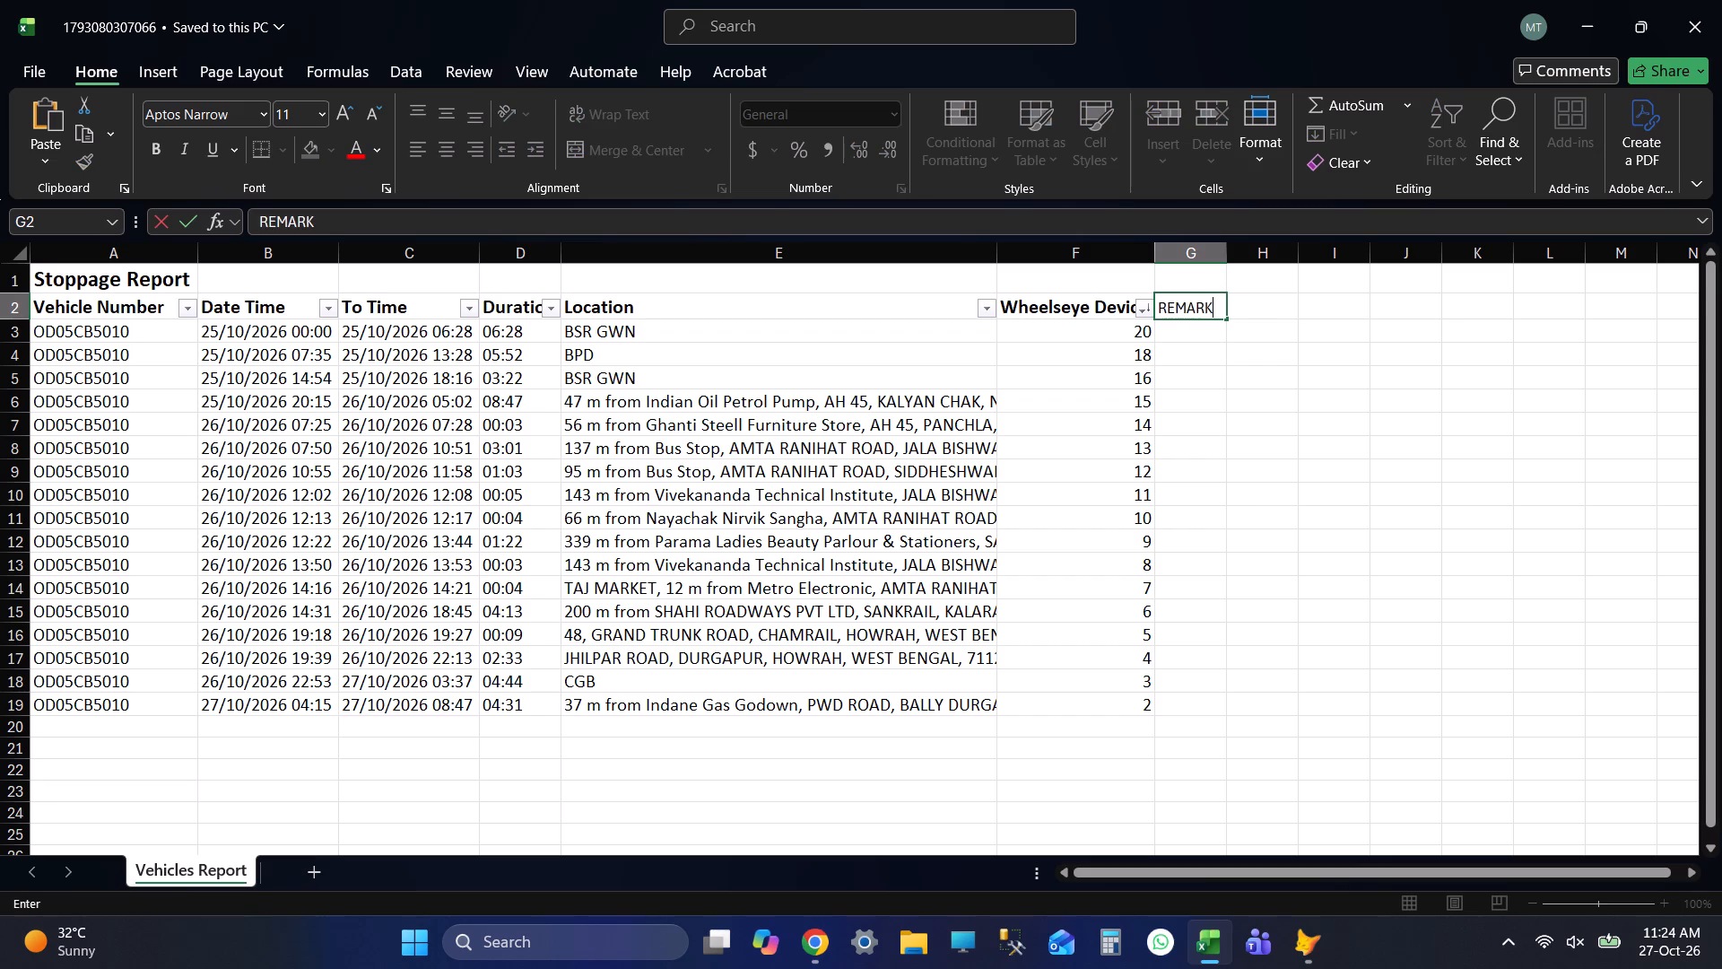
left_click(1457, 493)
key("ctrl+s")
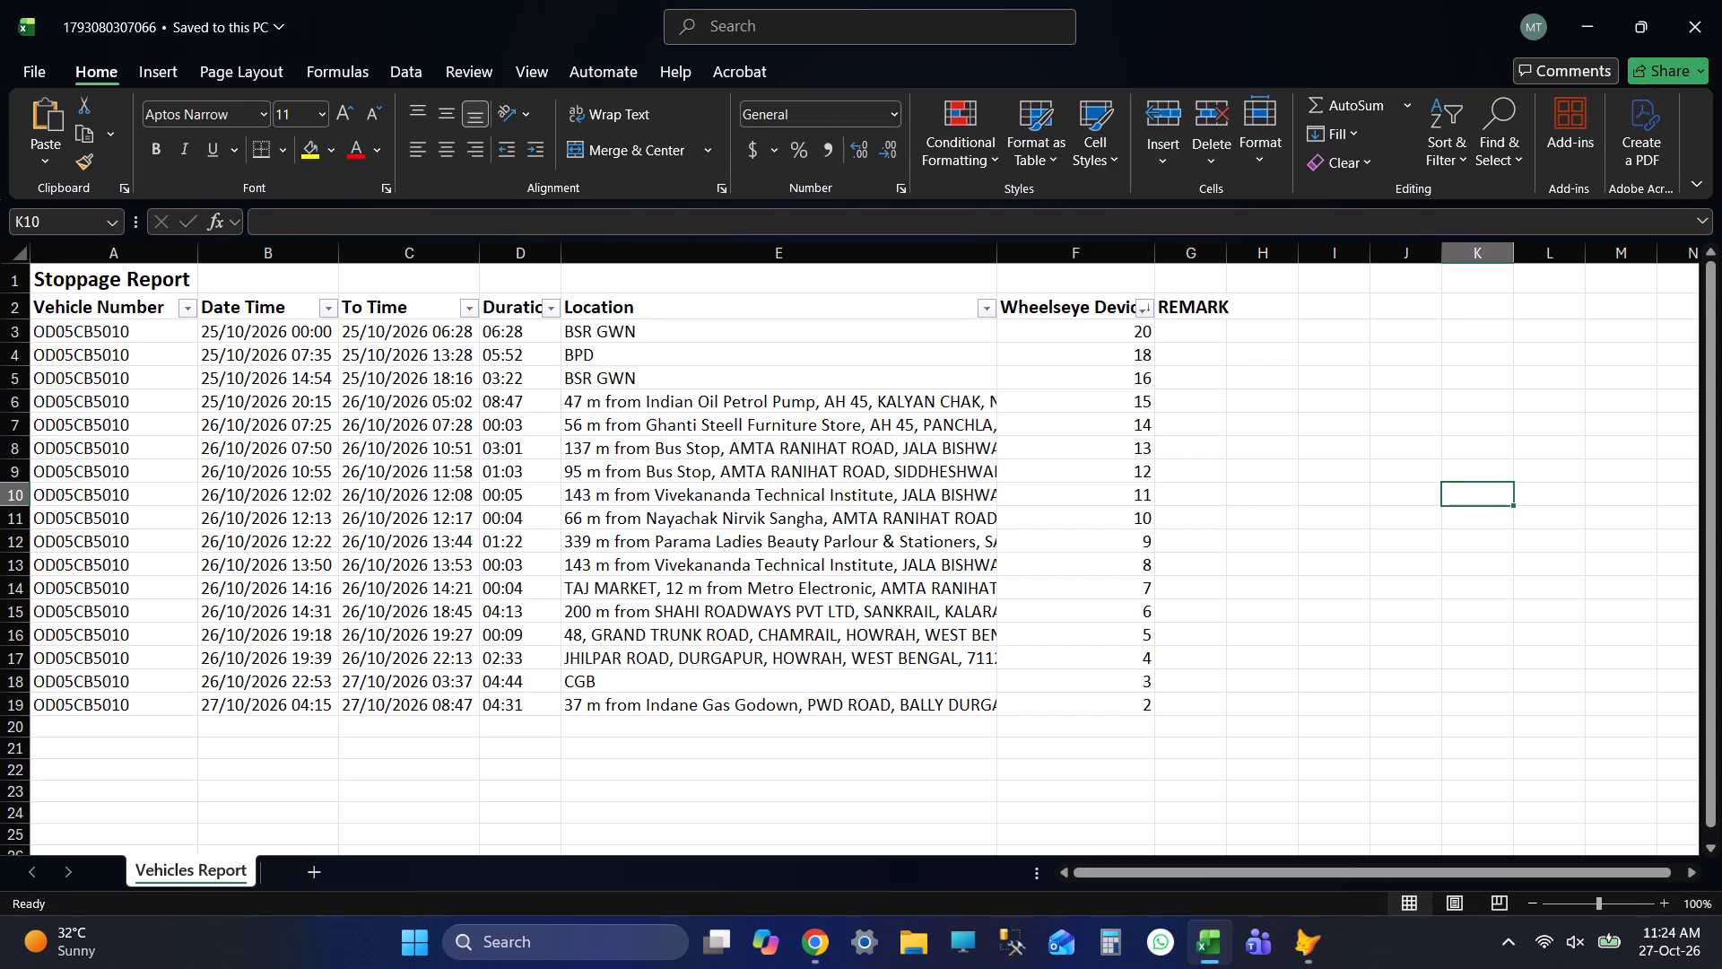
double_click(1235, 258)
left_click(1191, 327)
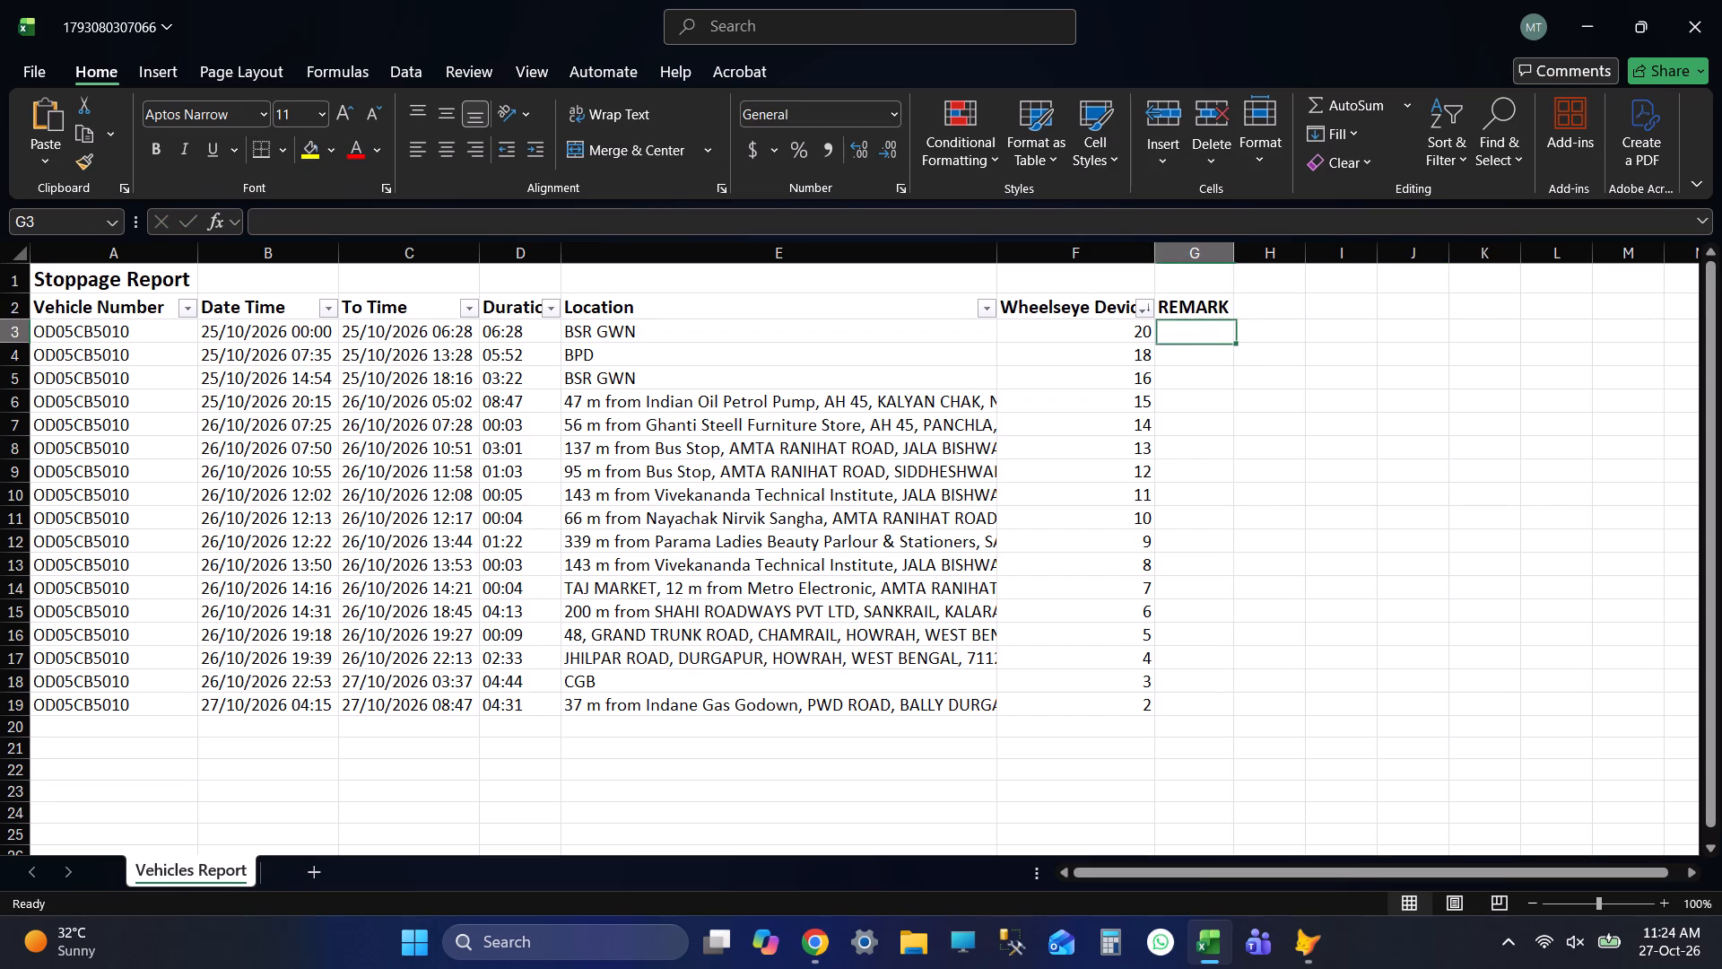
key("ctrl+s")
key("ctrl+s")
Dismiss the emSigner service message and return to the stoppage workbook, saving it again.
key("alt+Tab")
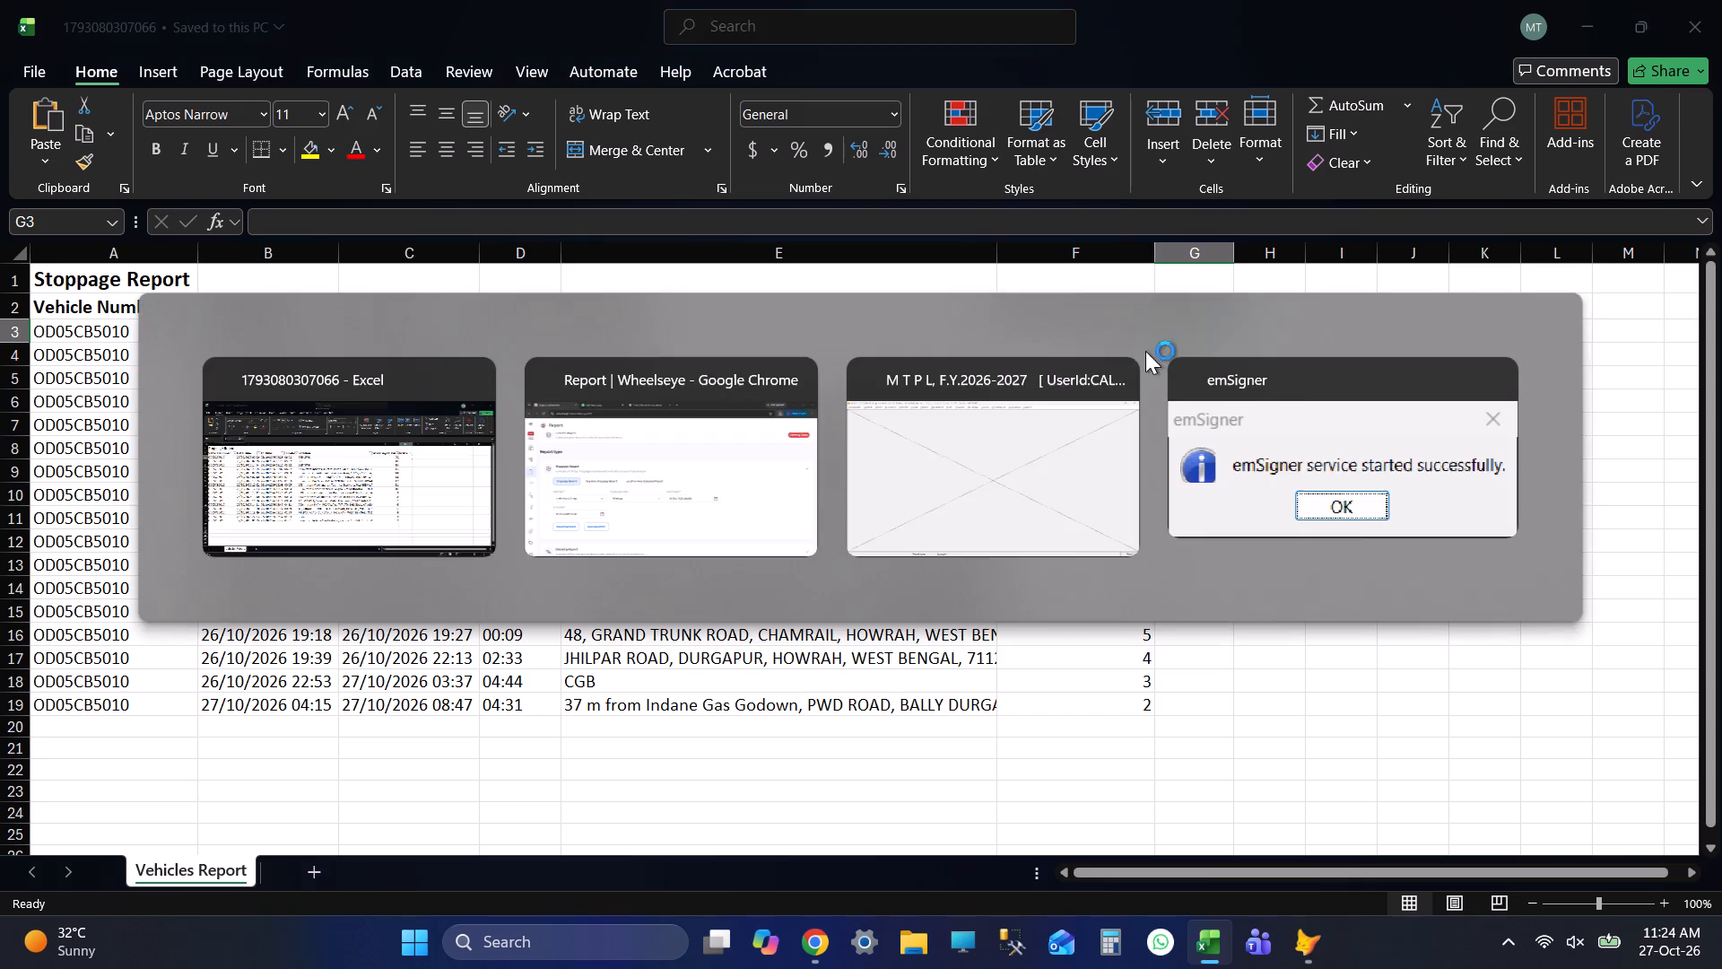
key("alt+Tab")
key("alt+Tab")
key("alt+Tab")
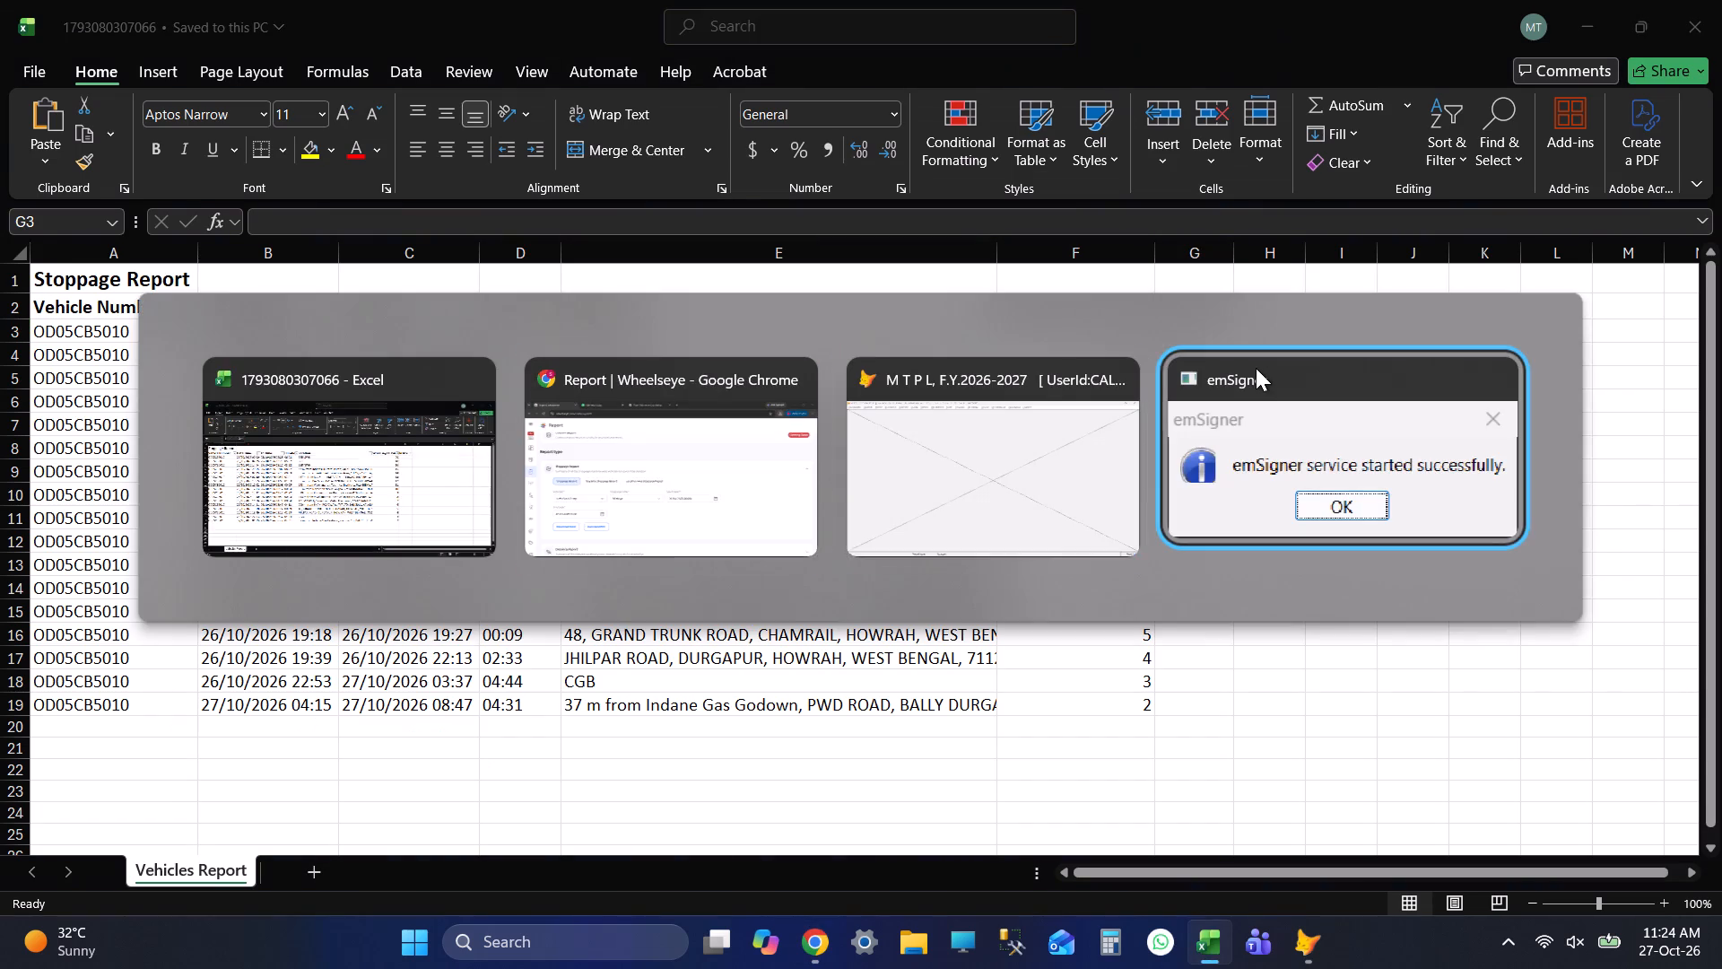
key("alt+Tab")
left_click(859, 493)
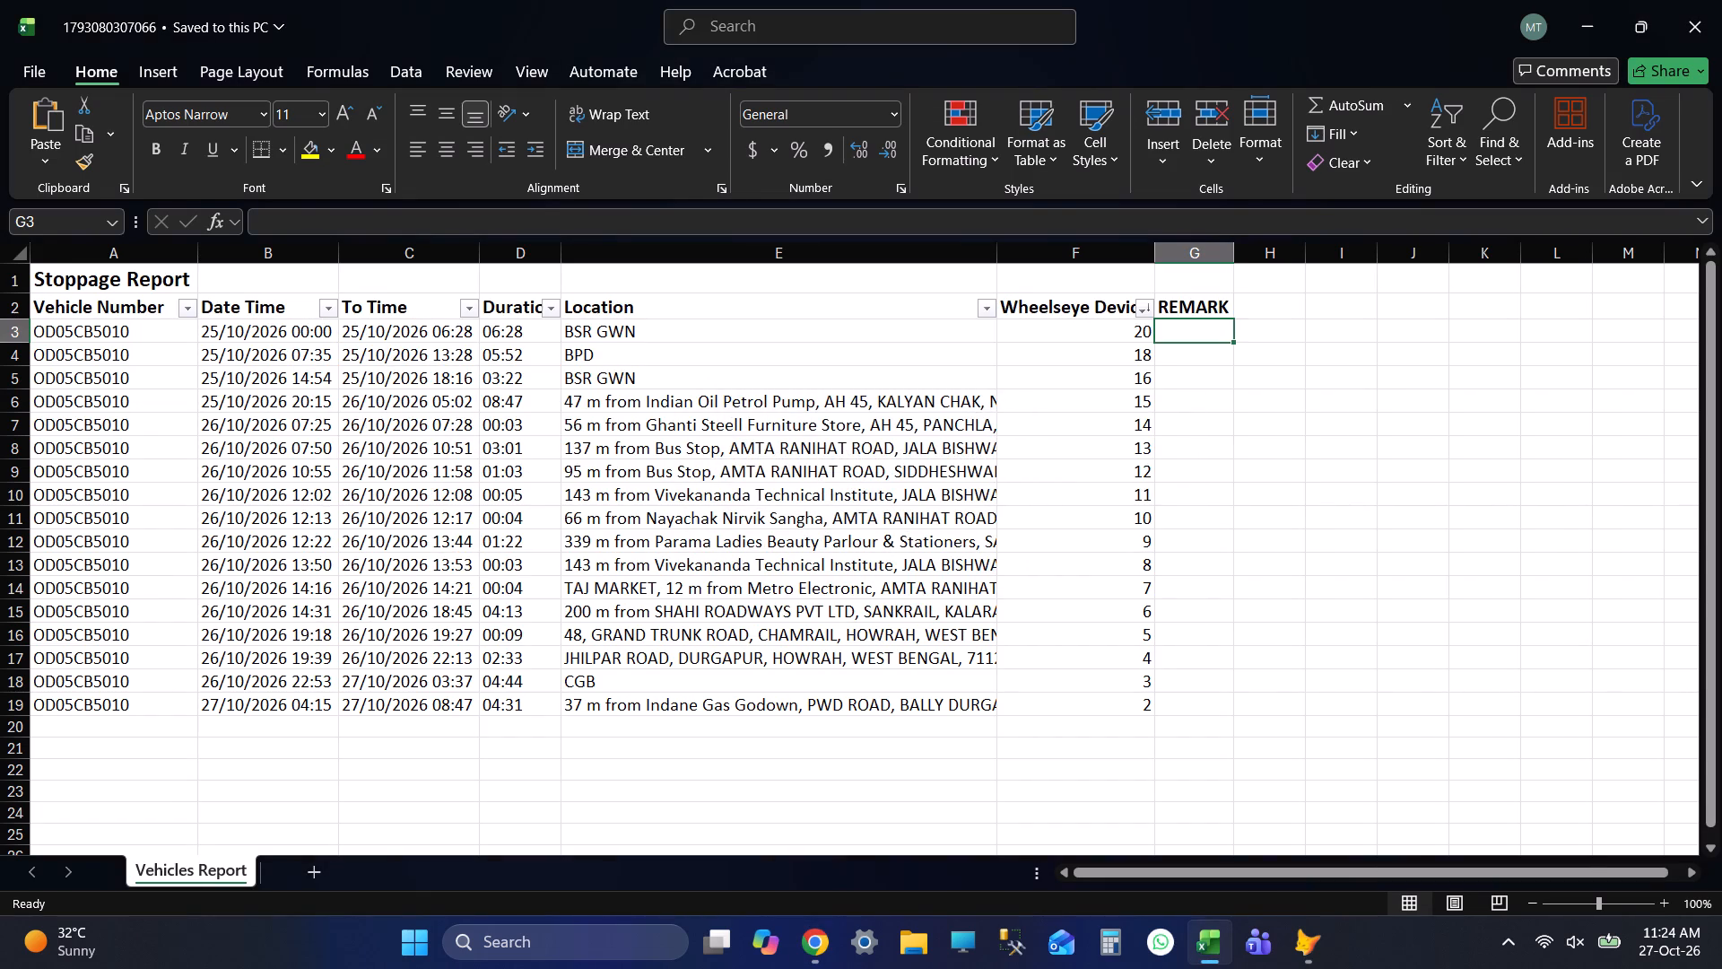
key("ctrl+s")
Switch to Wheelseye in Chrome, open the GPS Dashboard and search for vehicle 5010.
key("alt+Tab")
key("alt+Tab")
key("alt+Tab")
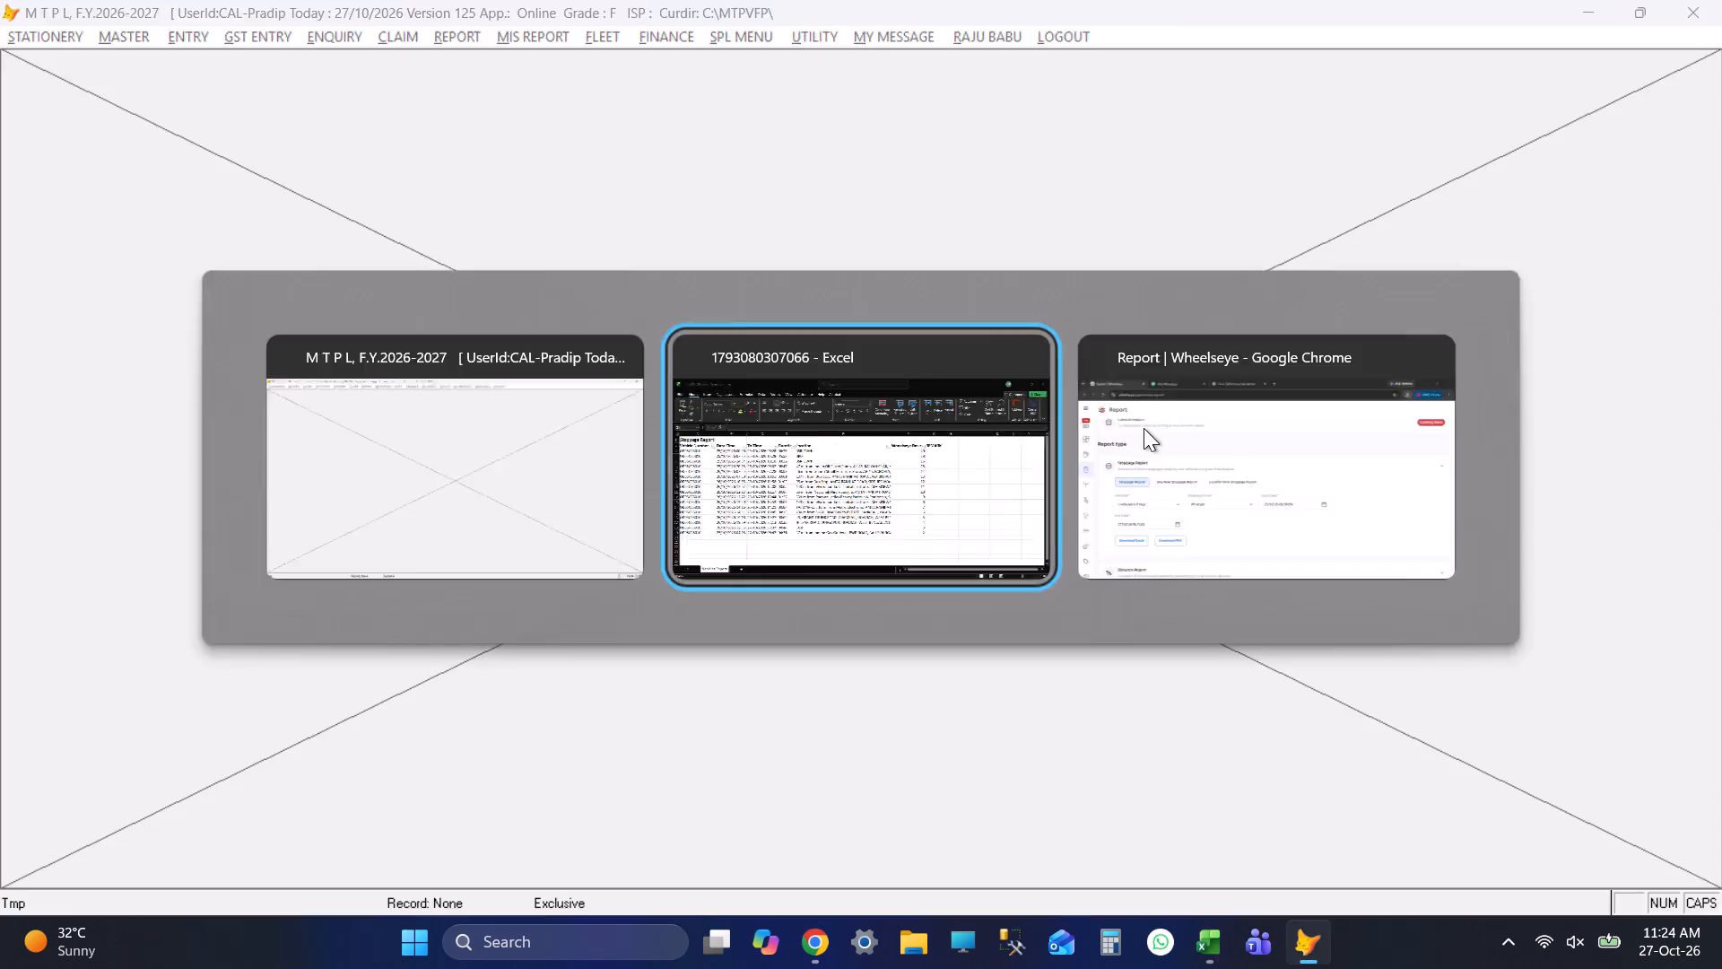
key("alt+Tab")
key("alt+Tab")
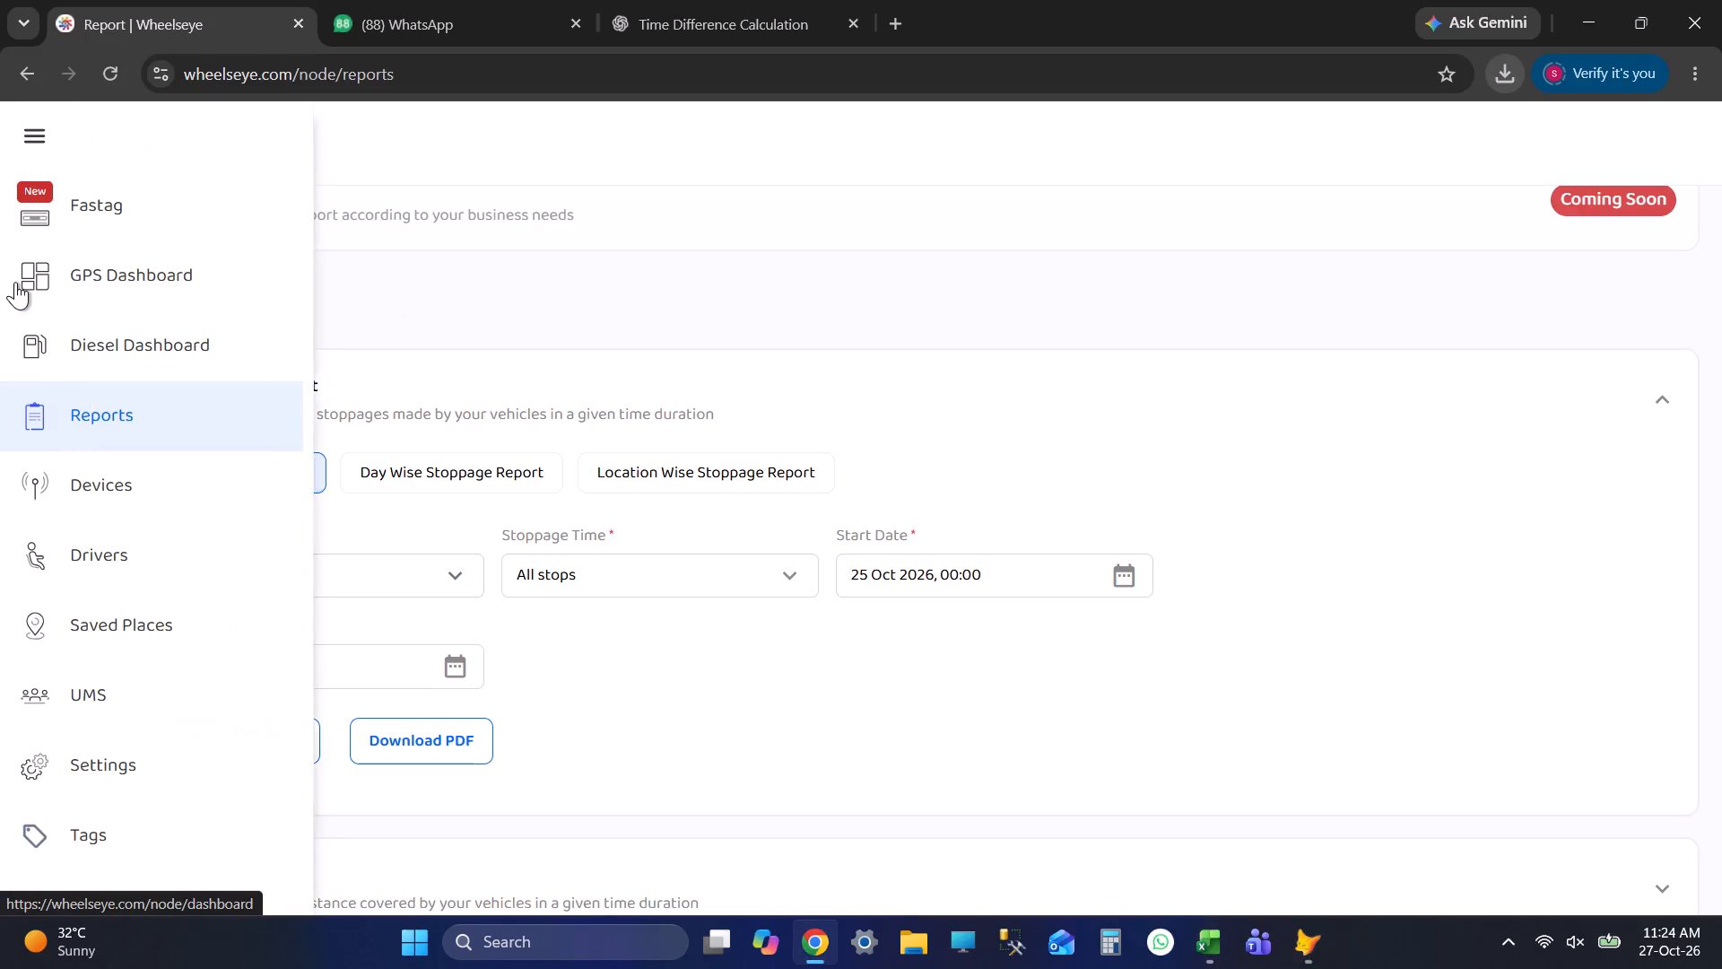
left_click(15, 282)
left_click(446, 152)
key("alt+Tab")
key("alt+Tab")
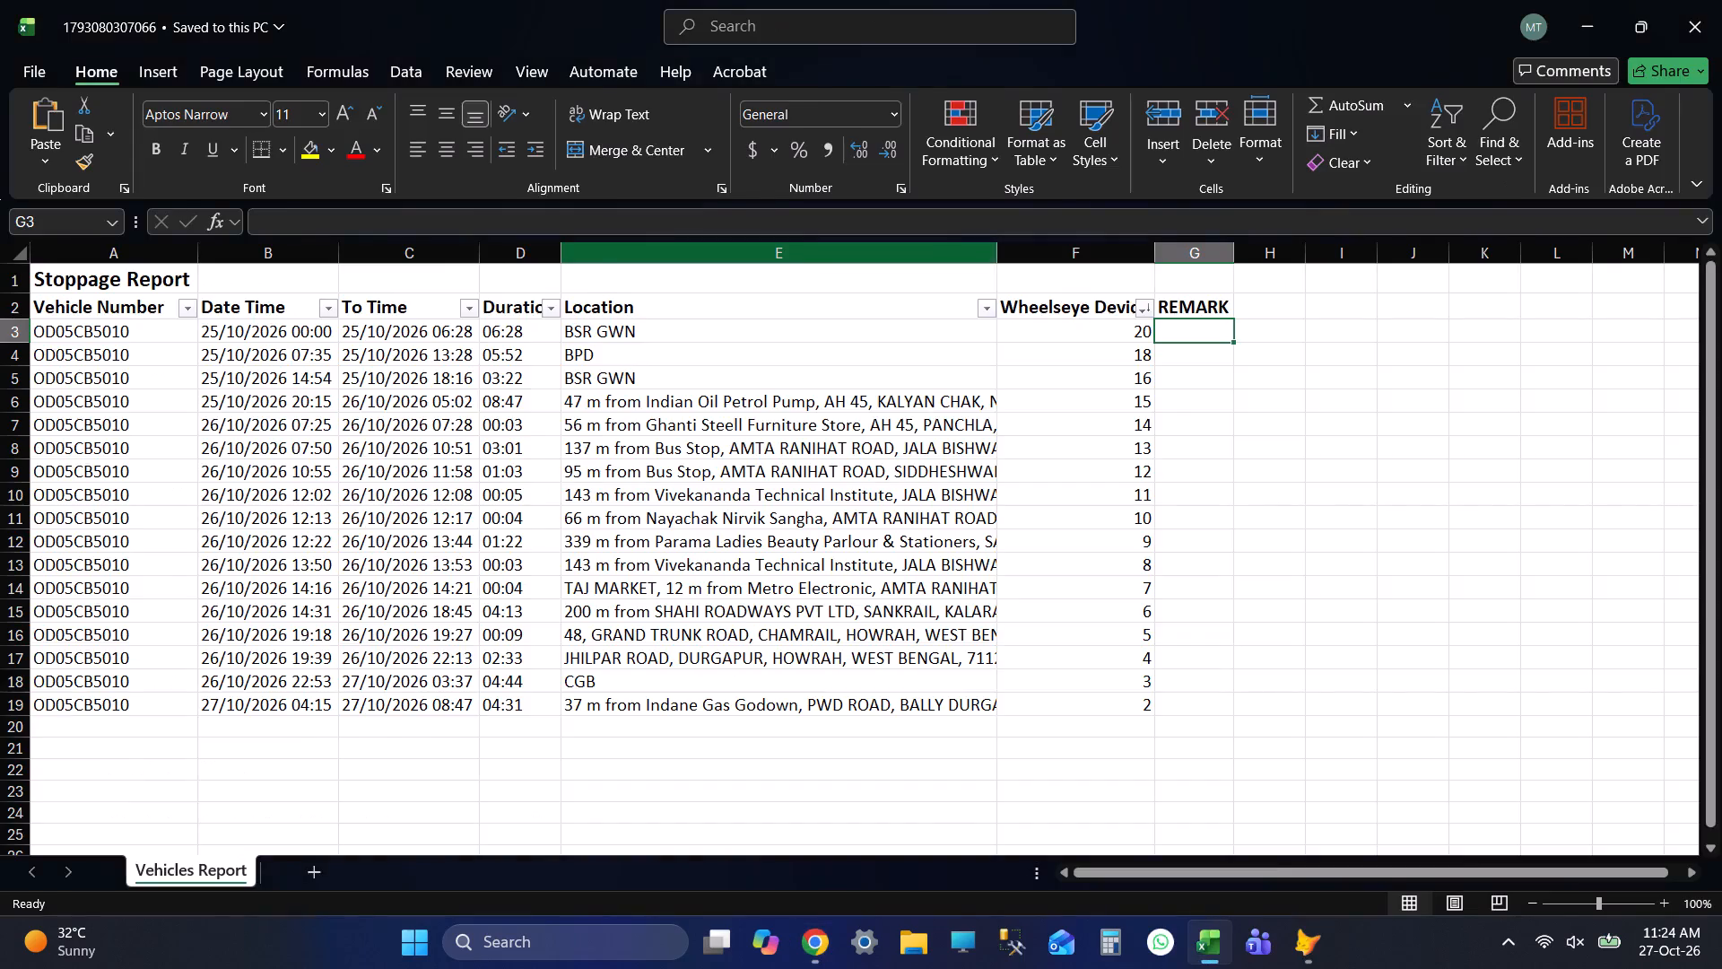
type("5010")
key("Return")
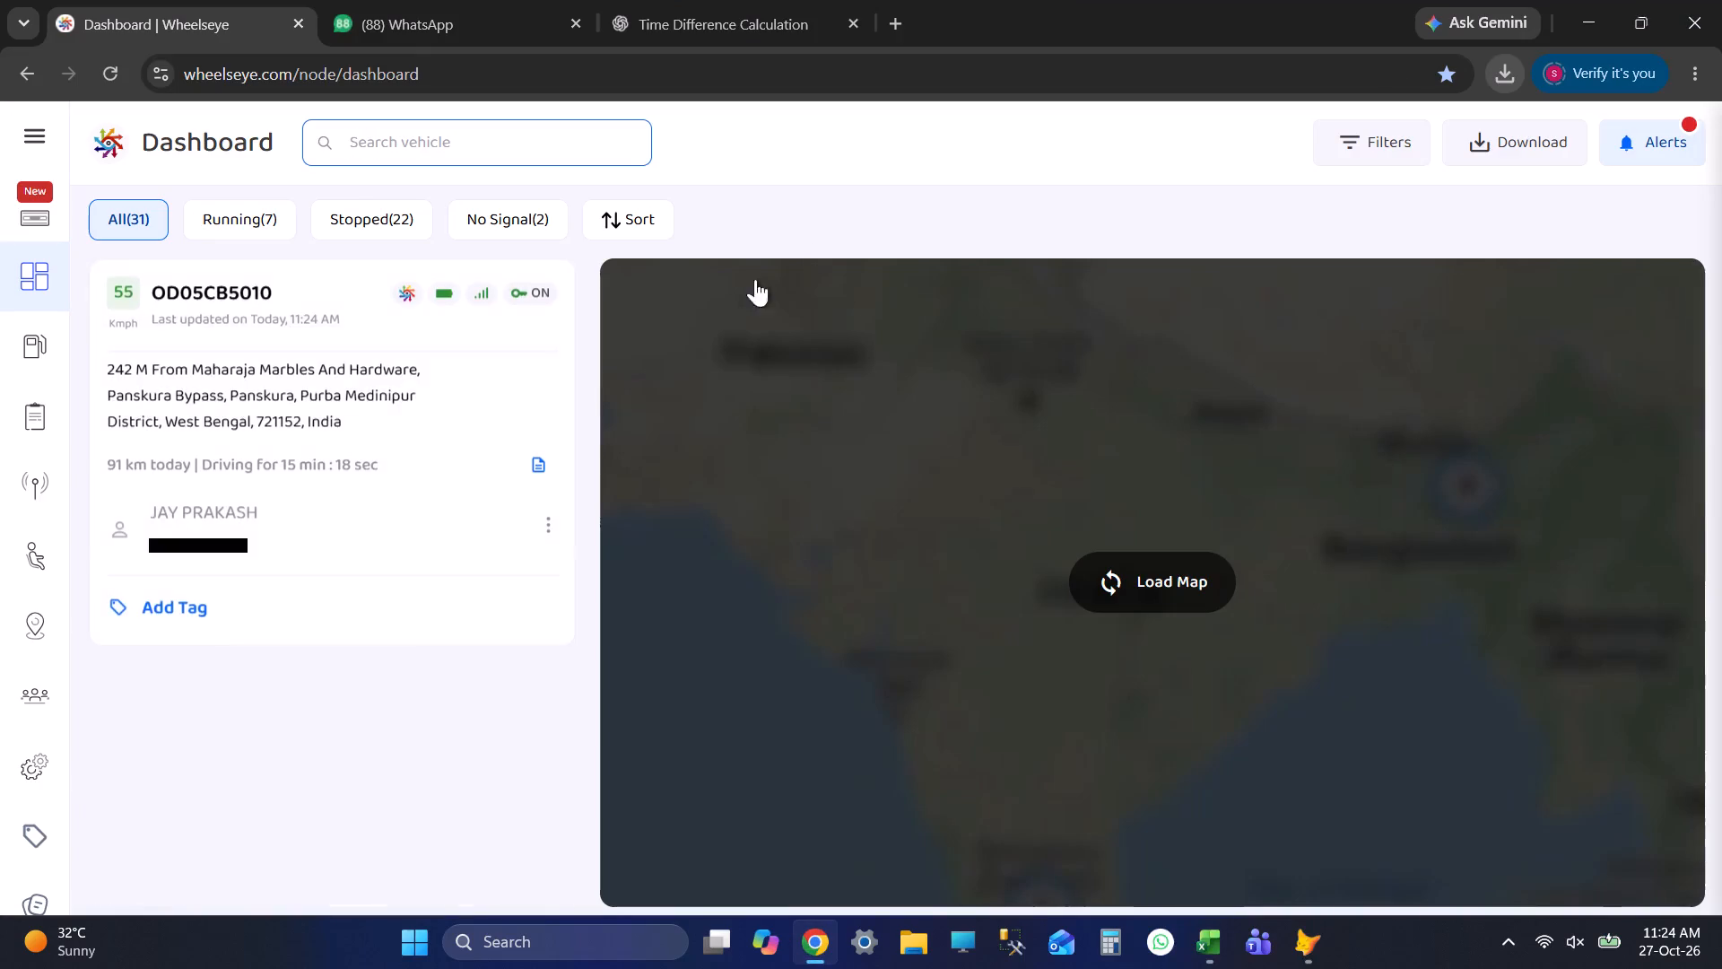
left_click(104, 441)
left_click(643, 341)
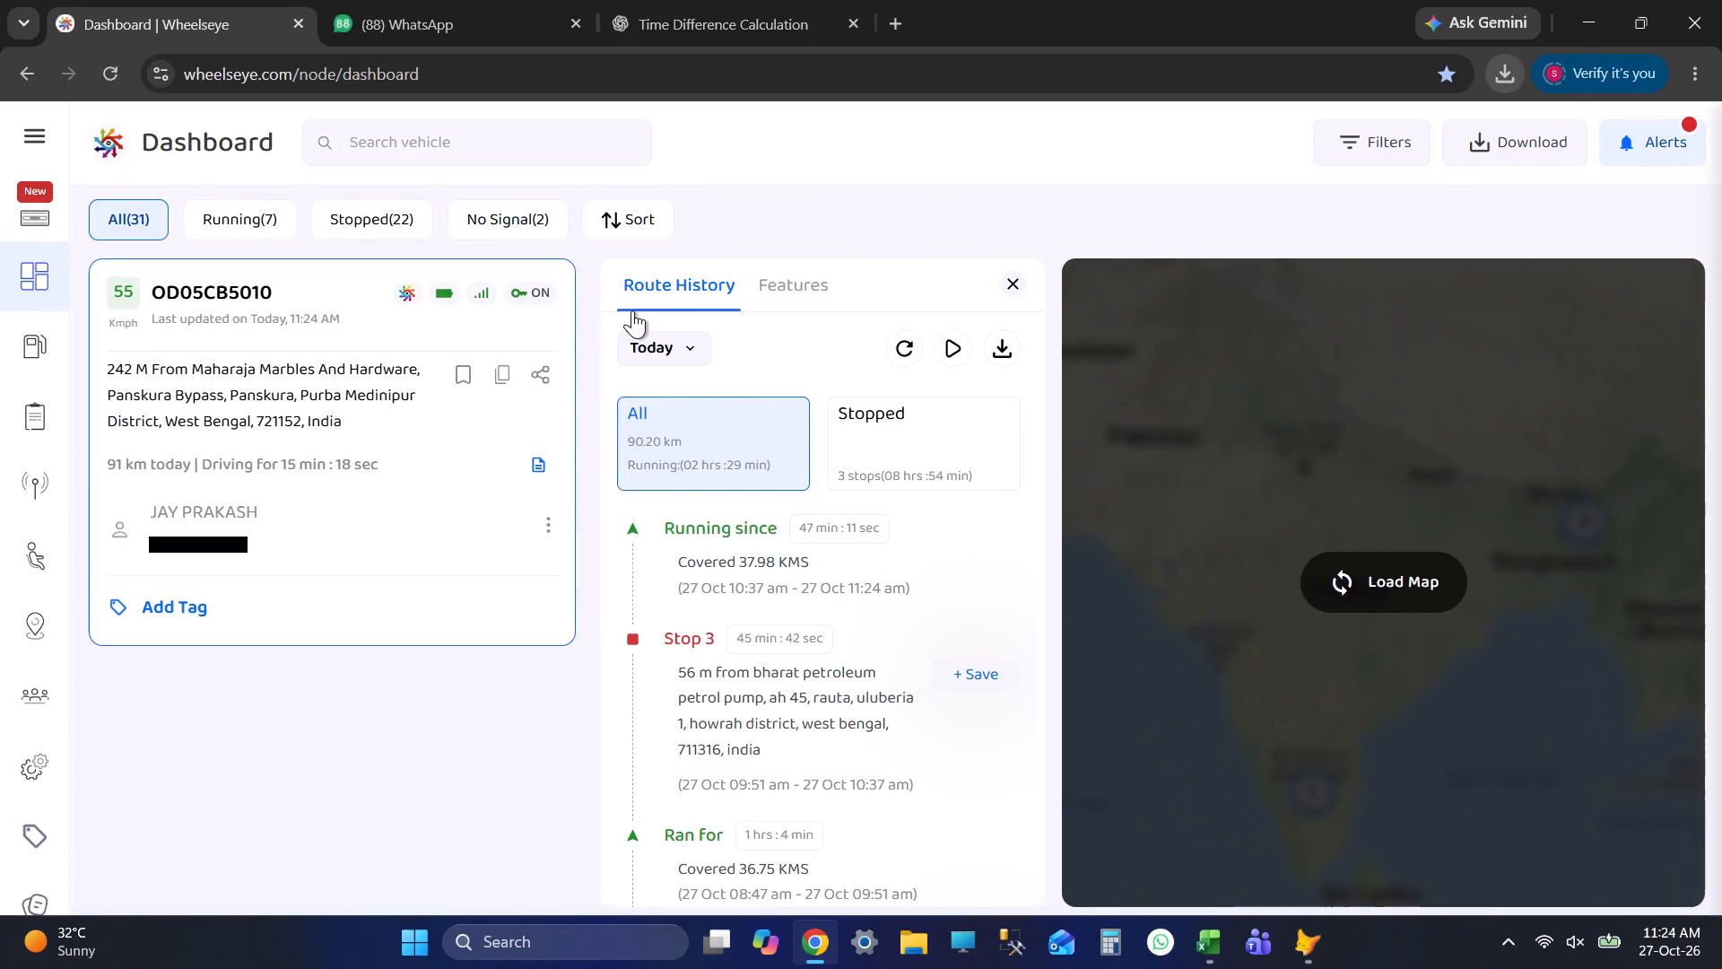
left_click(679, 593)
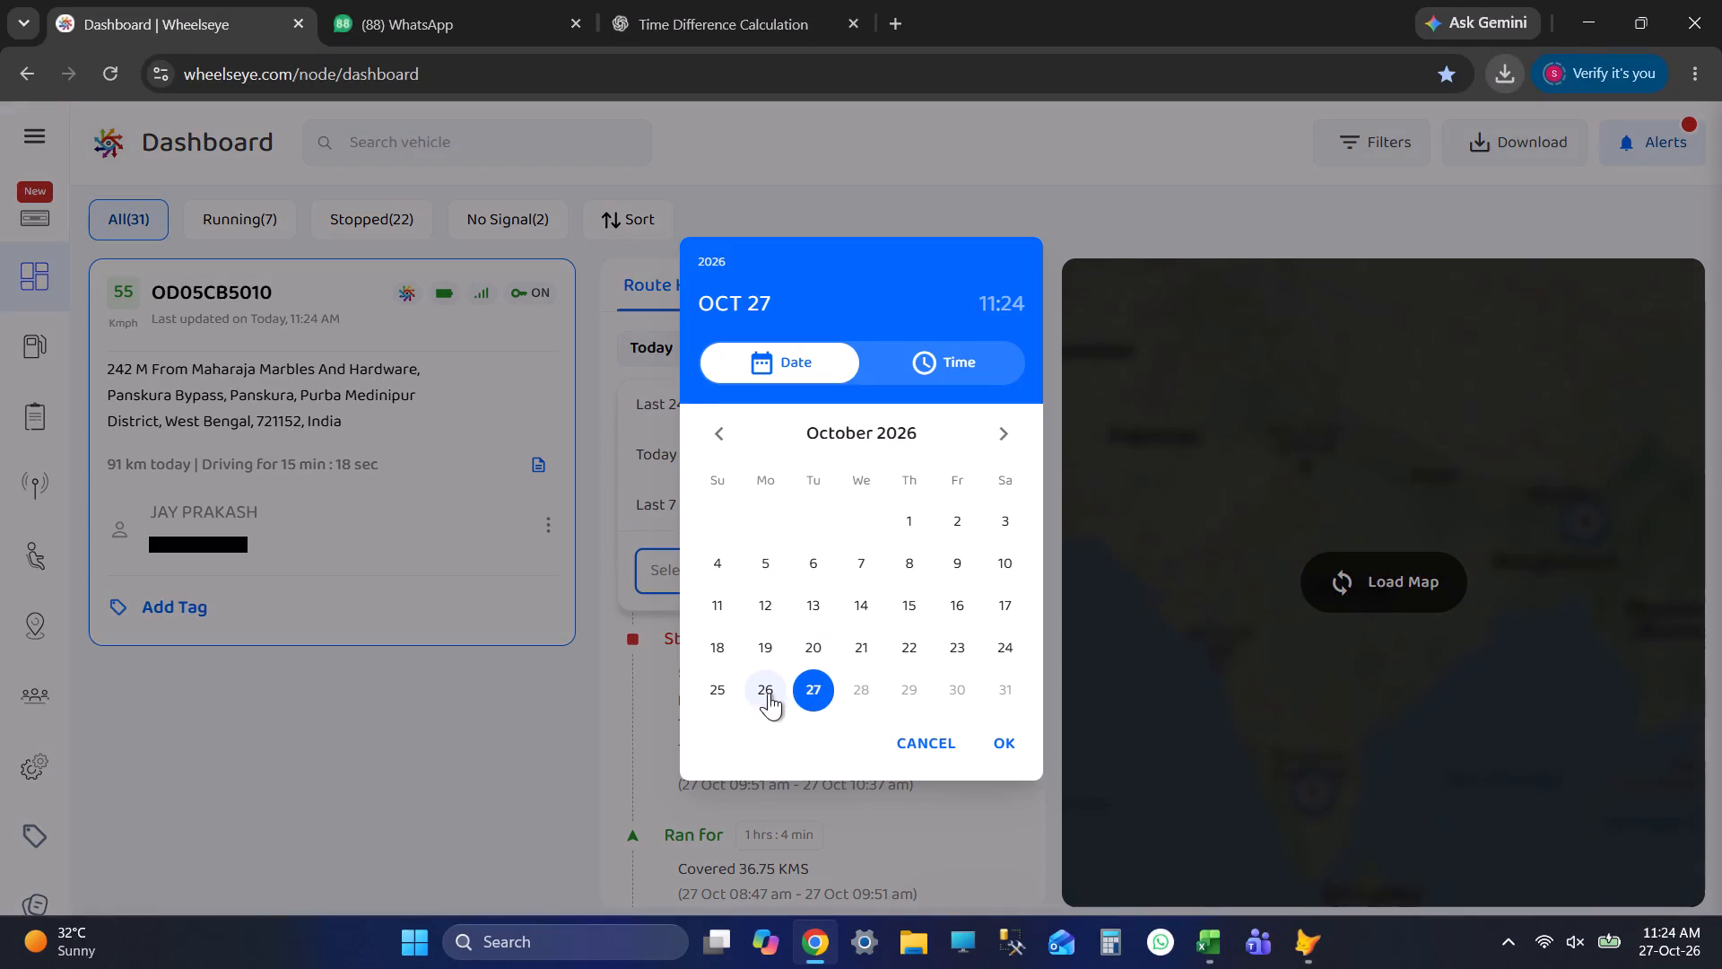
left_click(711, 690)
left_click(865, 486)
left_click(867, 423)
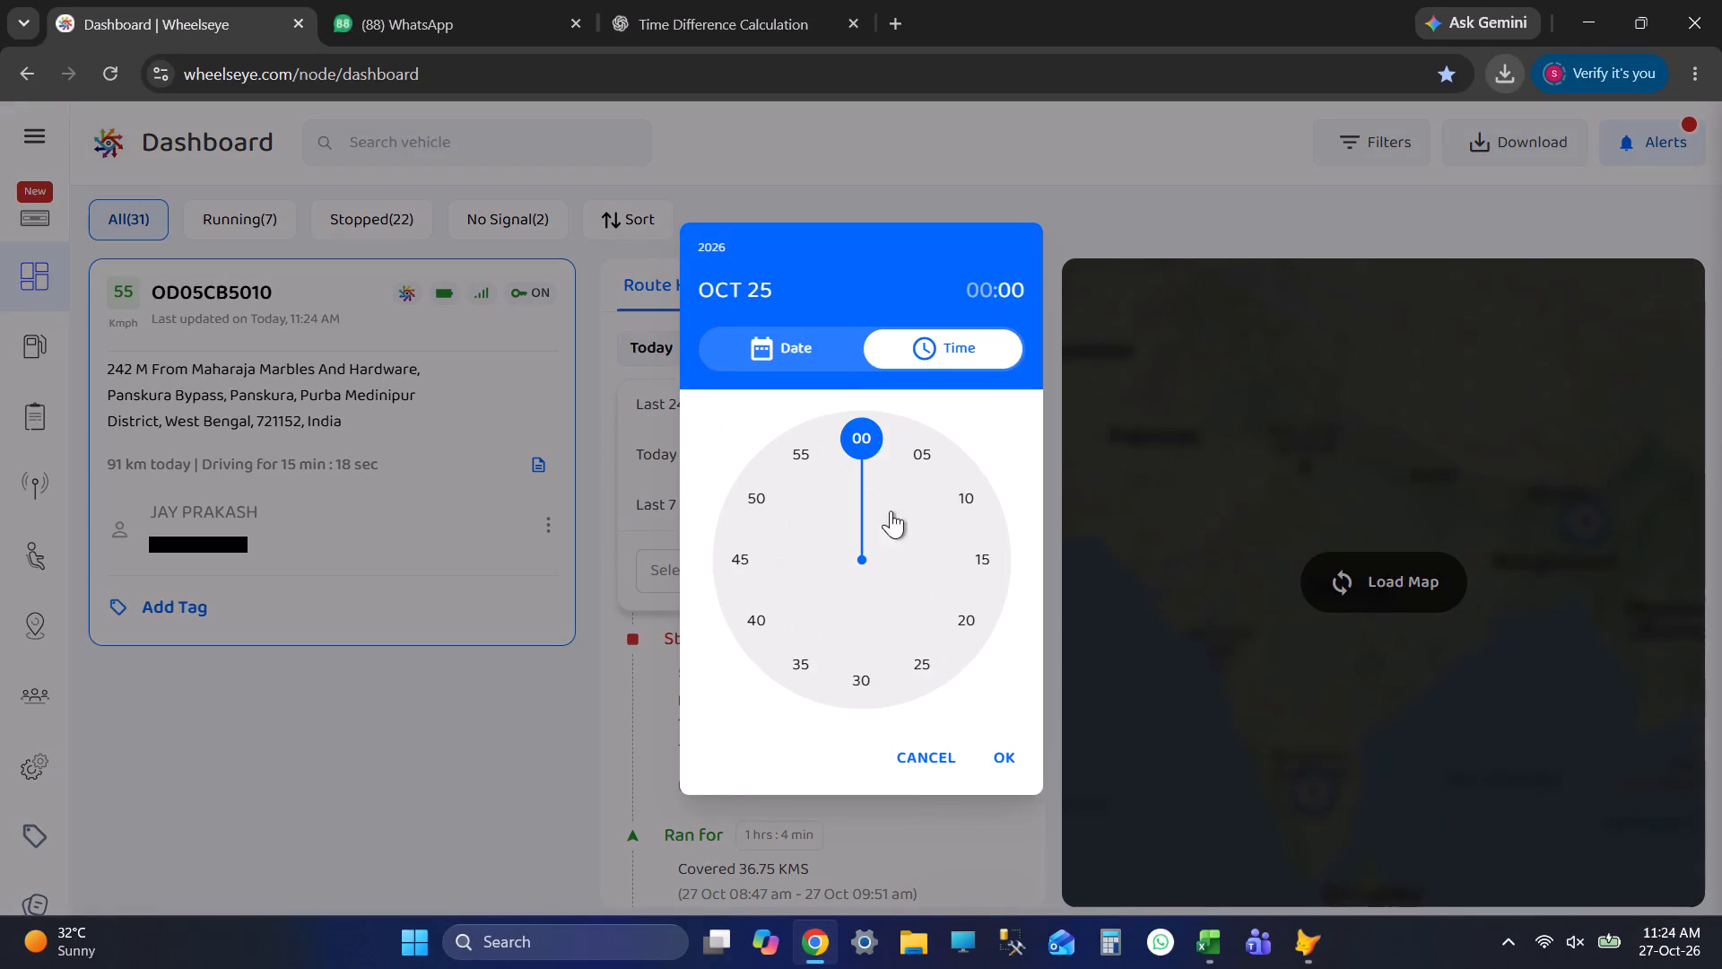
left_click(988, 745)
left_click(878, 562)
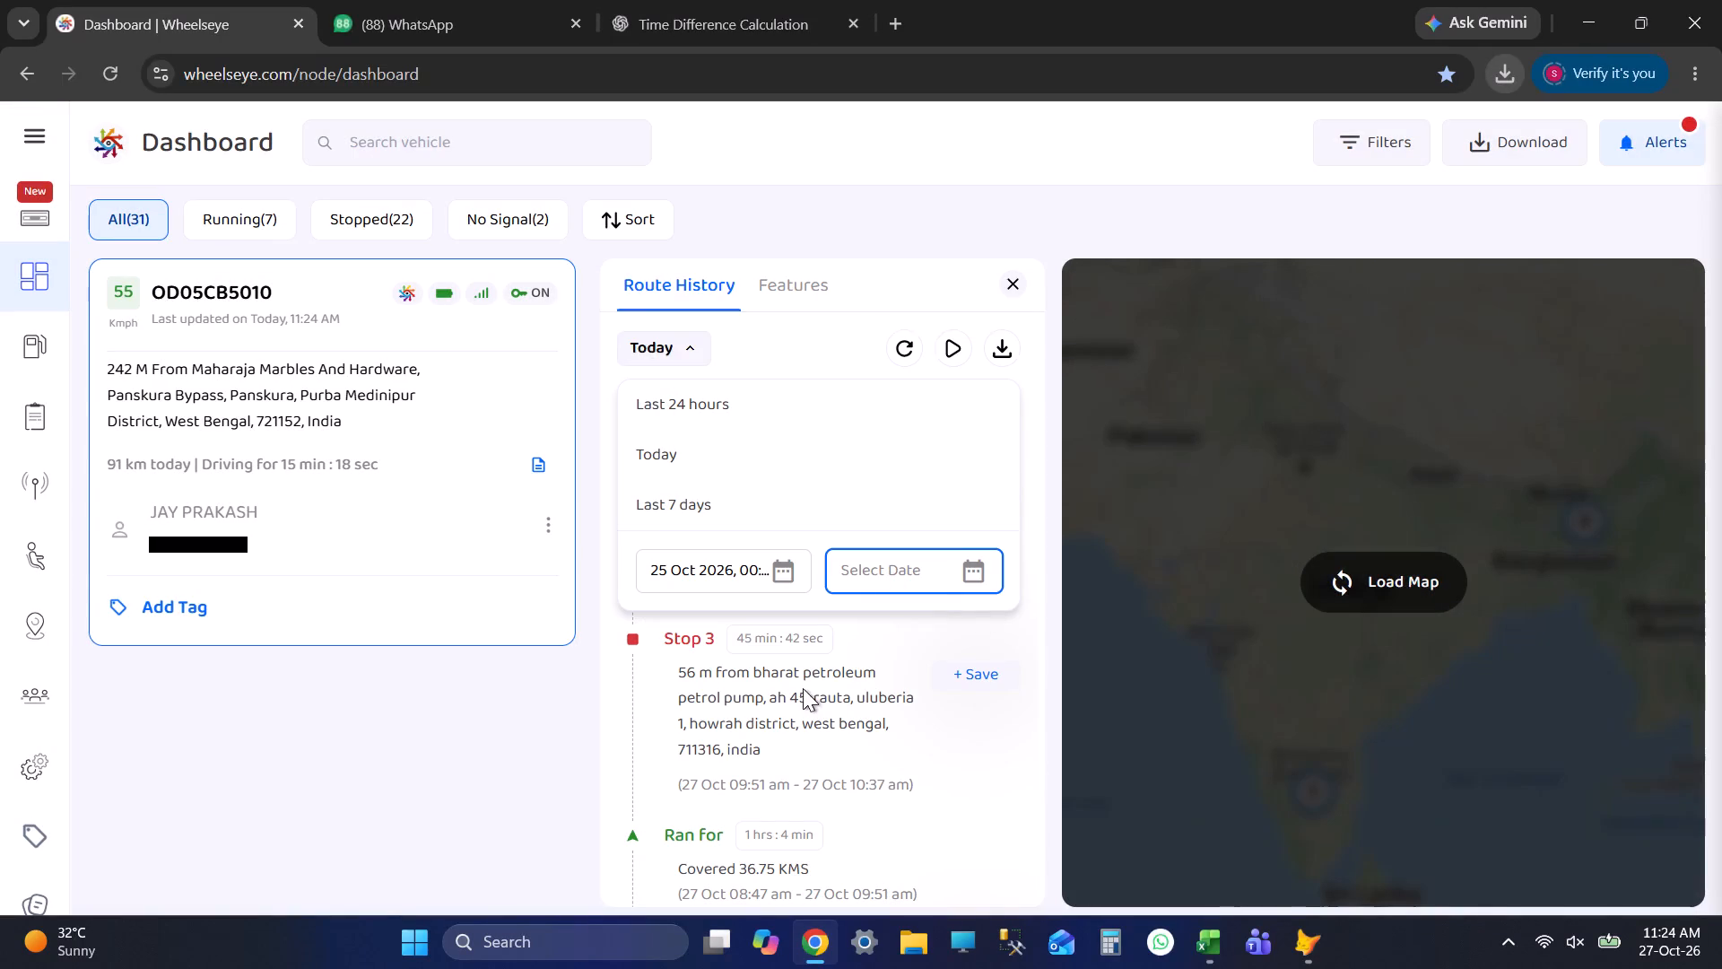
left_click(813, 689)
left_click(1020, 772)
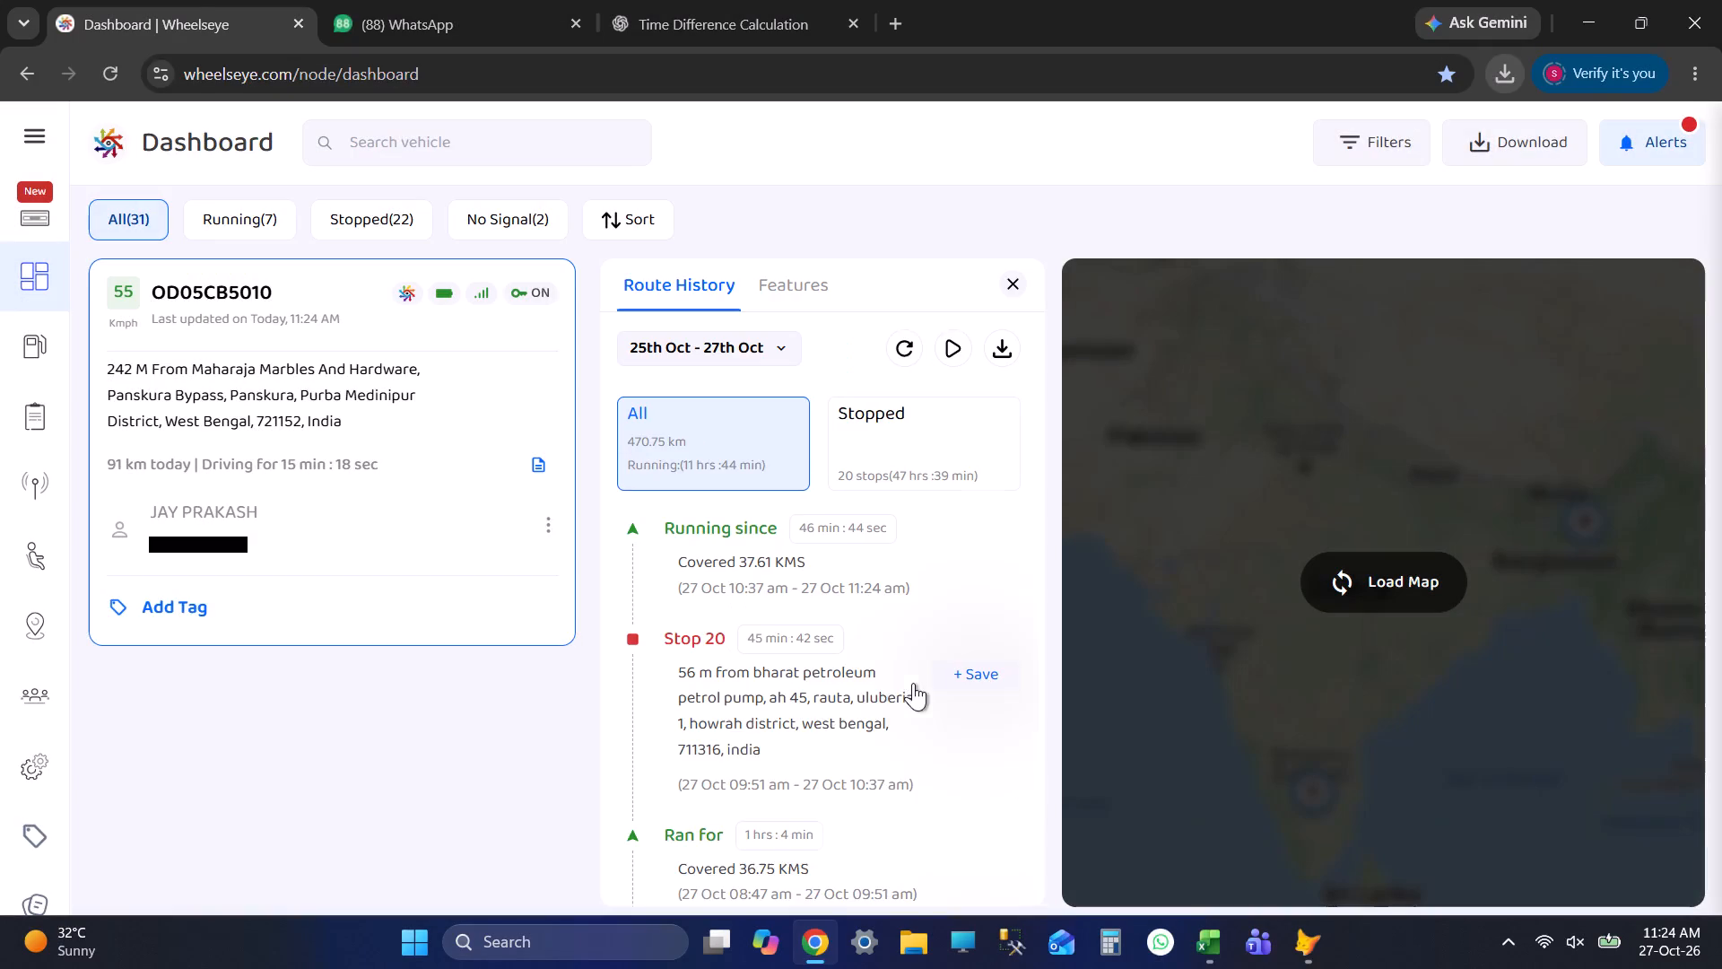
scroll(868, 680, "down", 1)
scroll(868, 680, "up", 1)
scroll(868, 680, "down", 5)
scroll(868, 680, "up", 1)
scroll(868, 680, "down", 1)
scroll(868, 680, "up", 1)
scroll(868, 680, "down", 9)
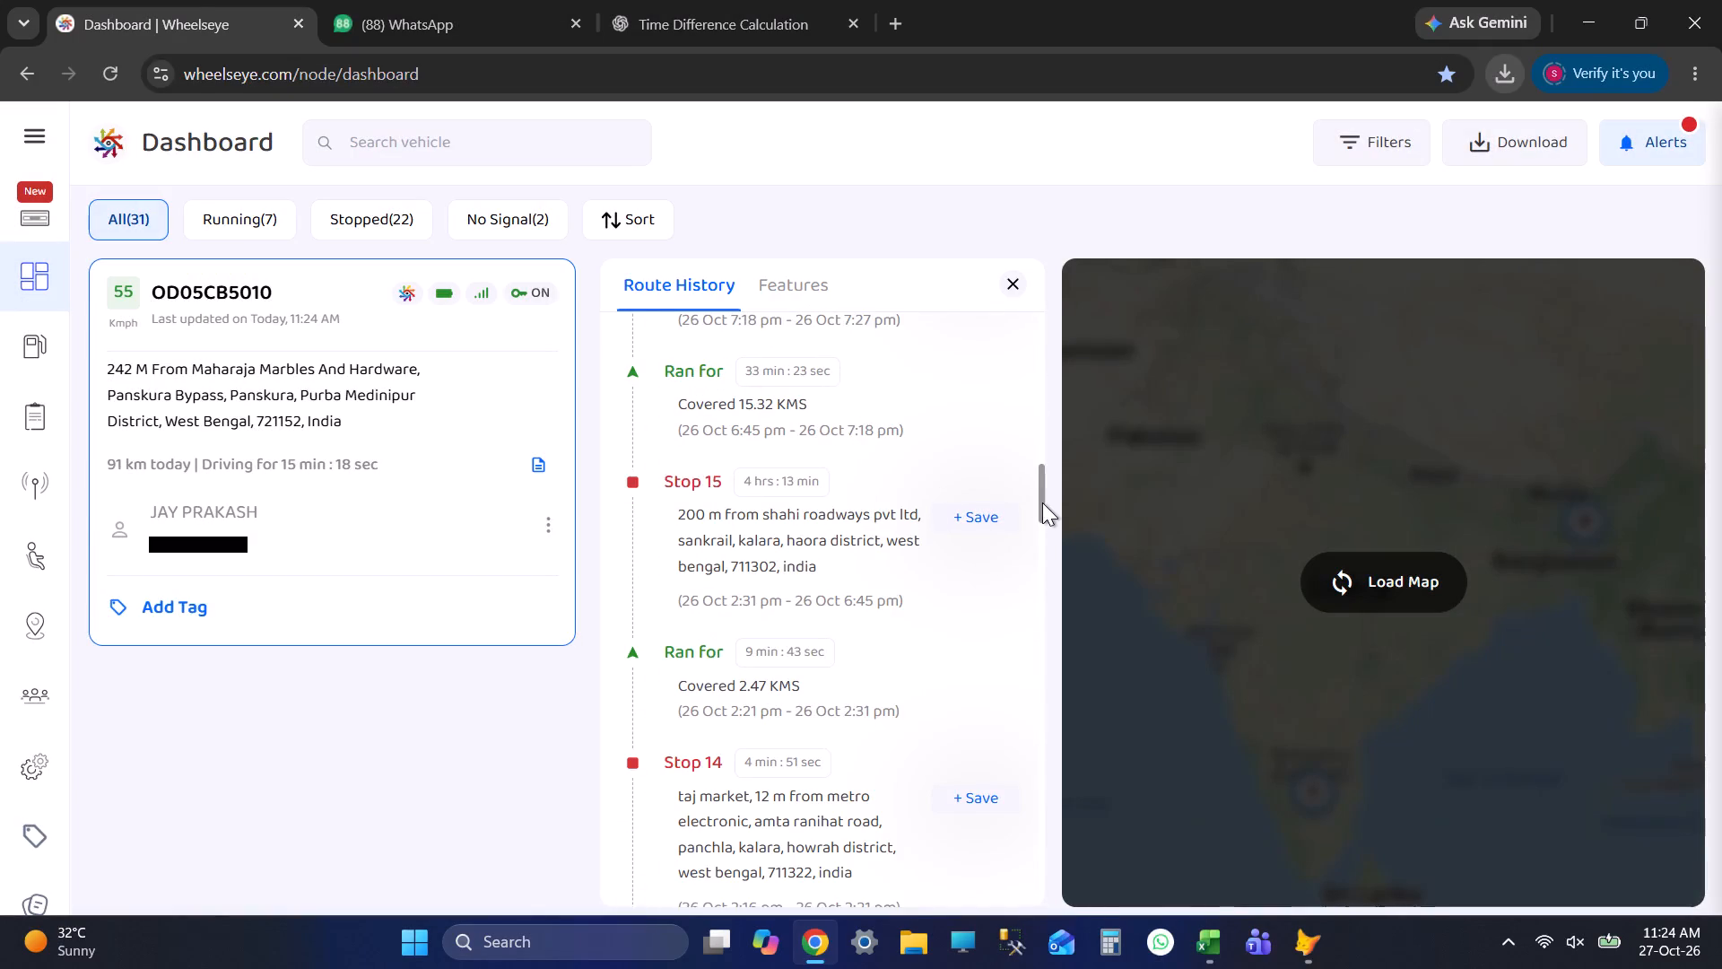
left_click_drag(1042, 502, 1048, 881)
scroll(836, 725, "down", 2)
scroll(836, 725, "up", 1)
scroll(836, 725, "down", 5)
scroll(837, 728, "up", 1)
scroll(837, 728, "down", 1)
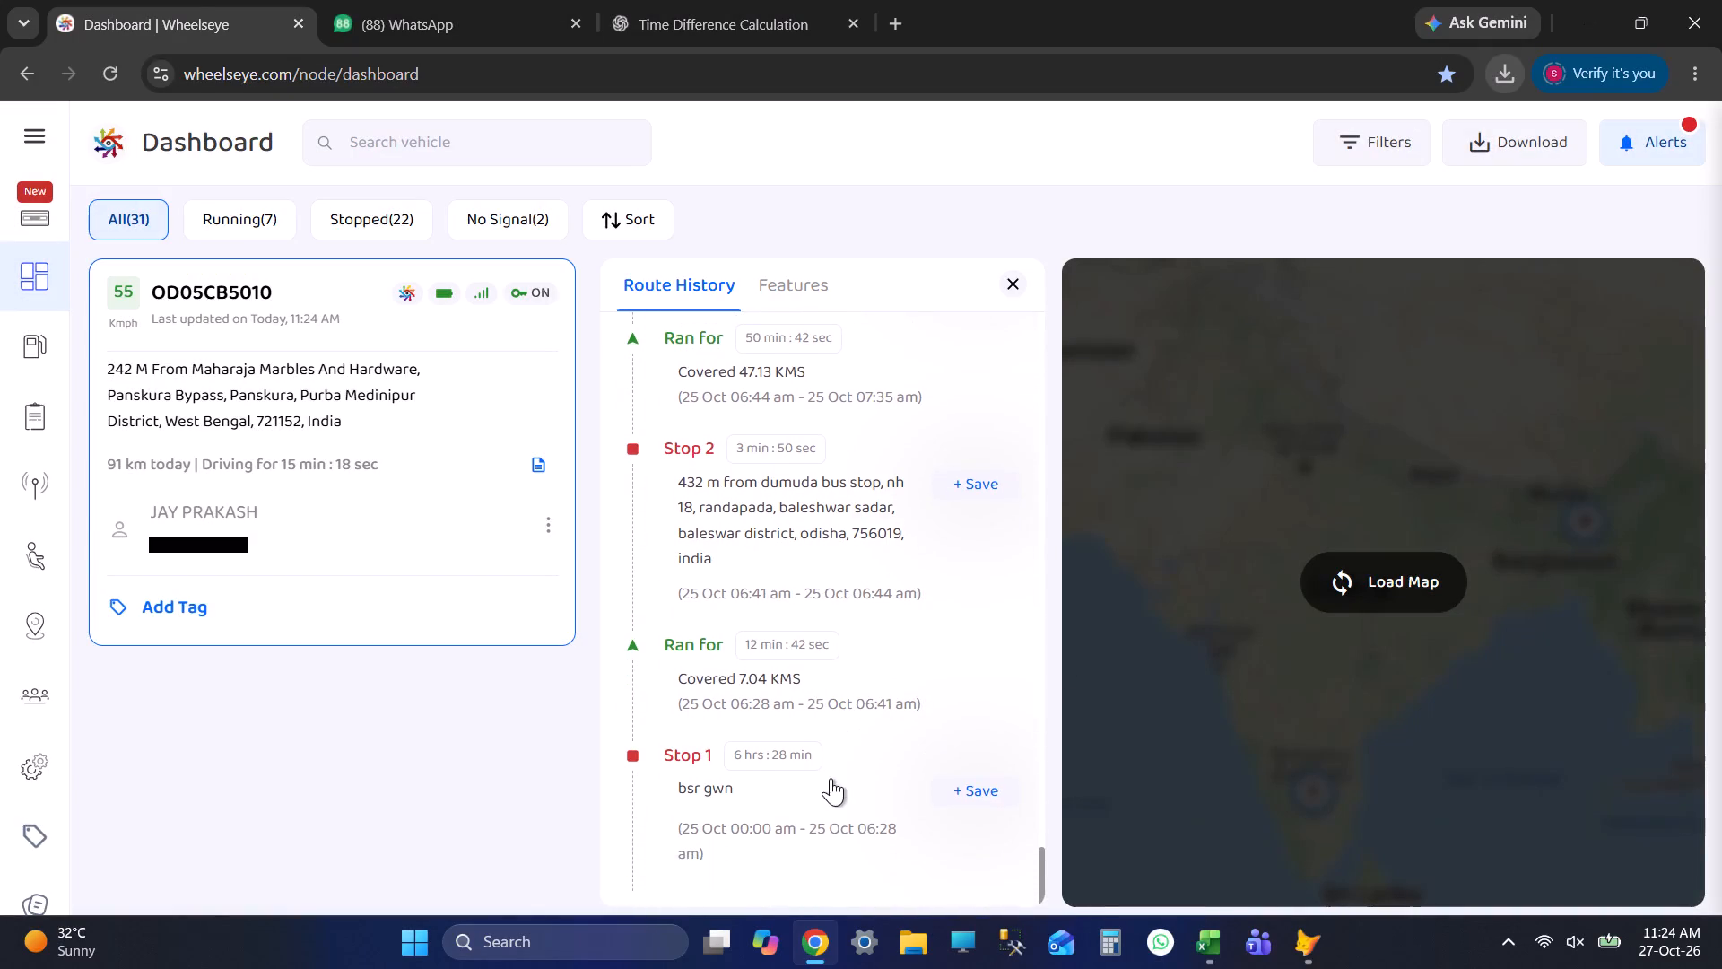
Load the route map and locate the BPD stop, Stop 3, on it.
left_click(831, 778)
left_click(1356, 572)
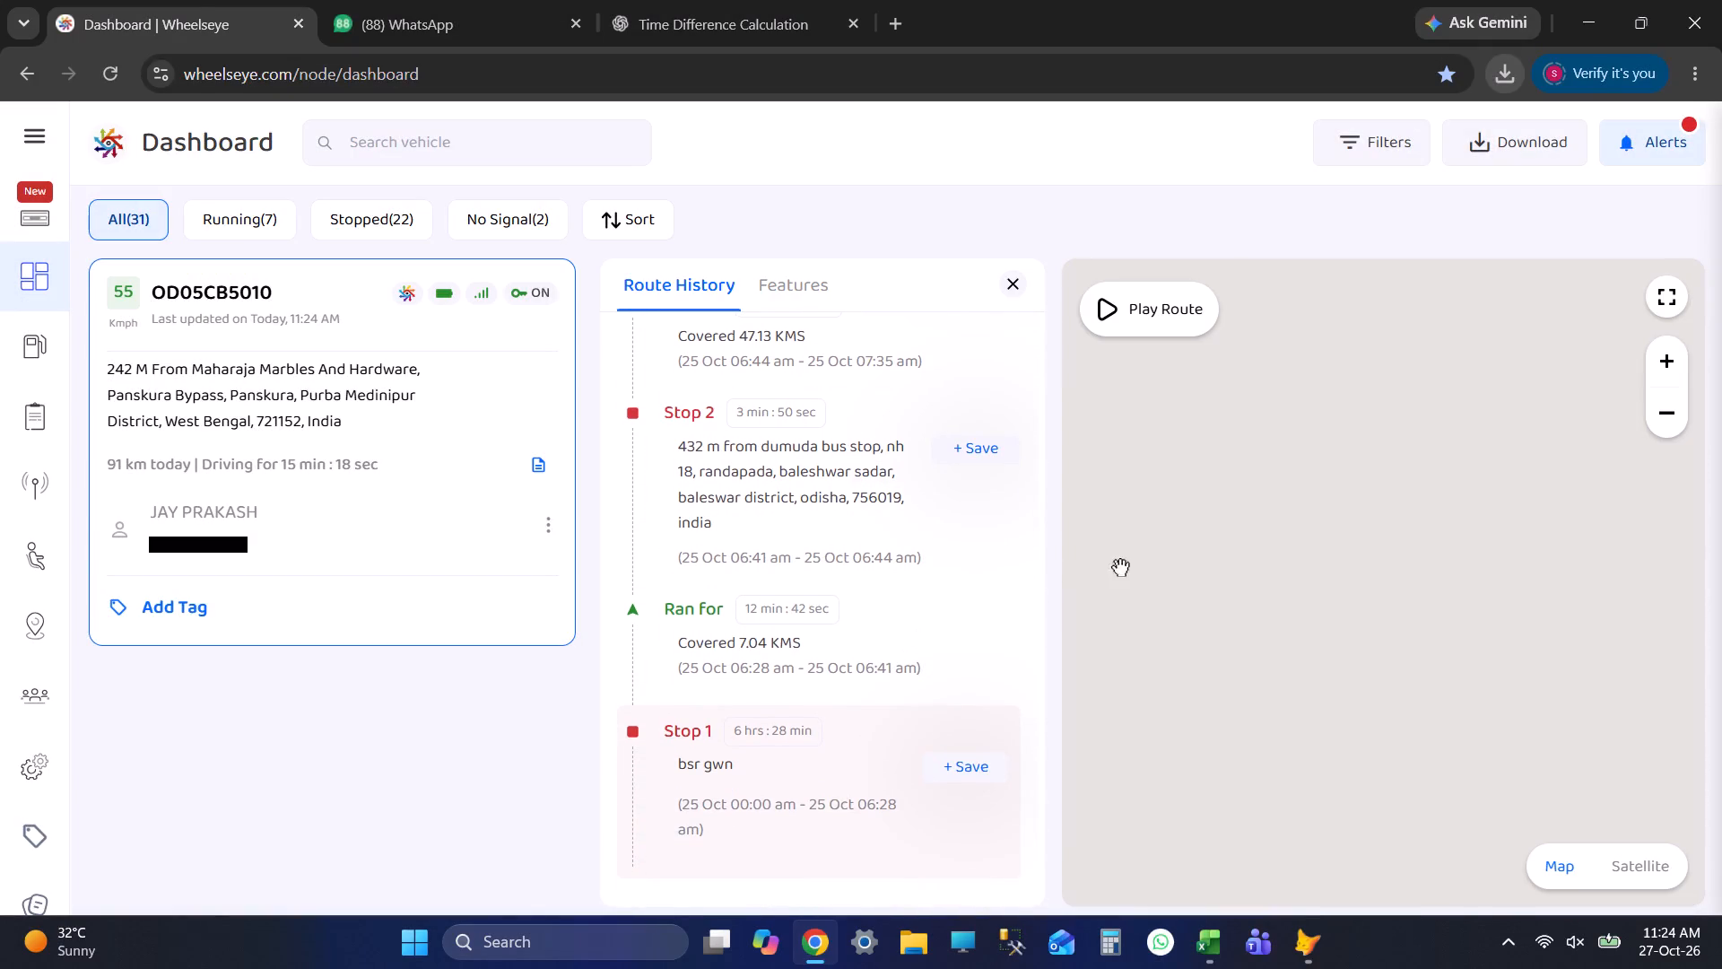
left_click(755, 475)
scroll(865, 553, "up", 3)
left_click(784, 635)
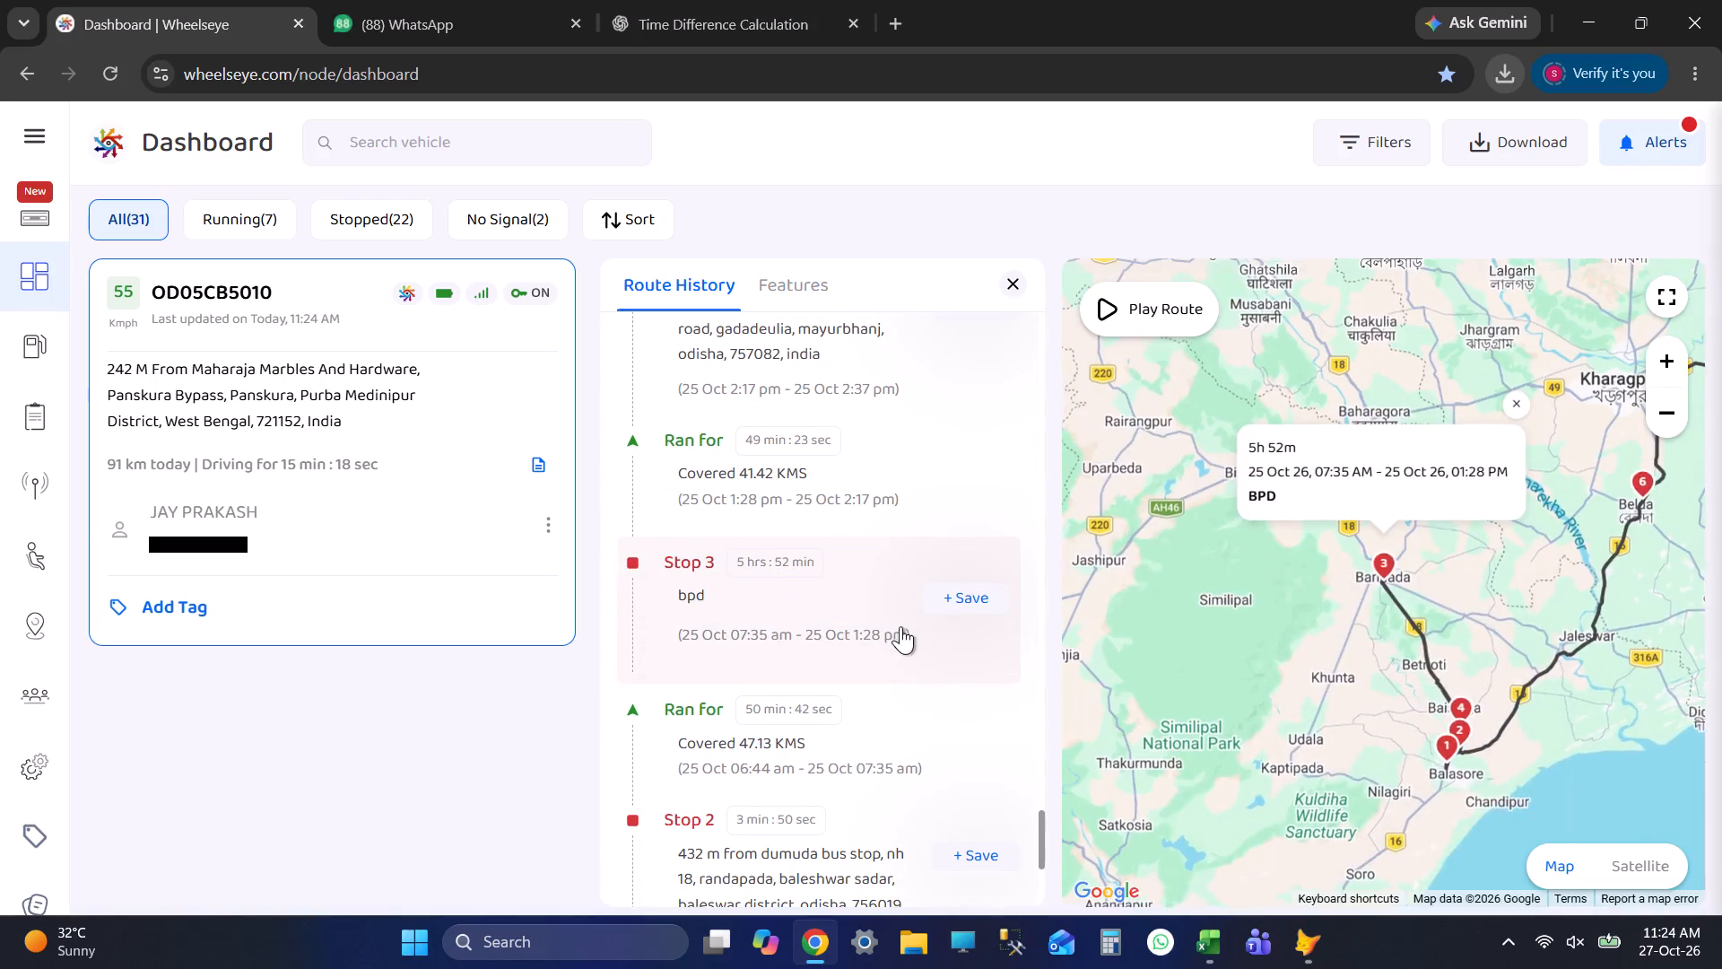
Return to the stoppage workbook in Excel, save it and widen the REMARK column to about 35.33.
key("alt+Tab")
left_click(624, 348)
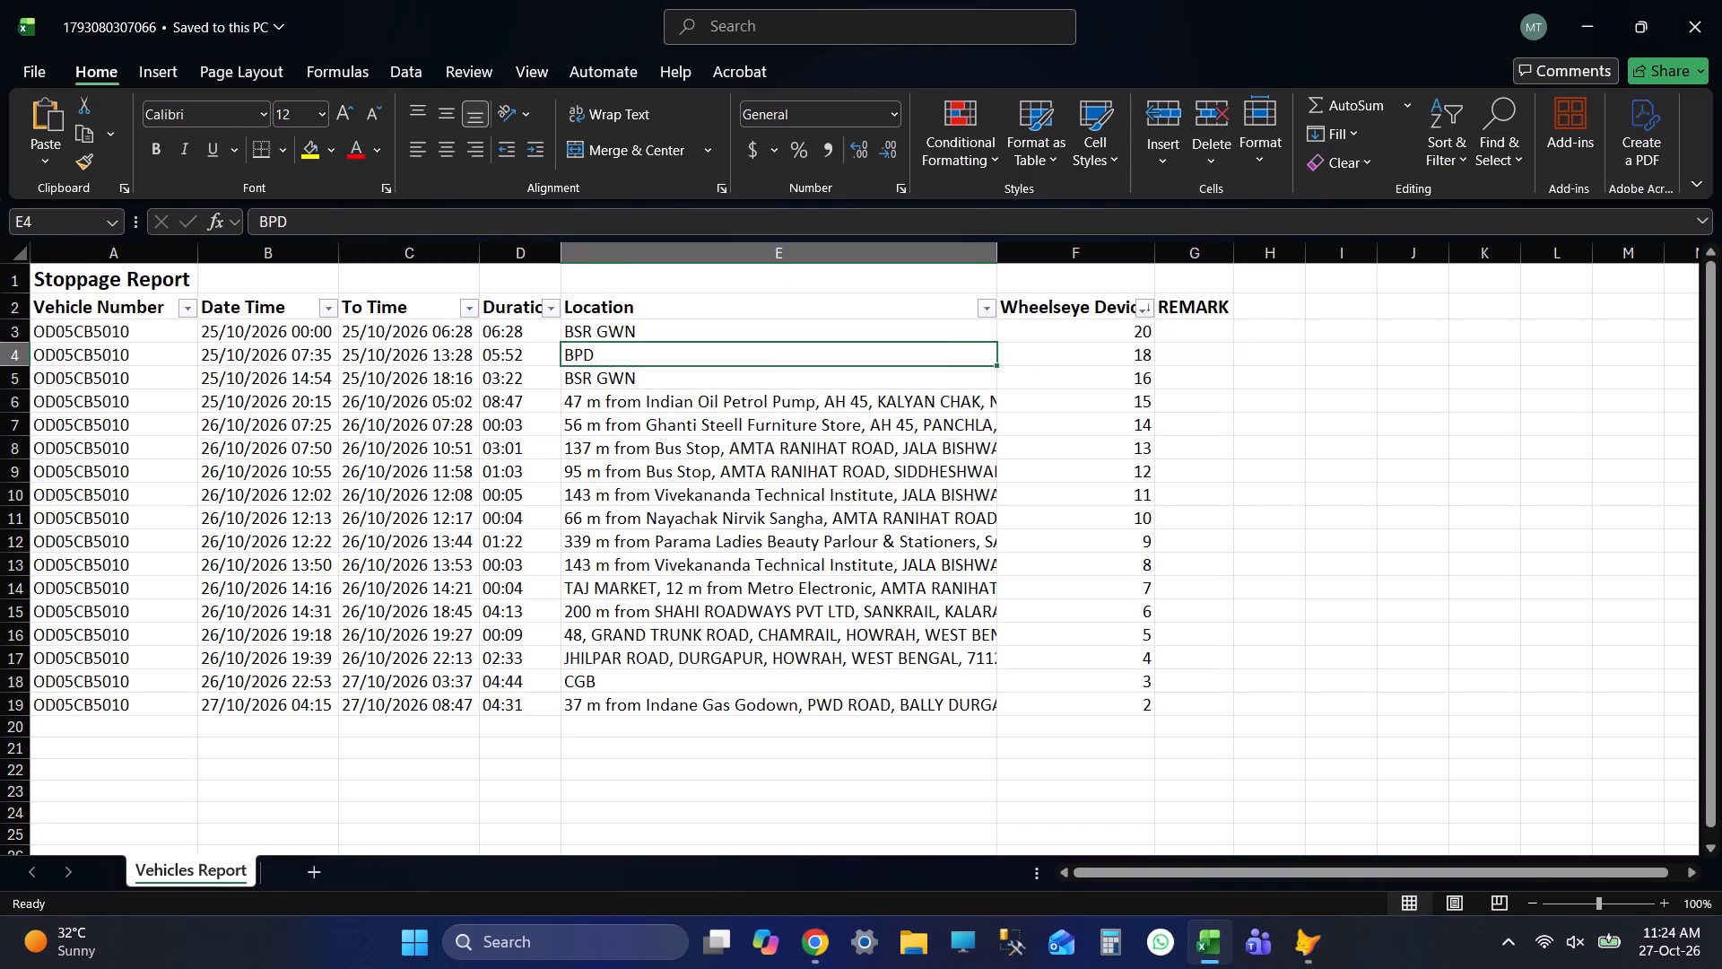
key("Tab")
key("Tab")
key("Tab")
key("shift+Tab")
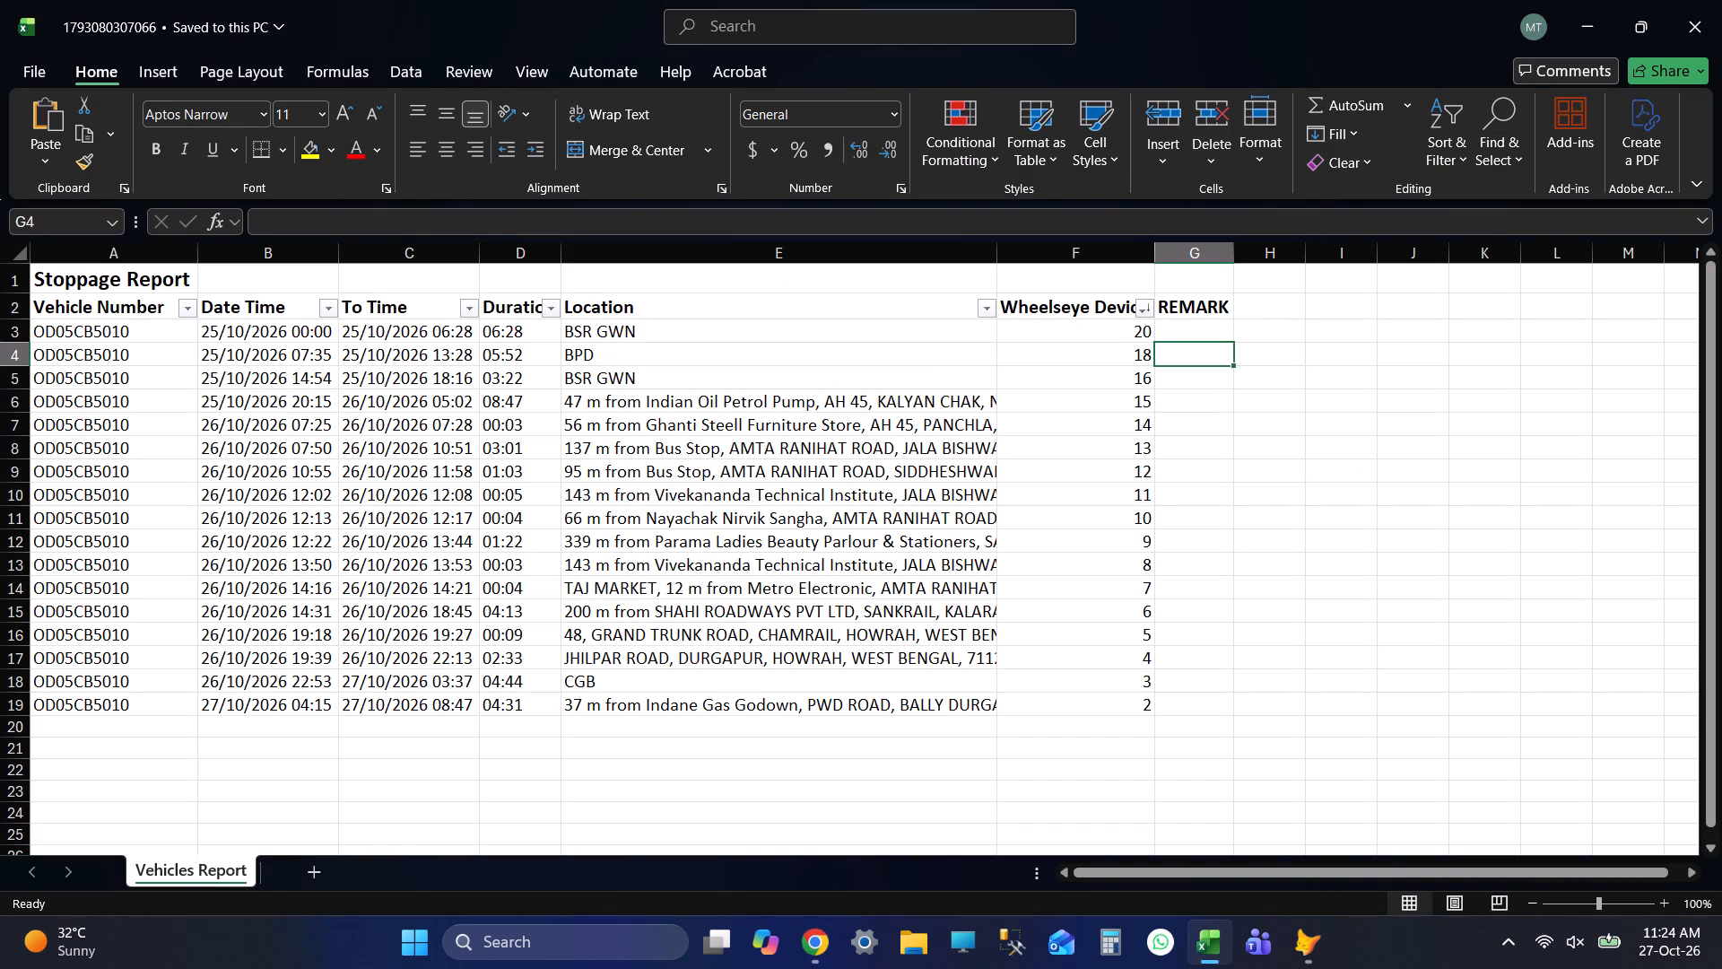
key("ctrl+s")
left_click_drag(1234, 259, 1447, 306)
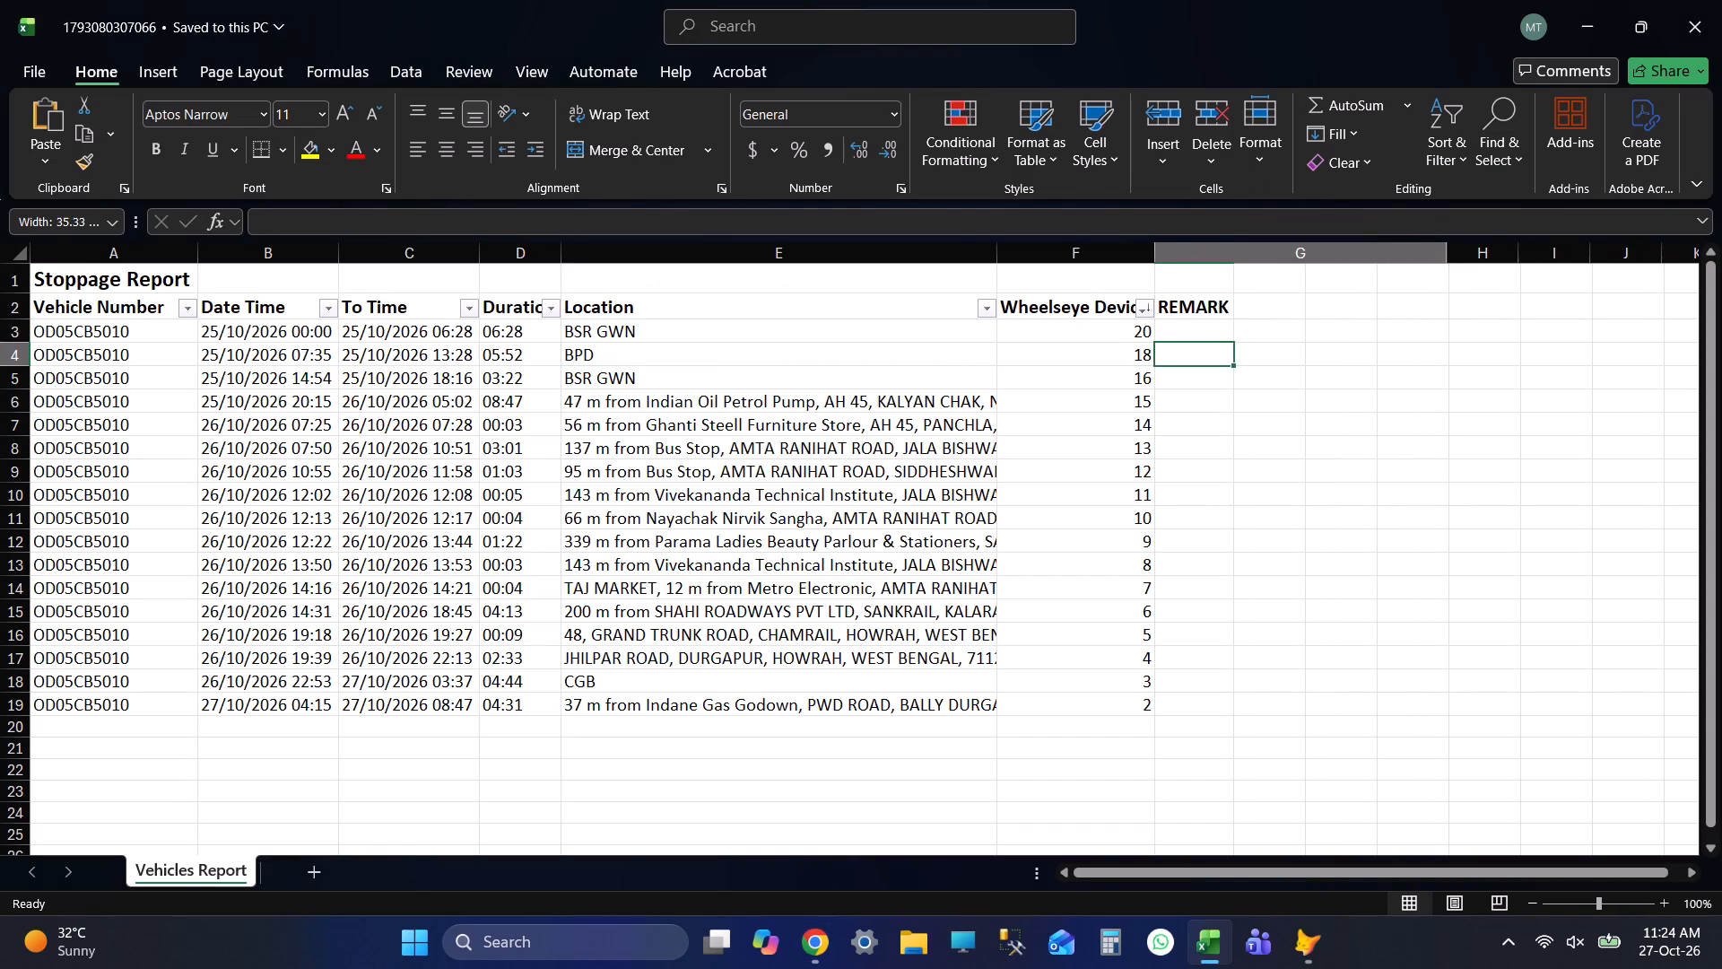
Compare the BPD stop in row 4 with Wheelseye's route history and save the stoppage workbook.
double_click(1207, 350)
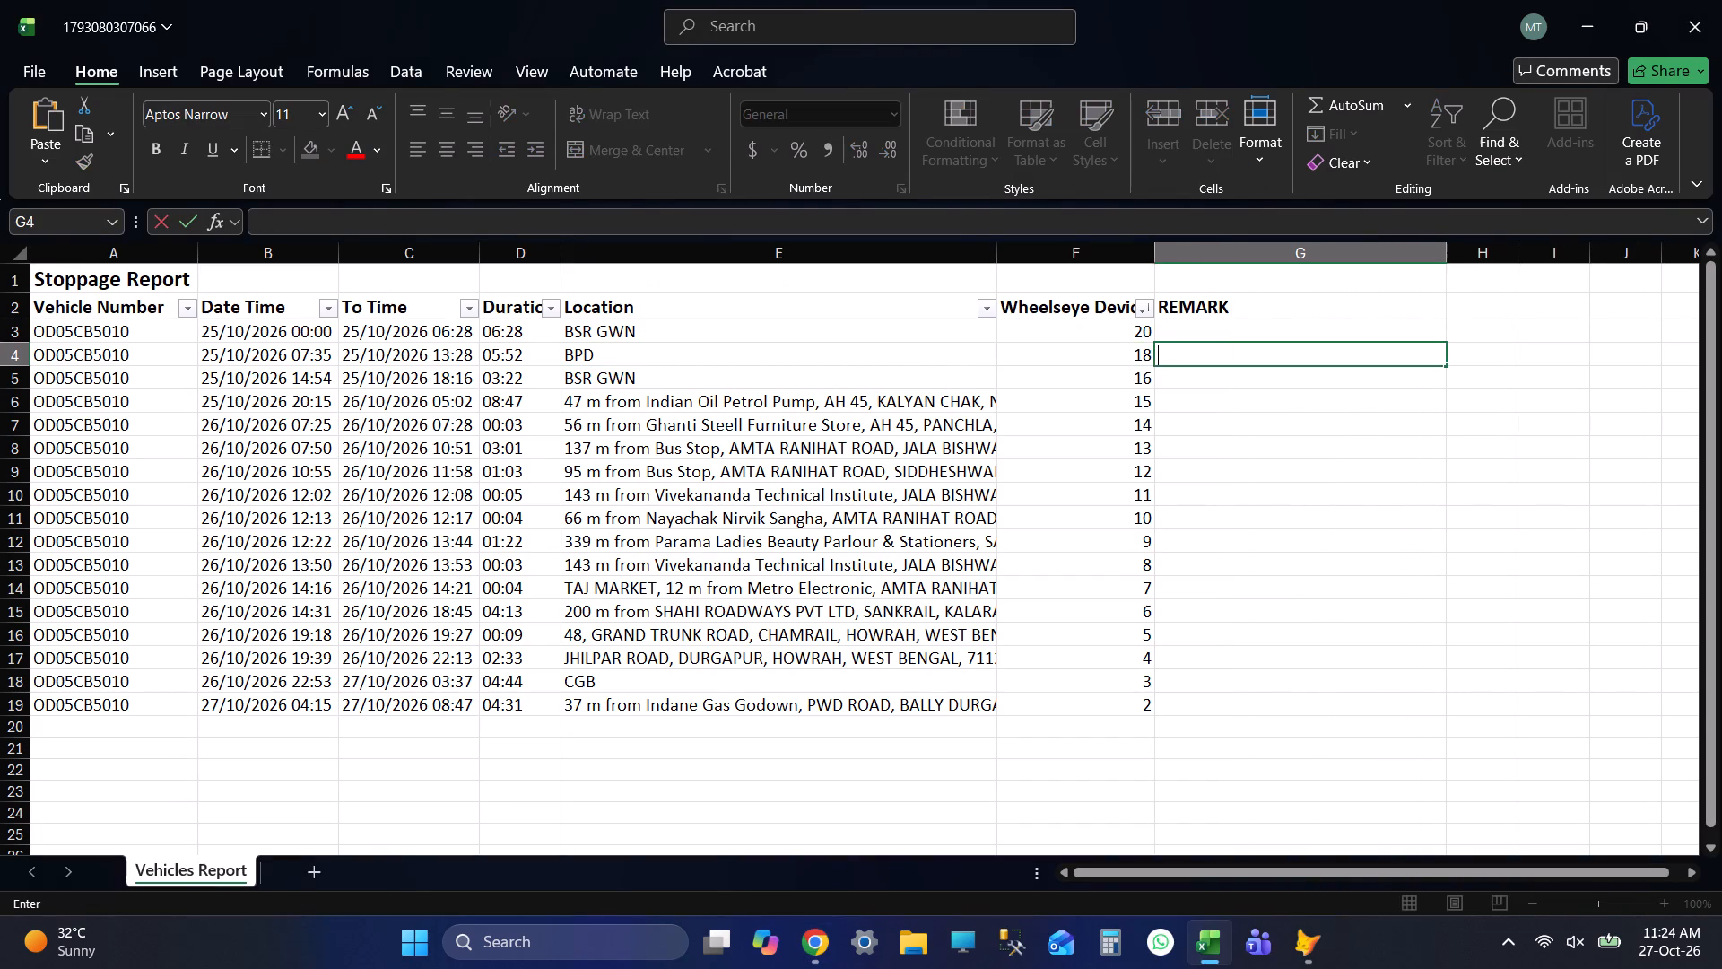
key("alt+Tab")
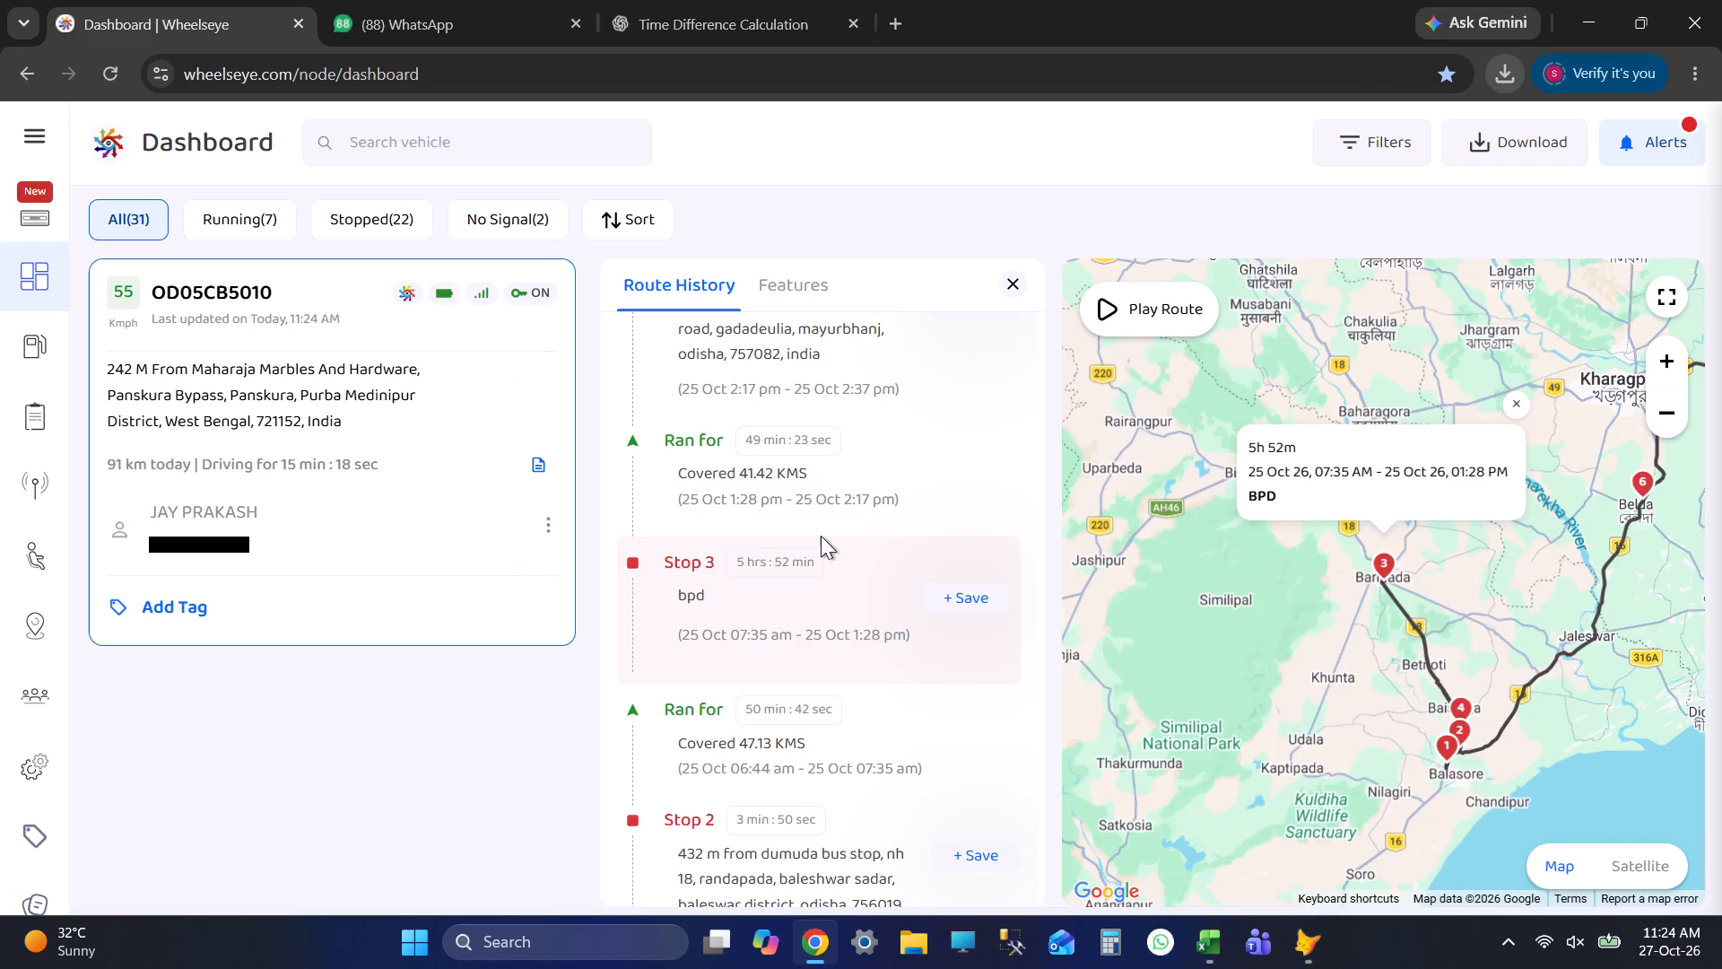
key("alt+Tab")
key("alt+Tab")
key("alt+Tab")
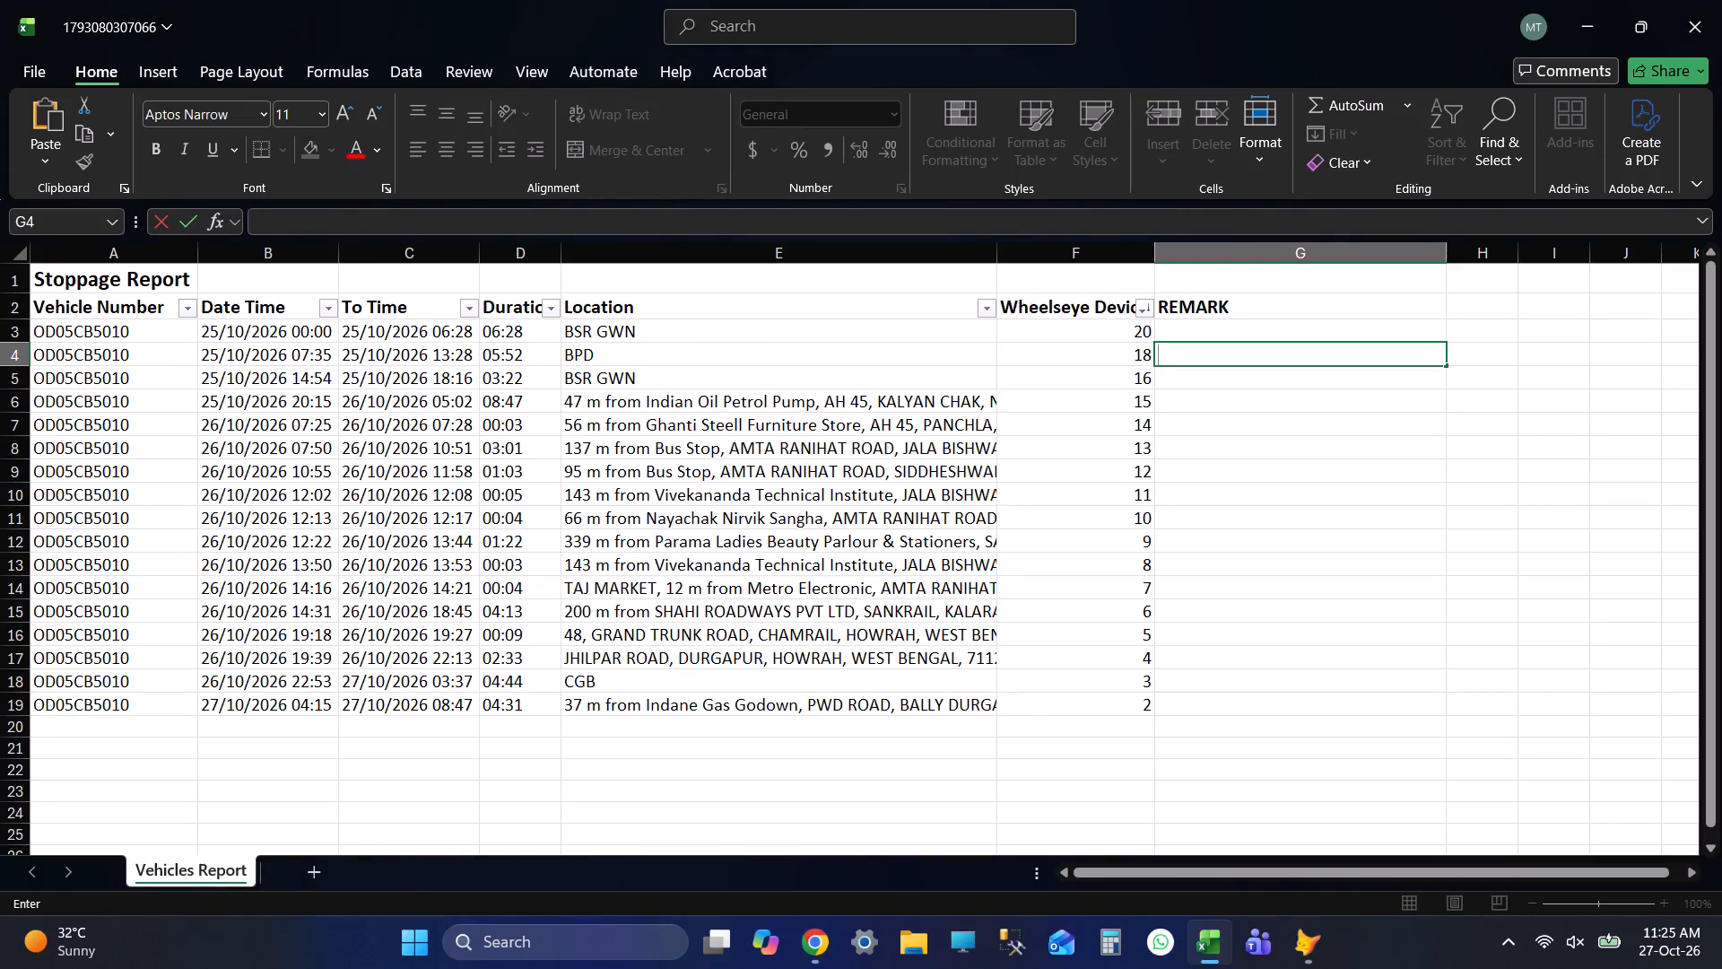
key("ctrl+s")
key("ctrl+s")
key("ctrl+s")
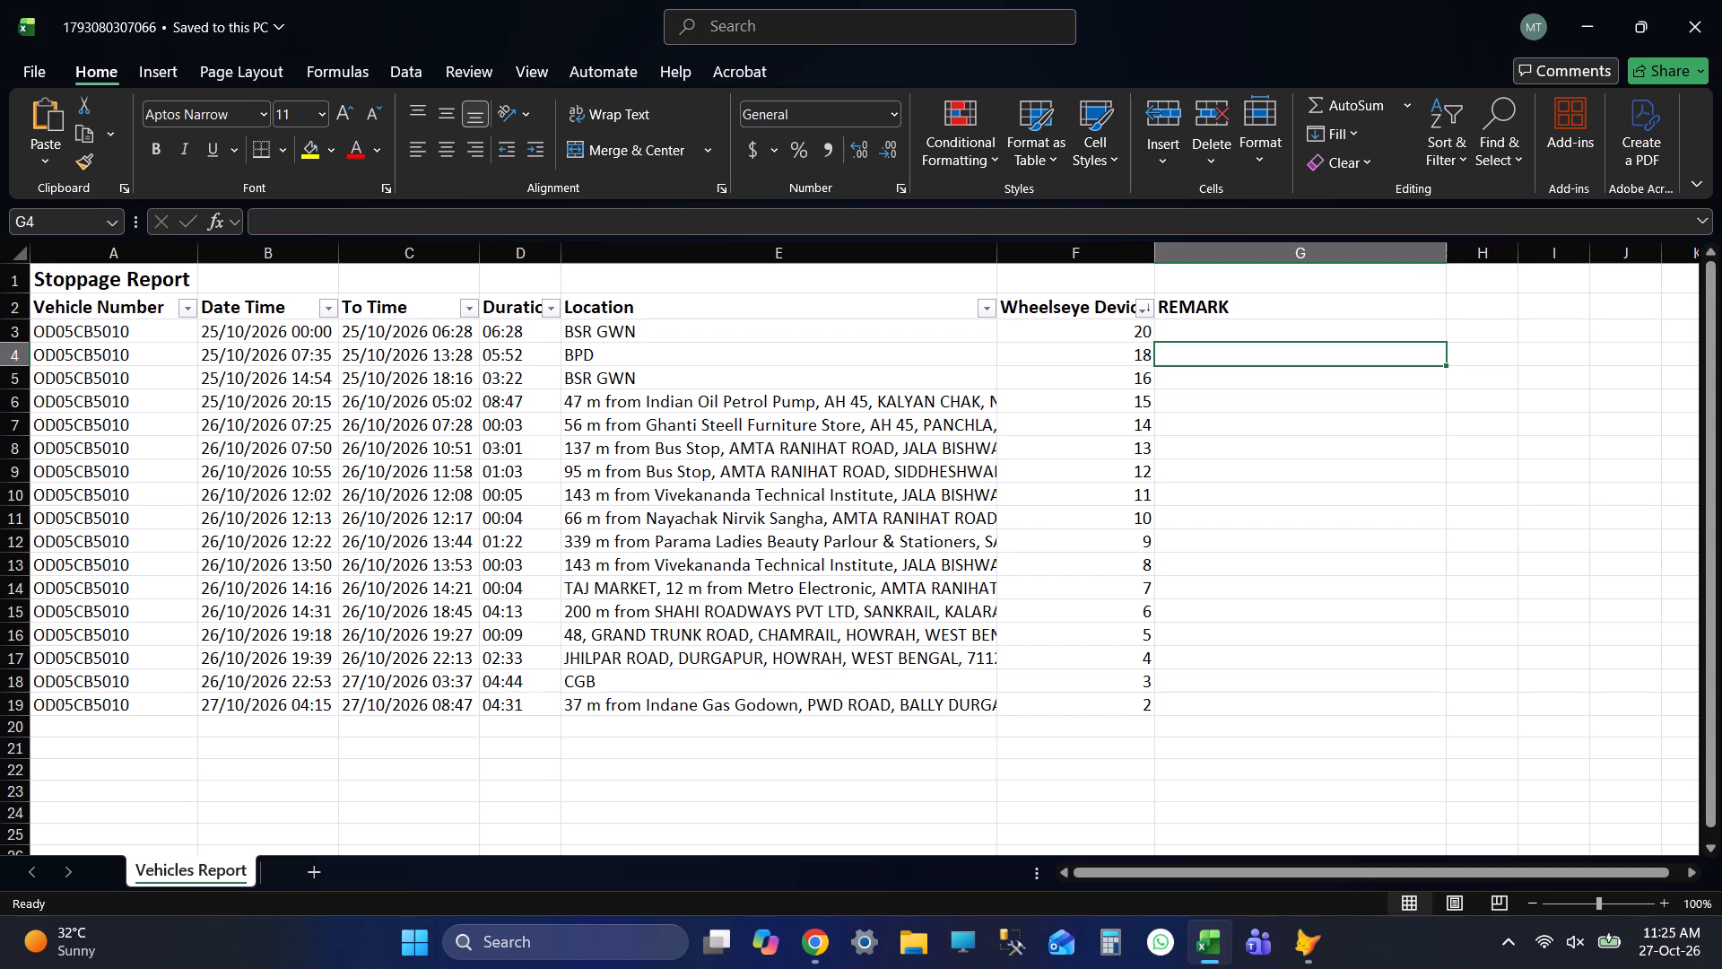
key("ctrl+s")
Replace the location in E19 with DANKUNI and save the workbook.
left_click(755, 709)
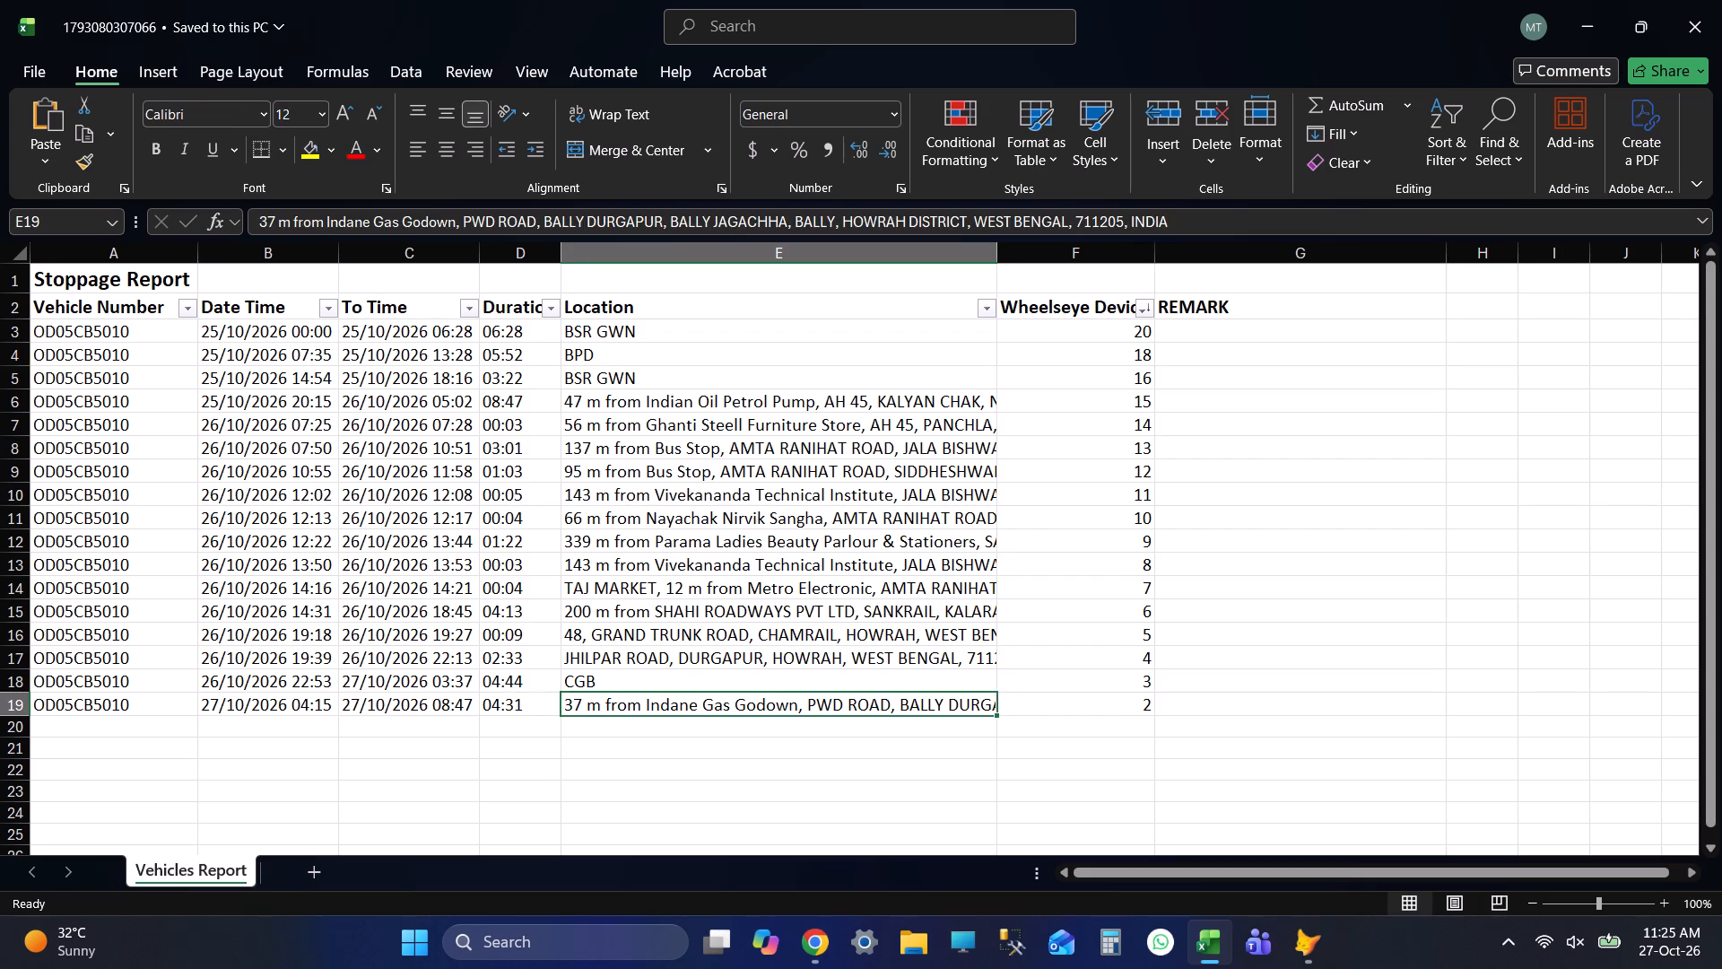
type("DANKUNI")
key("Tab")
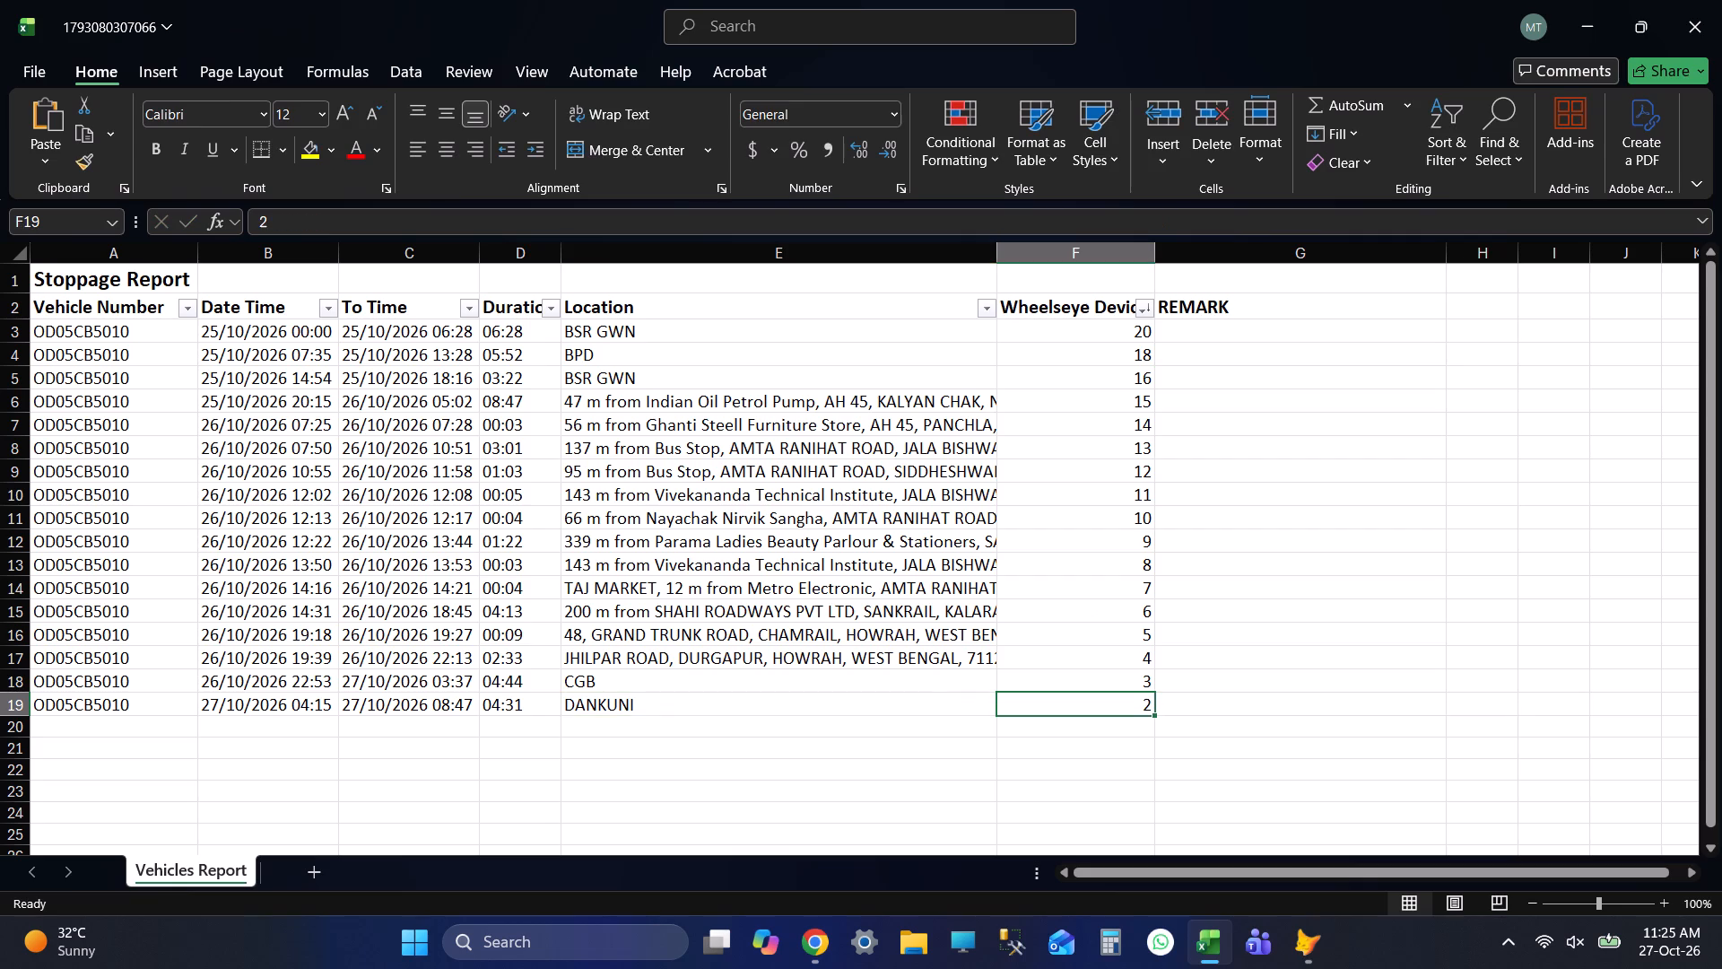
key("ctrl+s")
Enter the remark SOGAYA THA in G19 for the DANKUNI stop and save the workbook.
key("Tab")
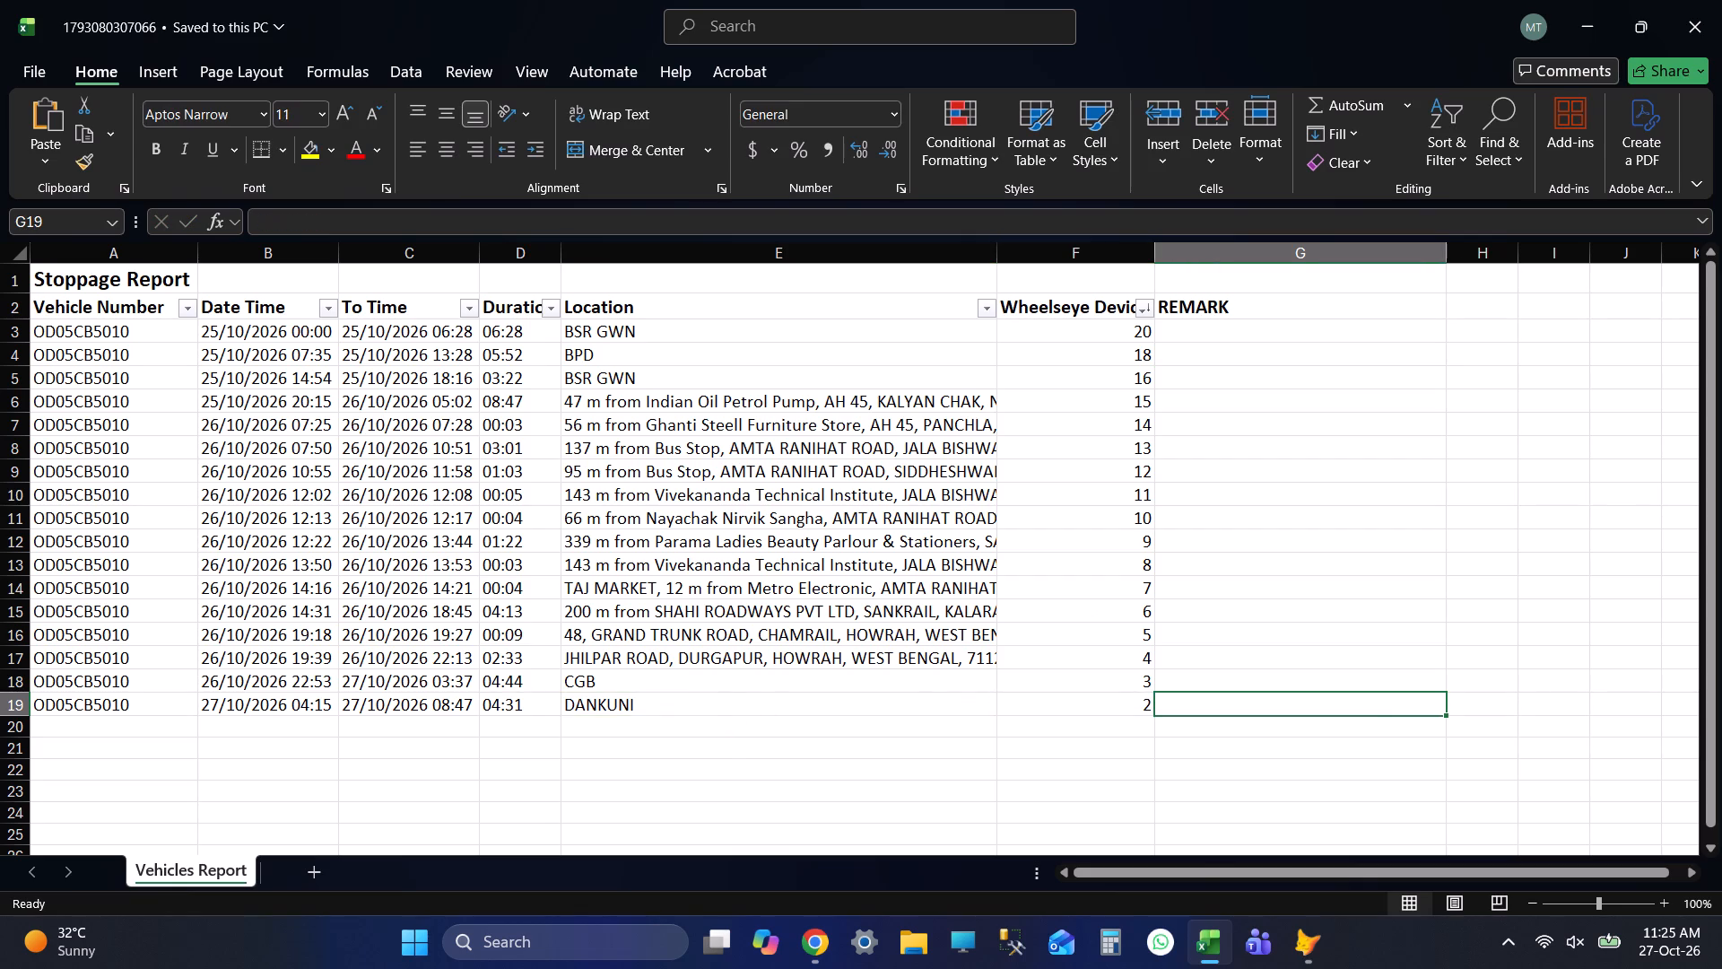
type("SO")
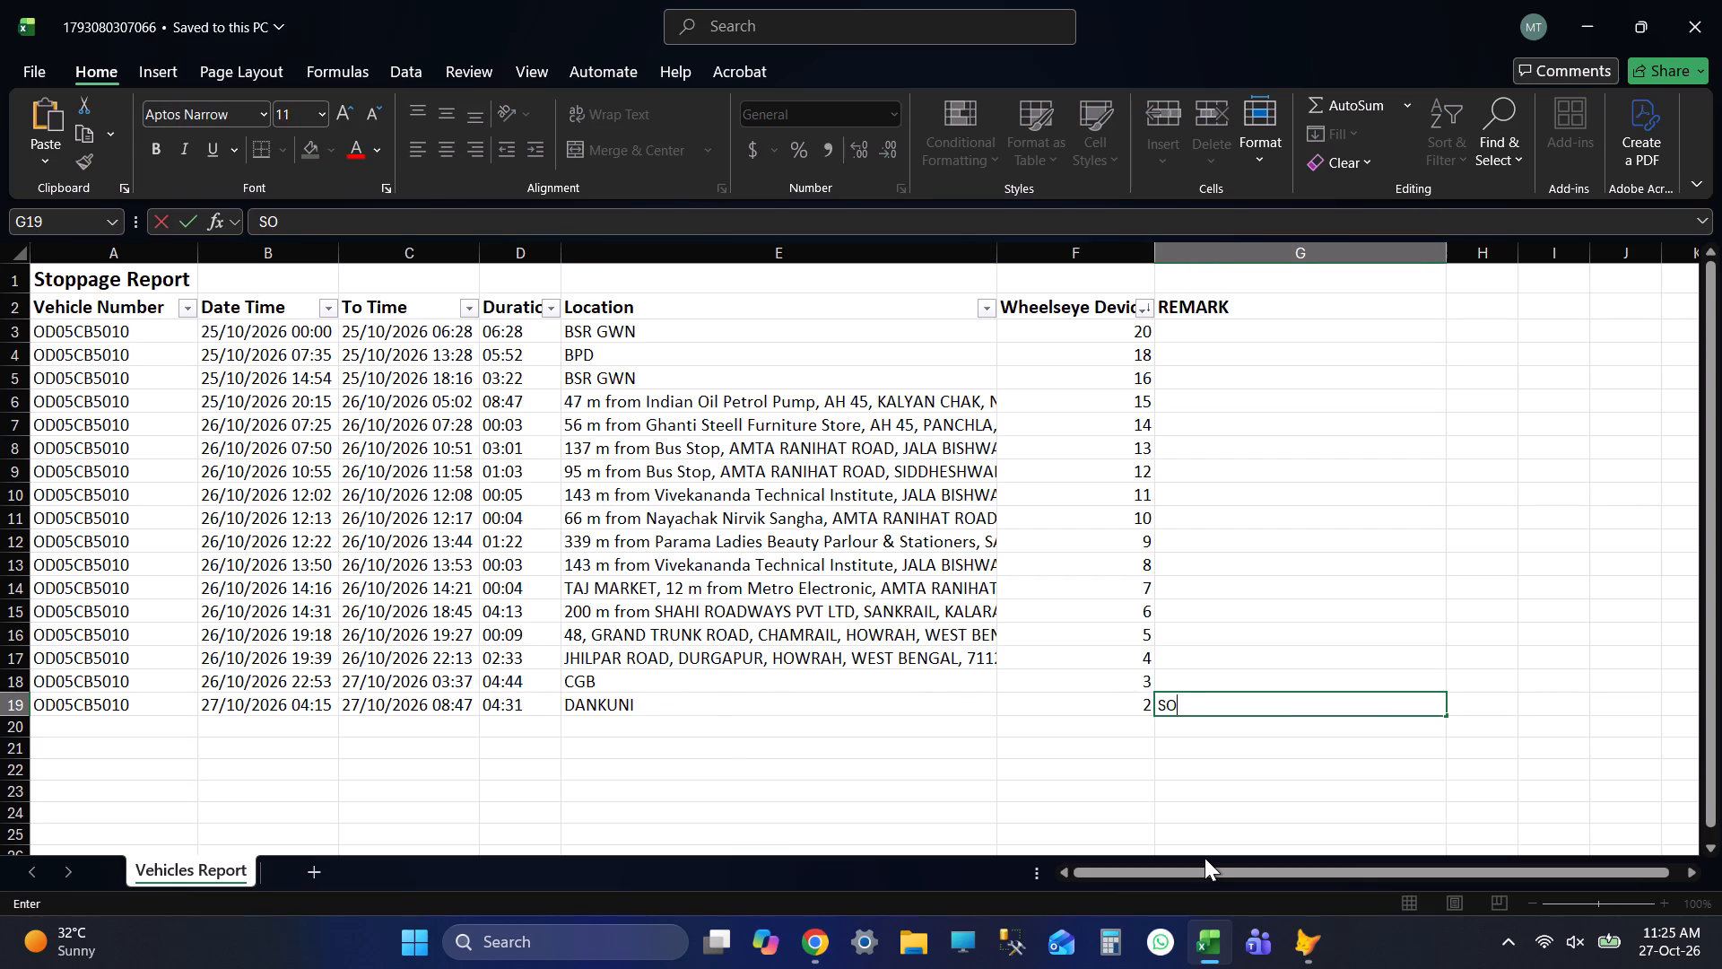
type("GAYA THA")
key("ctrl+s")
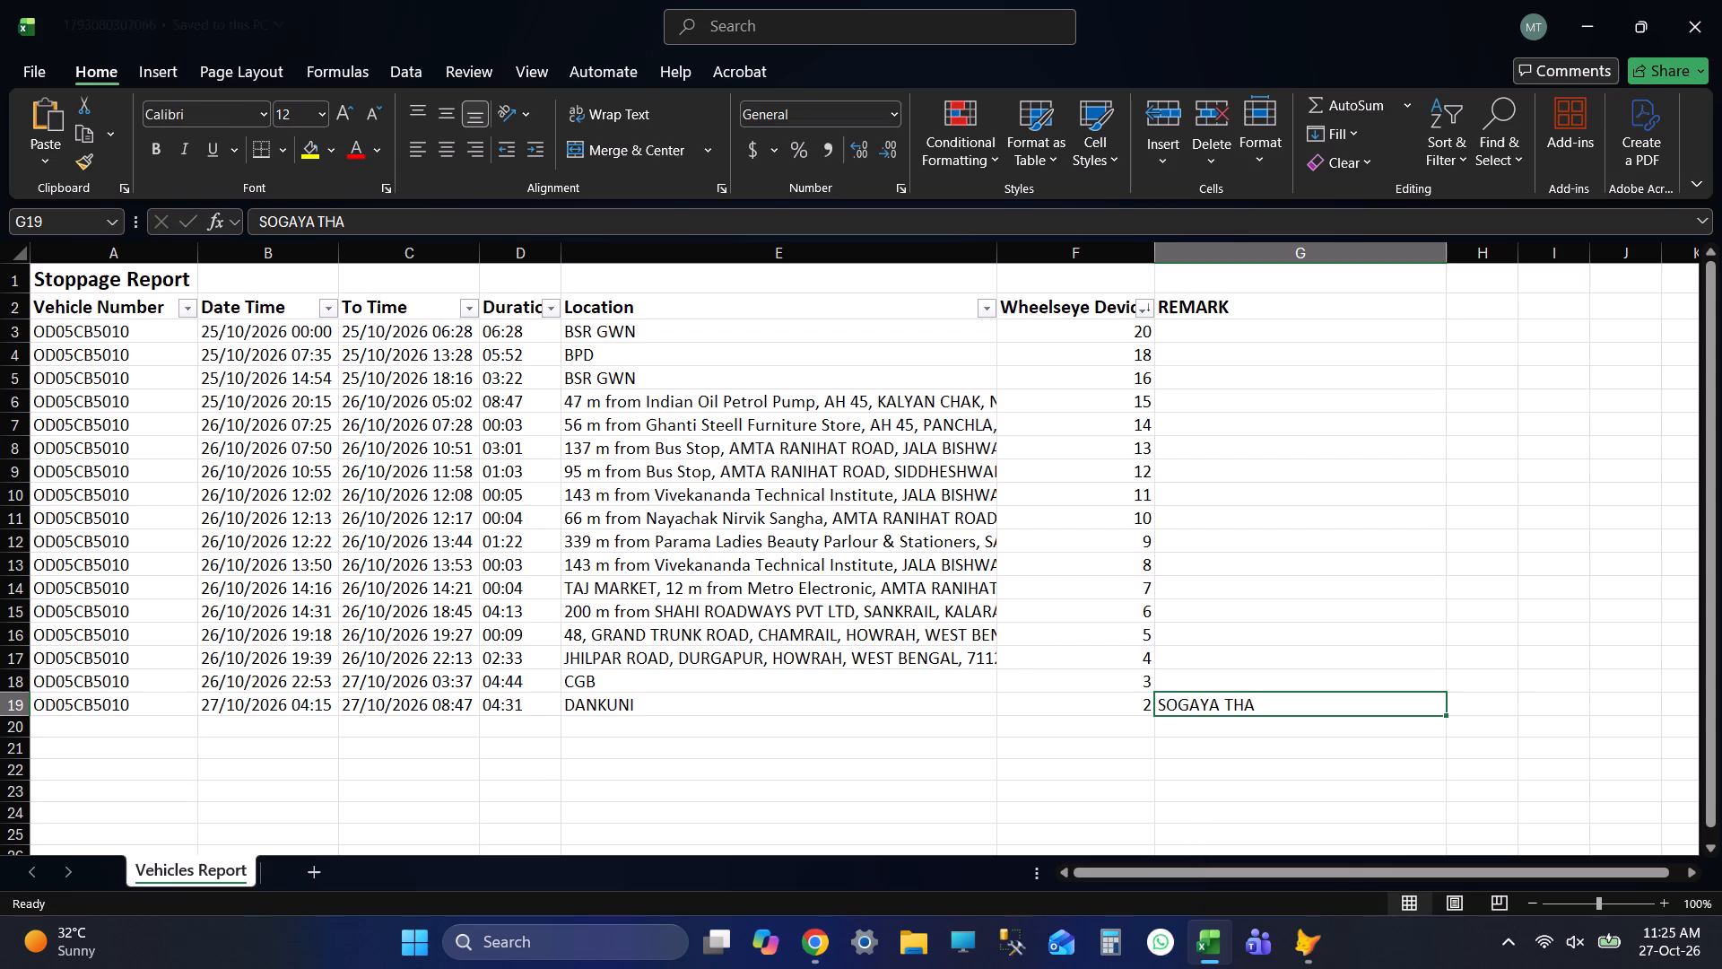
Save the workbook again and select the empty REMARK cell G4 beside the BPD stop.
left_click(688, 336)
left_click(639, 362)
key("ctrl+s")
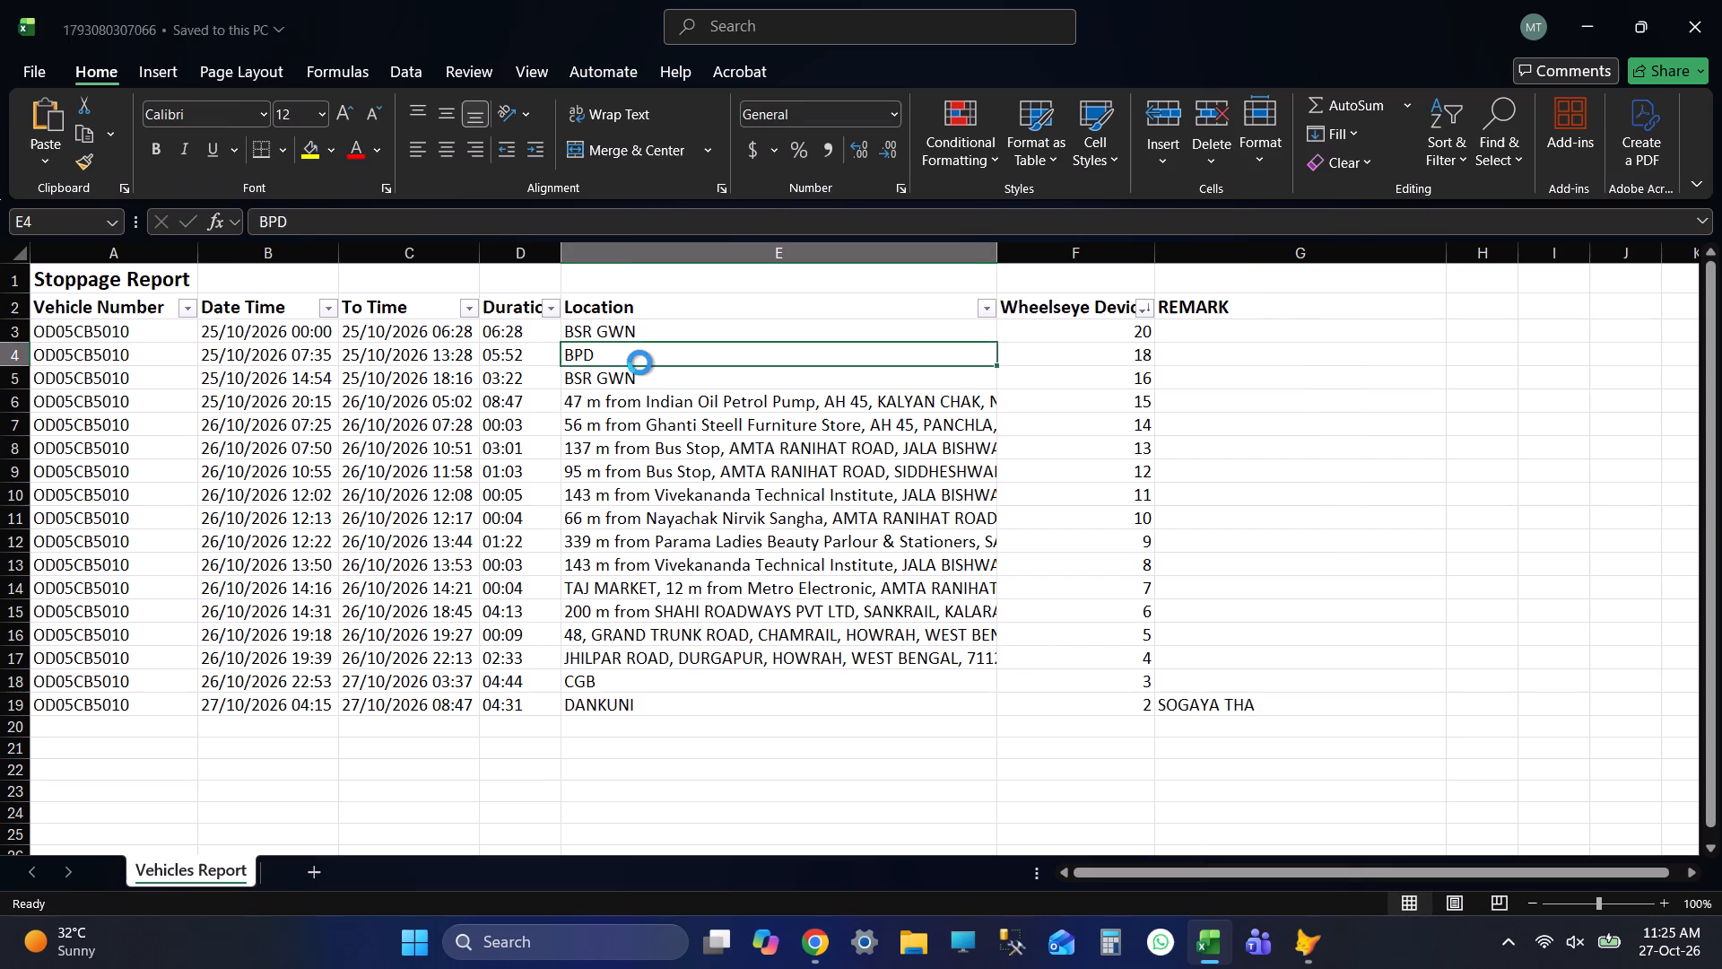
key("Tab")
key("Tab")
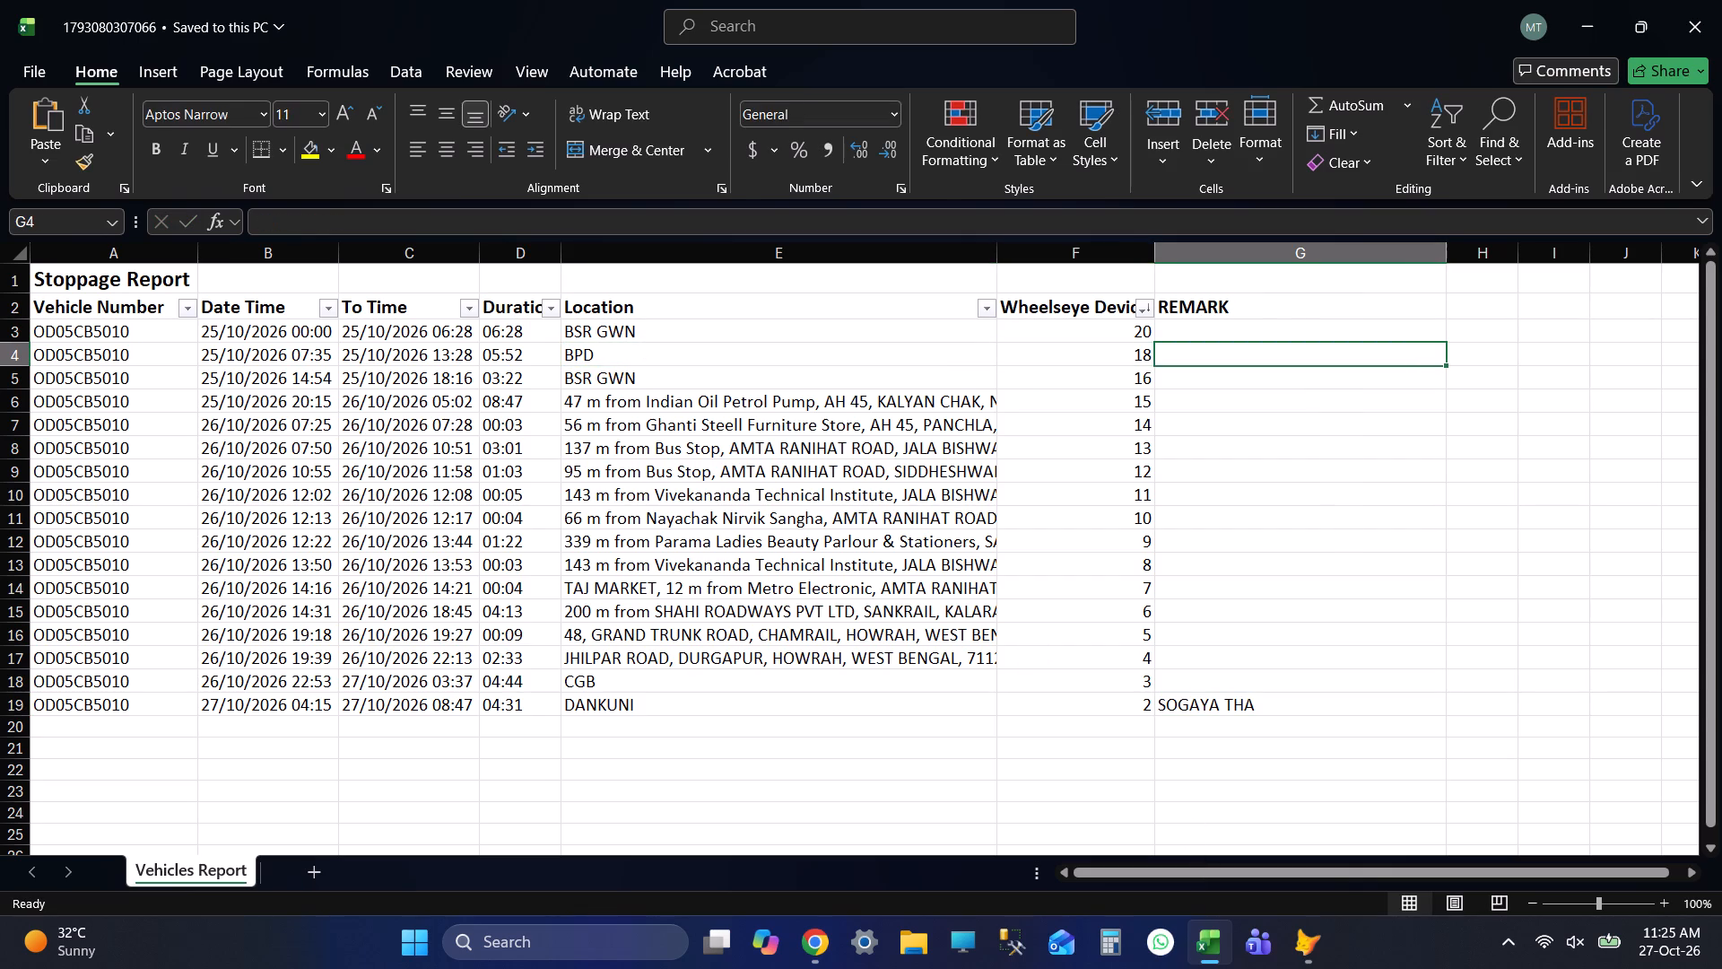
Switch to Wheelseye and examine Stop 4 and Stop 5 (BSR GWN) of 25 Oct on the route map.
key("alt+Tab")
scroll(822, 633, "up", 1)
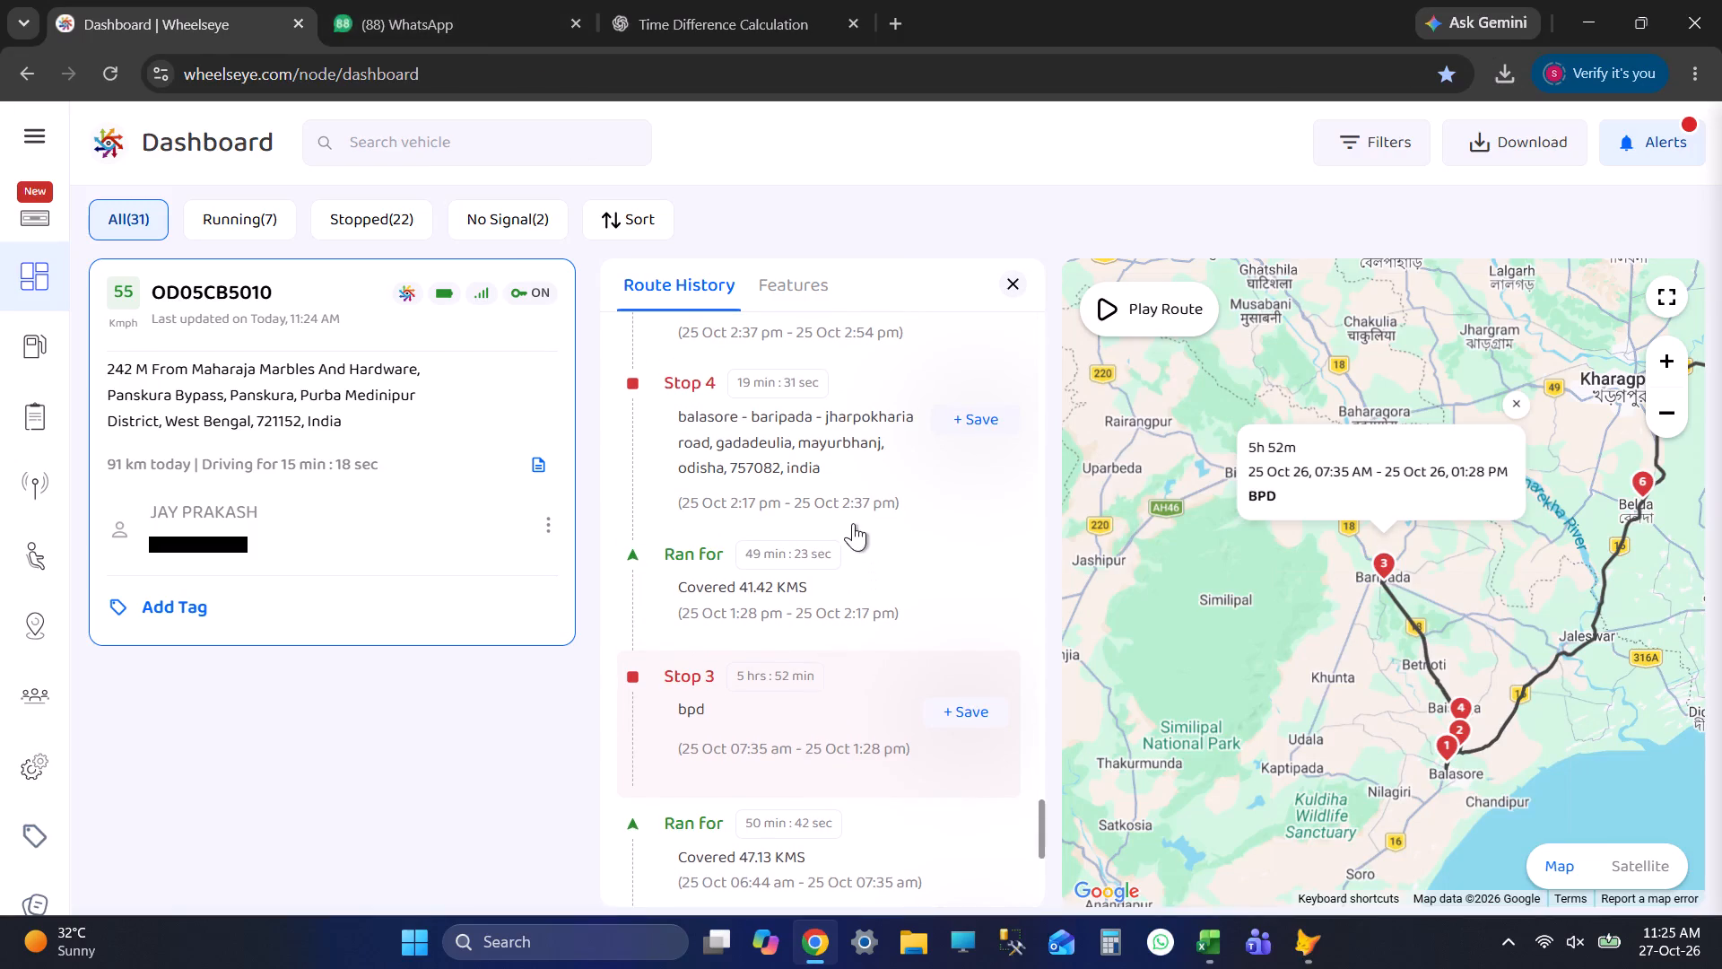
left_click(832, 477)
scroll(837, 511, "up", 2)
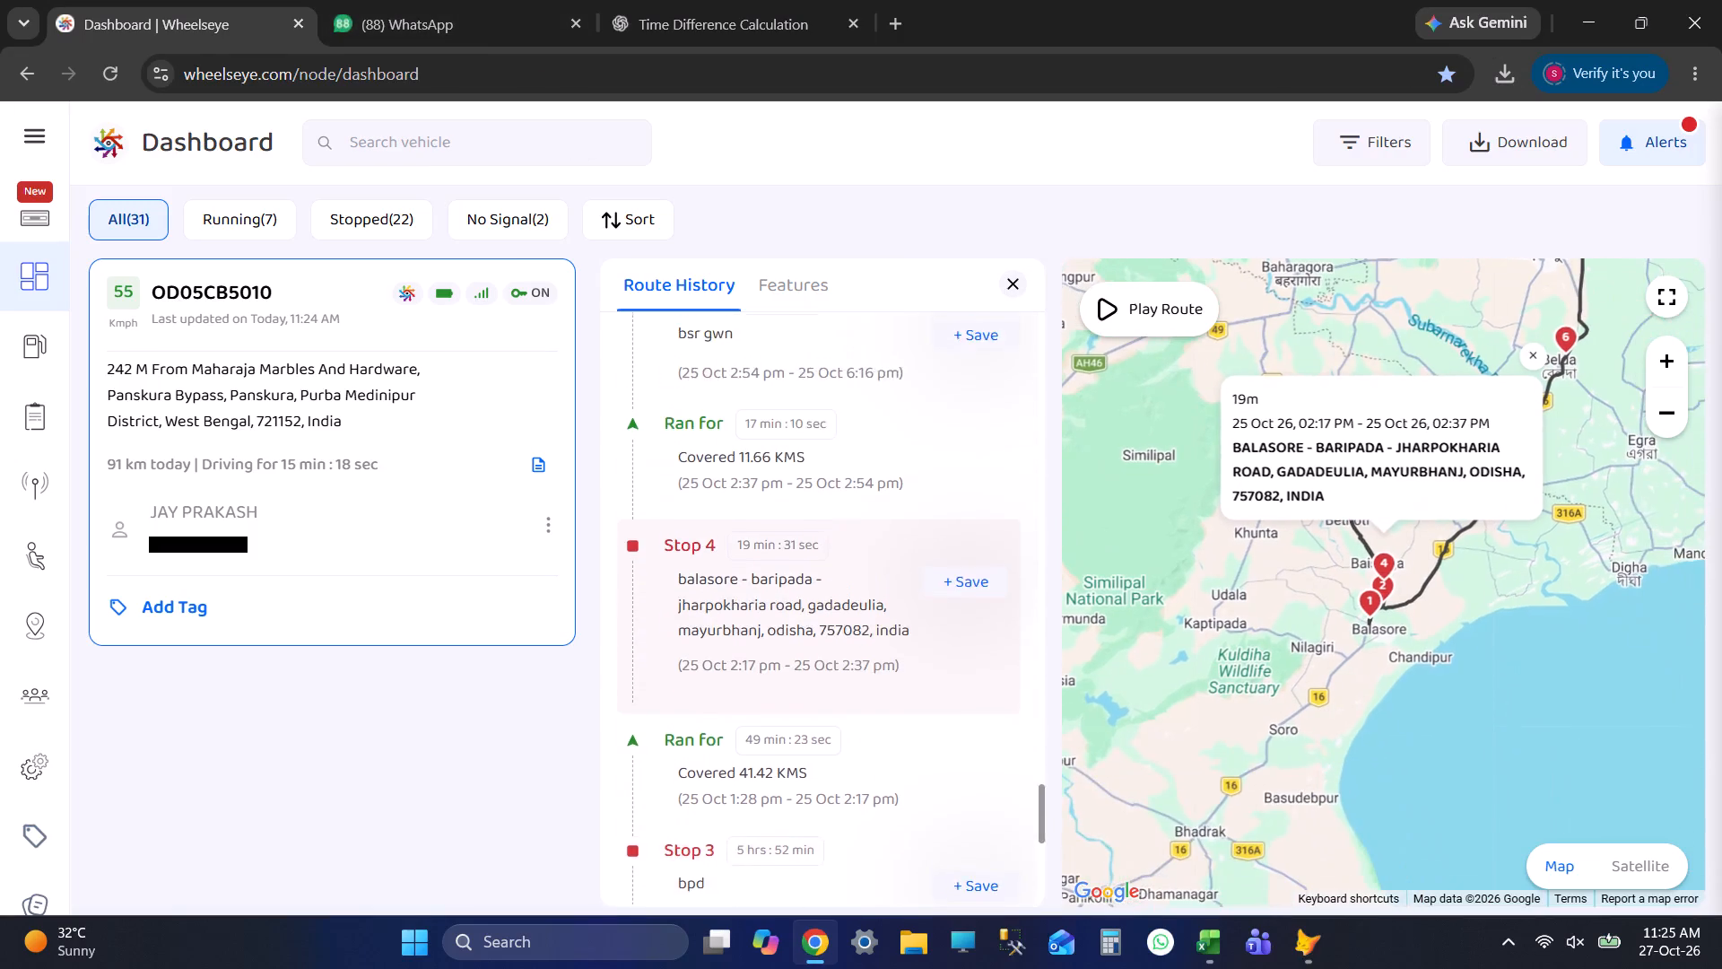
left_click(819, 536)
scroll(1445, 574, "up", 6)
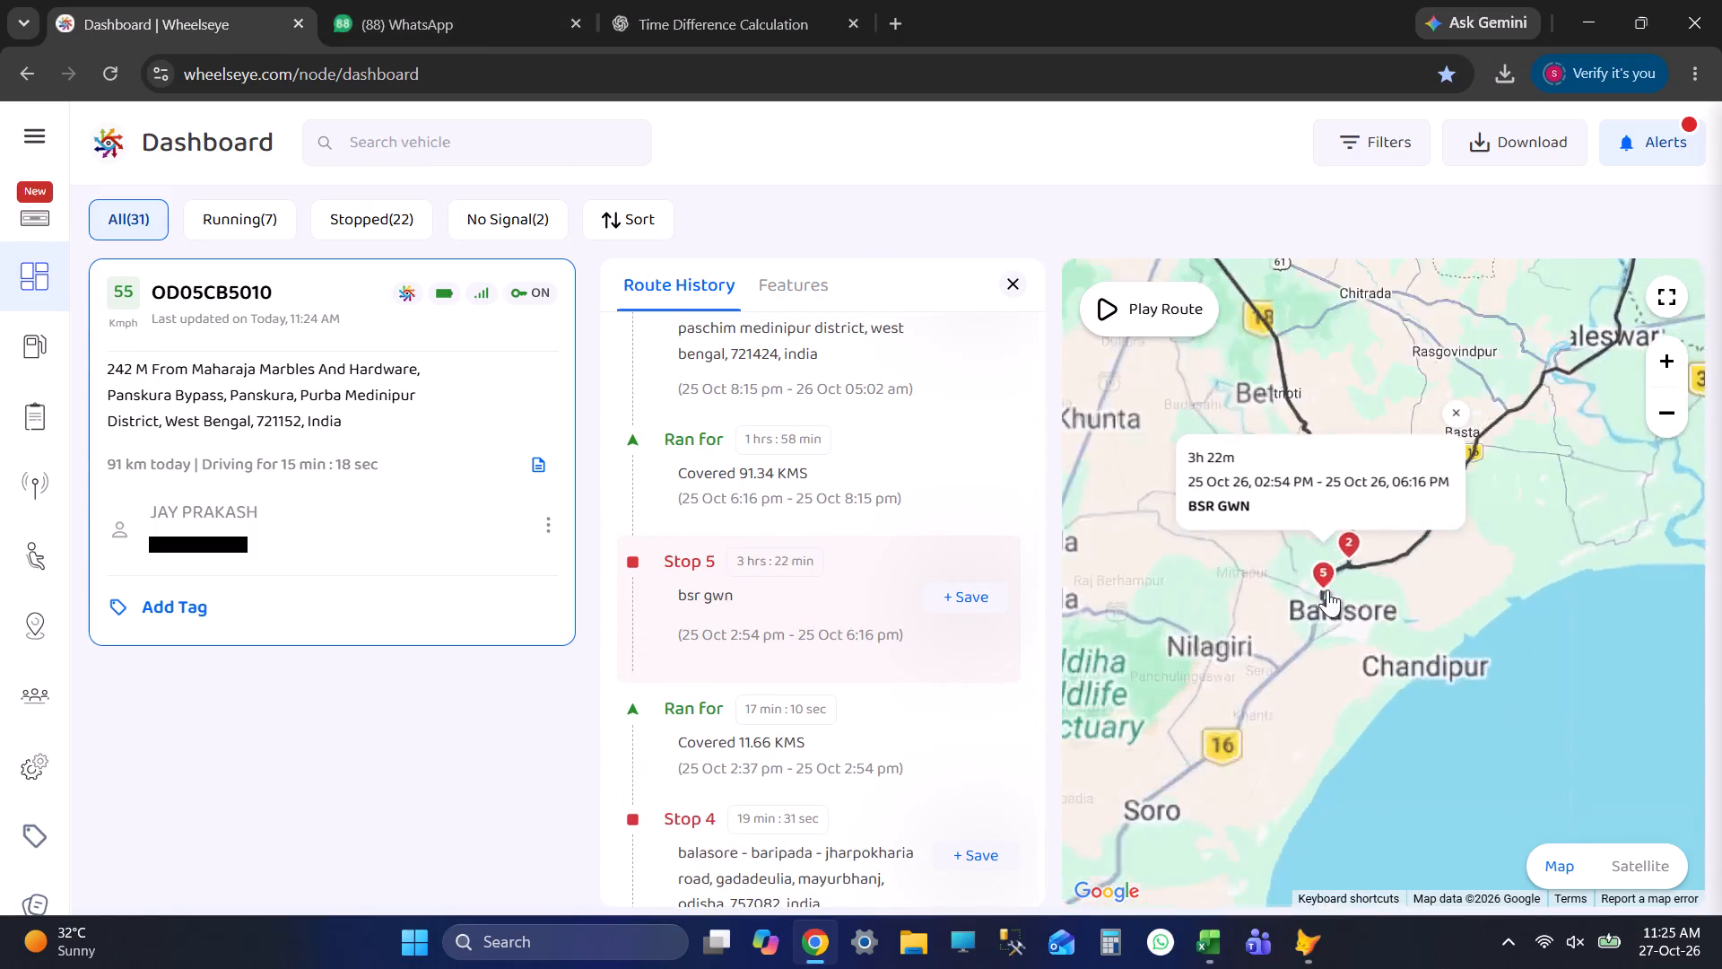
scroll(1327, 589, "up", 11)
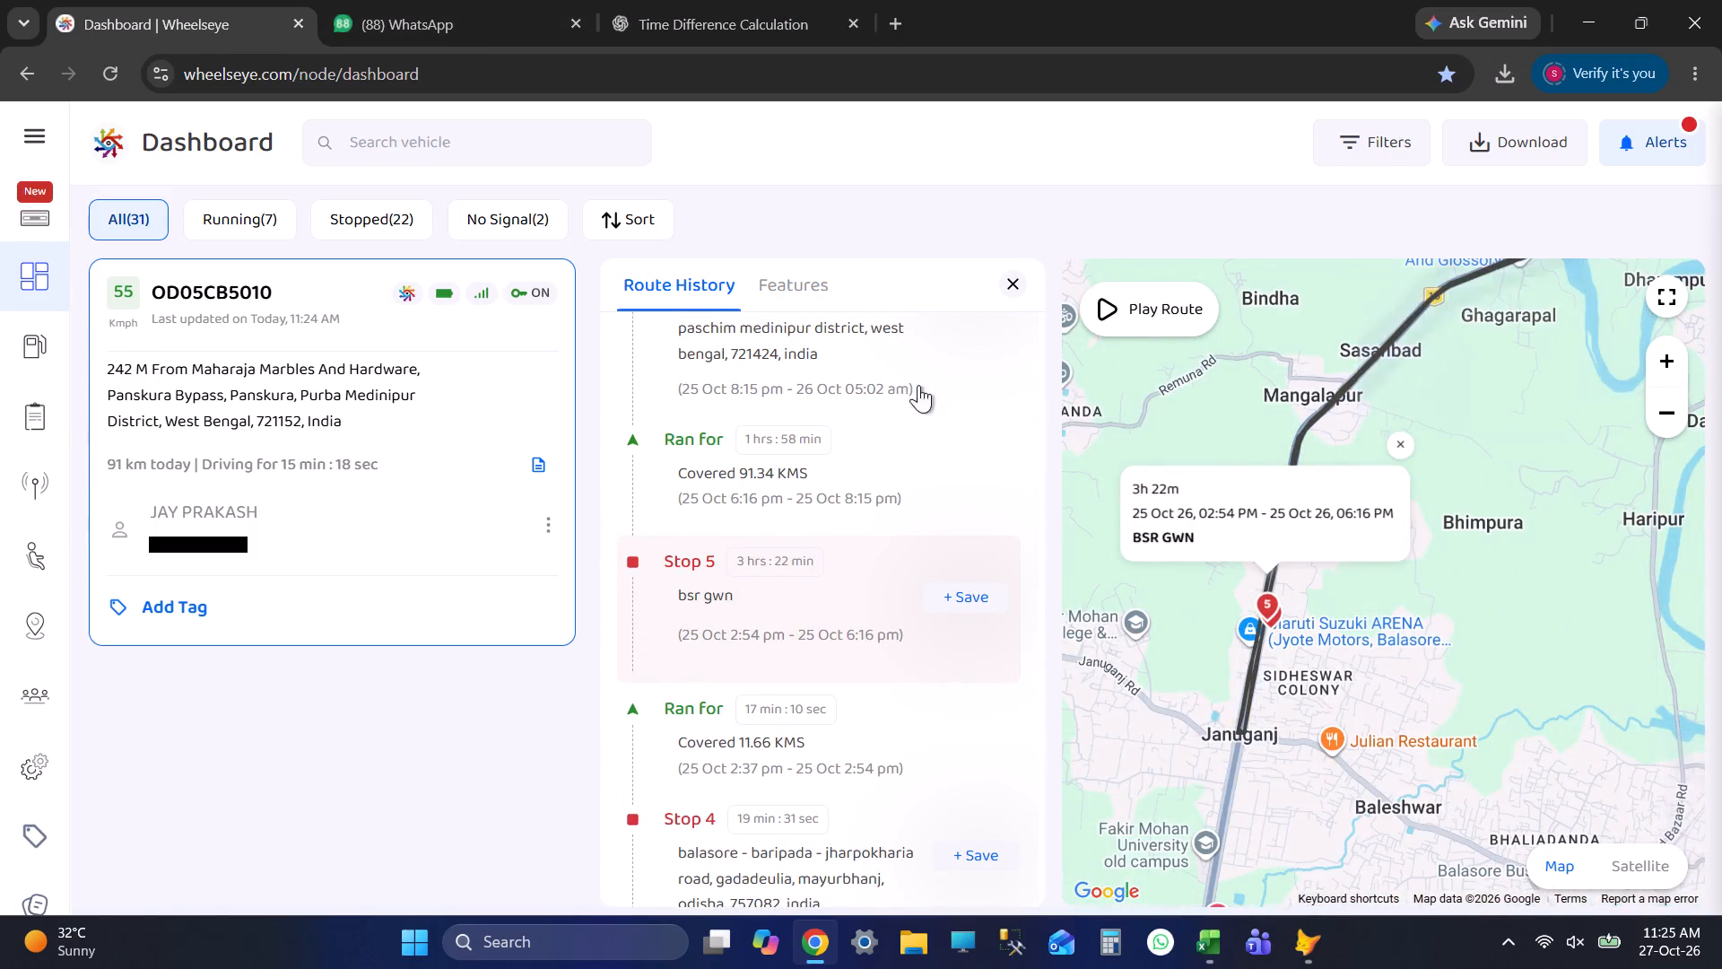
Open the mtpl_daily_trip_updated 26 oct workbook from the oct folder of DAILY MANIFEST REPORT in TRUCK BY PRADIP.
triple_click(1597, 19)
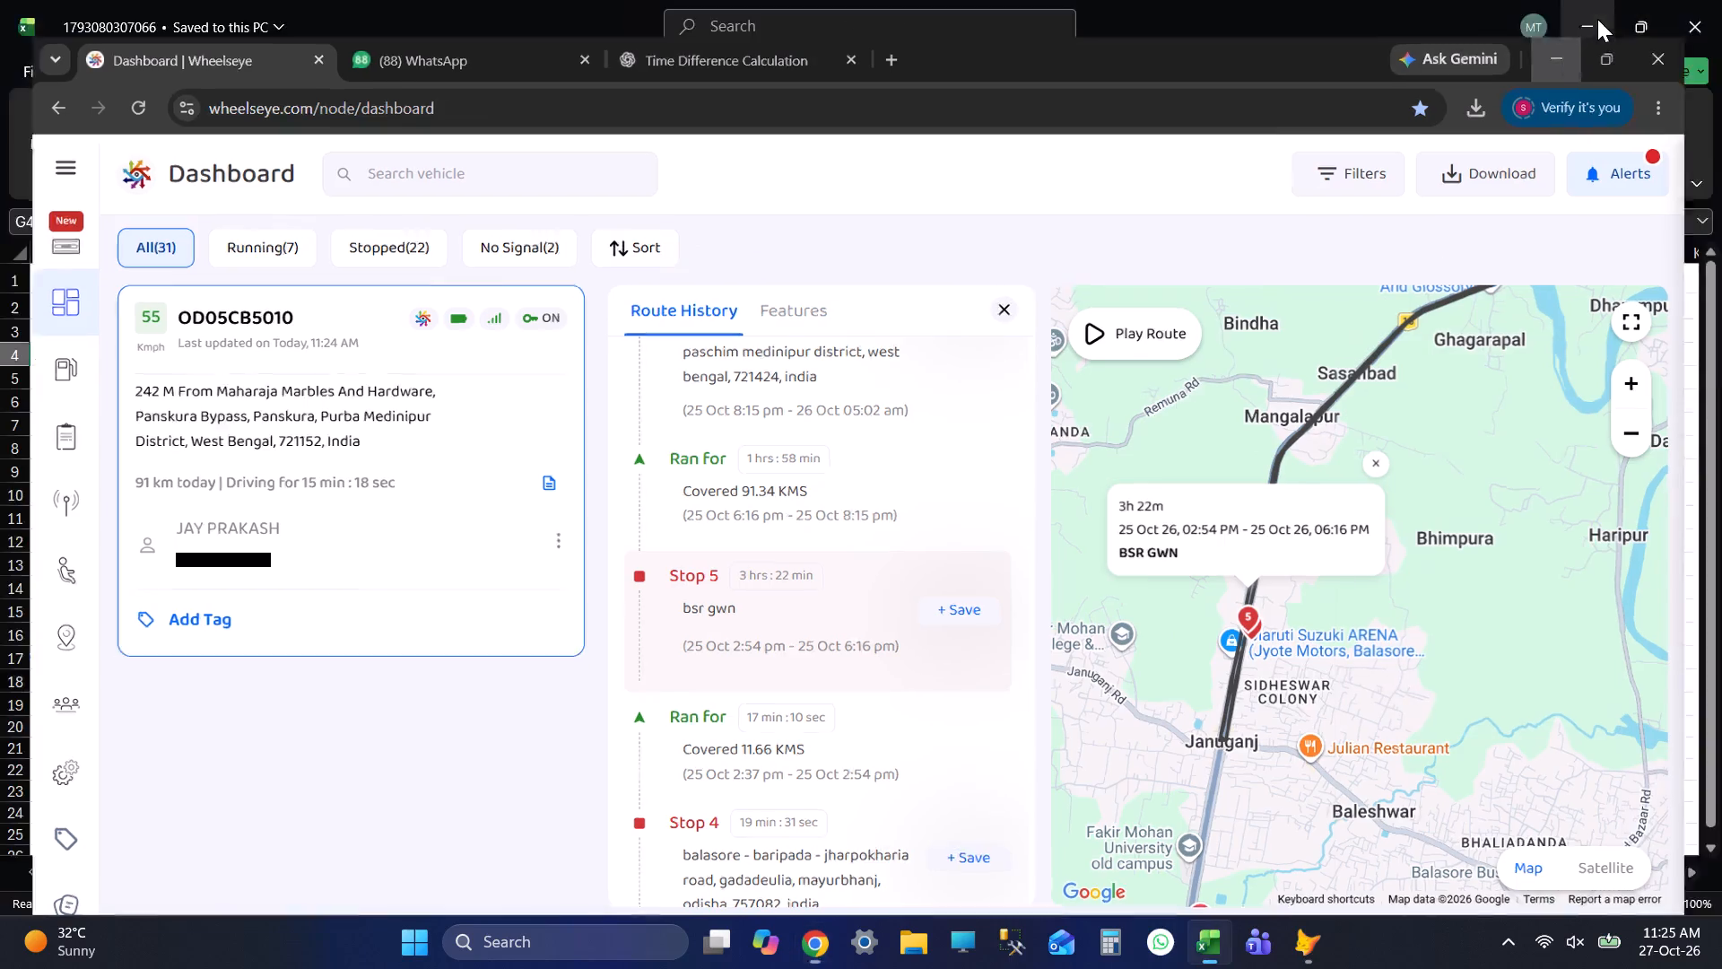
double_click(554, 458)
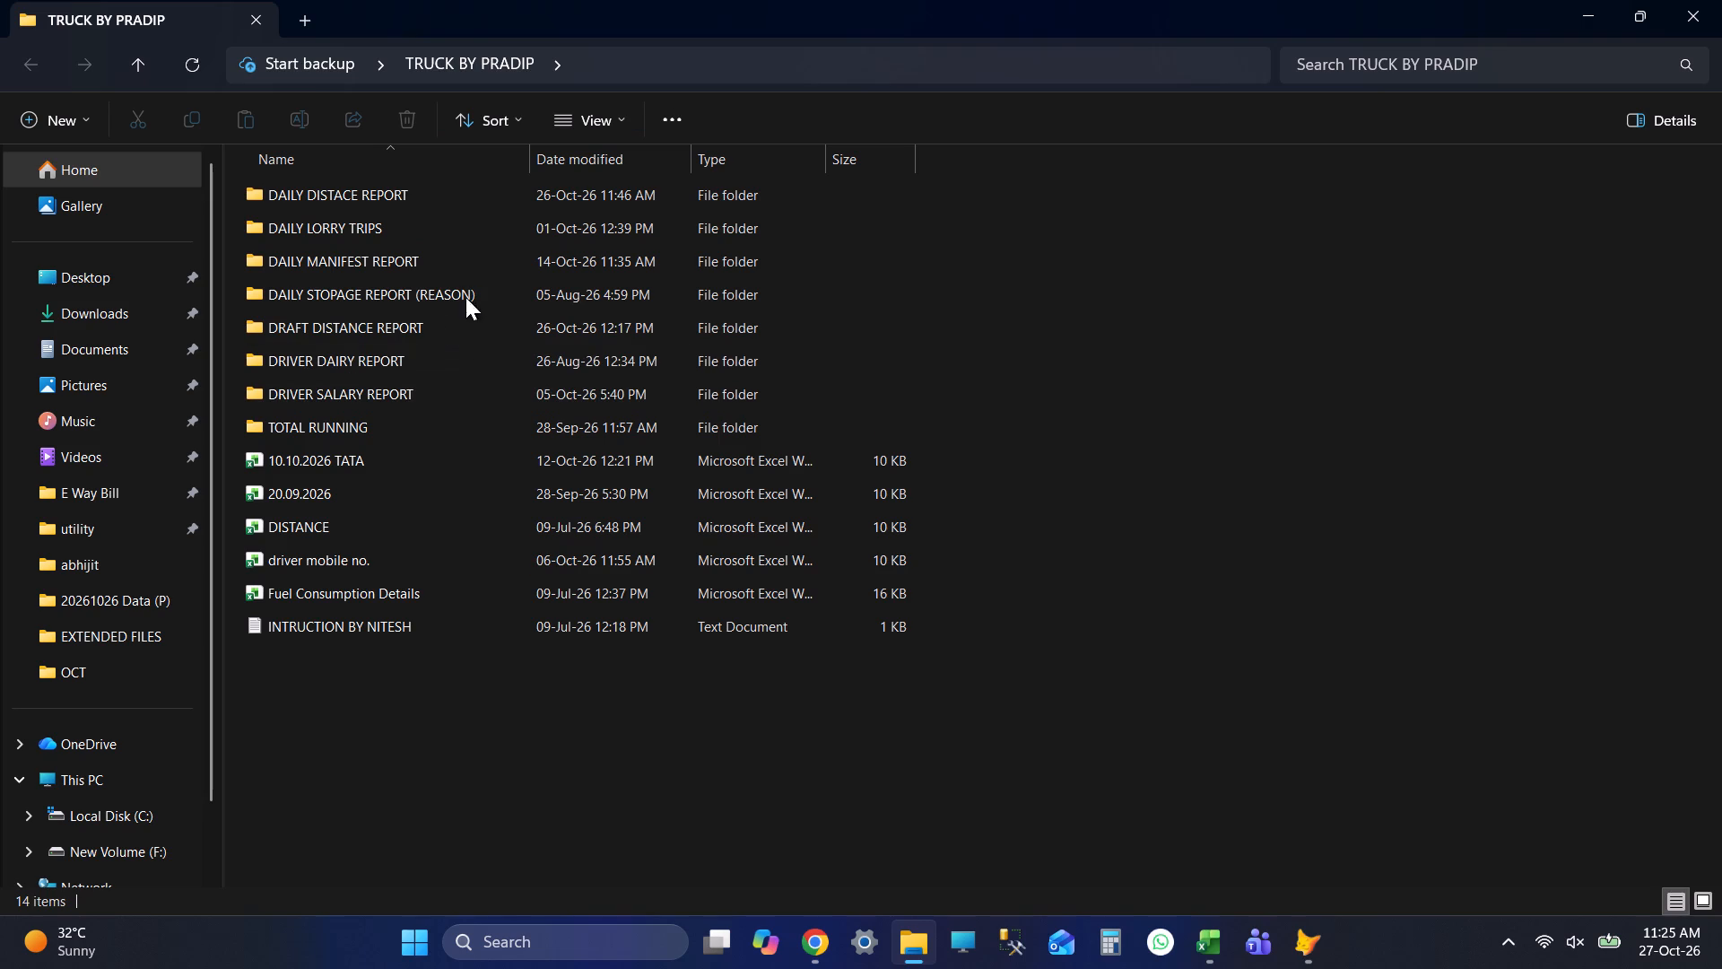
double_click(403, 271)
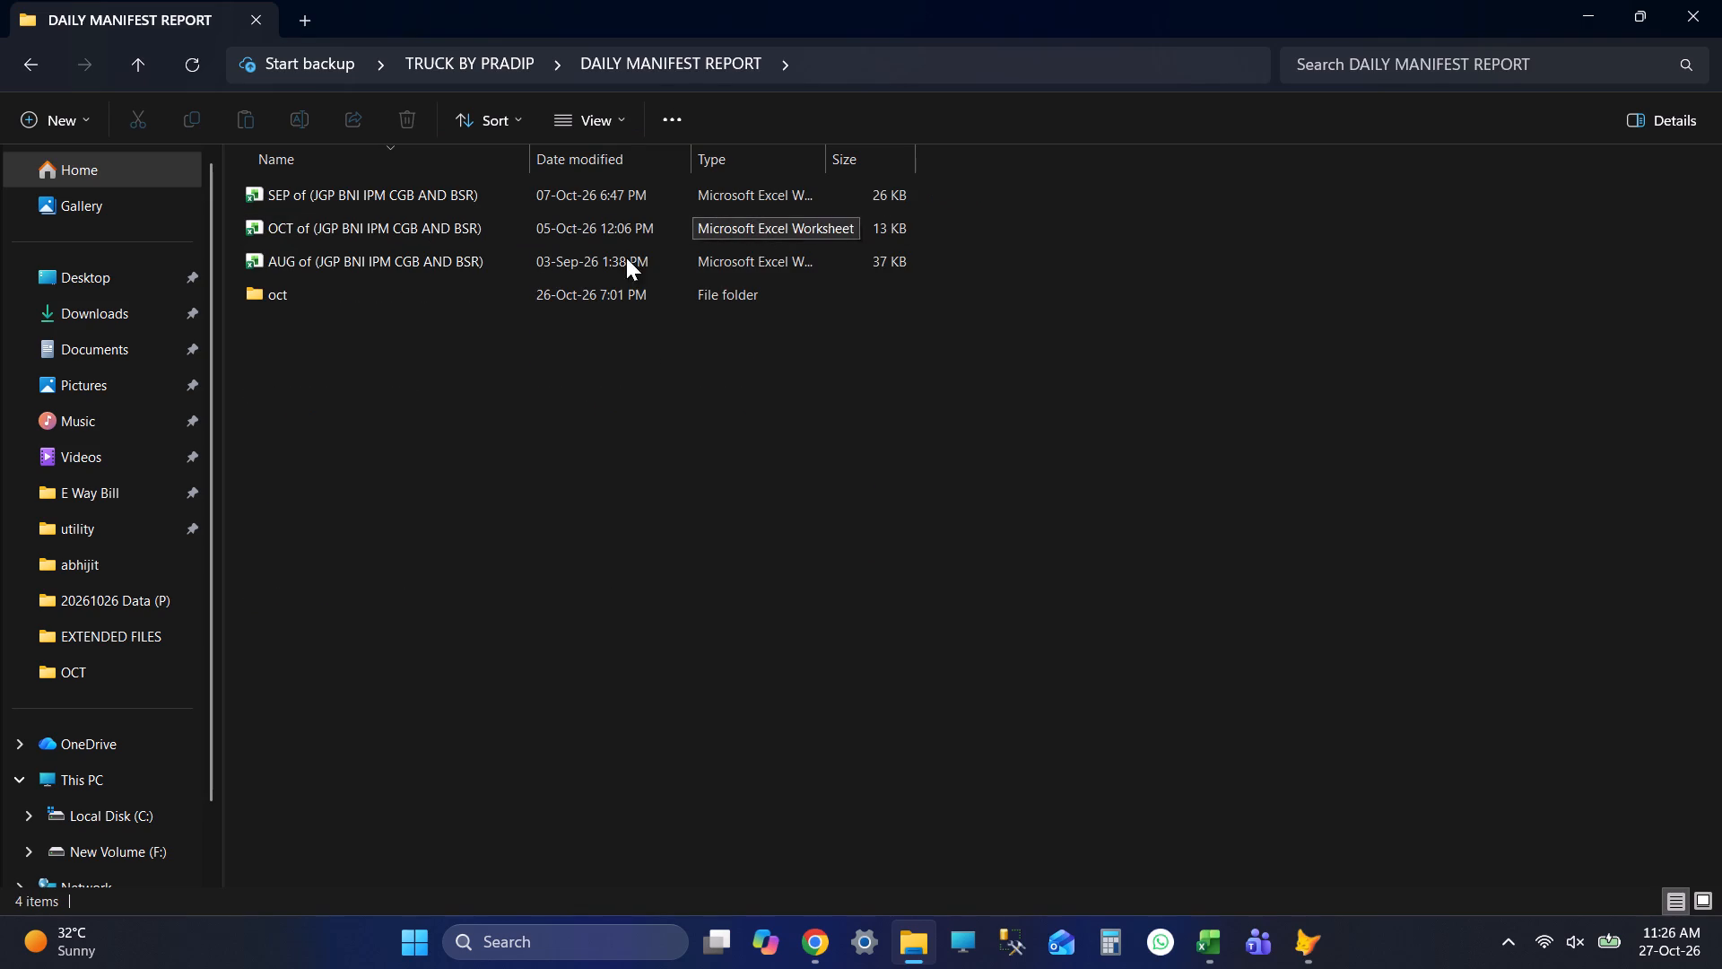
double_click(422, 282)
double_click(462, 337)
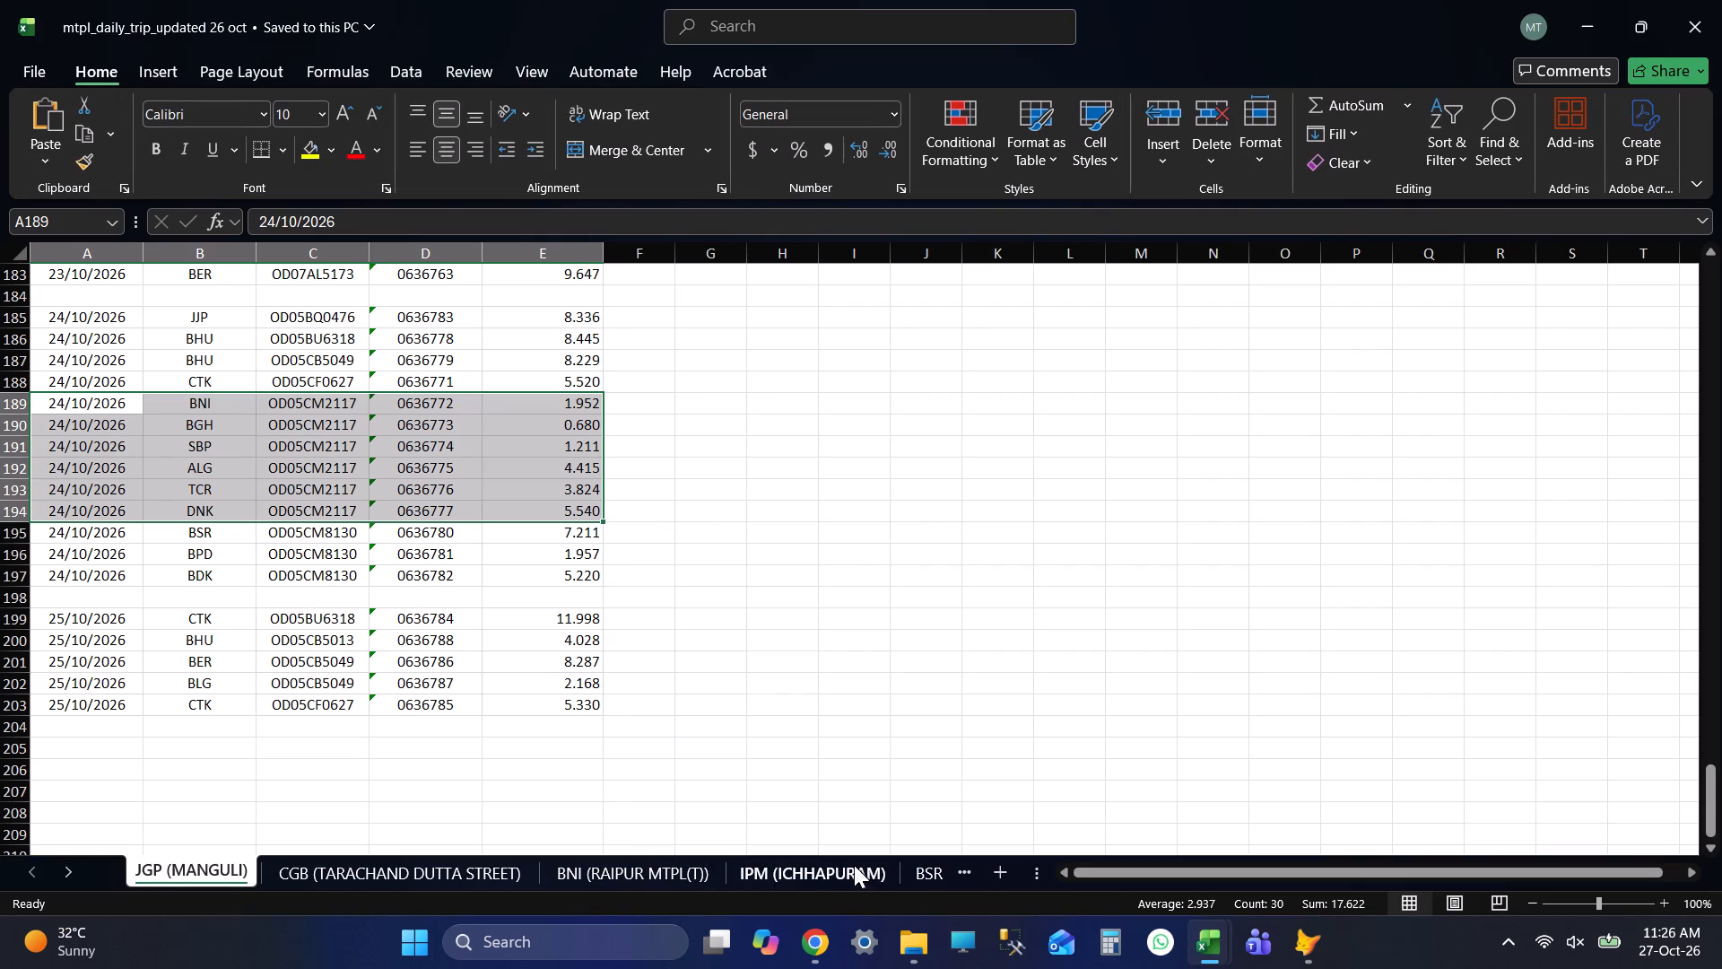
left_click(909, 869)
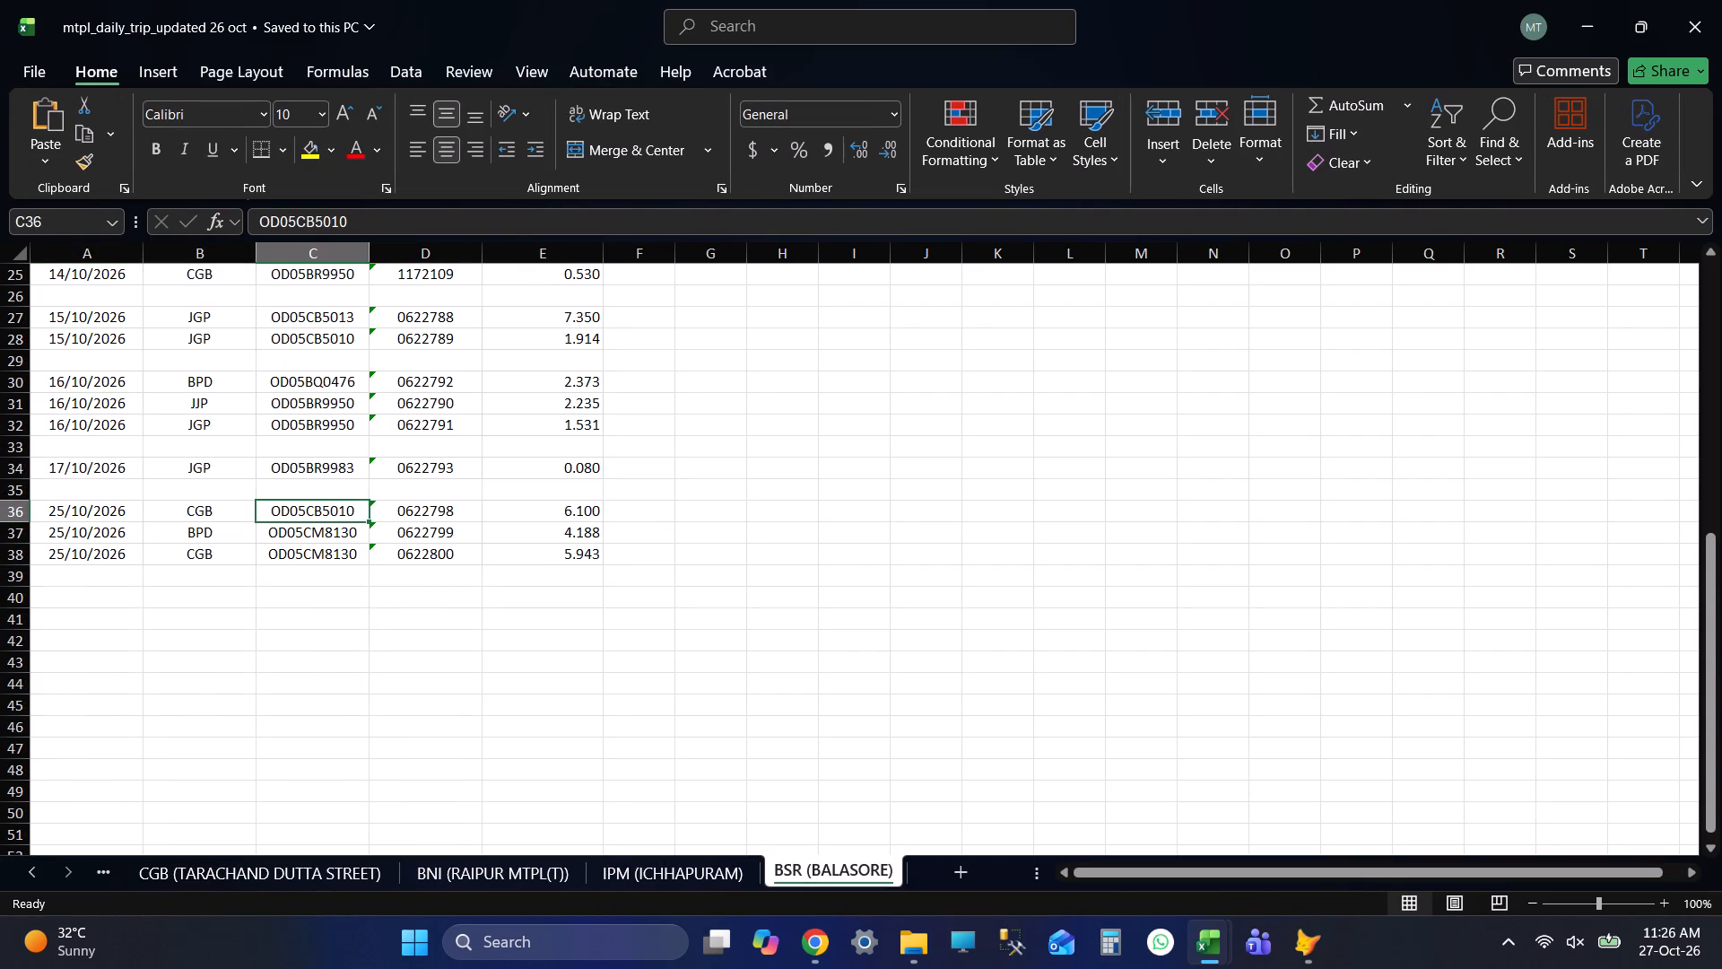
left_click_drag(309, 512, 561, 512)
key("alt+Tab")
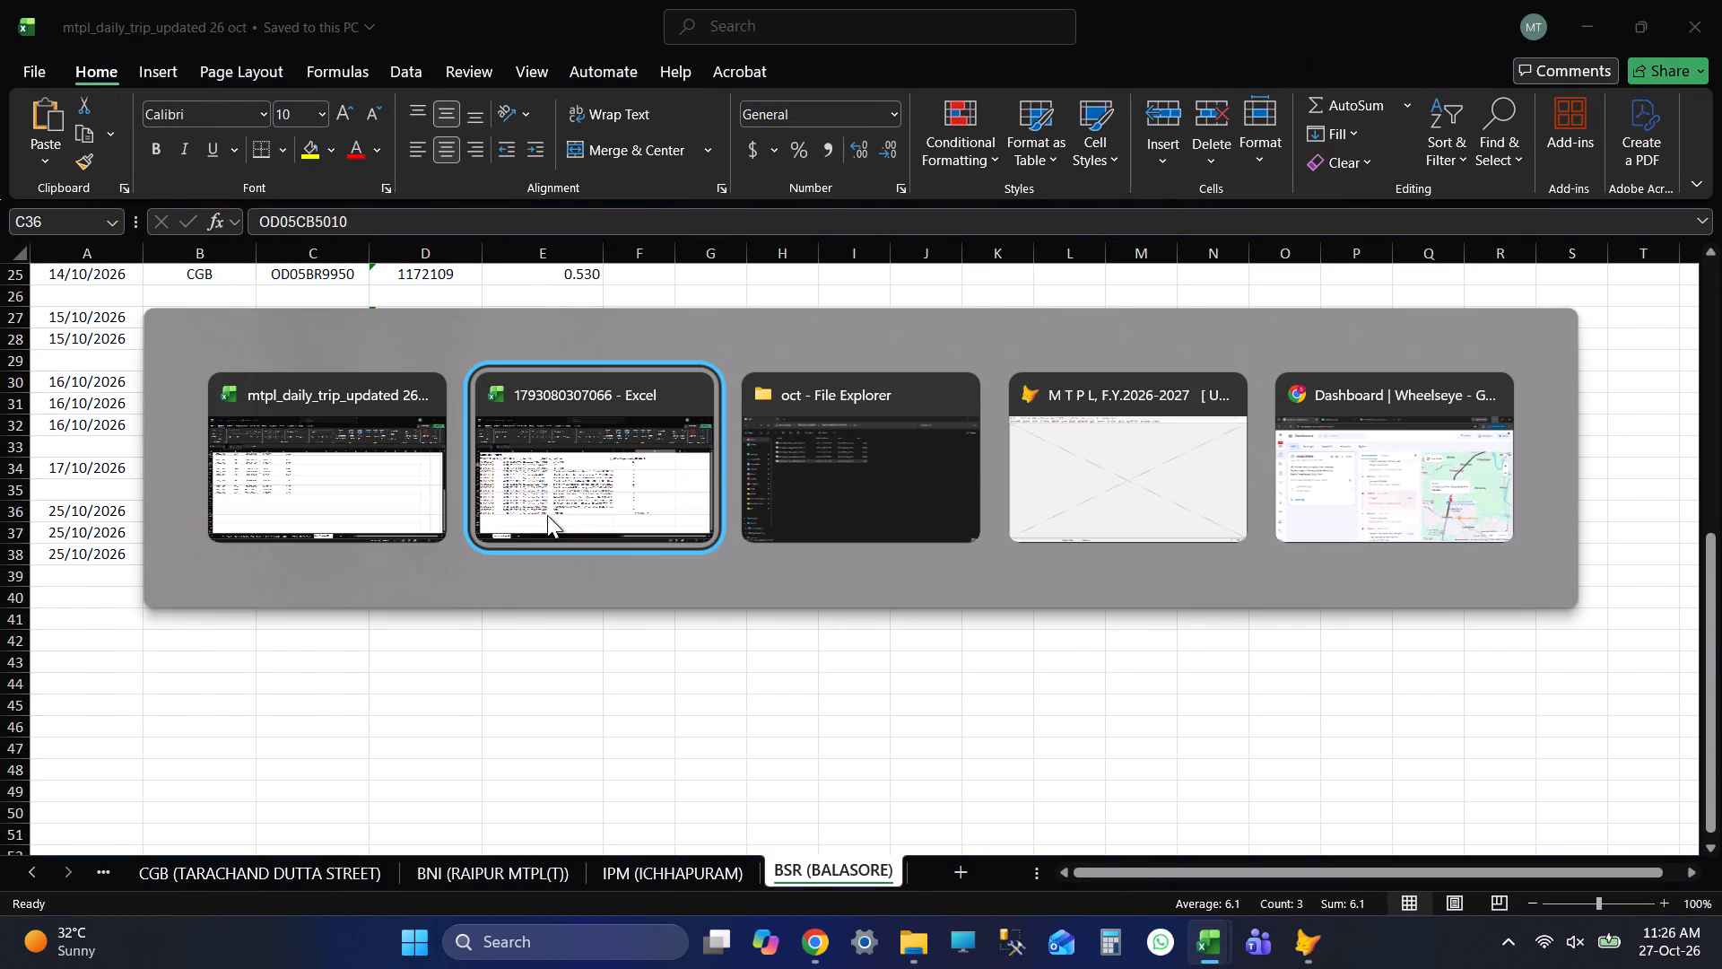
key("alt+Tab")
key("alt+Tab")
key("alt+Tab")
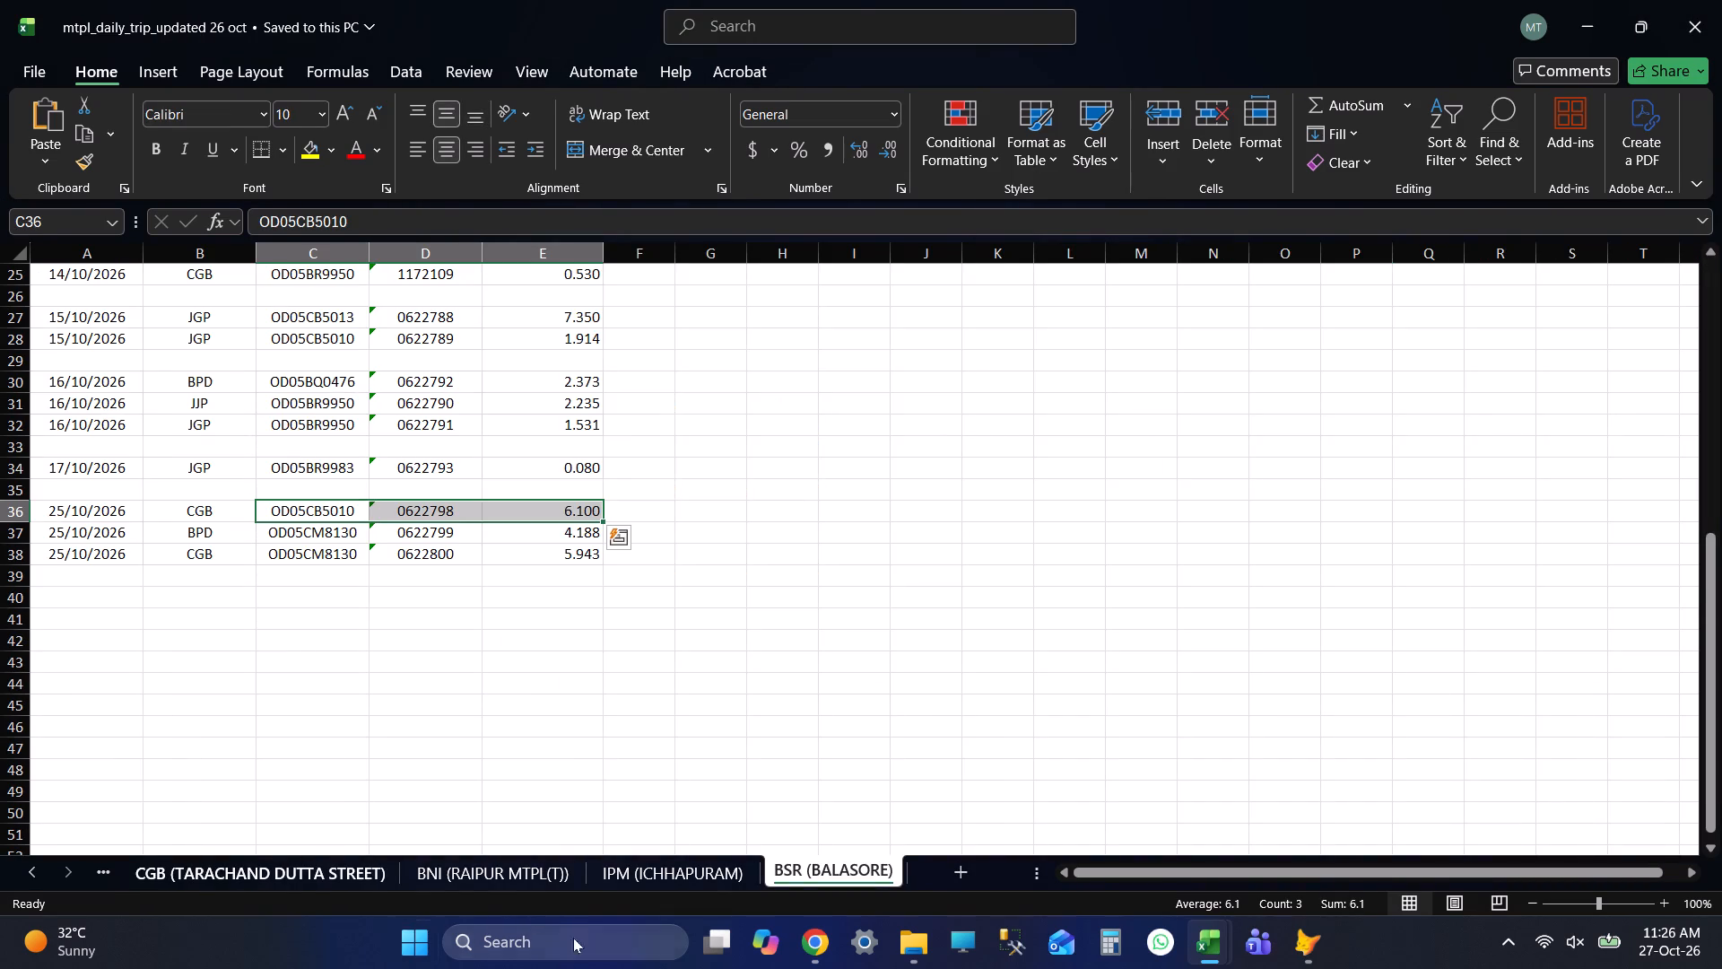
left_click(9, 877)
left_click(14, 873)
left_click(141, 876)
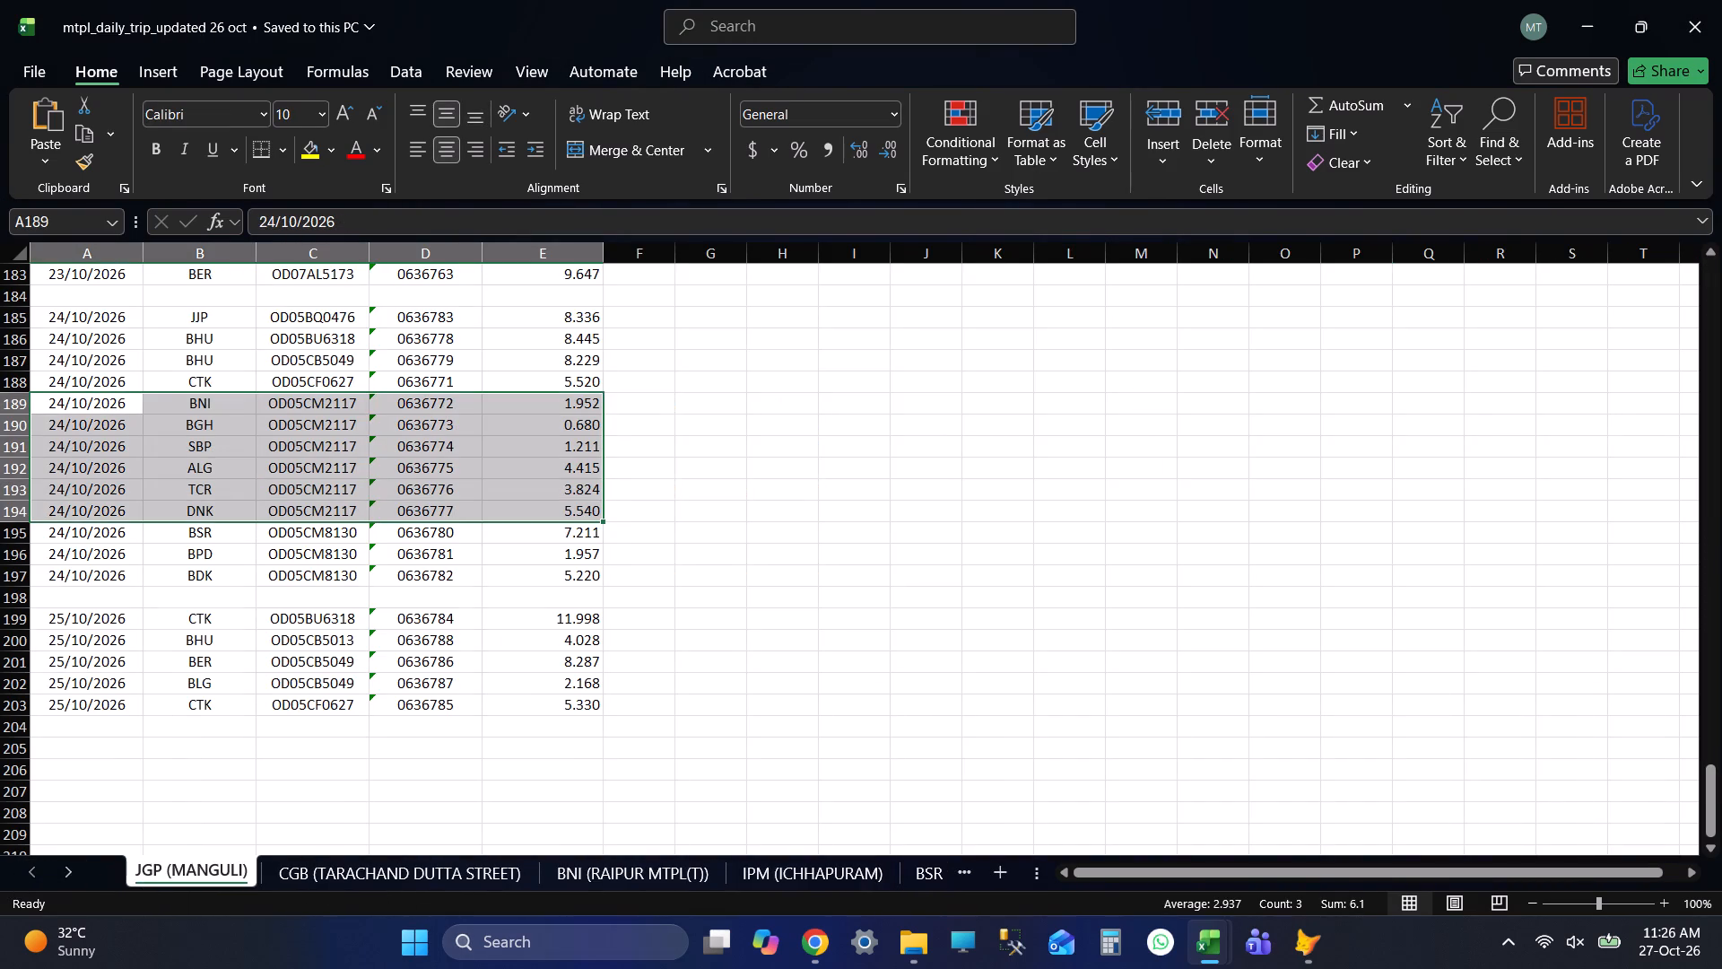
scroll(419, 614, "up", 3)
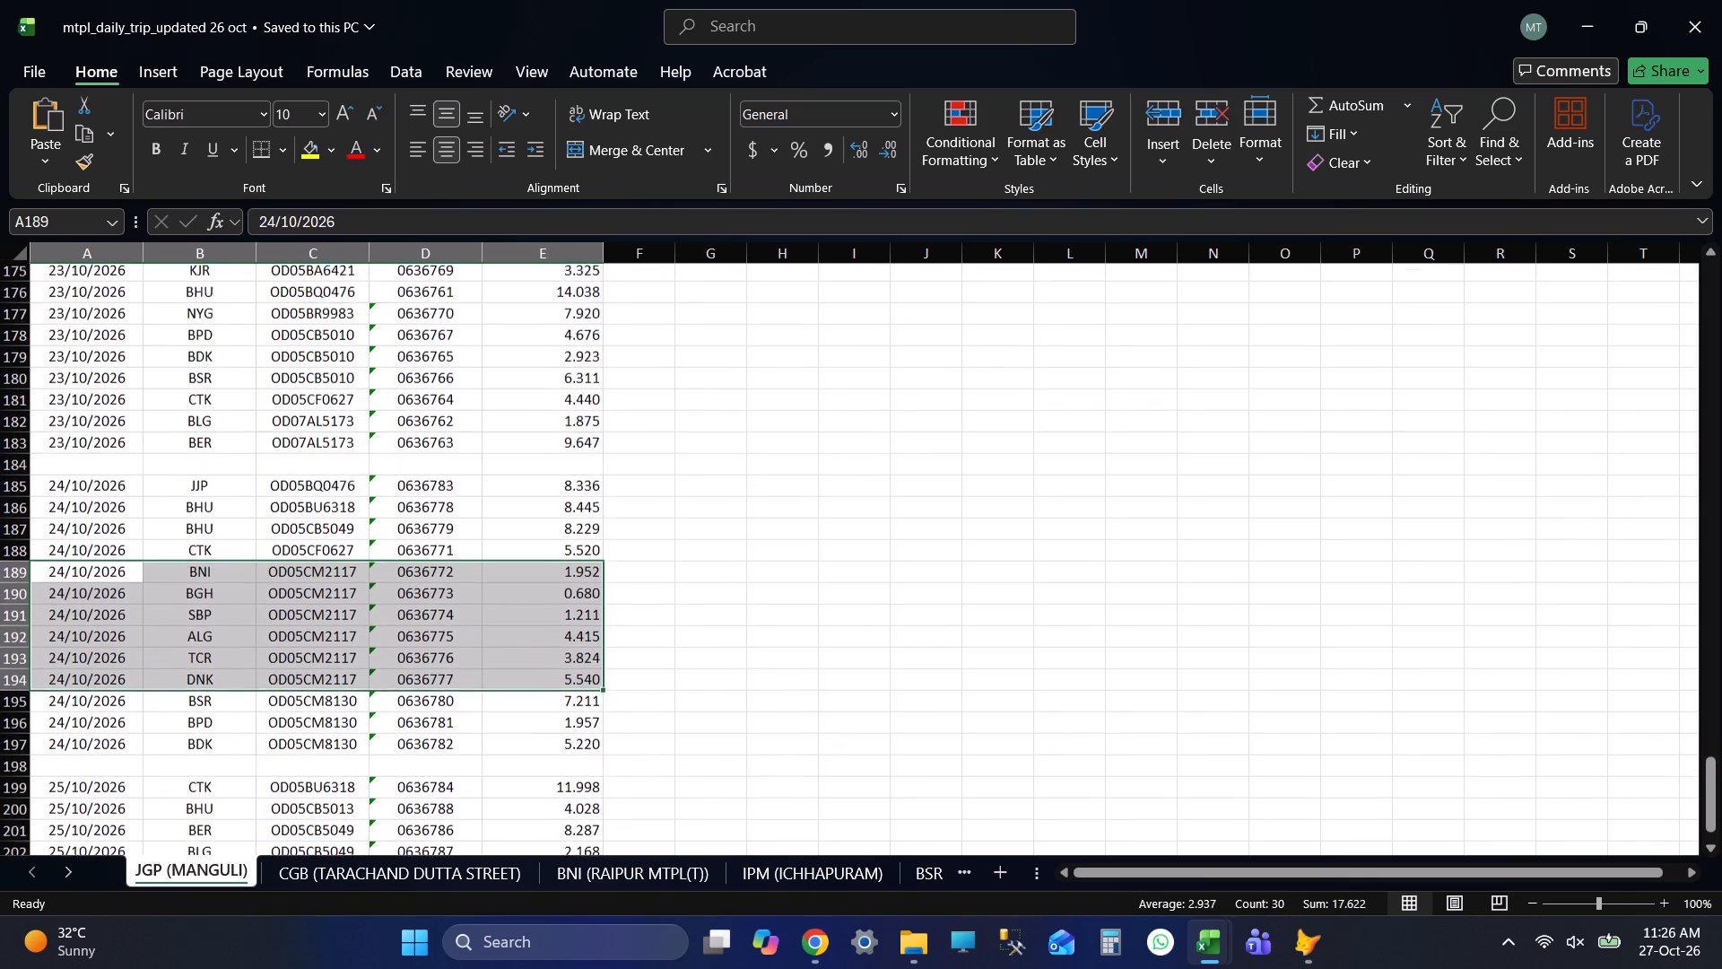
scroll(419, 614, "up", 1)
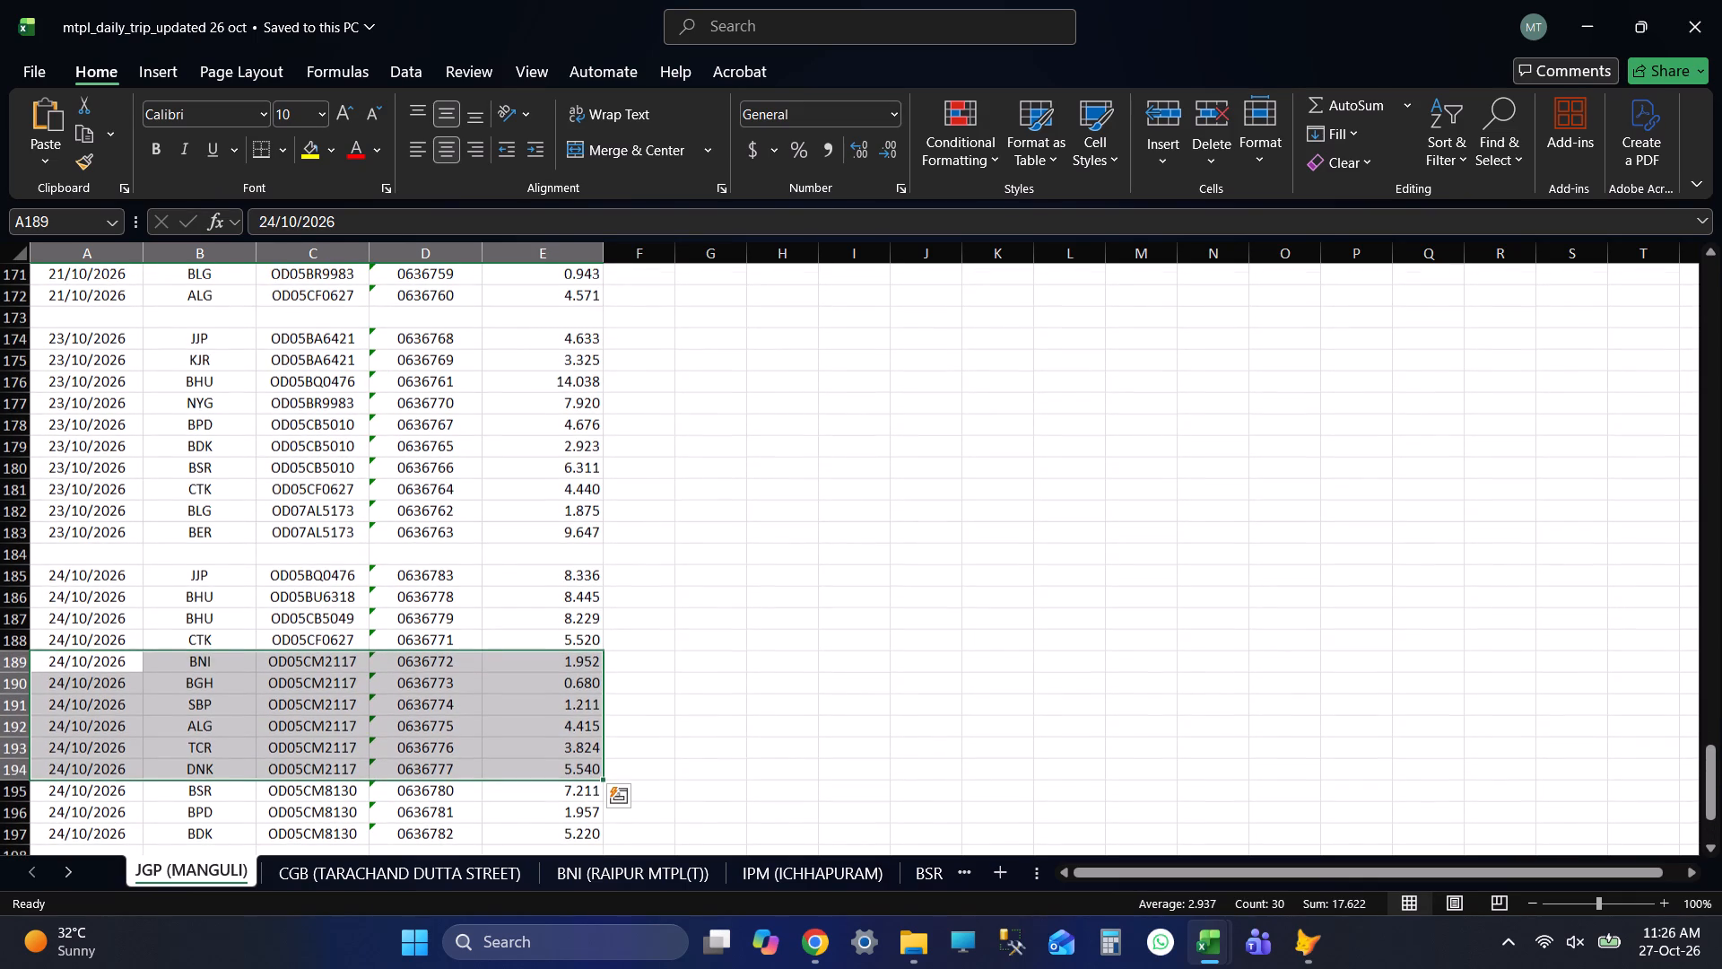
left_click_drag(323, 426, 335, 467)
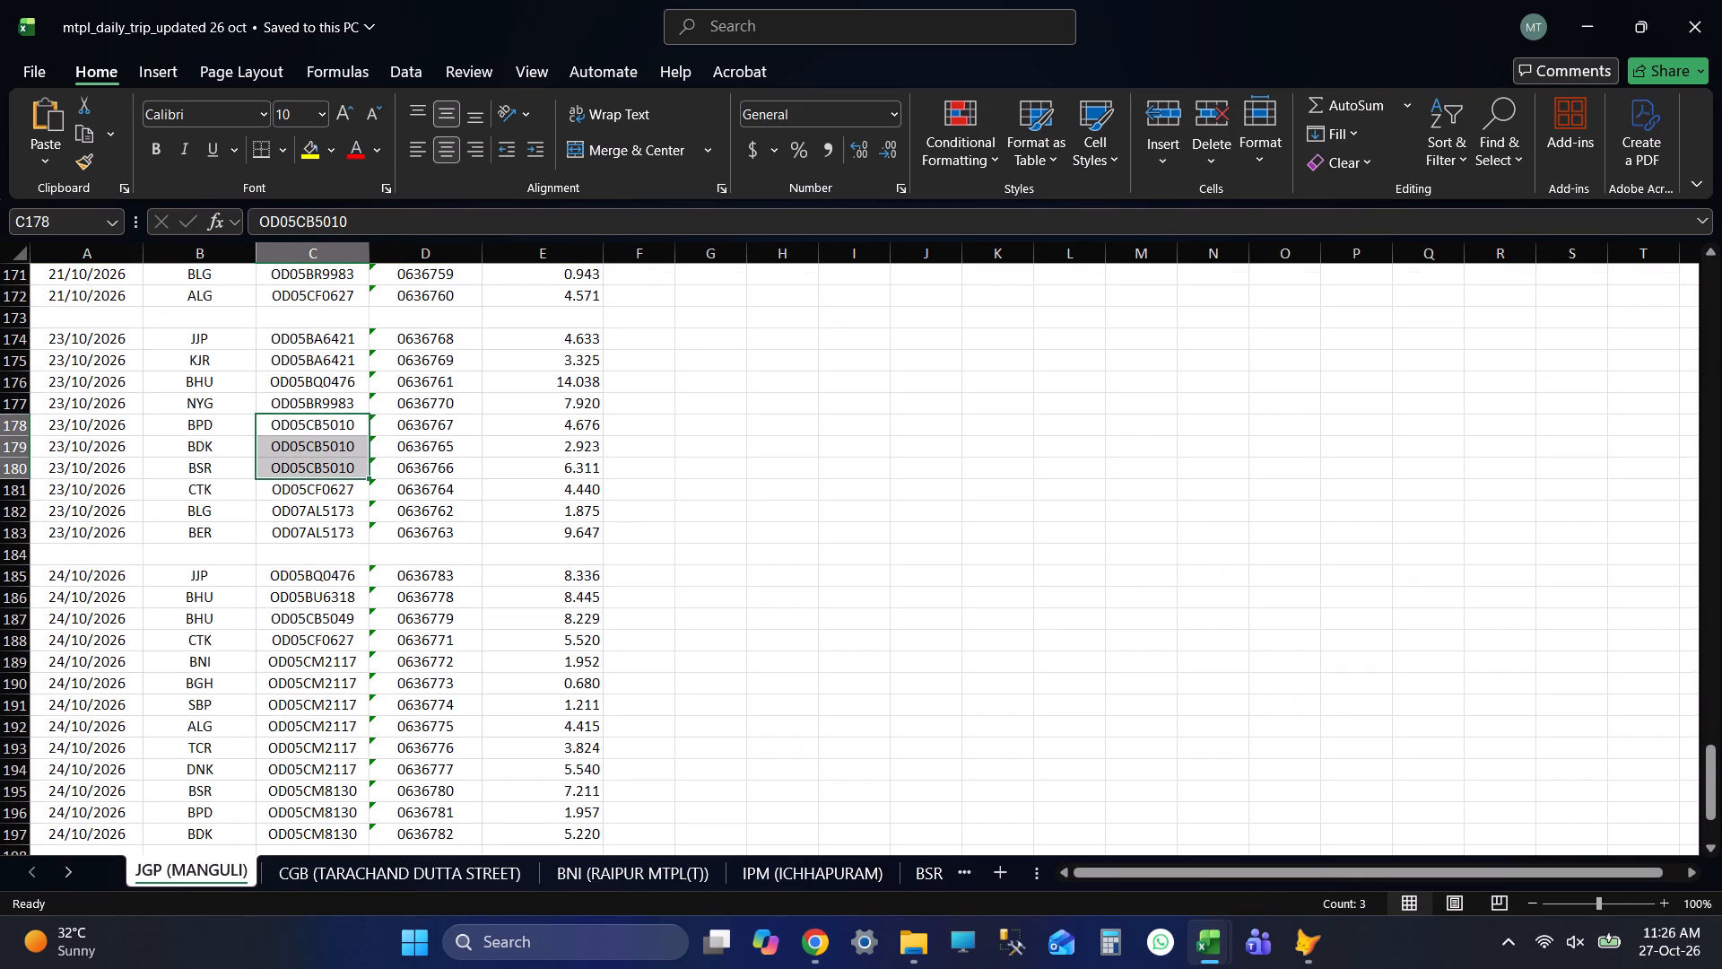
key("alt+Tab")
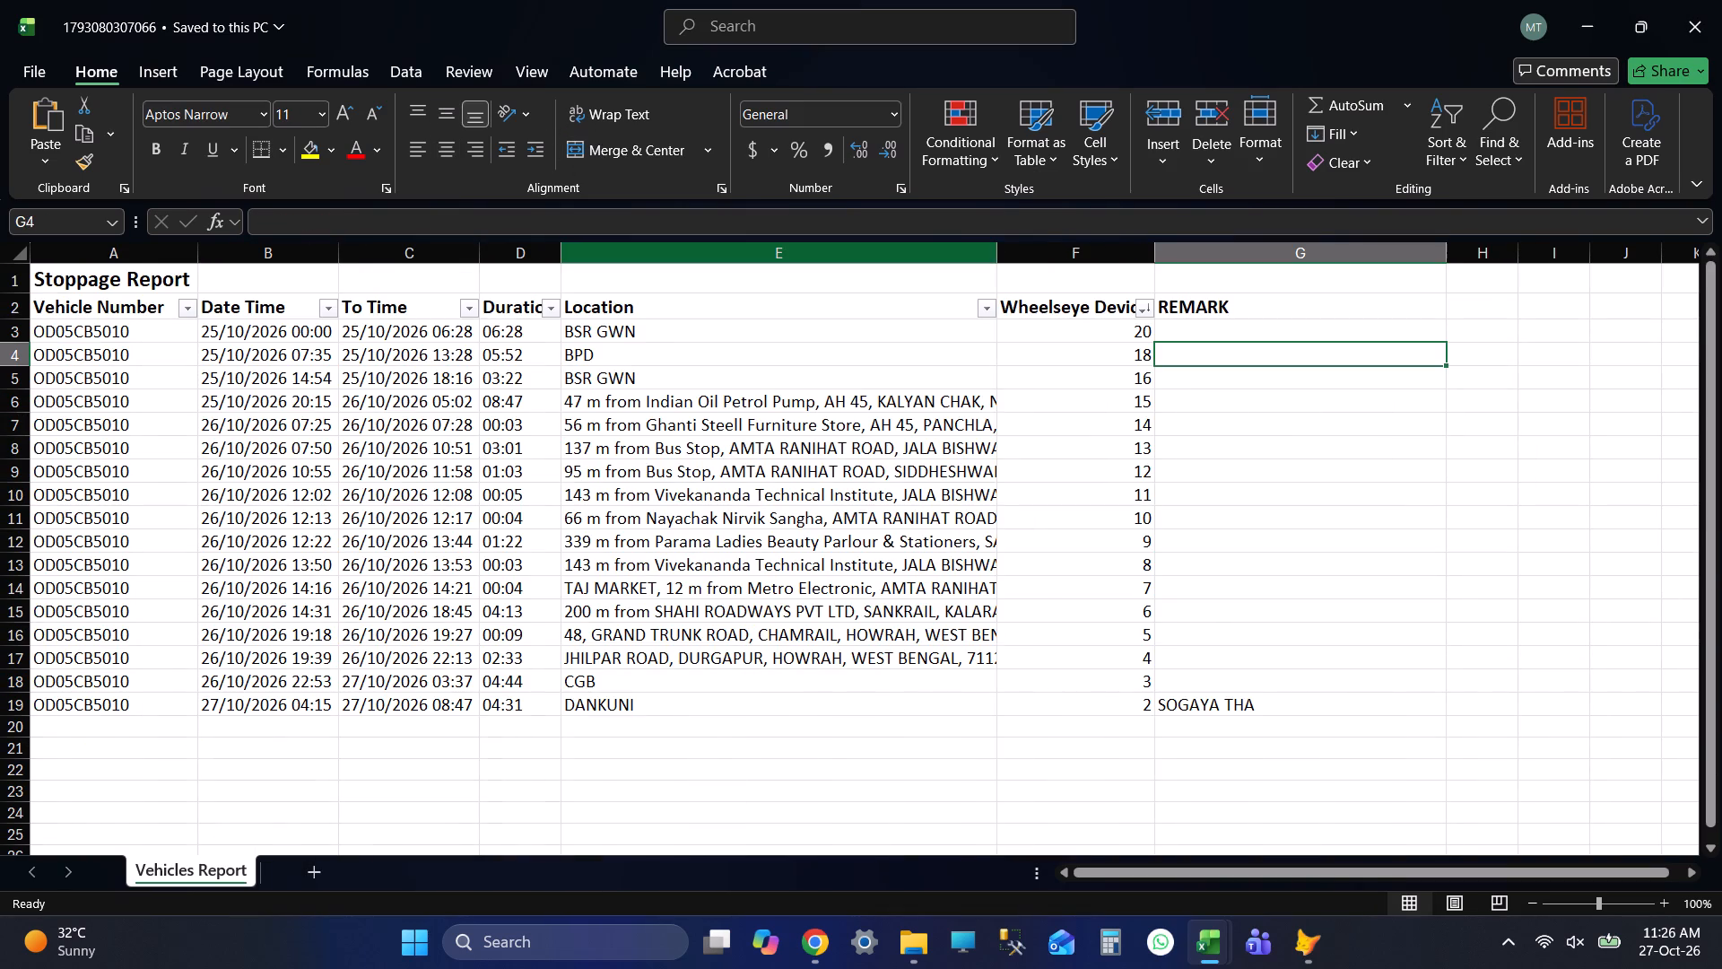
key("alt+Tab")
key("alt+Tab")
key("alt+Tab")
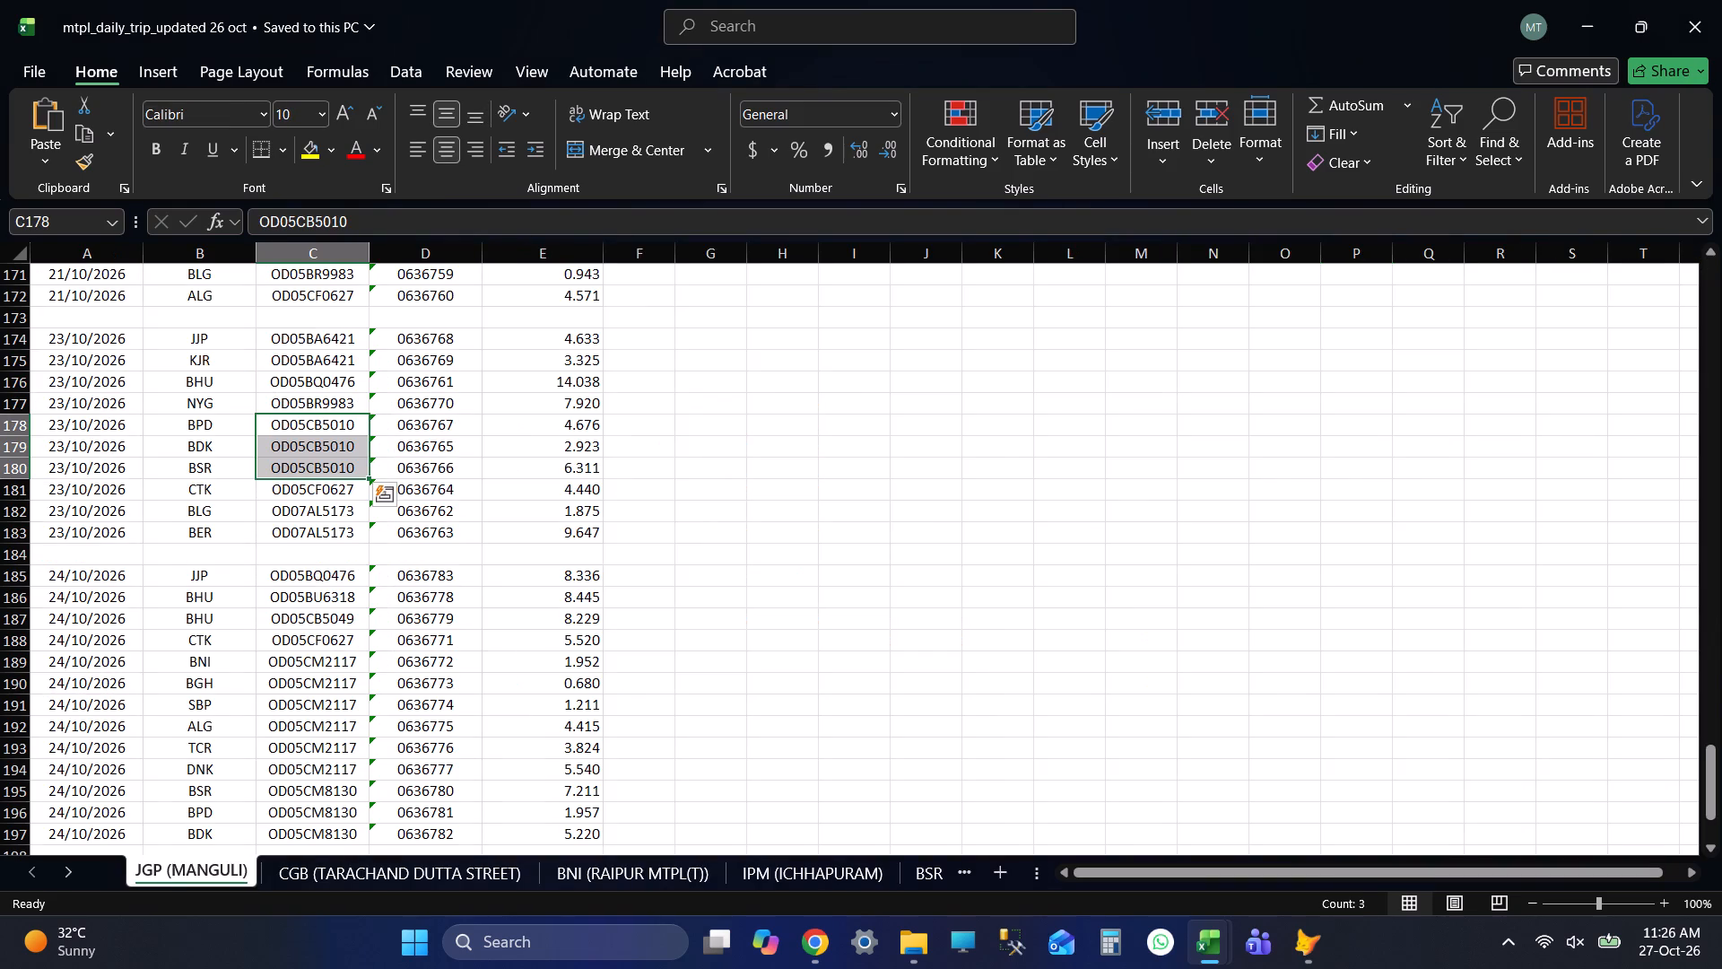
left_click(930, 882)
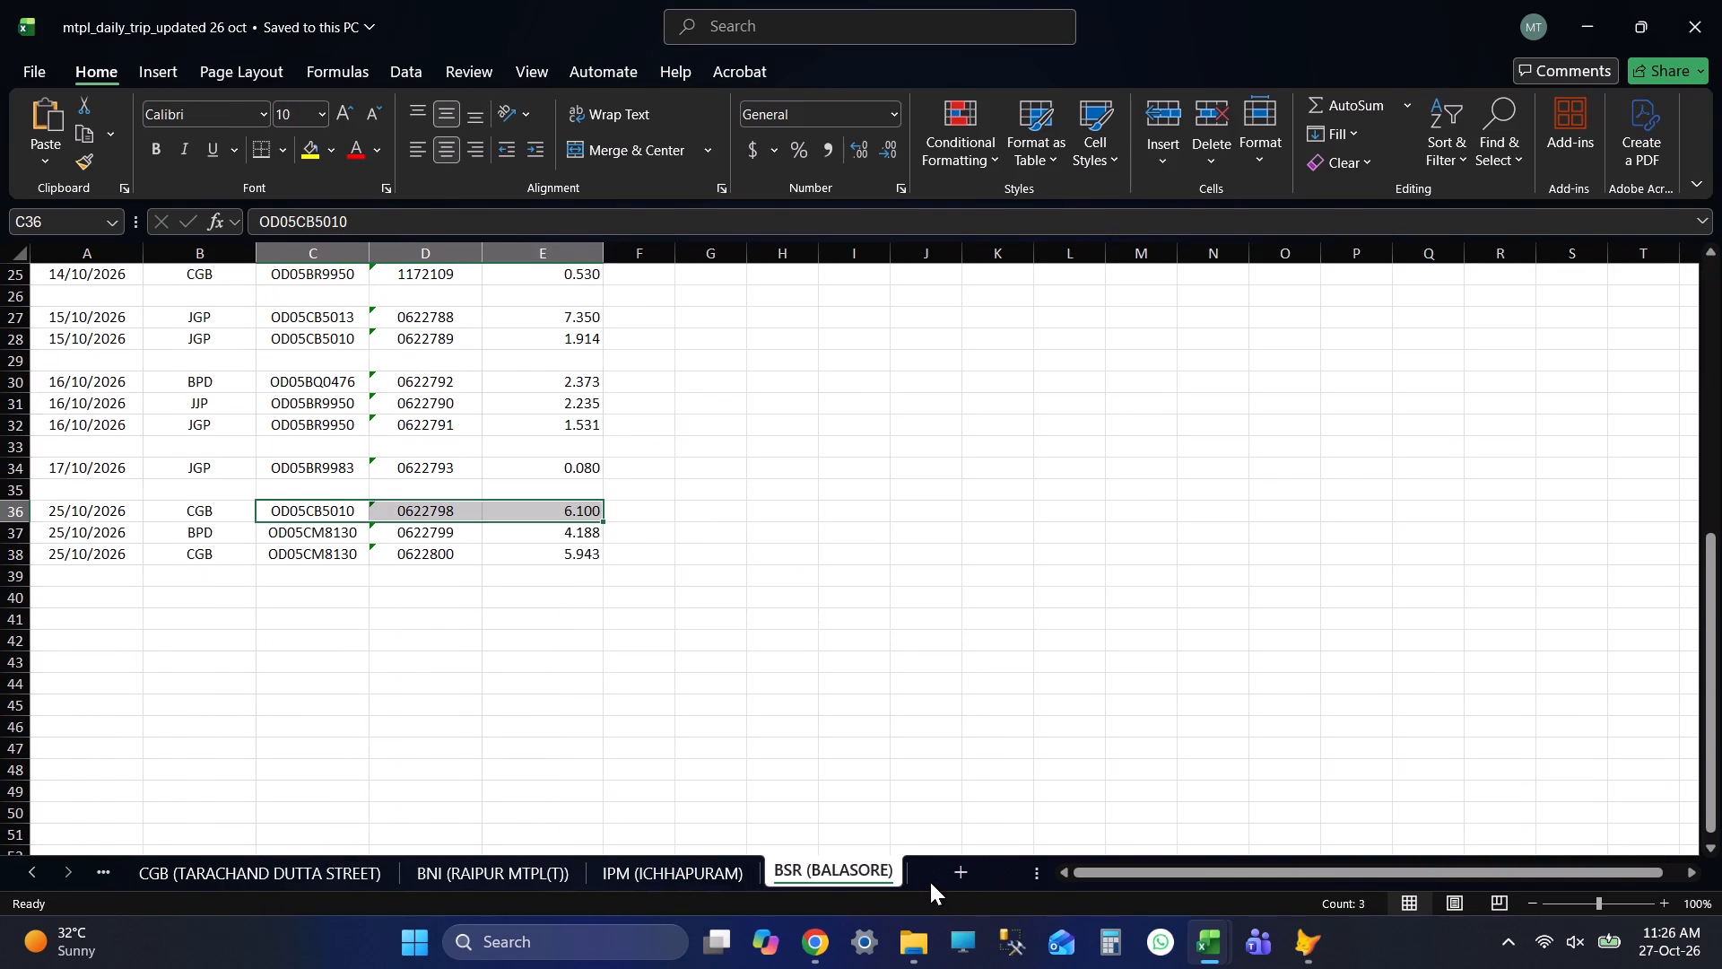
left_click(196, 870)
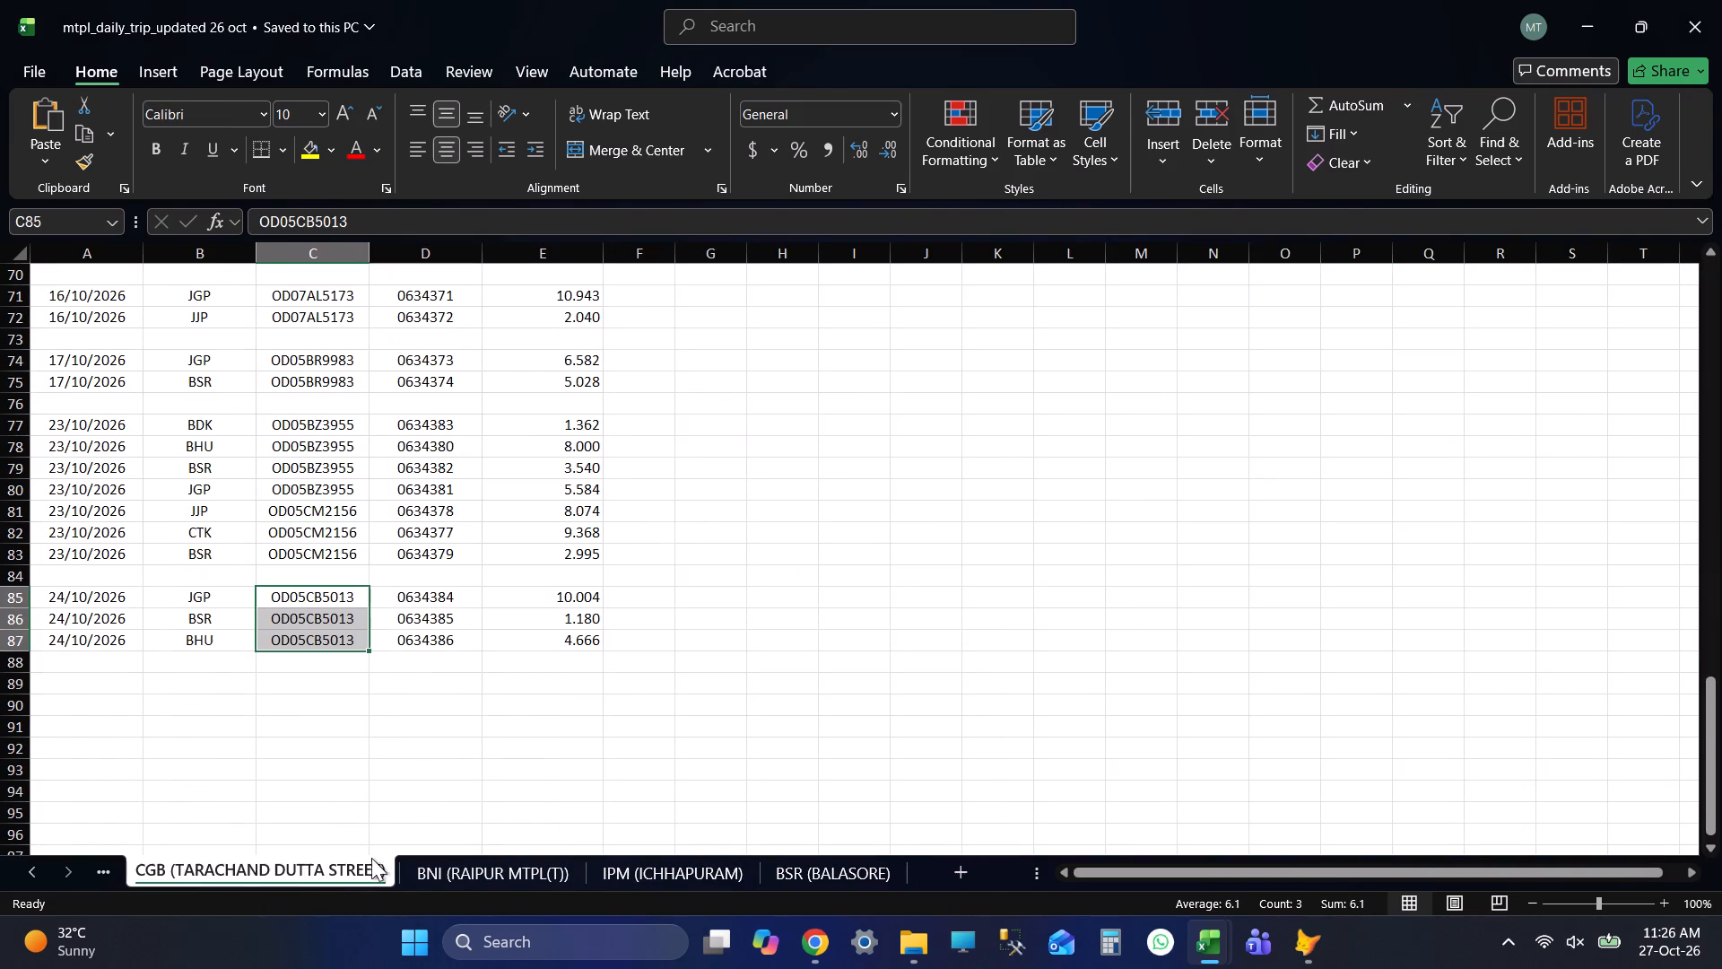
left_click(824, 864)
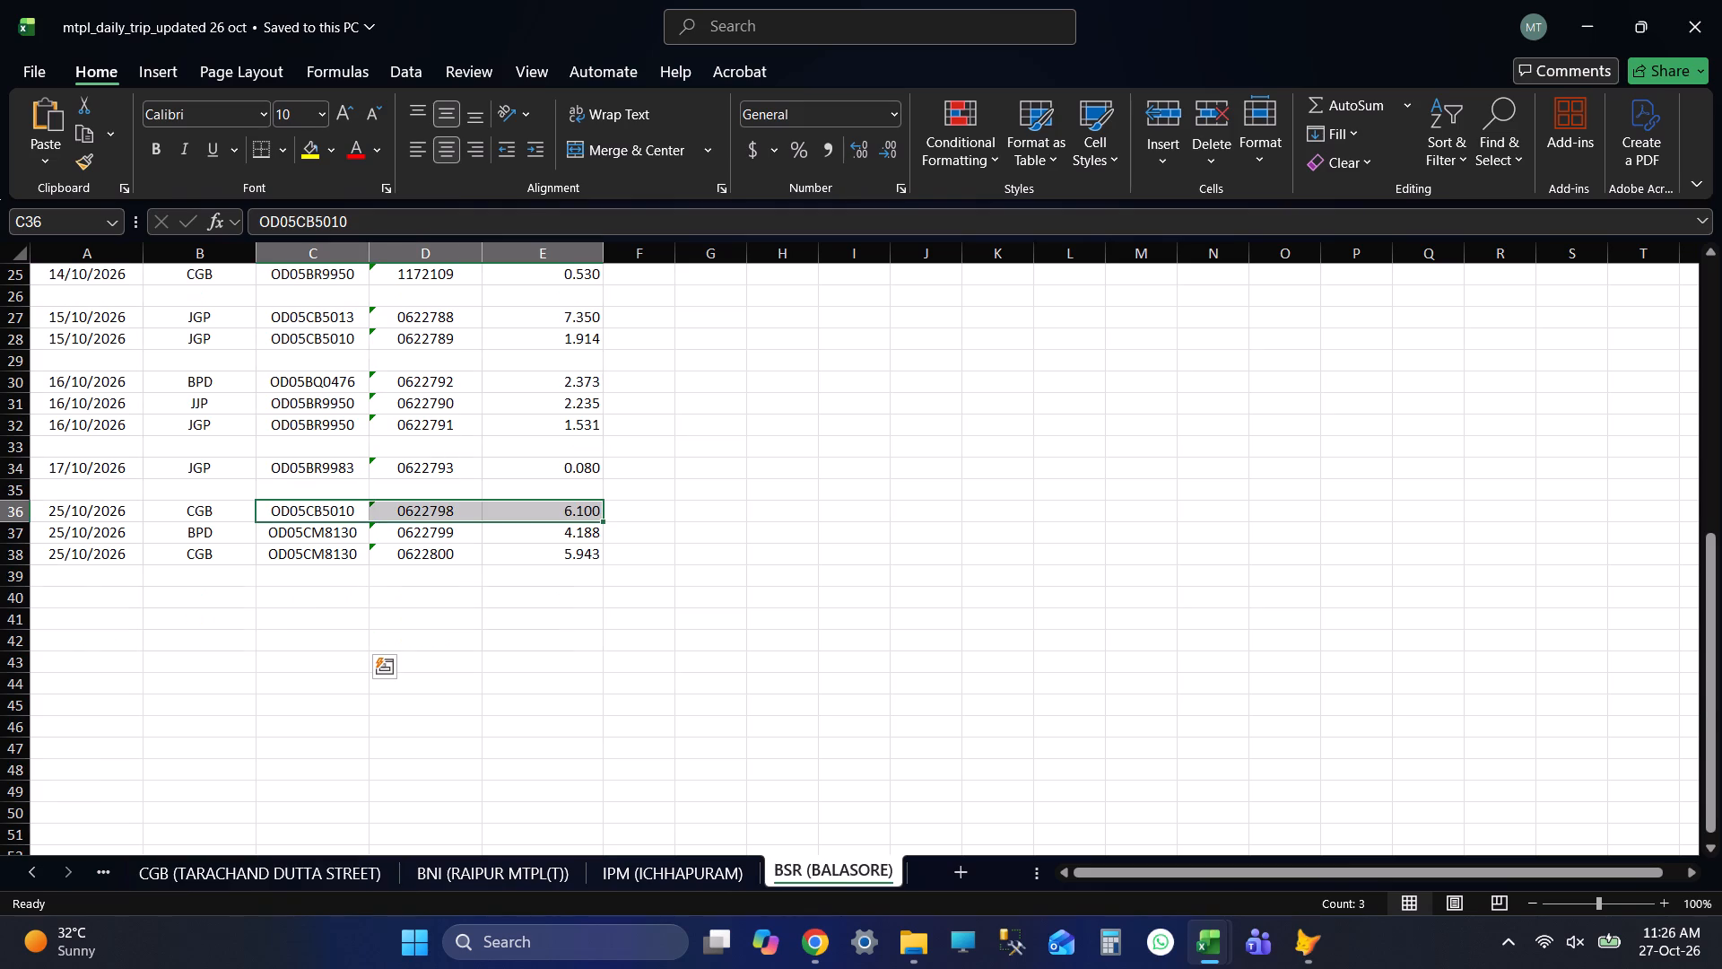
left_click(355, 537)
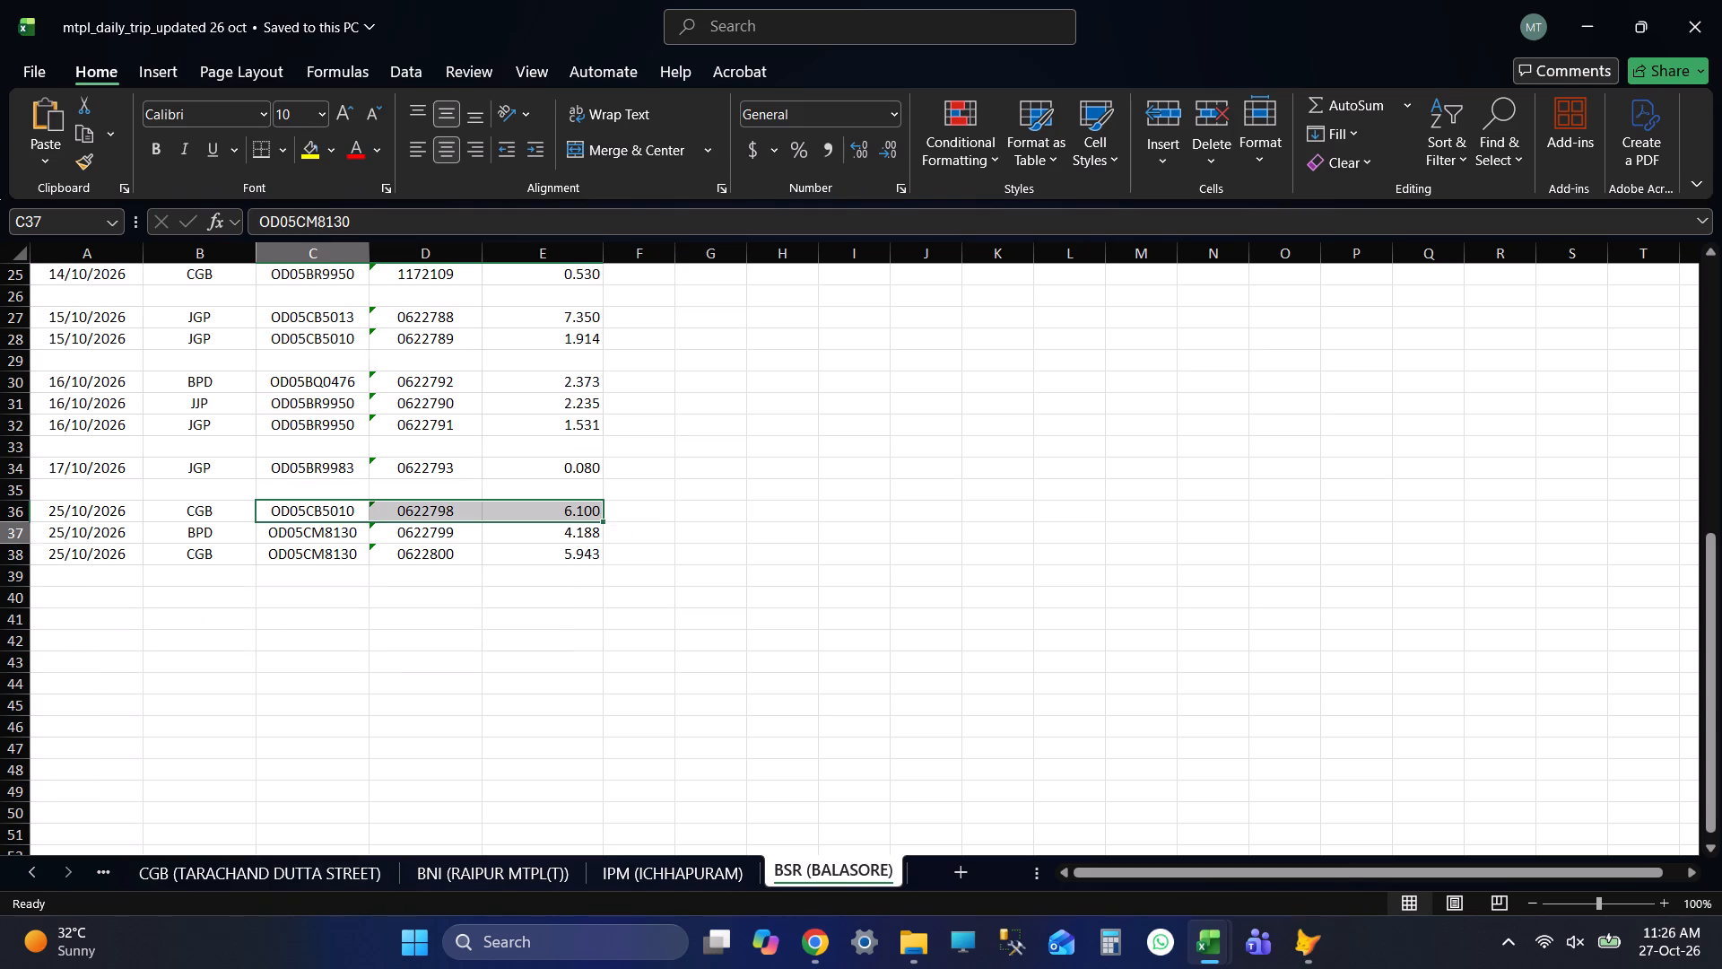
left_click(357, 513)
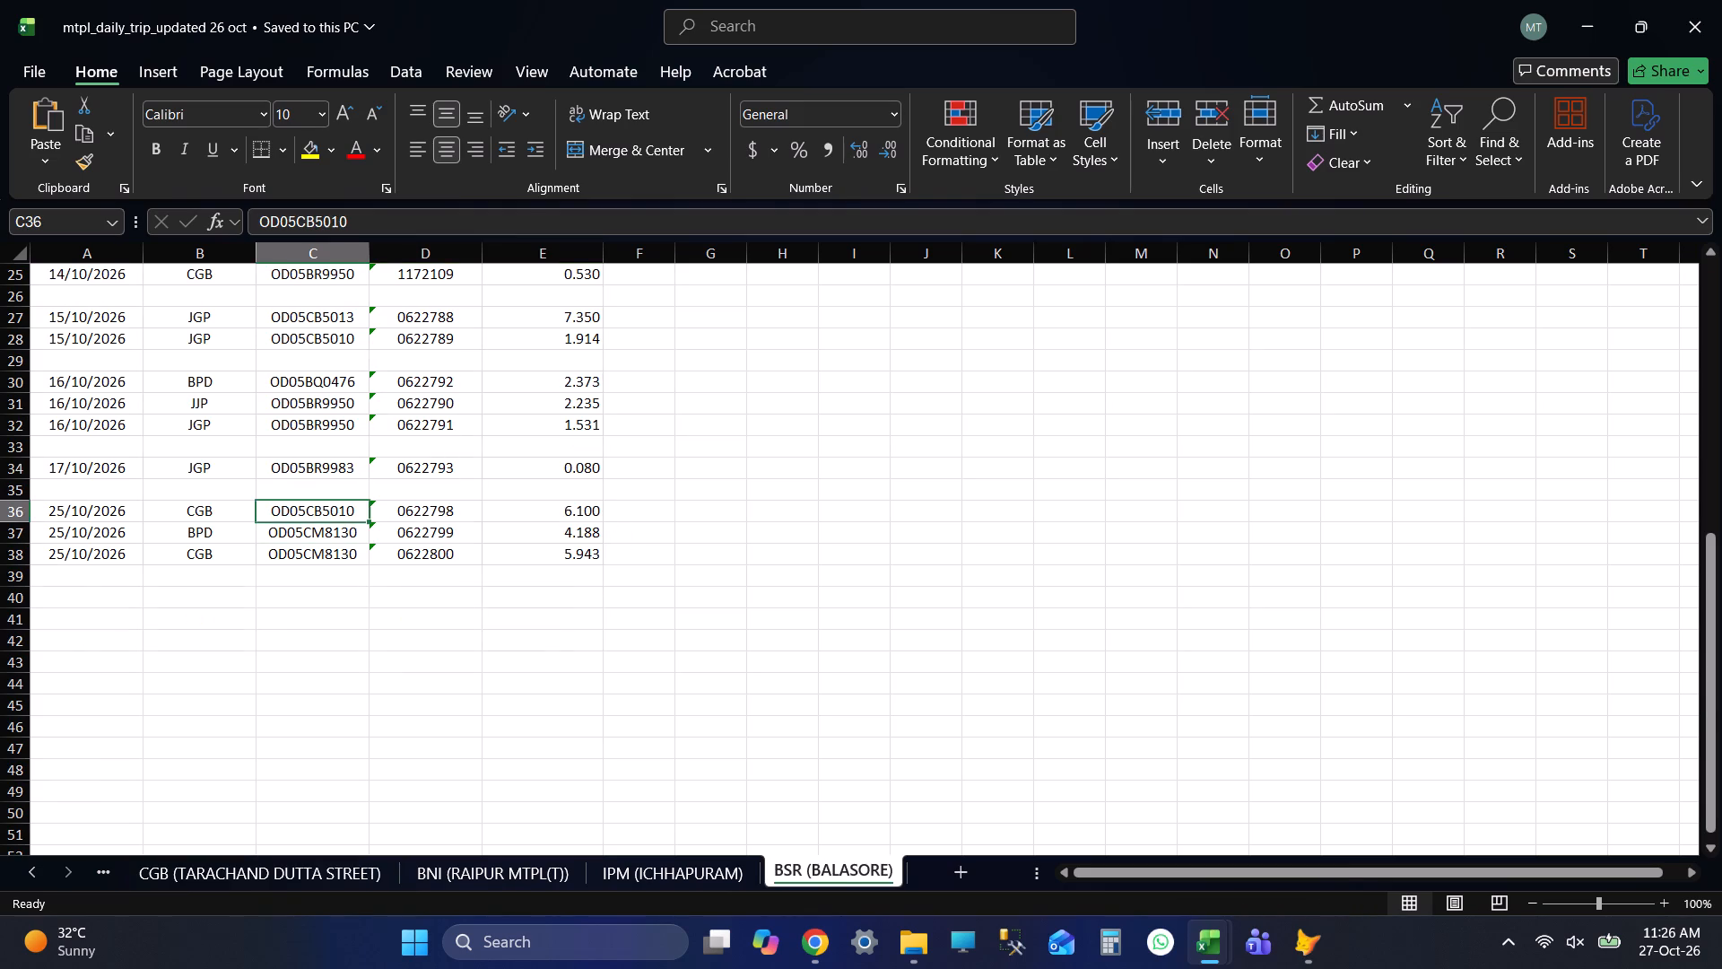
In the stoppage report, enter the remark CGB KA MAL LOAD HUA for the second BSR GWN stop in row 5, consulting the manifest.
key("alt+Tab")
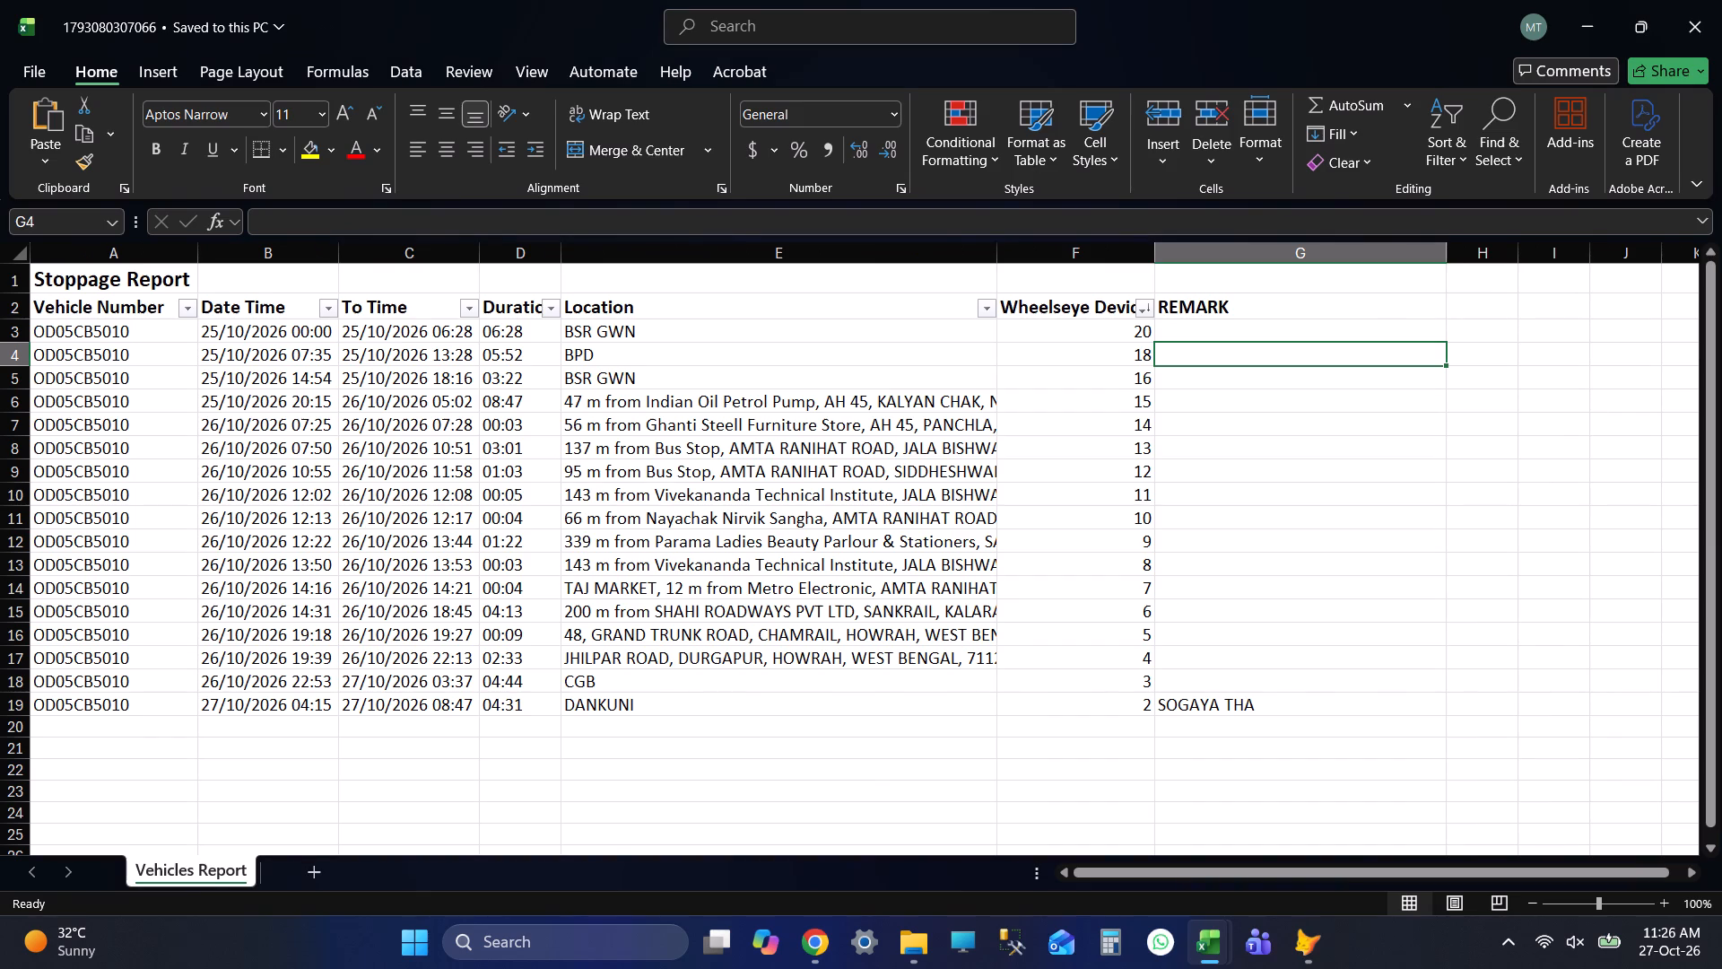
left_click(1198, 375)
type("CGB KA")
key("space")
key("alt+Tab")
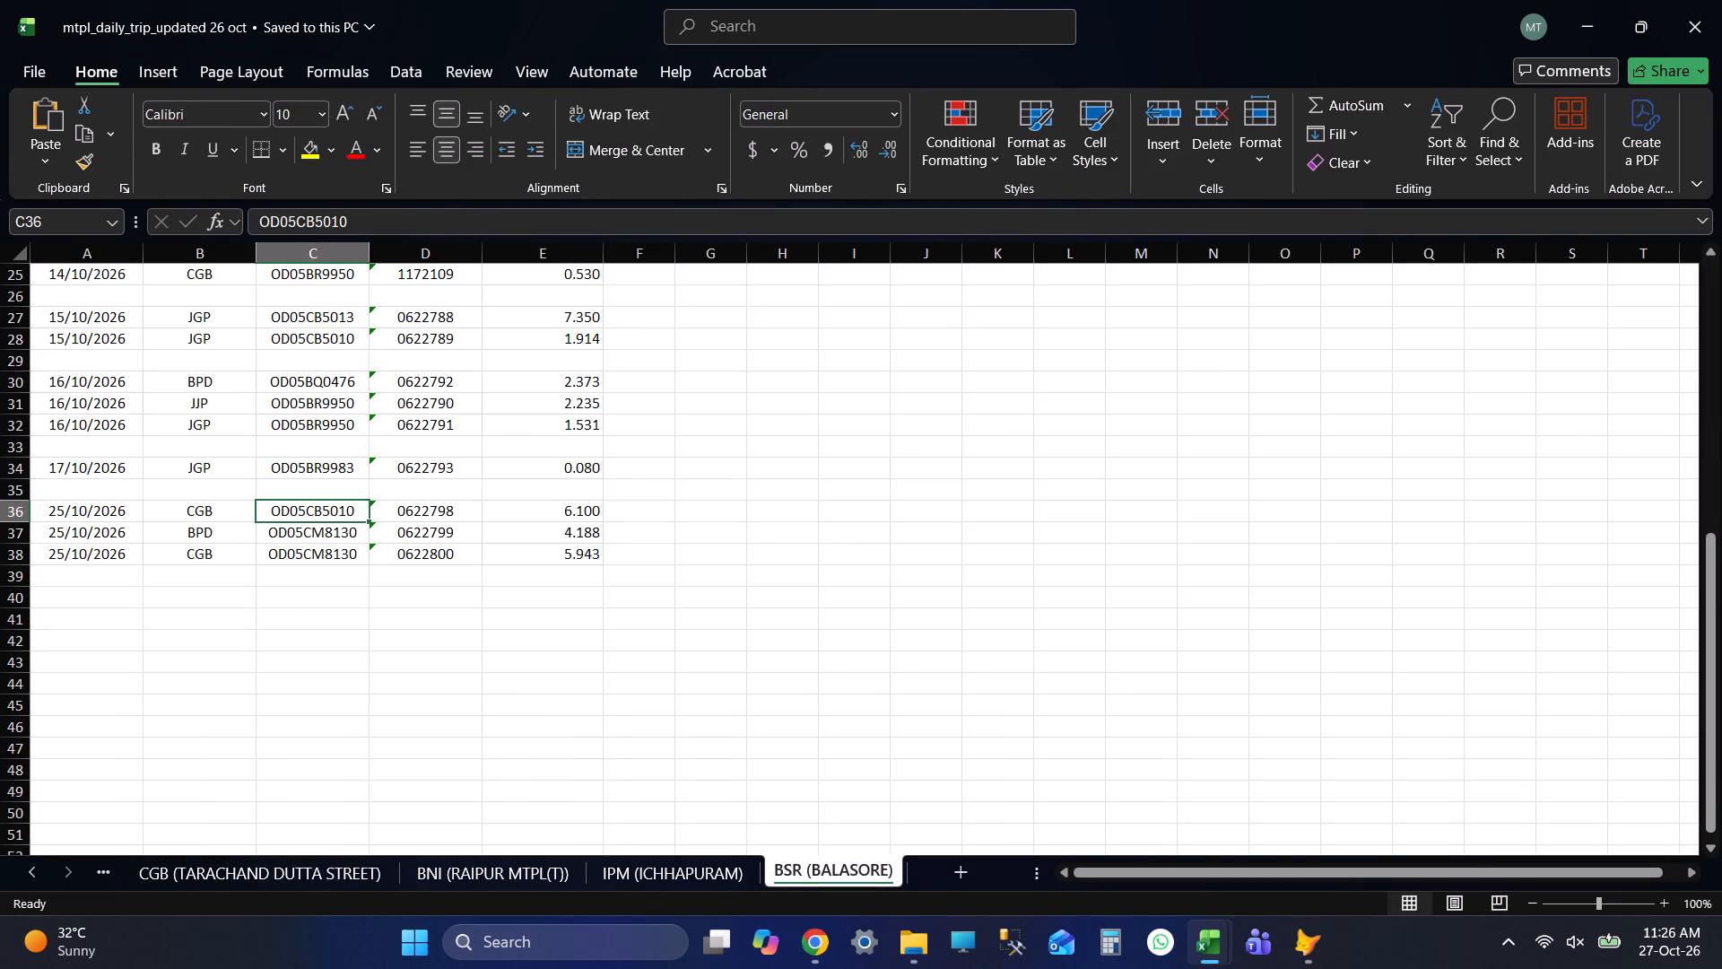
key("alt+Tab")
key("alt+Tab")
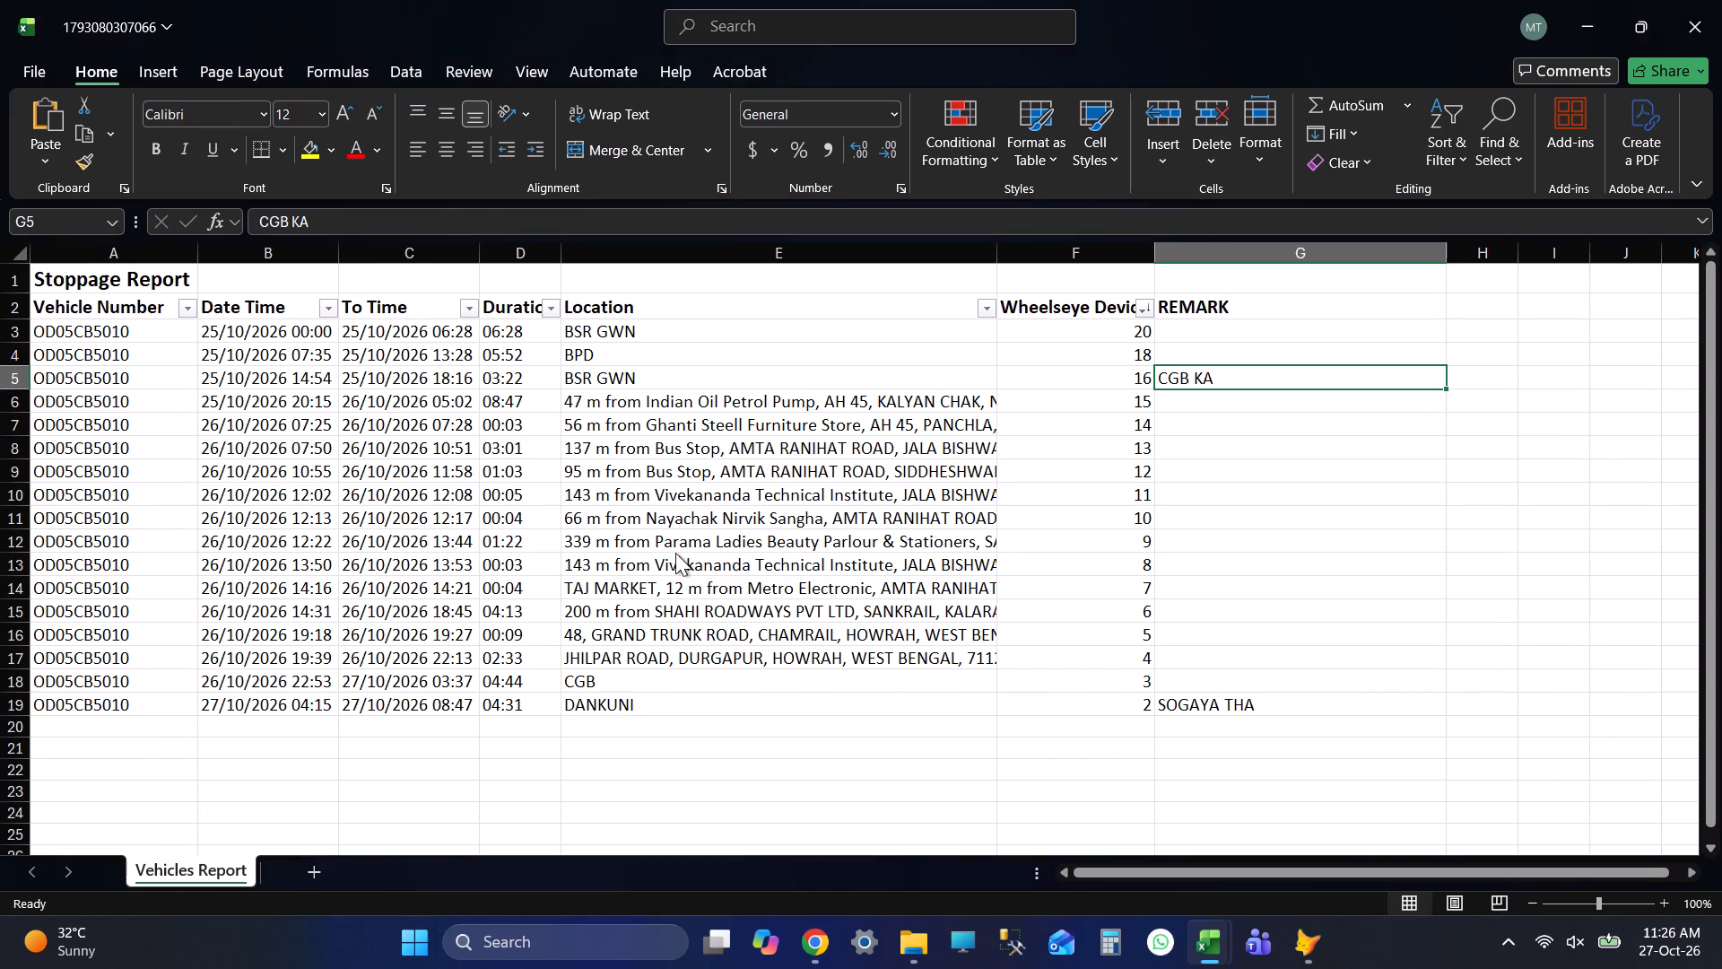
key("alt+Tab")
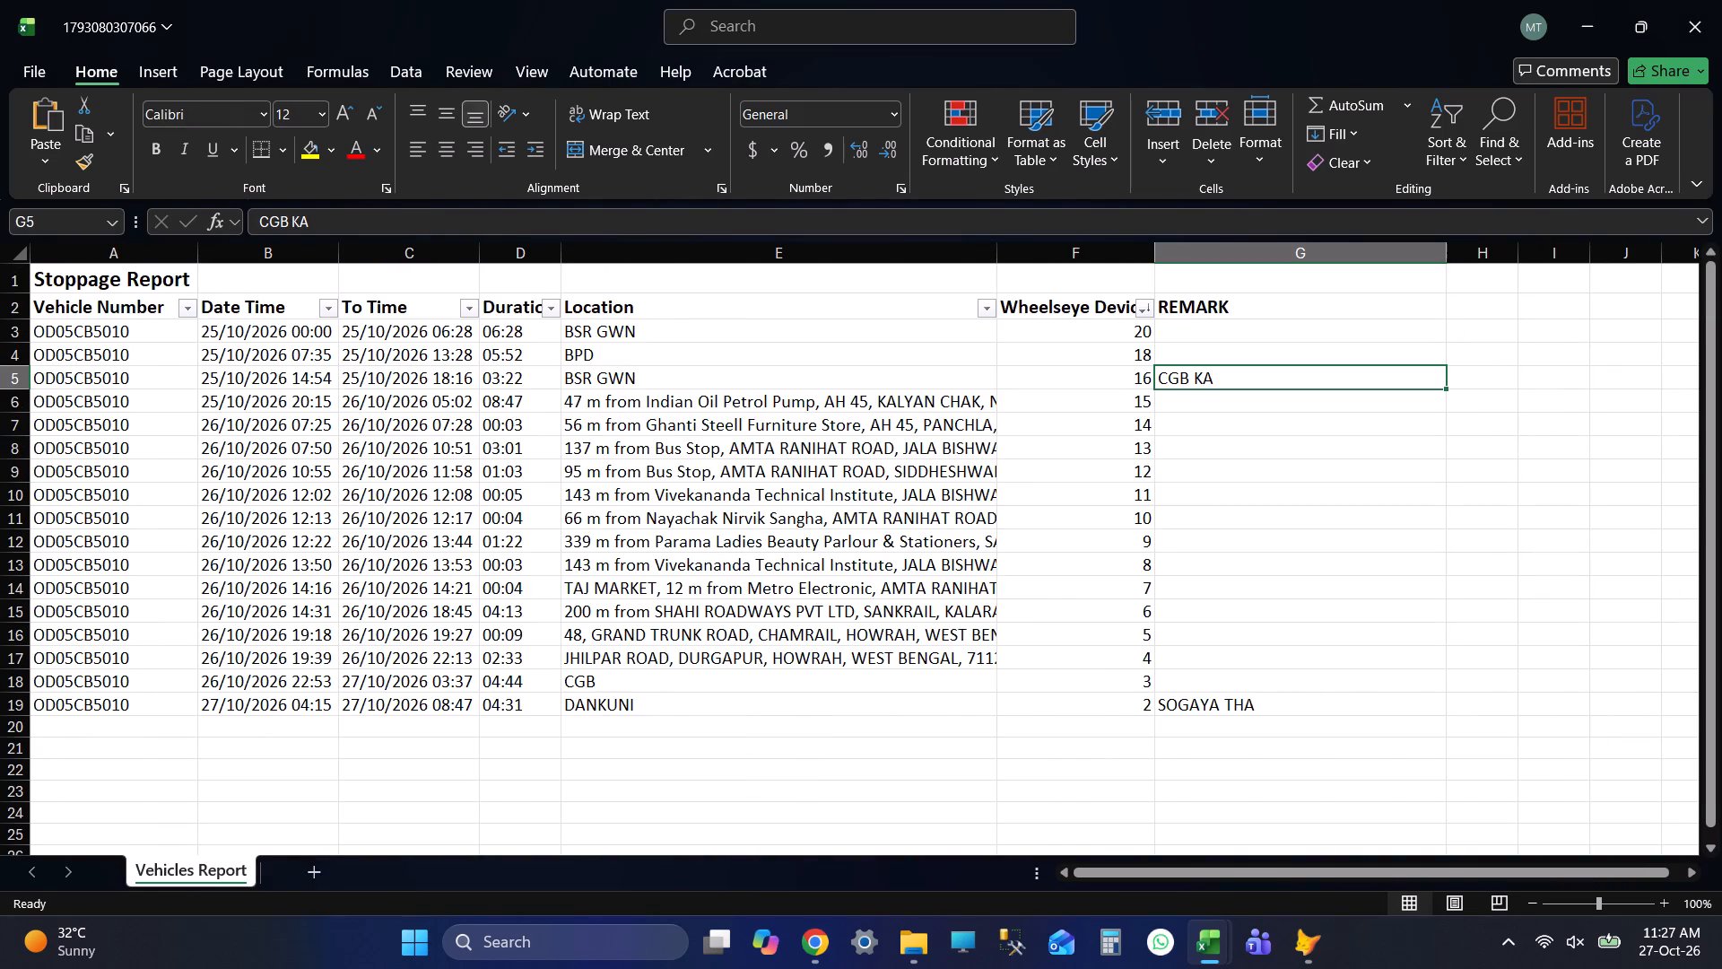
double_click(1249, 382)
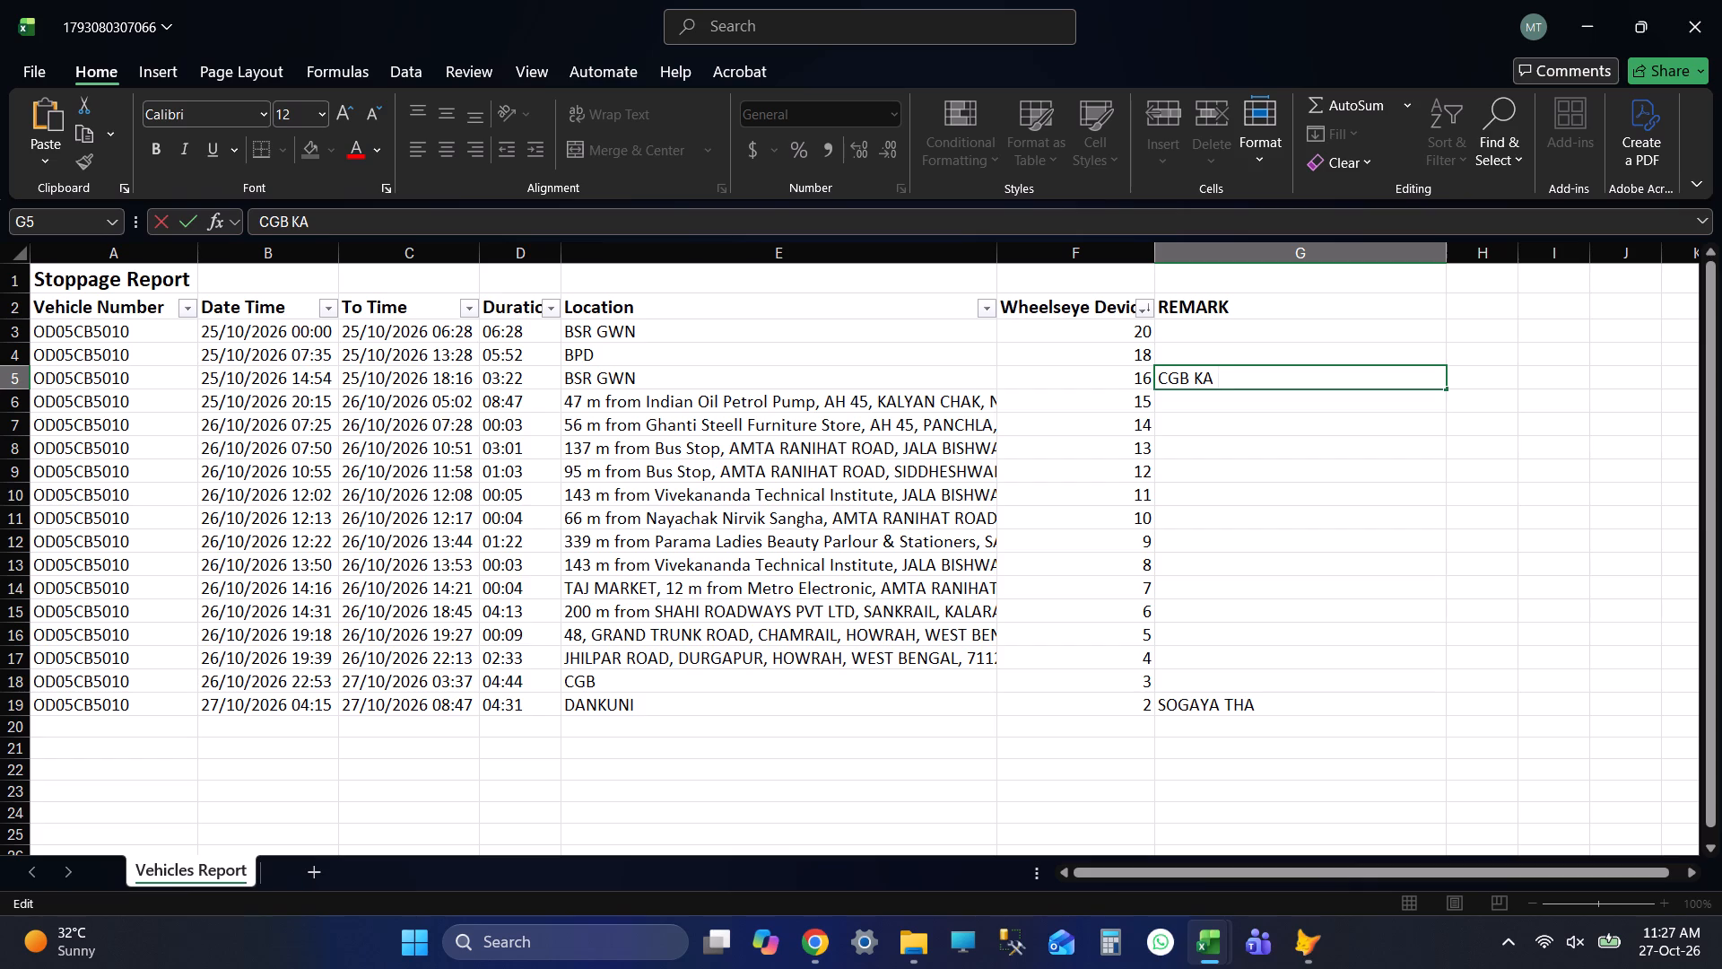
type("MAL")
key("space")
type("LOAD HUA")
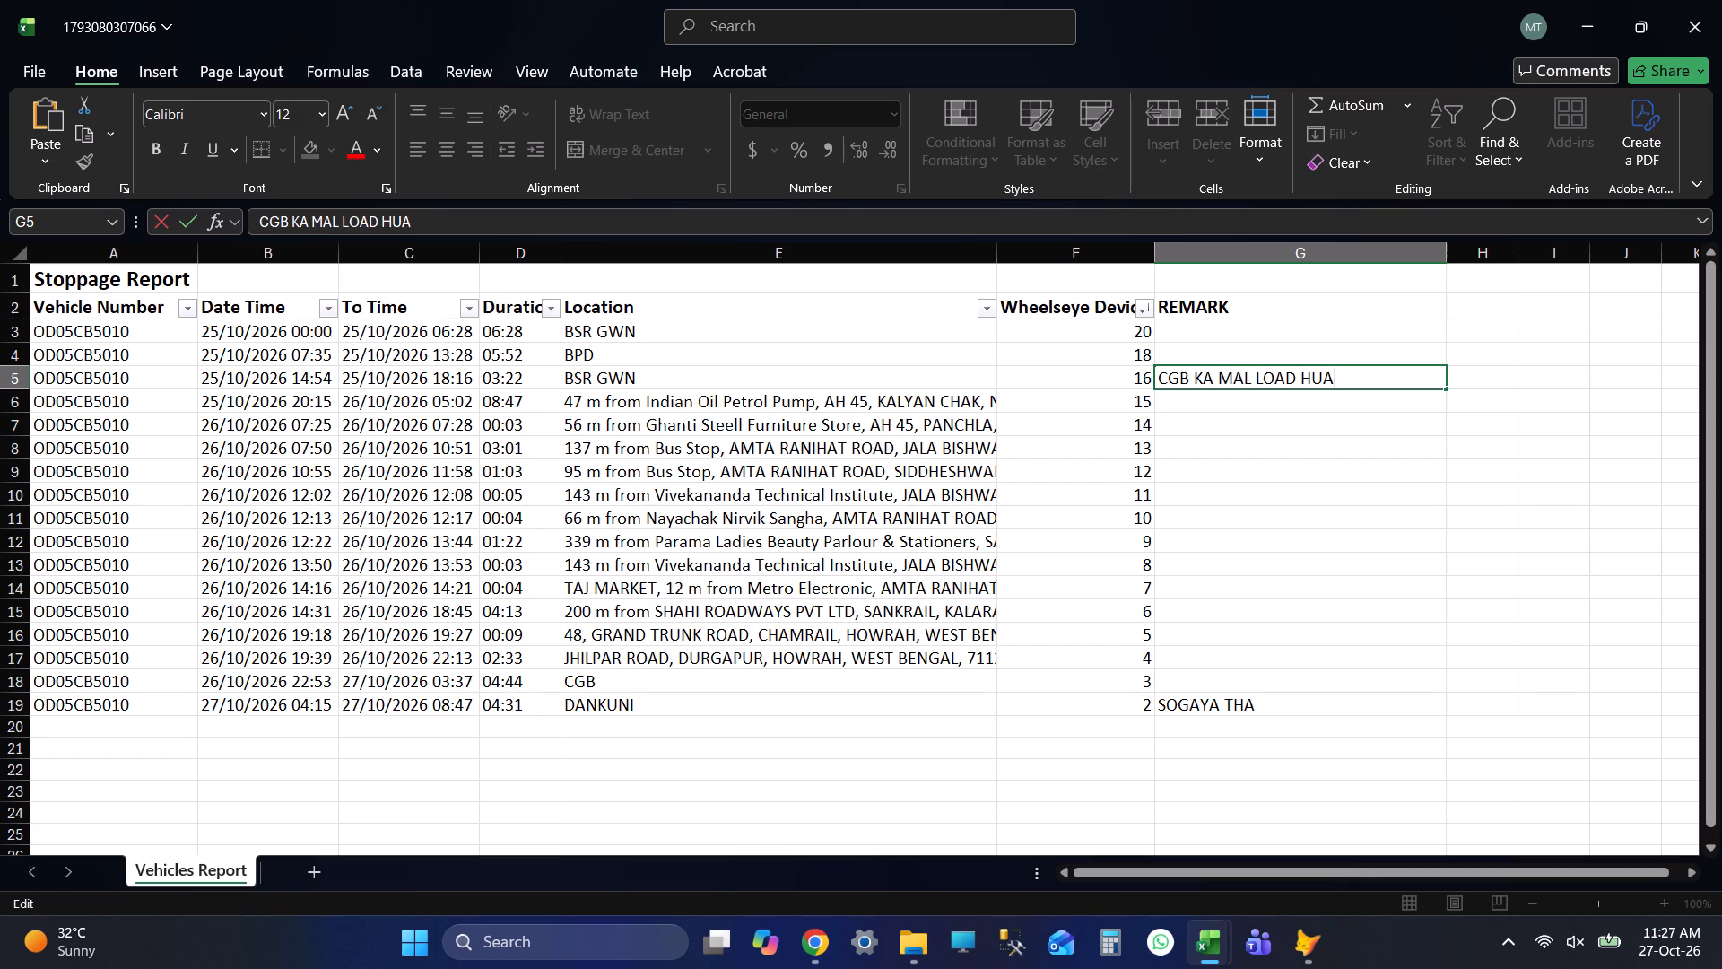
key("space")
key("alt+Tab")
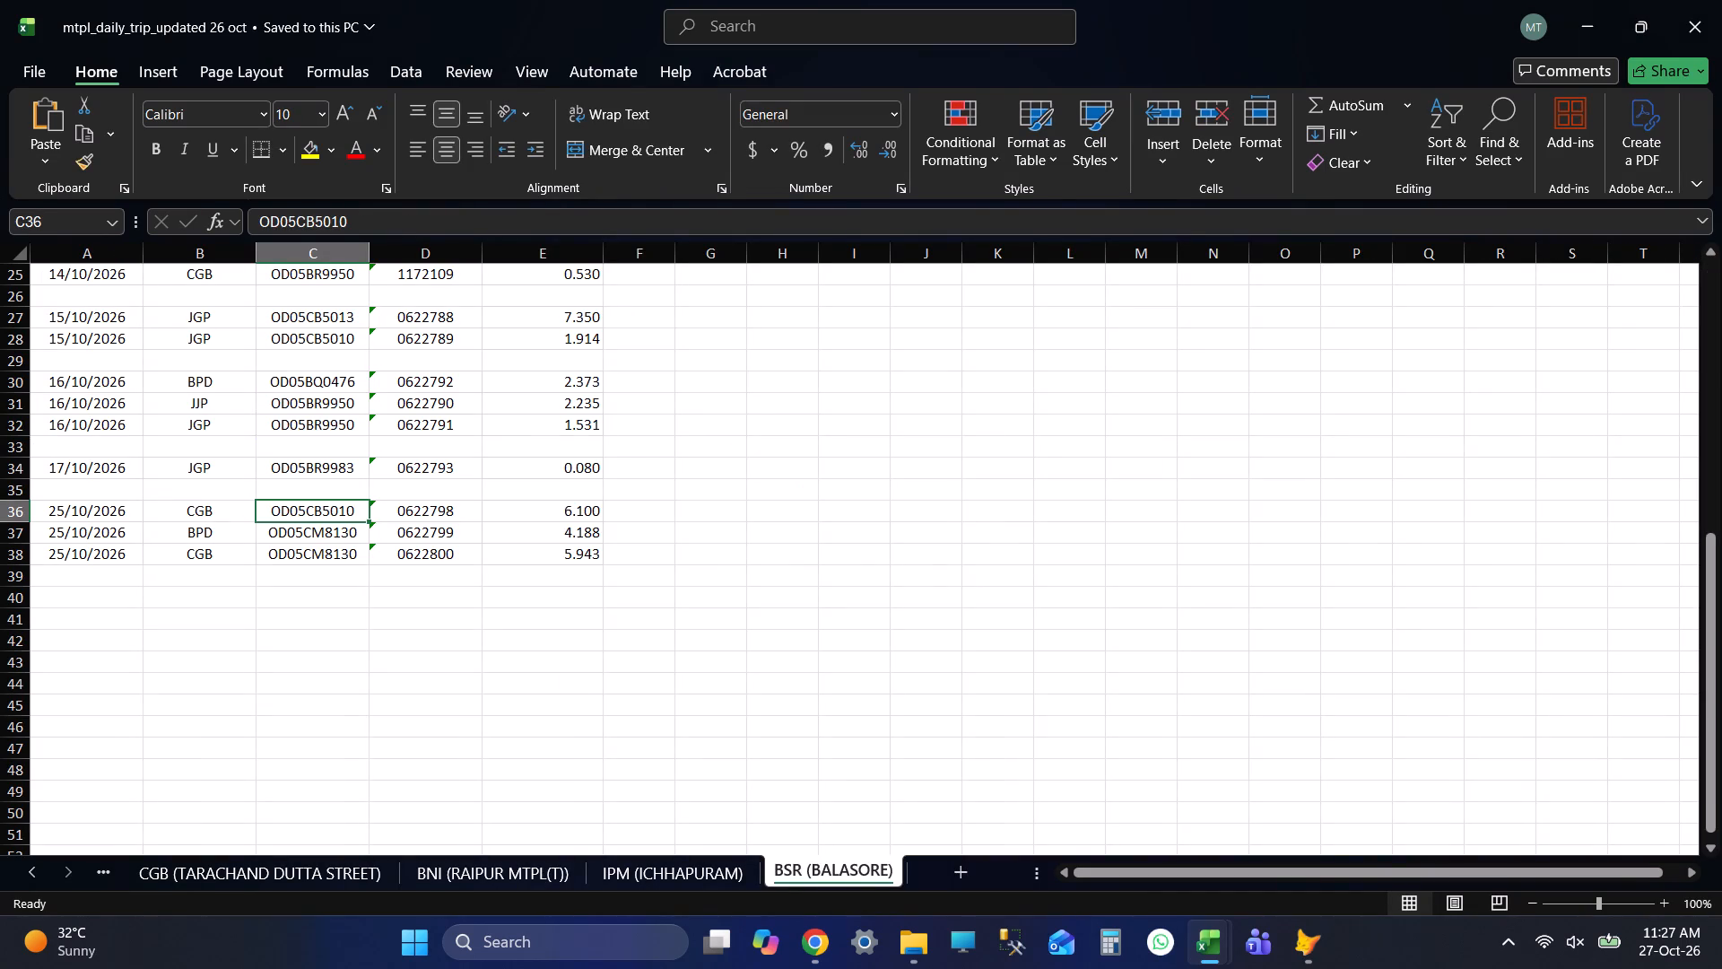
key("alt+Tab")
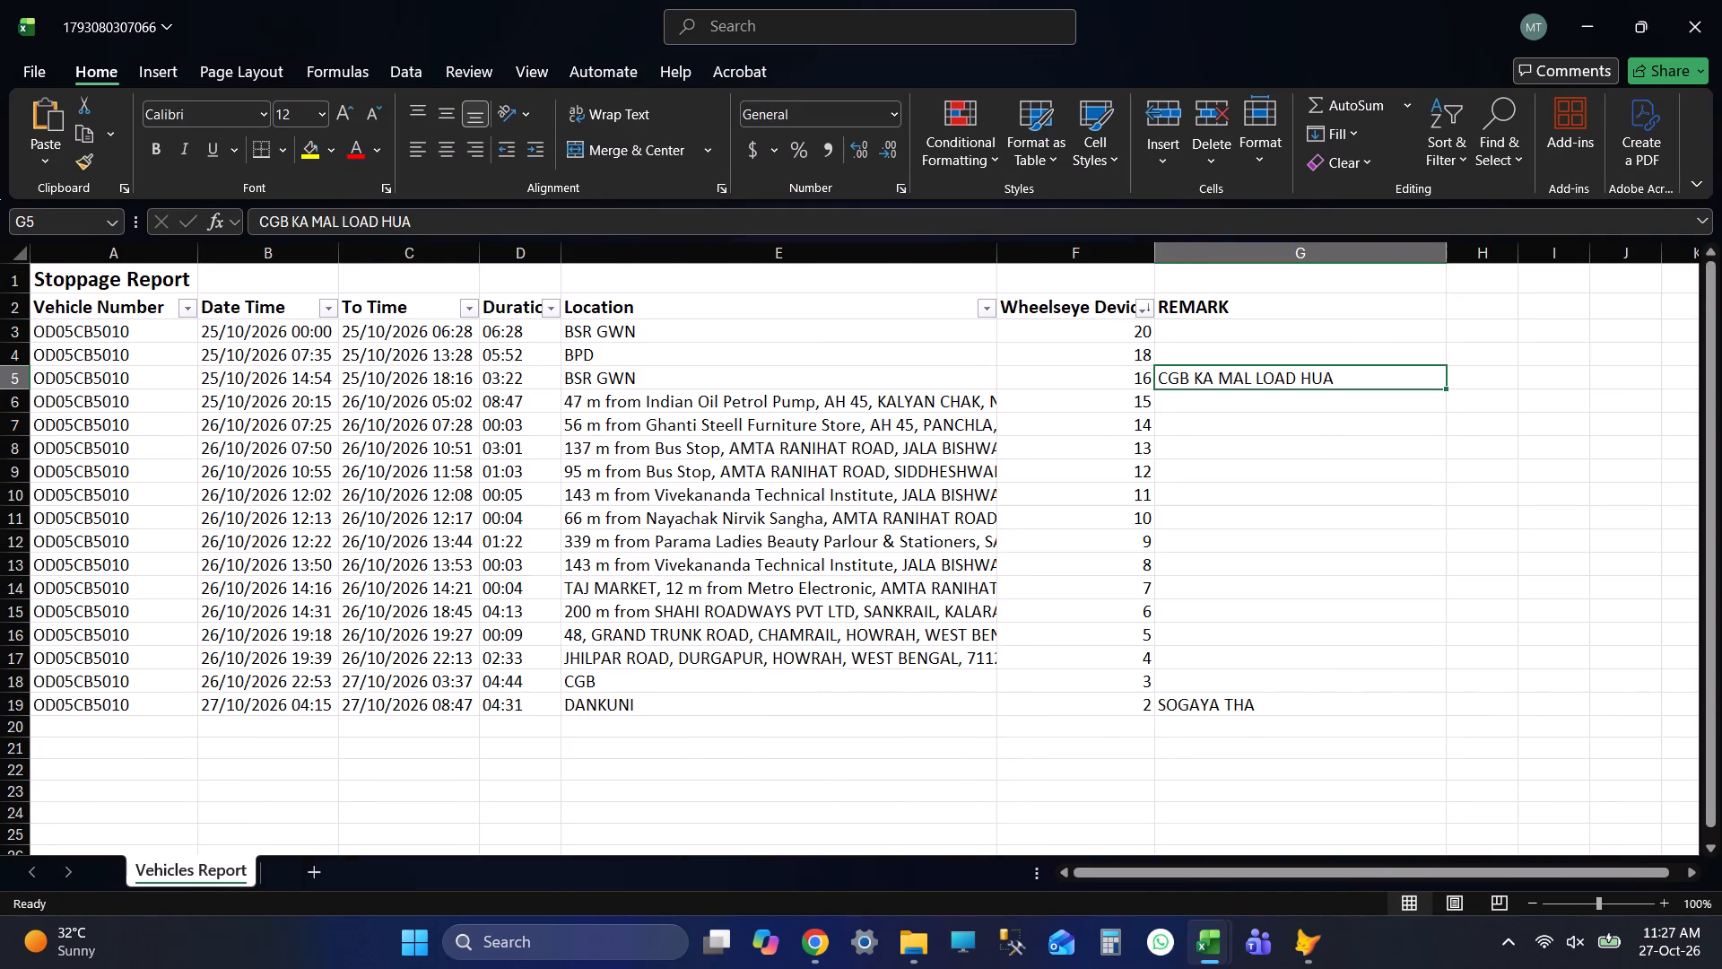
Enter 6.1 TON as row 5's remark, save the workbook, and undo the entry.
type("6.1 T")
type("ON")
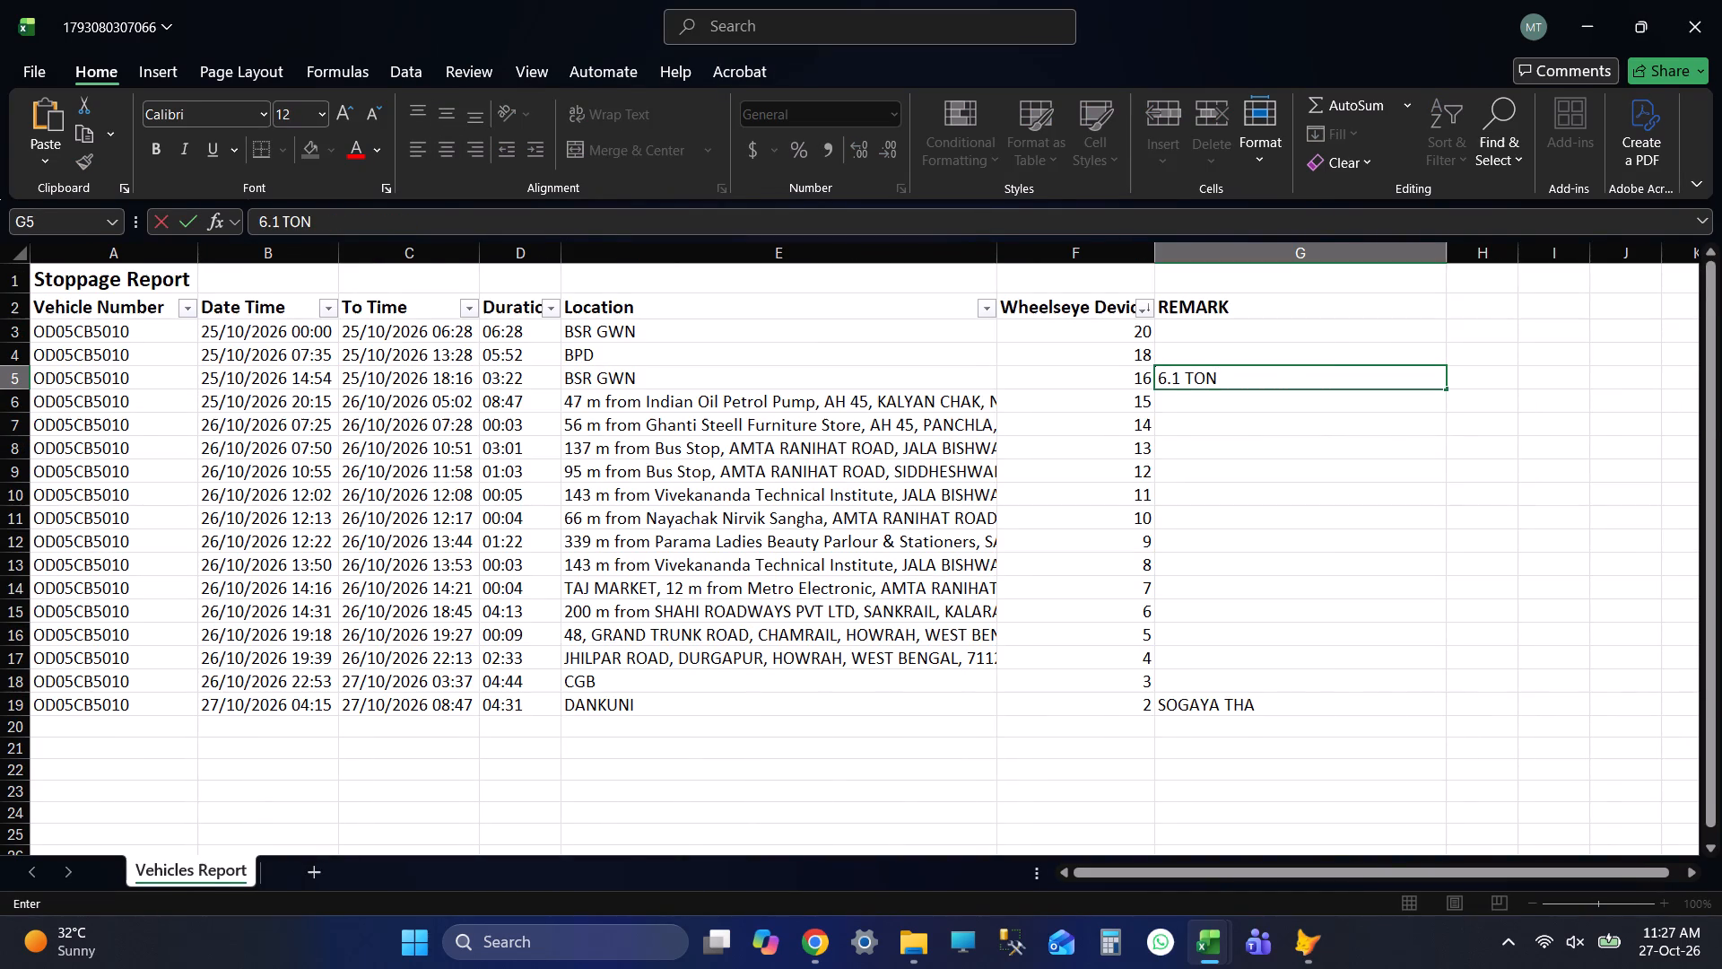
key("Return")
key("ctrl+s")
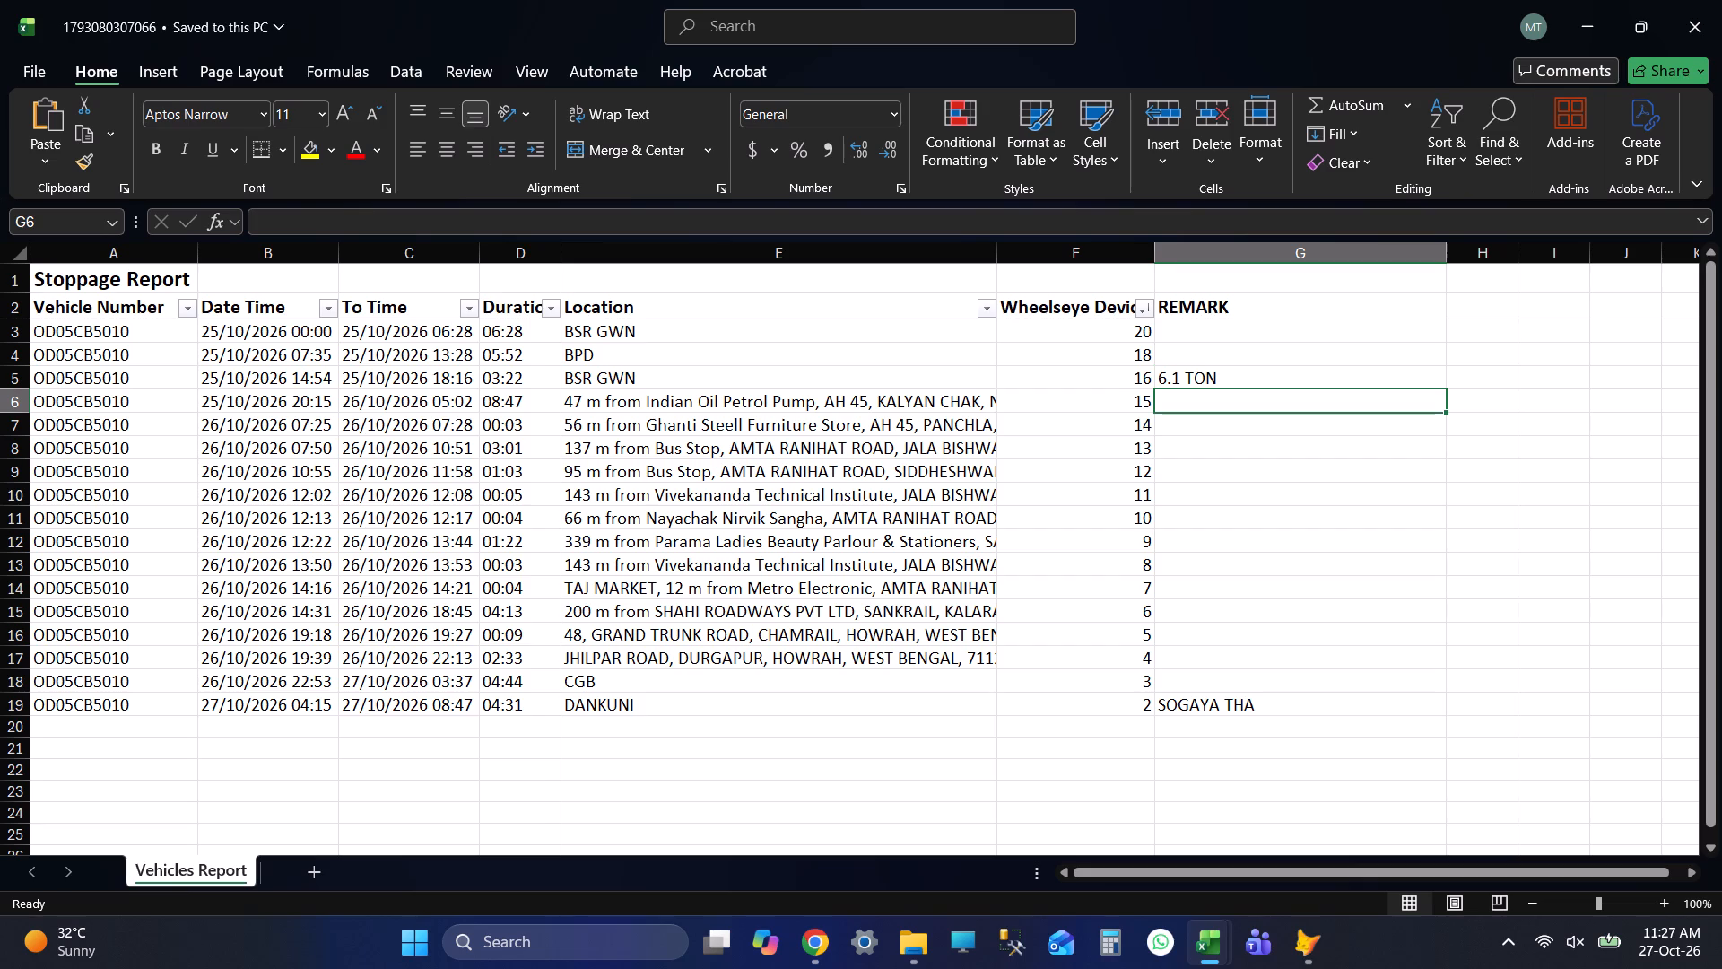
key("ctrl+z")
Append 6.1 TON to the end of the existing remark in row 5 and save the workbook.
double_click(1362, 373)
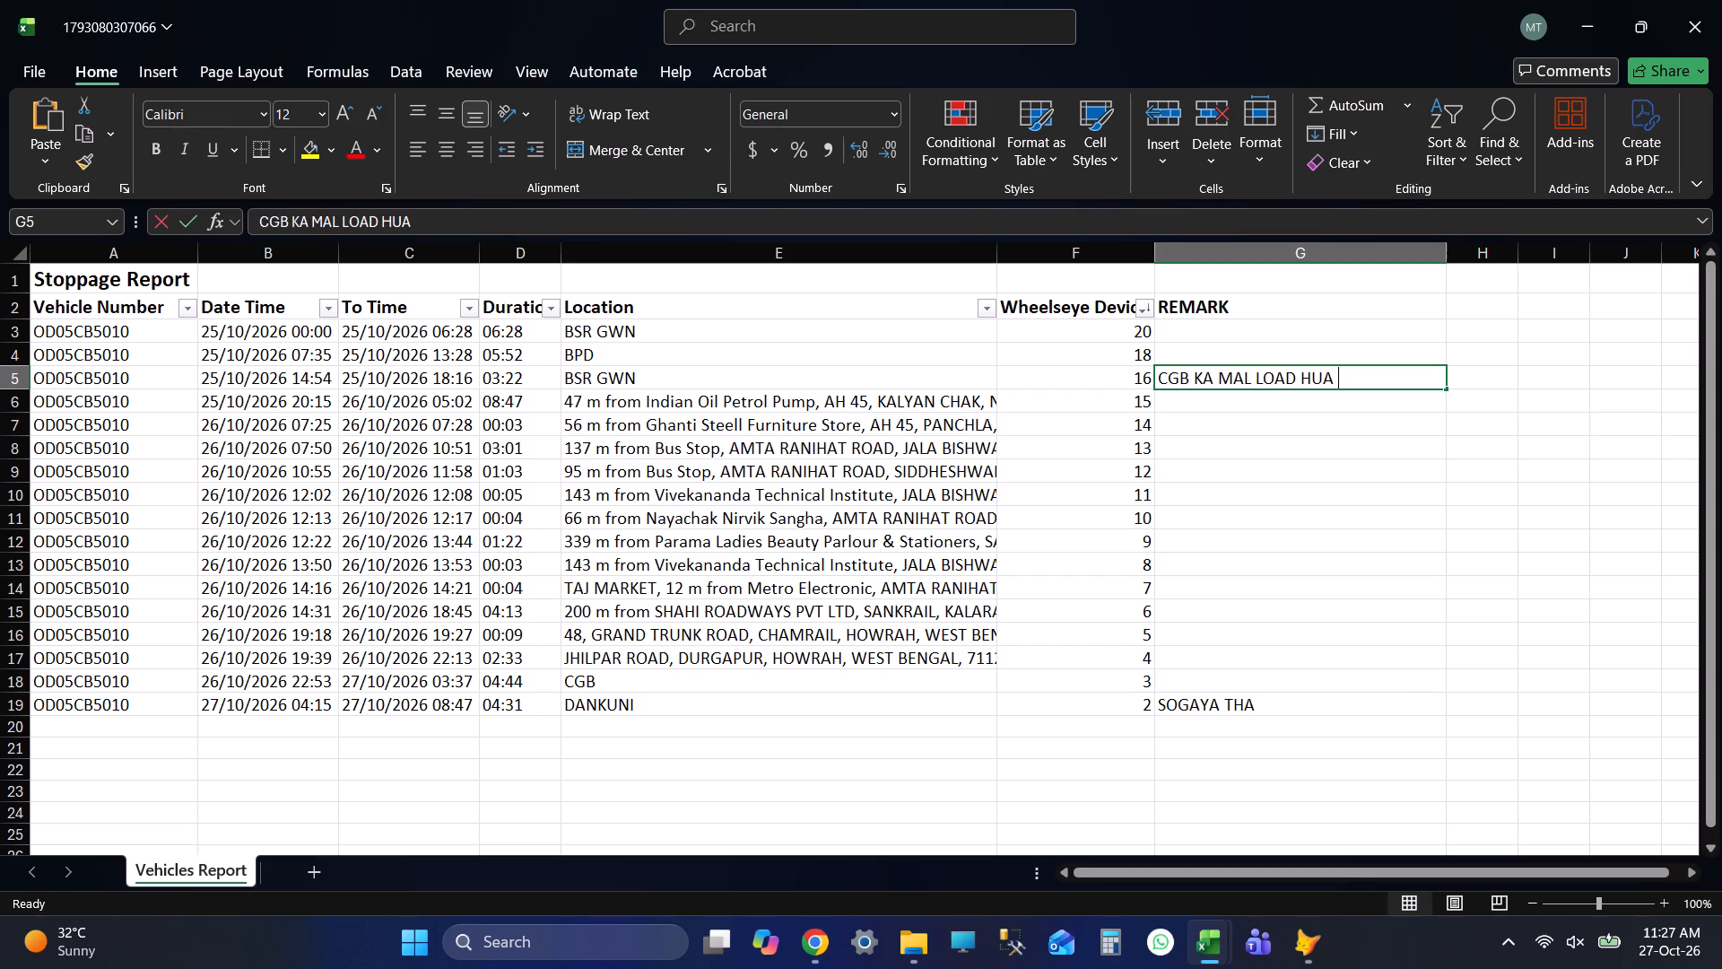
type("6.1 TOM")
key("BackSpace")
key("n")
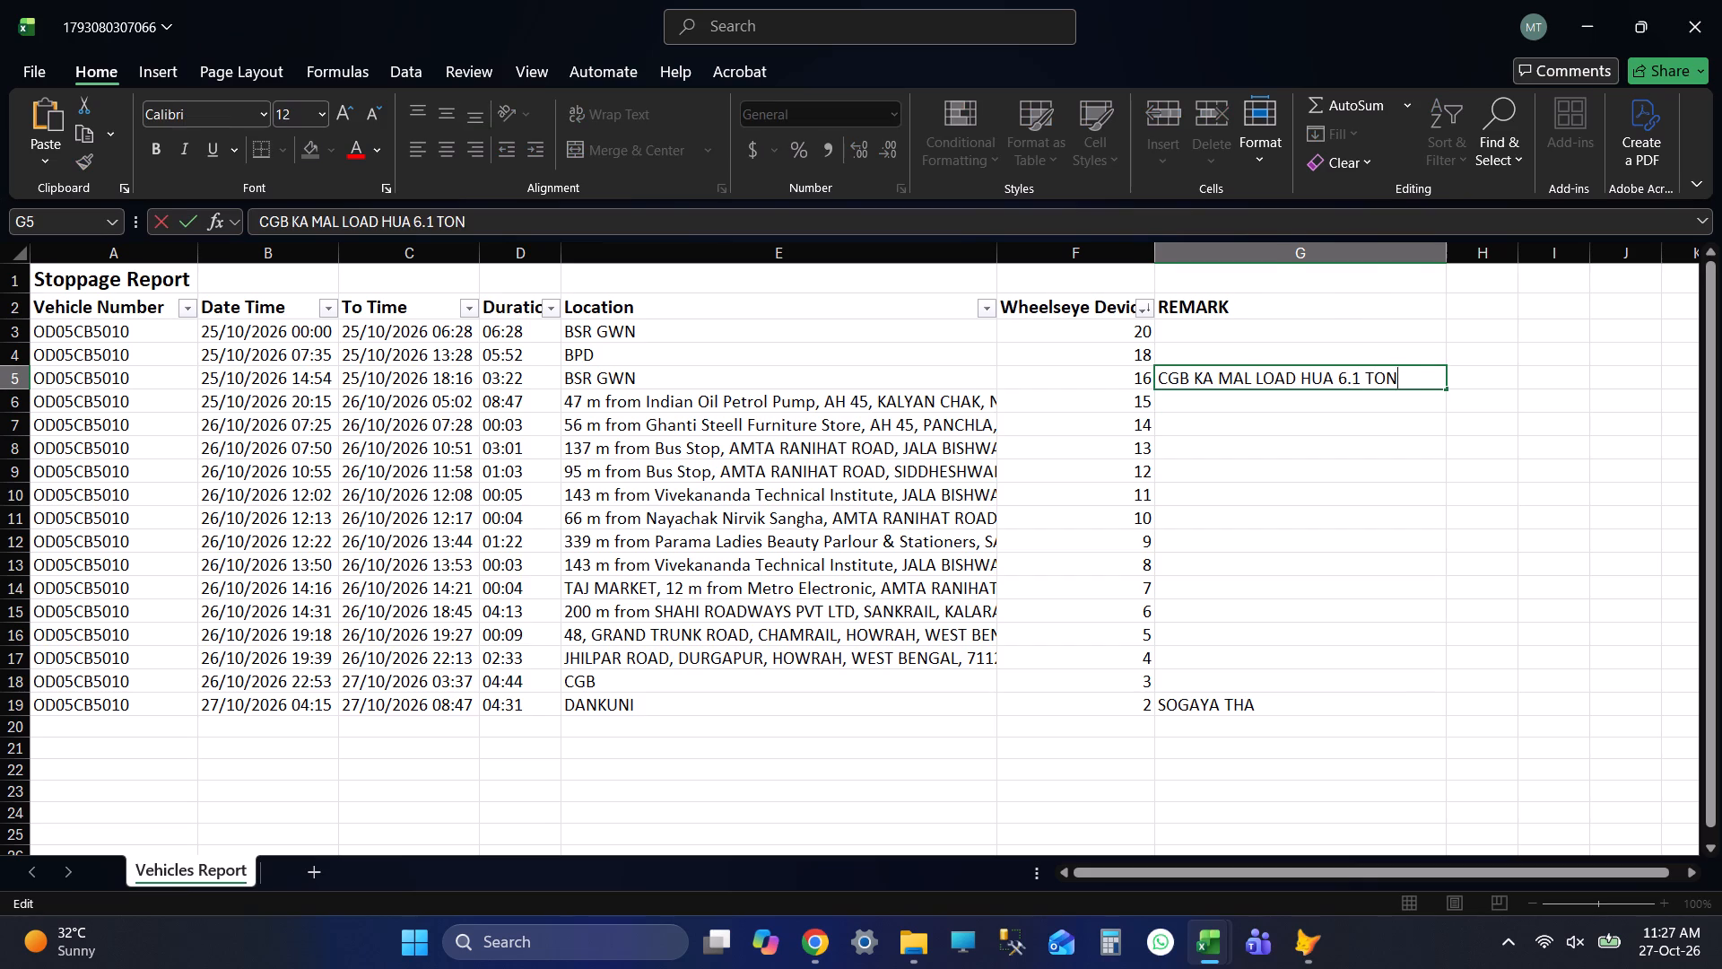
key("shift+Tab")
key("ctrl+s")
Compare the BPD stop in row 4 of the stoppage report with the manifest's BSR (BALASORE) entries.
left_click(659, 348)
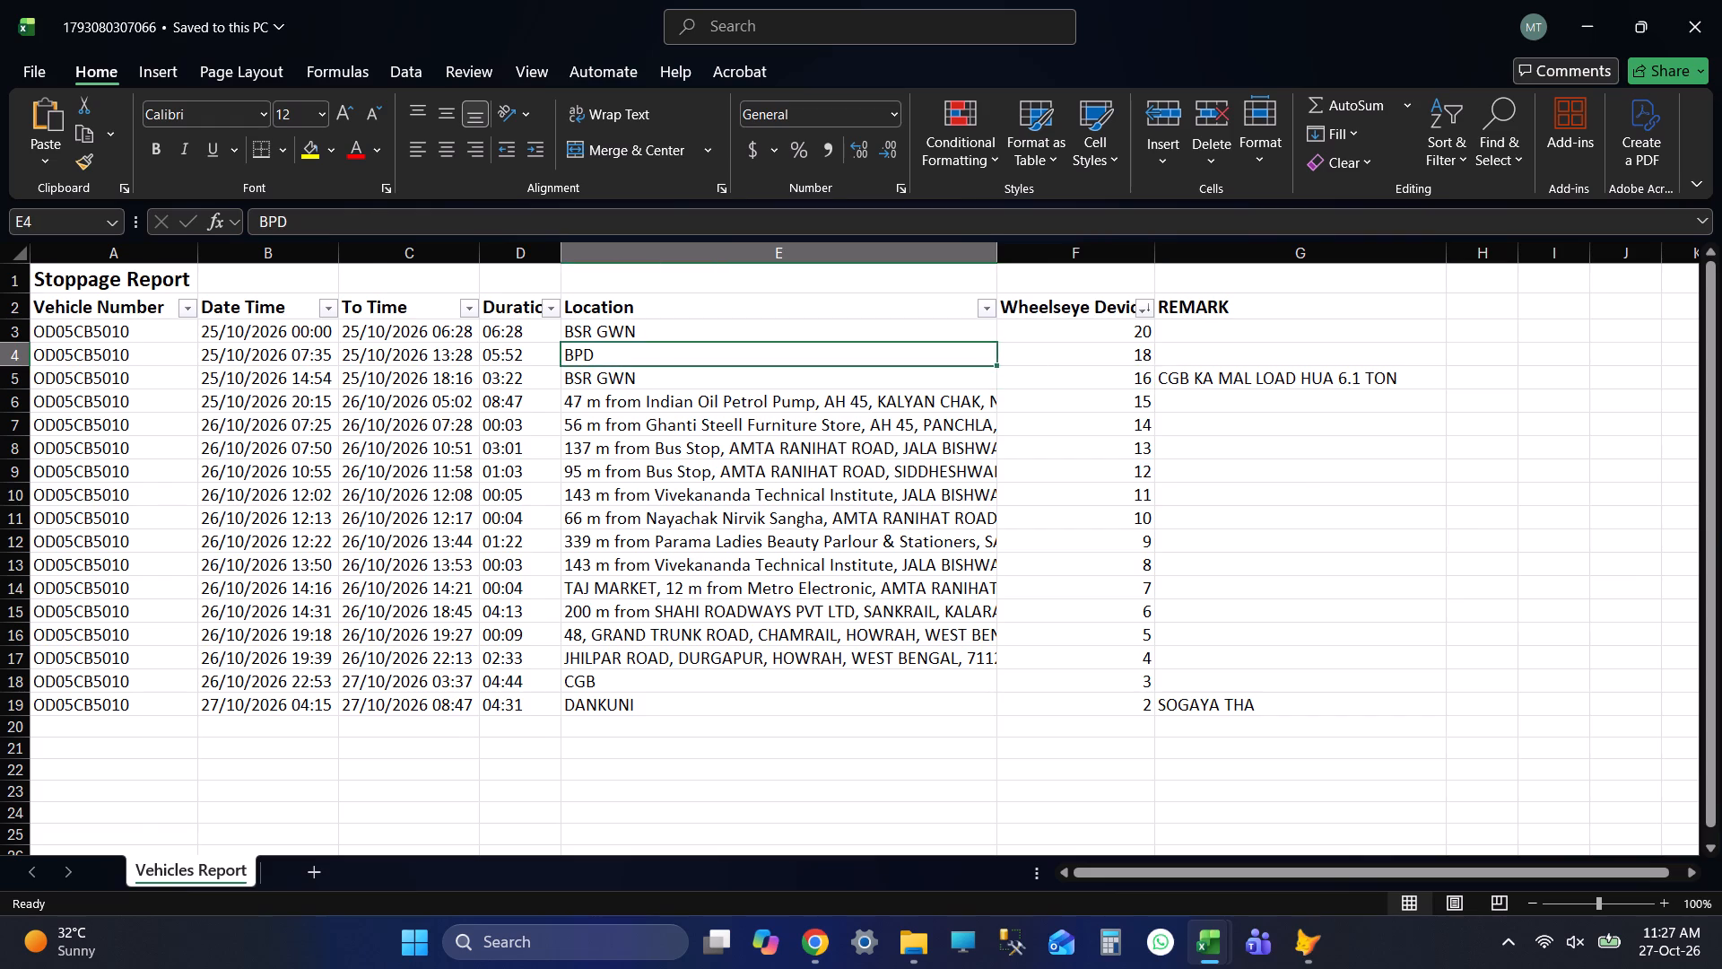
key("alt+Tab")
key("alt+Tab")
key("alt+Tab")
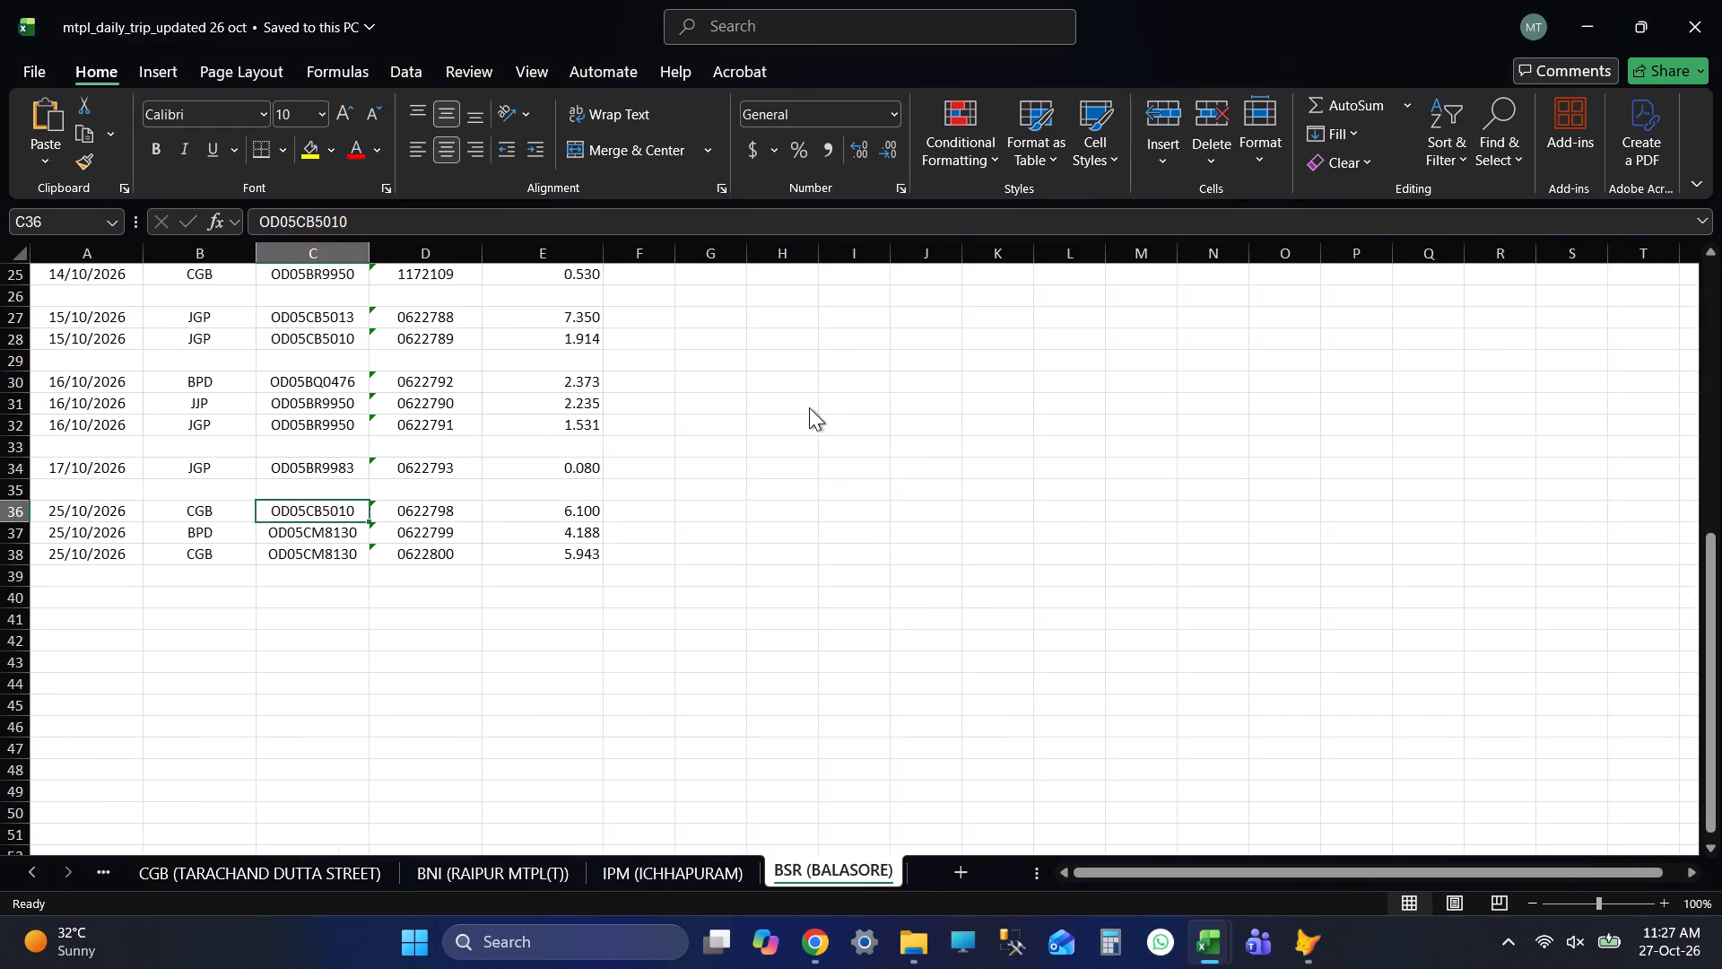
key("alt+Tab")
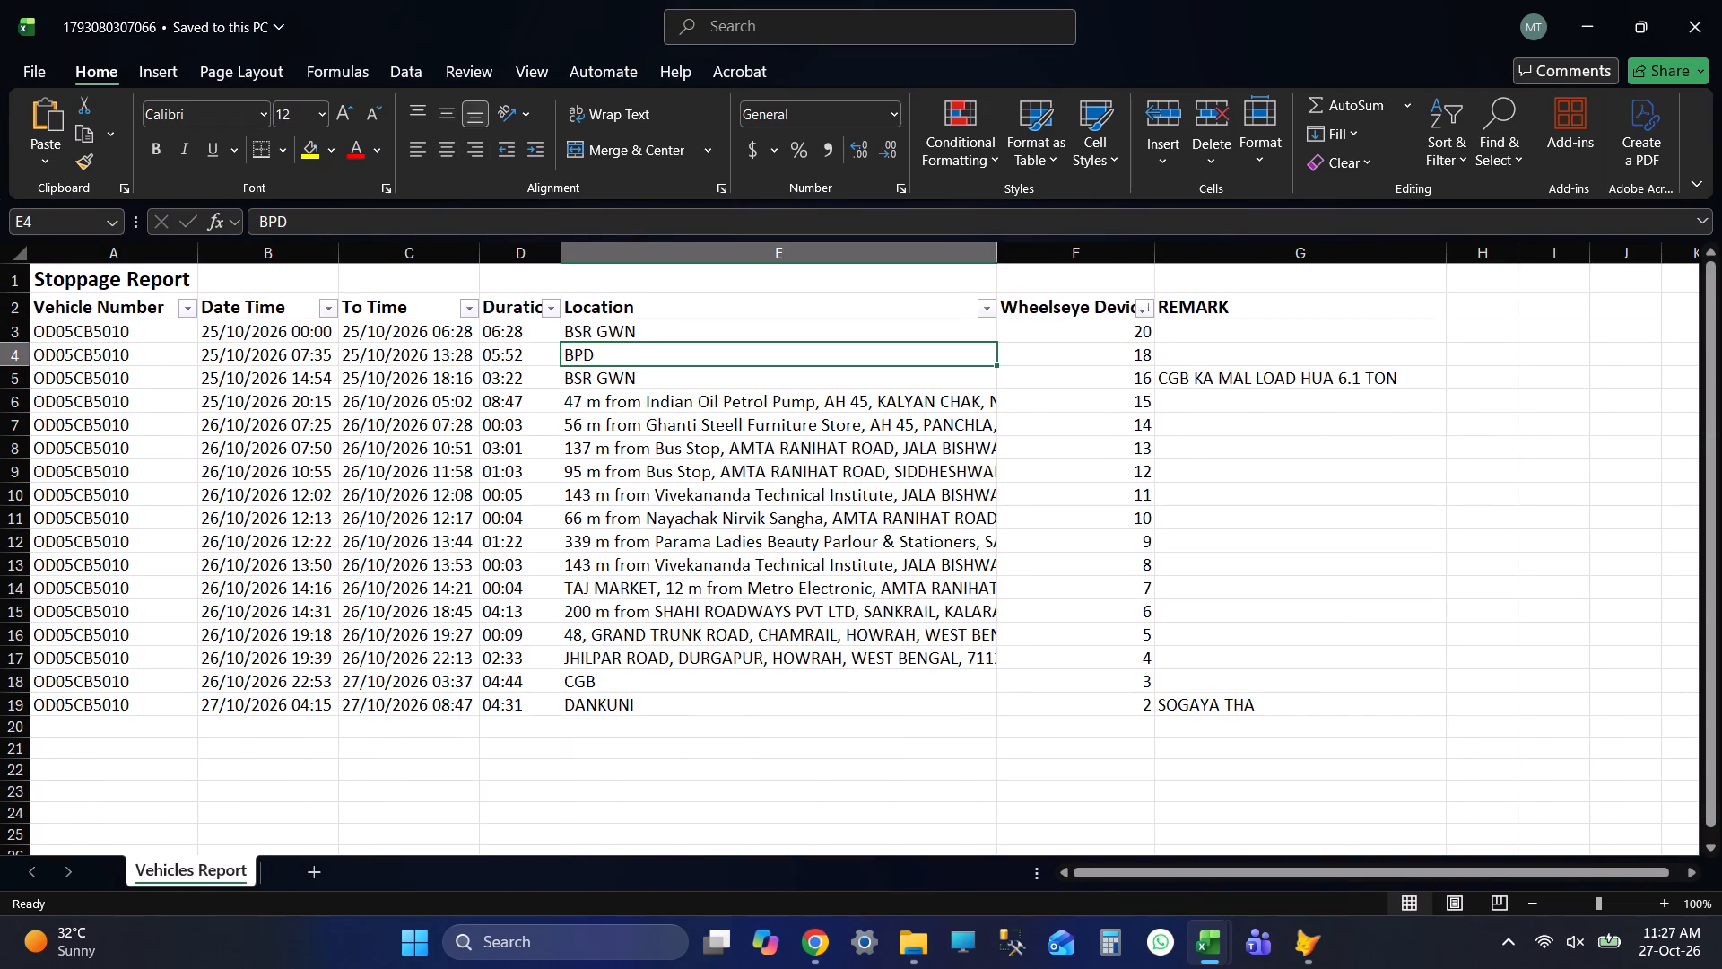
left_click(1216, 357)
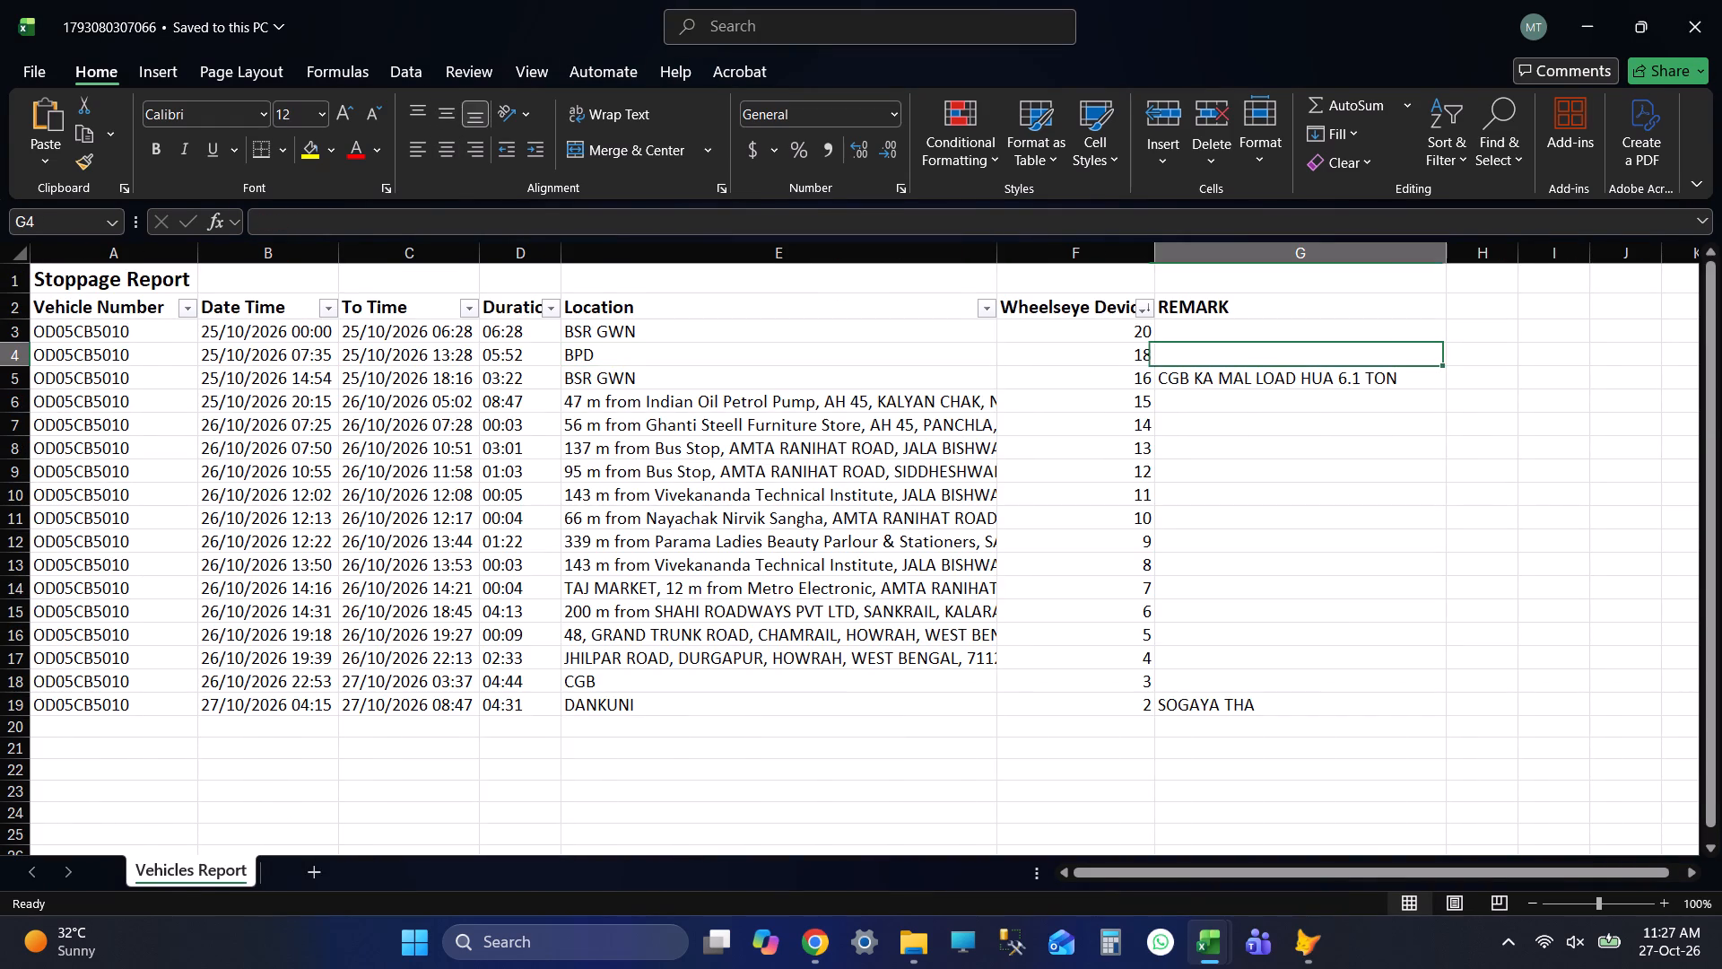
key("alt+Tab")
key("alt+Tab")
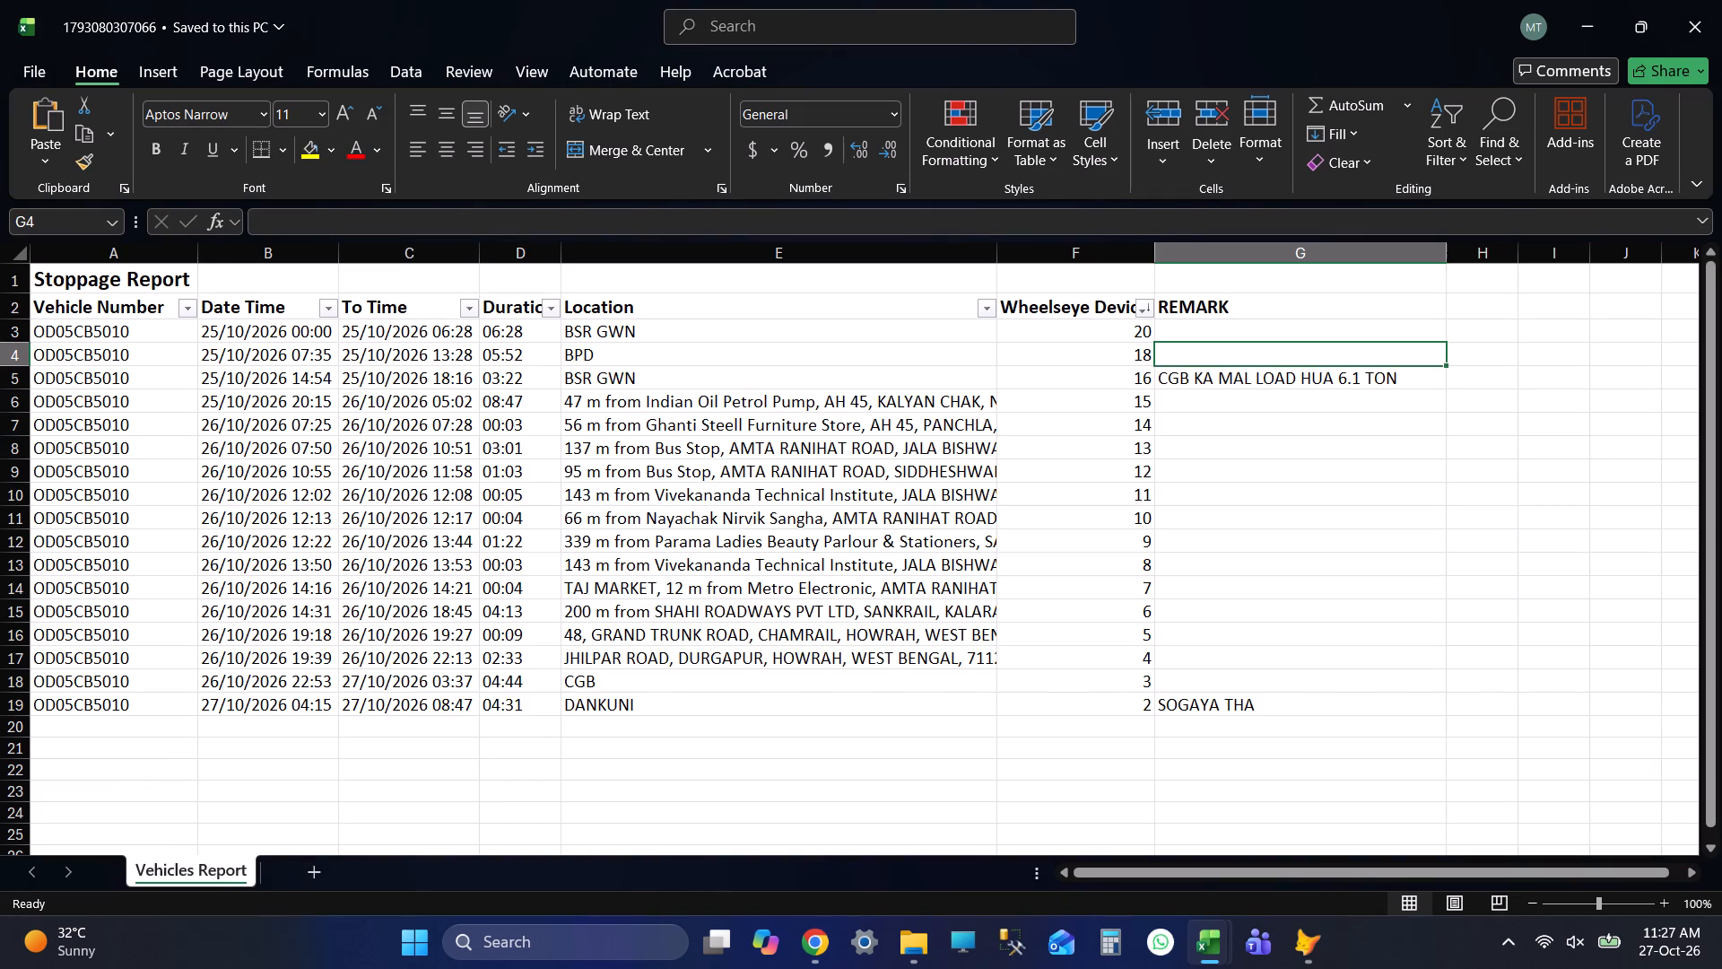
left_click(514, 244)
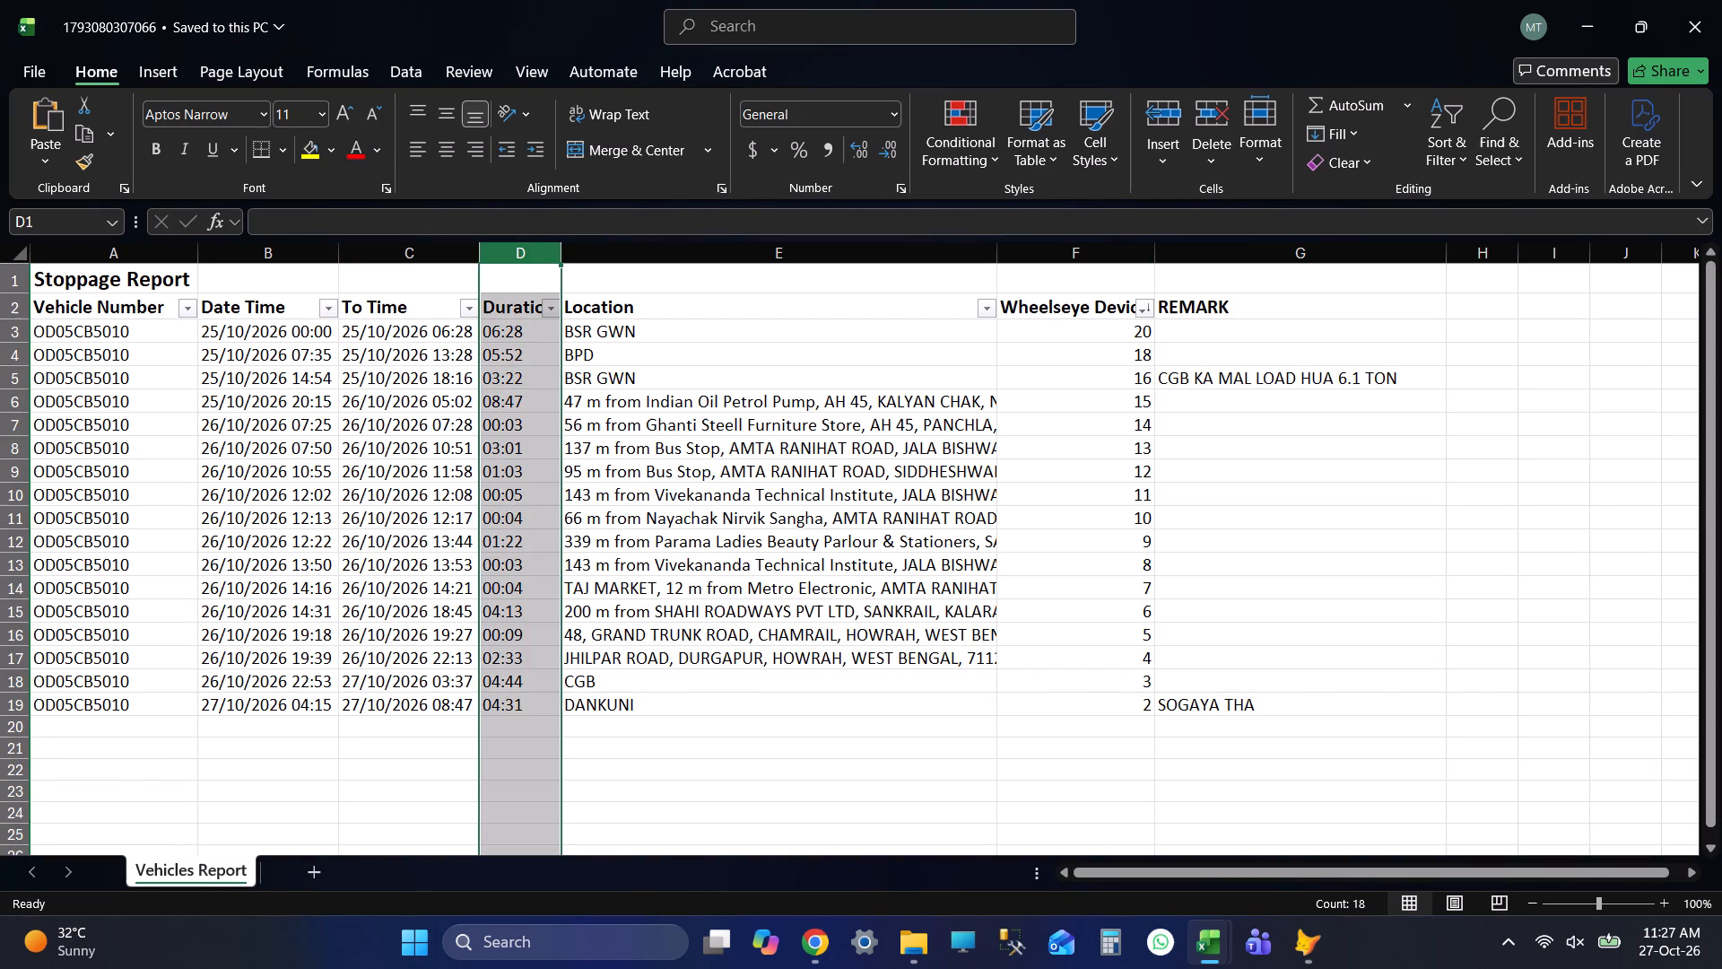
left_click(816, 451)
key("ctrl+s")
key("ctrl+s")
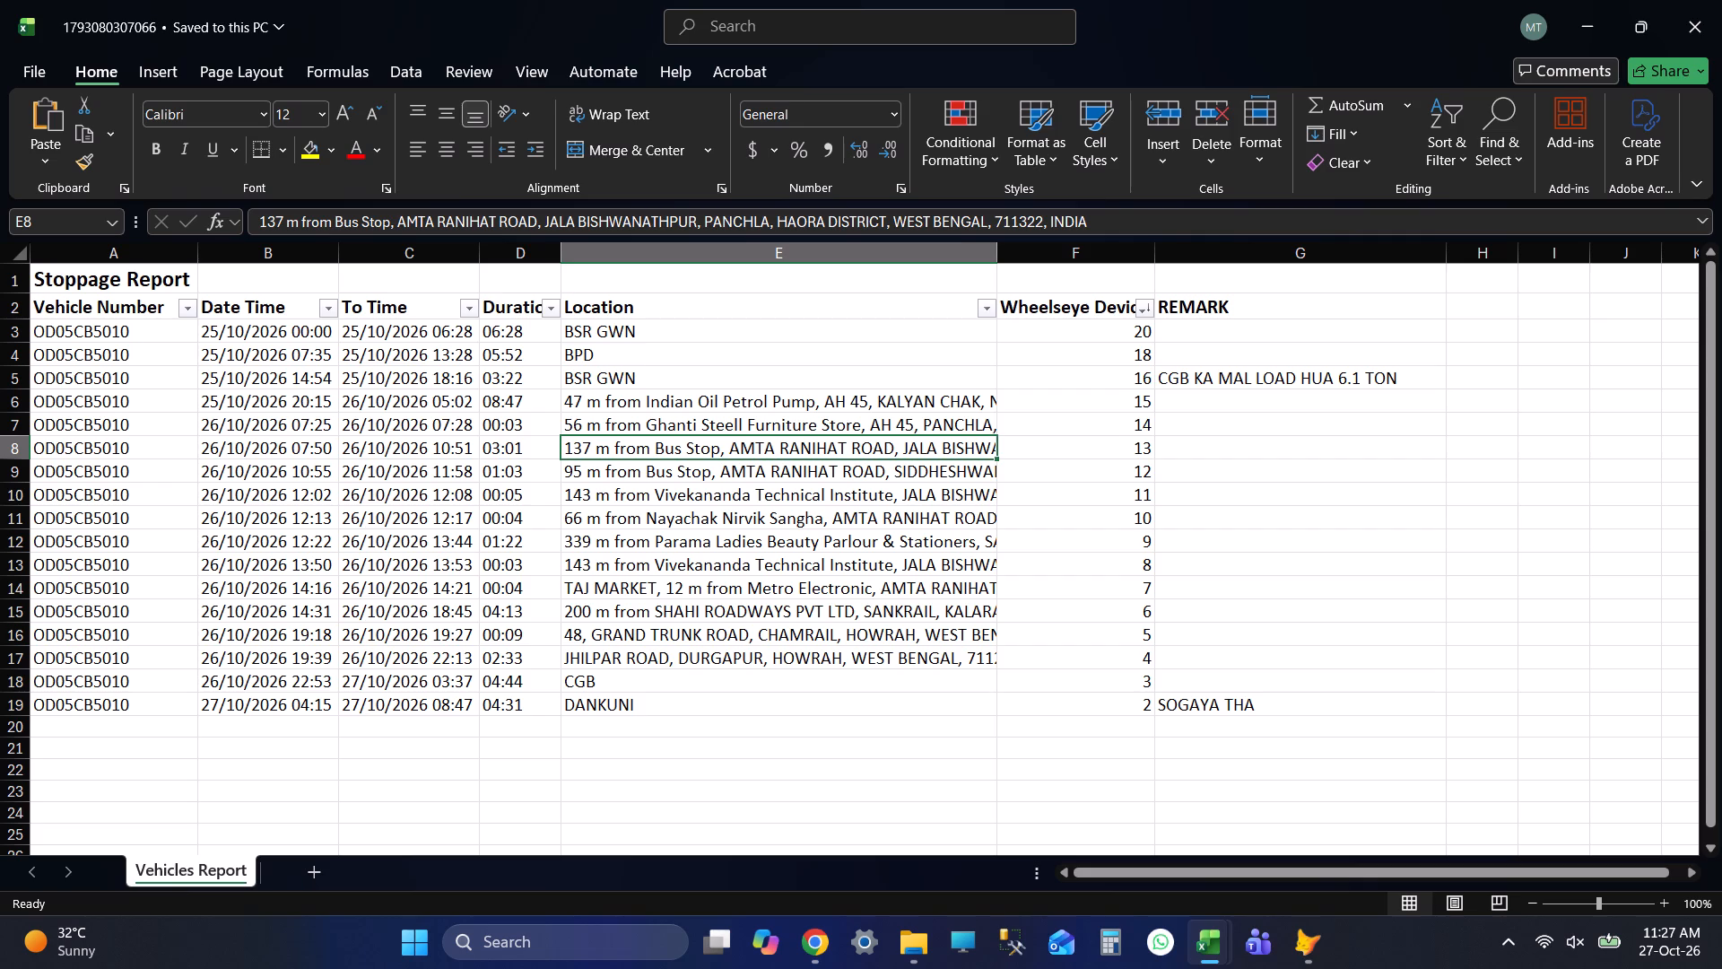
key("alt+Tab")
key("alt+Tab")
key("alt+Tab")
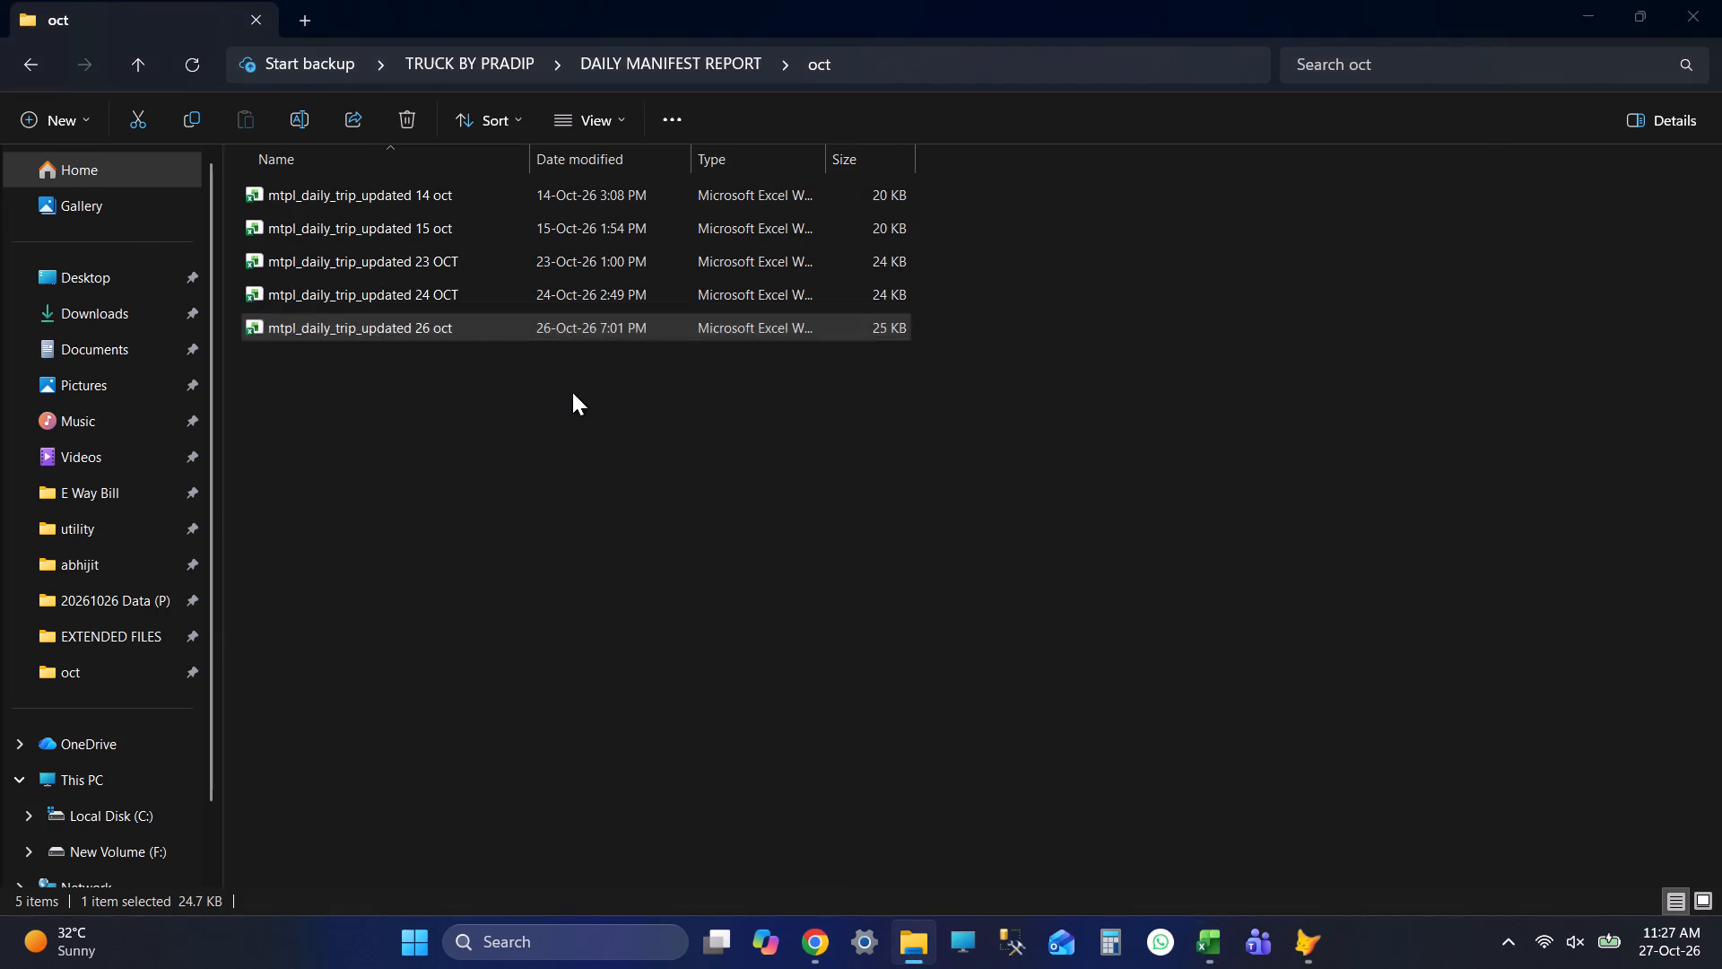
Enter the remark NIGHT TIME for the Indian Oil Petrol Pump stop in row 6 and save the workbook.
left_click(1224, 403)
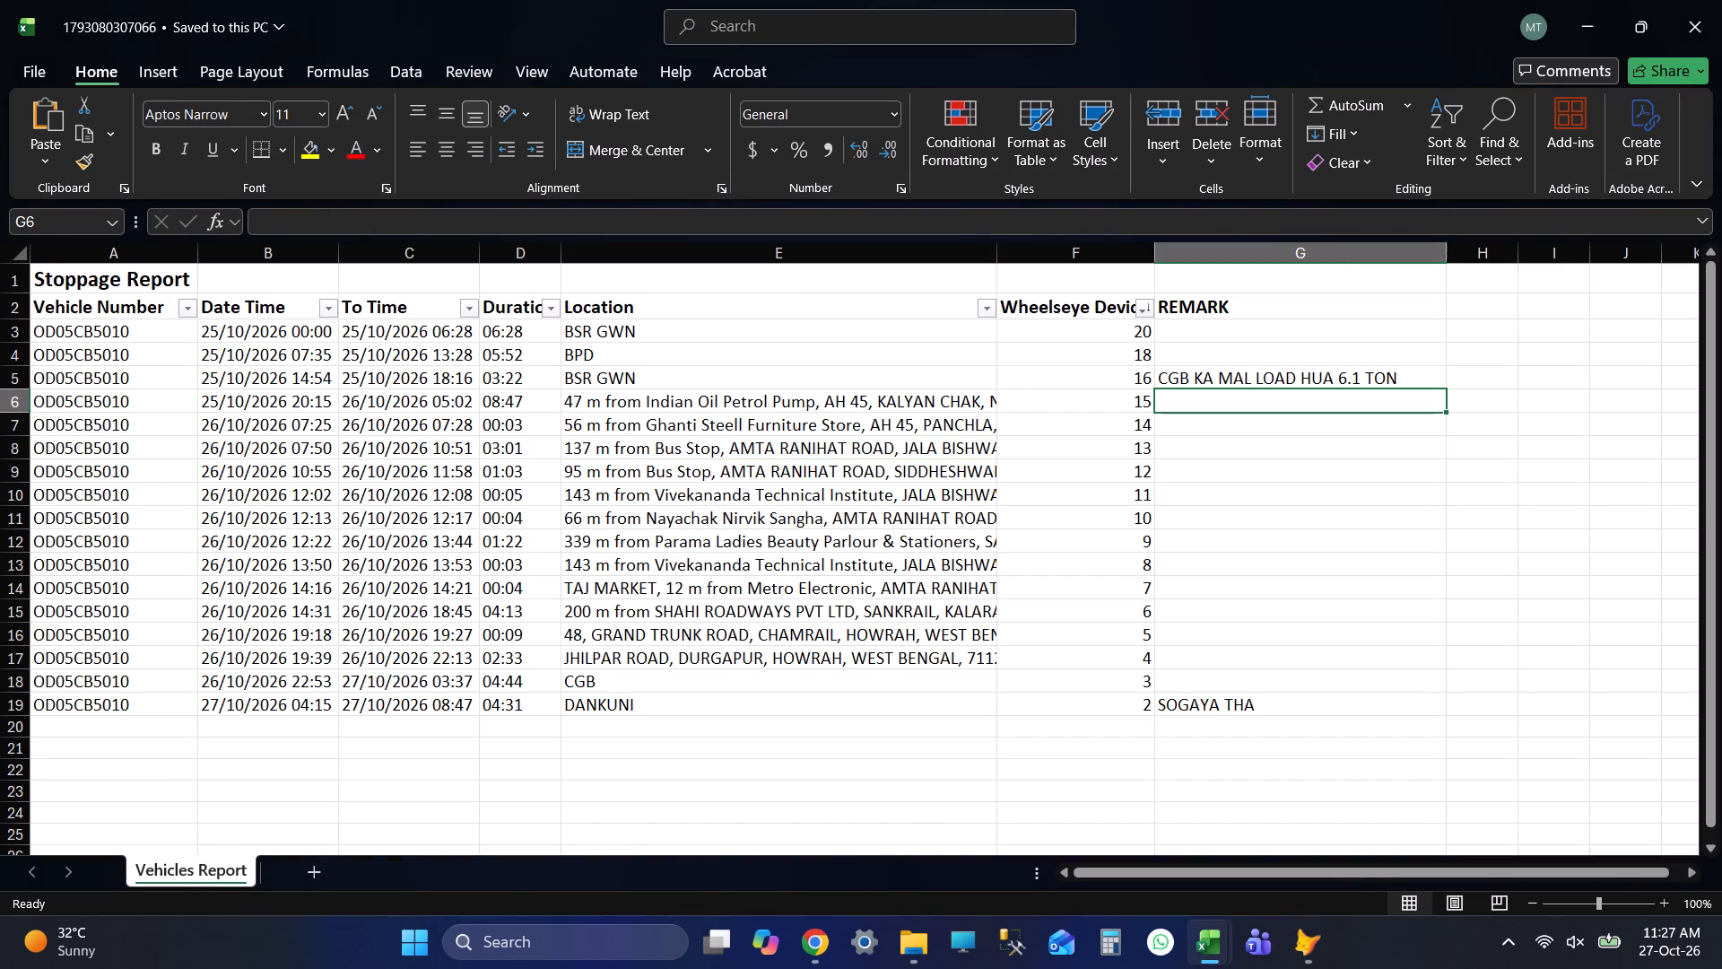
type("NIGHT TIME")
key("Return")
key("ctrl+s")
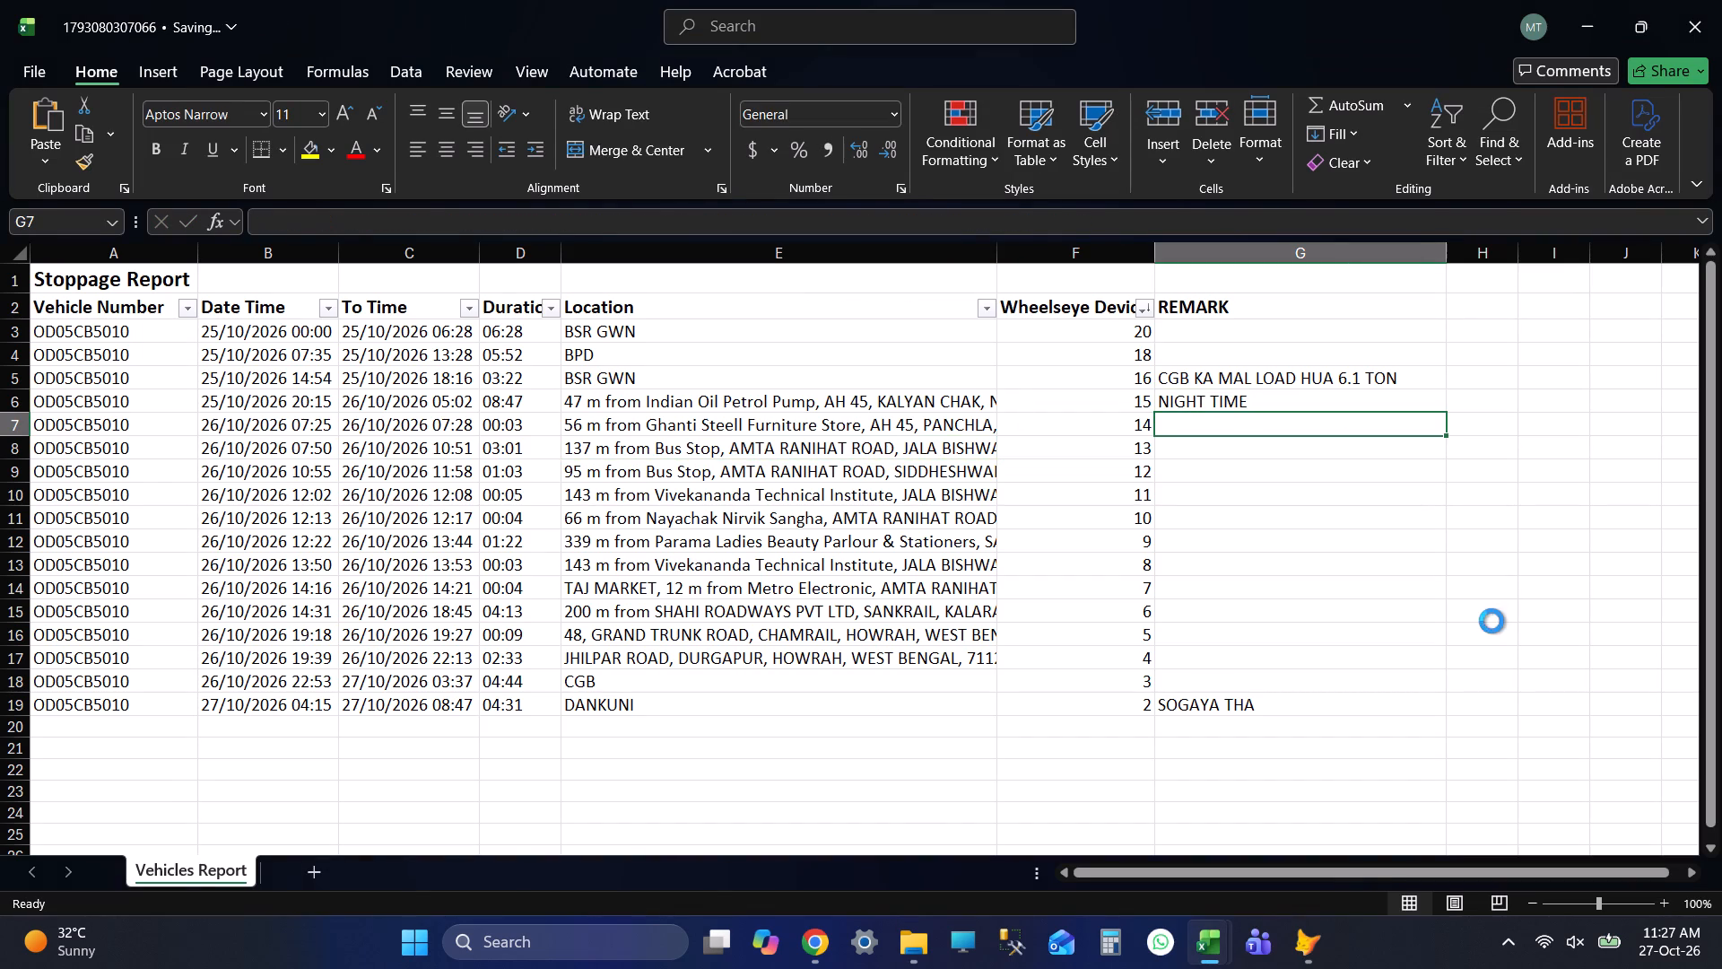
Switch to the oct folder window in File Explorer and close it.
key("alt+Tab")
key("alt+Tab")
key("alt+Tab")
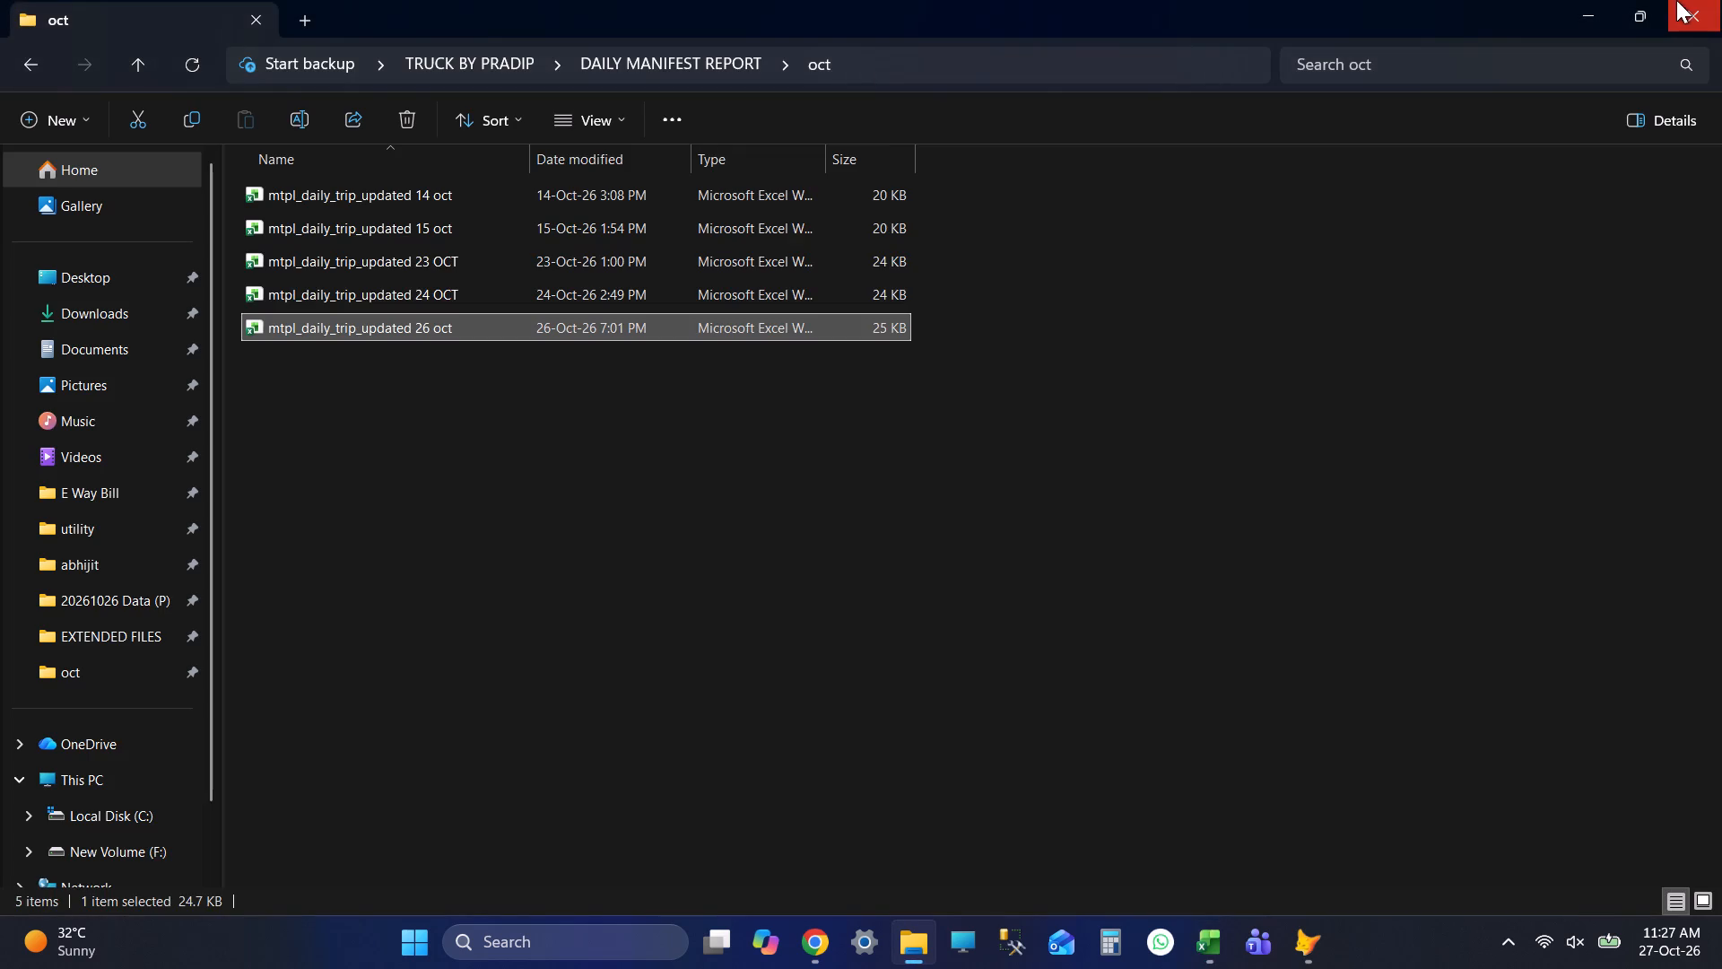
left_click(1676, 0)
Switch to Wheelseye and examine Stop 7 and Stop 8 of 26 Oct on the route map.
key("alt+Tab")
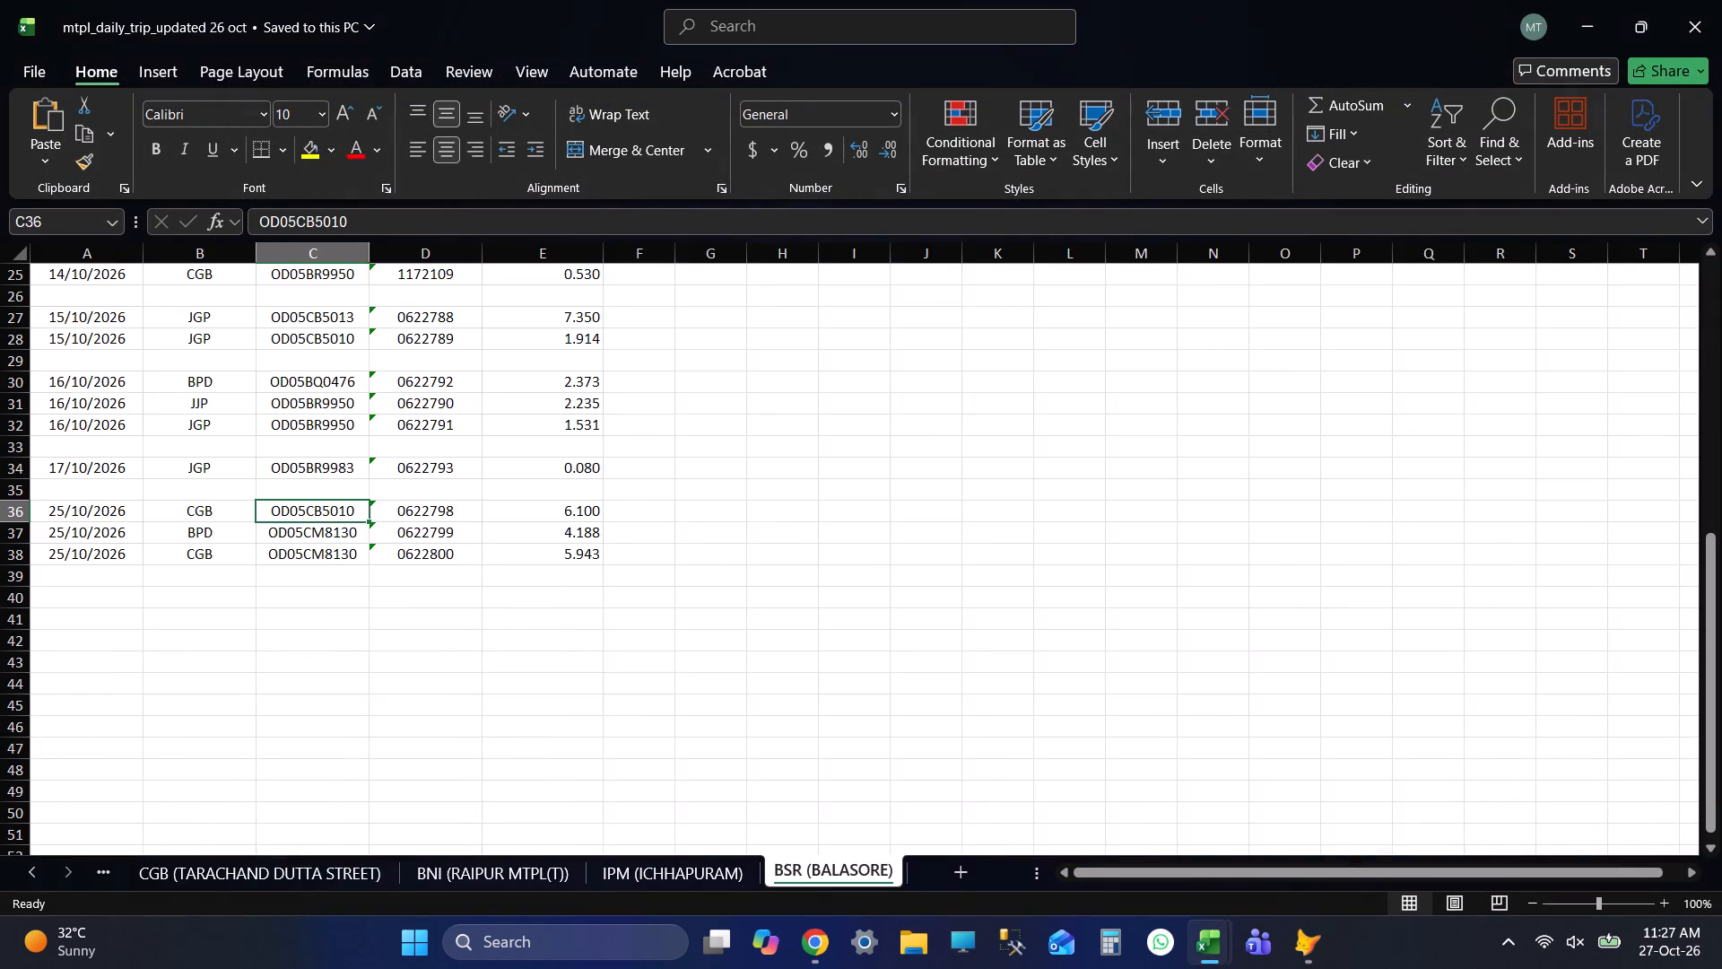
key("alt+Tab")
key("alt+Tab")
key("alt+Tab")
key("alt+Tab")
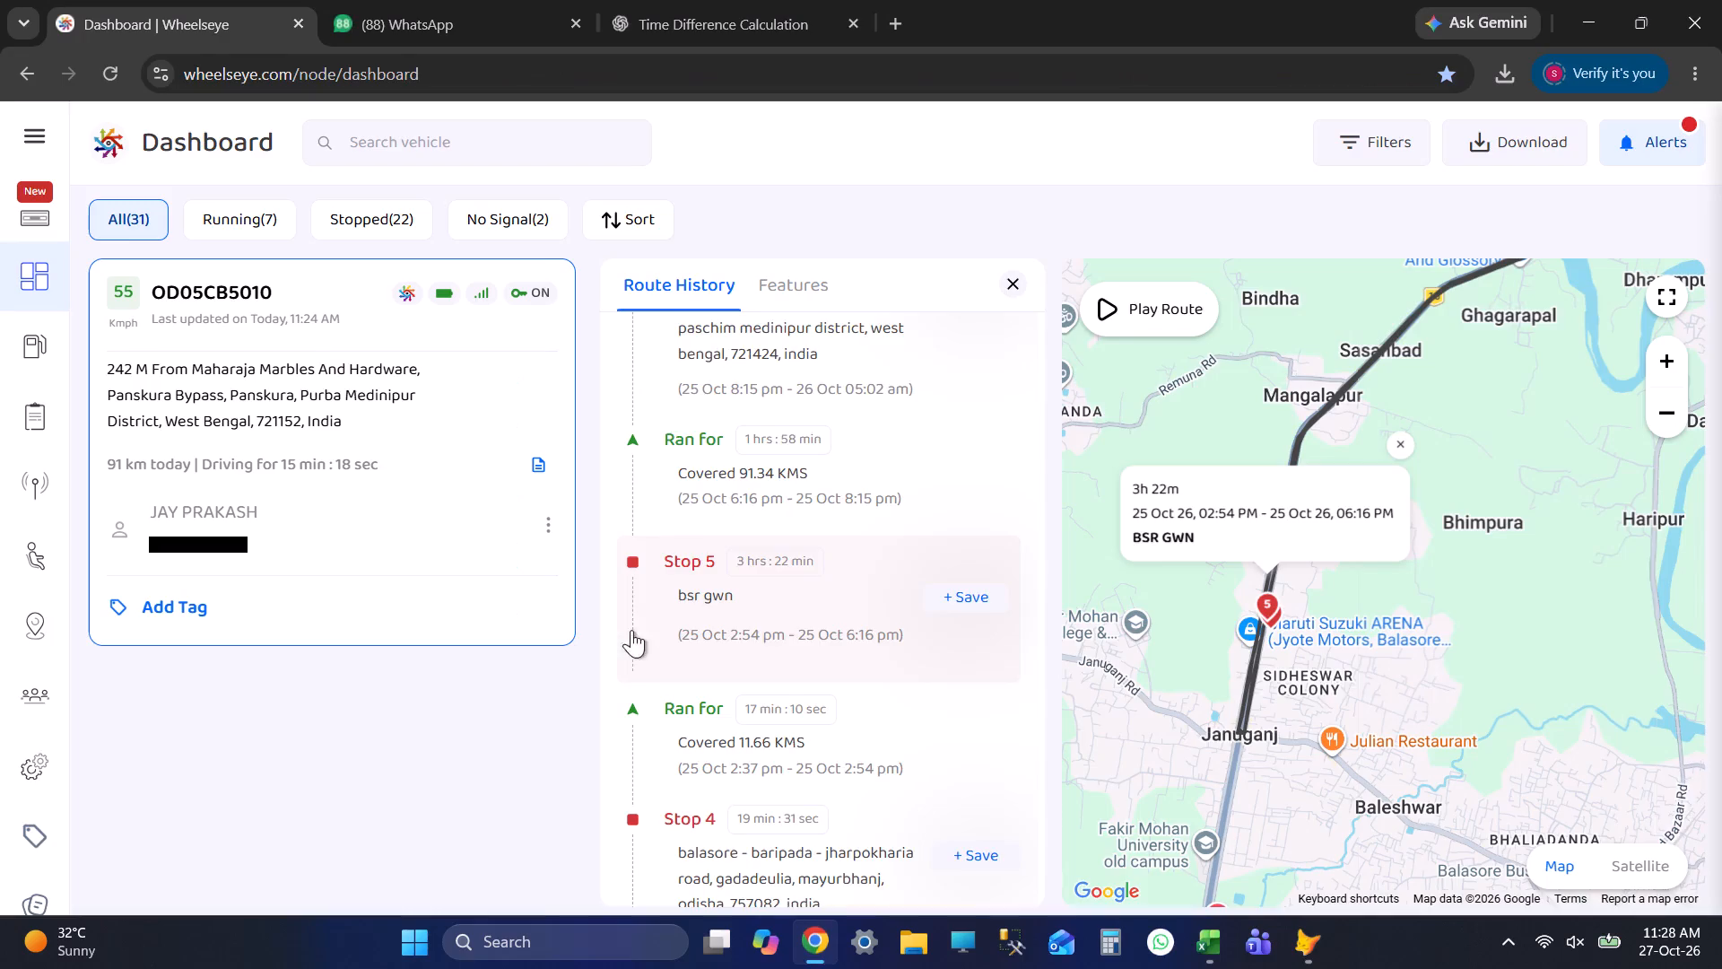
scroll(791, 606, "up", 2)
left_click(791, 606)
scroll(791, 606, "up", 3)
left_click(791, 606)
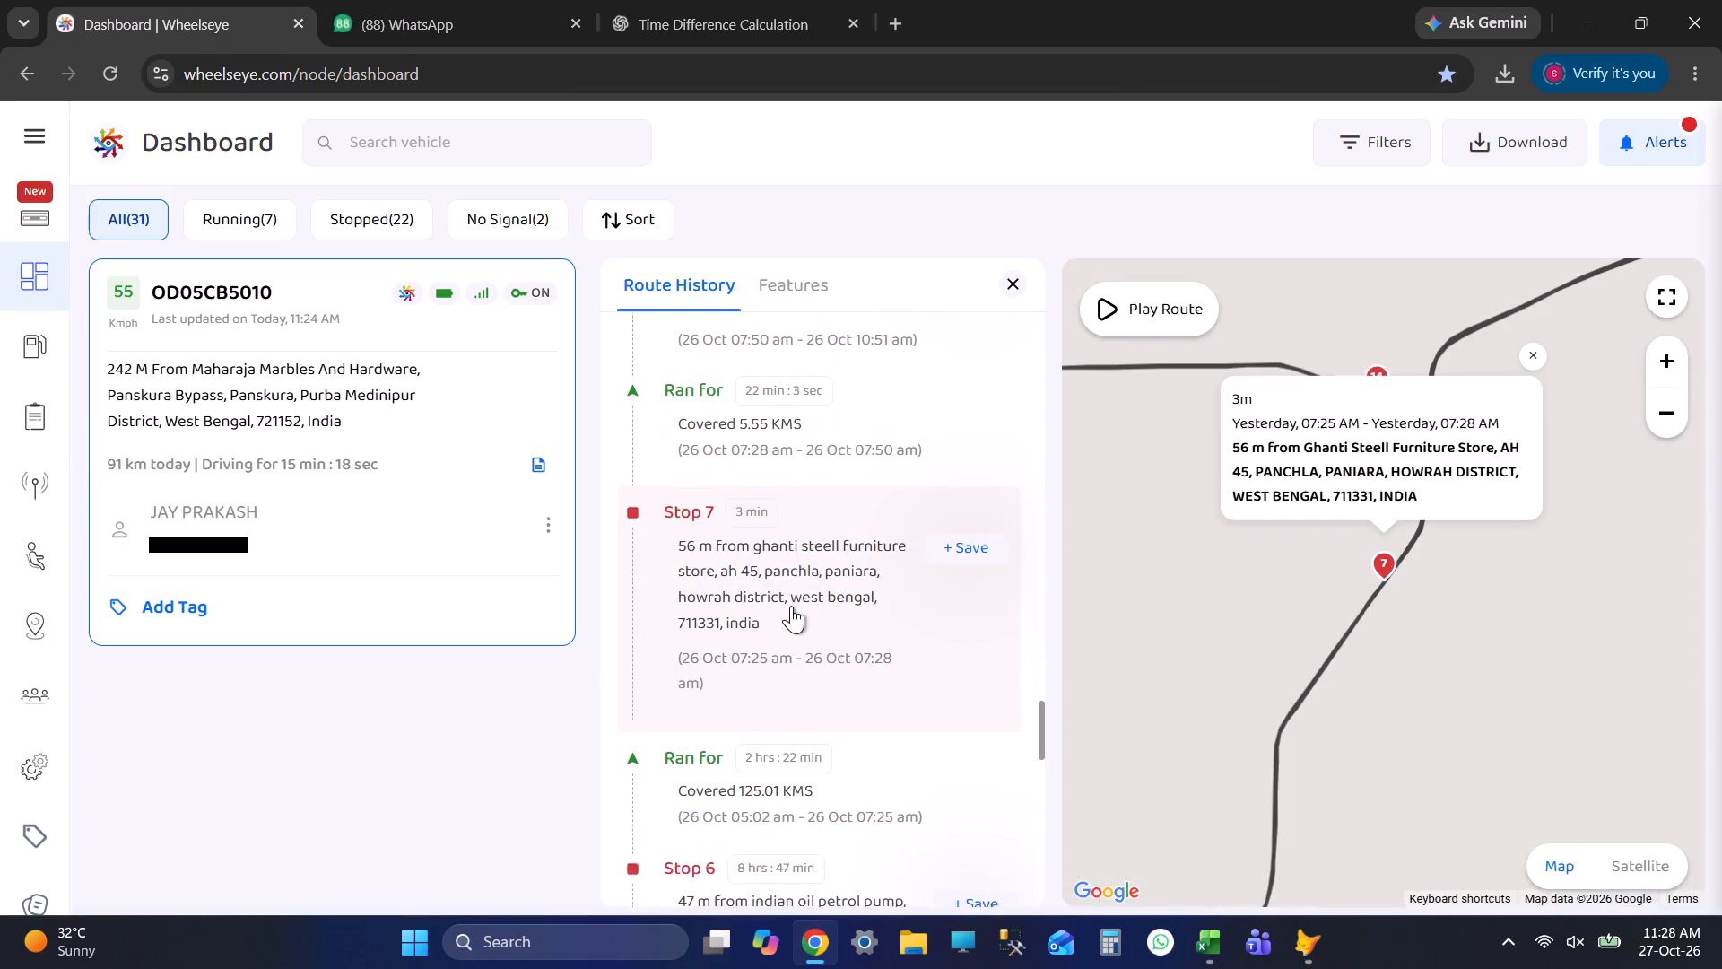
scroll(791, 606, "up", 3)
left_click(791, 606)
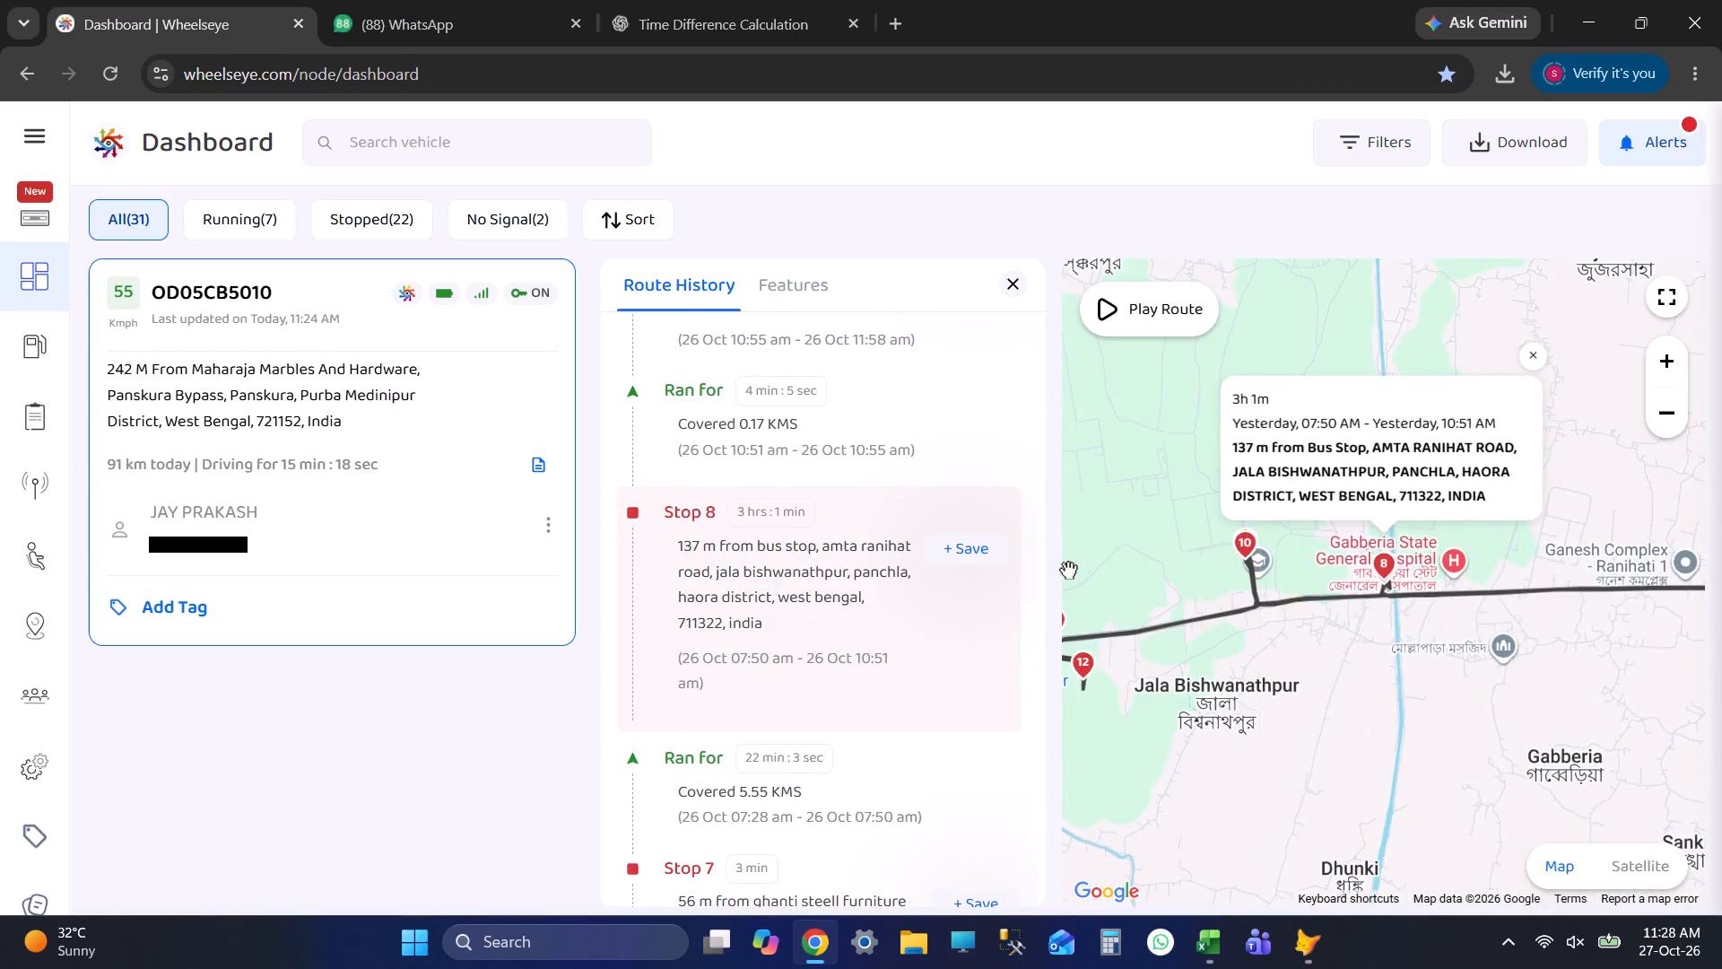
In the stoppage report, delete row 7 containing the 00:03 stop near Ghanti Steell Furniture Store.
key("alt+Tab")
left_click(538, 426)
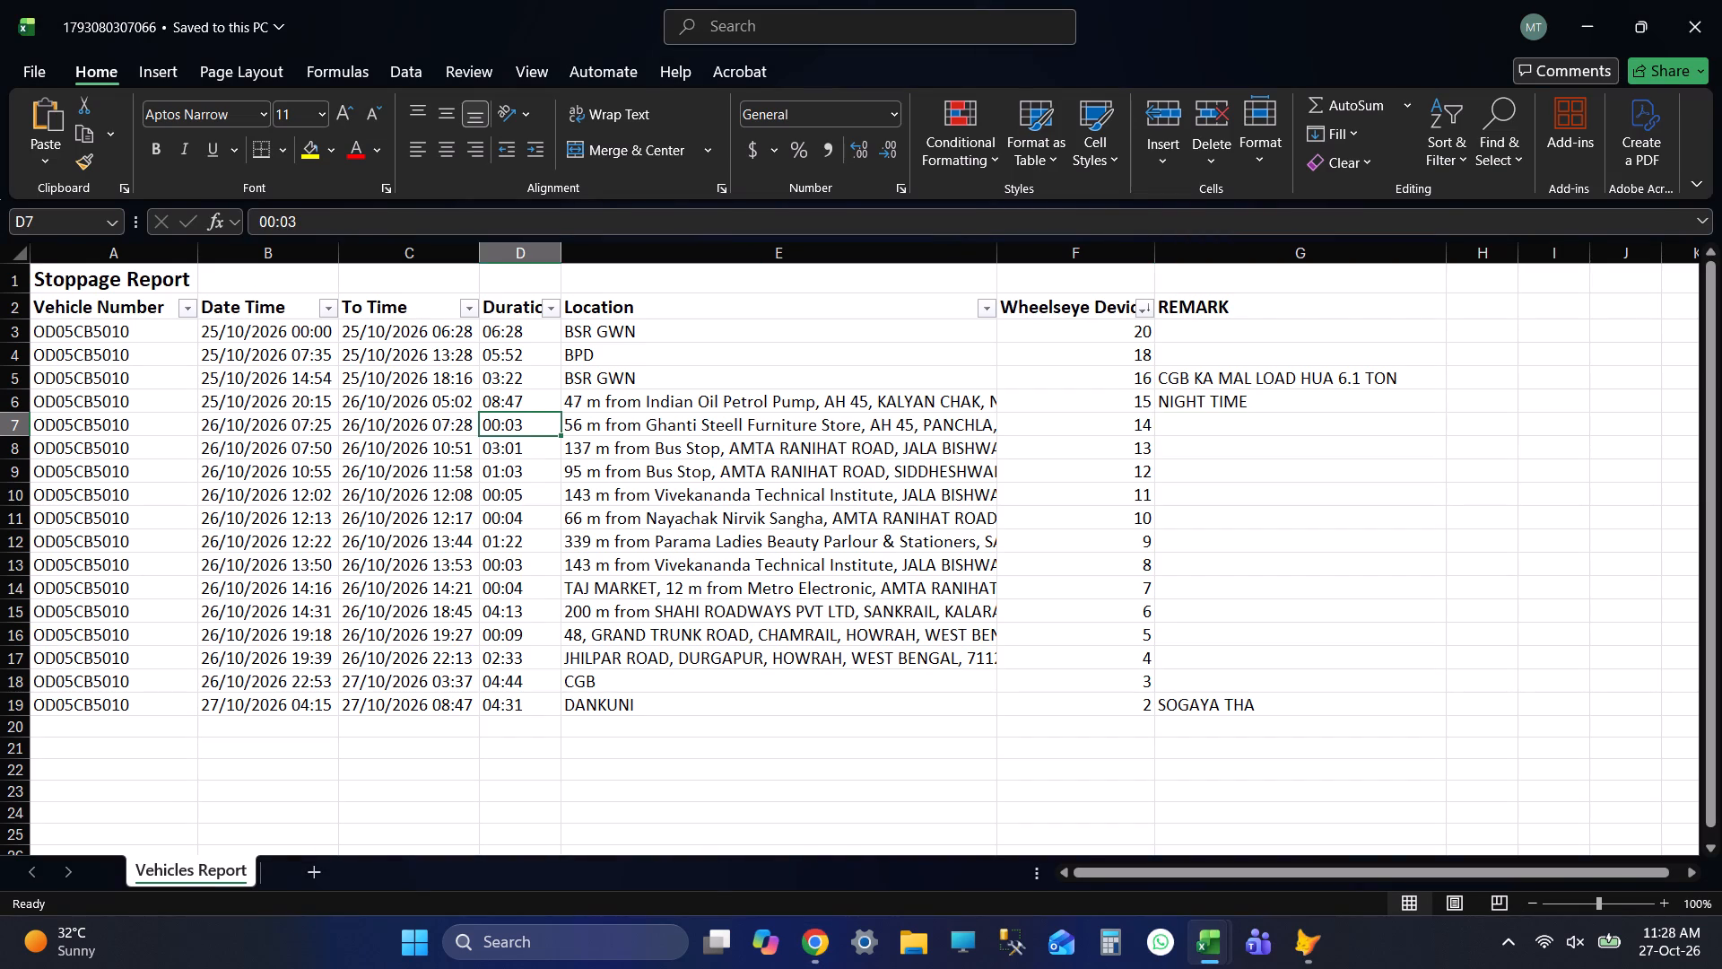
left_click(27, 421)
key("ctrl+minus")
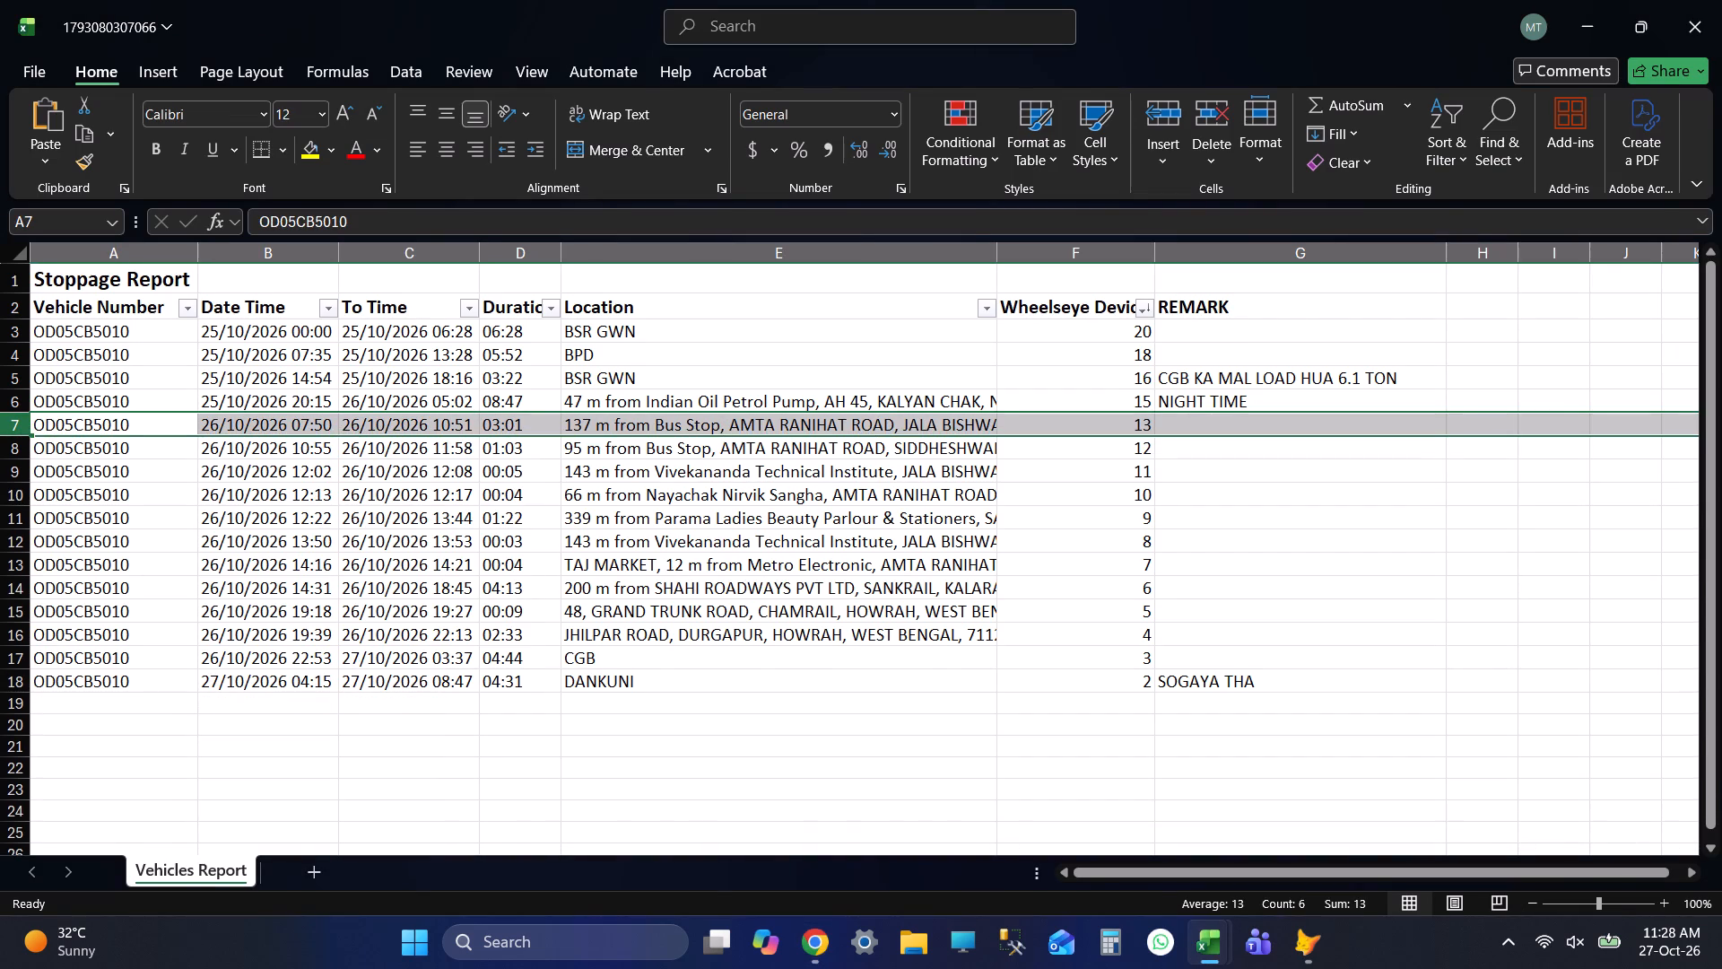
Save the stoppage report workbook.
left_click(518, 440)
key("ctrl+s")
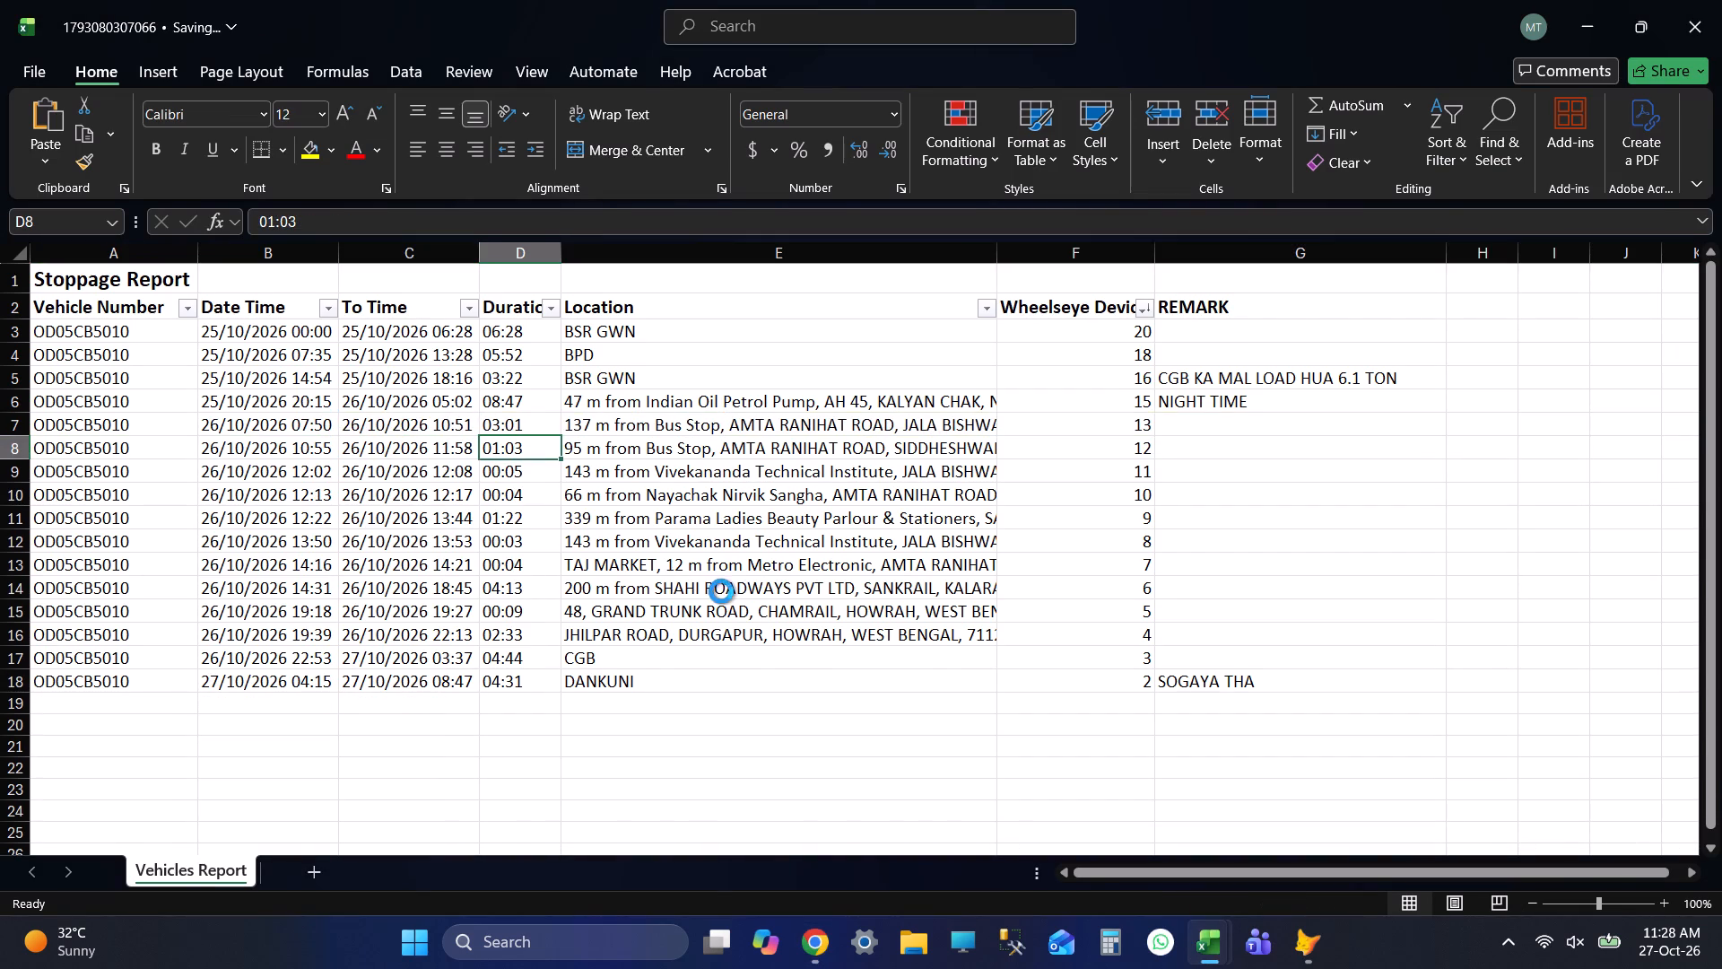
key("ctrl+s")
Switch to Wheelseye and examine Stop 8 and Stop 9 of 26 Oct on the route map, including Stop 8's surroundings in satellite view.
key("alt+Tab")
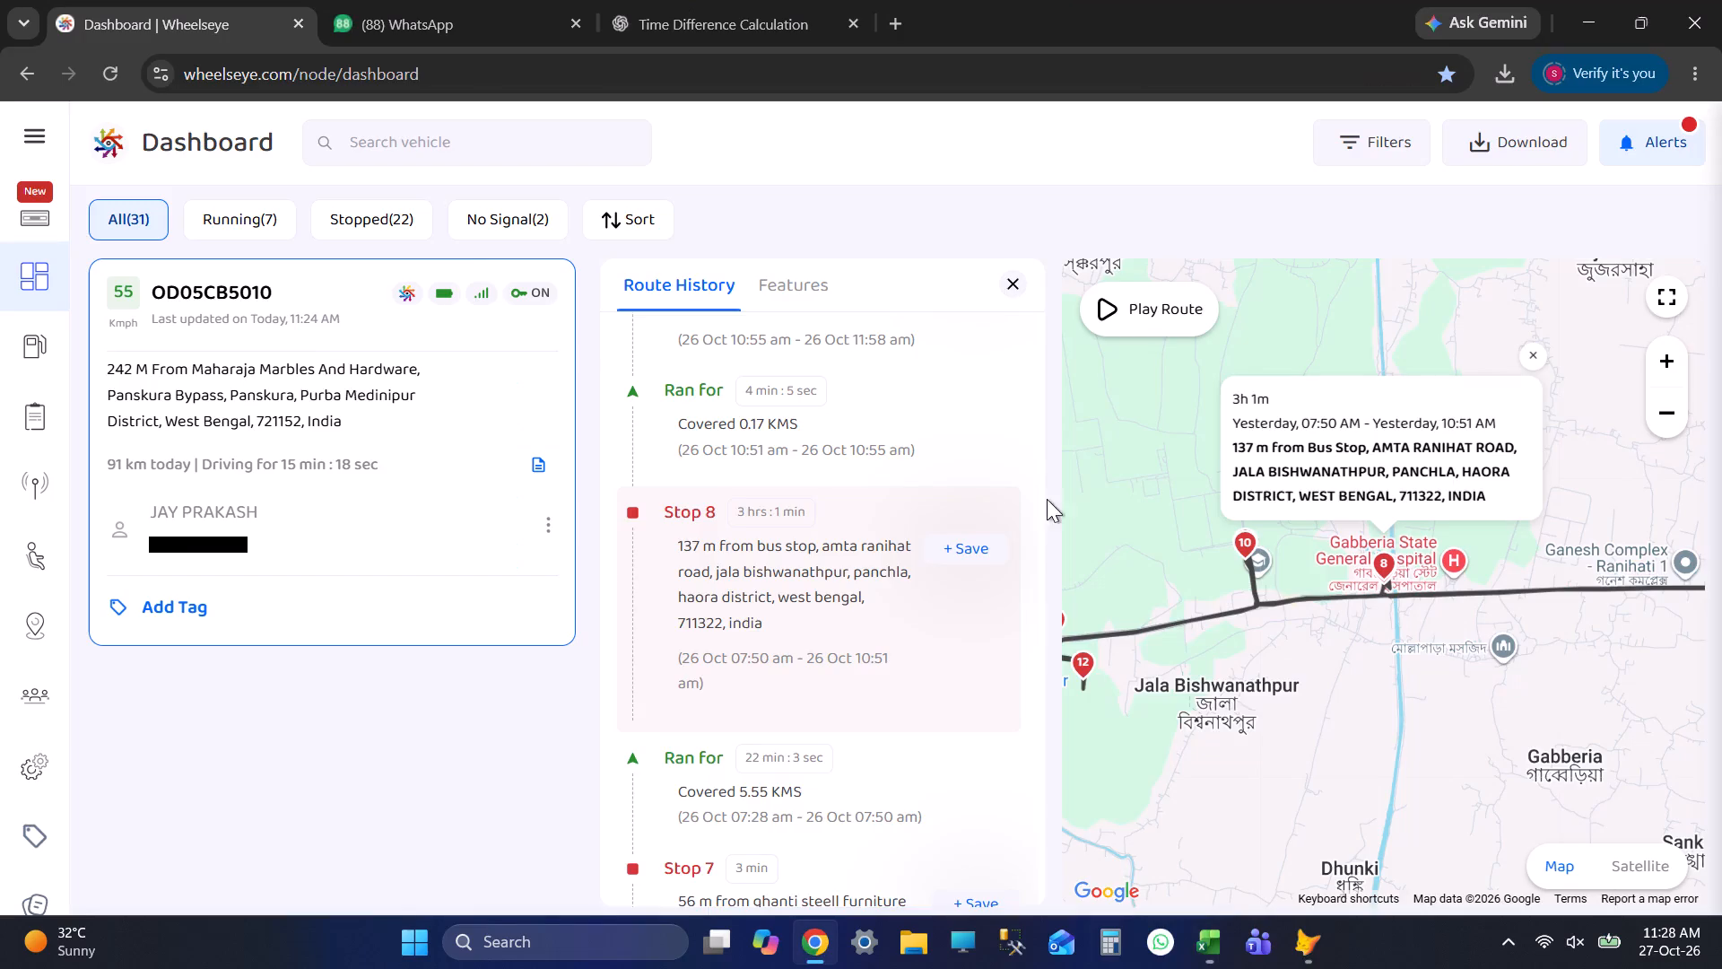
scroll(871, 577, "up", 2)
left_click(857, 519)
scroll(857, 523, "down", 2)
left_click(855, 649)
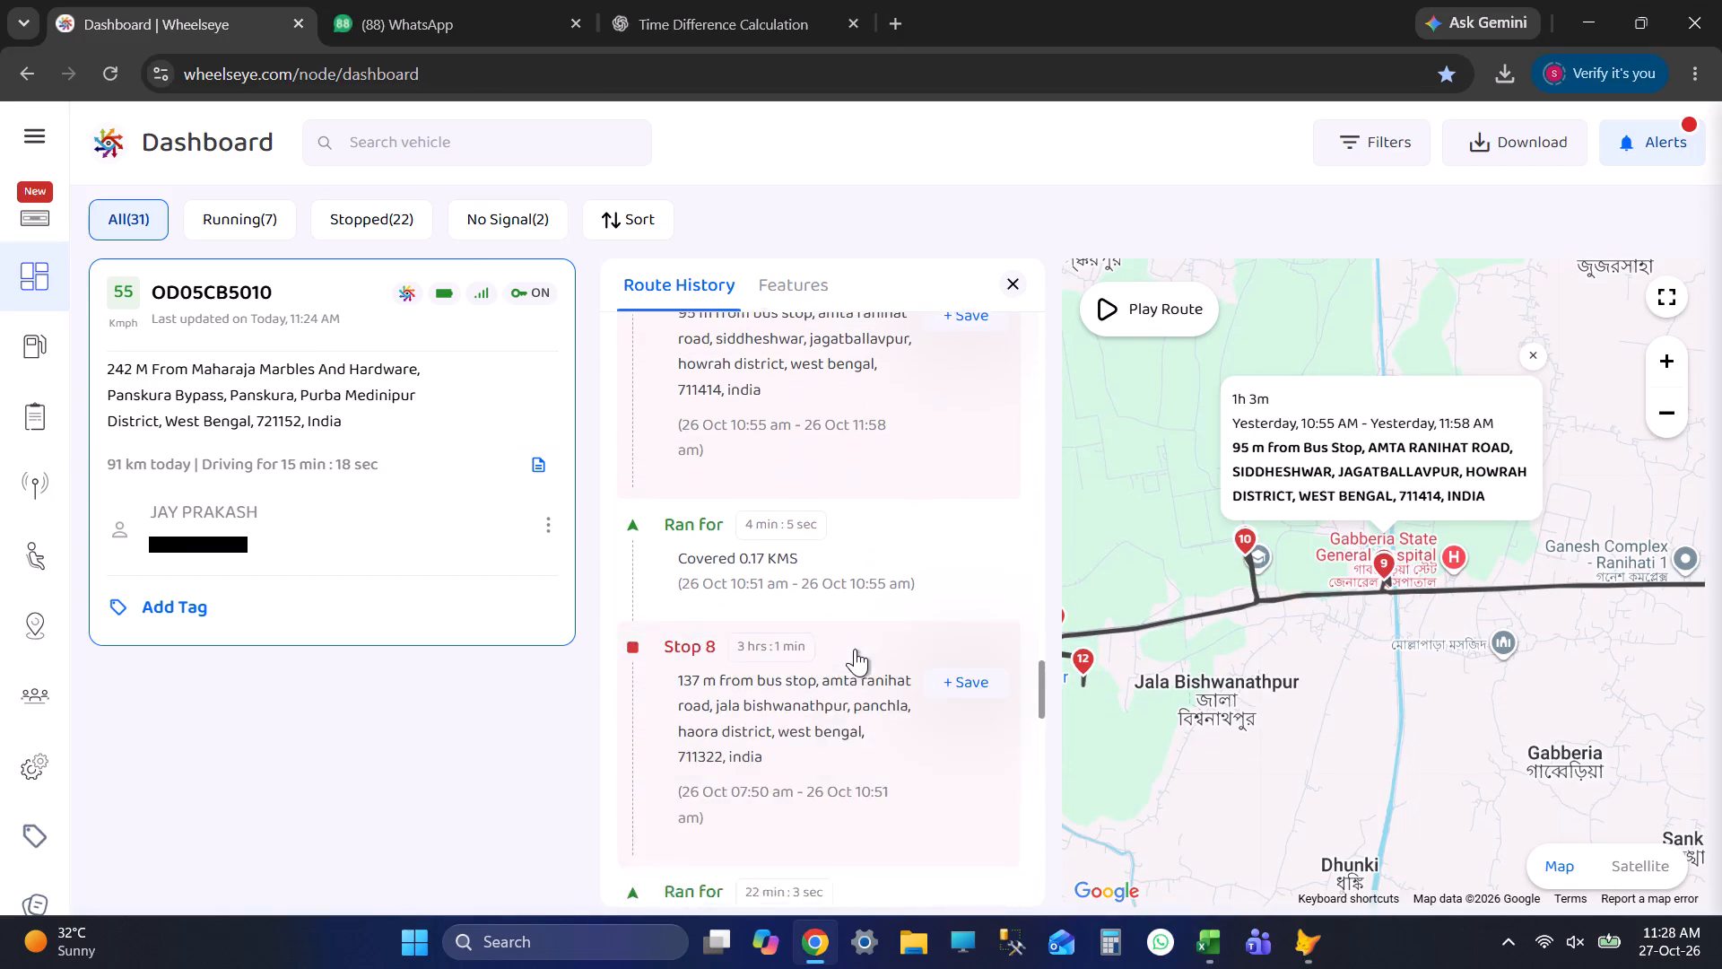
scroll(1352, 573, "up", 9)
scroll(1481, 591, "up", 3)
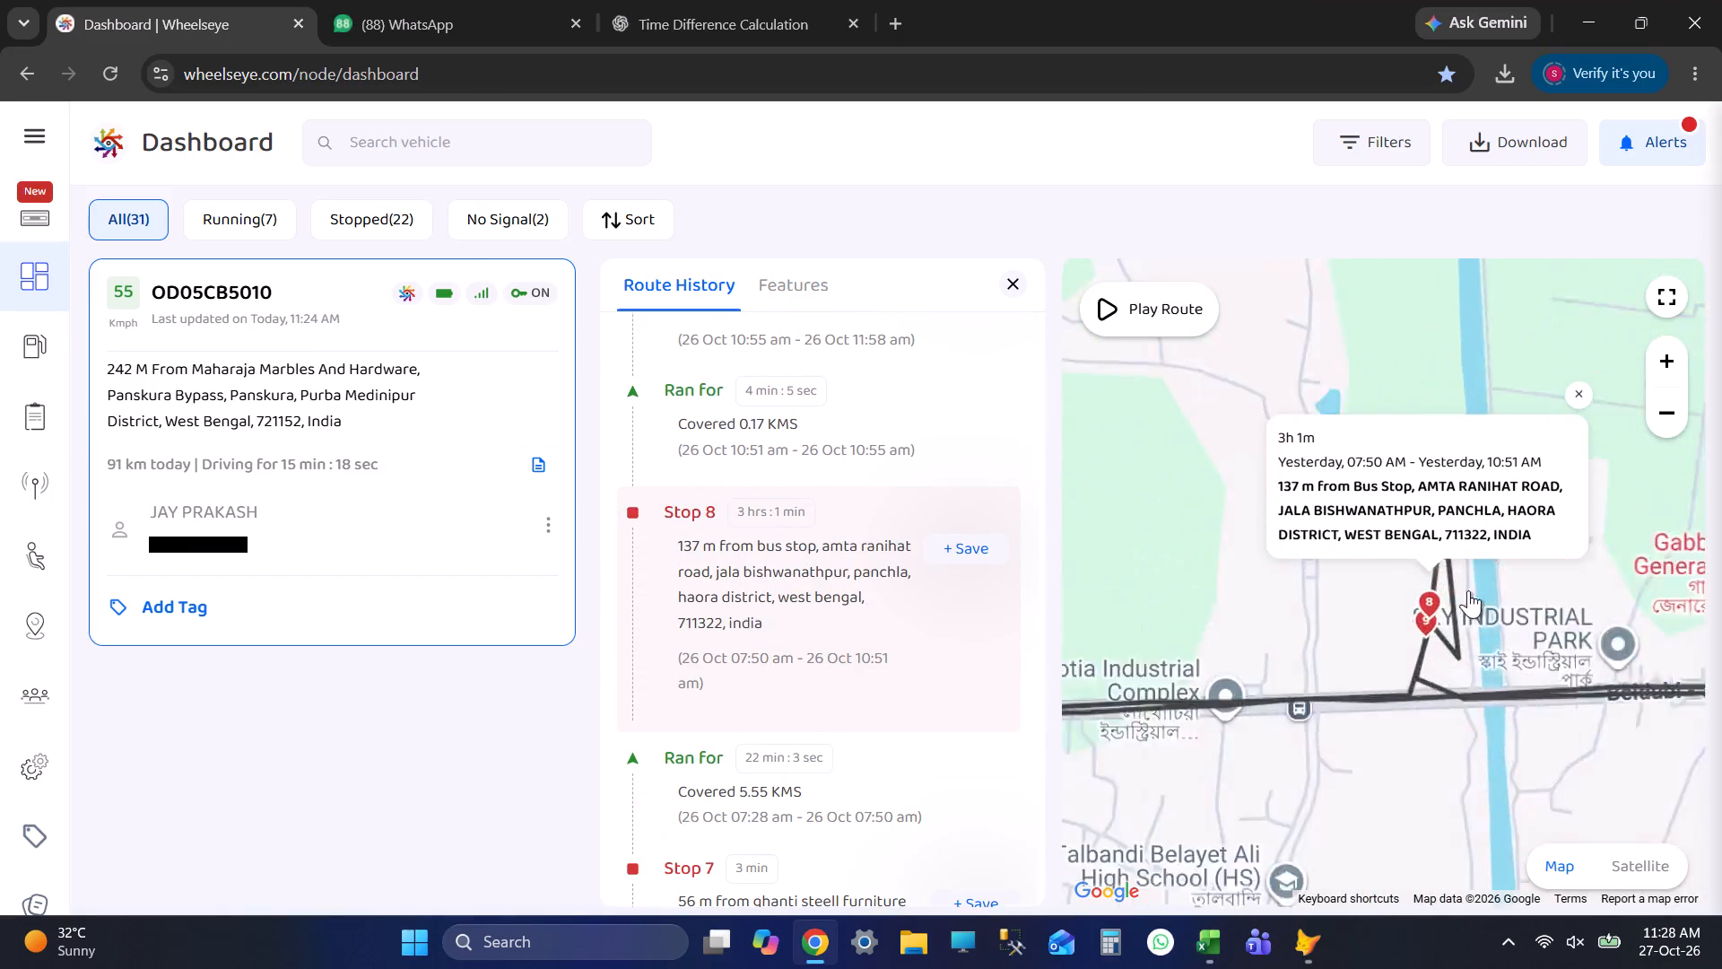
scroll(1424, 615, "up", 1)
left_click_drag(1389, 644, 1280, 628)
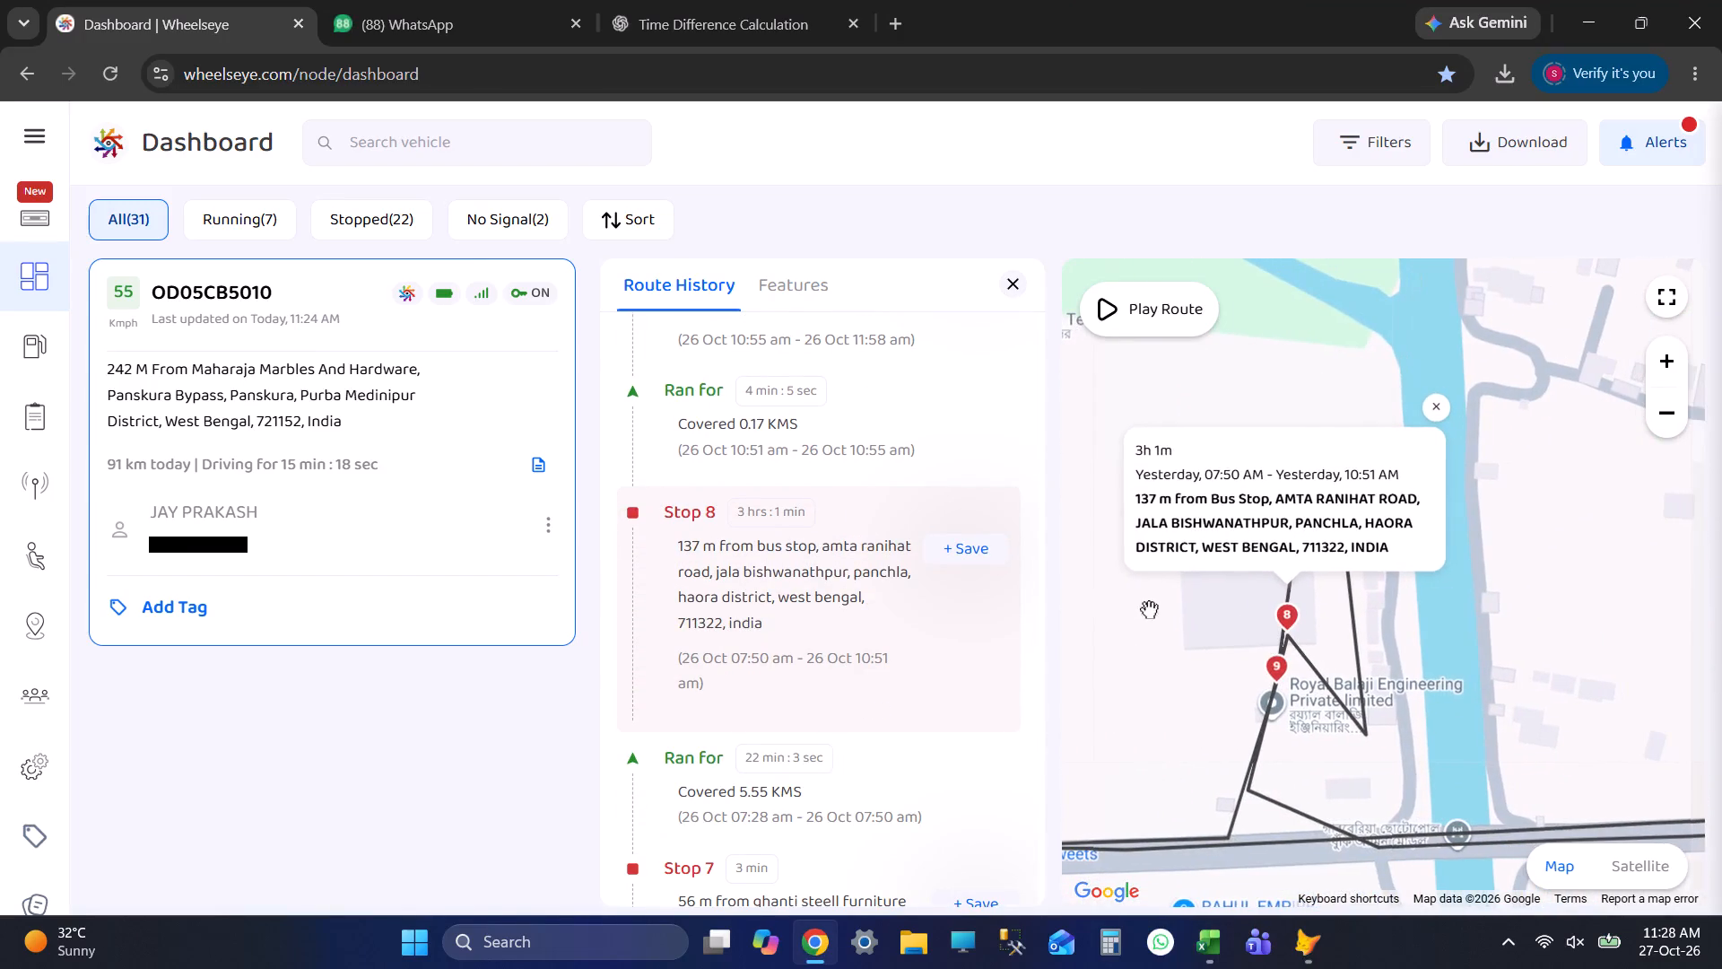
key("alt+Tab")
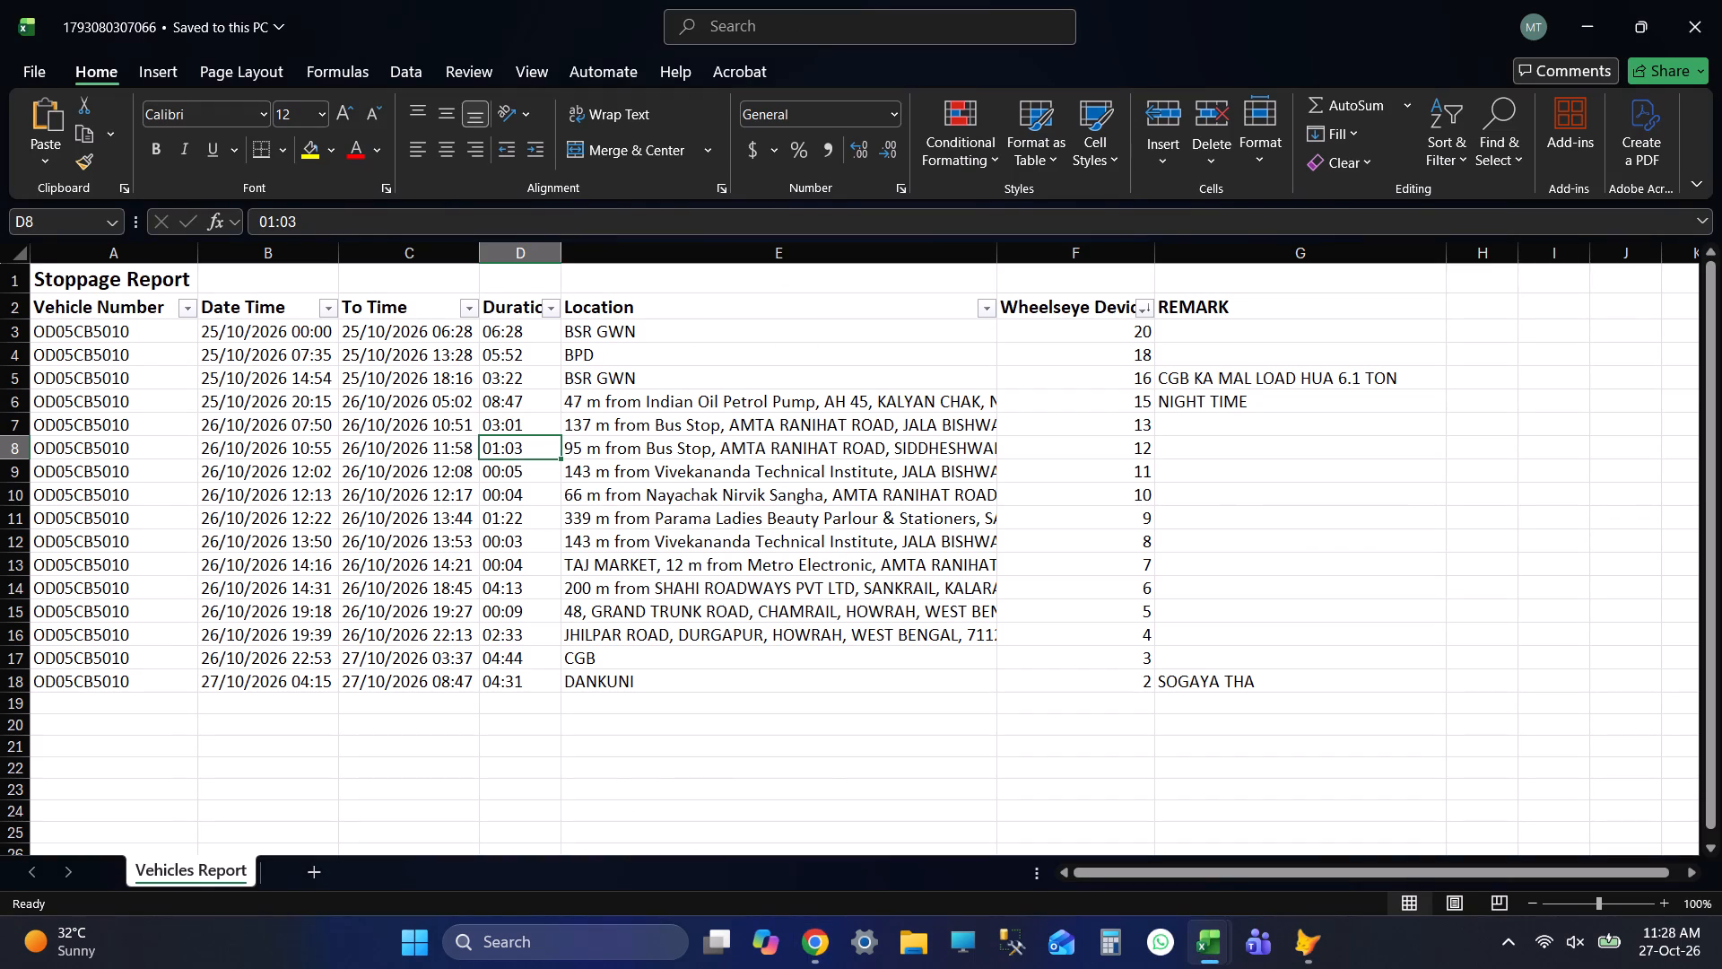
left_click(1193, 438)
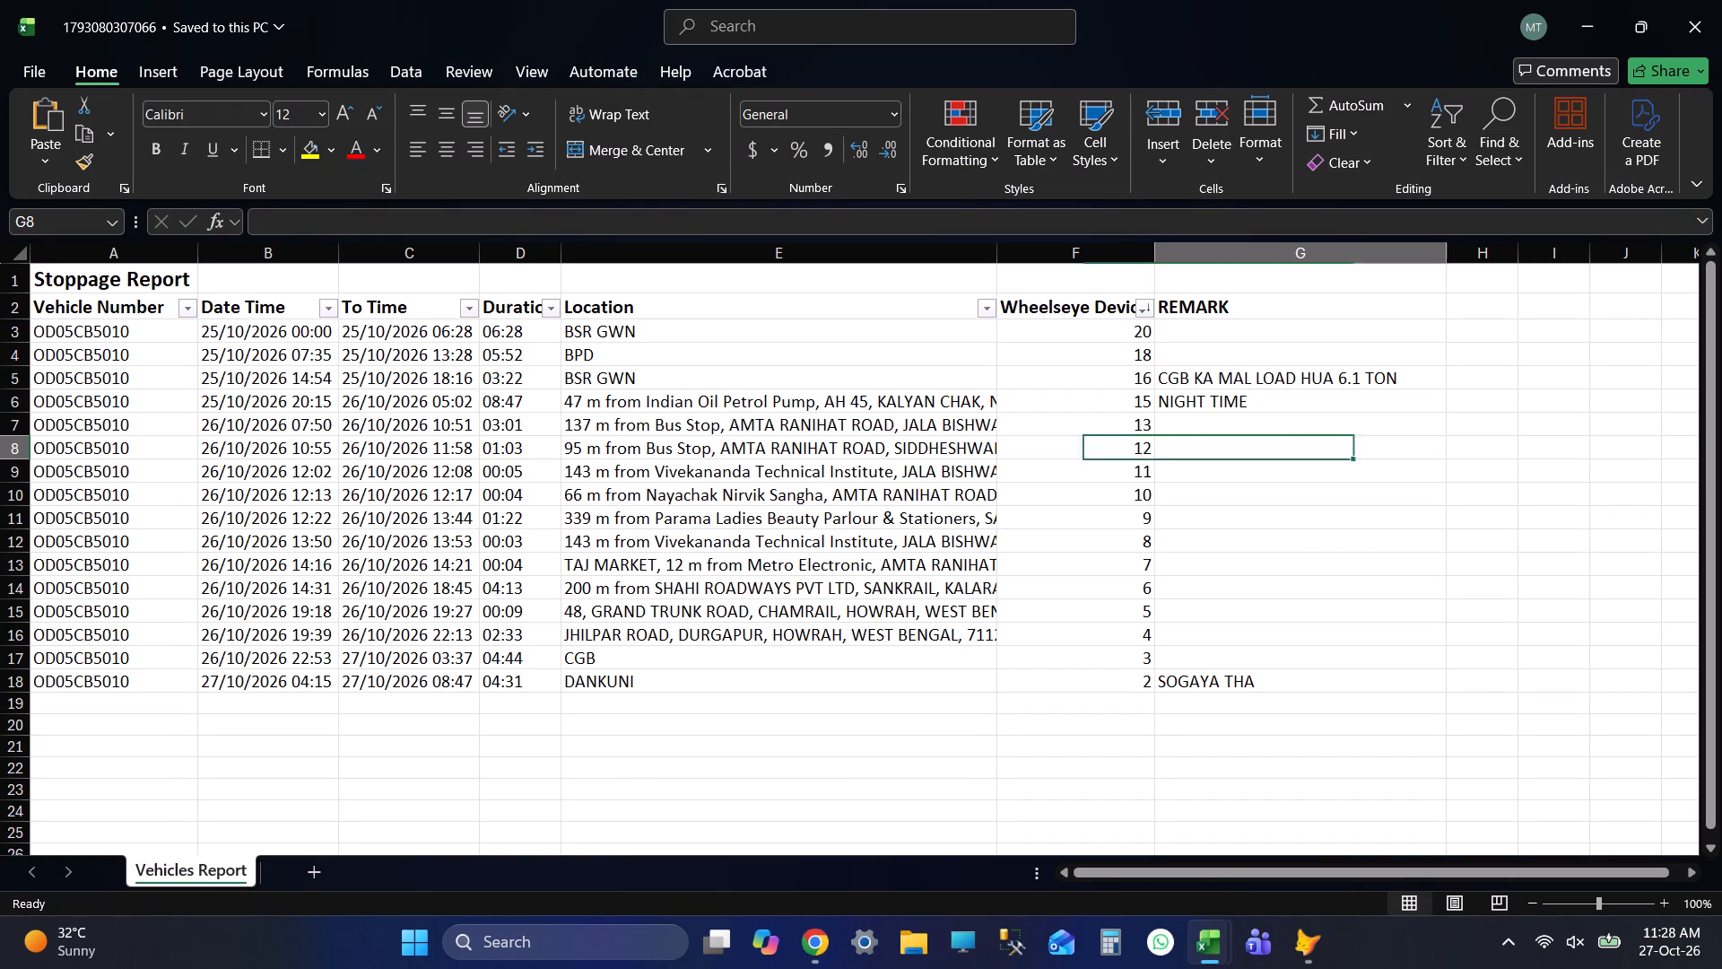
left_click(1196, 423)
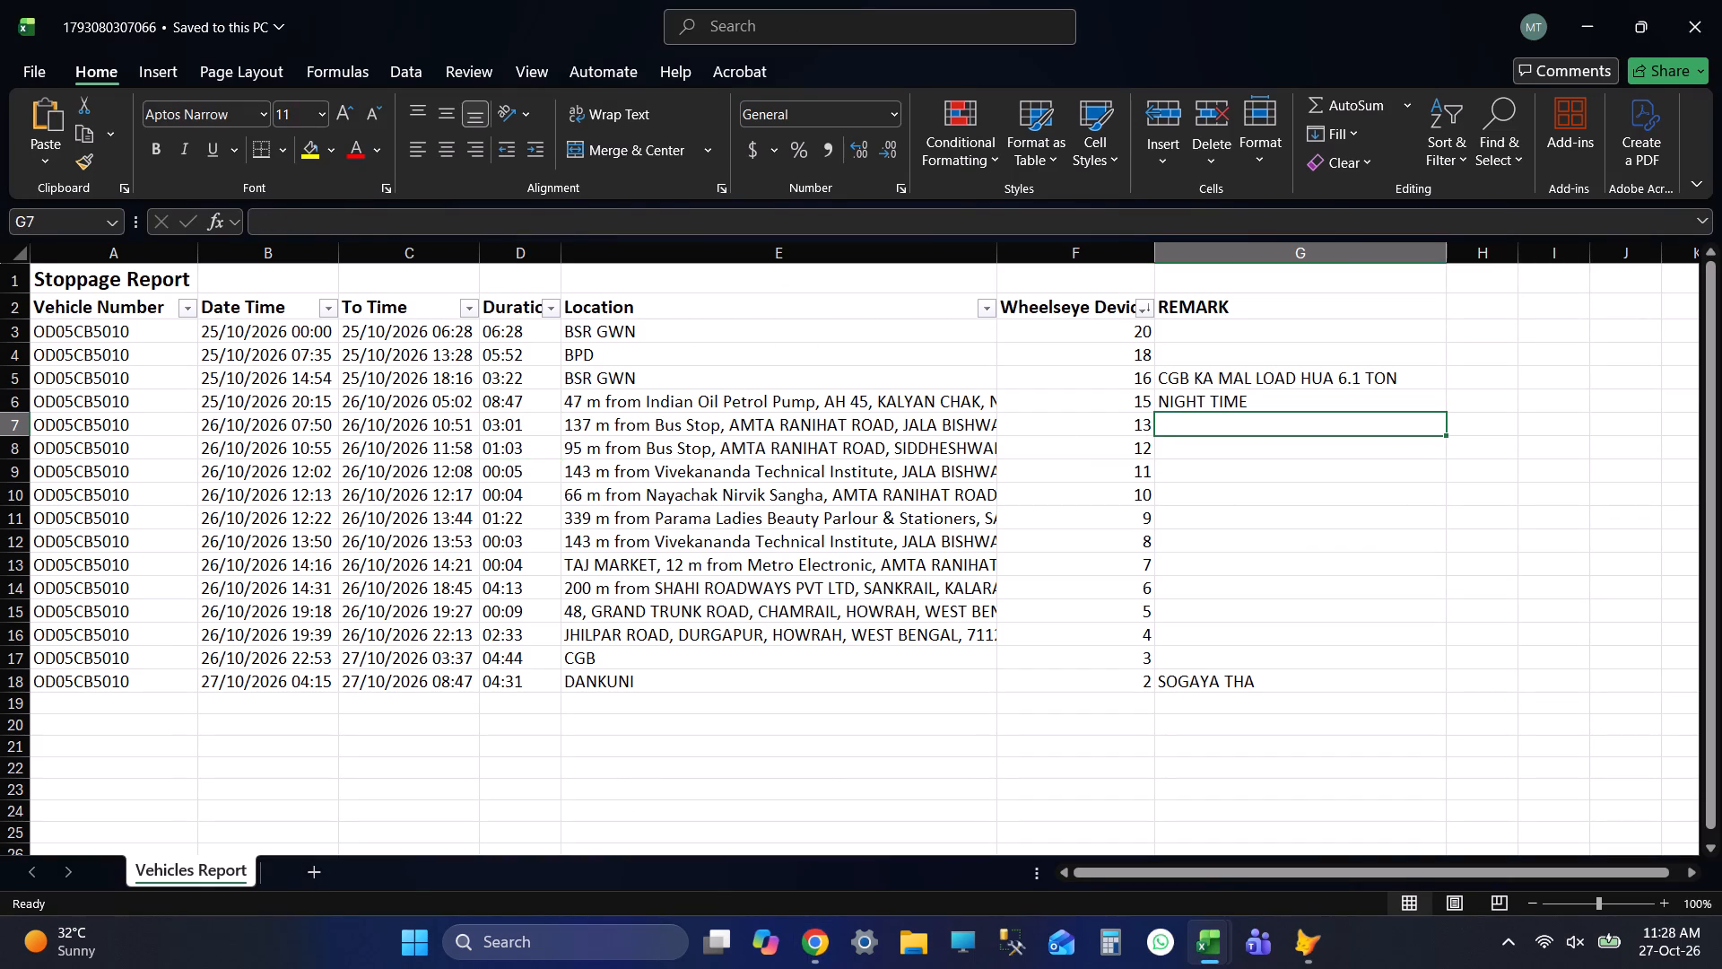
key("alt+Tab")
scroll(1274, 627, "up", 1)
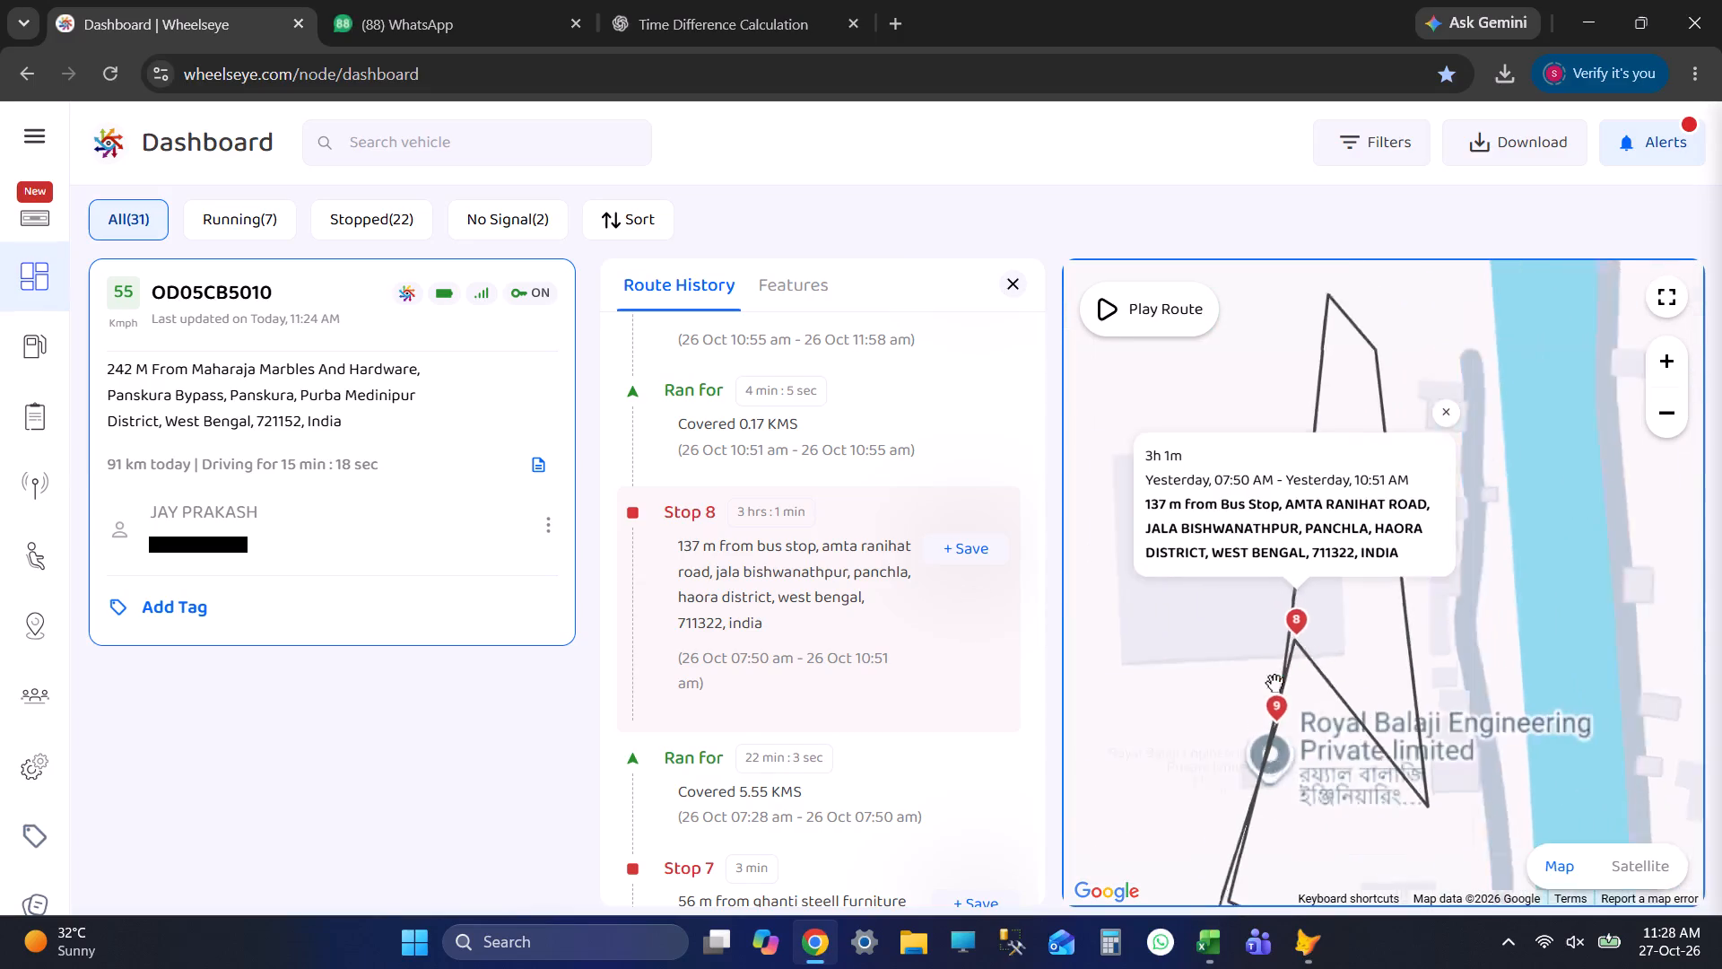
left_click(1648, 869)
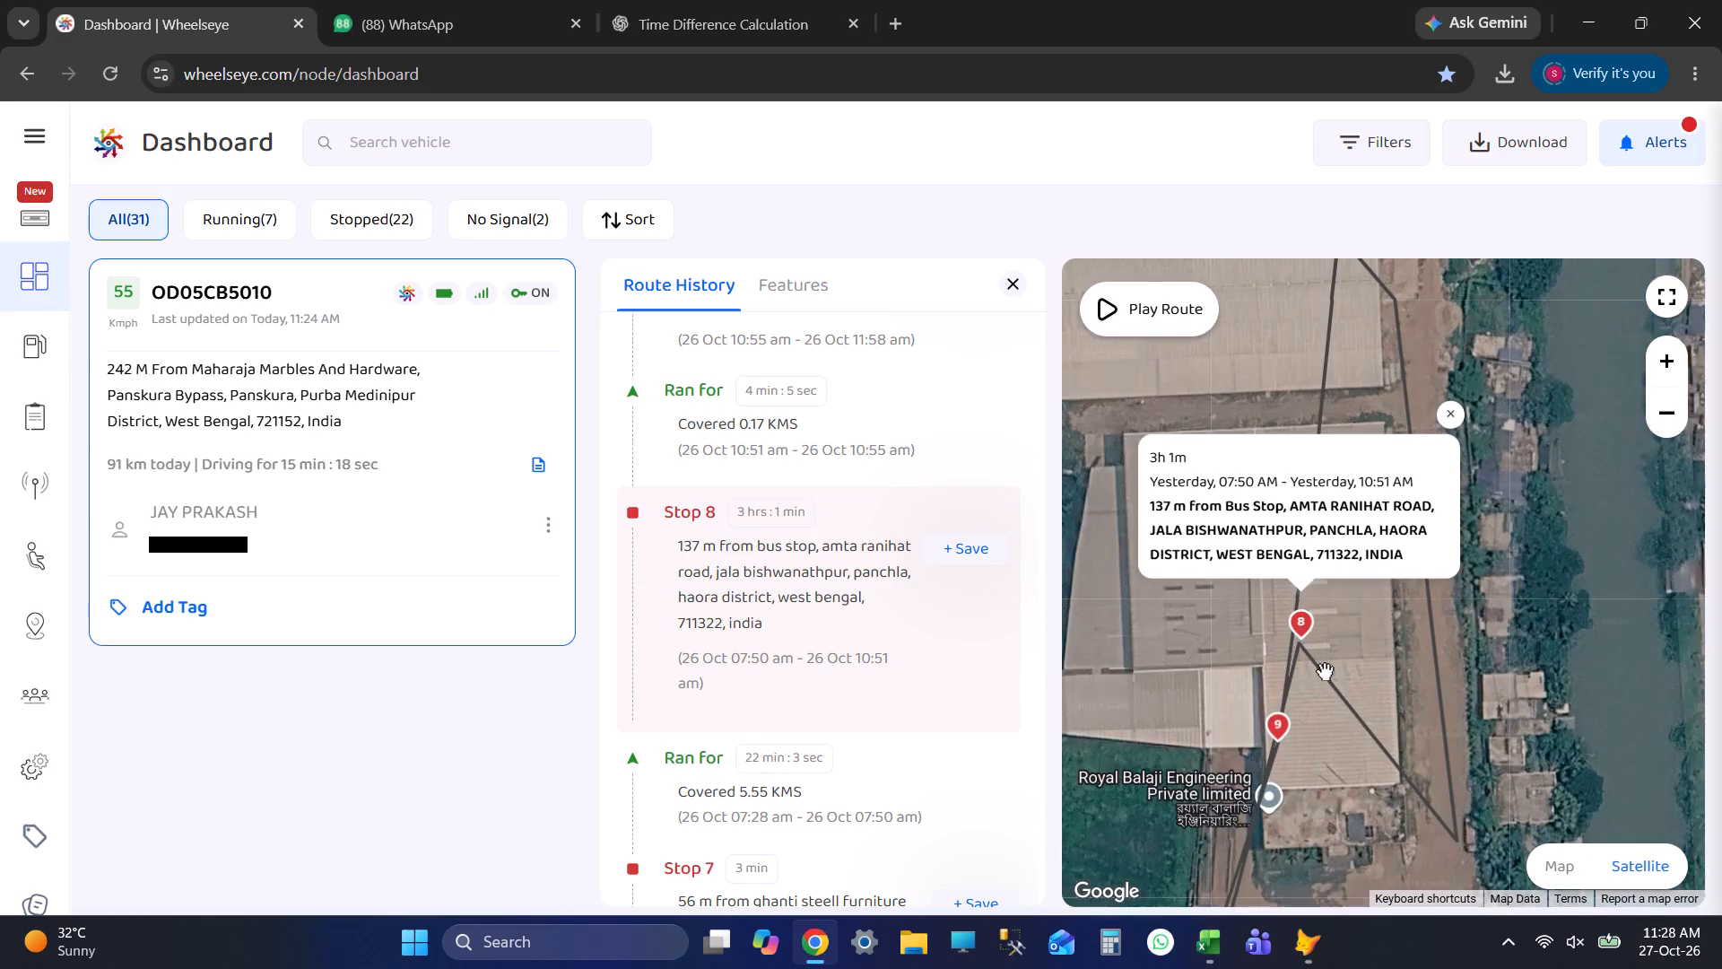
scroll(1325, 671, "down", 2)
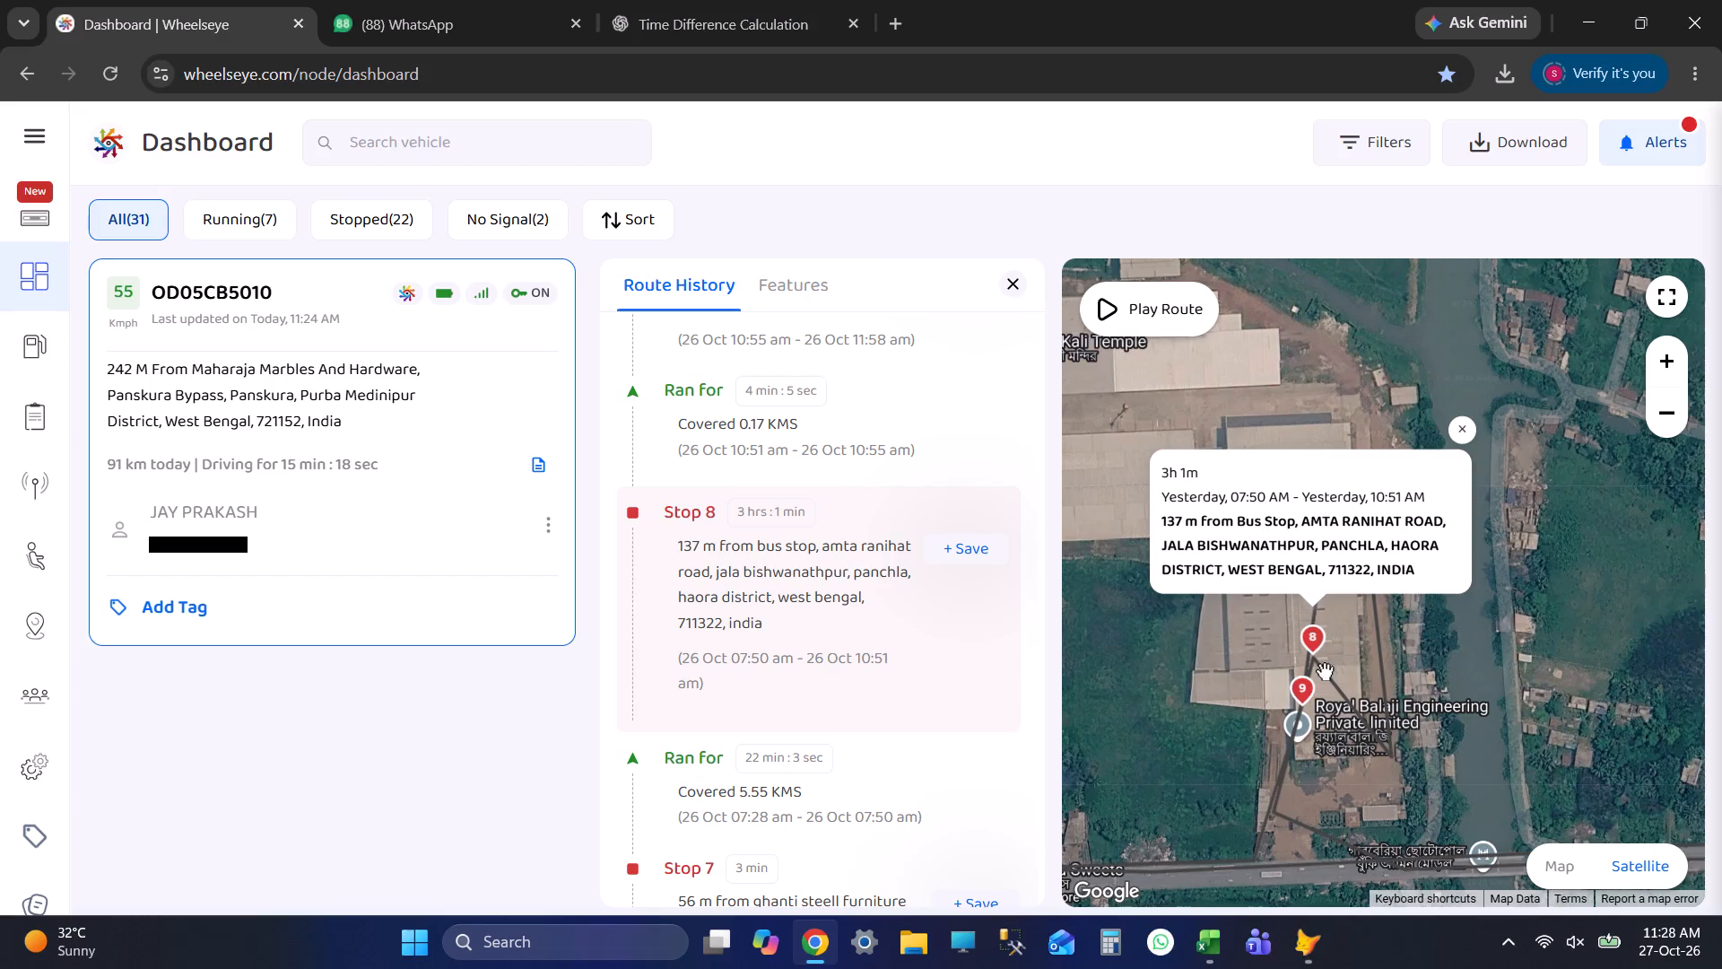
In the Excel stoppage report, enter the remark PARTY GWN for the 26 Oct 07:50 stop in row 7 and save the workbook.
key("alt+Tab")
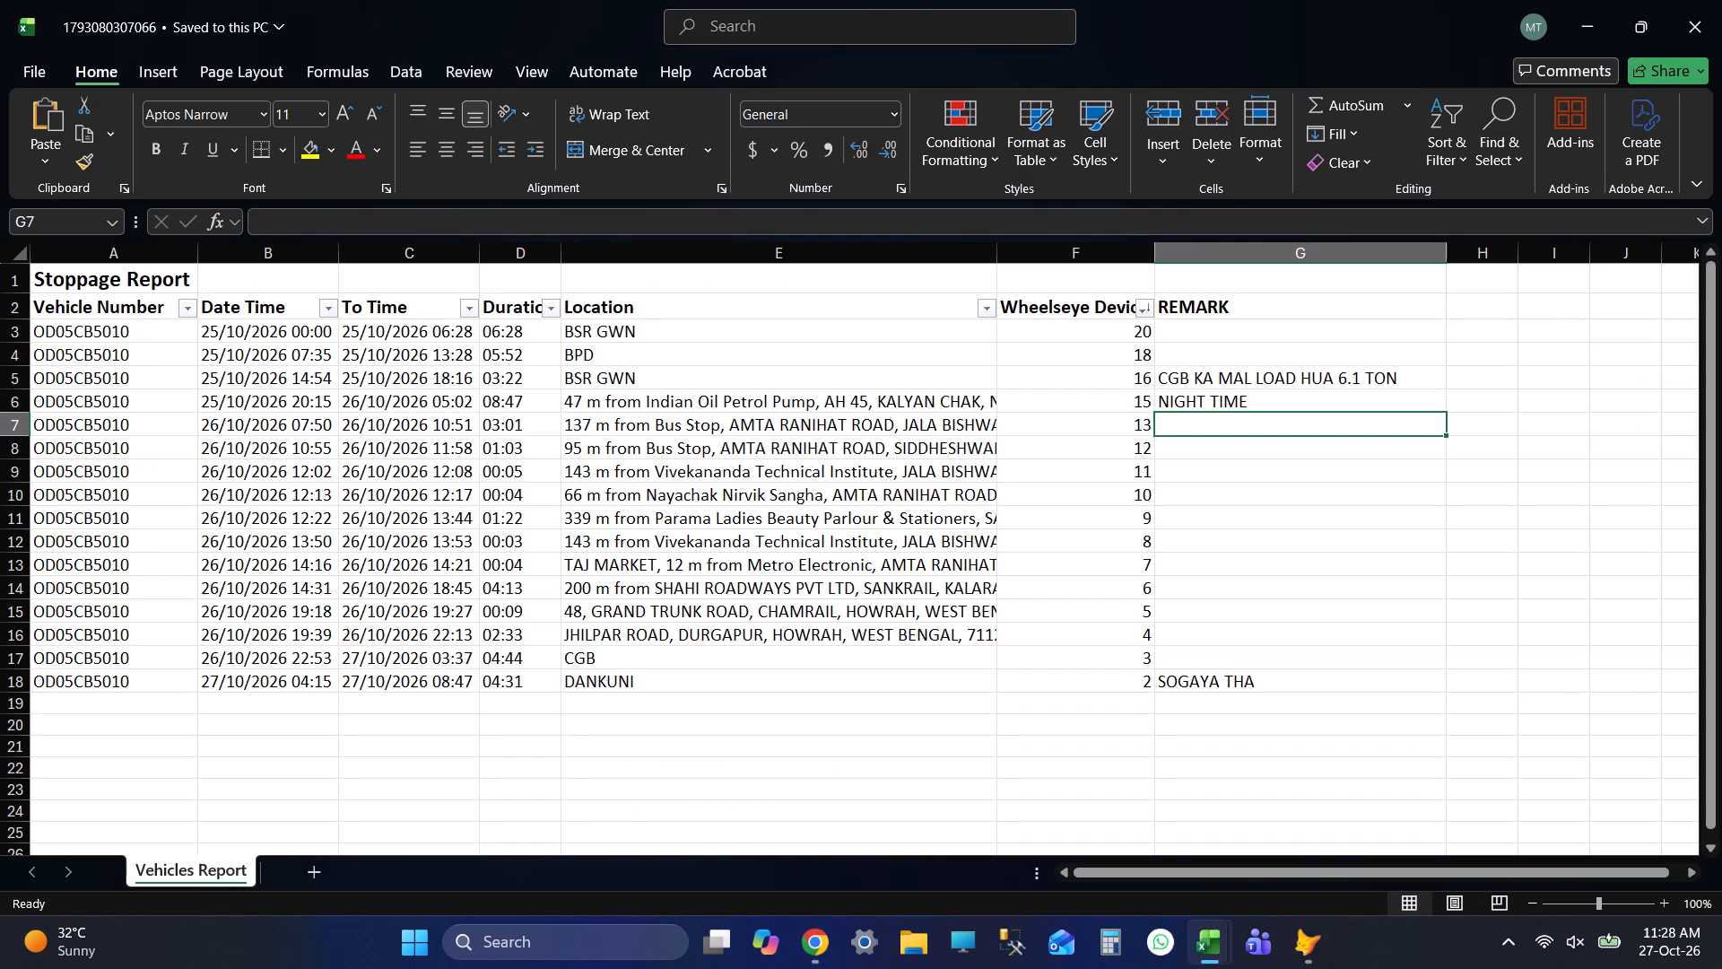
type("PARTY")
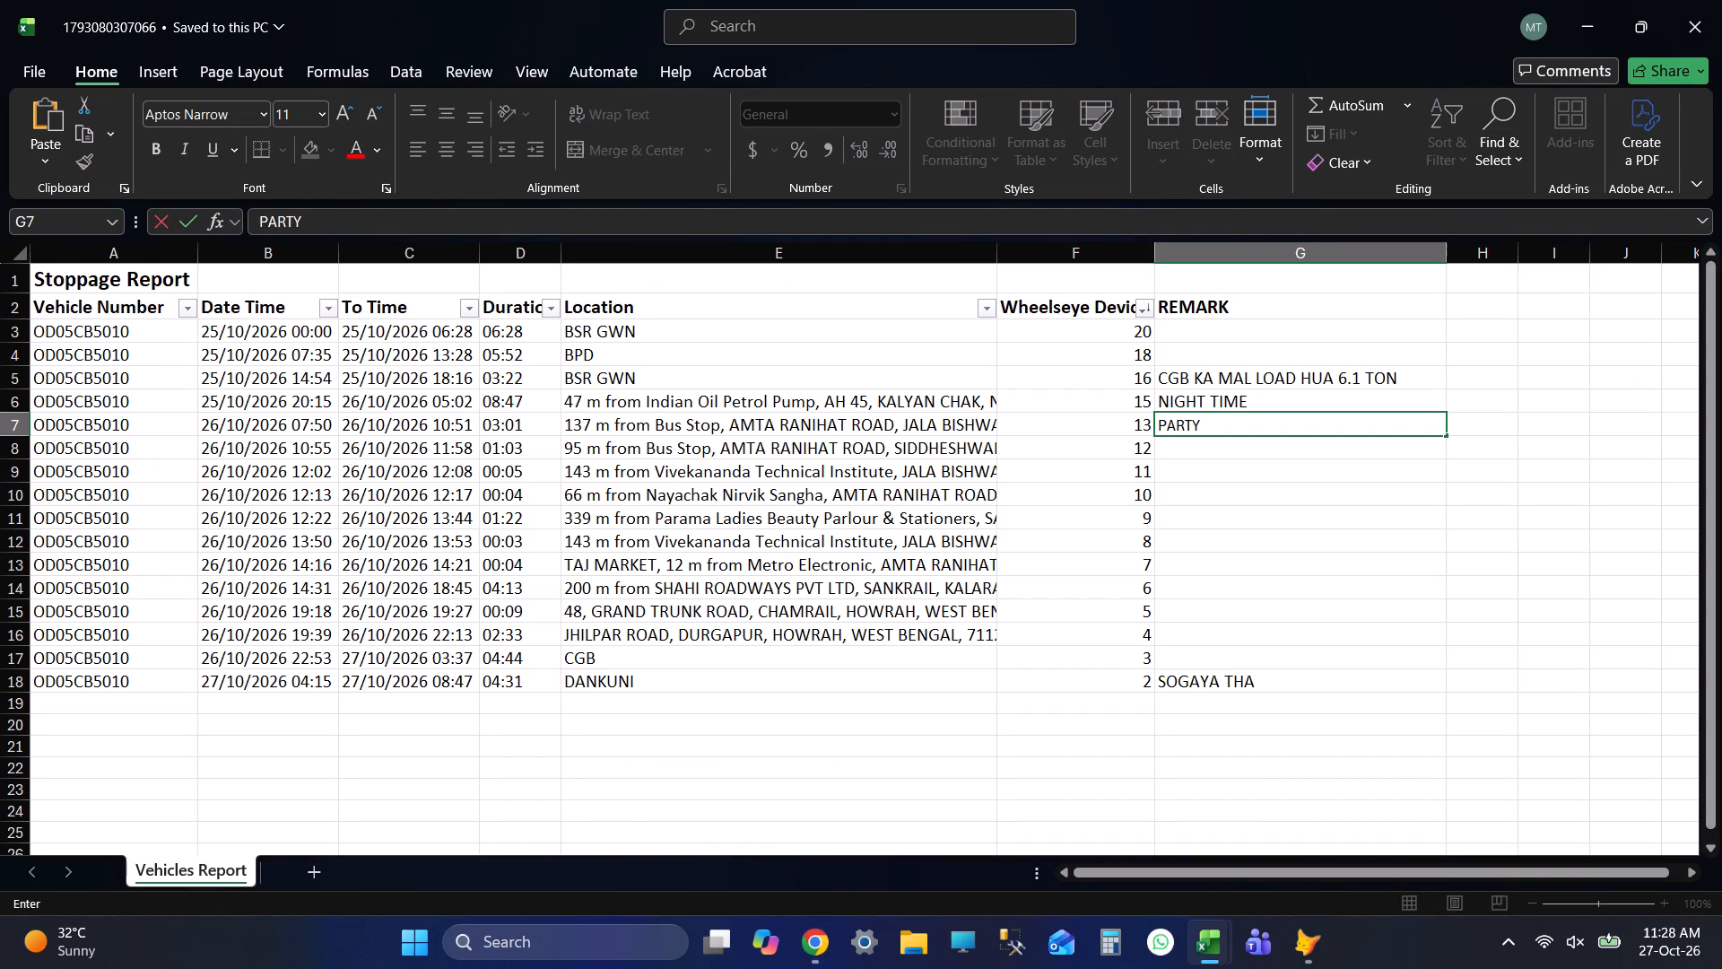
key("space")
type("GWN")
key("Return")
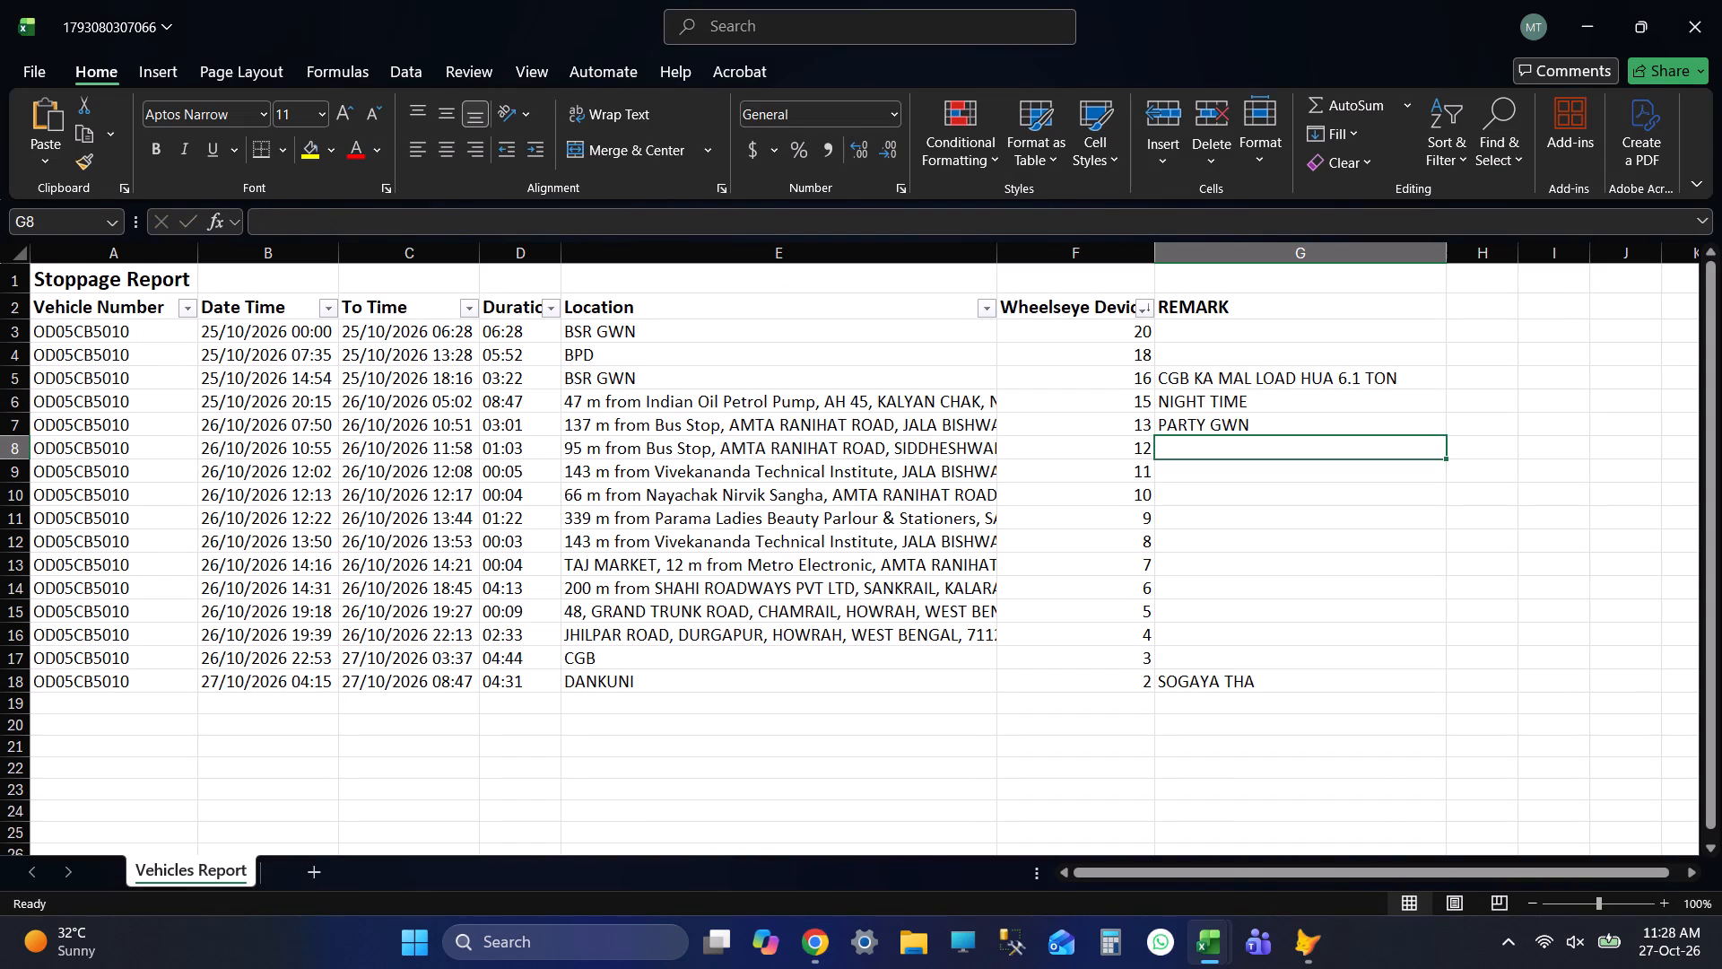
key("ctrl+s")
key("ctrl+s")
left_click(1231, 426)
Switch to Wheelseye and examine Stop 9 of 26 Oct and its surroundings on the satellite map.
key("alt+Tab")
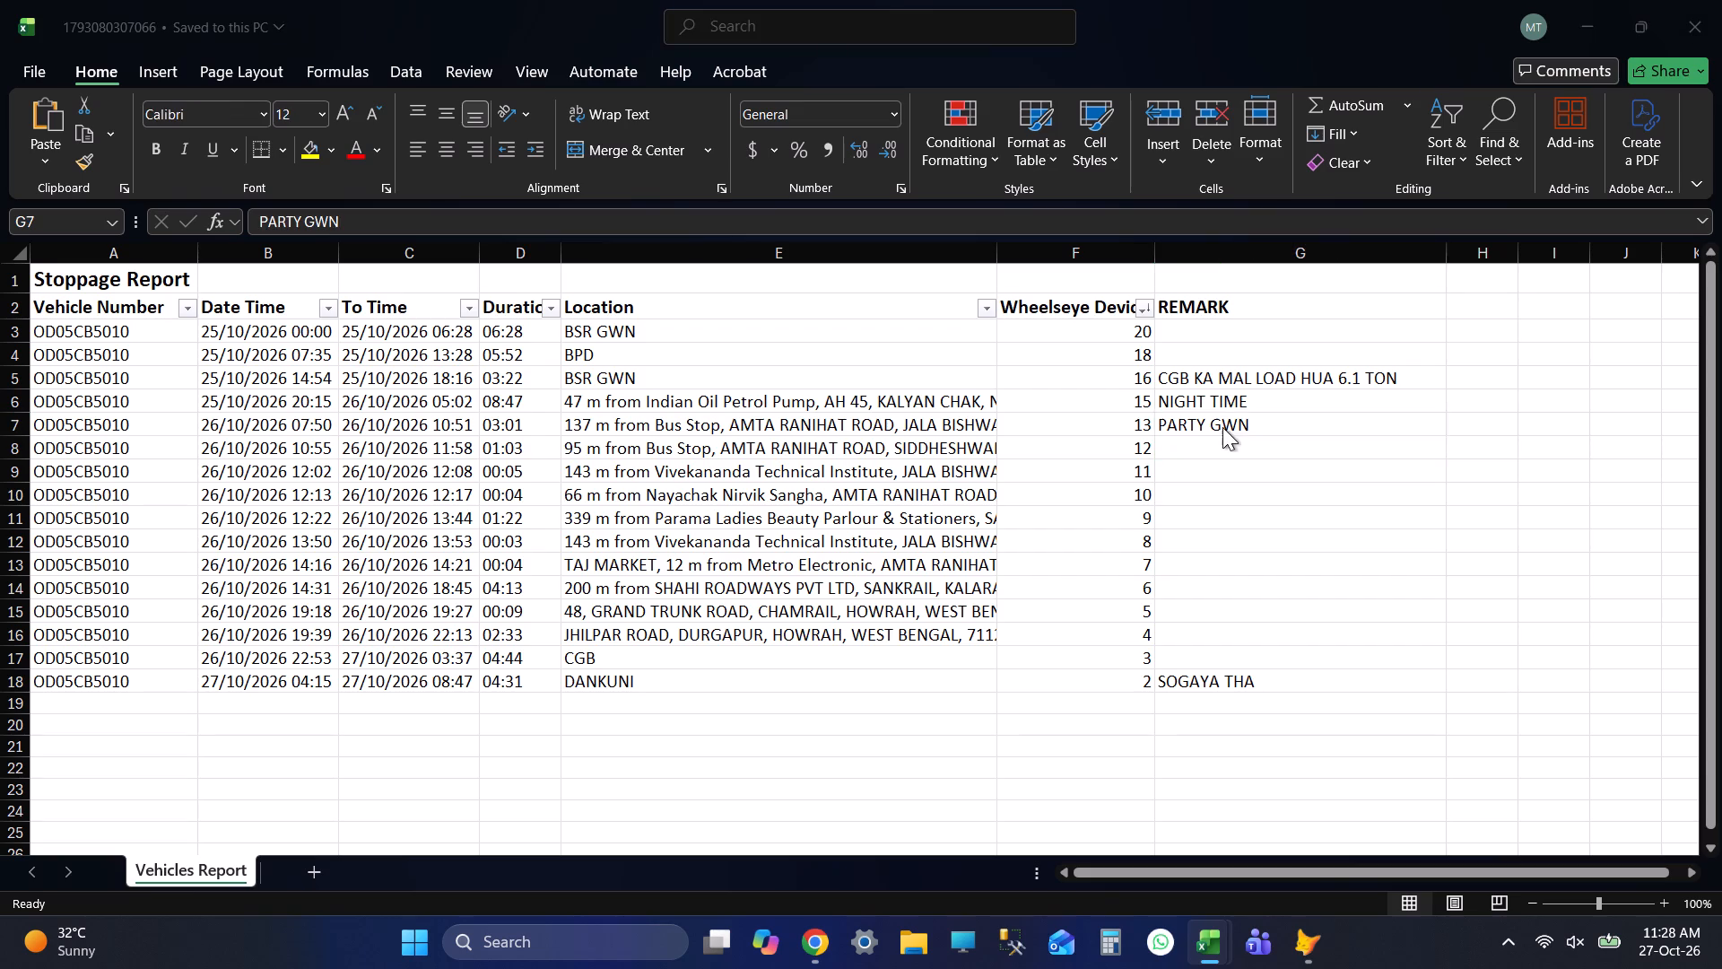
scroll(1408, 630, "down", 5)
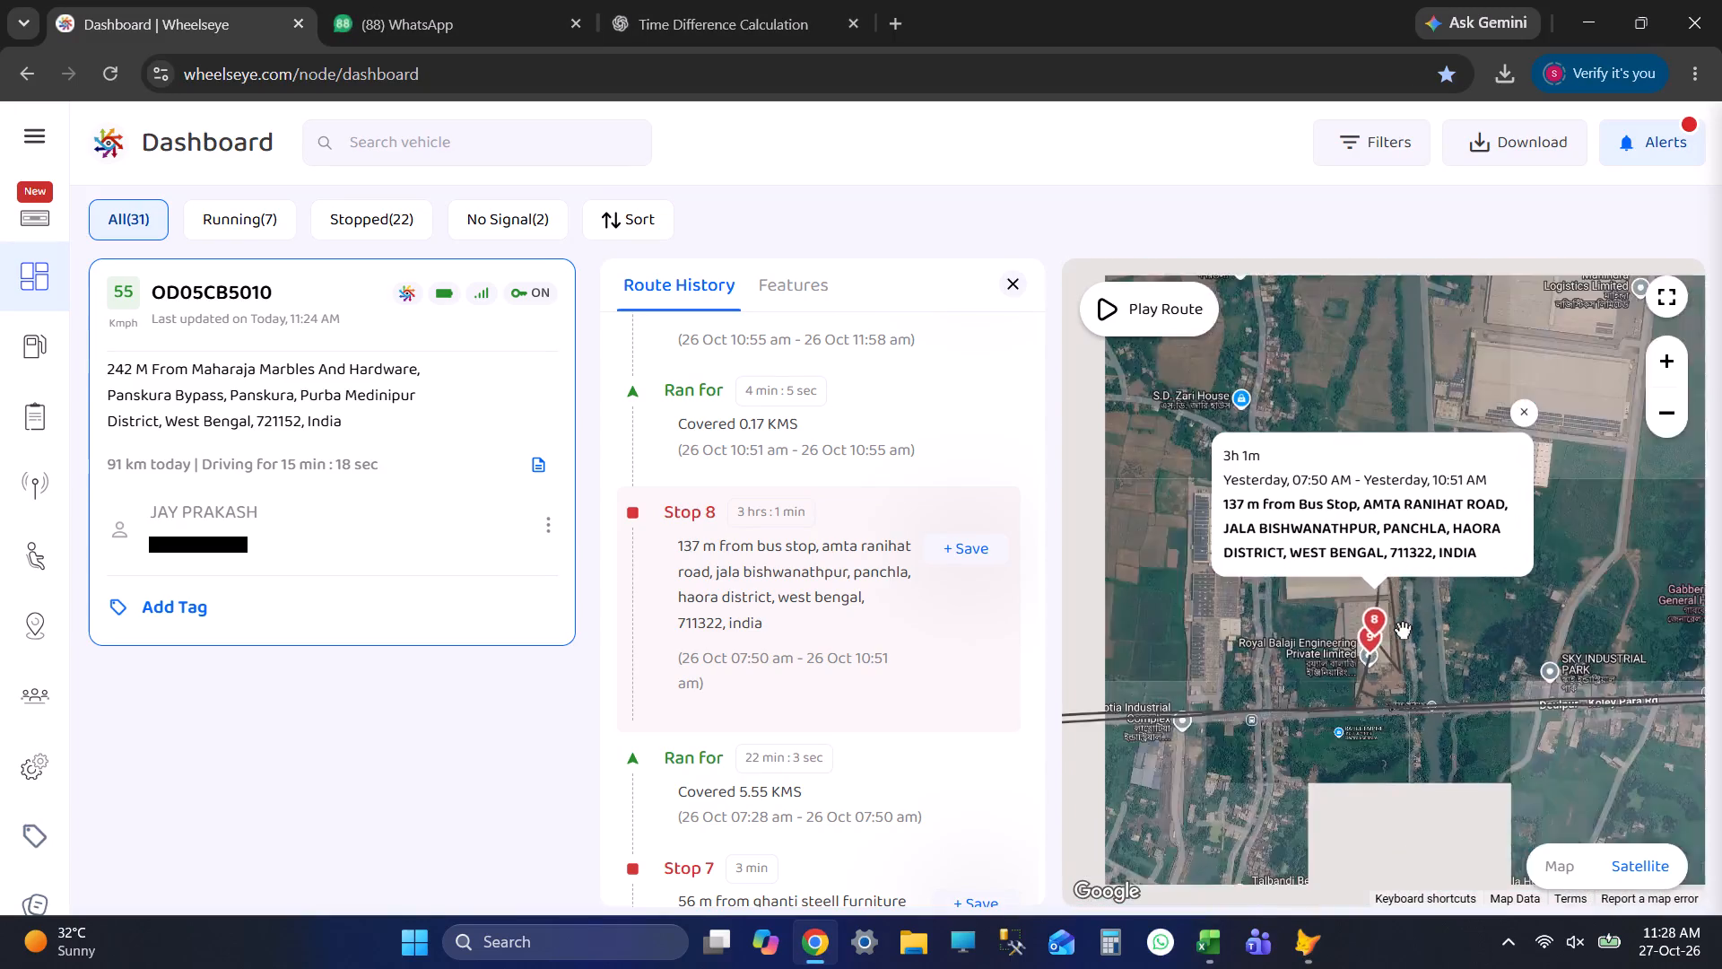
scroll(1403, 630, "down", 2)
scroll(918, 633, "up", 2)
left_click(851, 486)
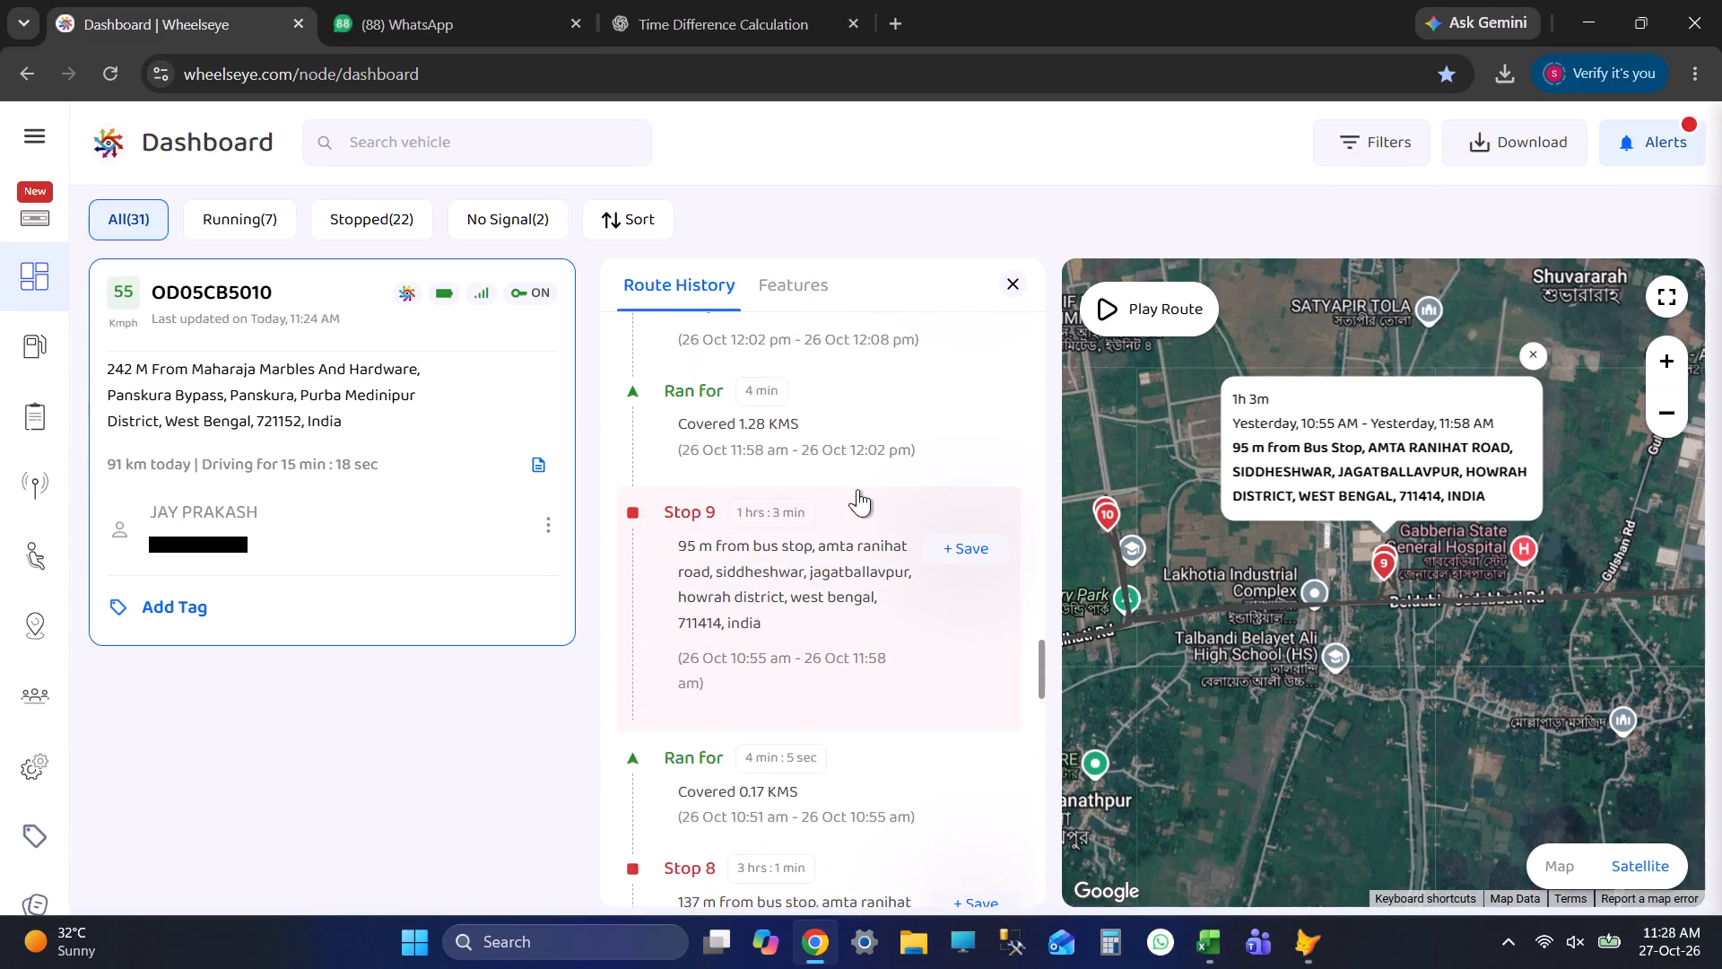
scroll(1429, 580, "up", 3)
scroll(928, 598, "up", 3)
scroll(908, 587, "down", 3)
scroll(1377, 565, "up", 1)
scroll(1377, 565, "down", 1)
scroll(1377, 565, "up", 3)
scroll(1351, 570, "down", 1)
scroll(1351, 570, "up", 3)
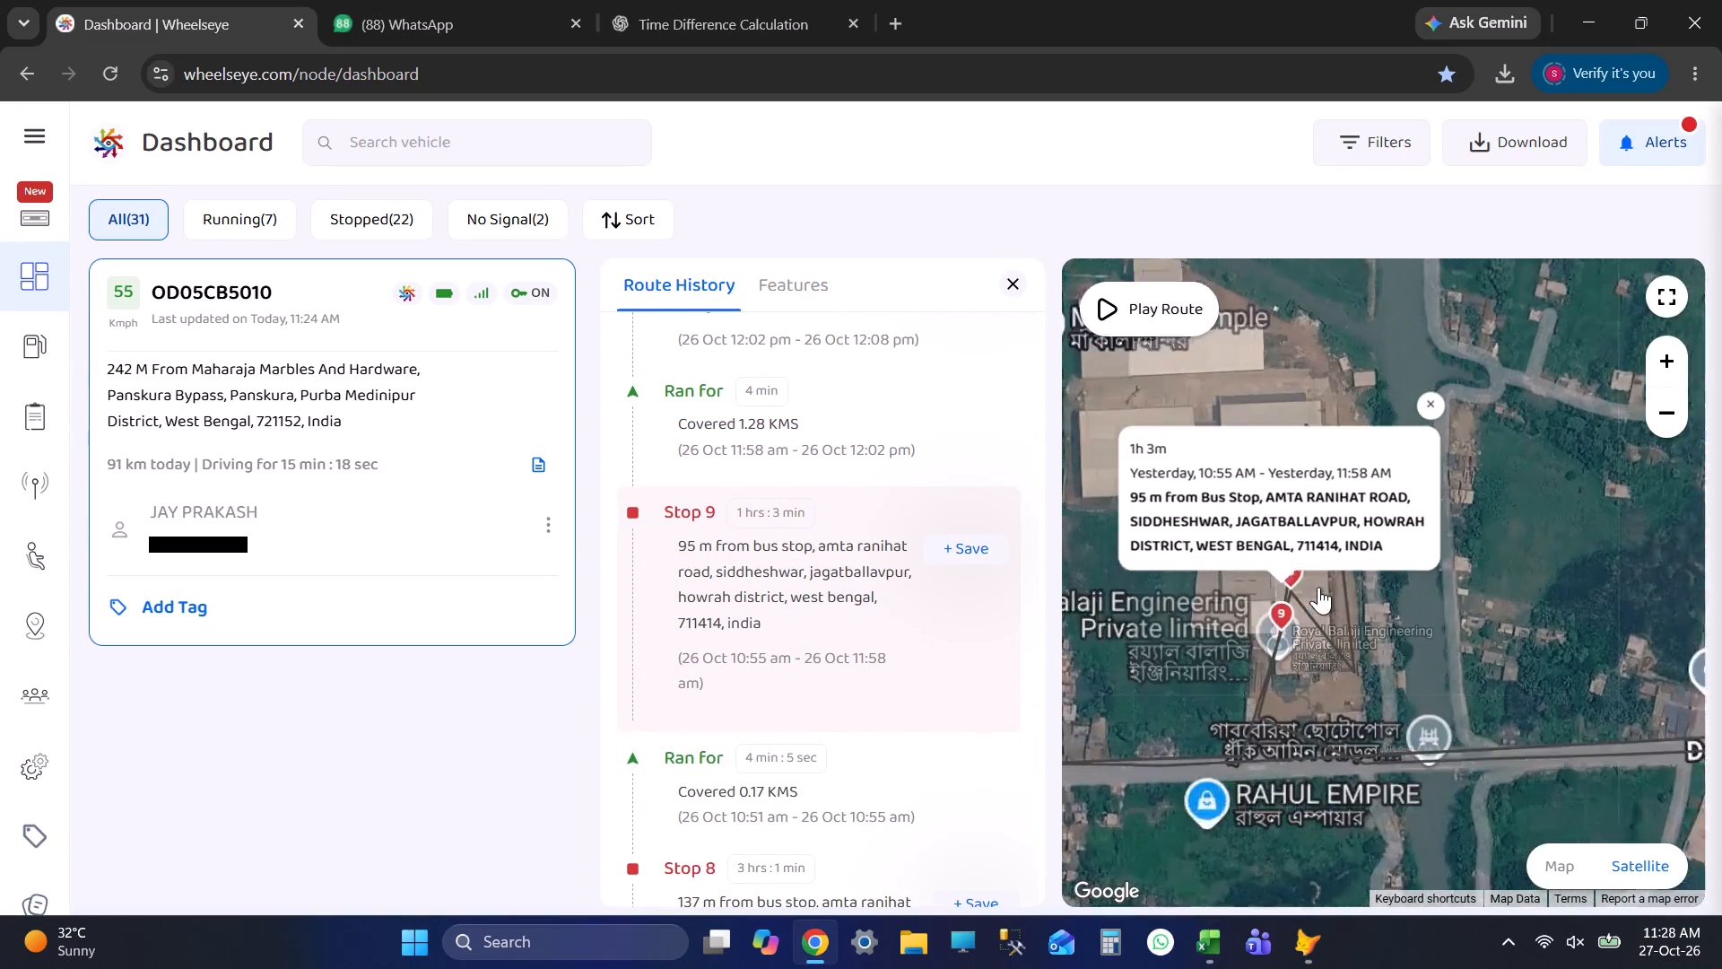
In the Excel stoppage report, enter the remark PARTY GWN for the 26 Oct 10:55 stop in row 8 and save the workbook.
key("alt+Tab")
left_click(1184, 448)
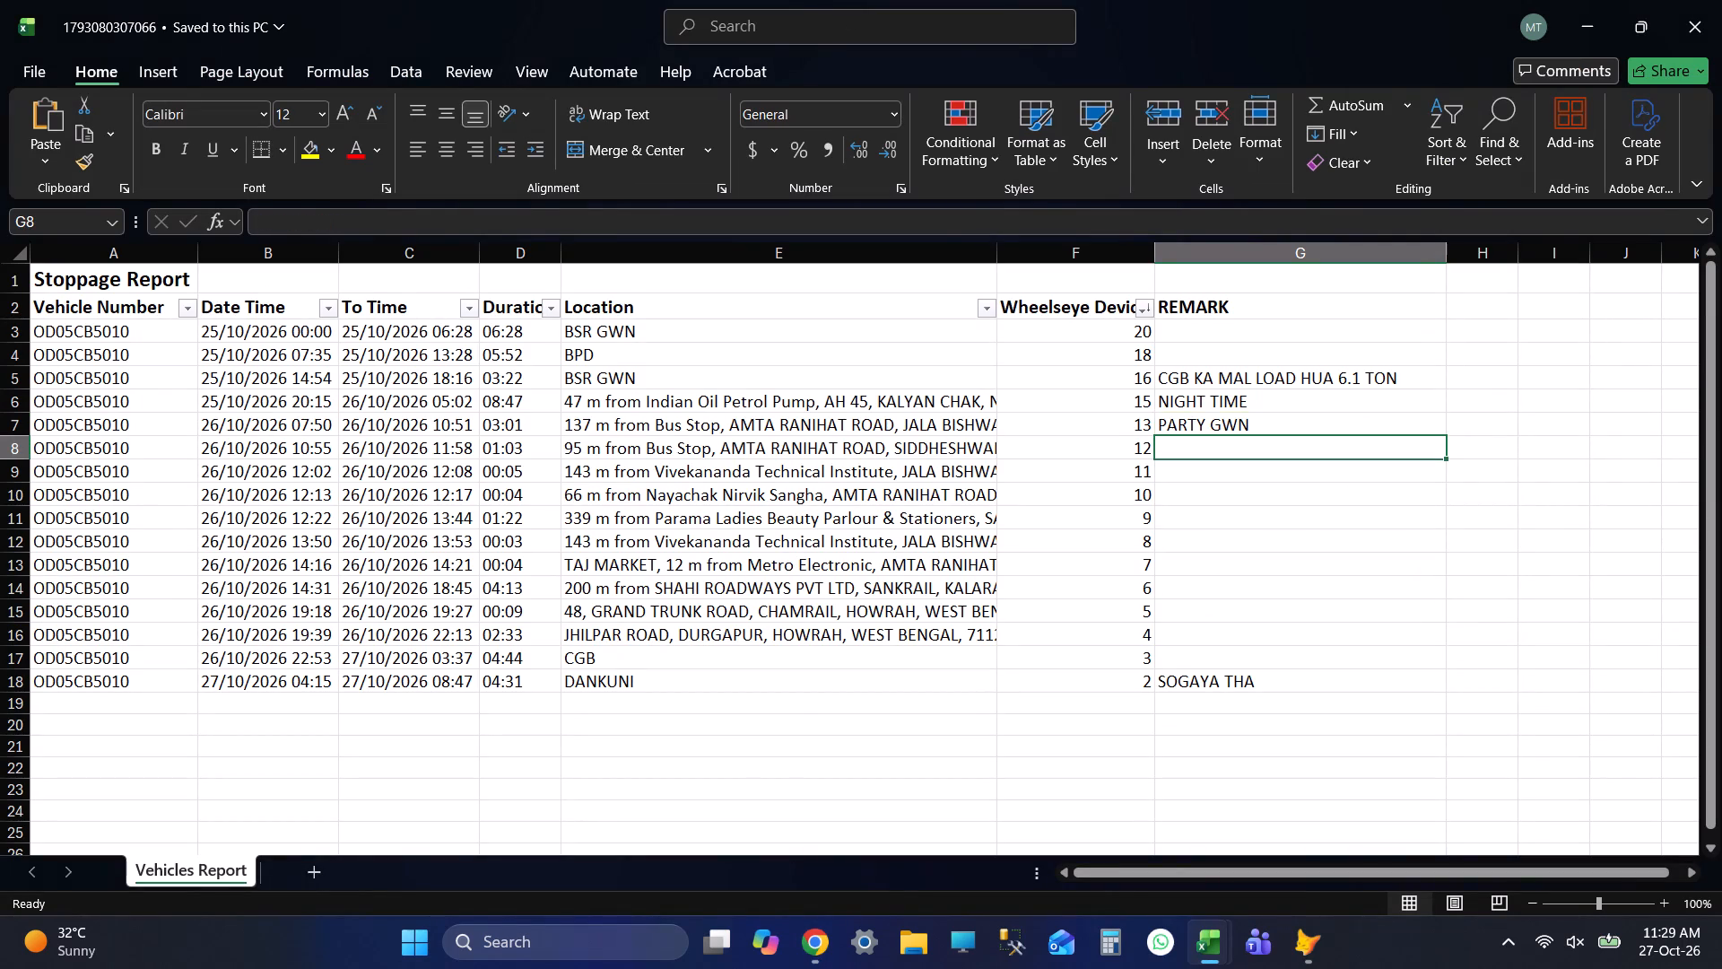
type("PARTY GWN")
key("Return")
key("ctrl+s")
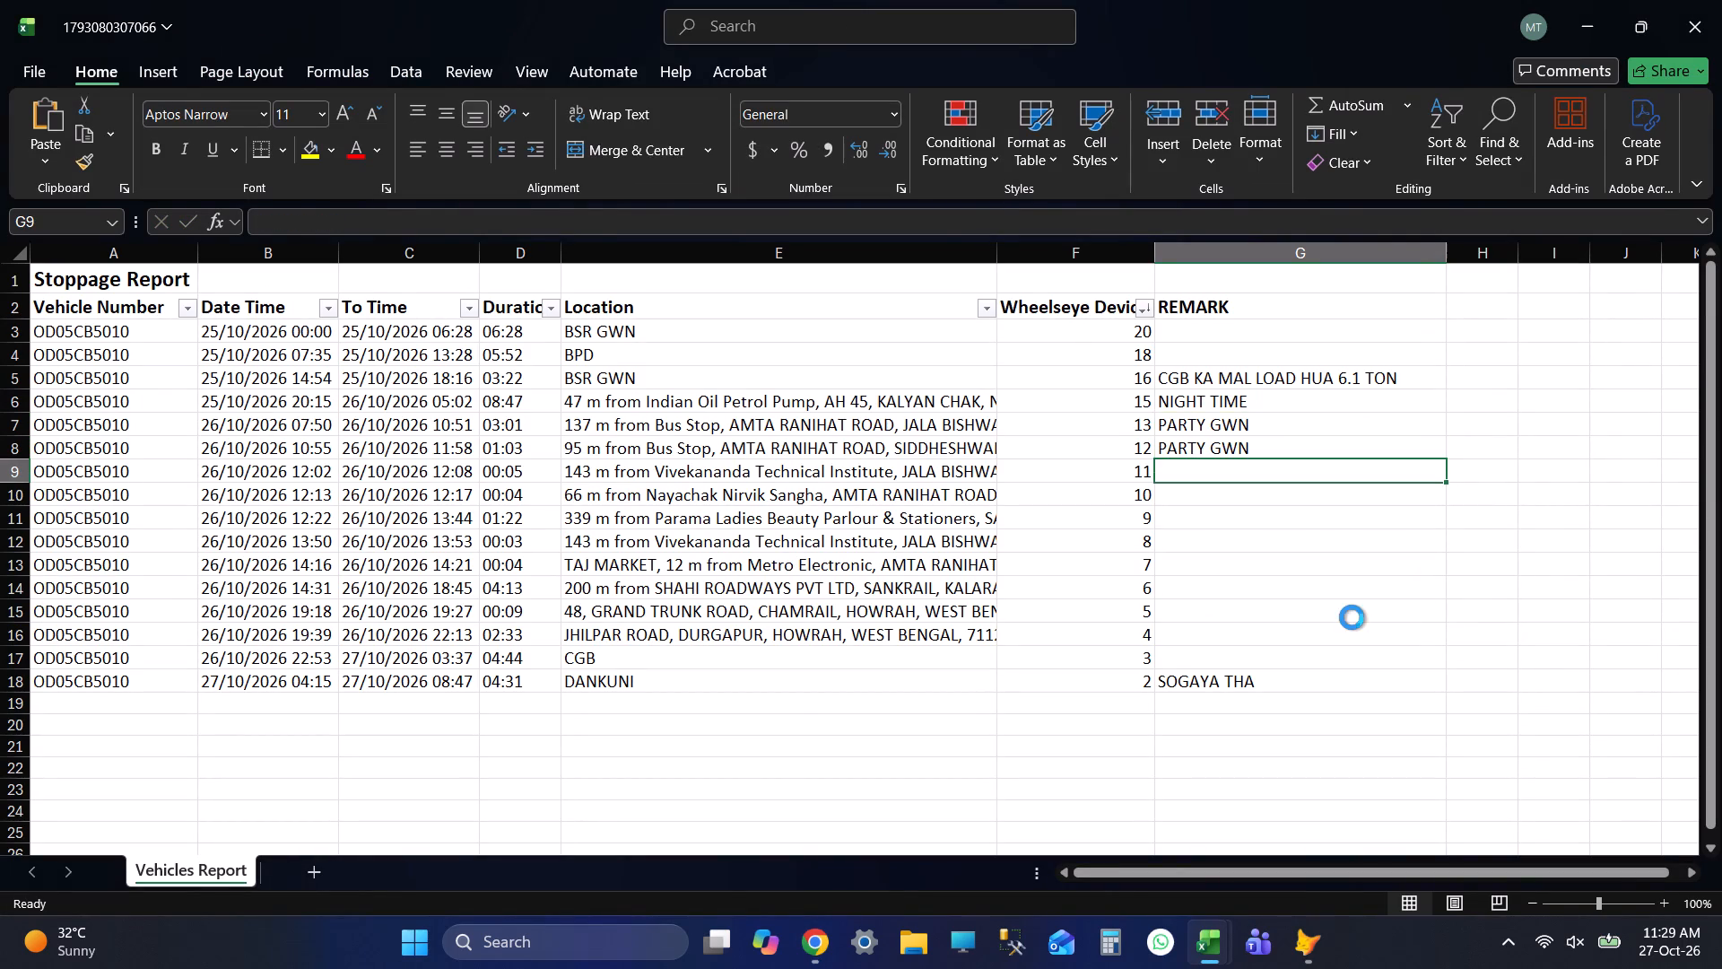
Delete the 26 Oct rows for the 00:05 stop near Vivekananda Technical Institute and the 00:04 stop near Nayachak Nirvik Sangha.
left_click(767, 471)
key("shift+Tab")
key("shift+Tab")
key("shift+Tab")
key("shift+Tab")
key("shift+Tab")
key("shift+Tab")
key("shift+Tab")
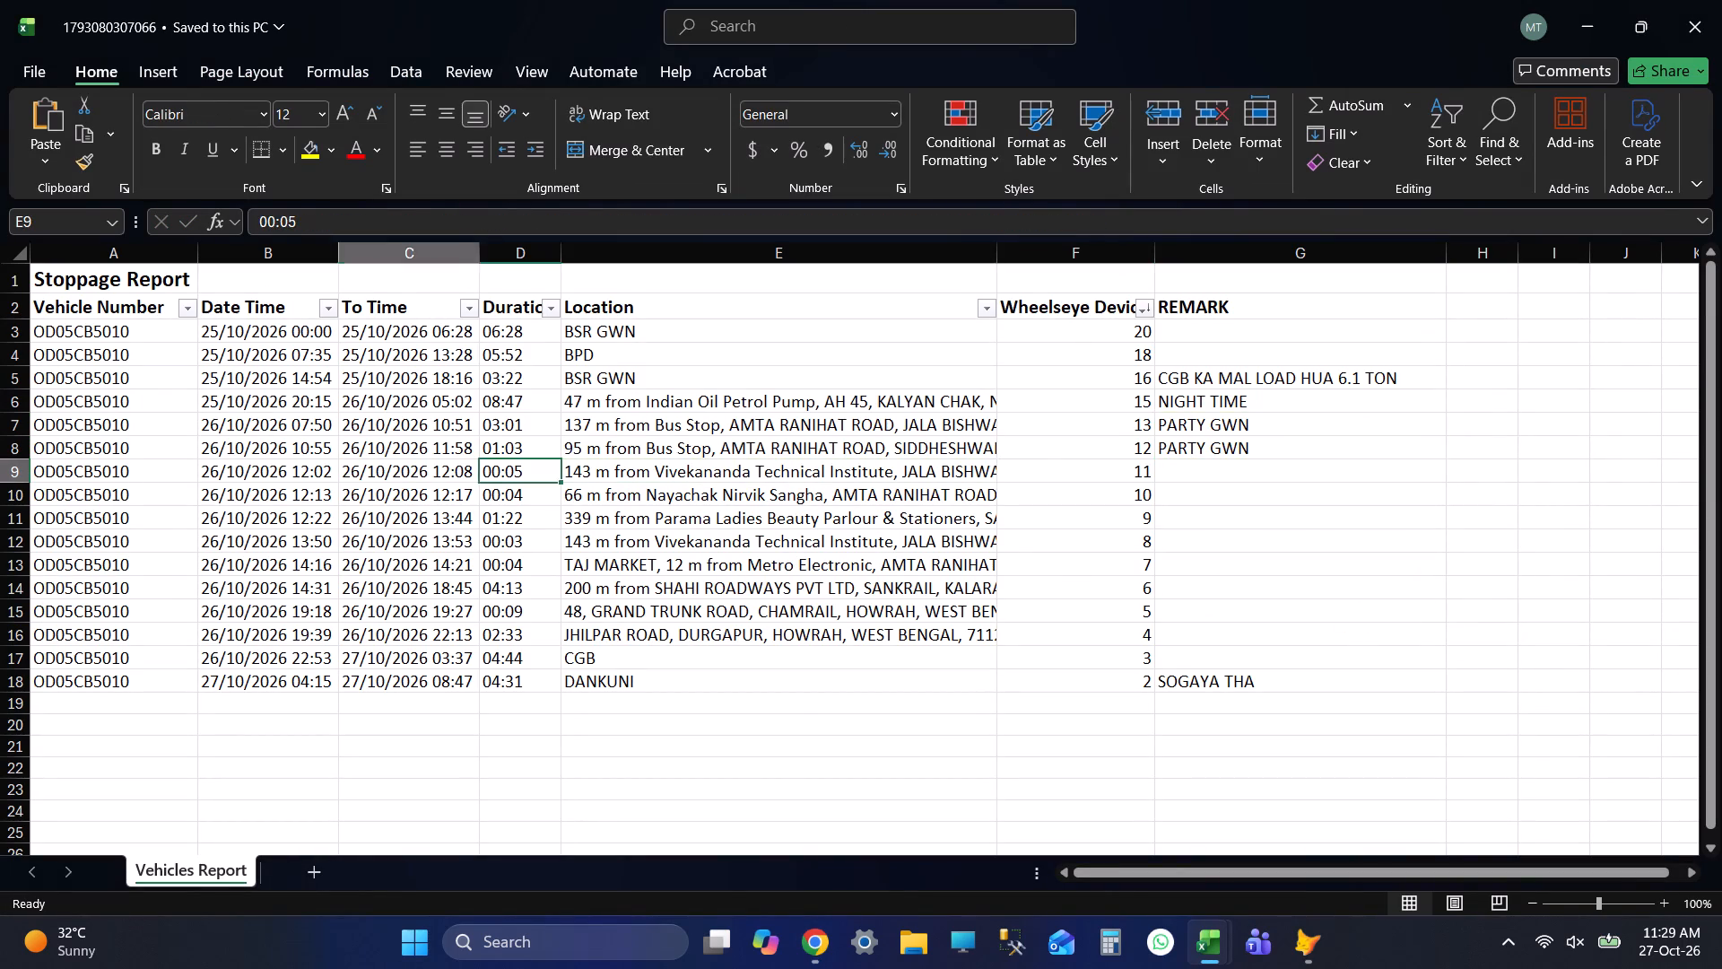
left_click(4, 473)
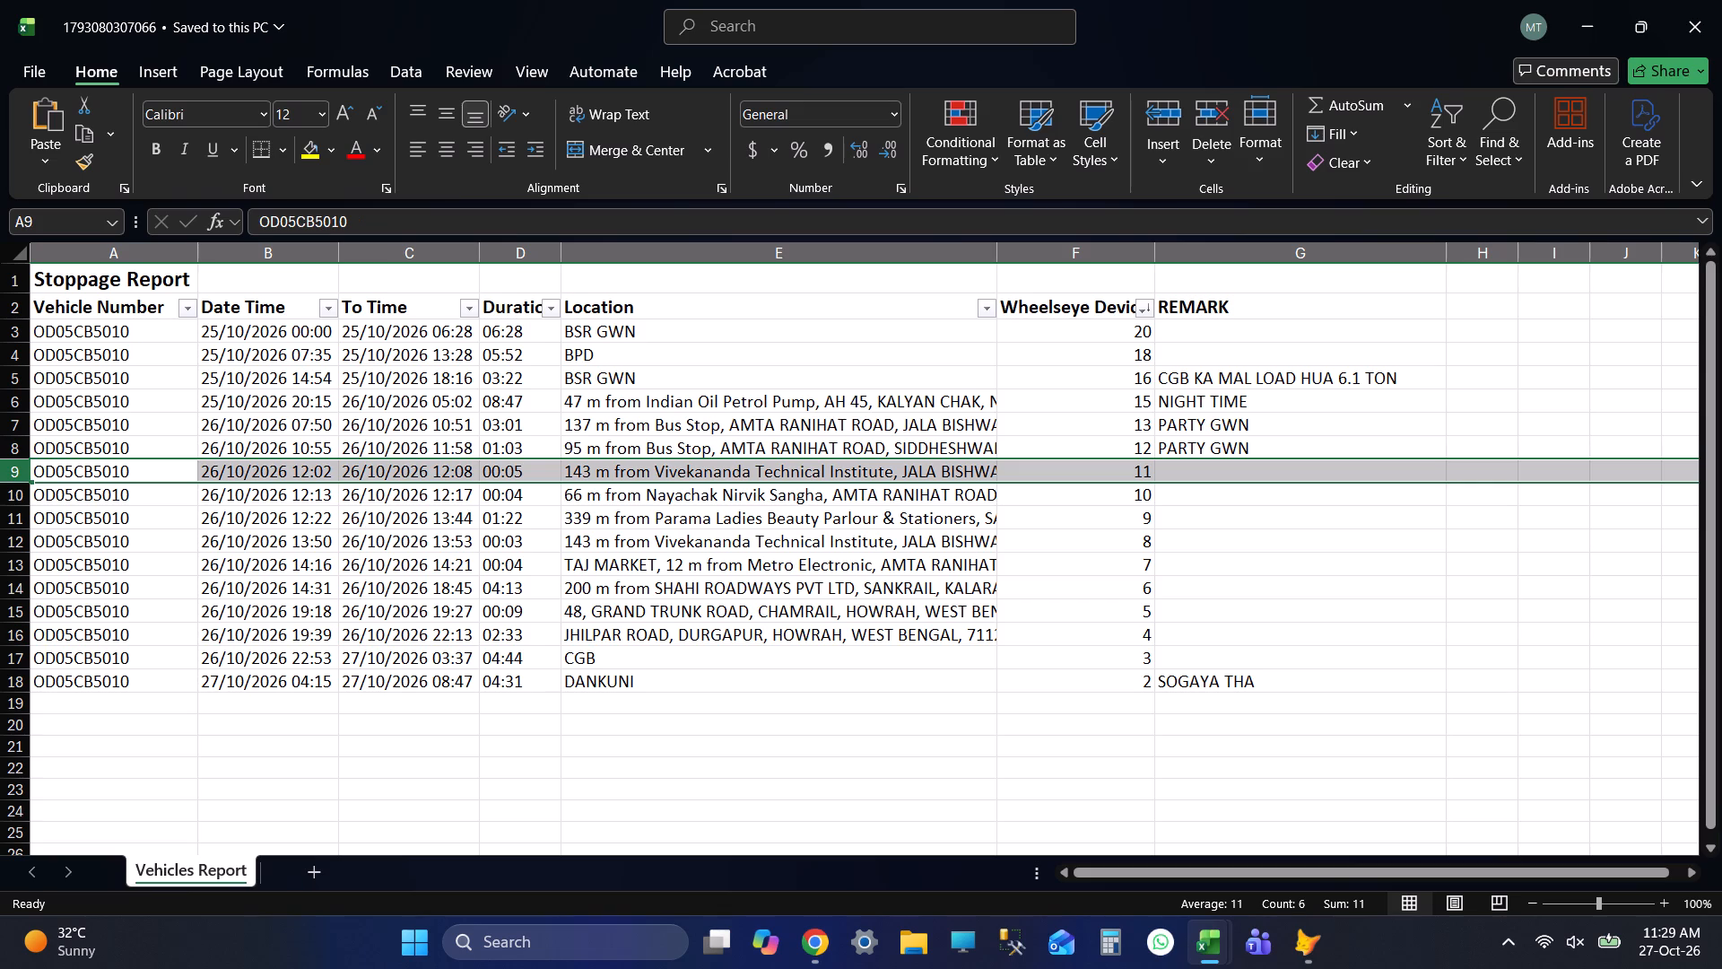
key("ctrl+minus")
key("ctrl+minus")
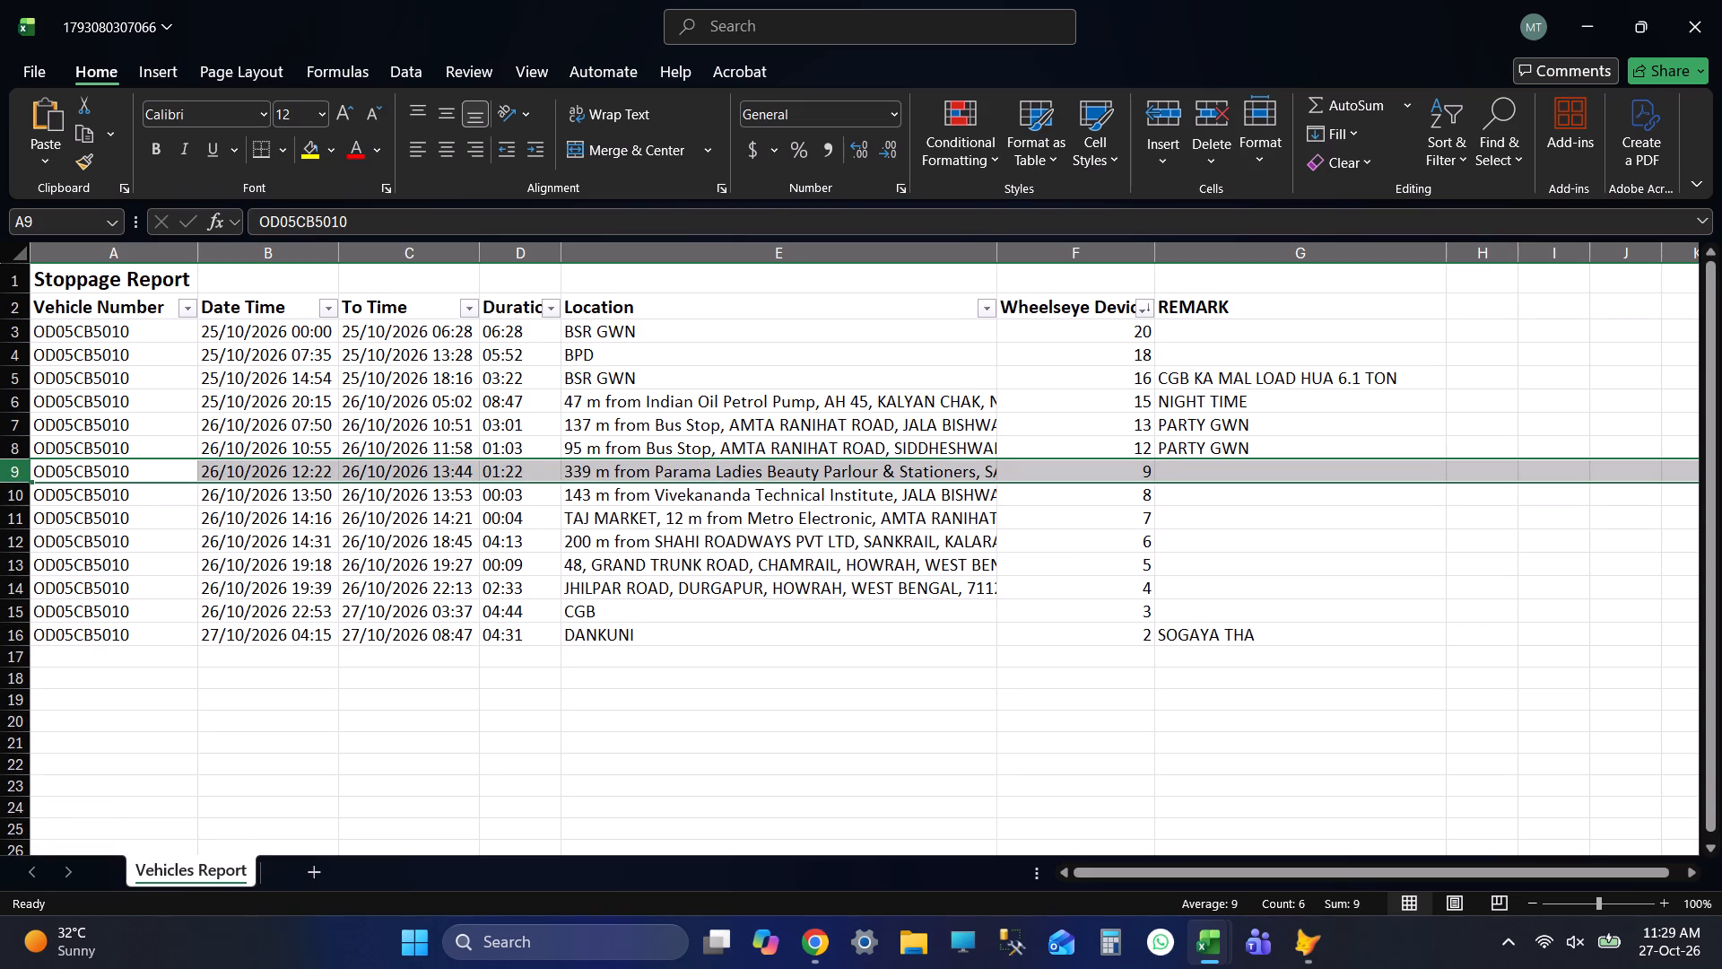
Delete the 26 Oct rows for the 00:03 stop near Vivekananda Technical Institute and the 00:04 stop at Taj Market.
left_click(519, 496)
left_click(8, 495)
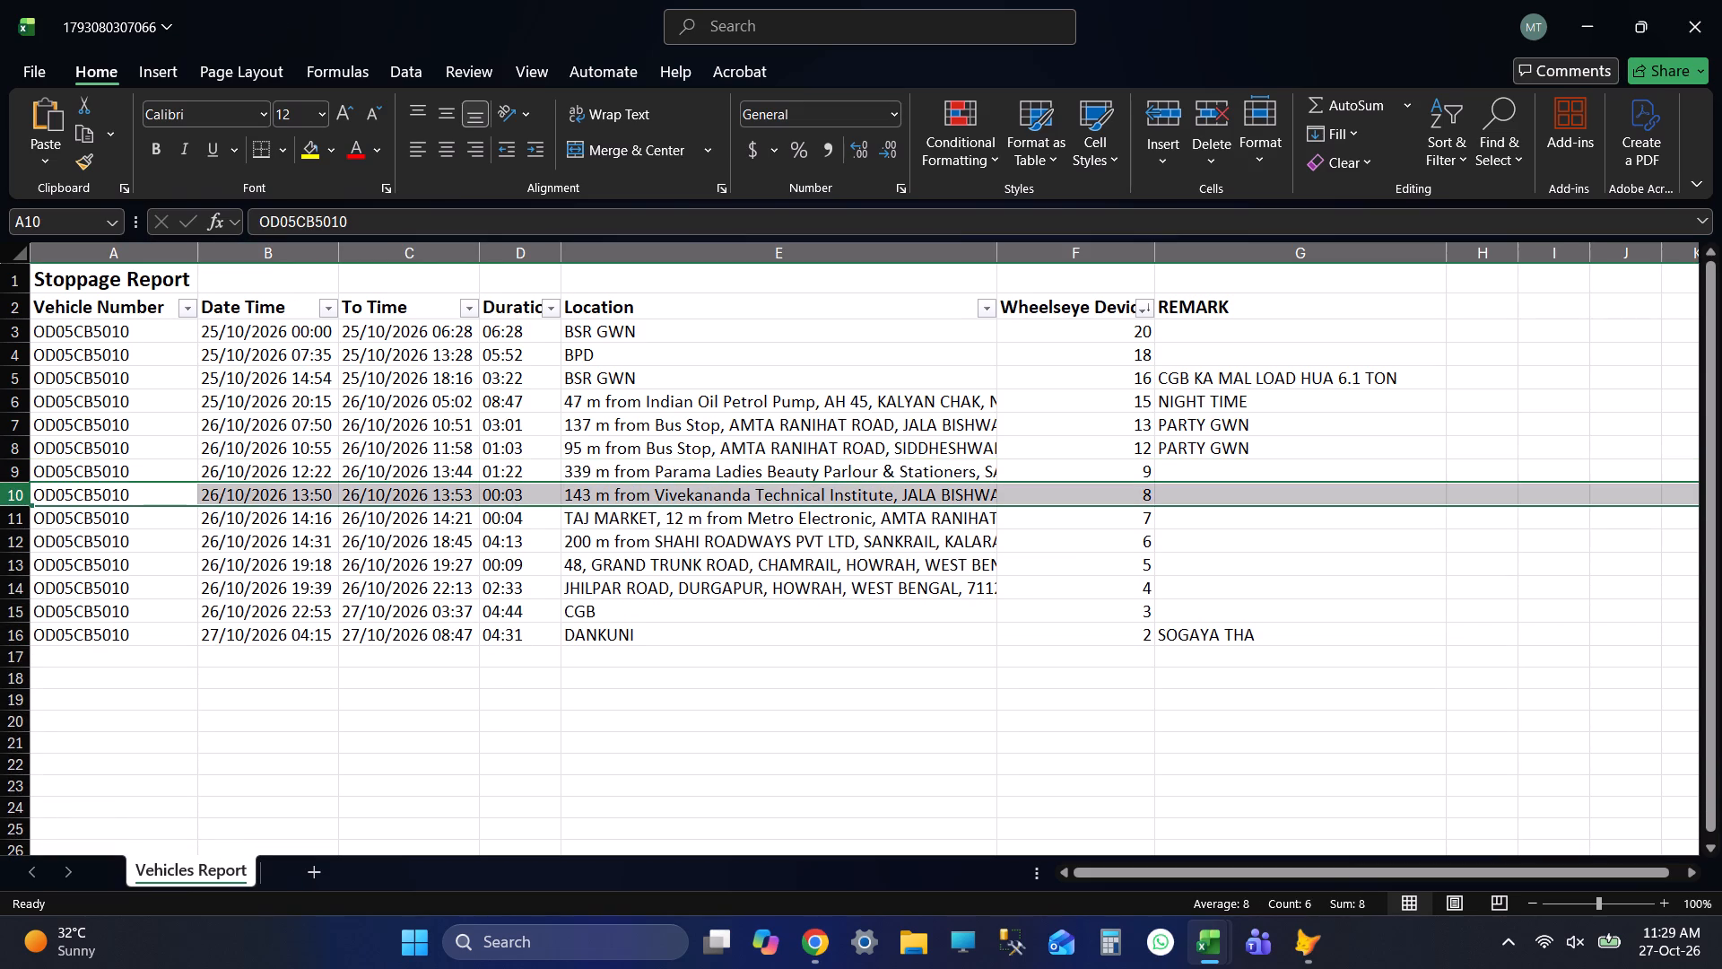
key("ctrl+minus")
key("ctrl+minus")
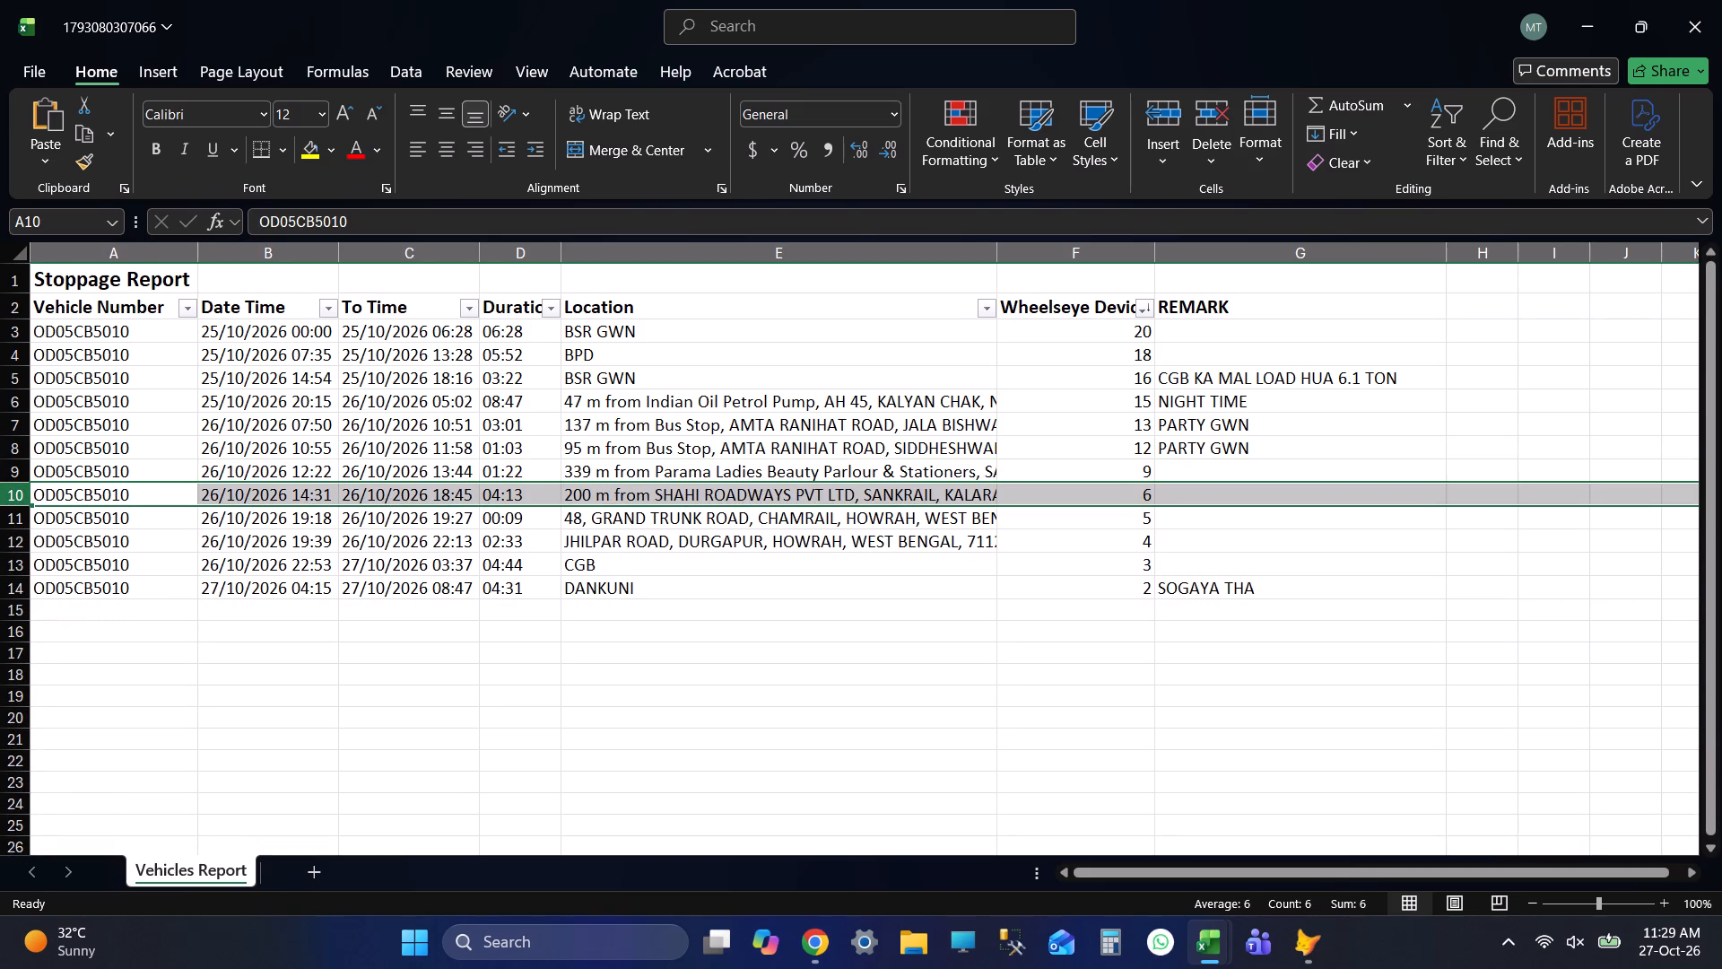
left_click(521, 510)
left_click(4, 512)
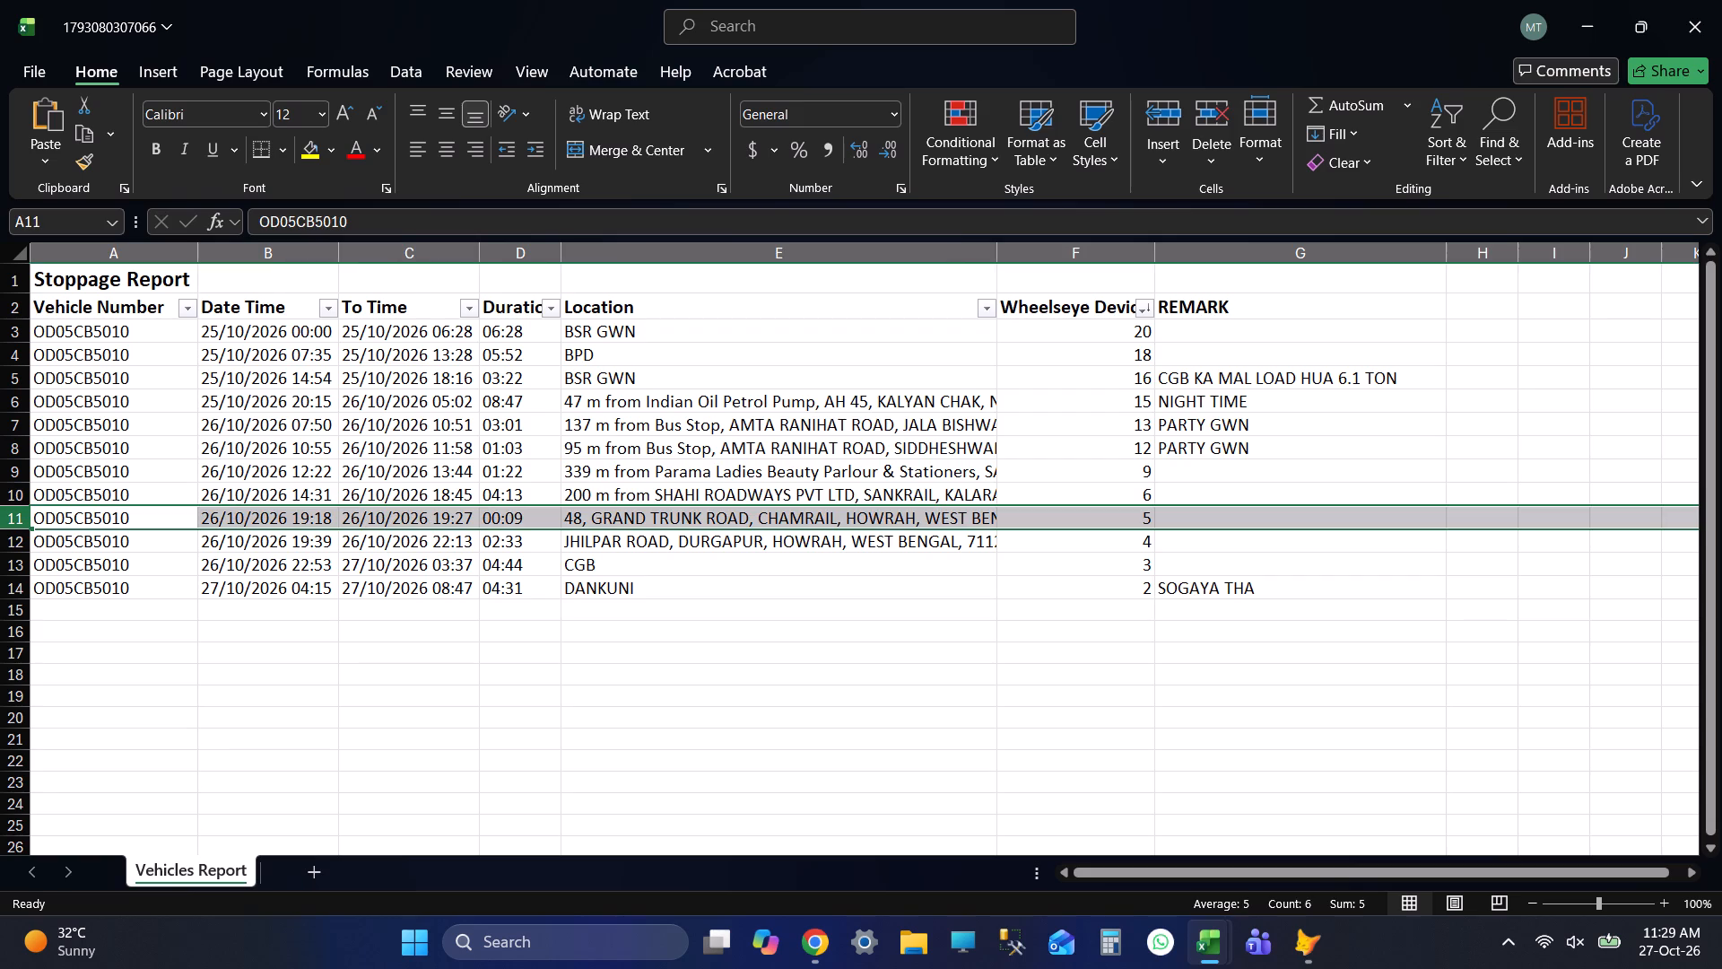
key("ctrl+minus")
left_click(1149, 588)
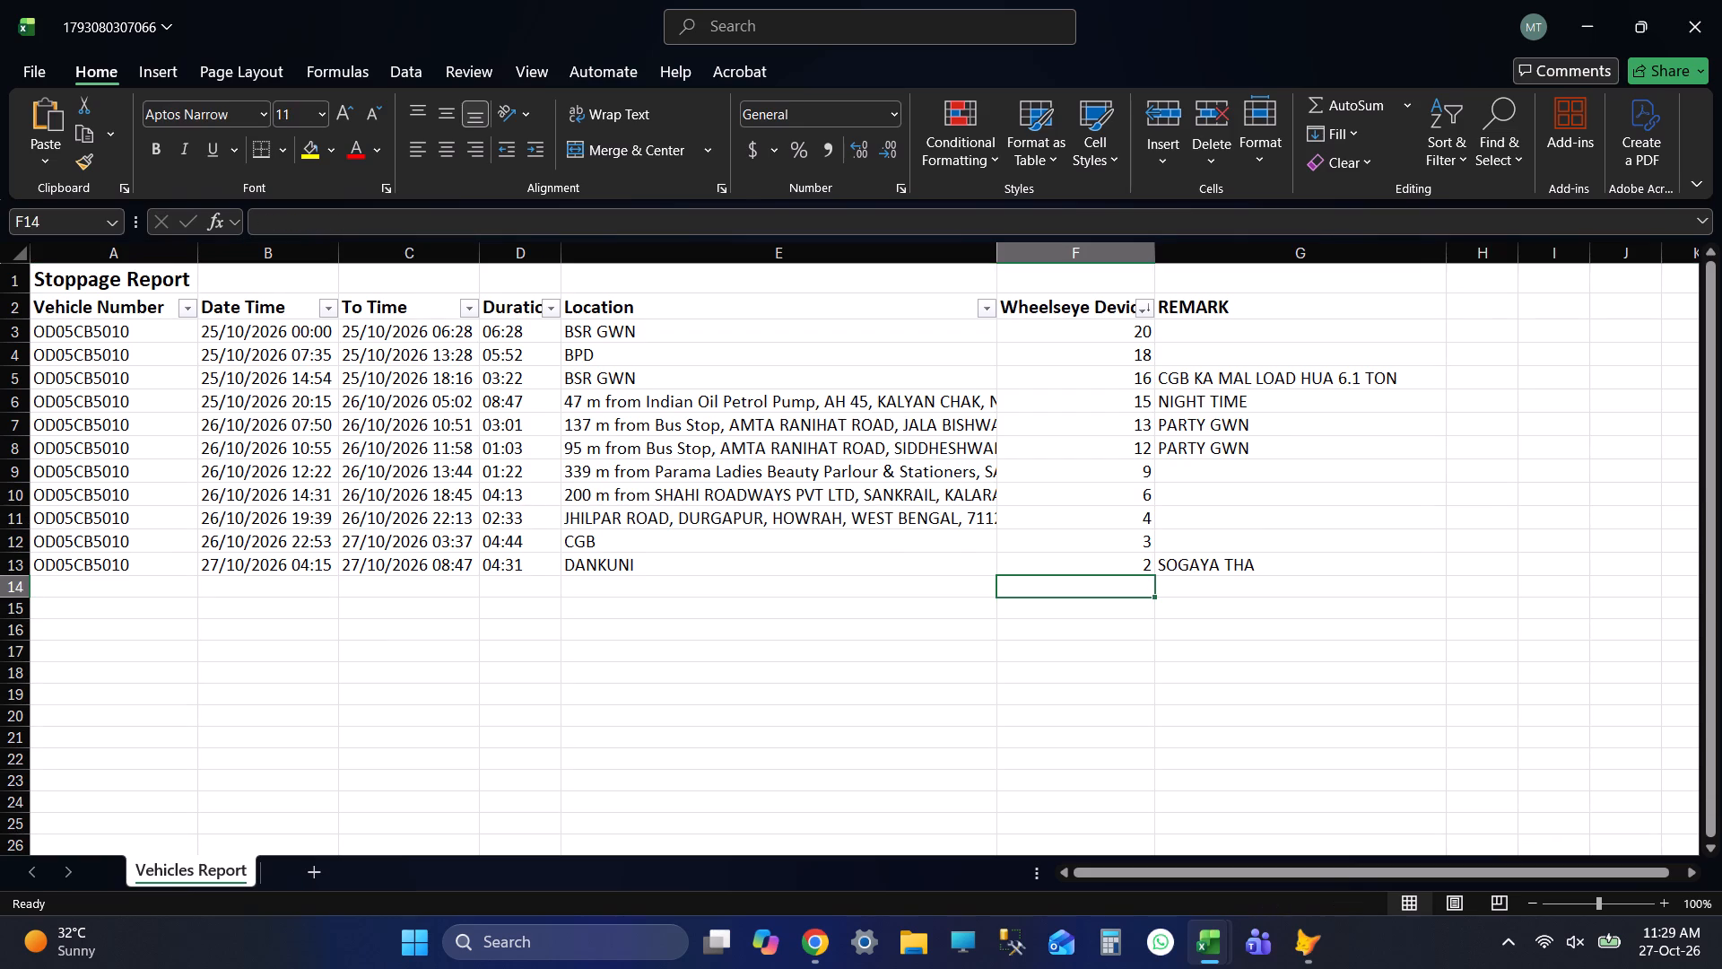
left_click(1225, 457)
left_click(1196, 475)
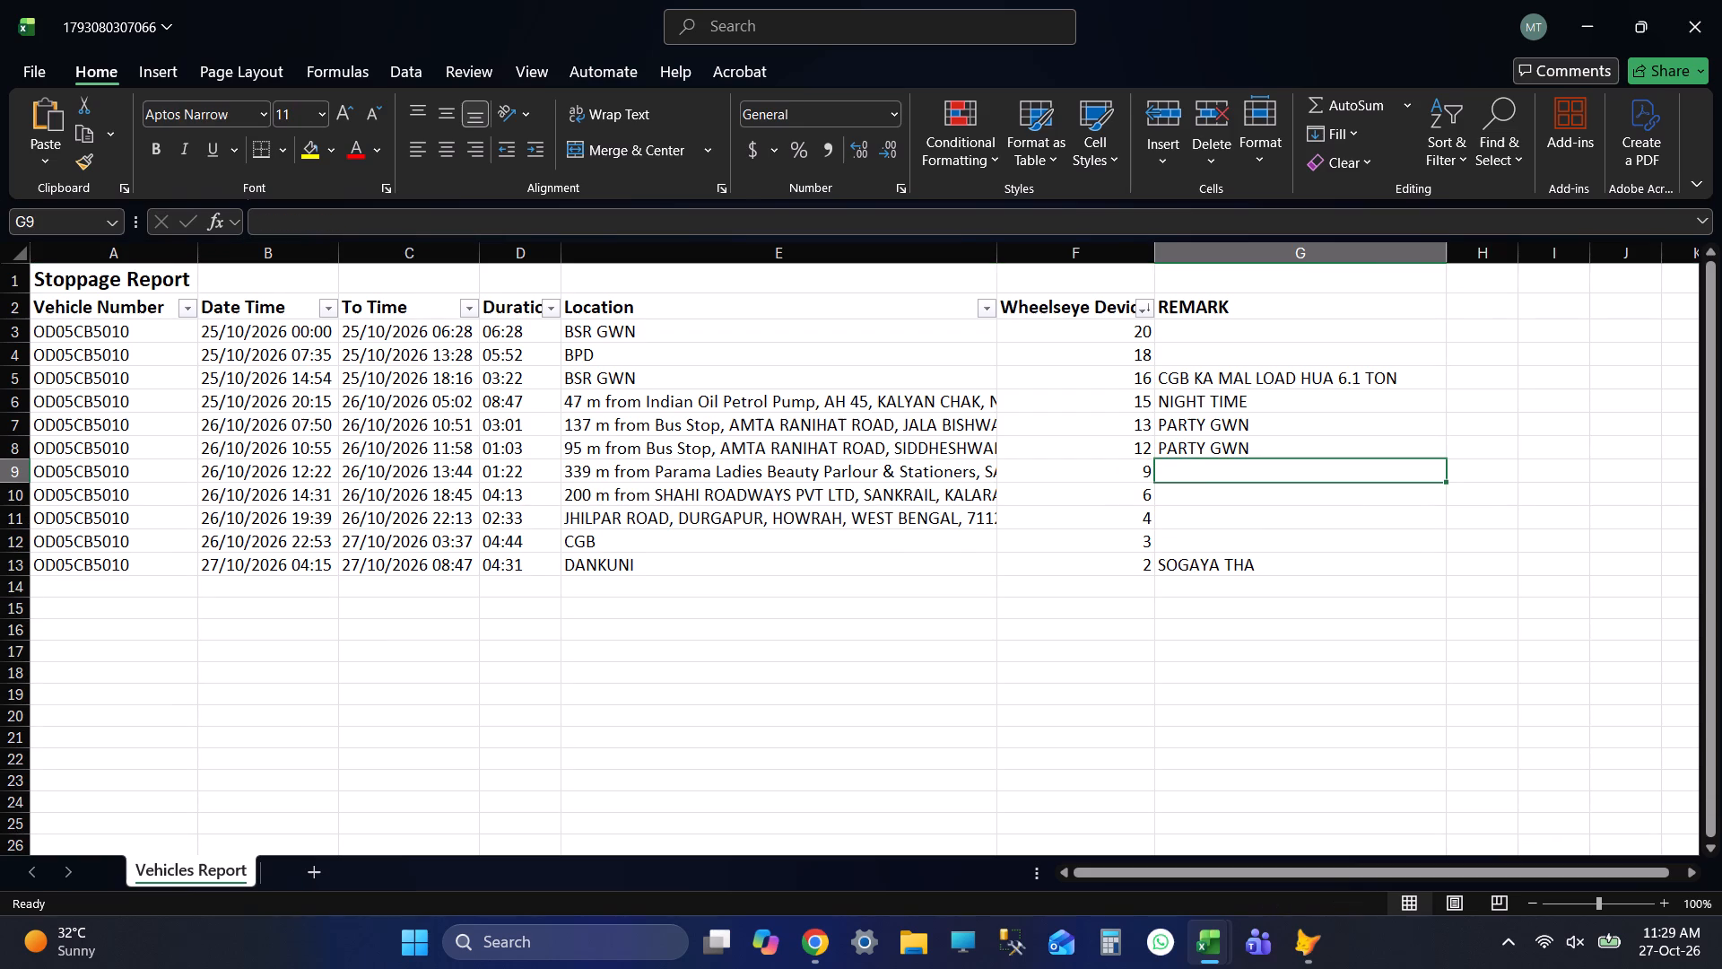
key("ctrl+s")
key("alt+Tab")
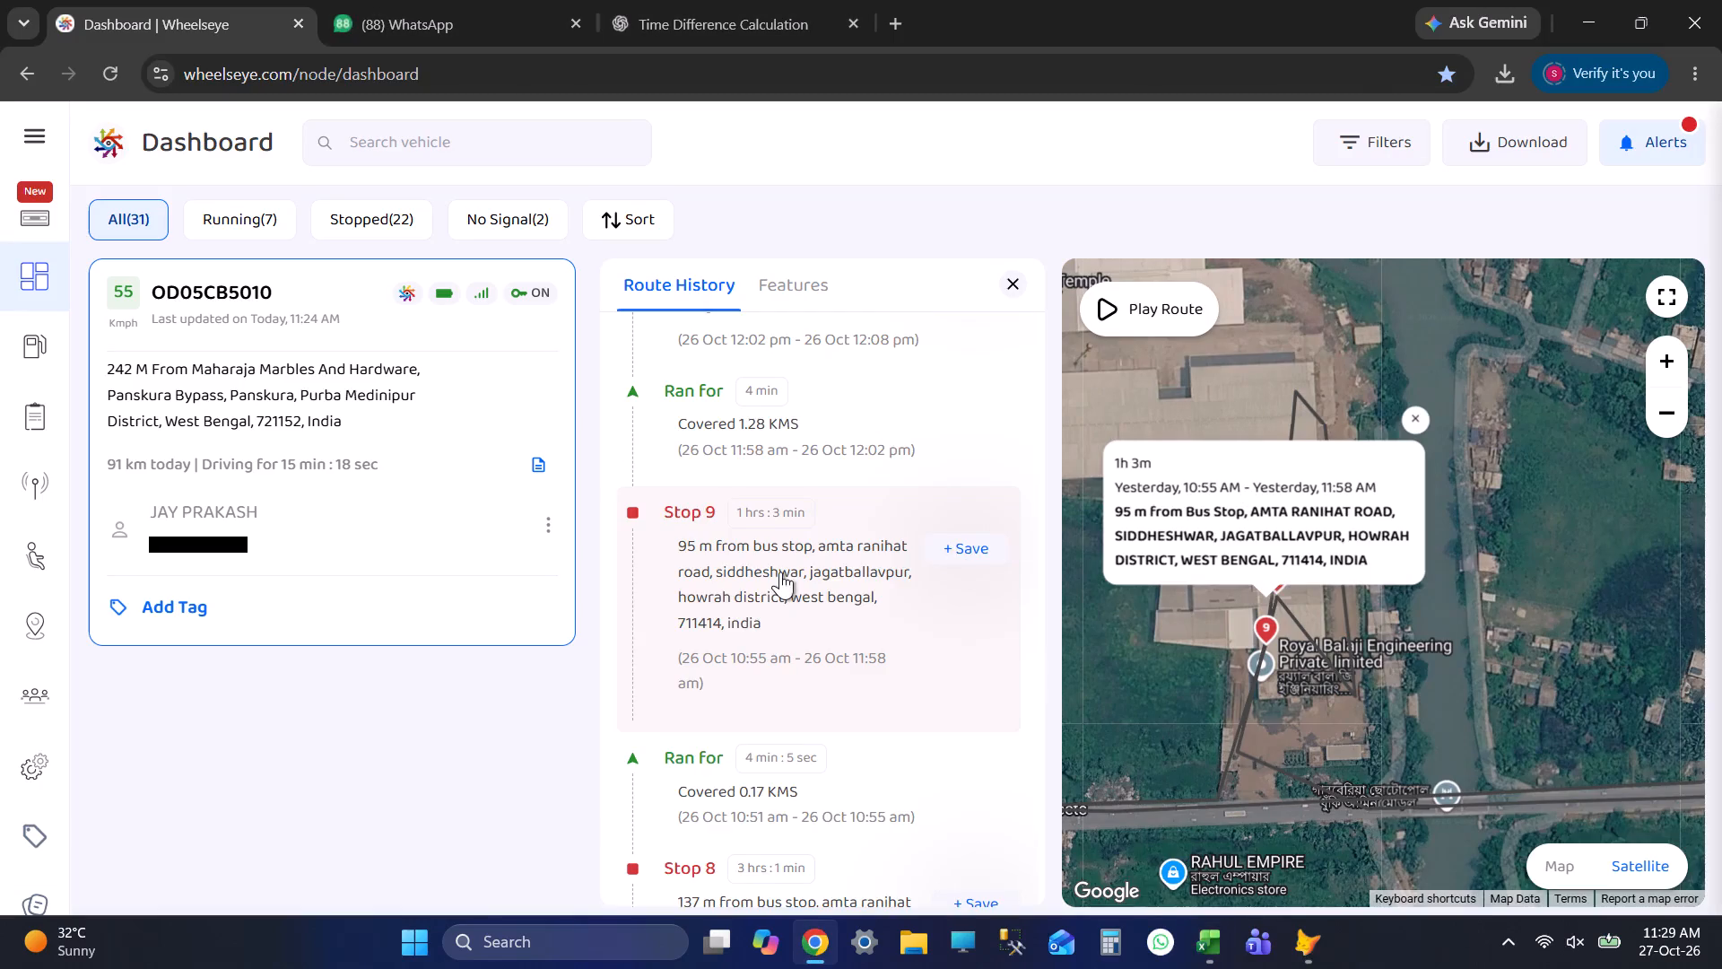
scroll(780, 572, "up", 2)
left_click(795, 519)
scroll(831, 535, "up", 1)
left_click(835, 432)
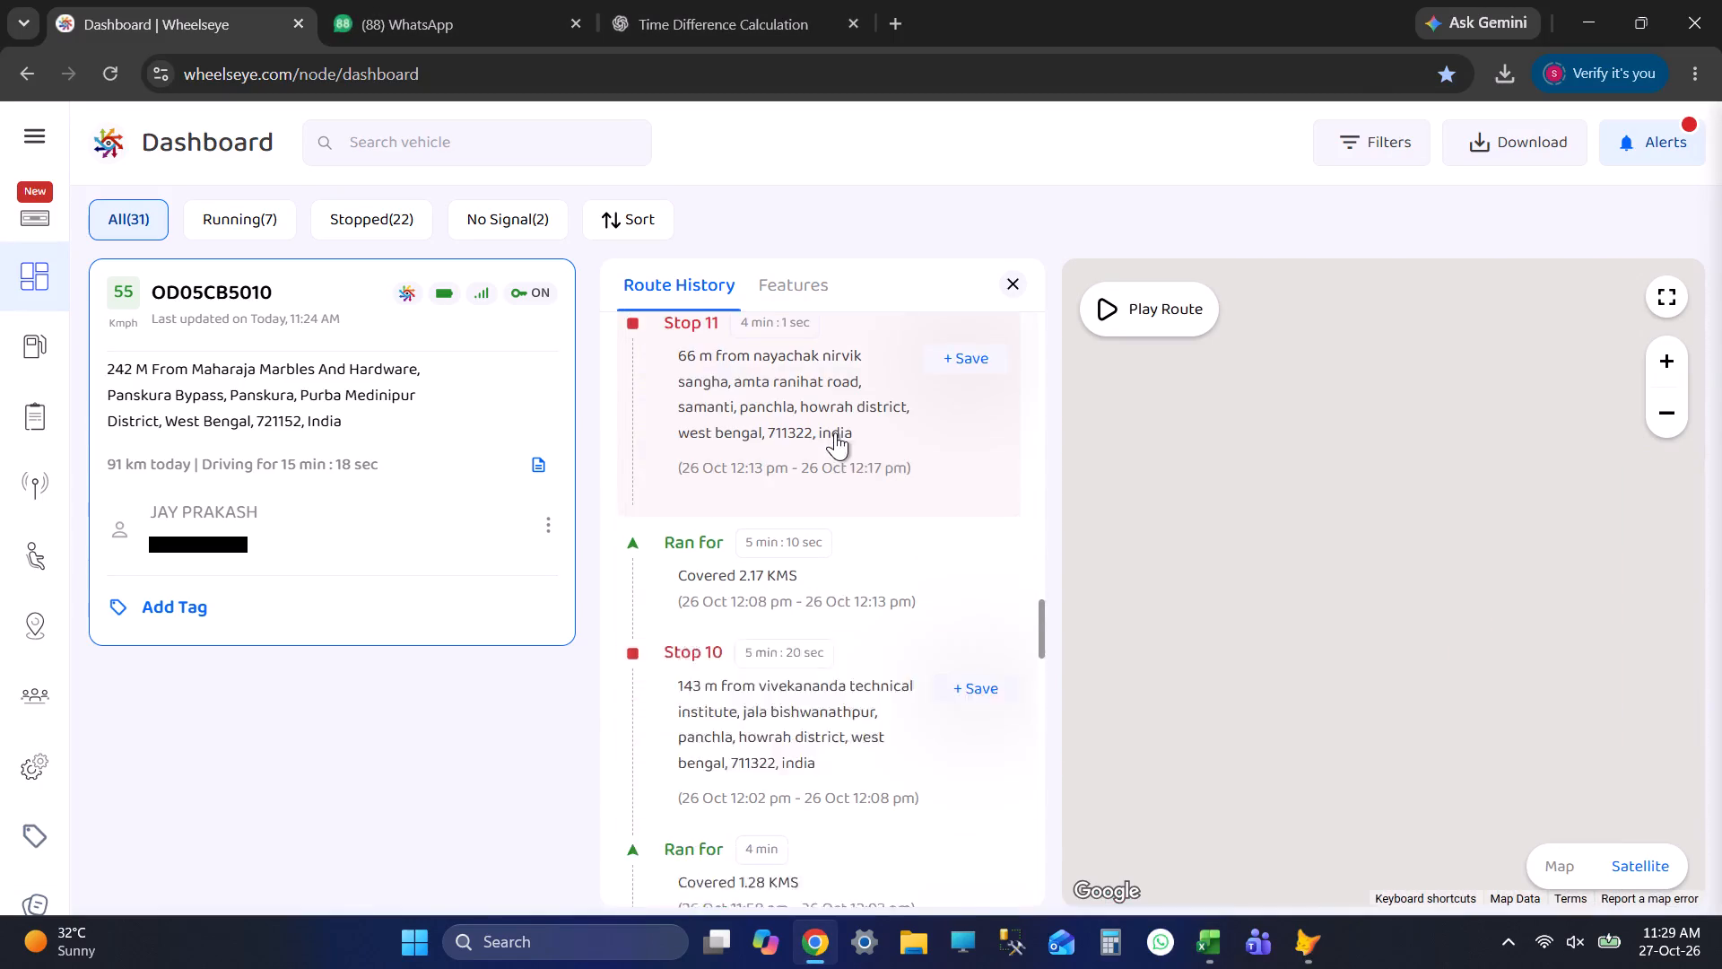
scroll(1339, 590, "down", 3)
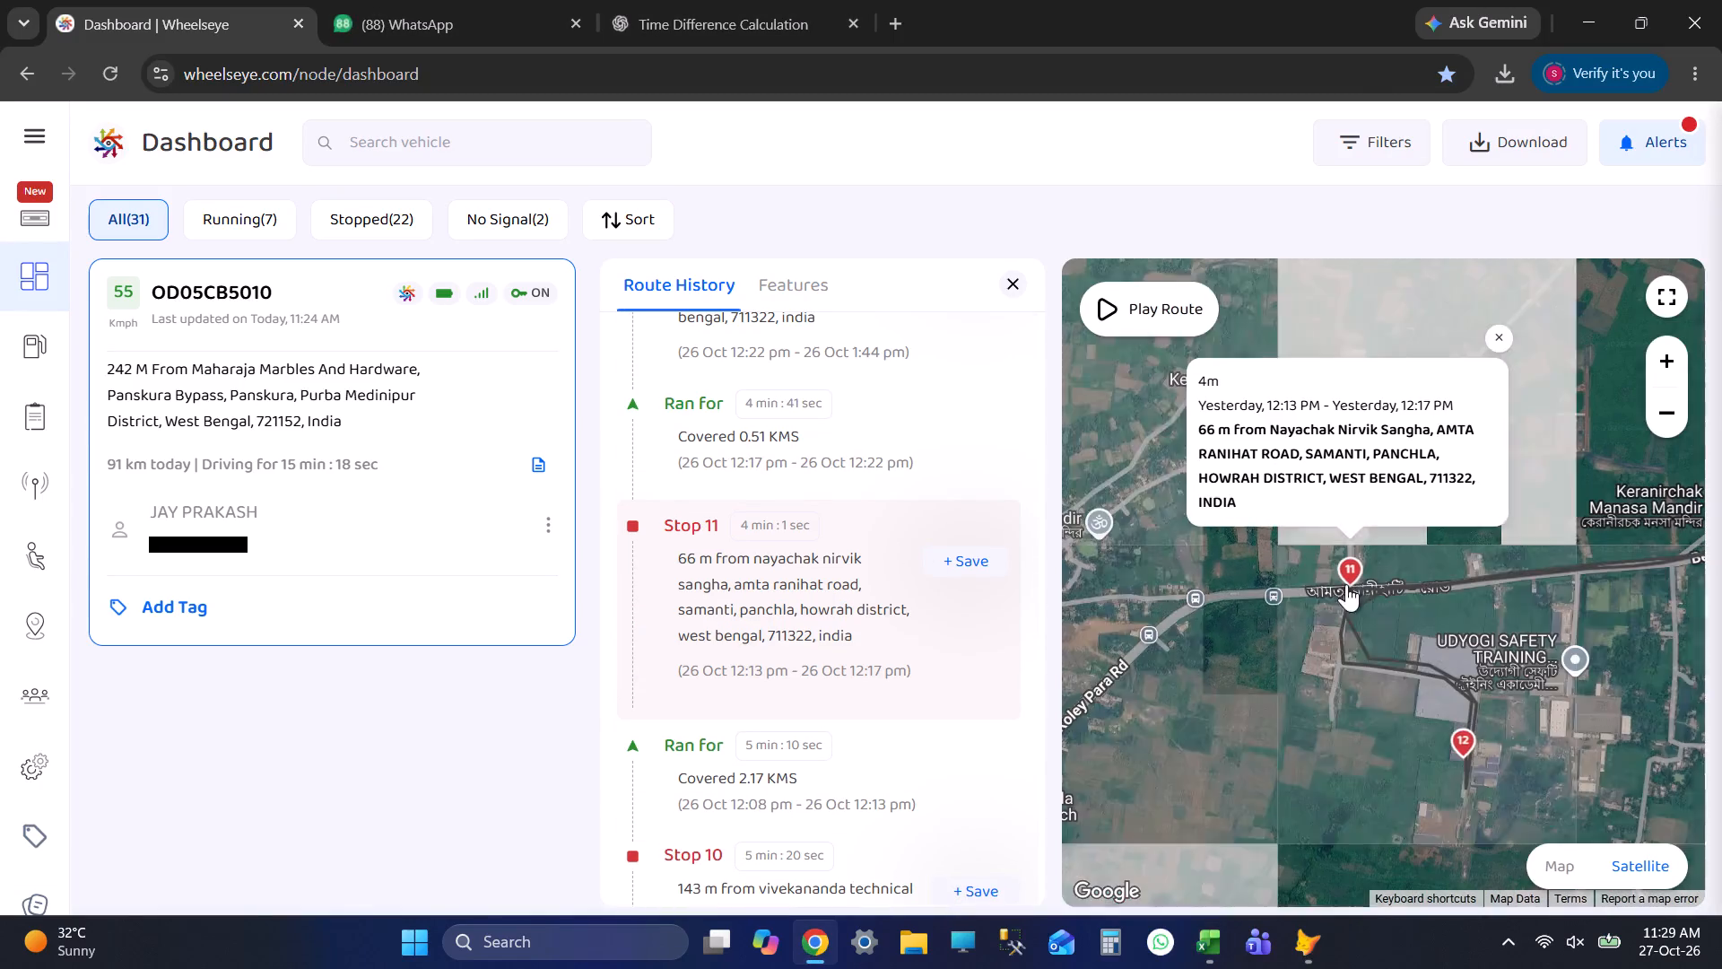
scroll(1374, 582, "down", 1)
scroll(1374, 582, "up", 4)
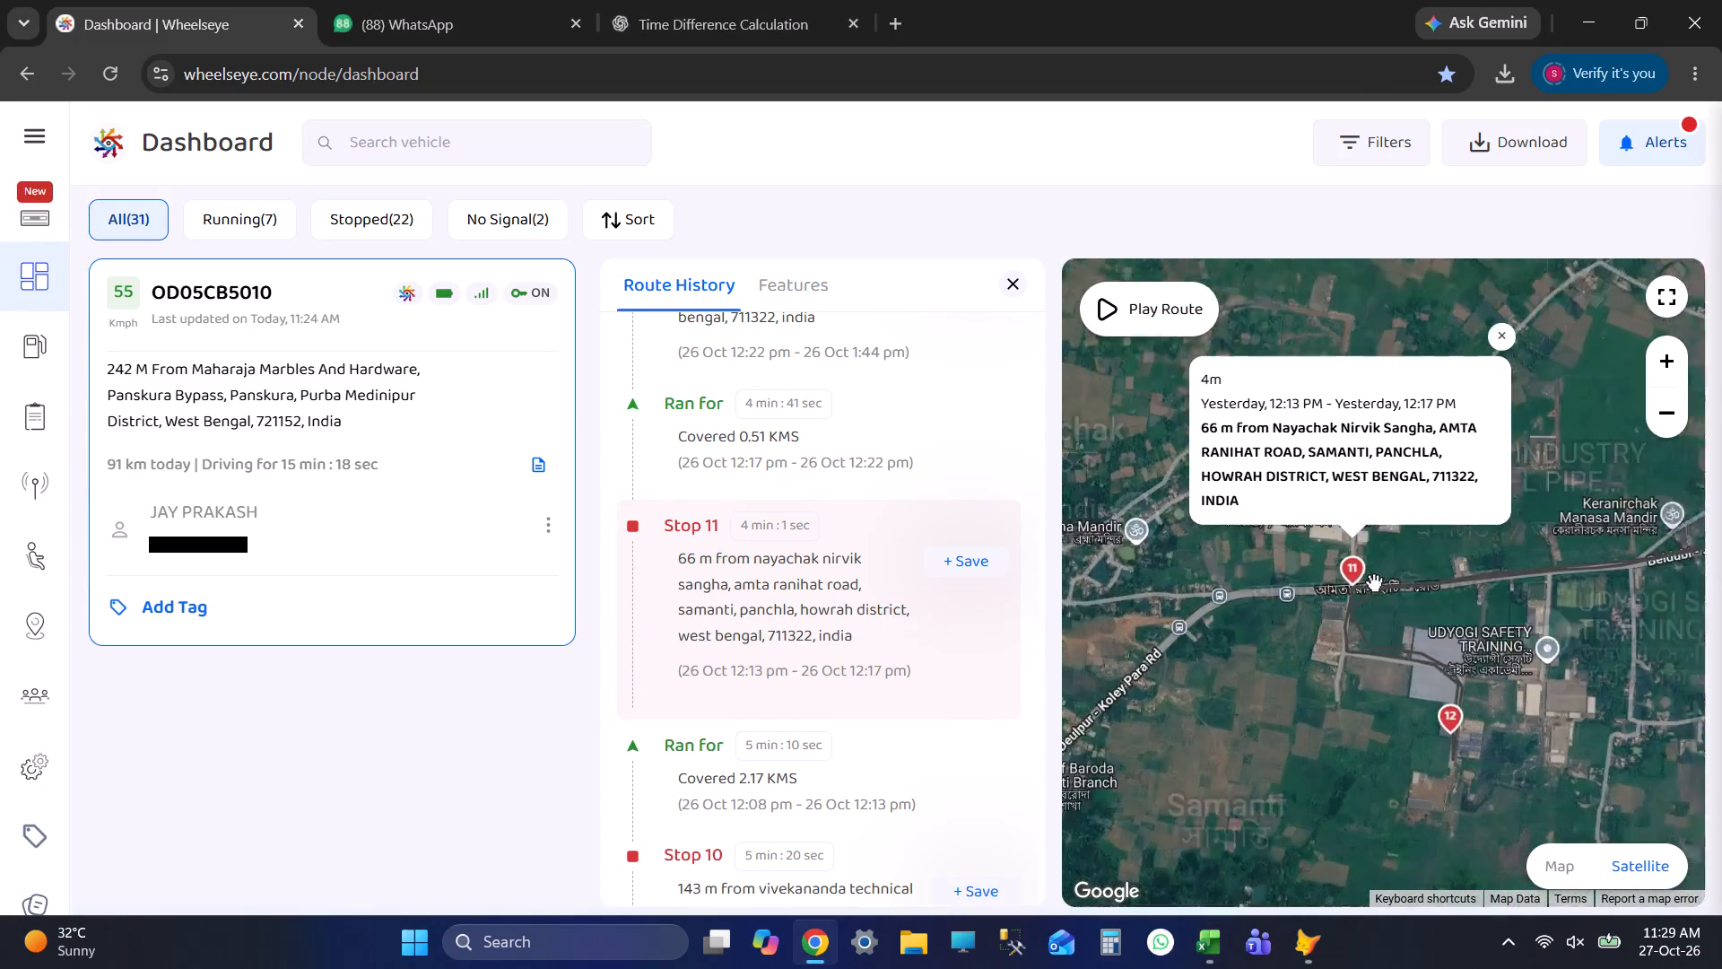
scroll(1370, 582, "up", 3)
left_click(1481, 343)
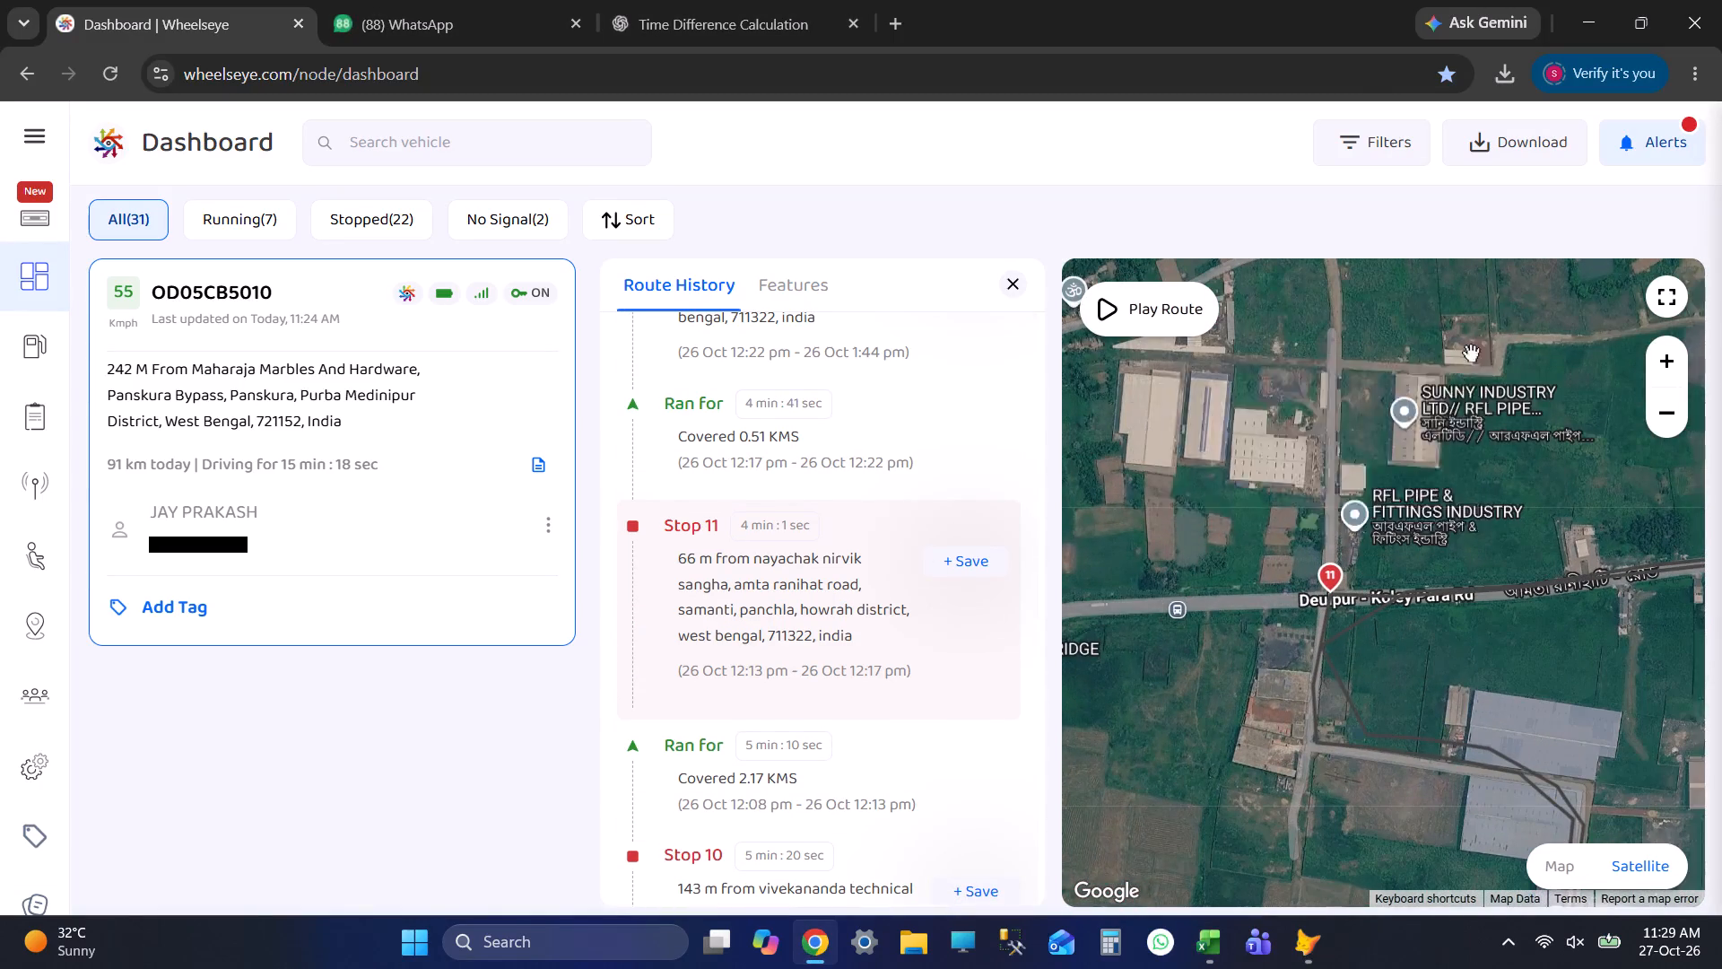
left_click(825, 580)
scroll(825, 580, "up", 3)
left_click(825, 580)
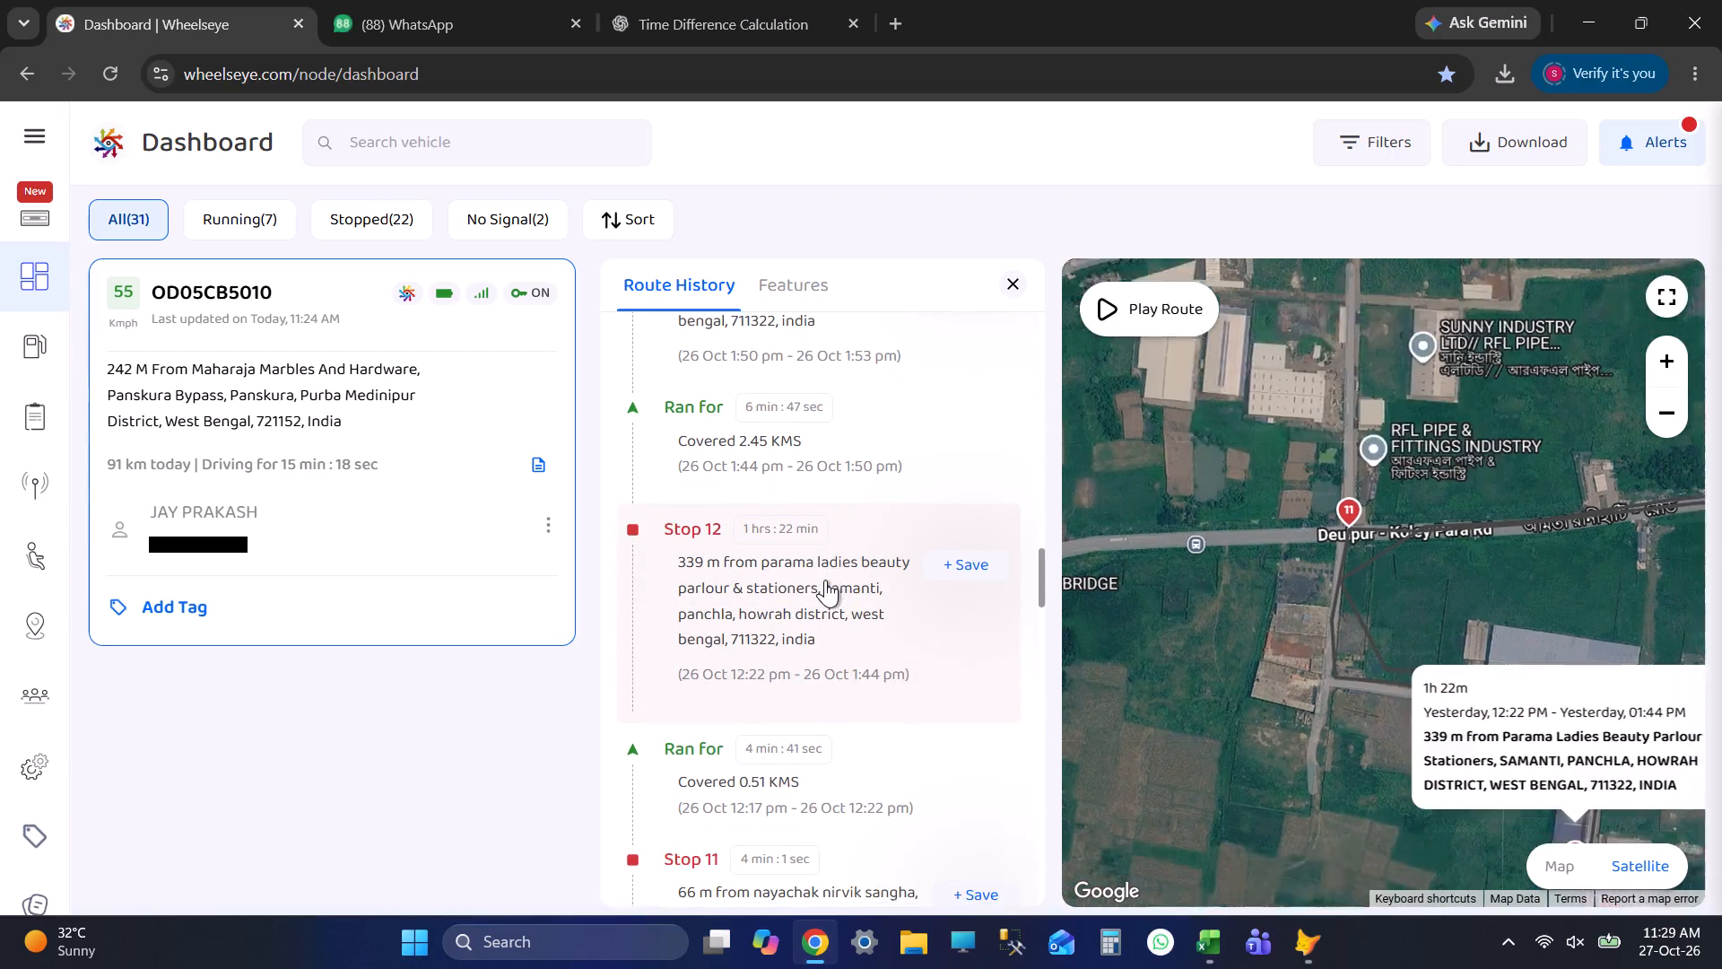
Examine the 26 Oct stops 13, 14 and 15 in the route history and on the satellite map.
scroll(851, 585, "up", 3)
left_click(798, 574)
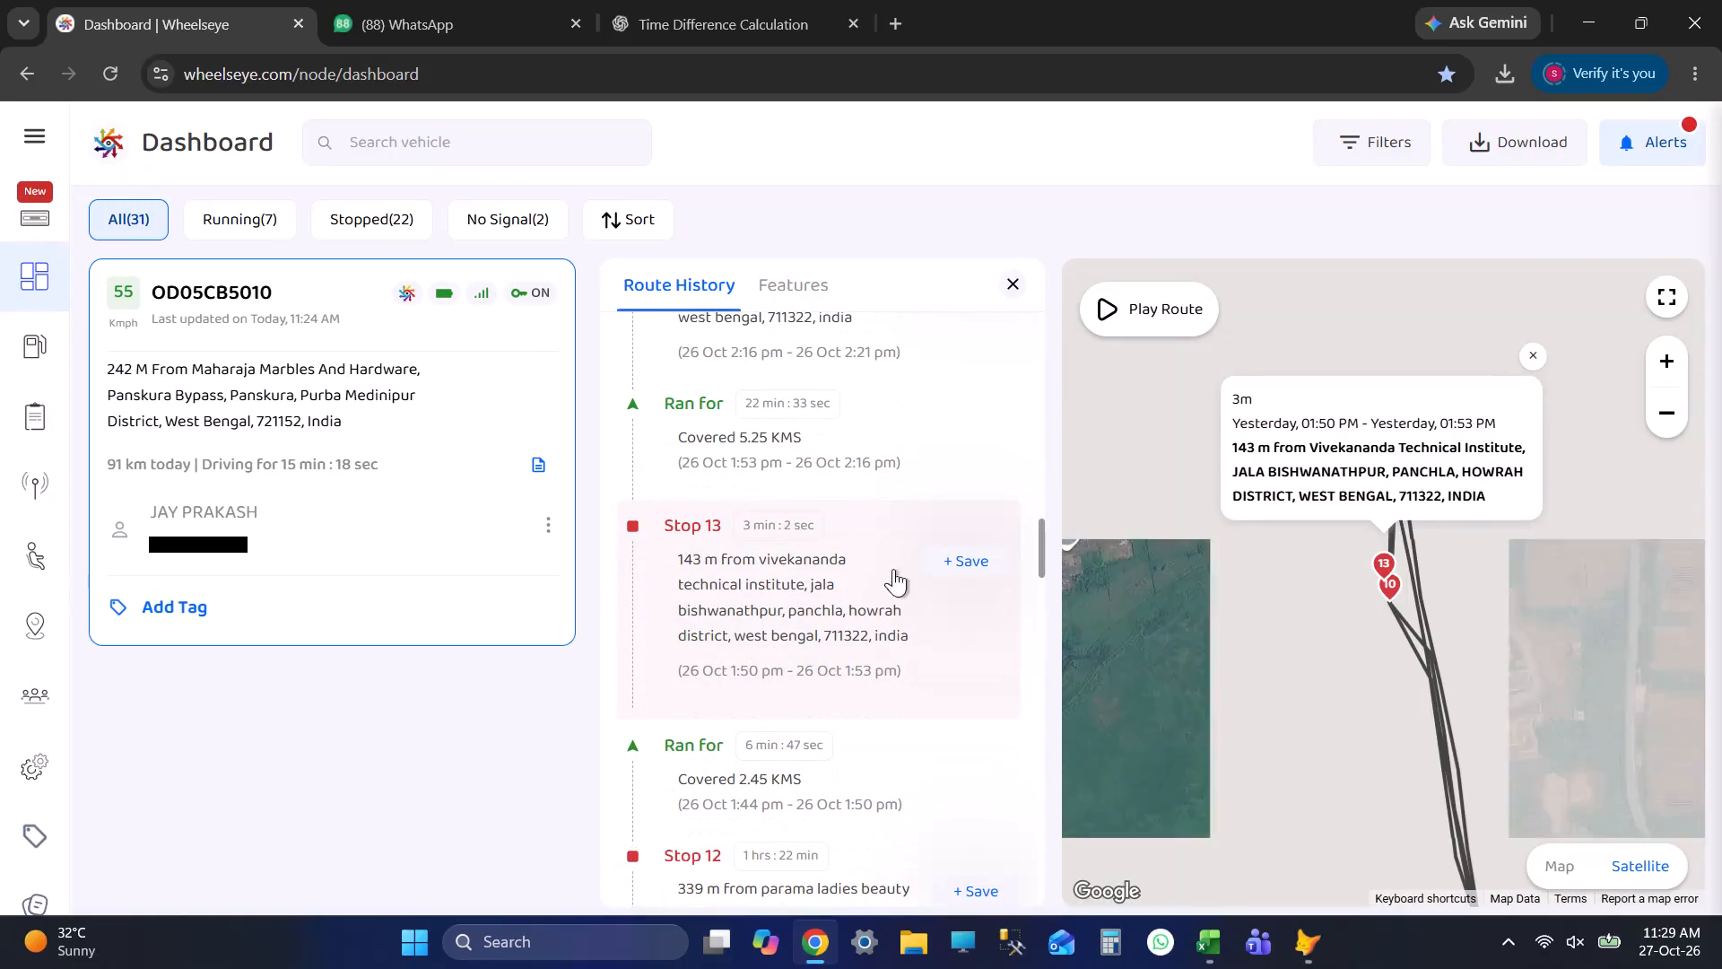
scroll(1336, 573, "up", 2)
scroll(1386, 608, "down", 2)
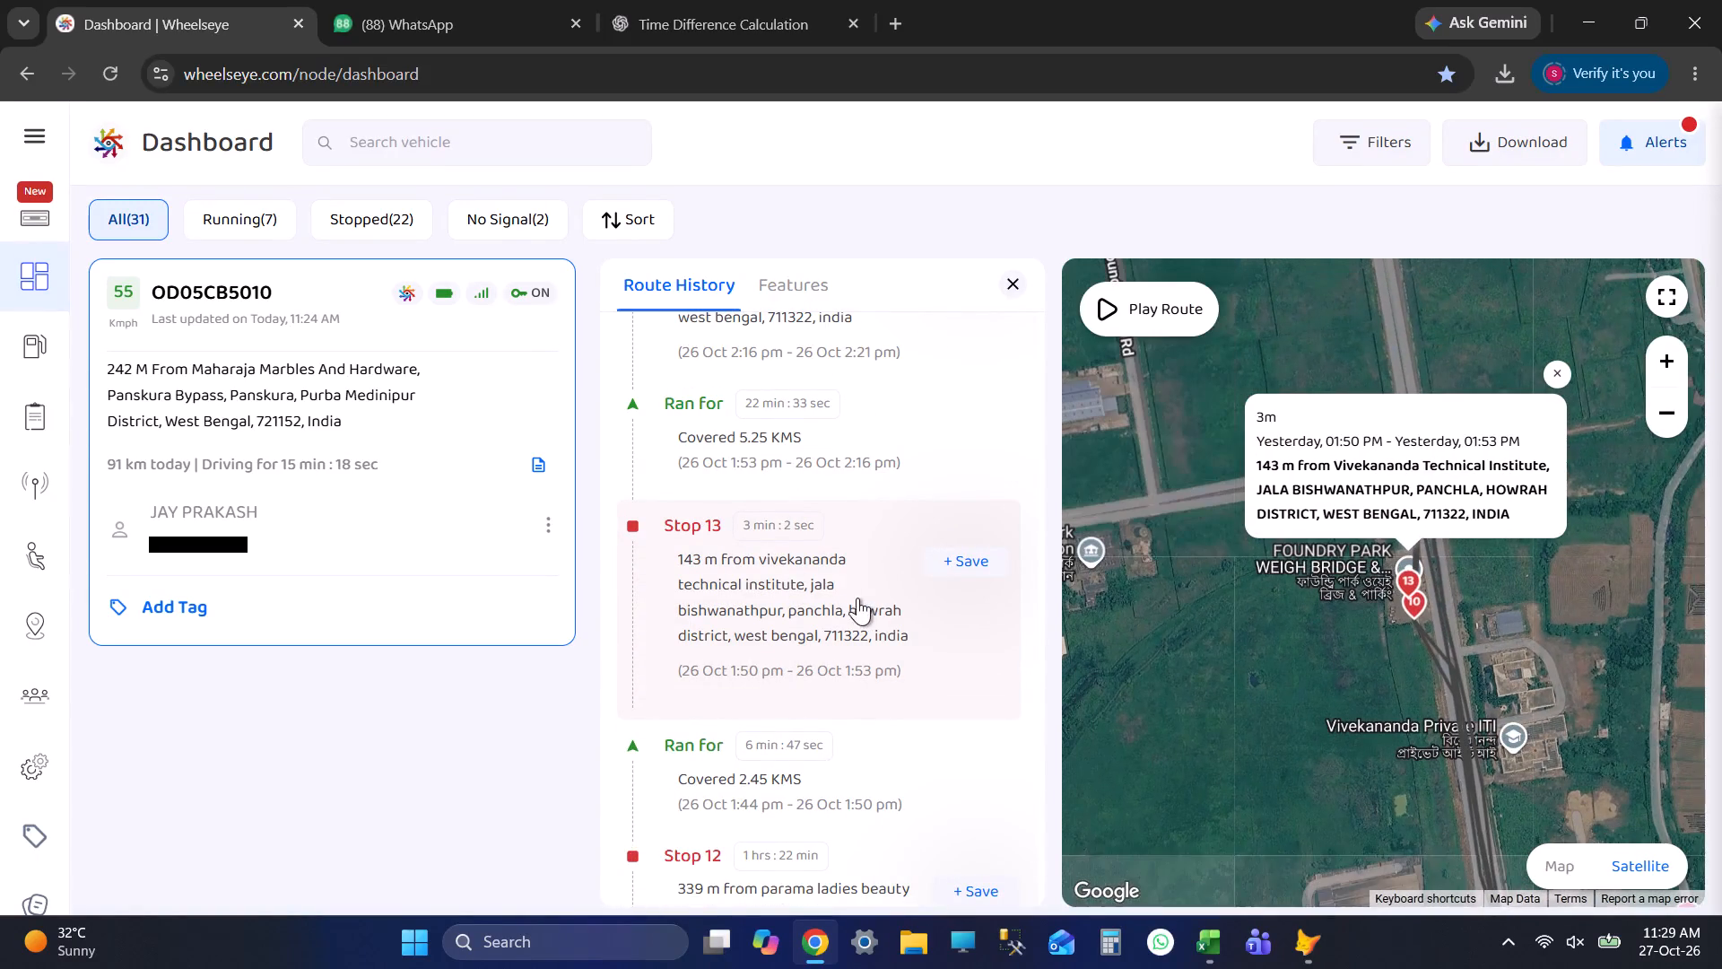
scroll(857, 598, "up", 3)
left_click(857, 598)
scroll(1355, 605, "down", 4)
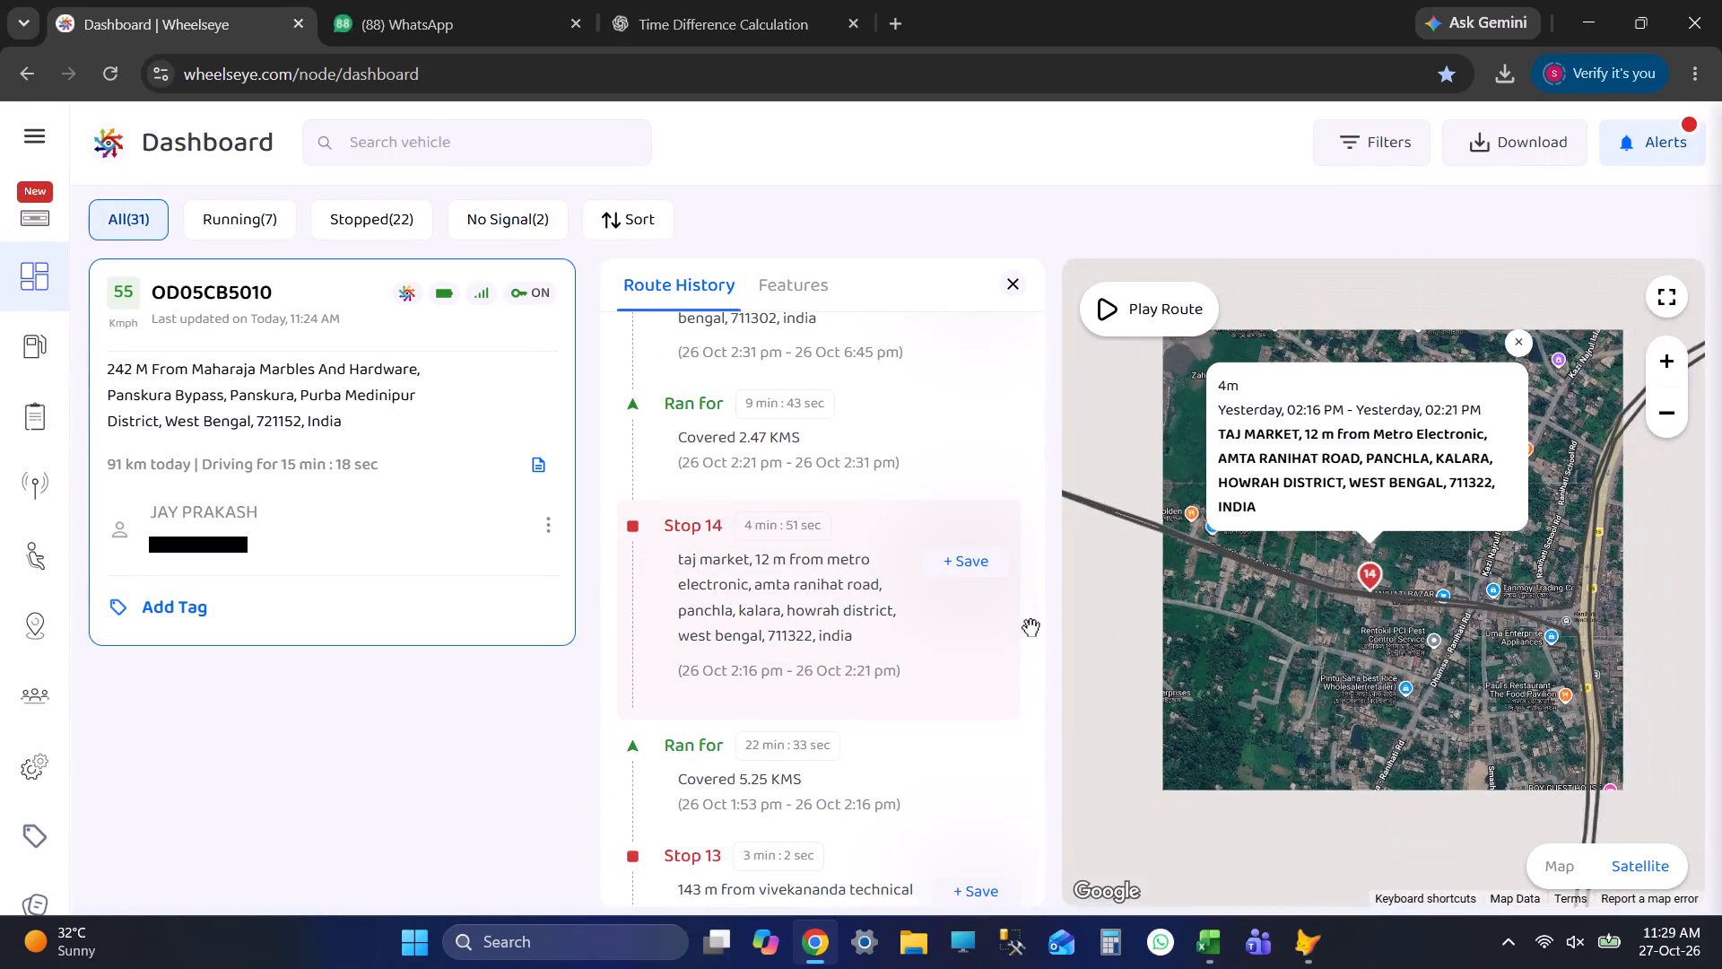
scroll(817, 615, "up", 3)
left_click(795, 576)
scroll(1394, 554, "up", 2)
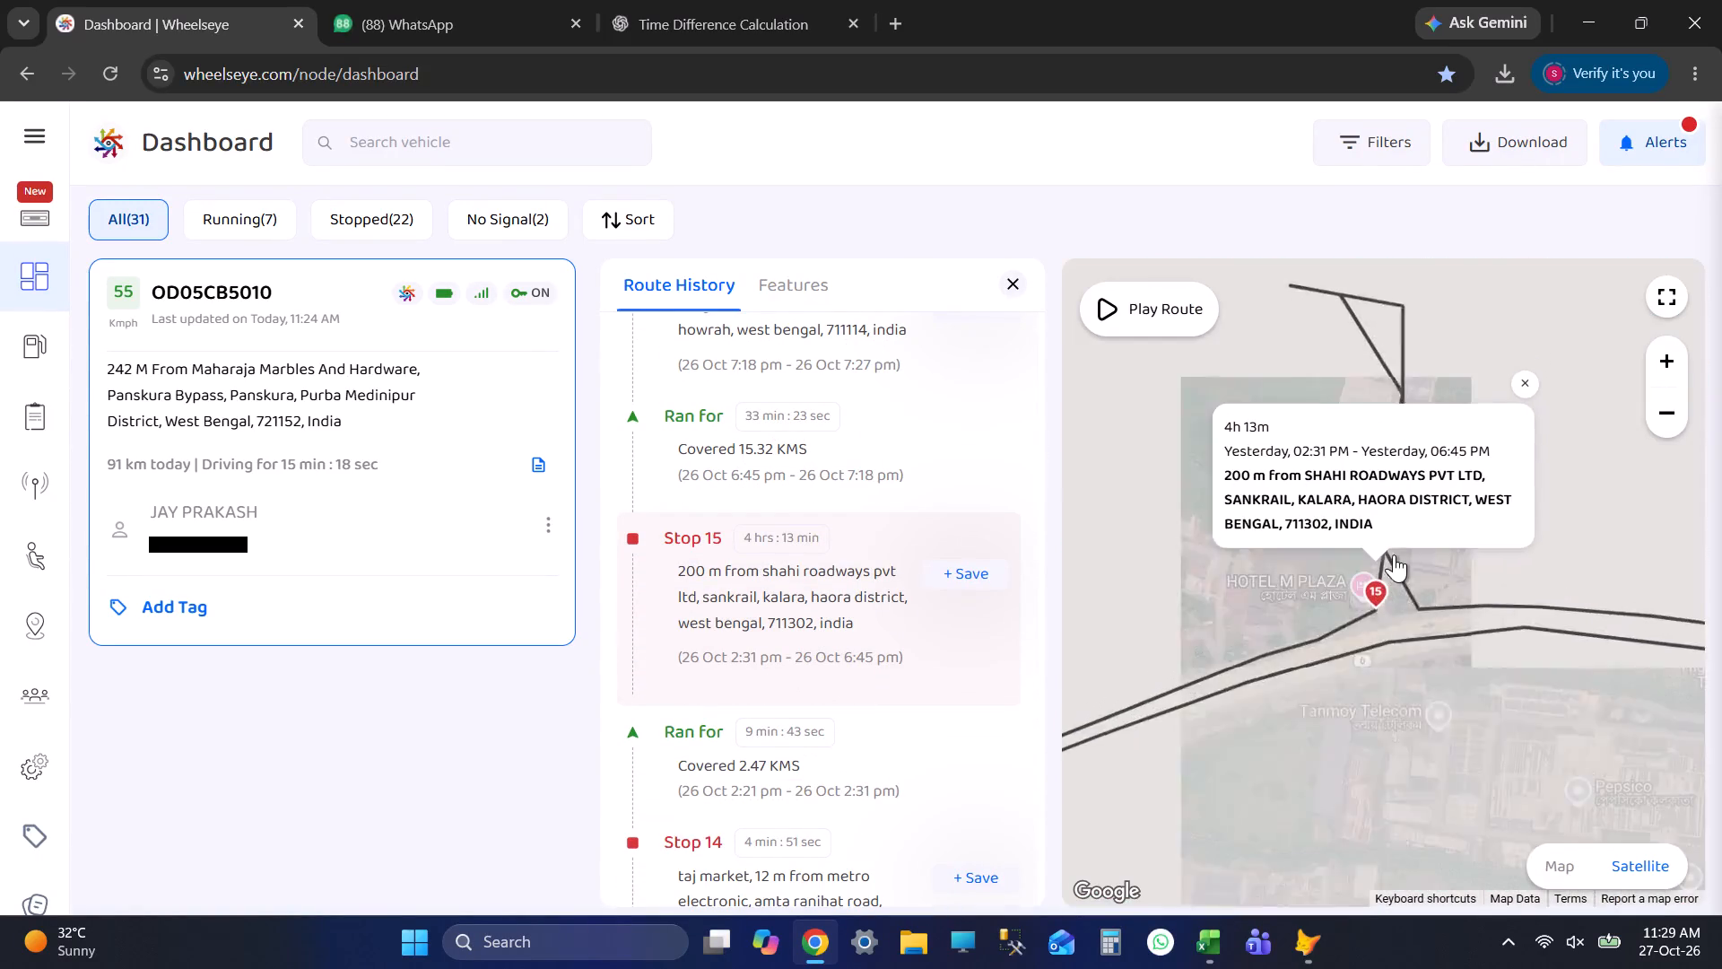
left_click(1518, 384)
scroll(1286, 484, "down", 2)
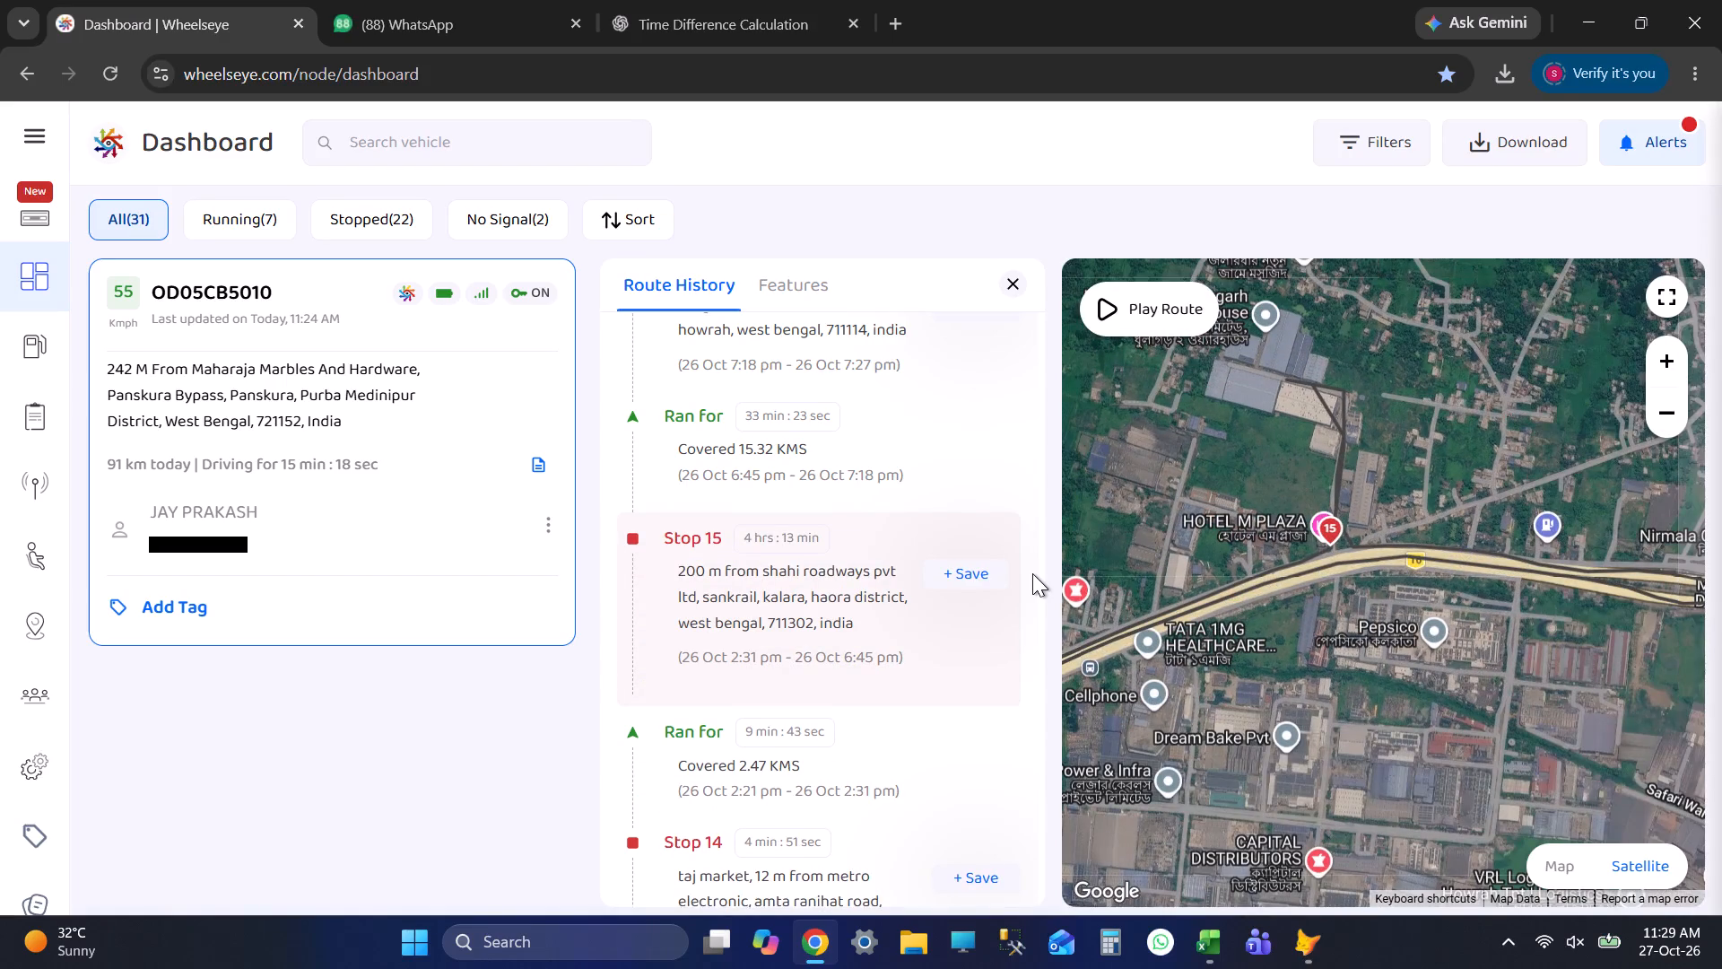
key("alt+Tab")
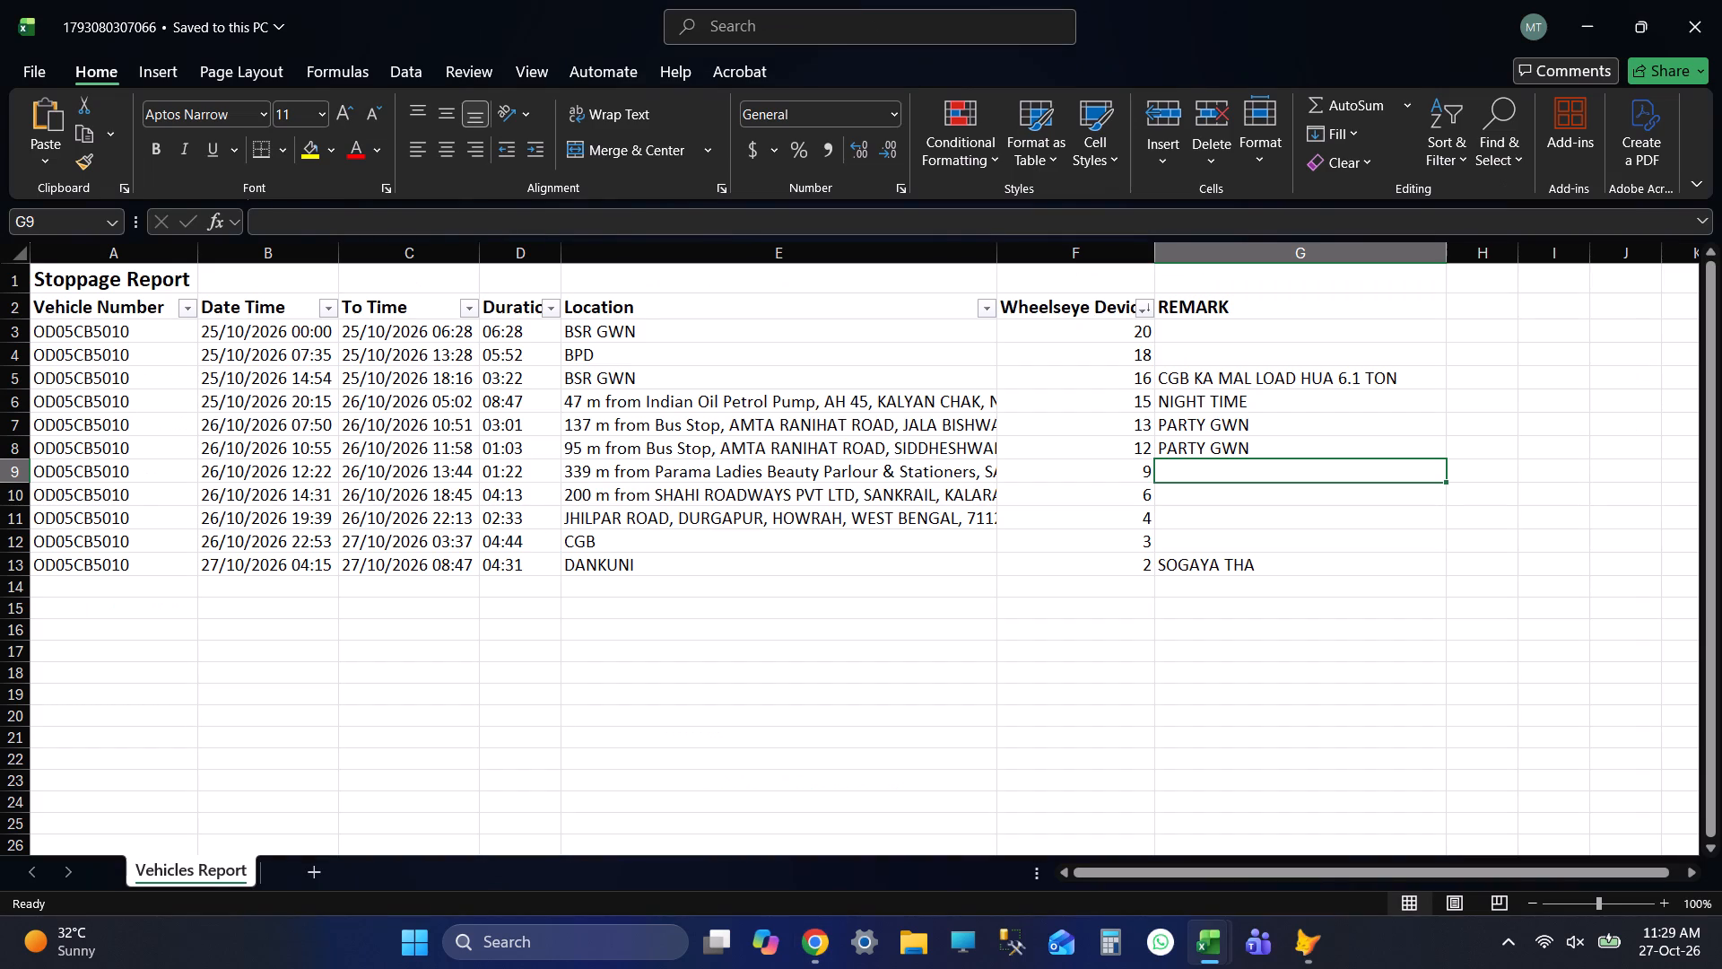
Return to stop 12 in the Wheelseye route history and inspect its surroundings on the satellite map.
key("alt+Tab")
key("alt+Tab")
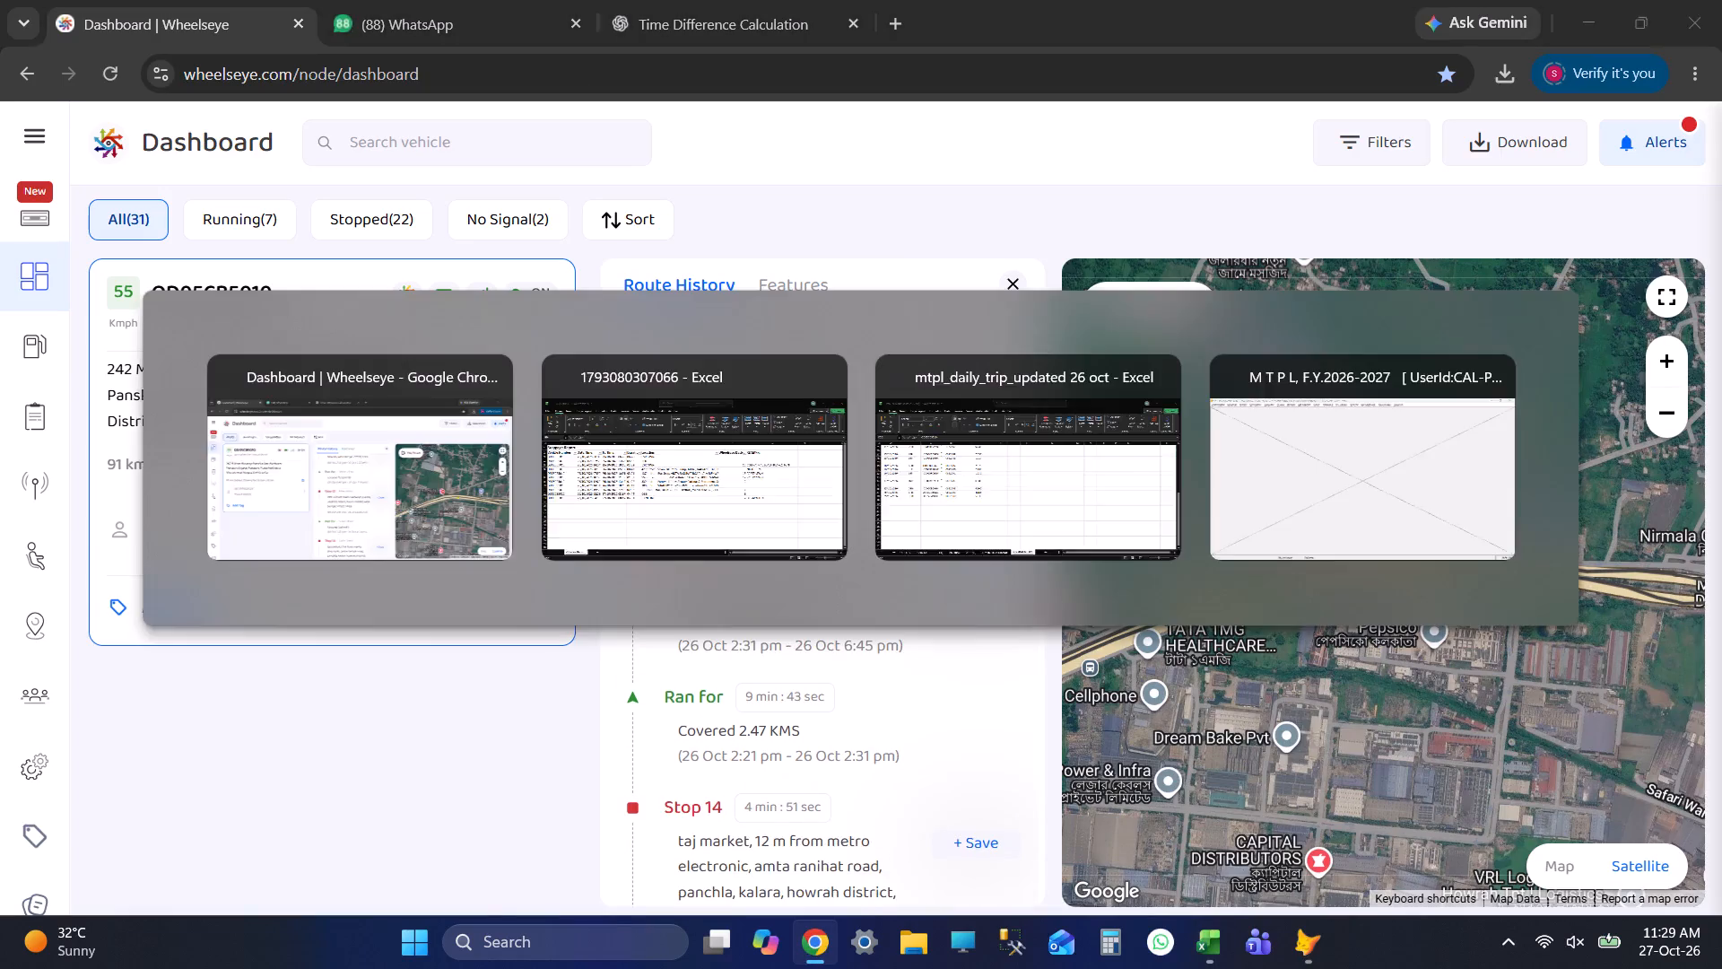
key("alt+Tab")
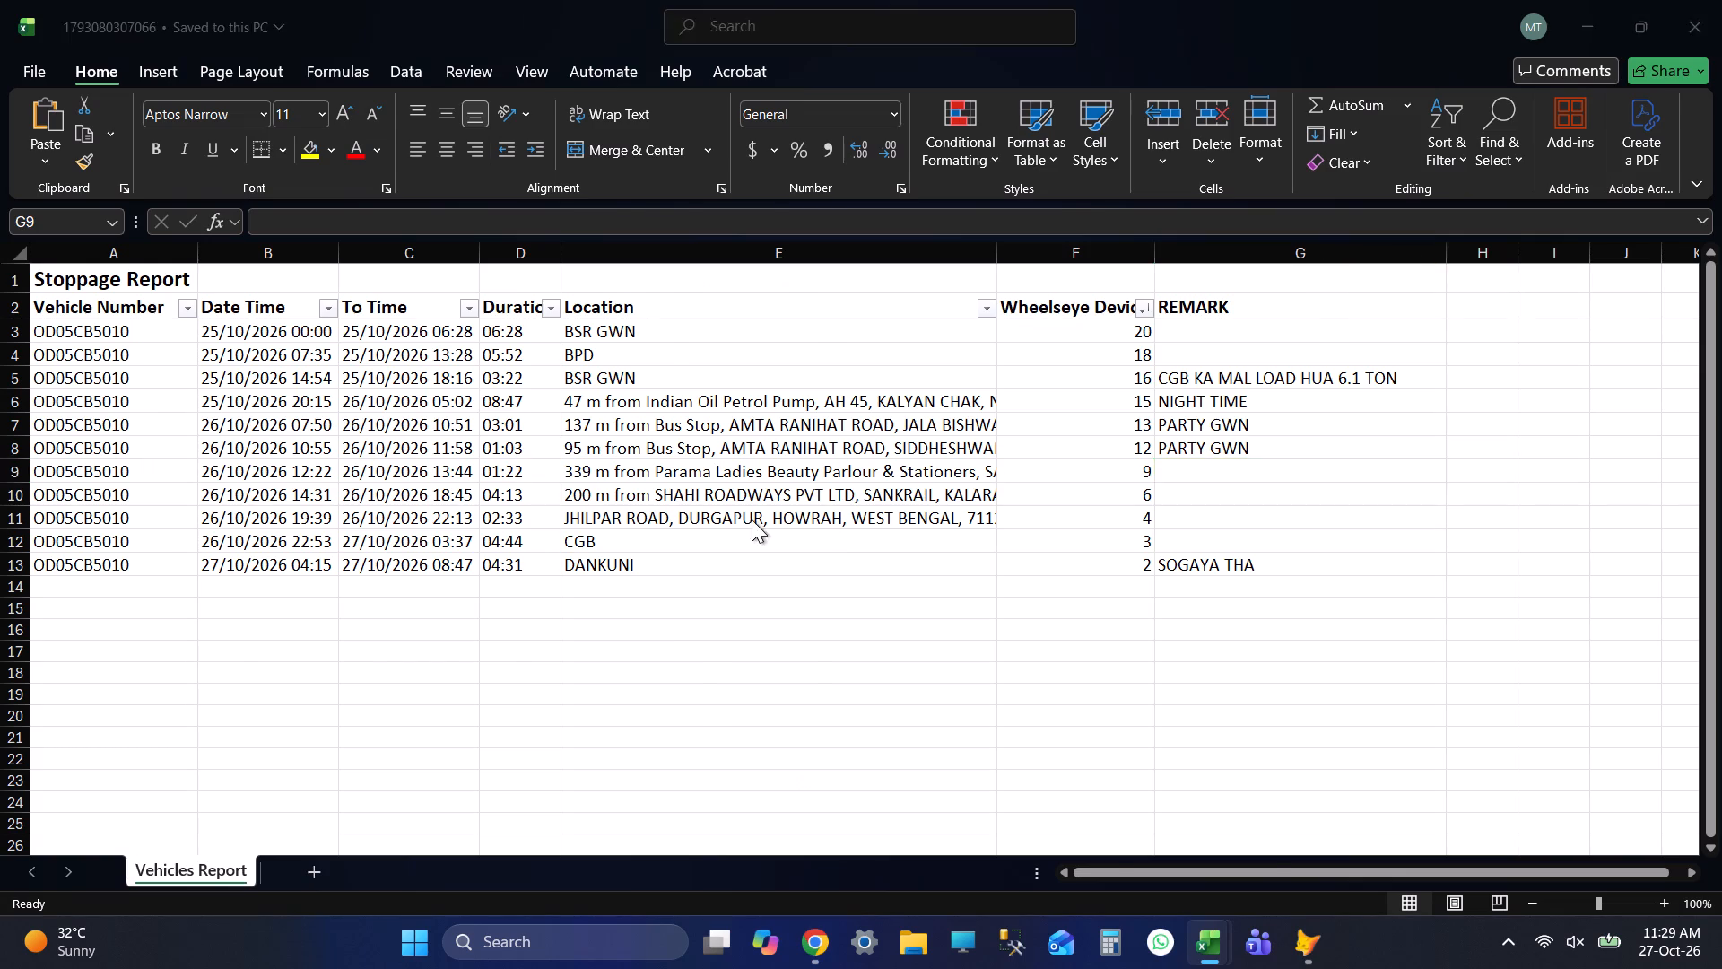
scroll(751, 691, "down", 3)
scroll(808, 647, "down", 4)
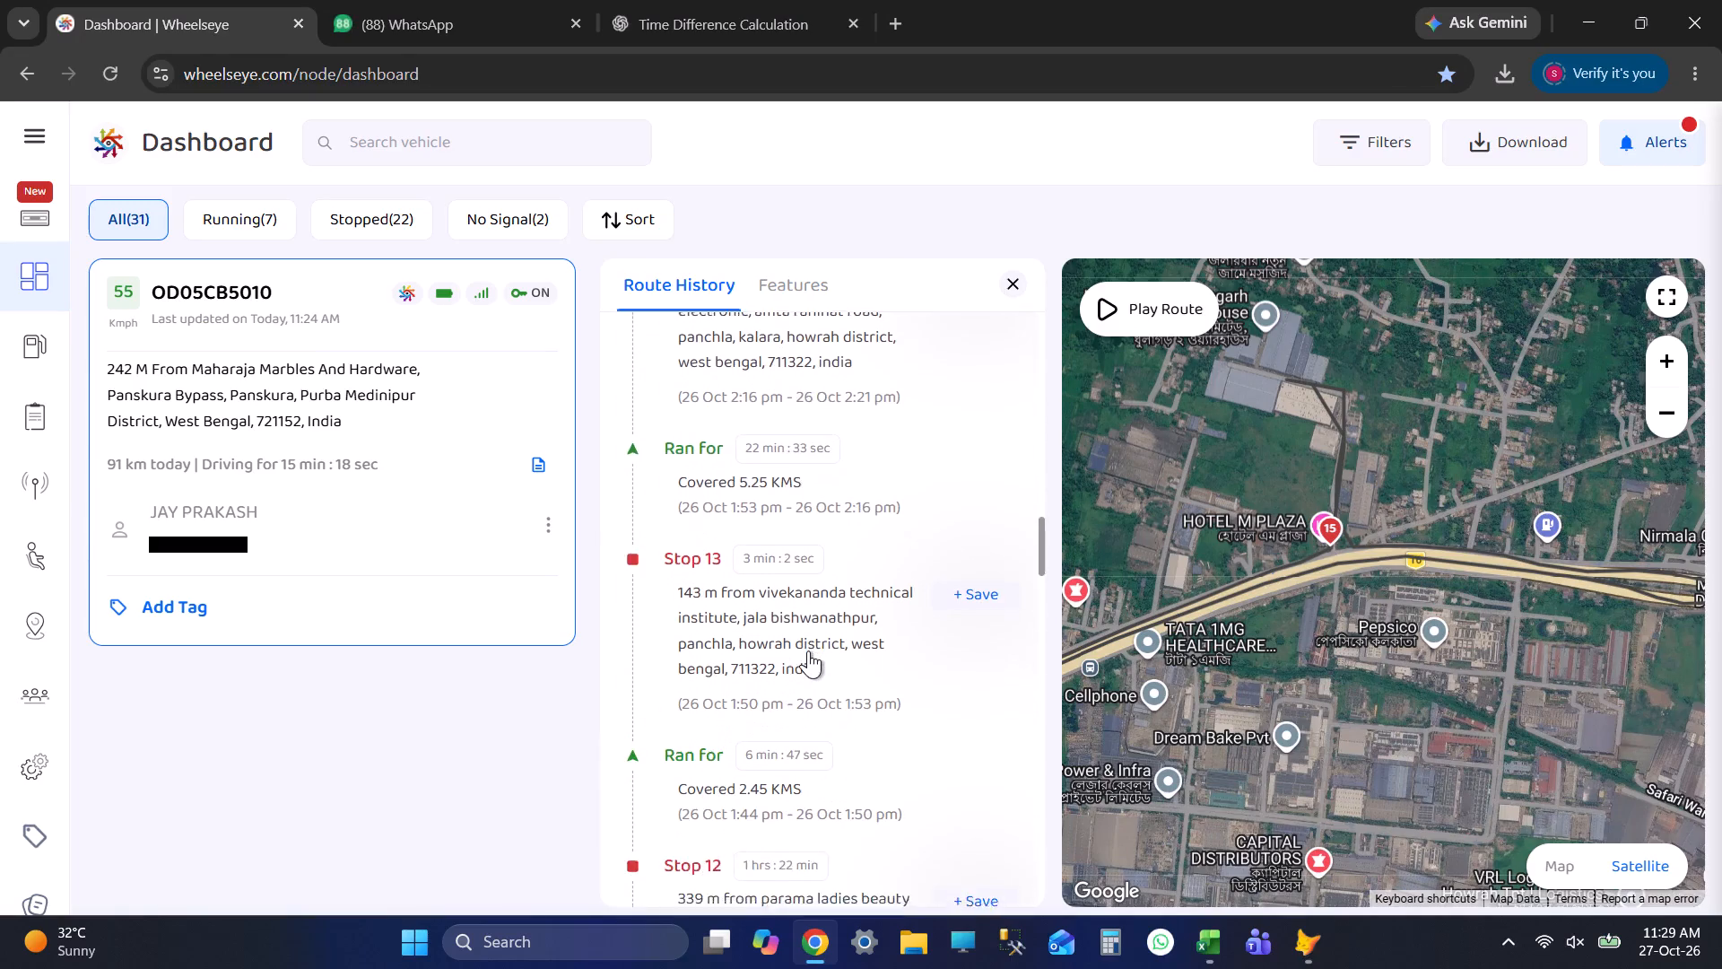
left_click(808, 650)
scroll(1333, 596, "up", 5)
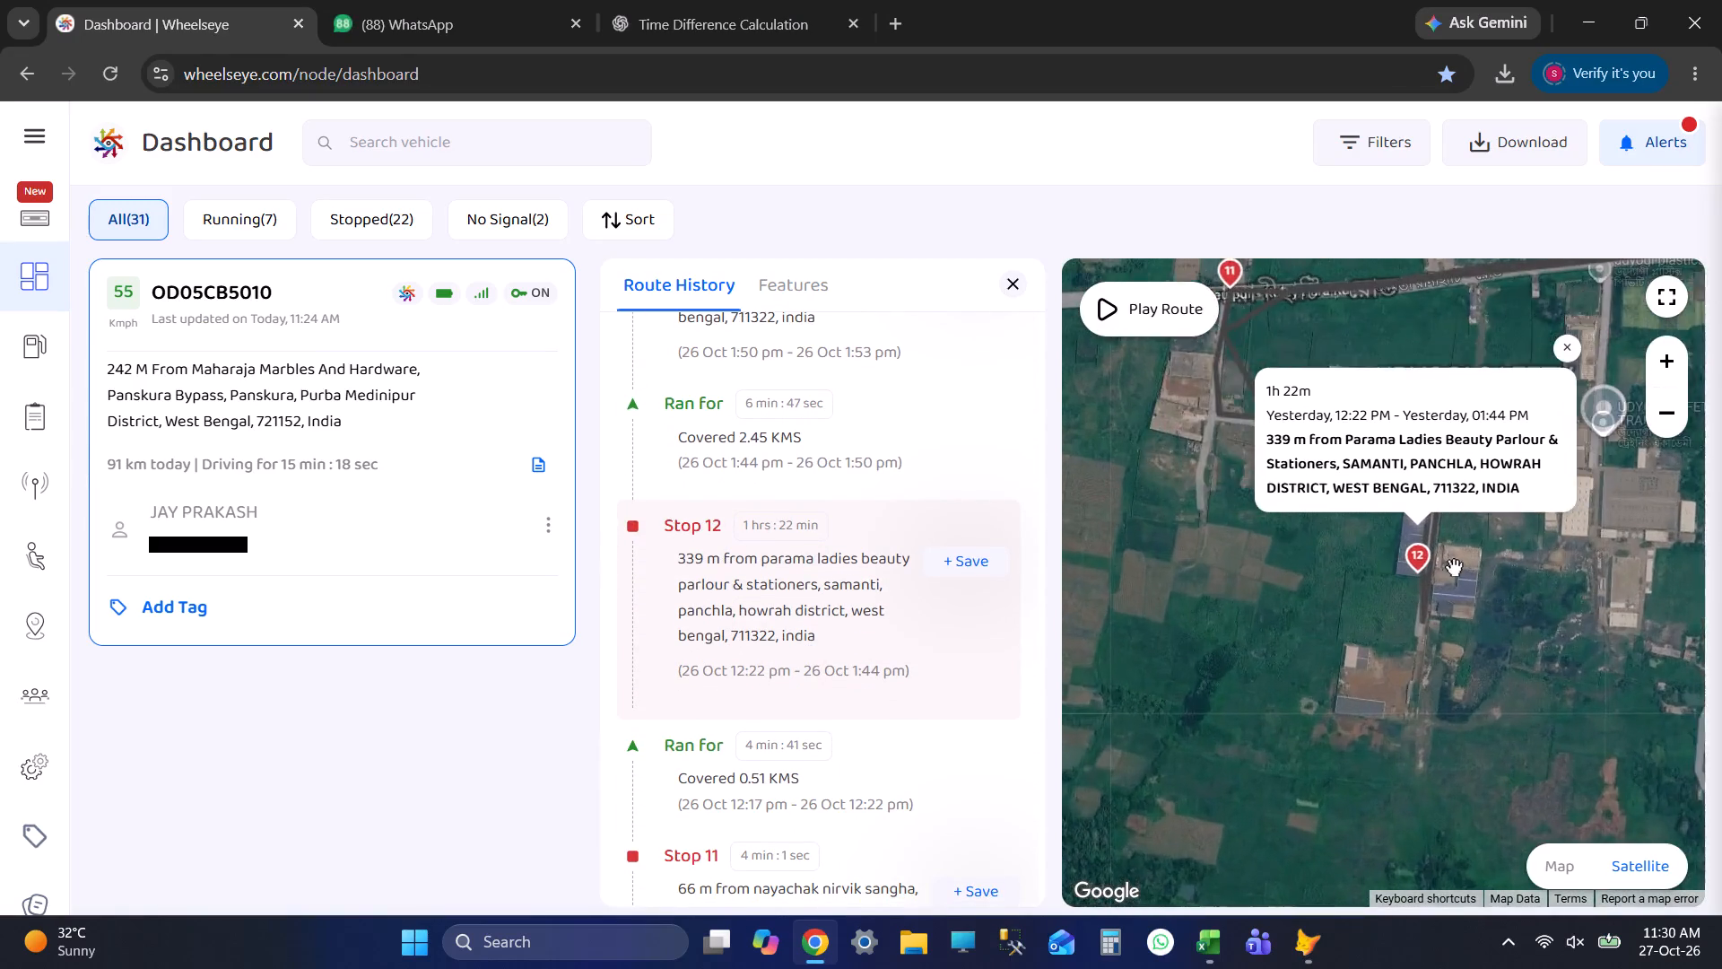
scroll(1454, 567, "up", 4)
scroll(1451, 568, "down", 1)
scroll(1451, 568, "up", 3)
scroll(1427, 578, "down", 8)
left_click_drag(1355, 652, 1323, 733)
scroll(1323, 733, "down", 9)
In the Excel stoppage report, enter the remark PARTY GWN for the 26 Oct 12:22 stop in row 9 and save the workbook.
key("alt+Tab")
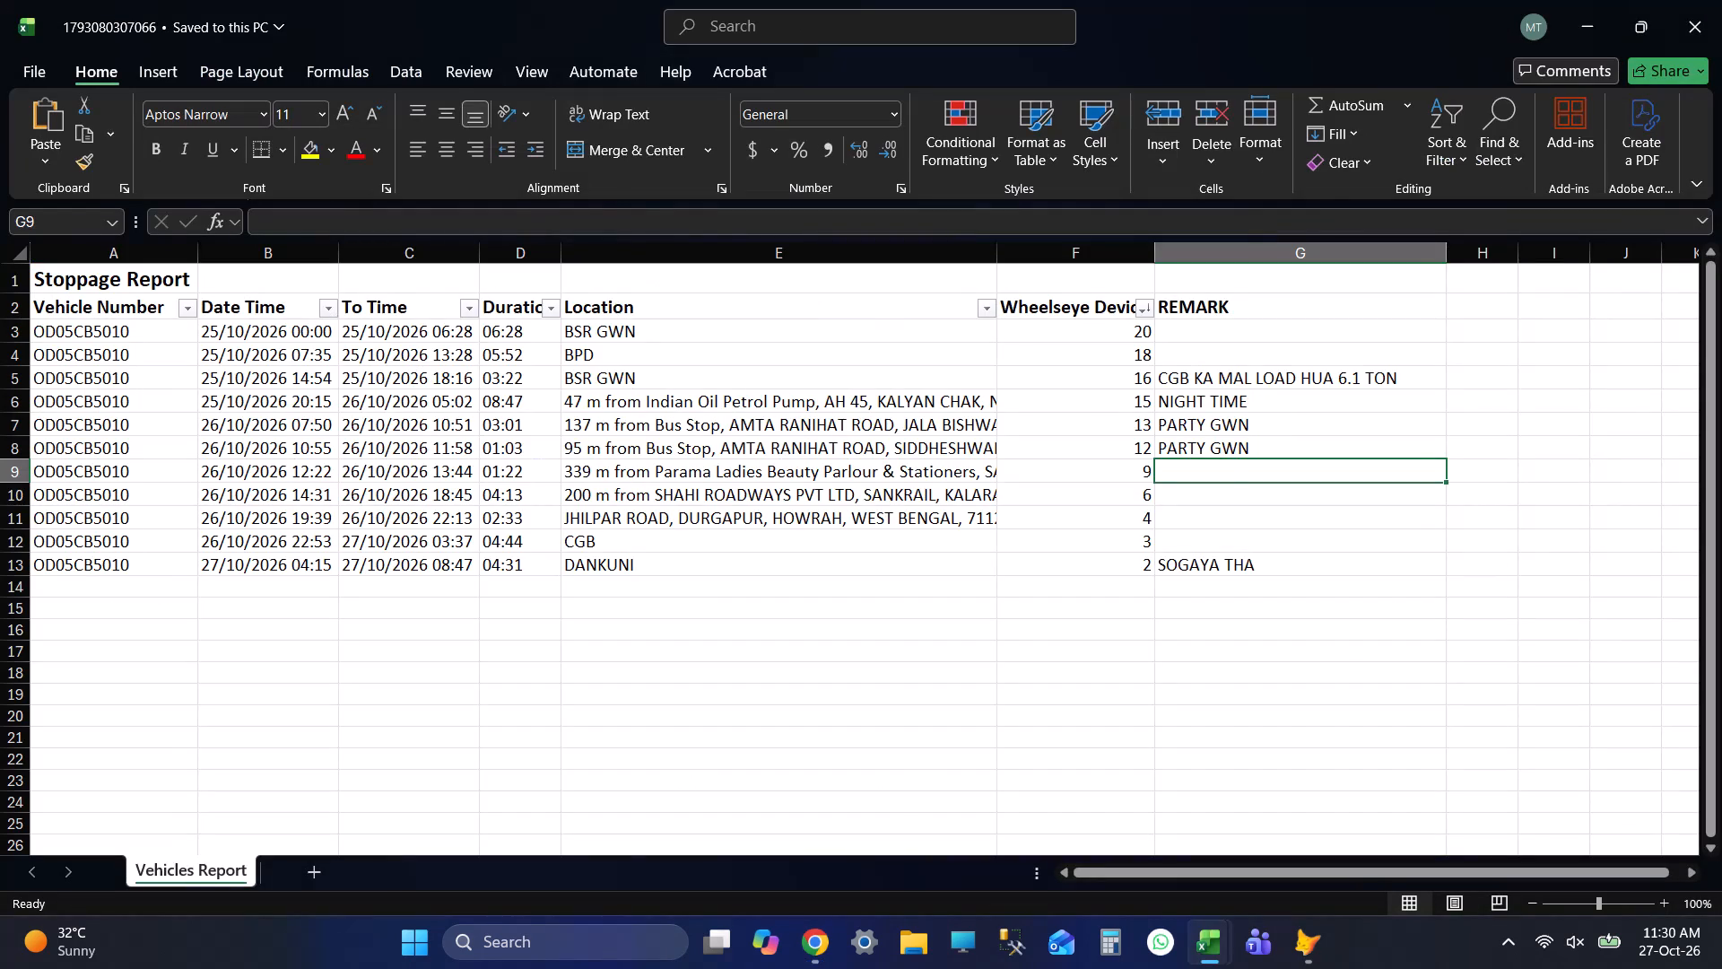
type("PARTY GWN")
key("Return")
key("ctrl+s")
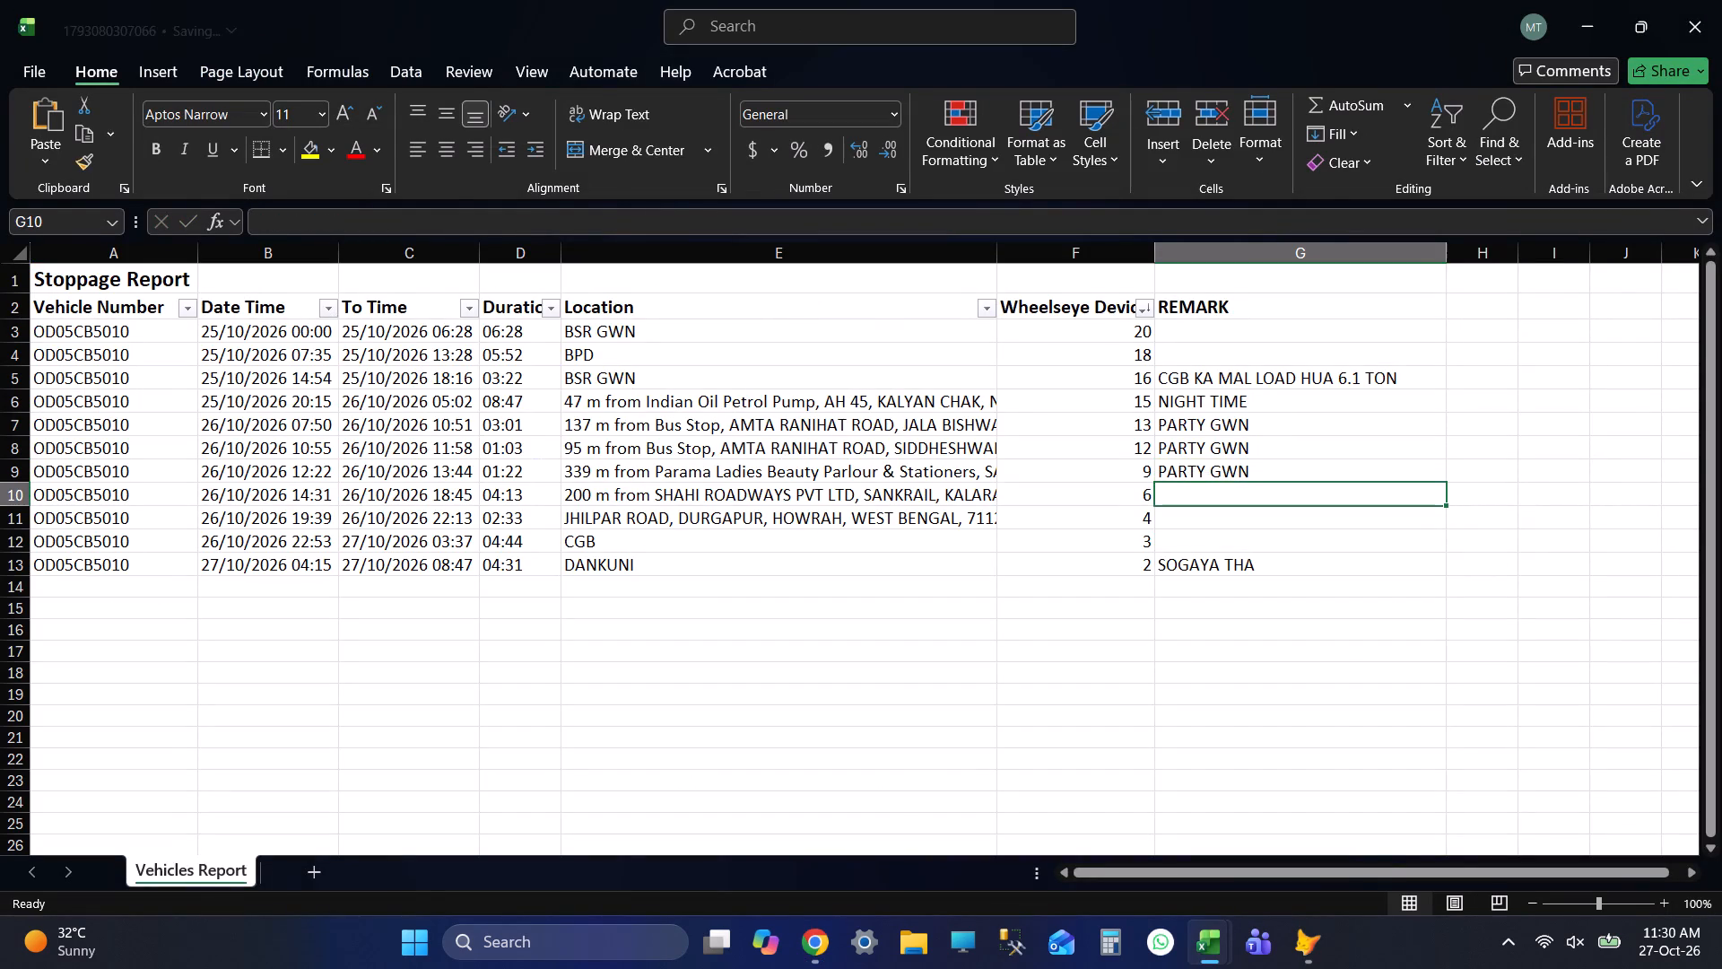
In the Wheelseye route history, go through stops 13 and 14 and inspect the surroundings of stop 15 on the satellite map.
key("alt+Tab")
scroll(788, 606, "up", 3)
left_click(788, 606)
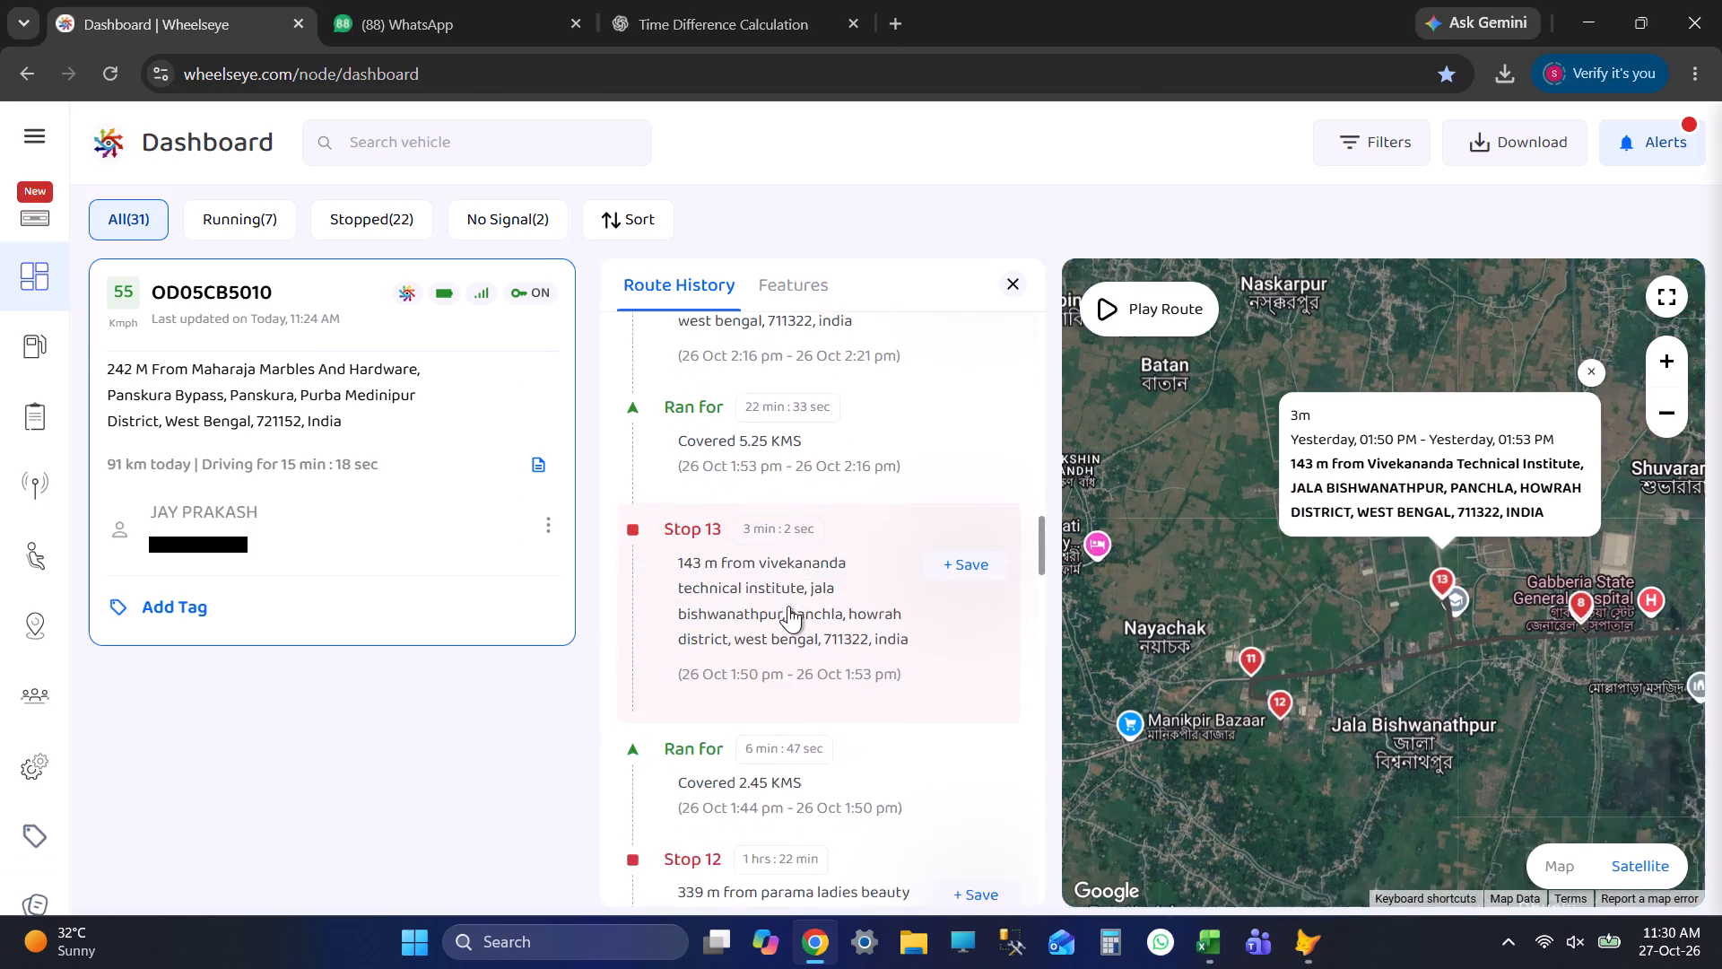
scroll(788, 606, "up", 3)
left_click(788, 606)
scroll(754, 605, "up", 4)
left_click(816, 741)
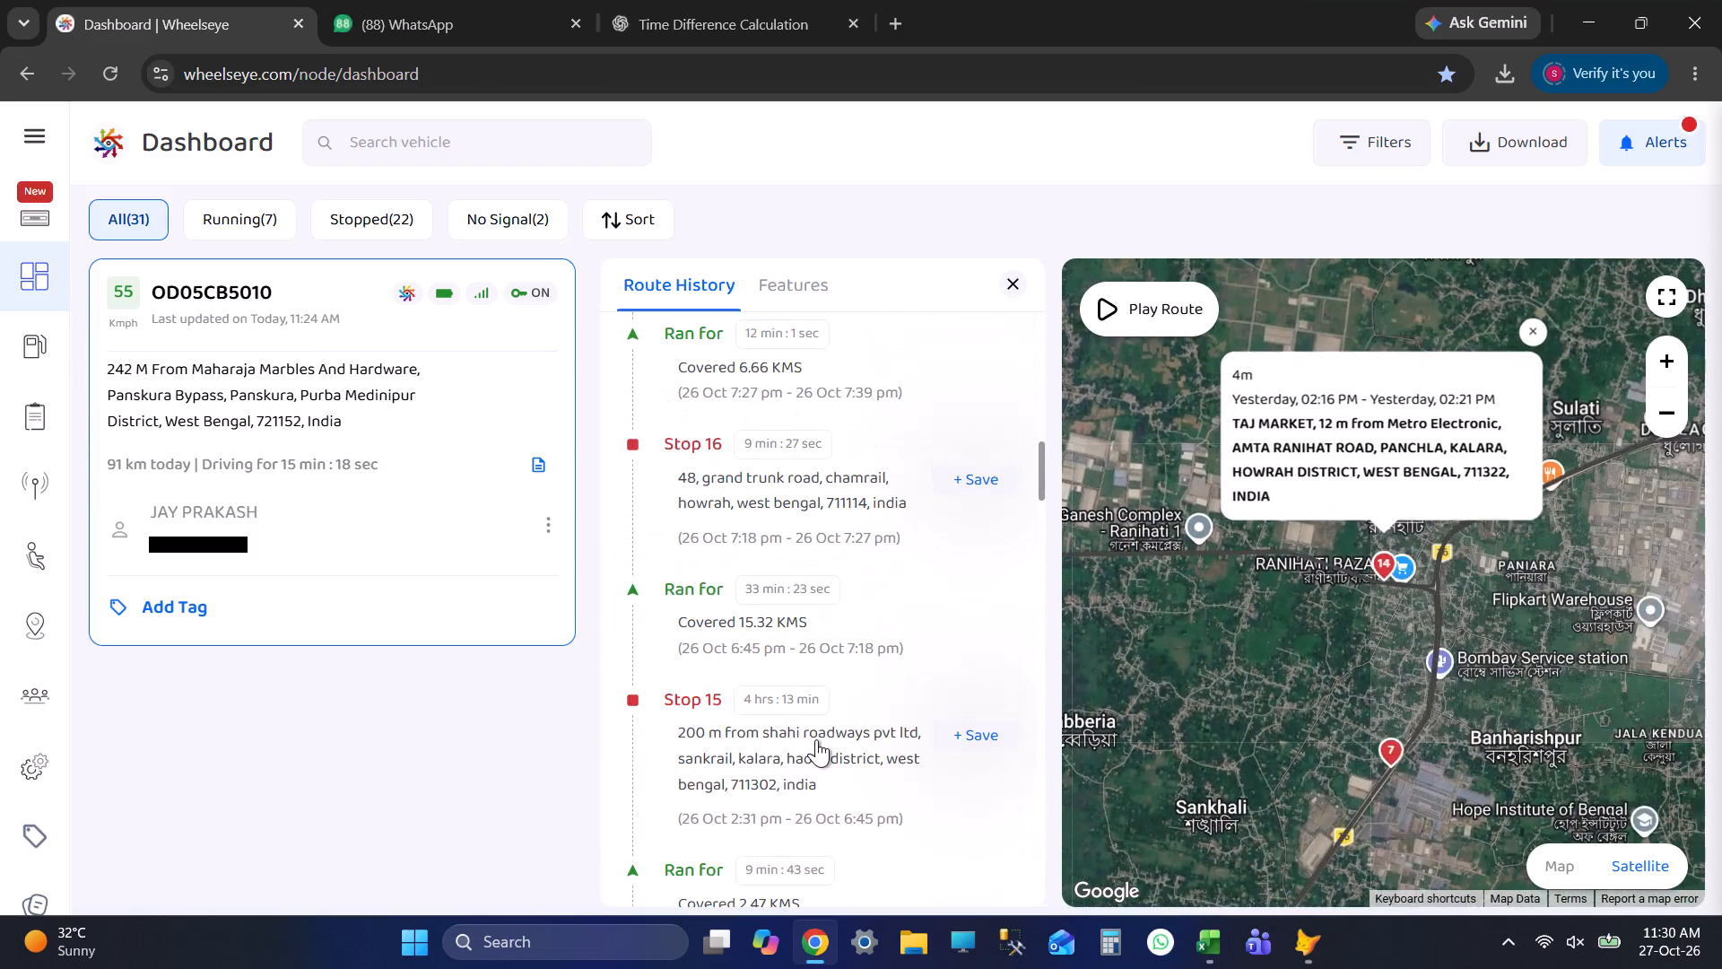
scroll(1378, 583, "up", 12)
left_click_drag(1389, 585, 1294, 698)
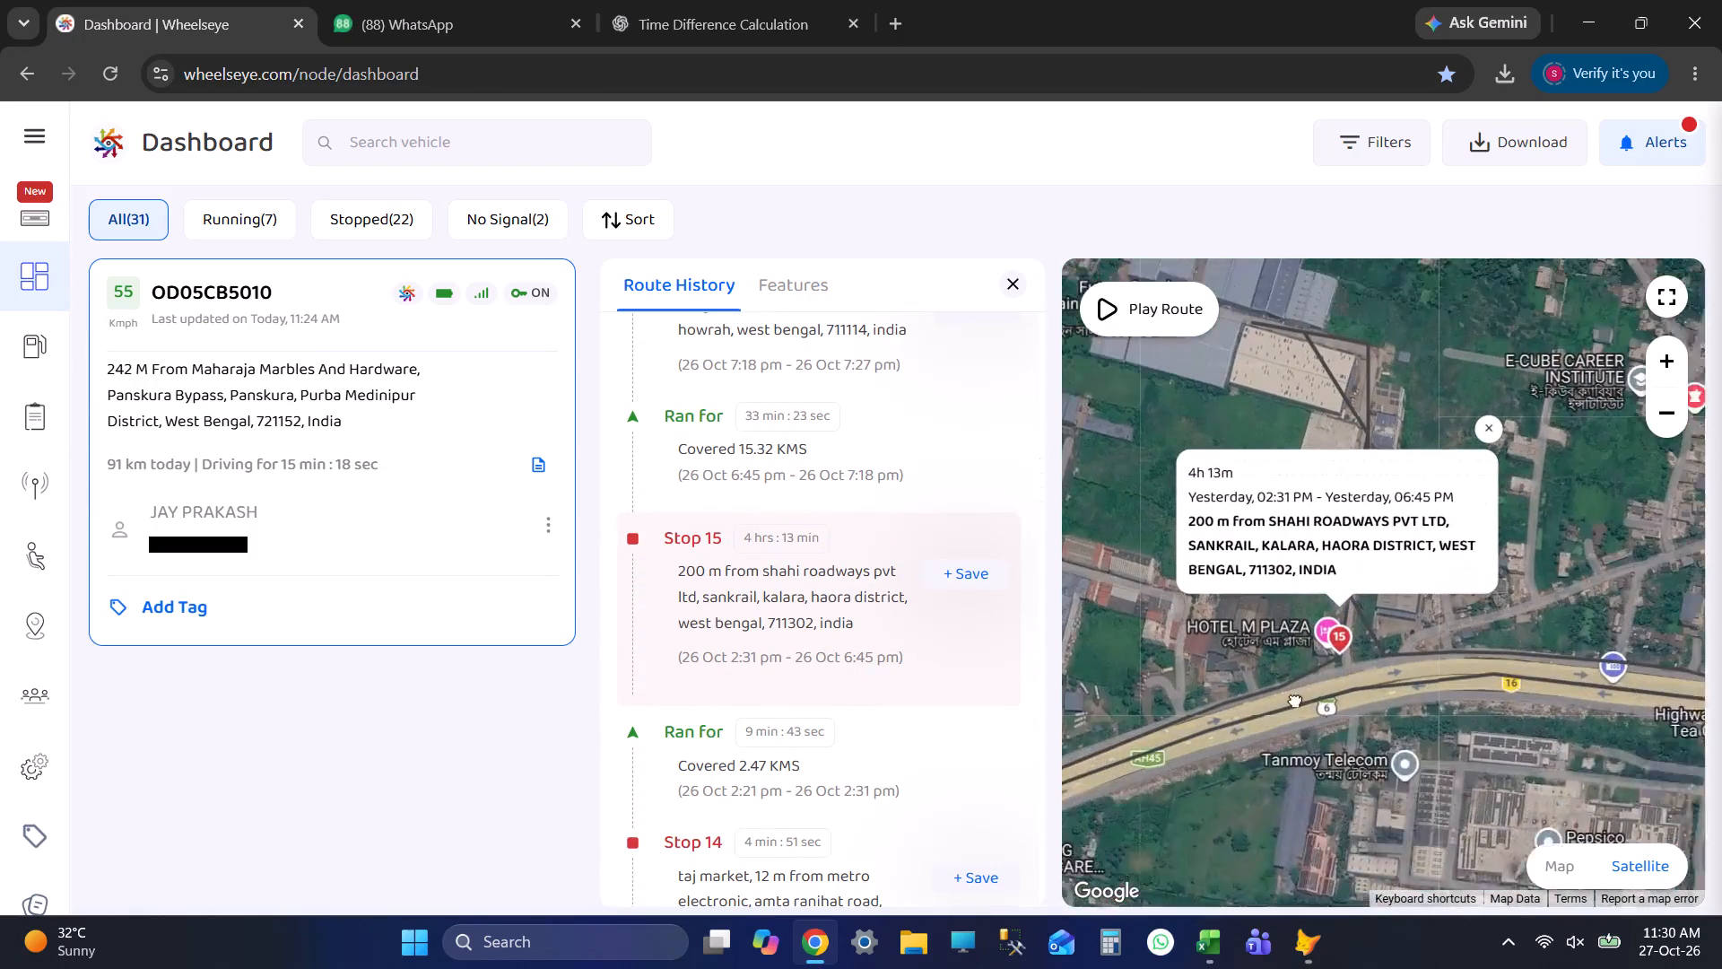
left_click_drag(1294, 698, 1292, 701)
left_click(1467, 493)
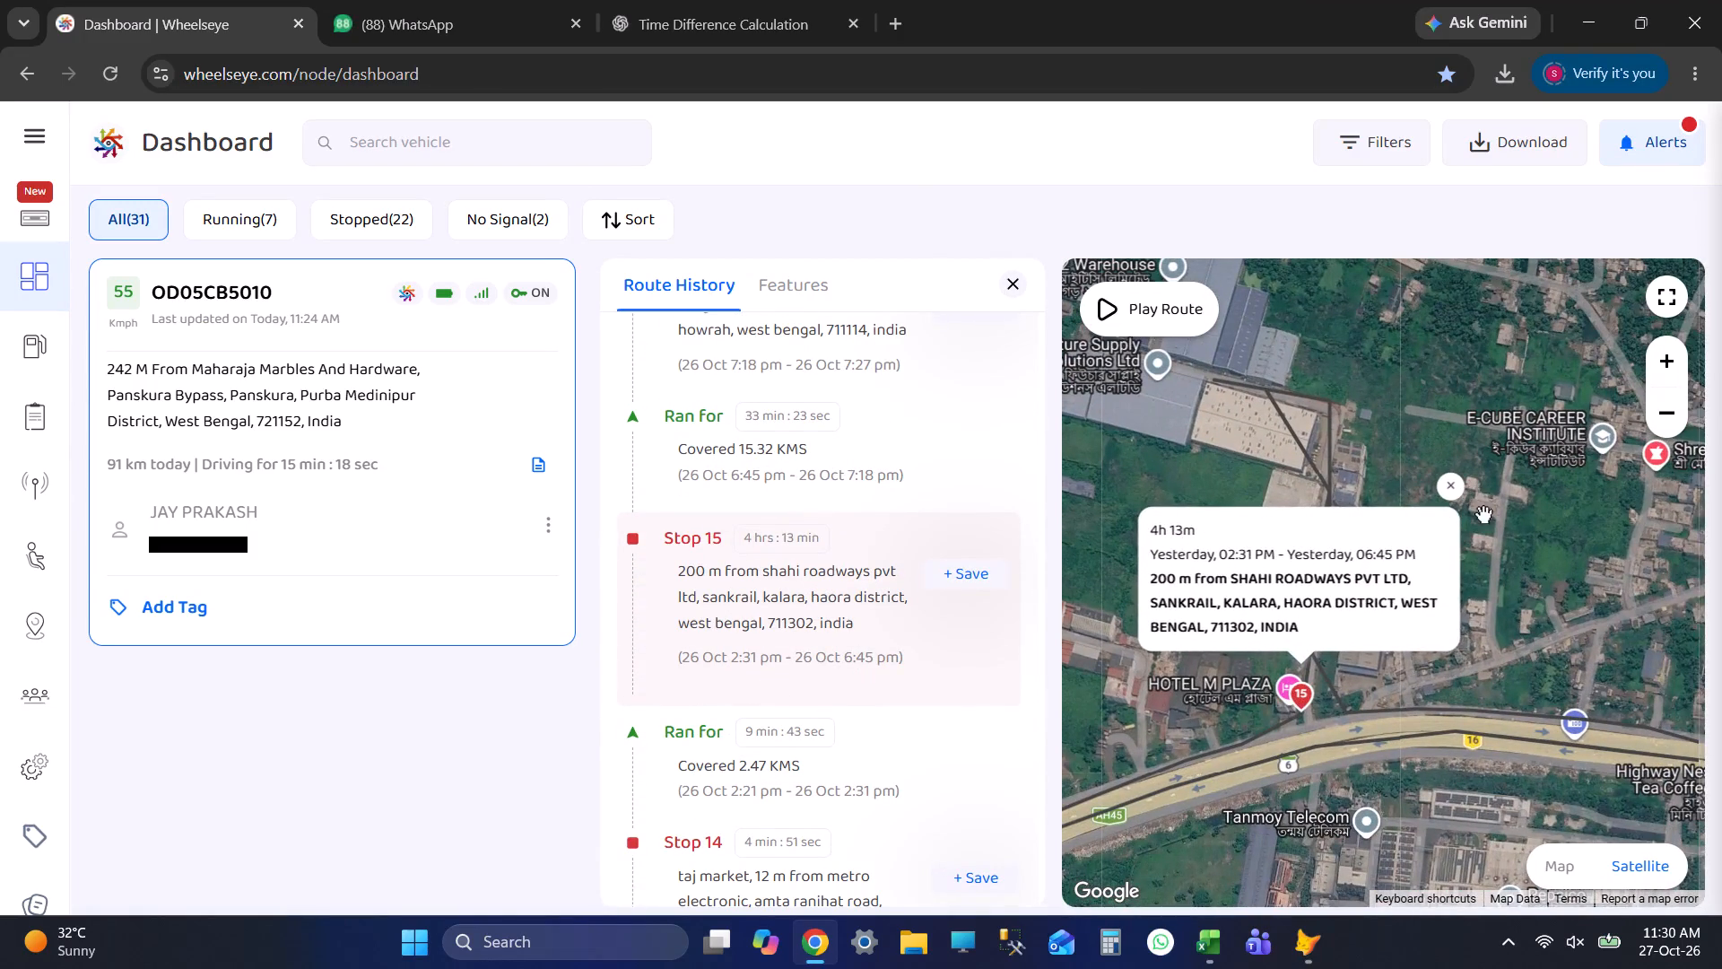
left_click(1446, 486)
left_click_drag(1301, 468, 1300, 551)
scroll(1215, 444, "down", 3)
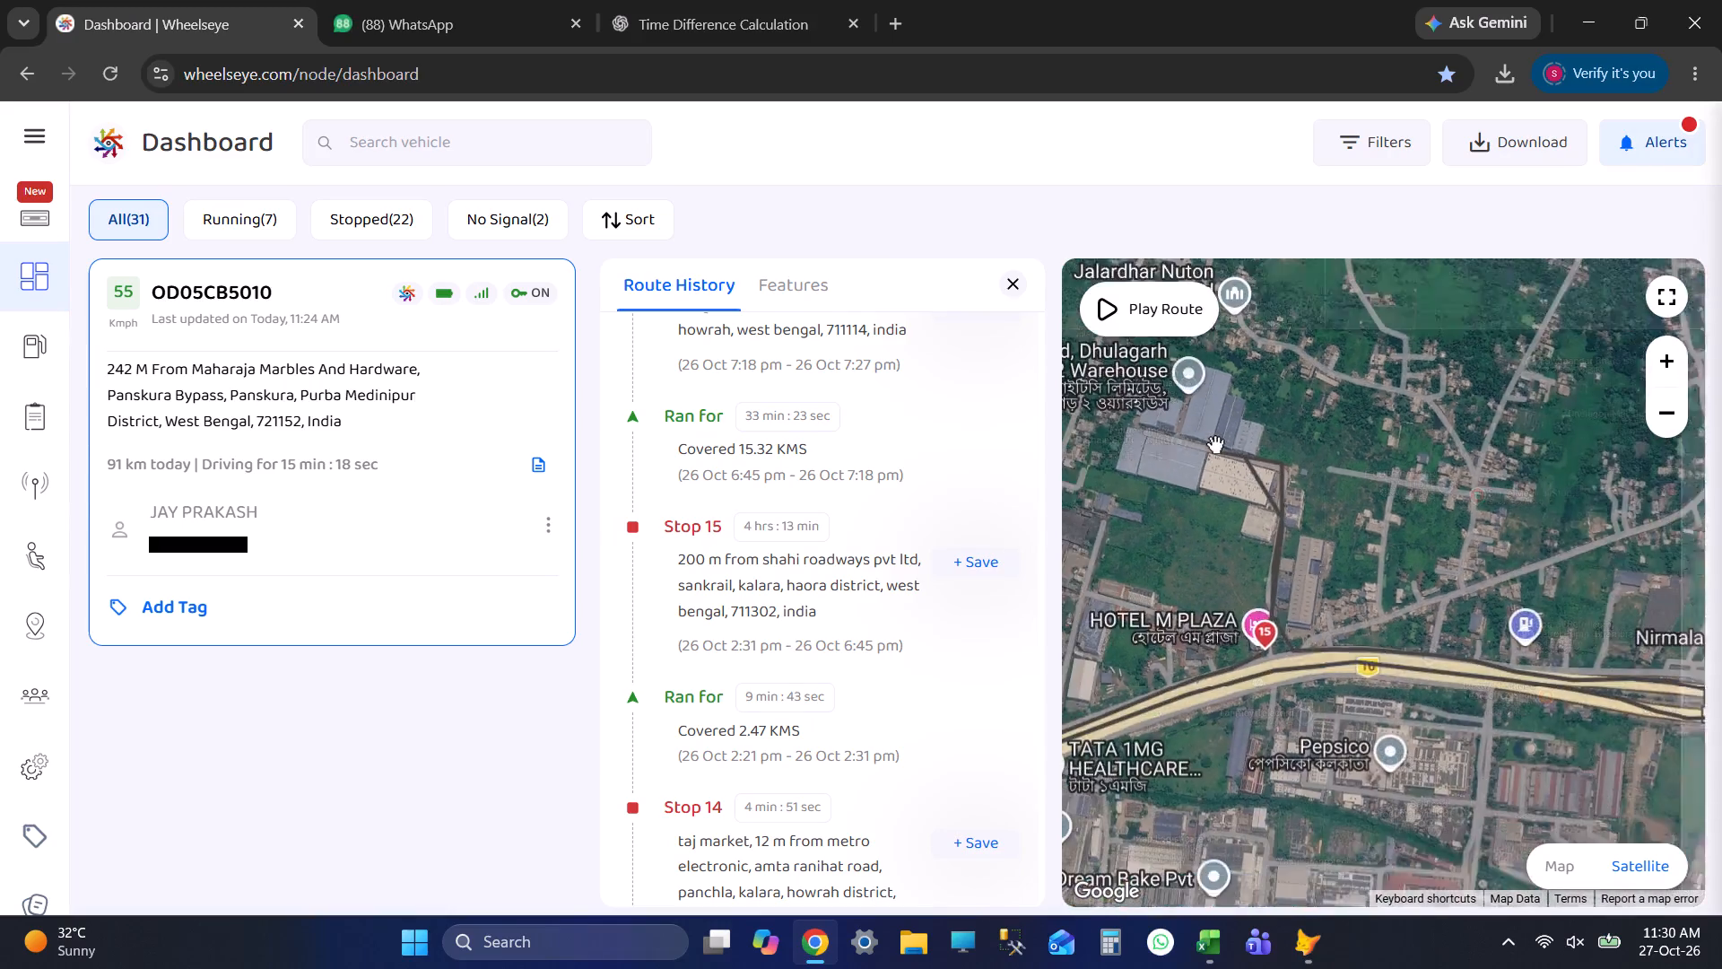
In the Excel stoppage report, enter the remark PARTY GWN for the 26 Oct 14:31 stop in row 10 and save the workbook.
key("alt+Tab")
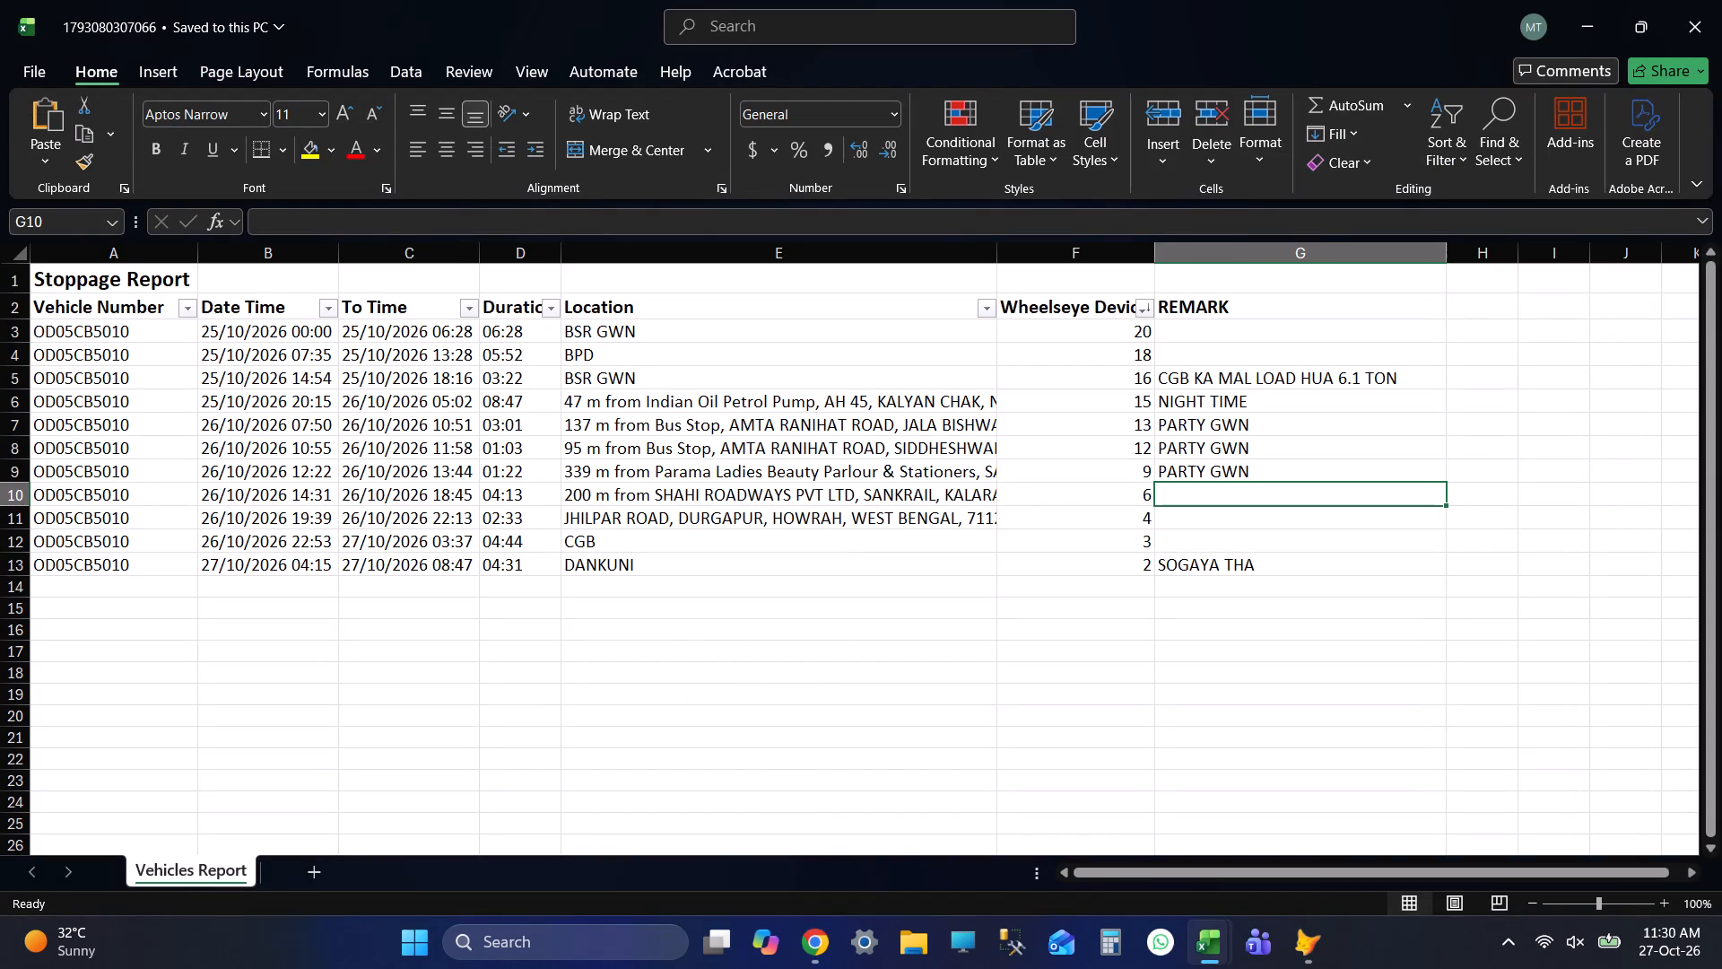
type("PARTY GWN")
key("Return")
key("ctrl+s")
key("ctrl+s")
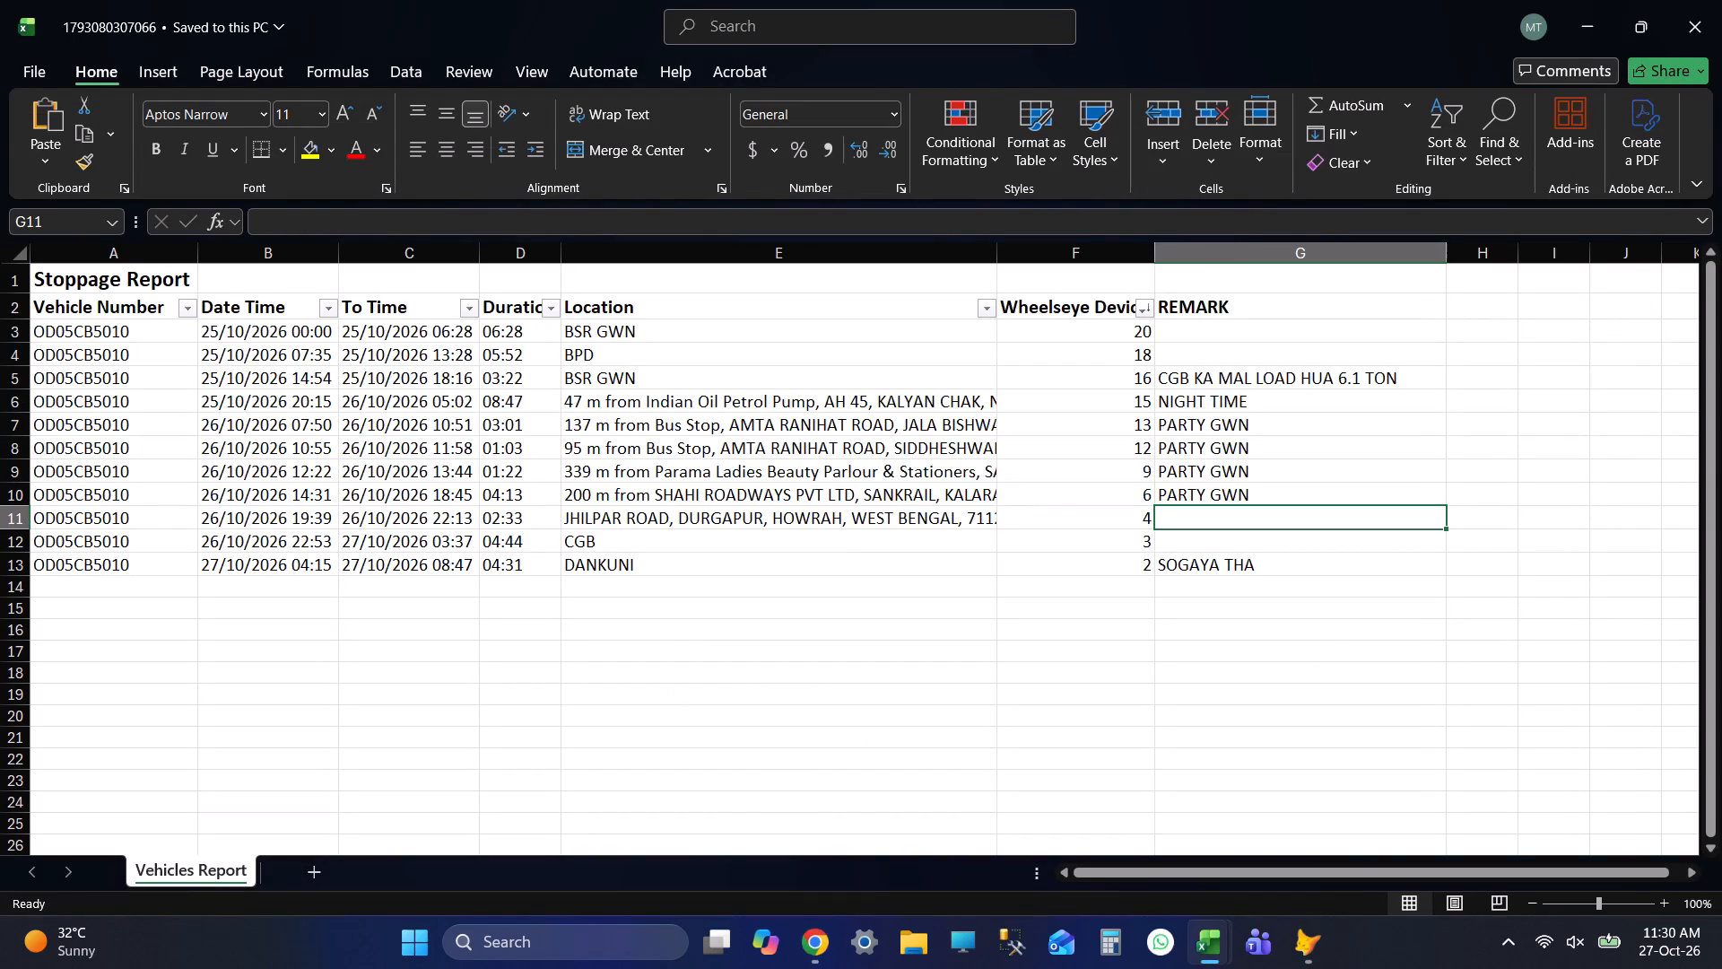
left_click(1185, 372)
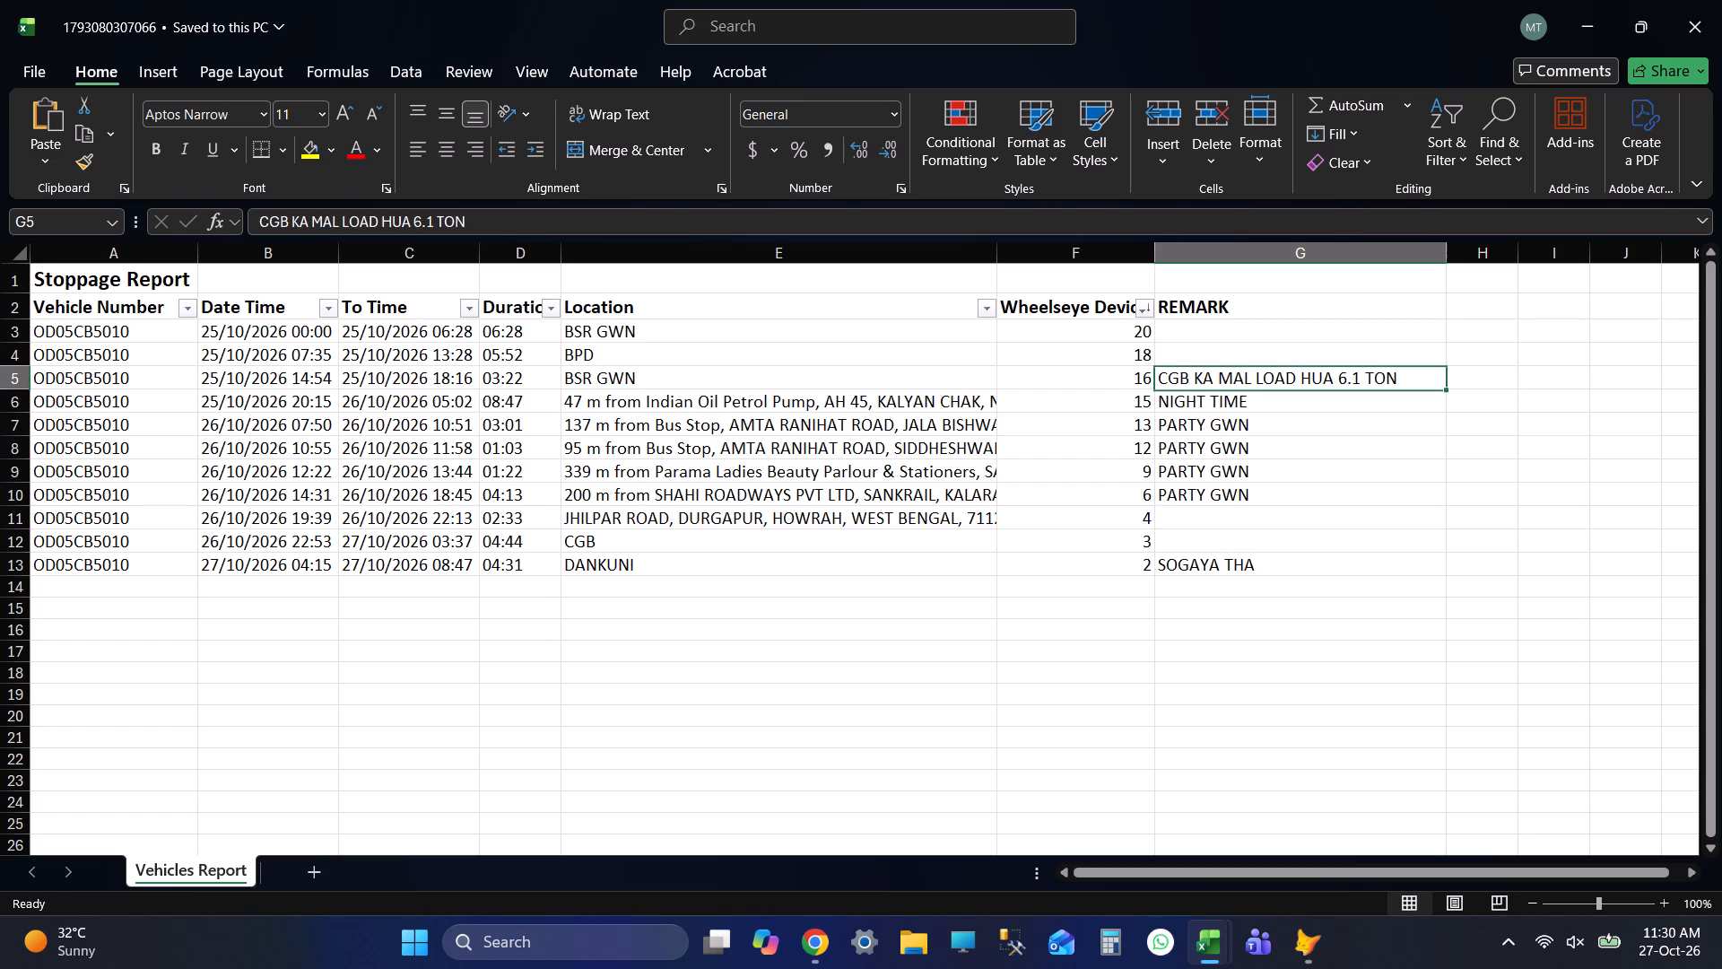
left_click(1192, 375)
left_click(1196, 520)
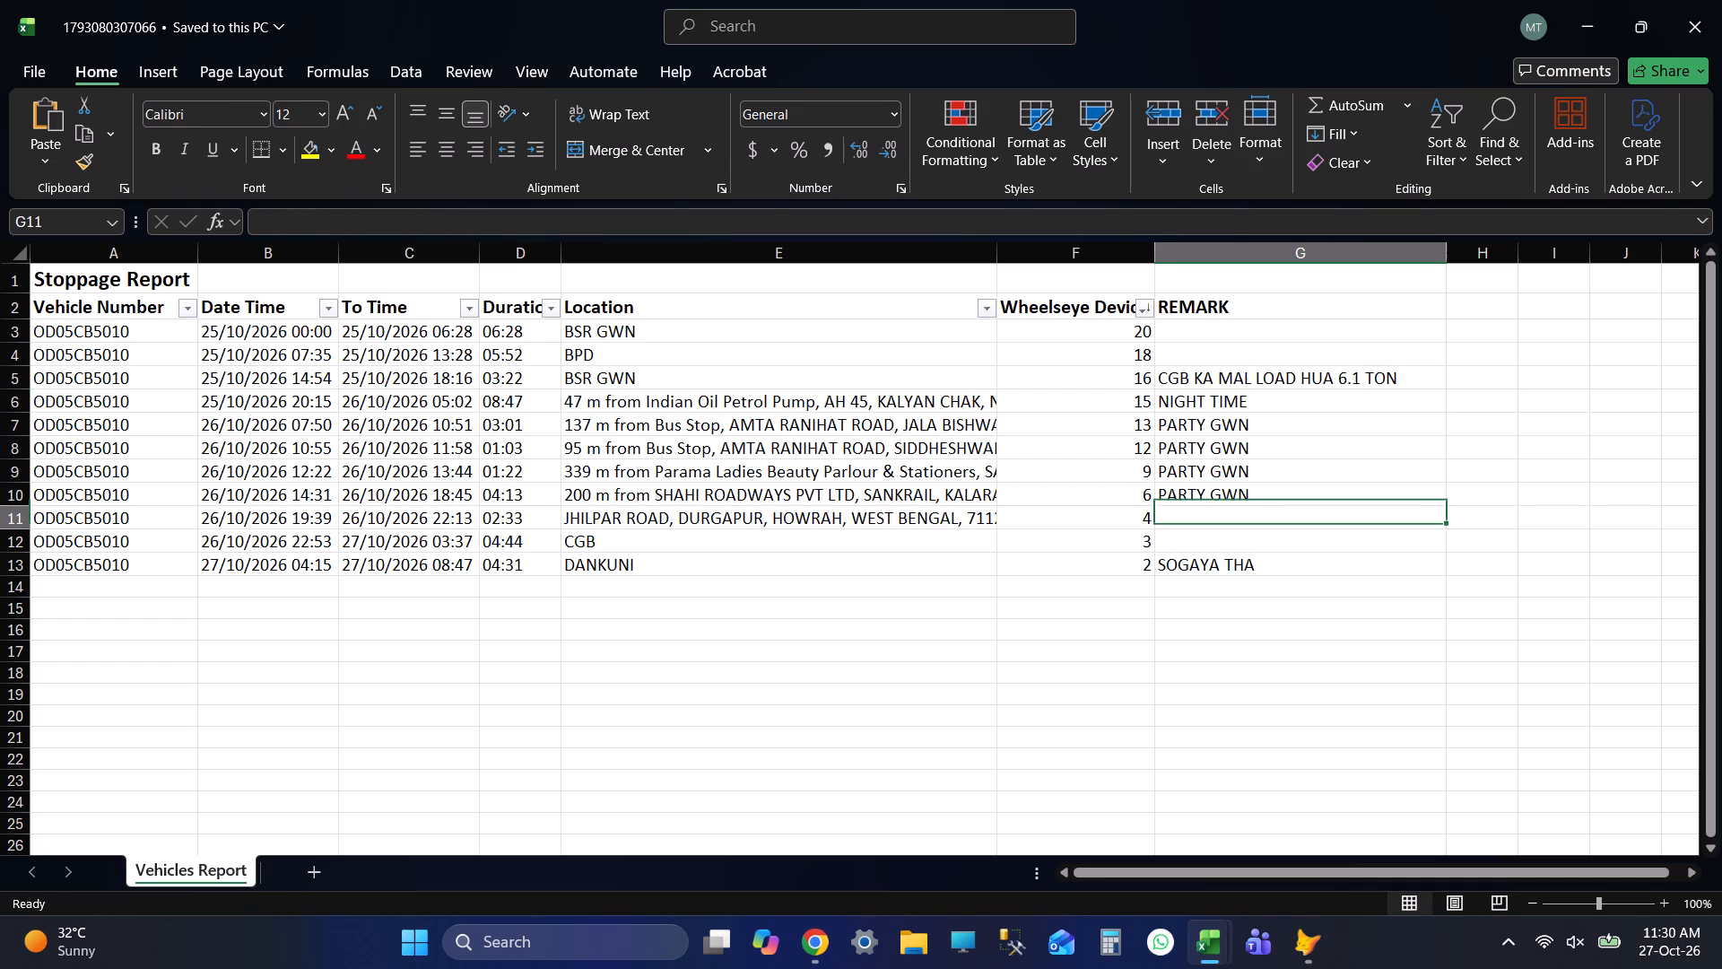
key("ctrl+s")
In Wheelseye, recheck the 26 Oct stops 14 and 15 on the satellite map against the stoppage report.
key("alt+Tab")
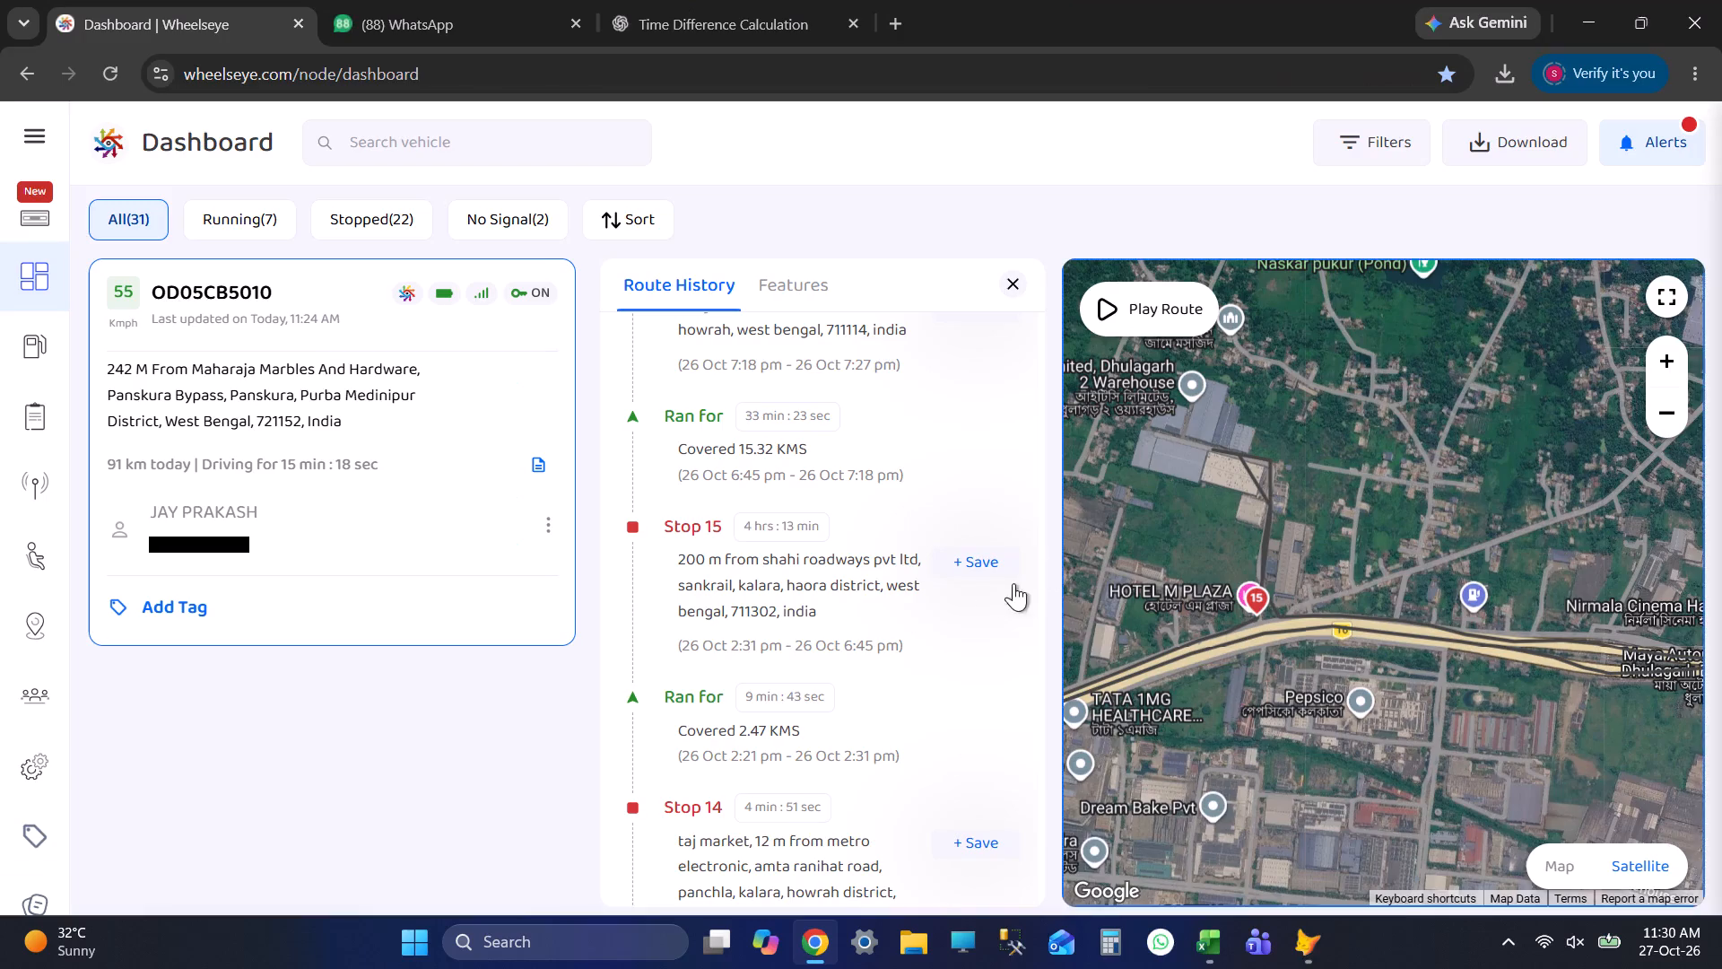
scroll(874, 658, "down", 2)
left_click(874, 658)
scroll(874, 658, "up", 2)
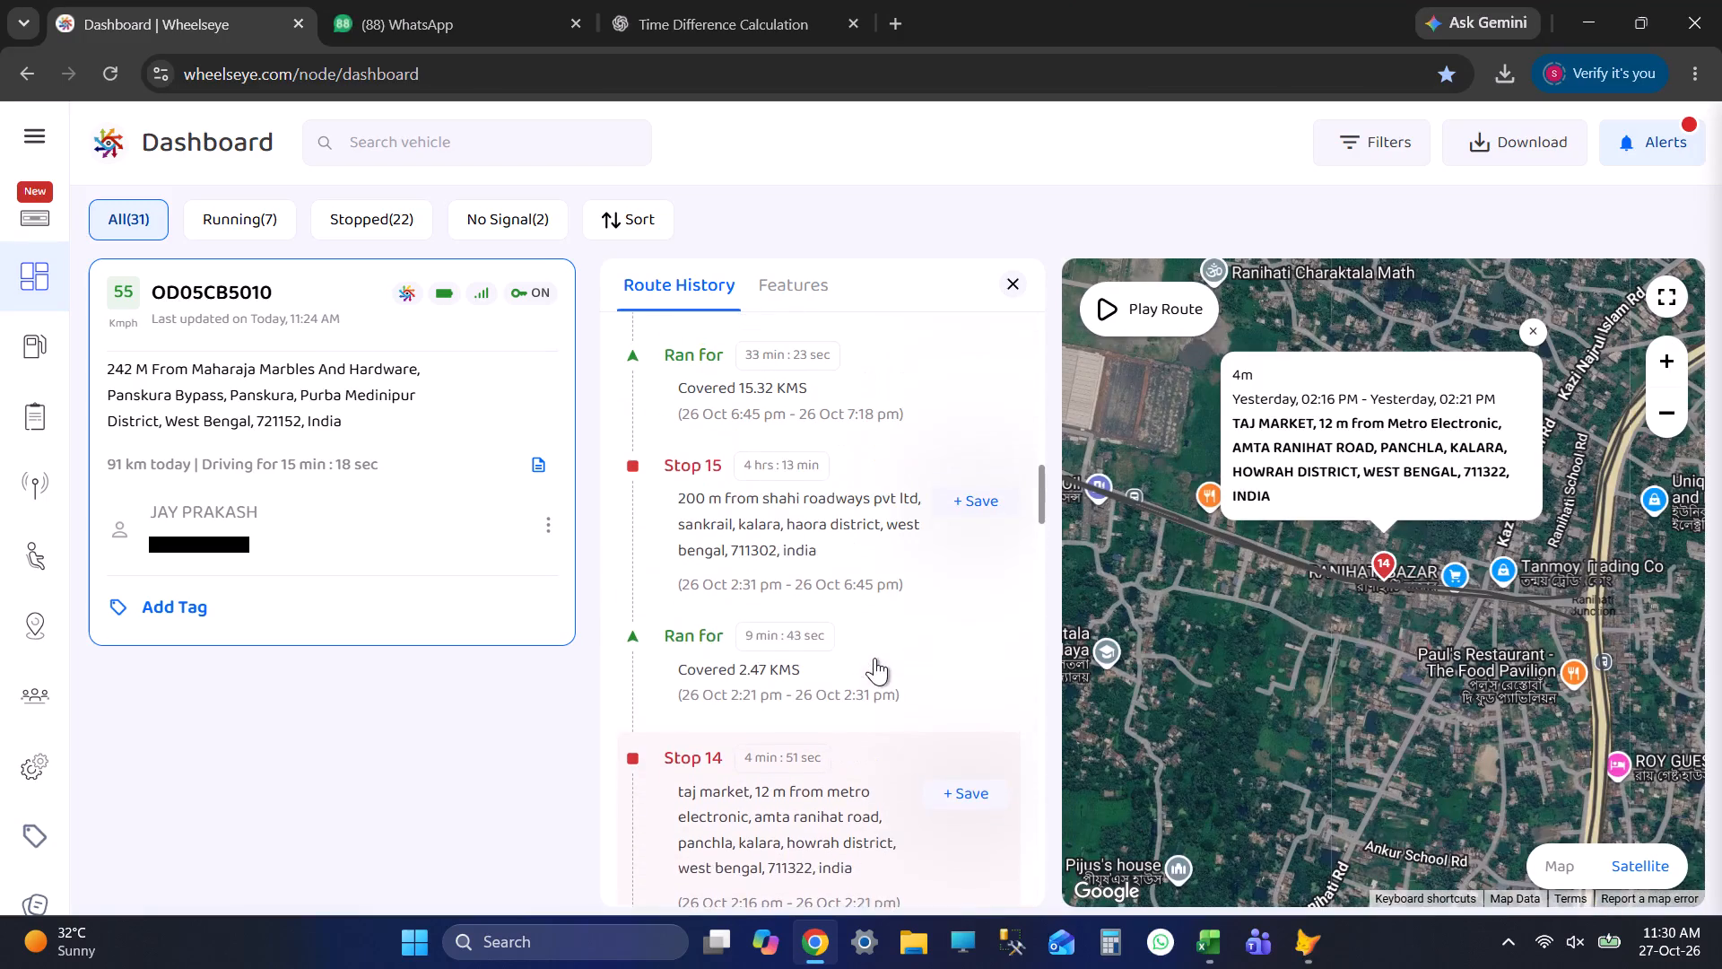
left_click(854, 547)
scroll(1364, 579, "up", 6)
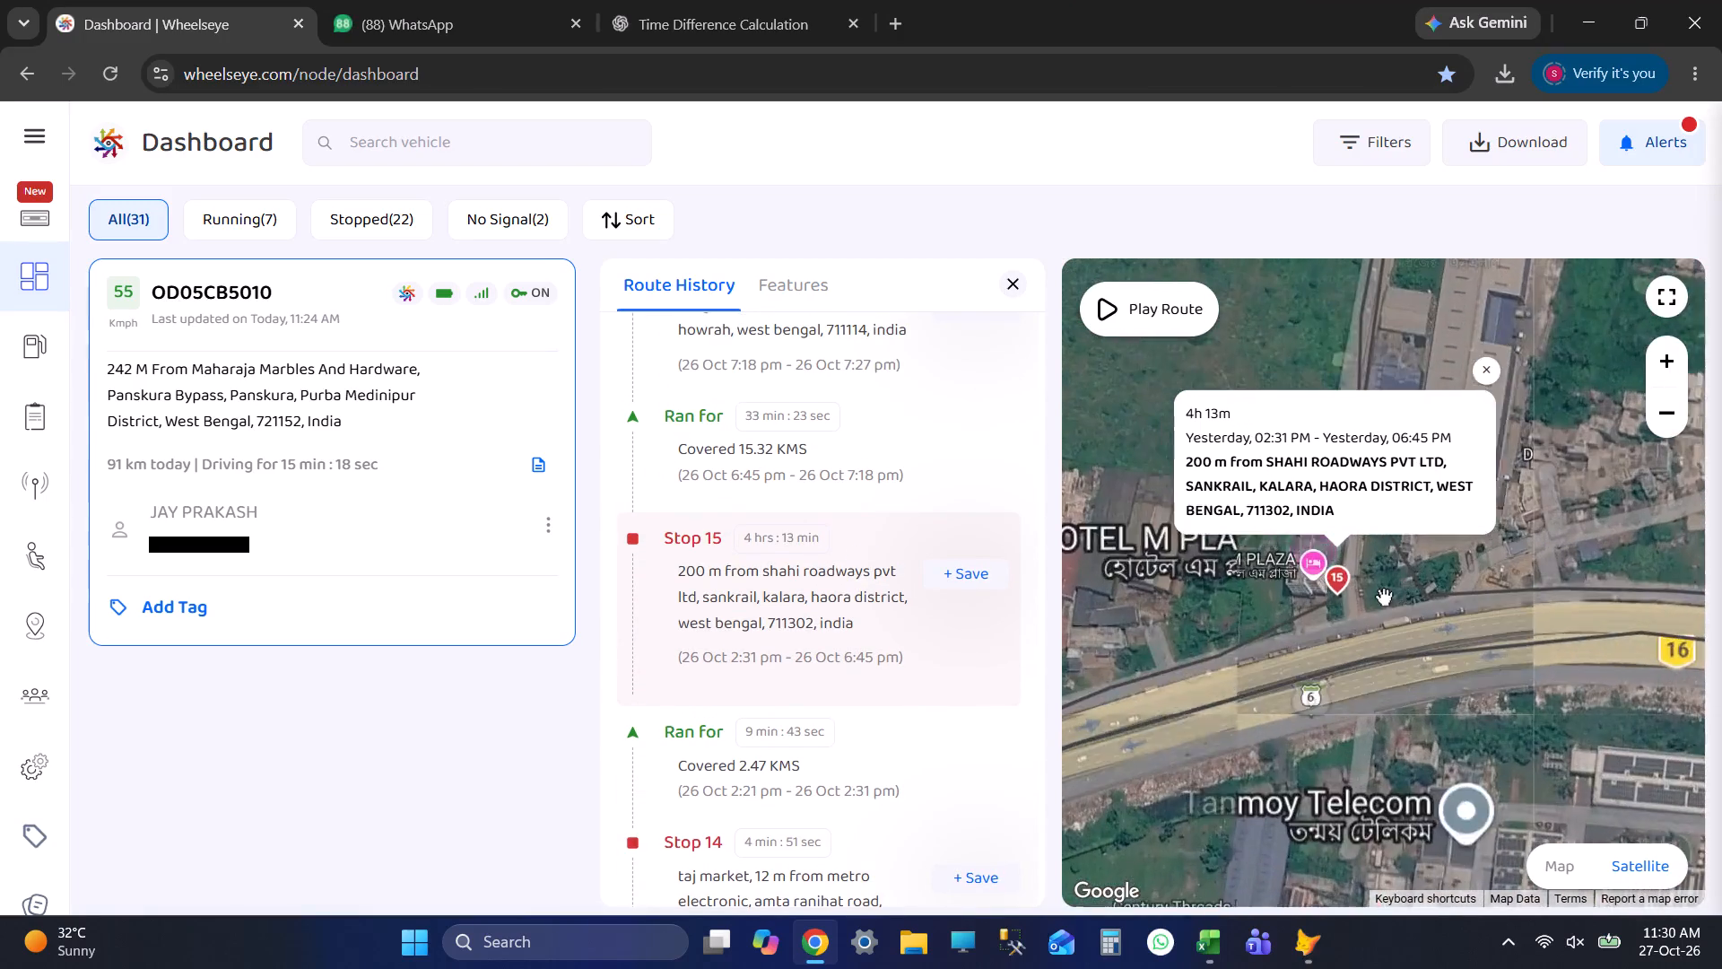
key("alt+Tab")
key("alt+Tab")
key("alt+Tab")
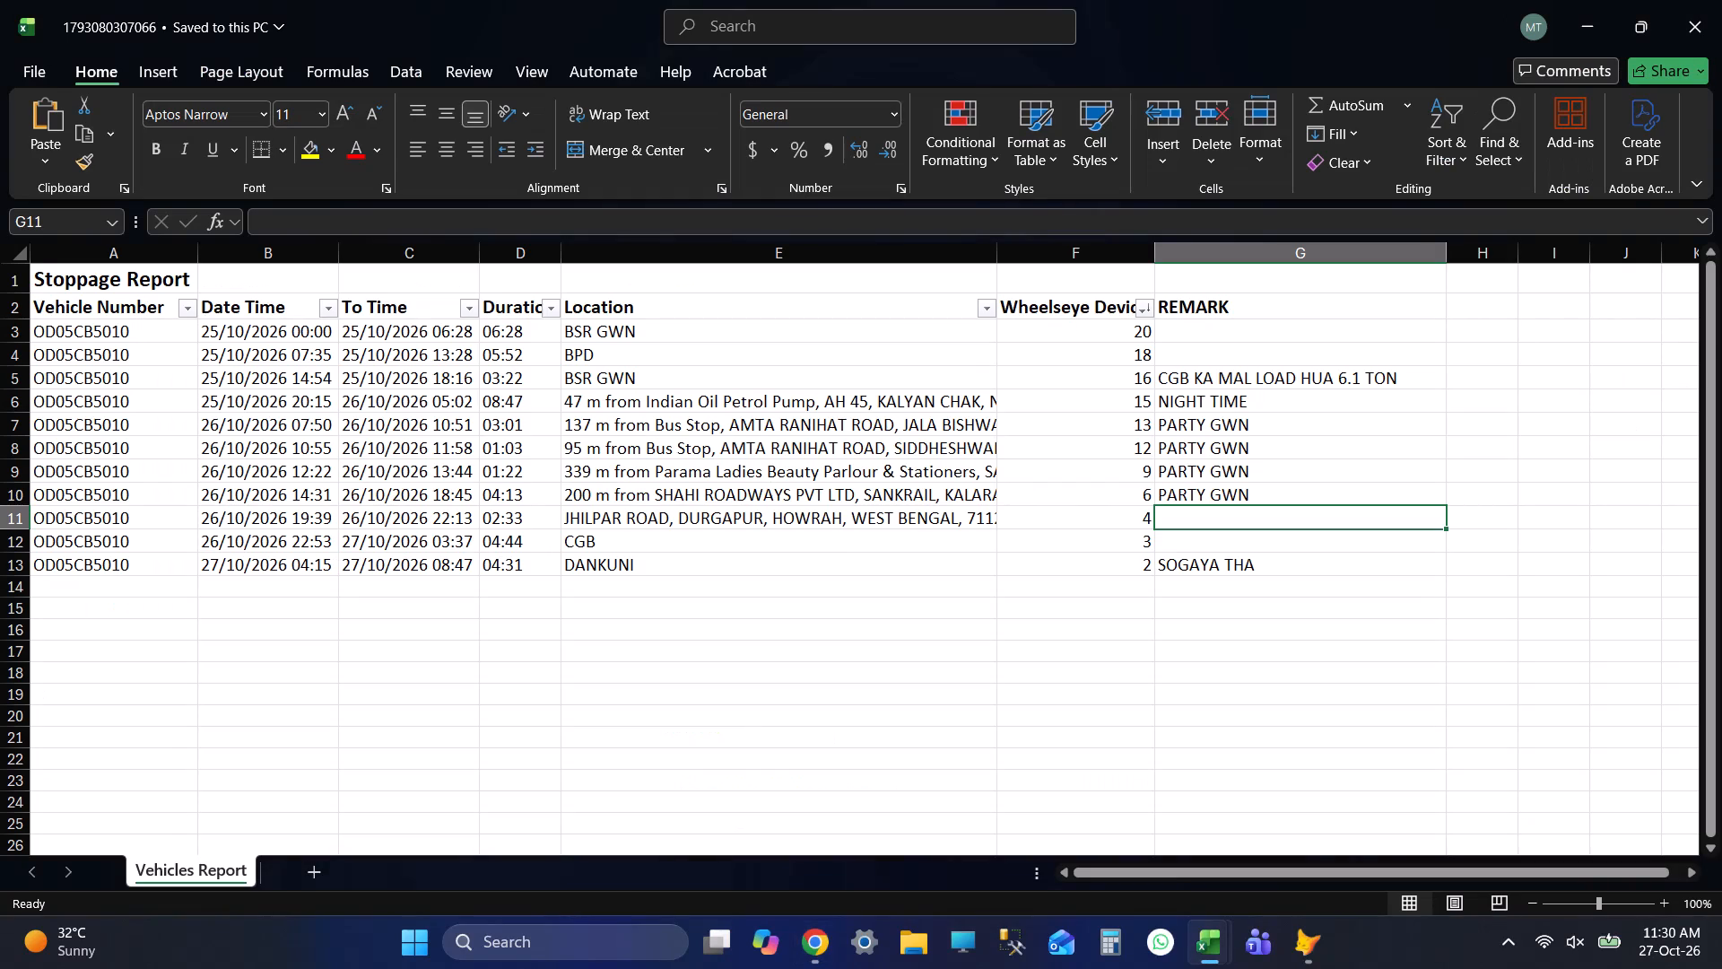
Enter the remark PARTY GWN for the 26 Oct 19:39 stop in row 11 of the stoppage report and save the workbook.
type("PARTRY")
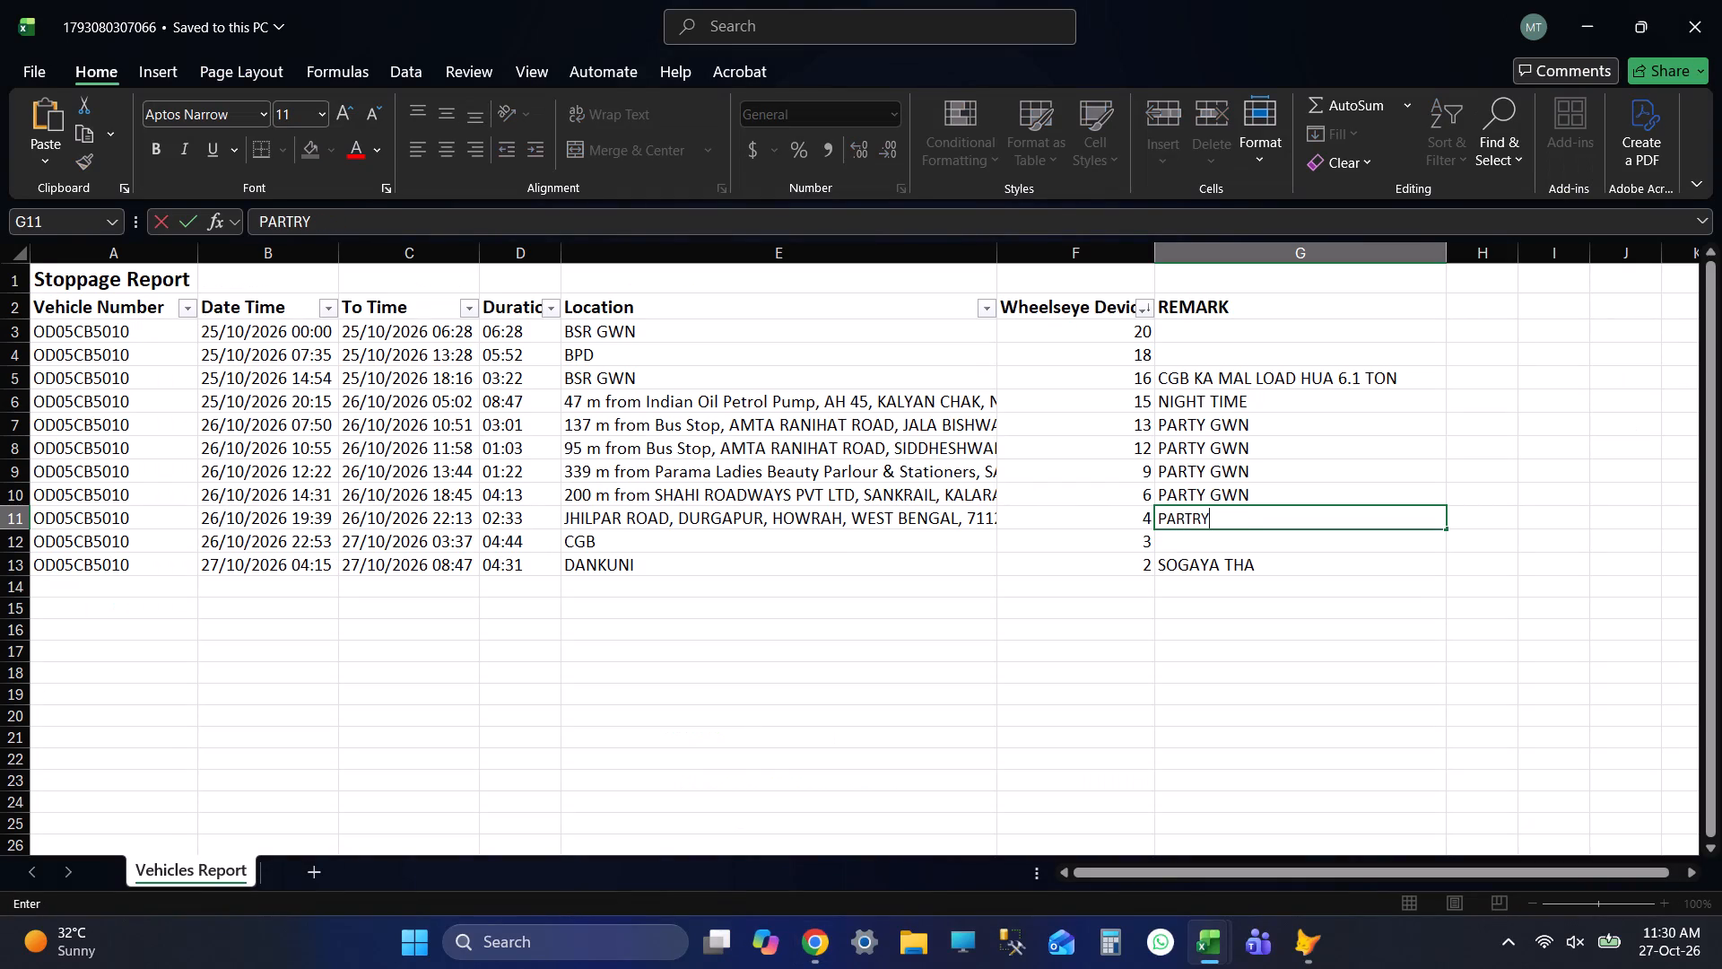
key("BackSpace")
key("BackSpace")
key("BackSpace")
type("TY GWN")
key("Return")
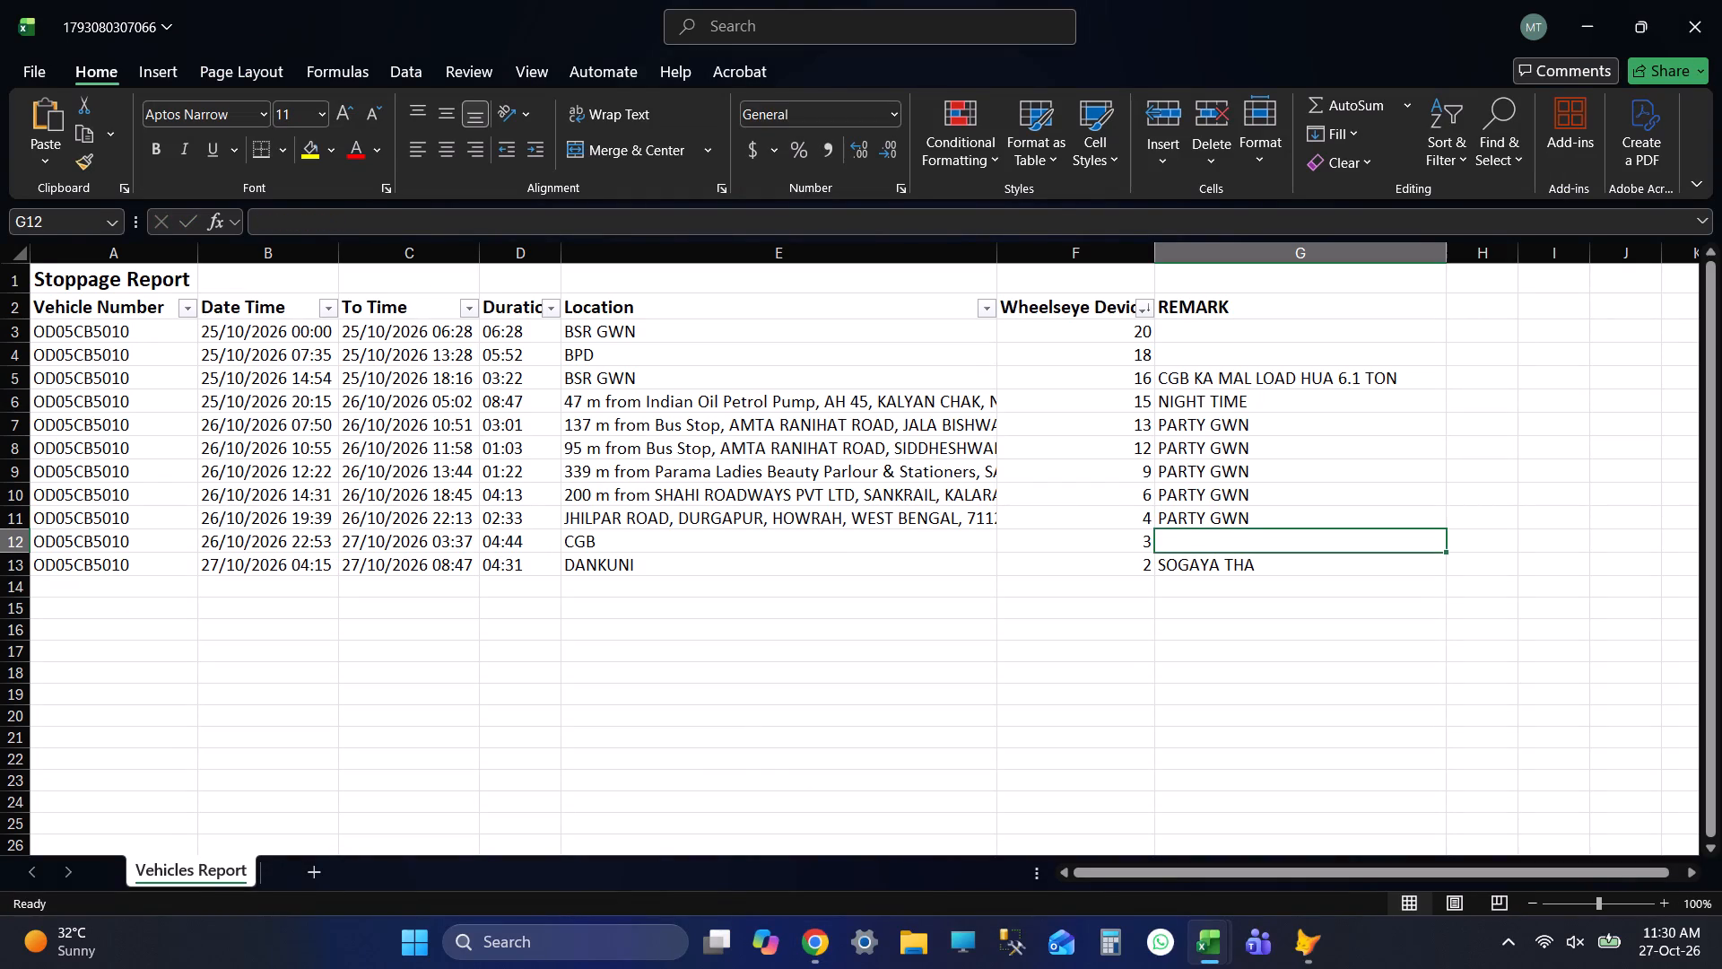
key("ctrl+s")
In the Wheelseye route history, go back through stops 16 and 17 and examine the area around stop 17 on the satellite map.
key("alt+Tab")
scroll(827, 689, "up", 2)
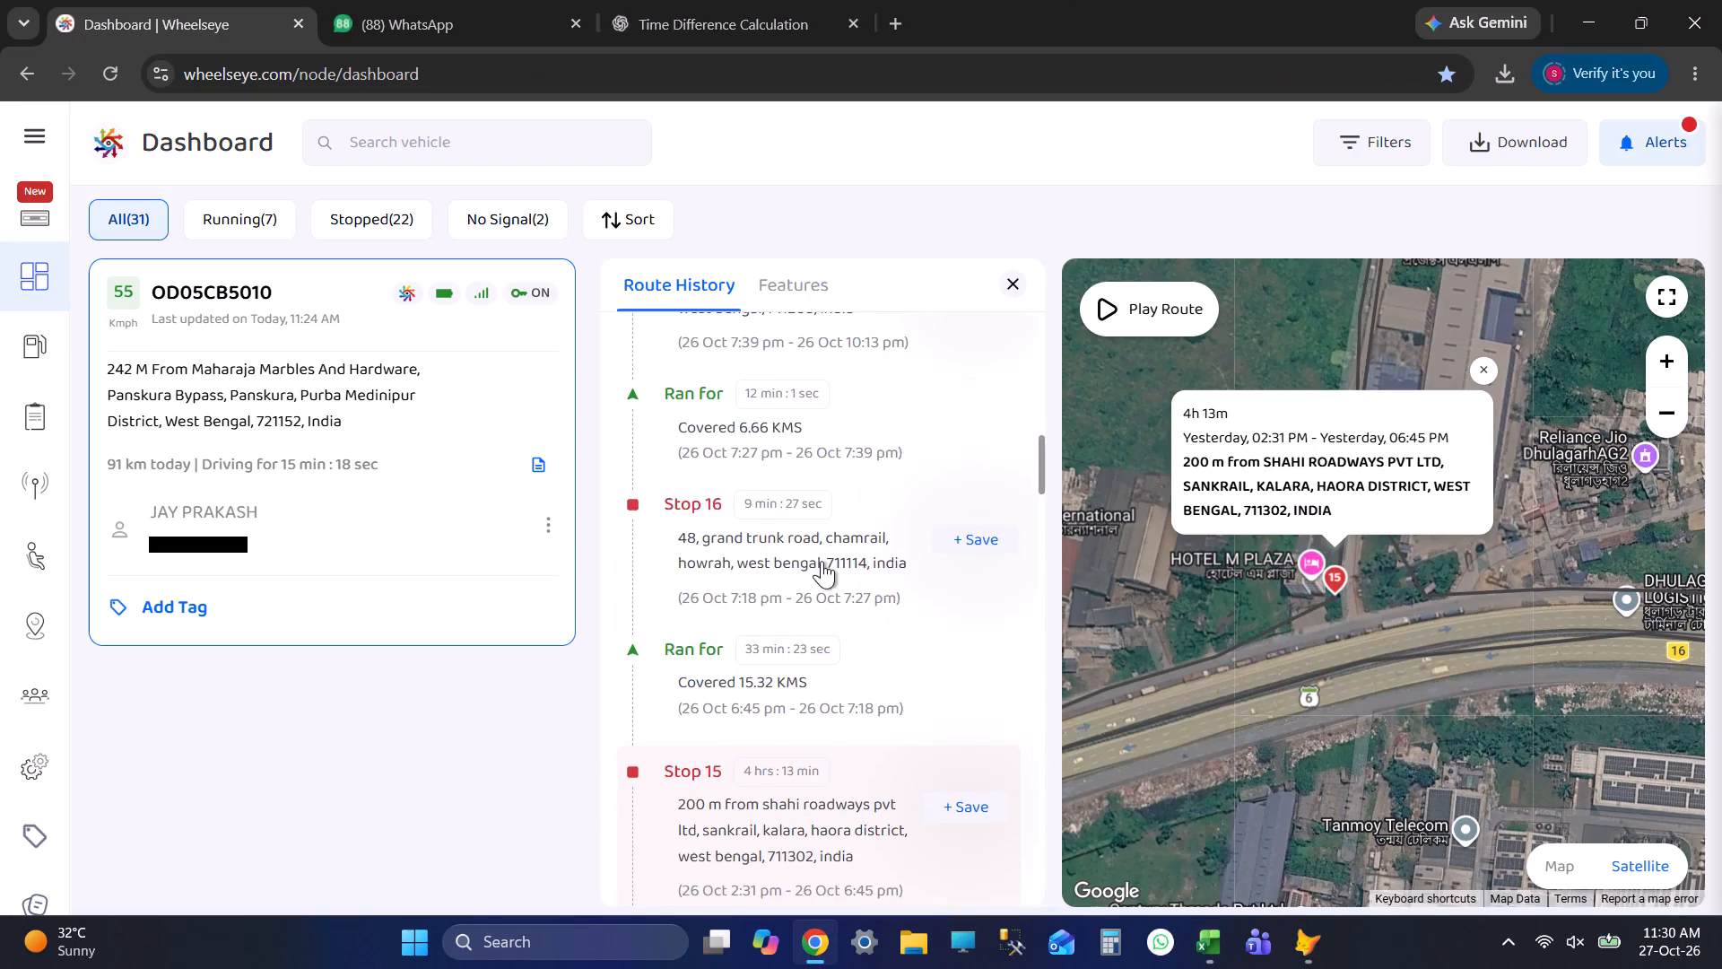
left_click(822, 561)
scroll(822, 561, "up", 3)
left_click(828, 631)
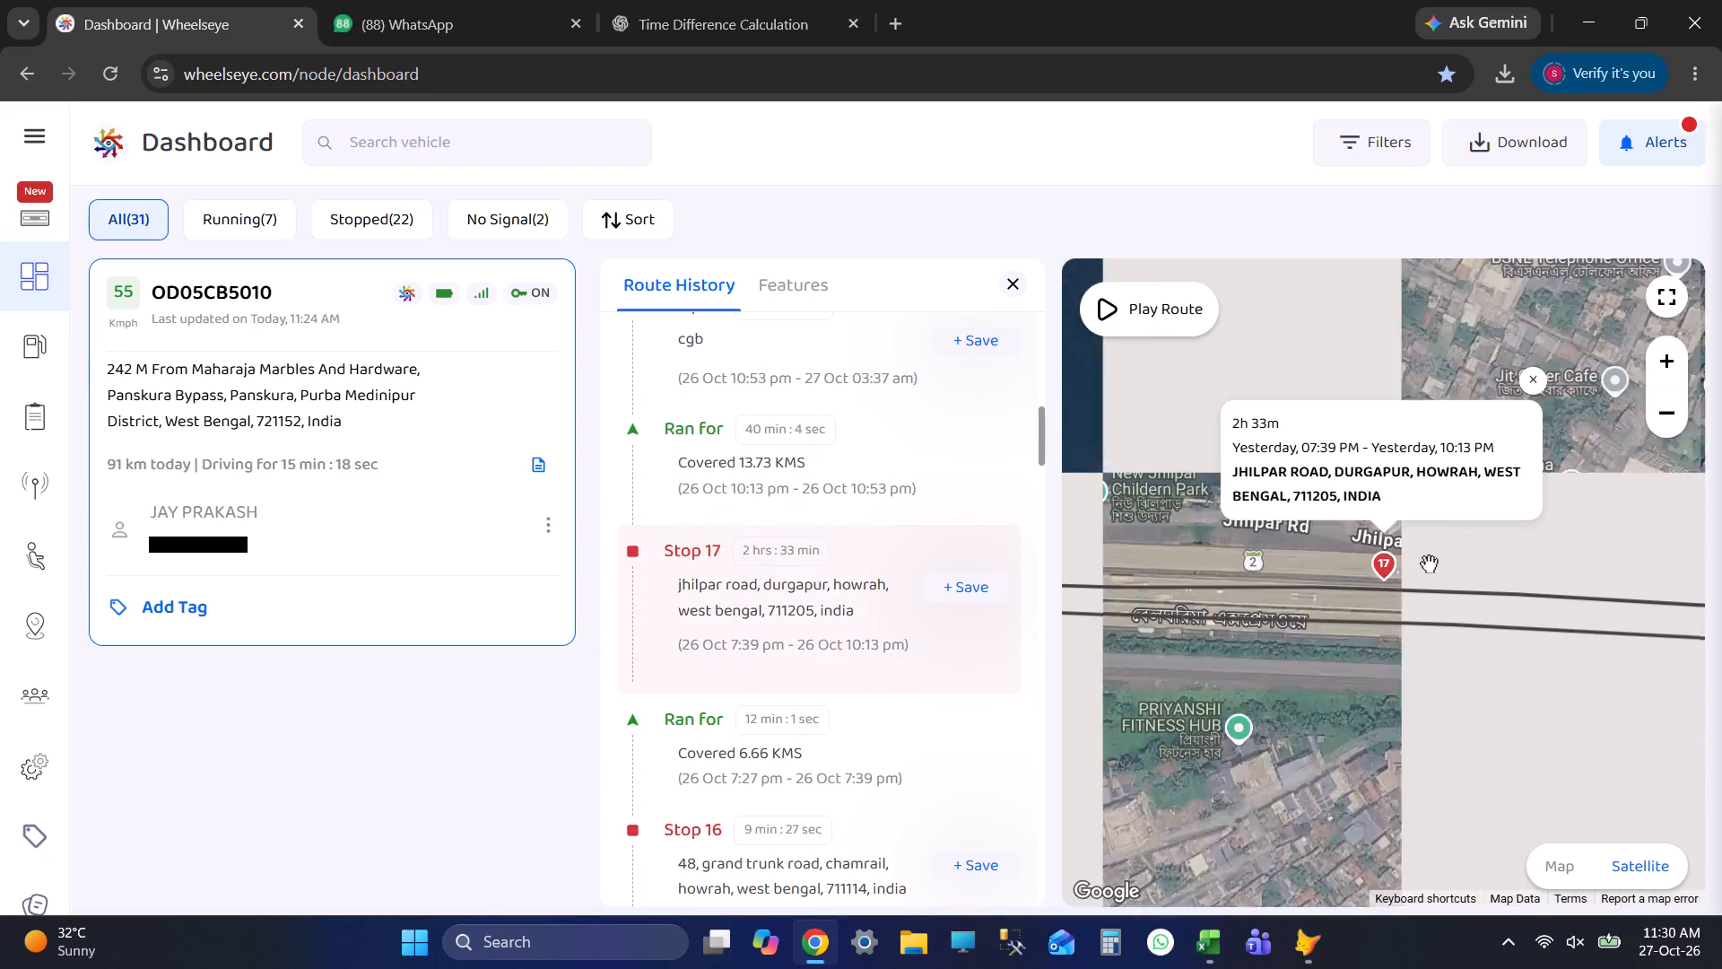
scroll(1427, 563, "down", 7)
left_click_drag(1448, 559, 1382, 664)
scroll(1373, 669, "down", 3)
scroll(1379, 714, "up", 1)
scroll(1379, 716, "down", 1)
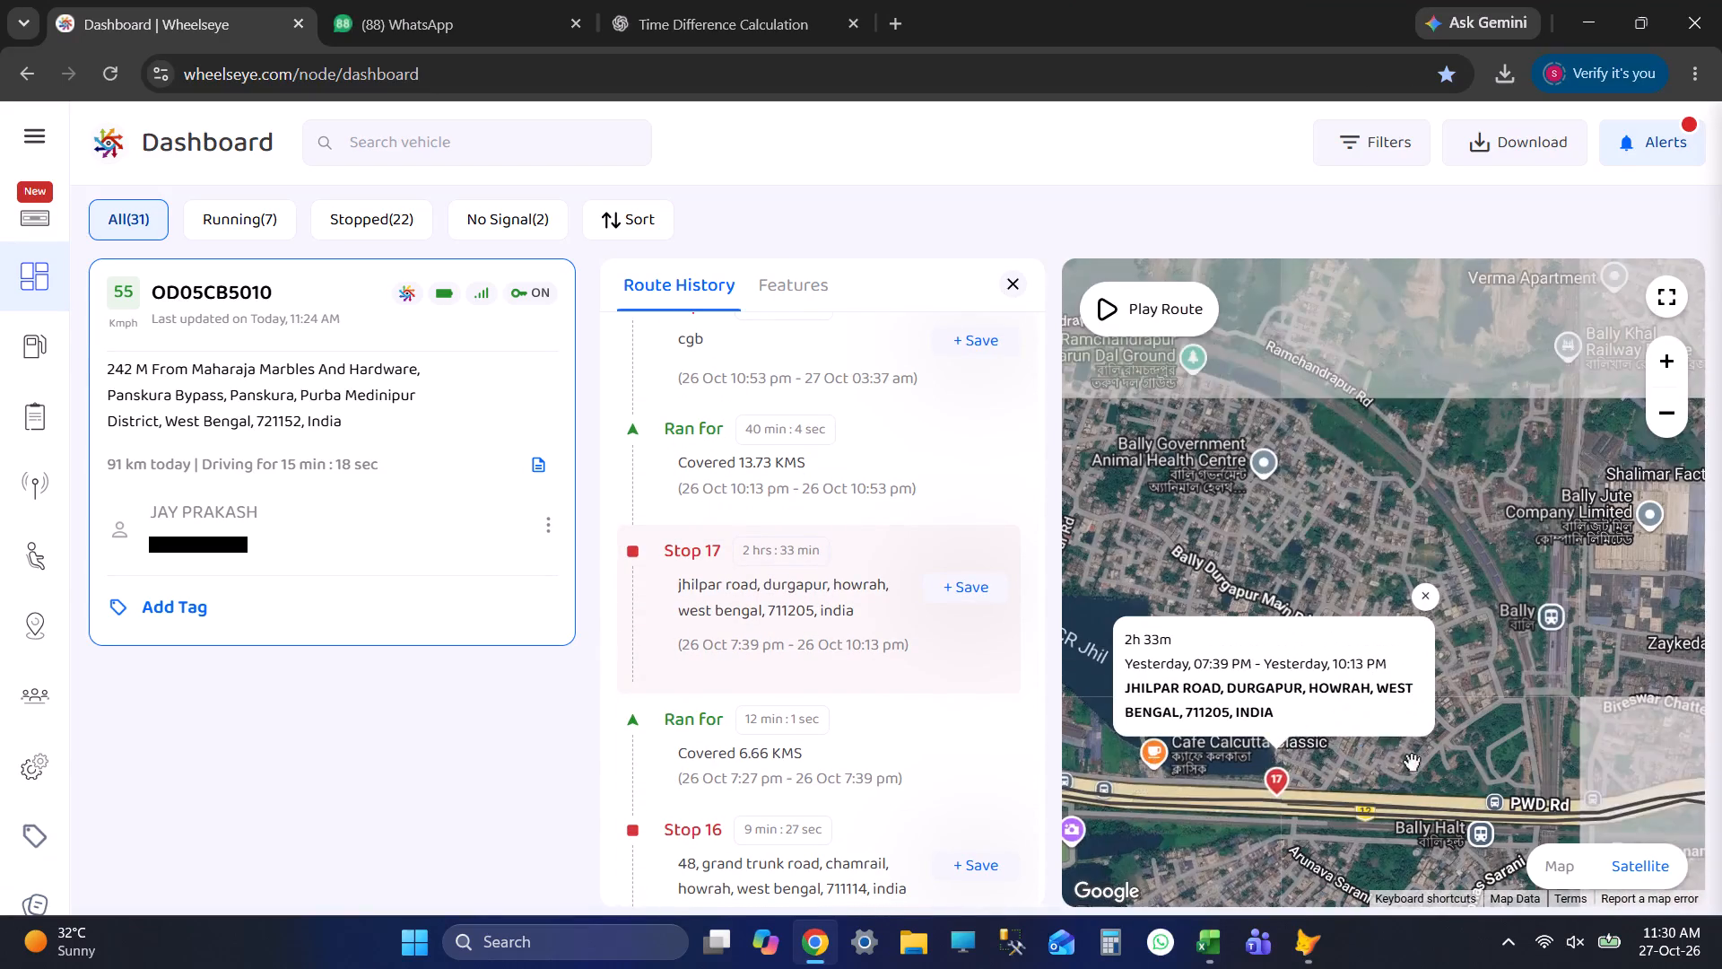
scroll(1412, 775, "down", 7)
left_click_drag(1418, 783, 1361, 648)
scroll(1361, 648, "down", 3)
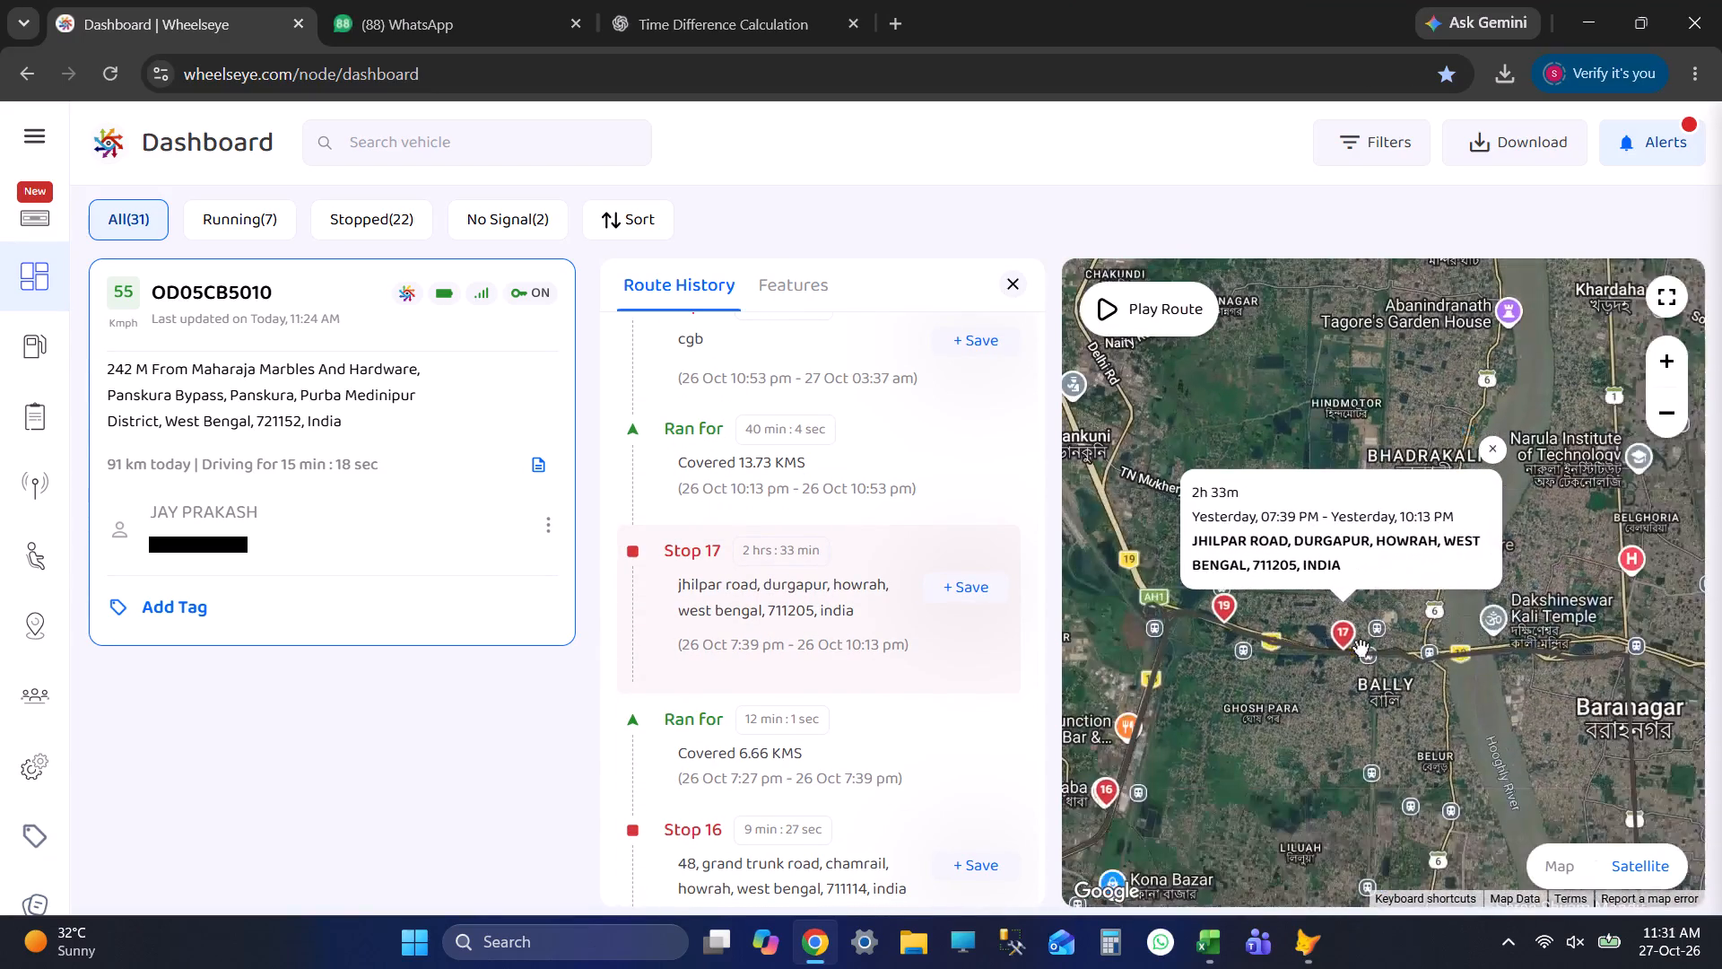
In the Excel stoppage report, enter the remark NO ENTRY for the 26 Oct 22:53 CGB stop in row 12 and save the workbook.
key("alt+Tab")
type("NO ENTRY")
key("Return")
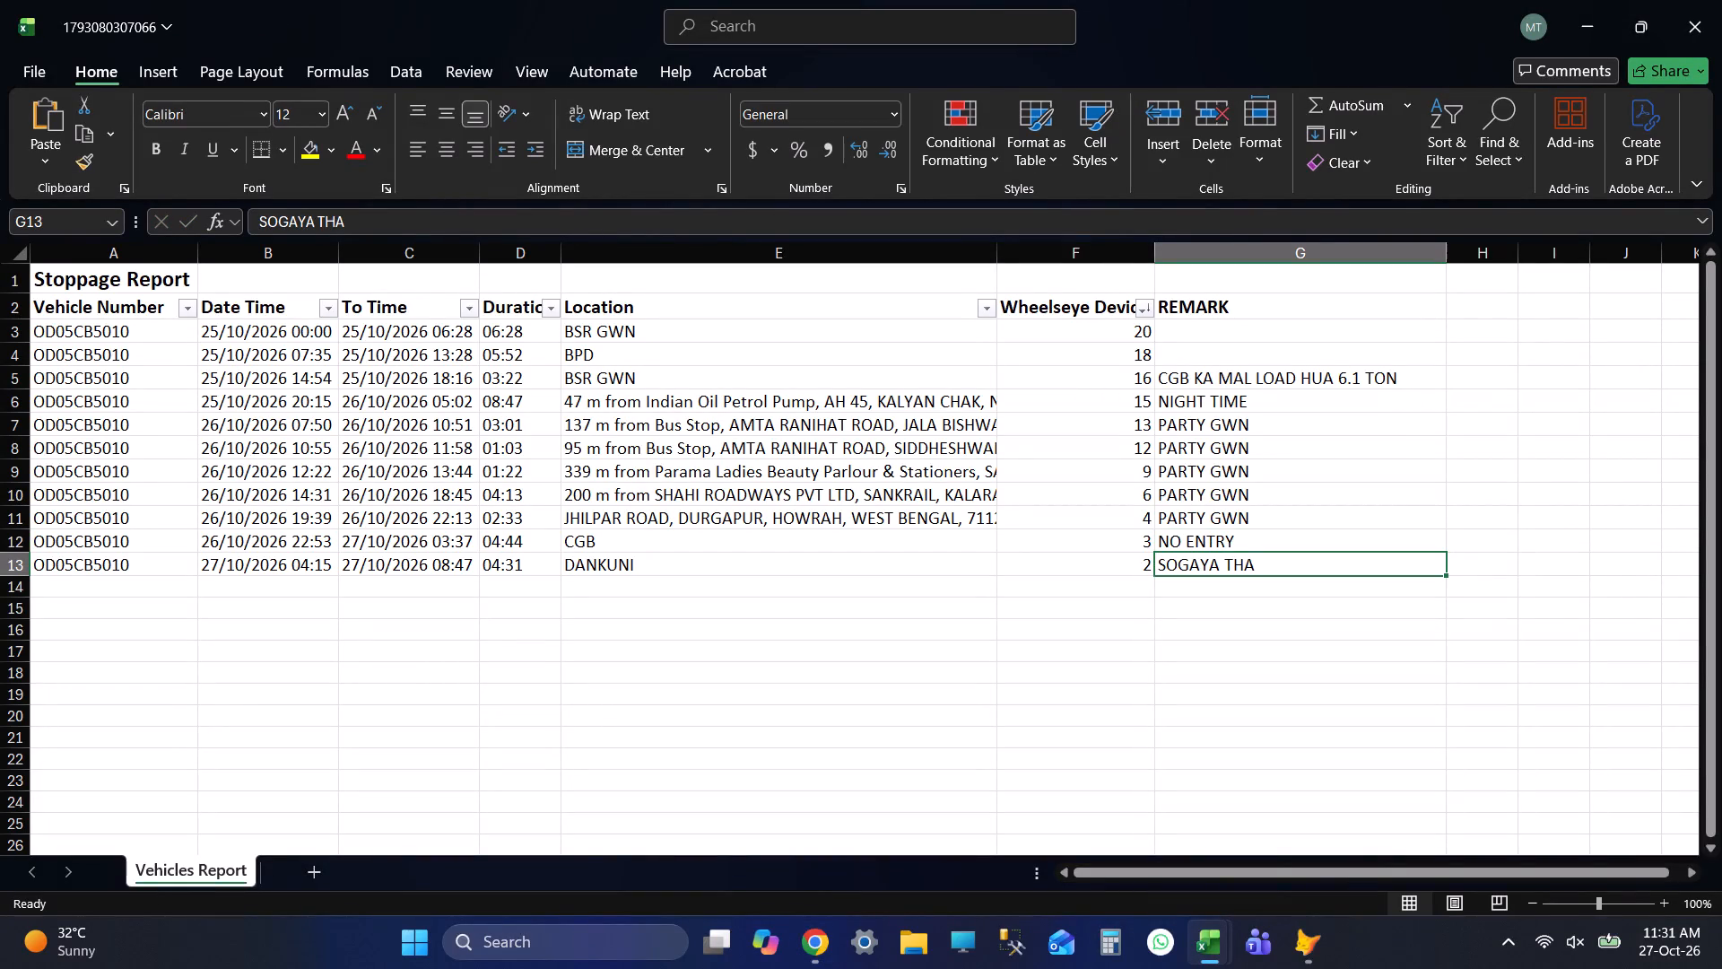
key("ctrl+s")
key("ctrl+s")
Enter the remark BPD UNLOADING for the 25 Oct 07:35 BPD stop in row 4 and save the workbook.
left_click(651, 362)
key("Tab")
key("Tab")
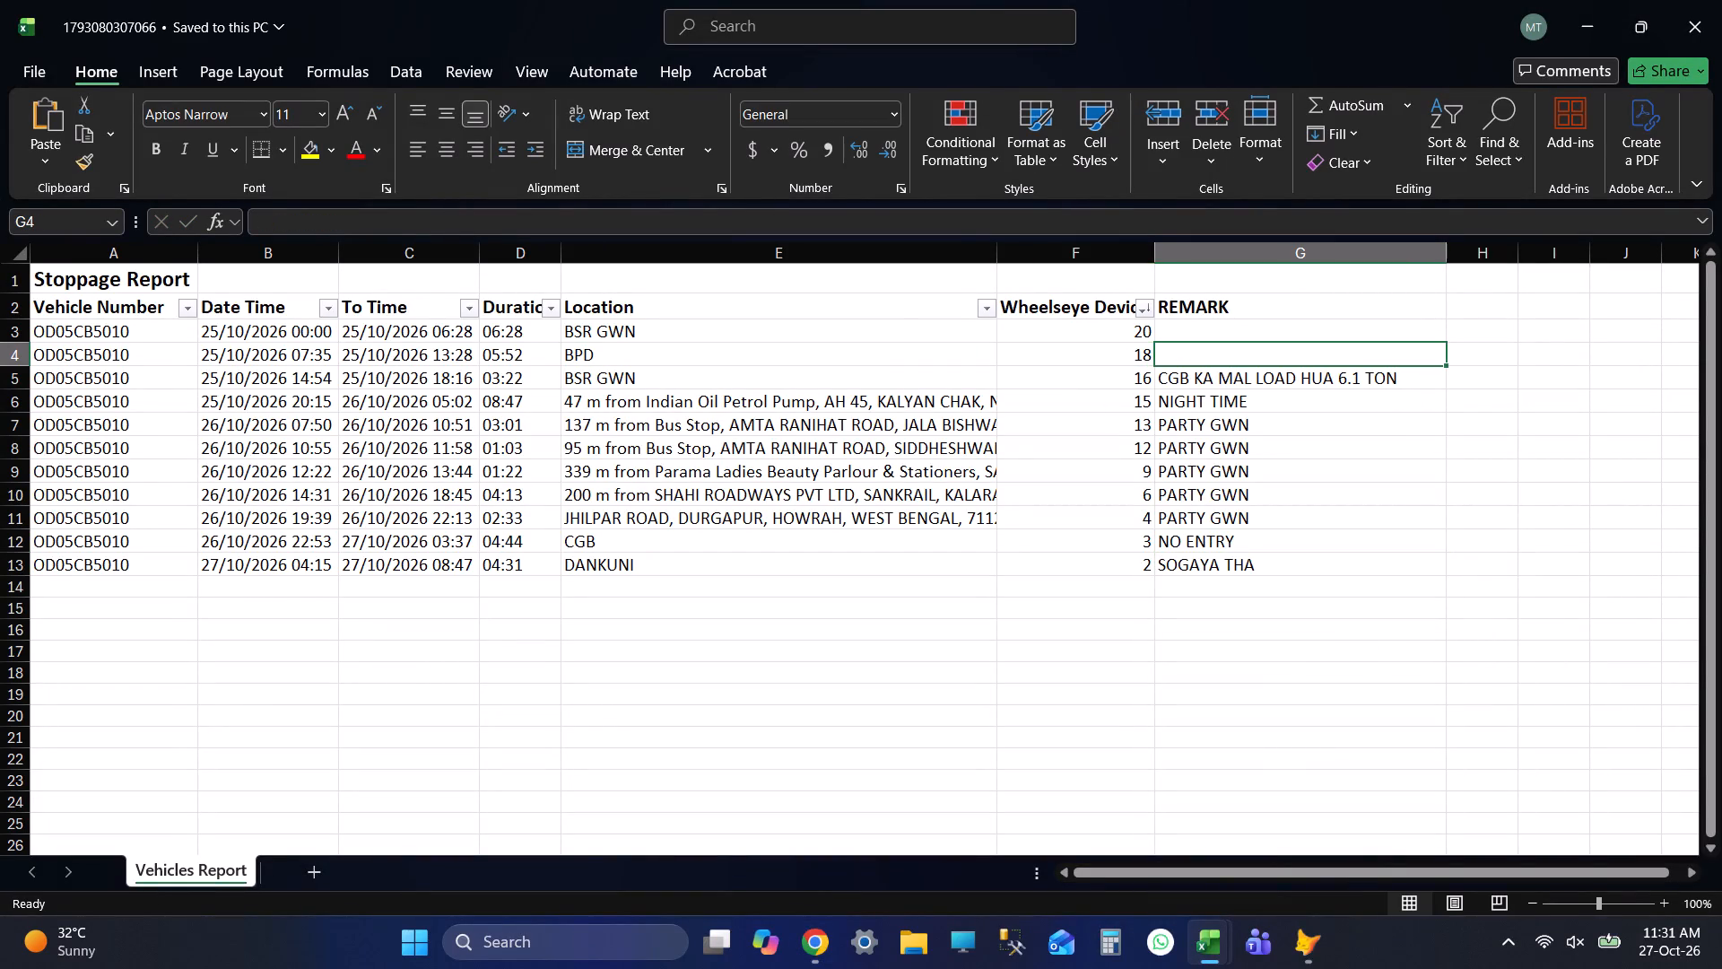
type("BPD")
key("space")
type("UNLOADING")
key("Return")
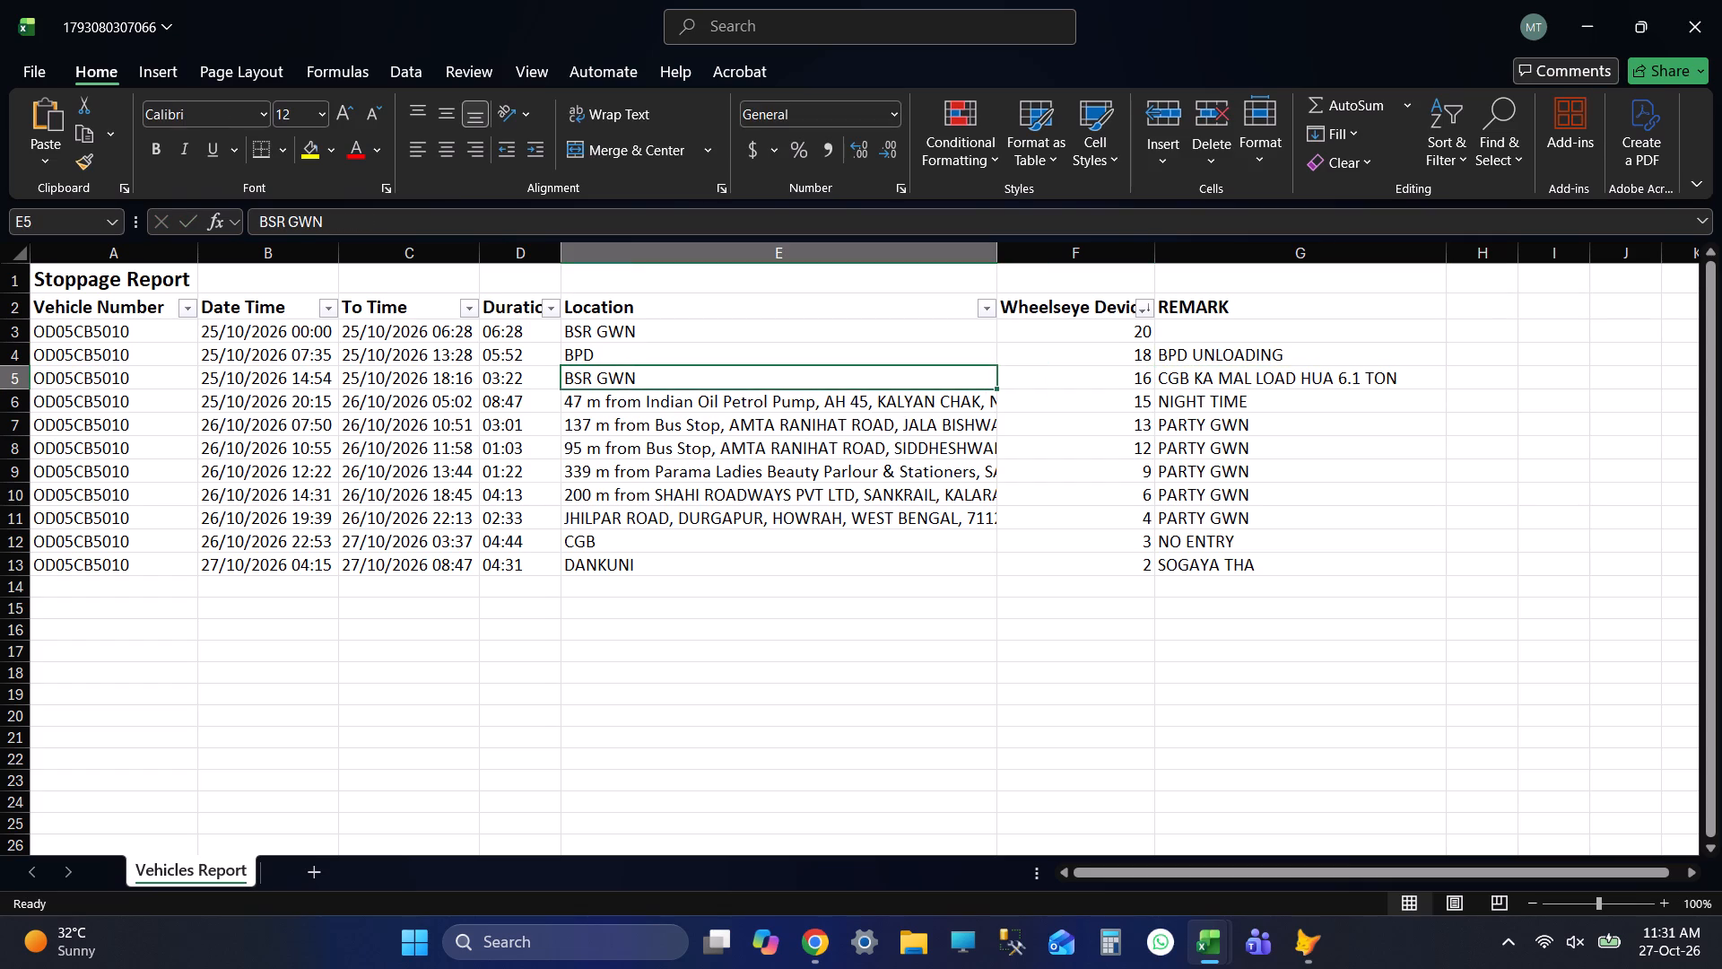
key("ctrl+s")
key("ctrl+s")
key("ctrl+s")
key("ctrl+s")
Add a new worksheet to the workbook and name it FINAL.
left_click(314, 877)
double_click(302, 876)
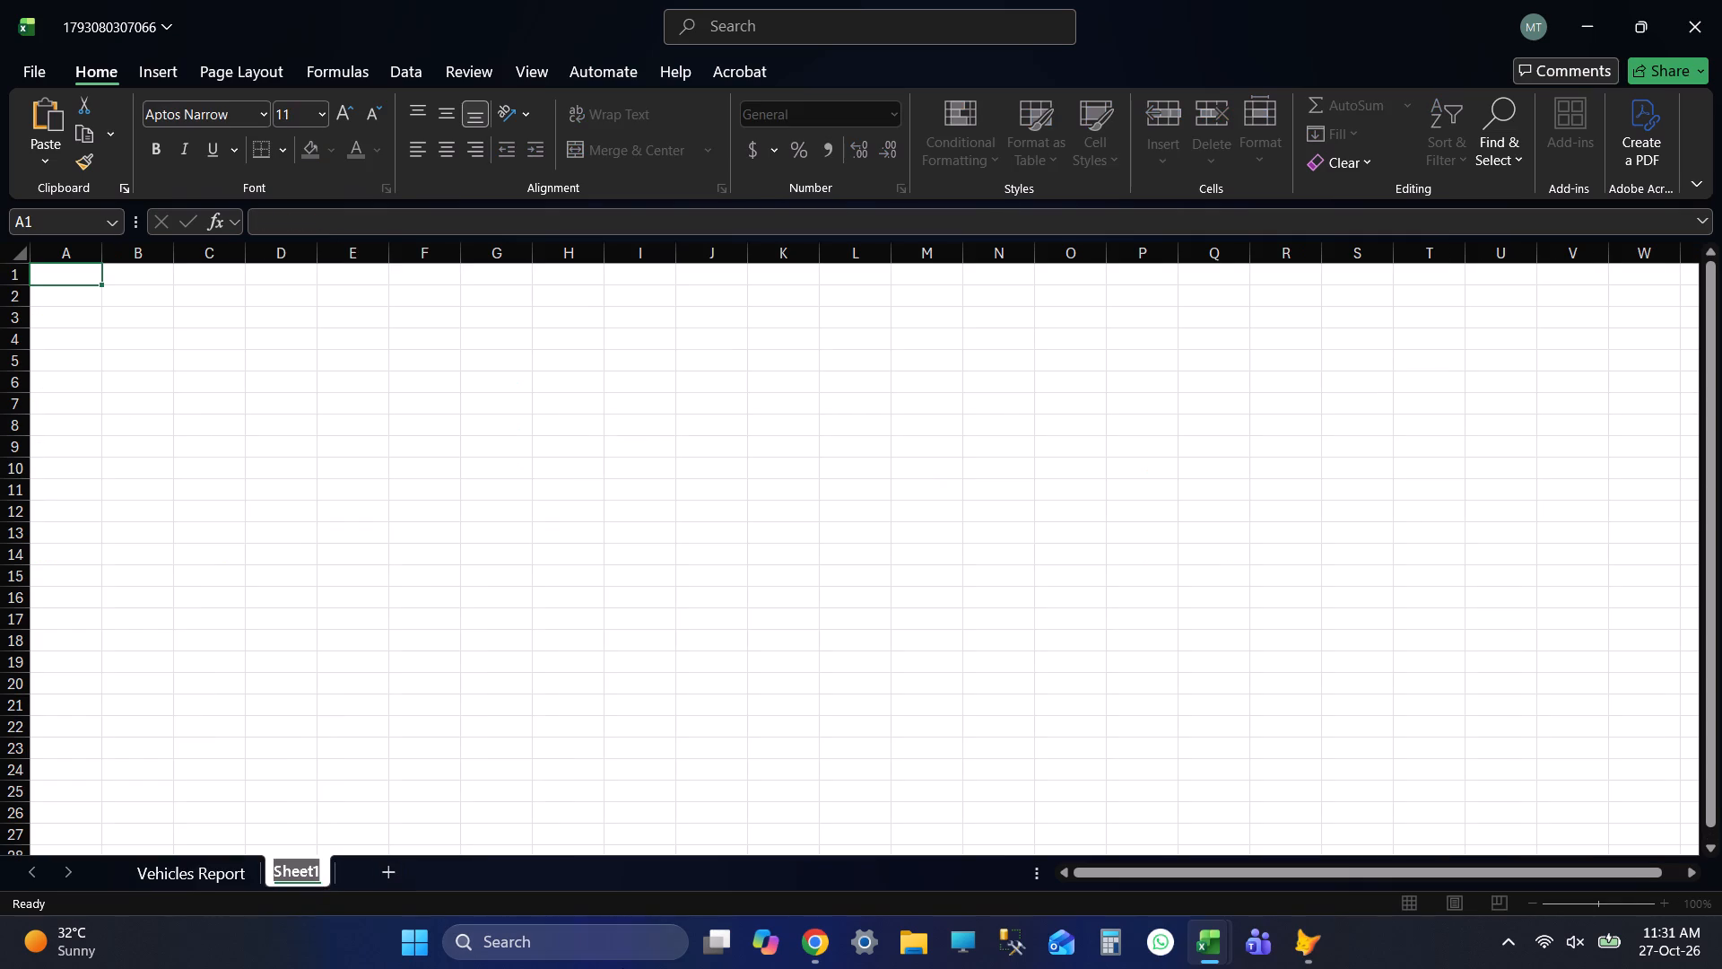
type("FINAL")
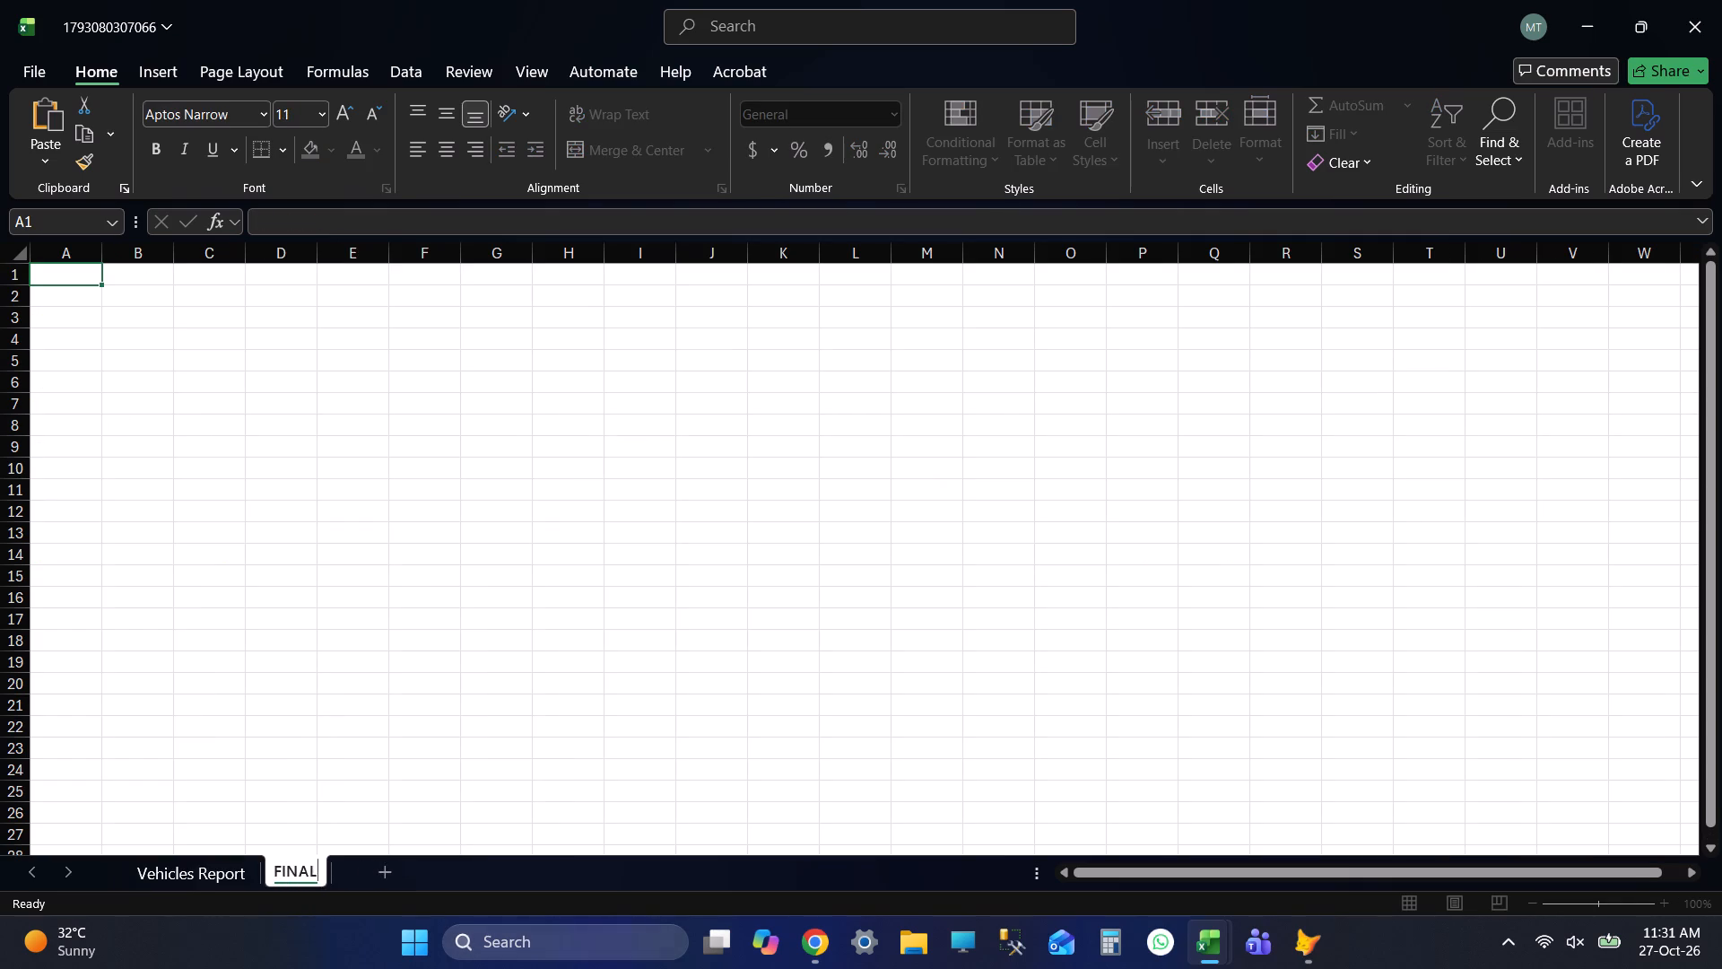
Copy the whole stoppage report, A1:G13, from the Vehicles Report sheet into the FINAL sheet starting at A1.
left_click(193, 874)
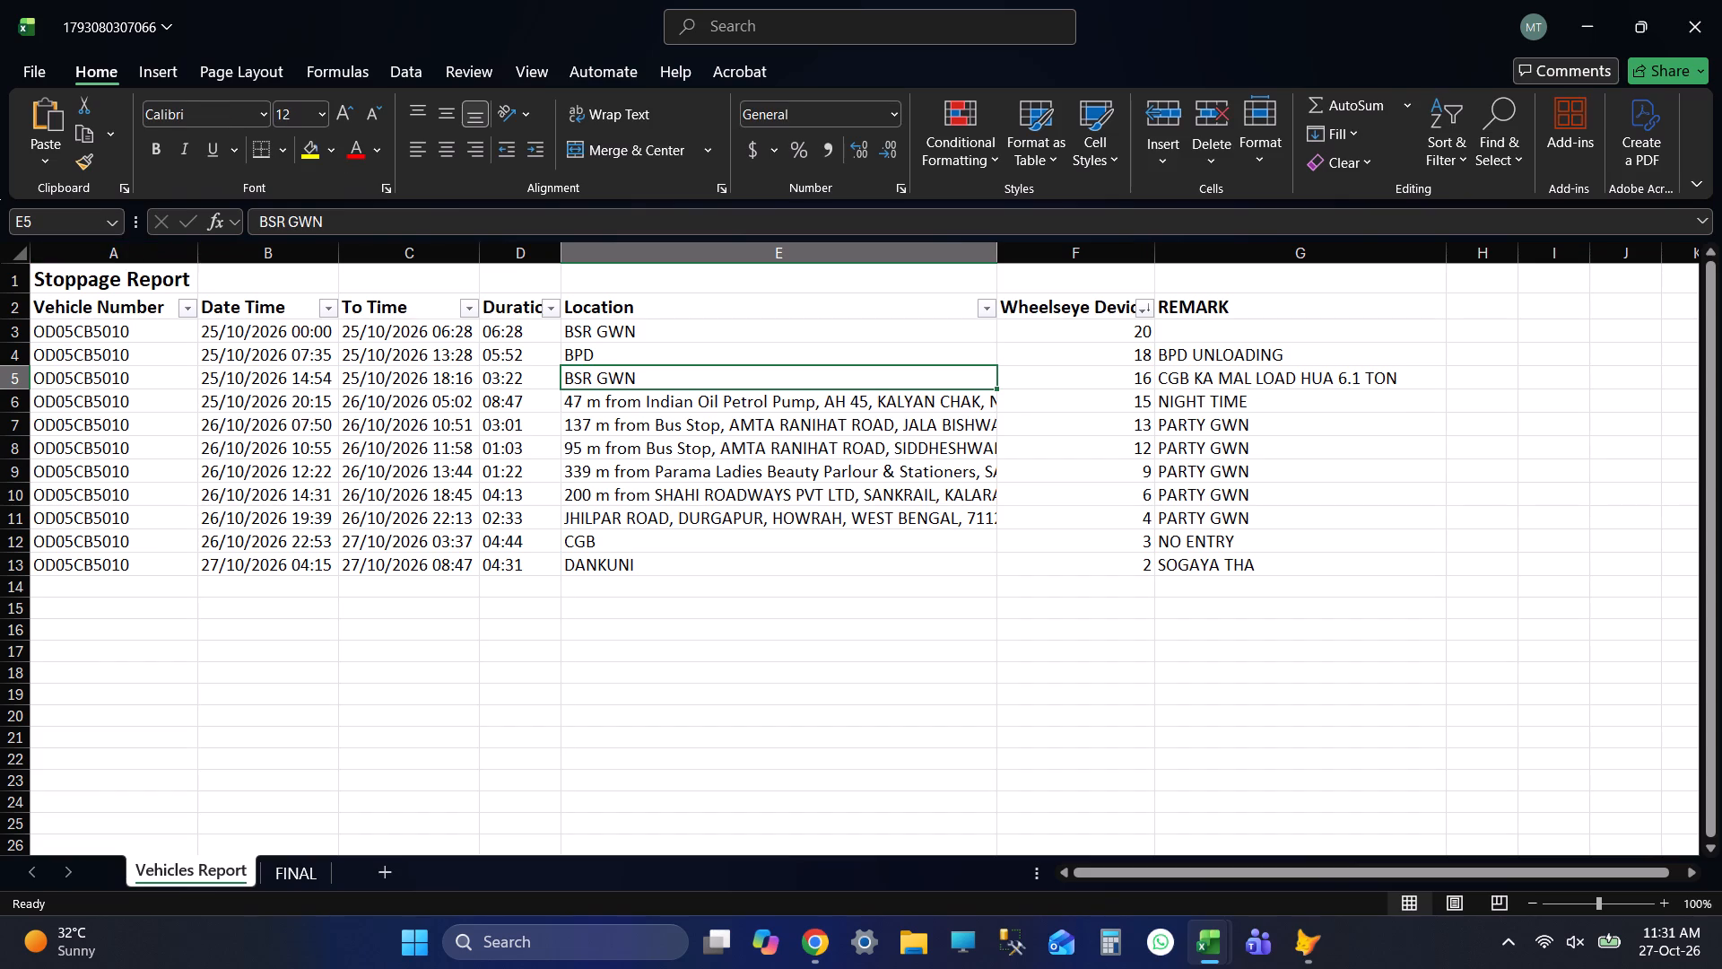
left_click_drag(137, 274, 1241, 573)
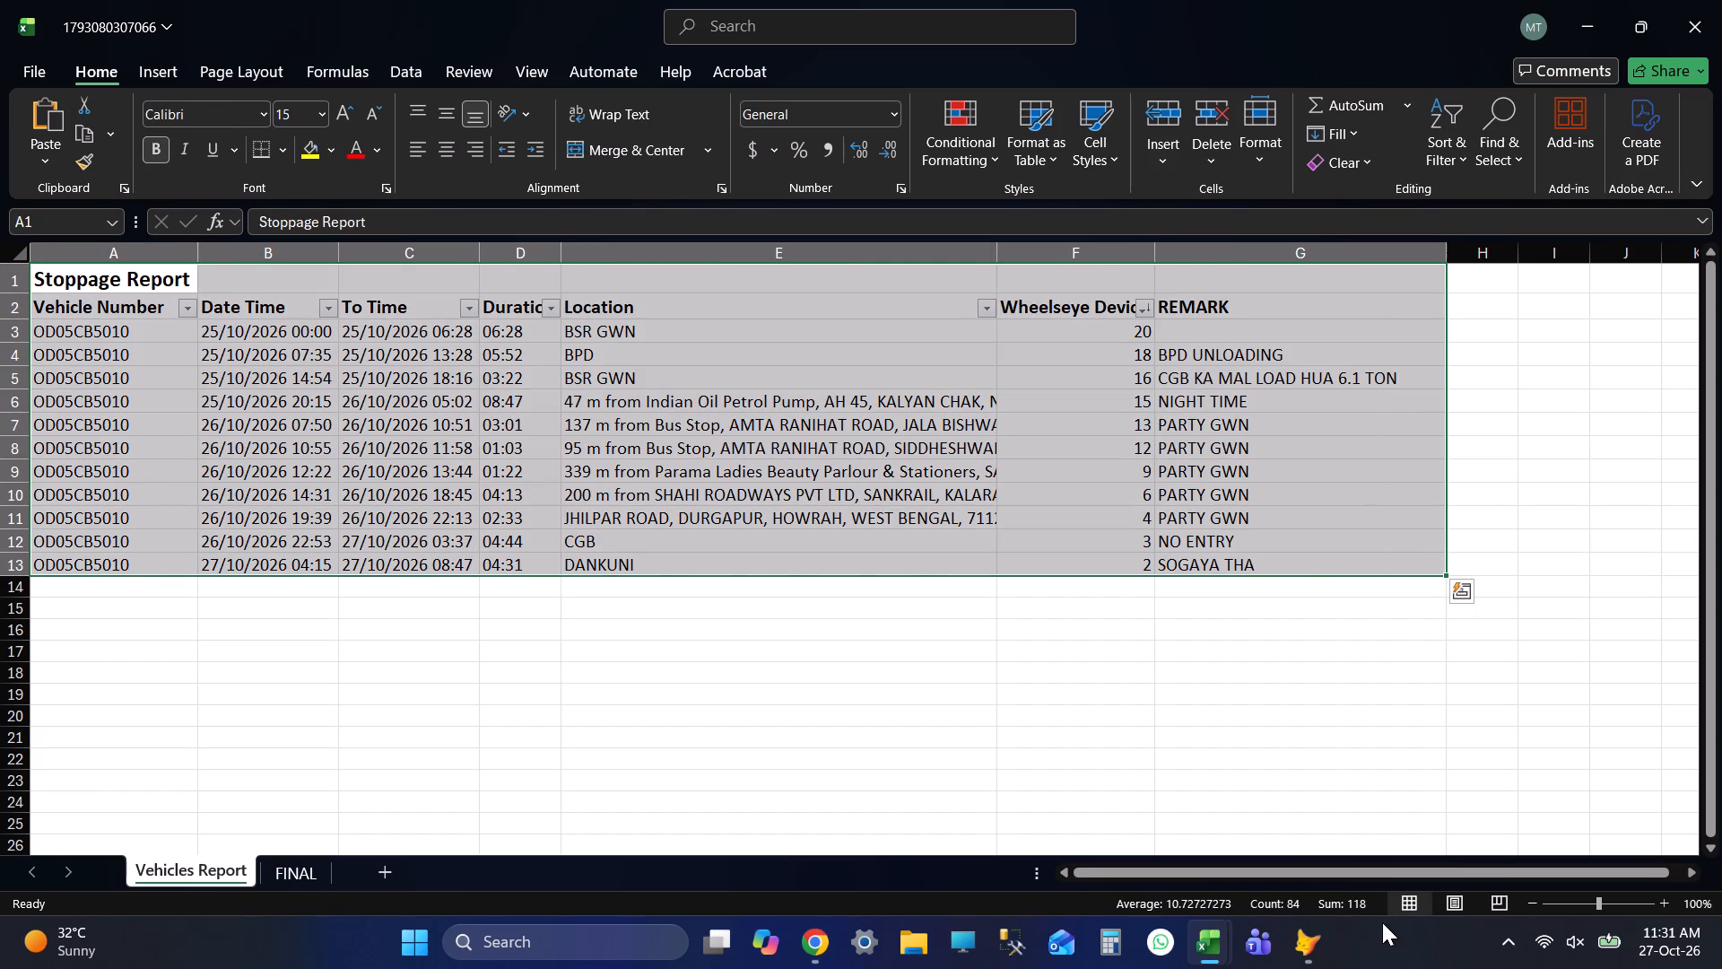
key("ctrl+c")
left_click(297, 886)
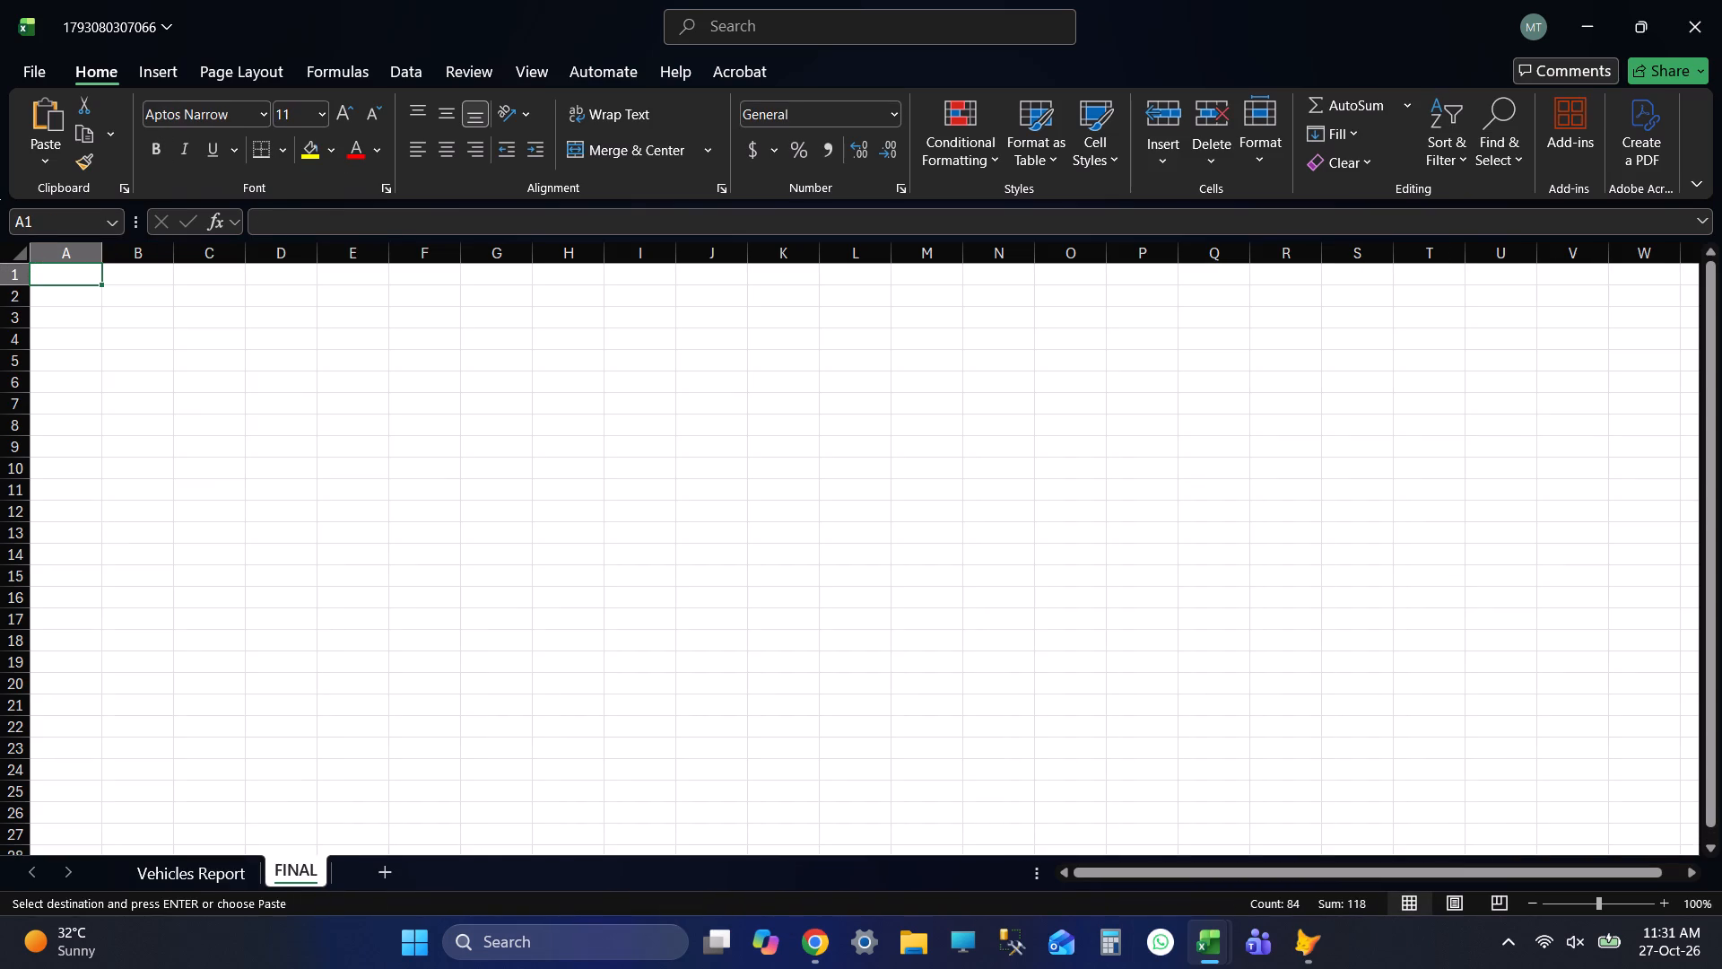
key("ctrl+v")
Auto-fit the widths of columns A to G on the FINAL sheet to their contents.
left_click(49, 255)
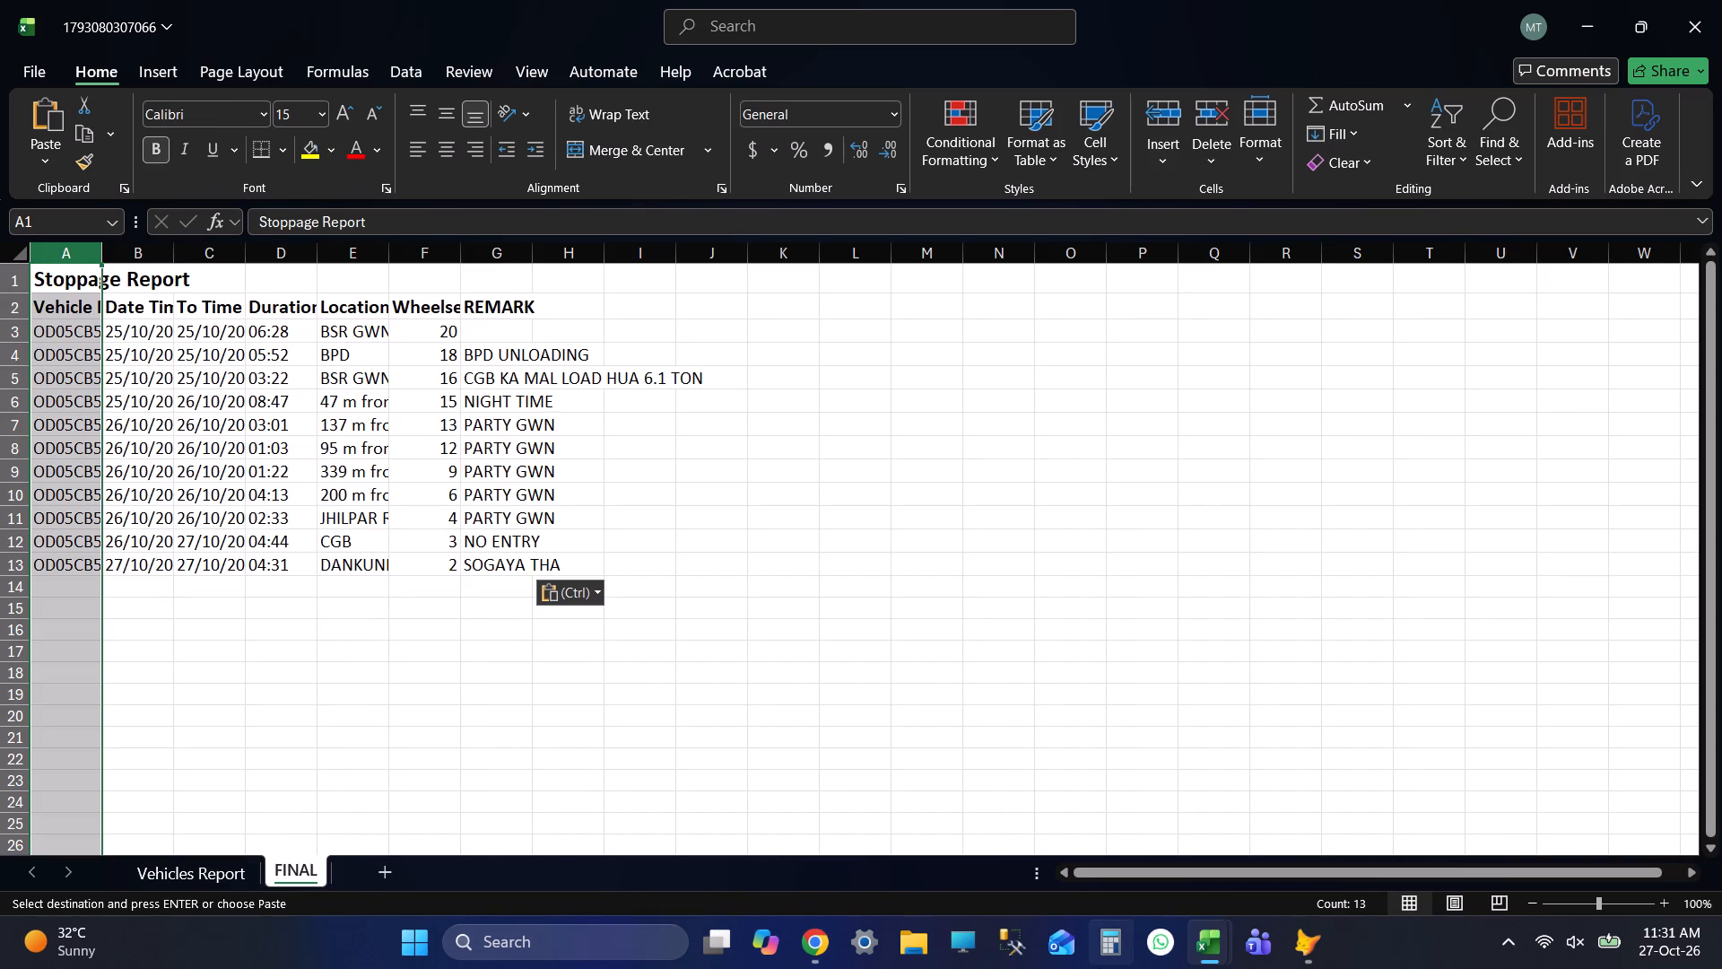
key("shift+Right")
key("shift+Right")
key("shift+Right")
key("shift+Right")
key("shift+Right")
key("shift+Right")
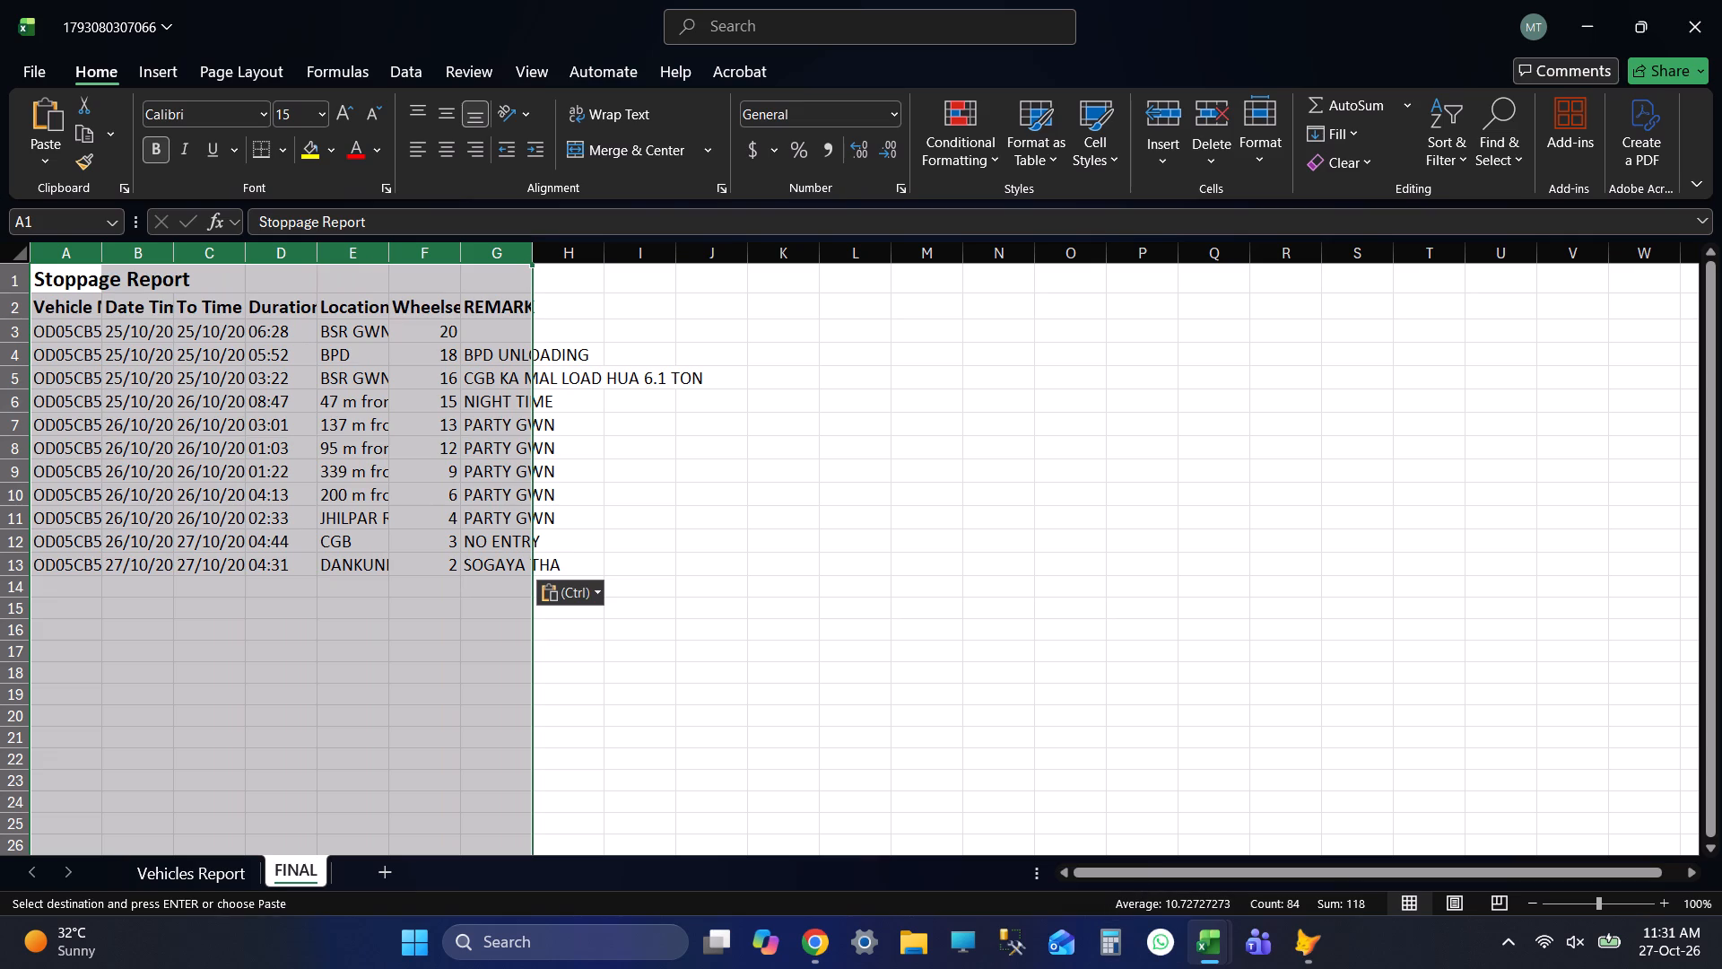
double_click(541, 254)
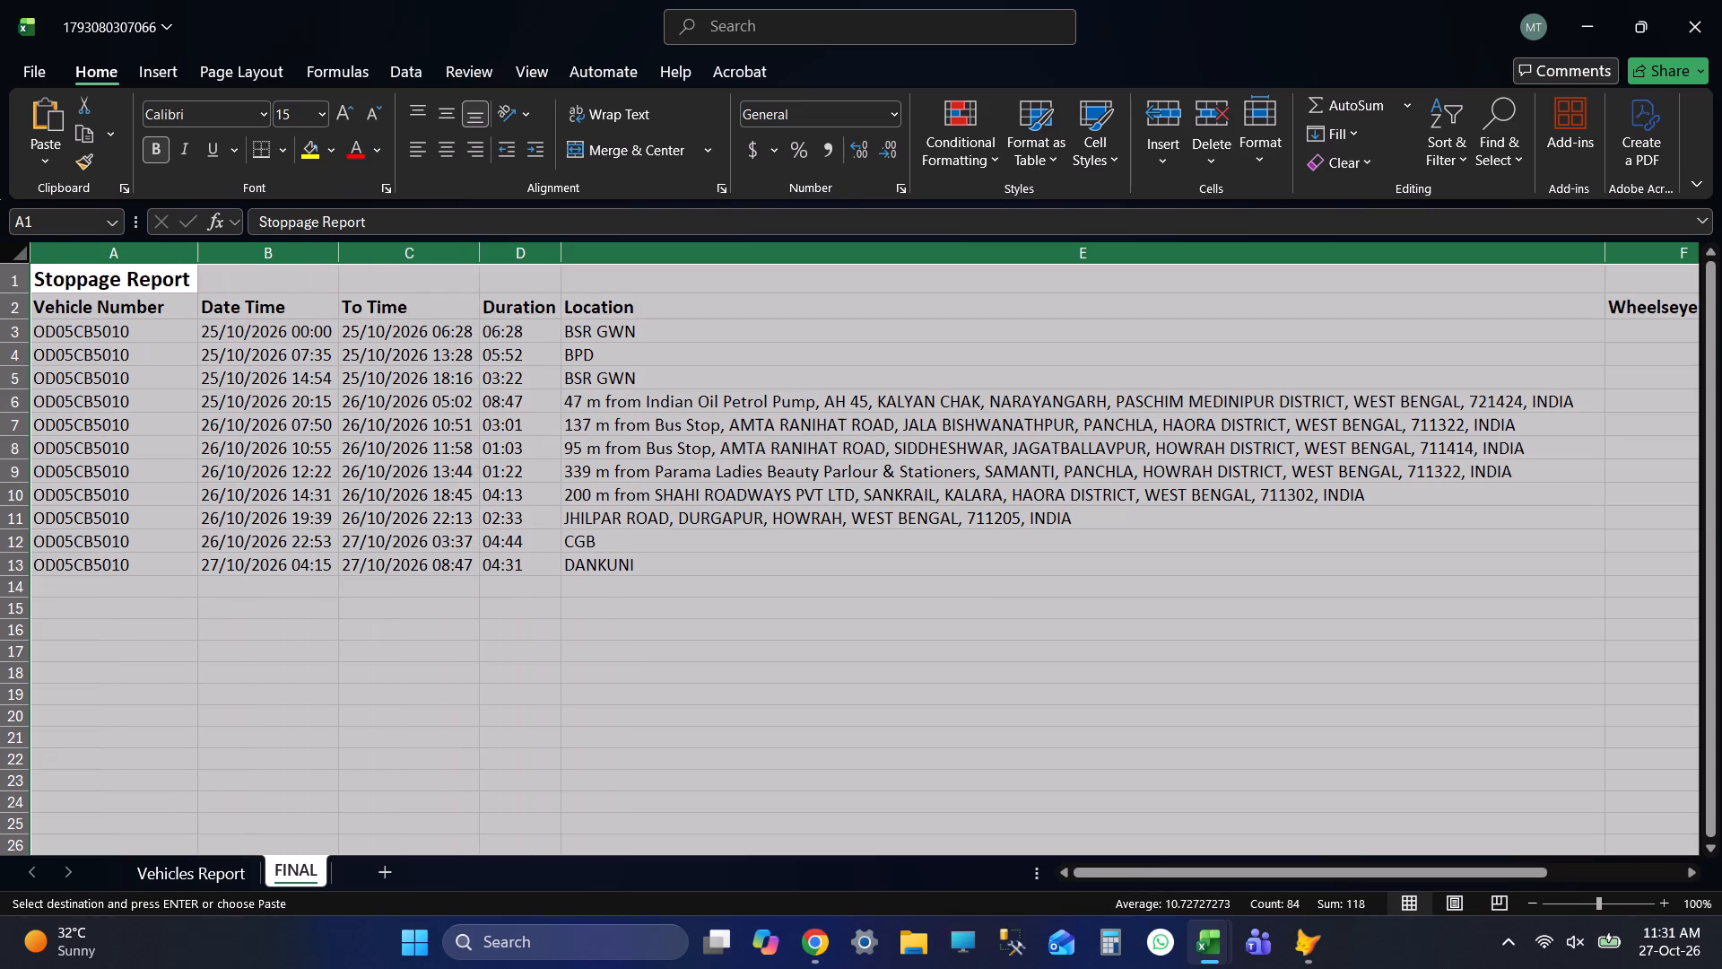
left_click(1370, 356)
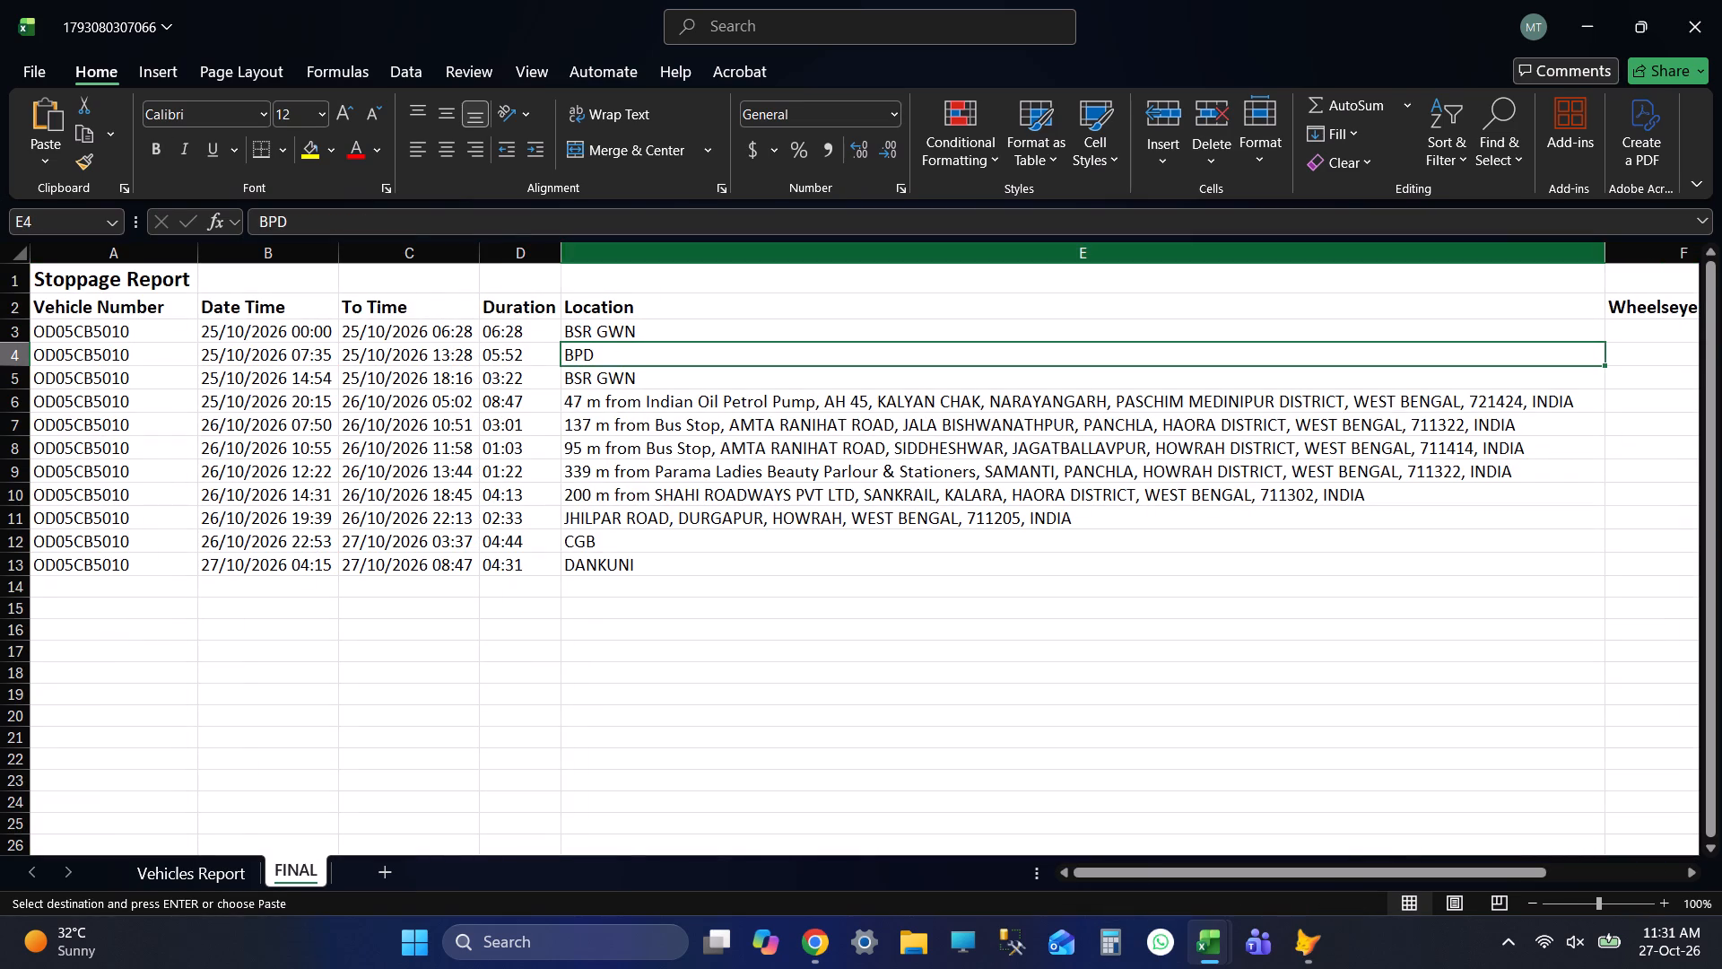
Narrow the Location column on the FINAL sheet so the Remark column fits in view, and save the workbook.
left_click_drag(1603, 250, 734, 362)
left_click(1297, 362)
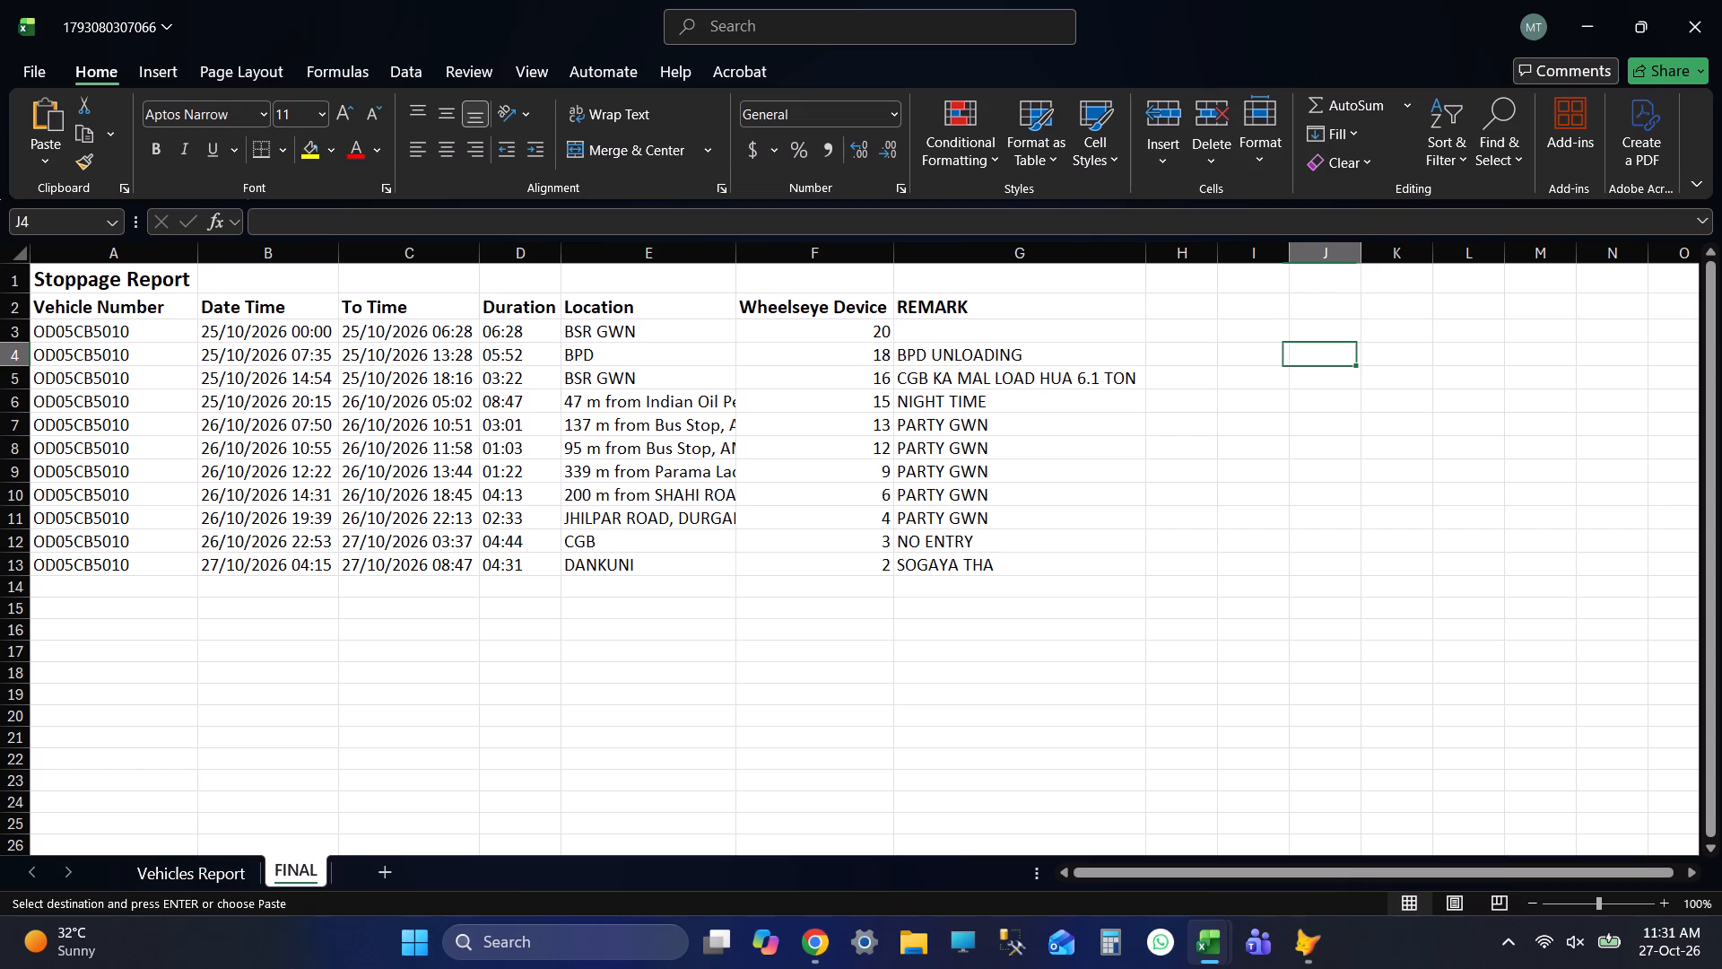
key("ctrl+s")
key("ctrl+s")
key("ctrl+s")
key("ctrl+s")
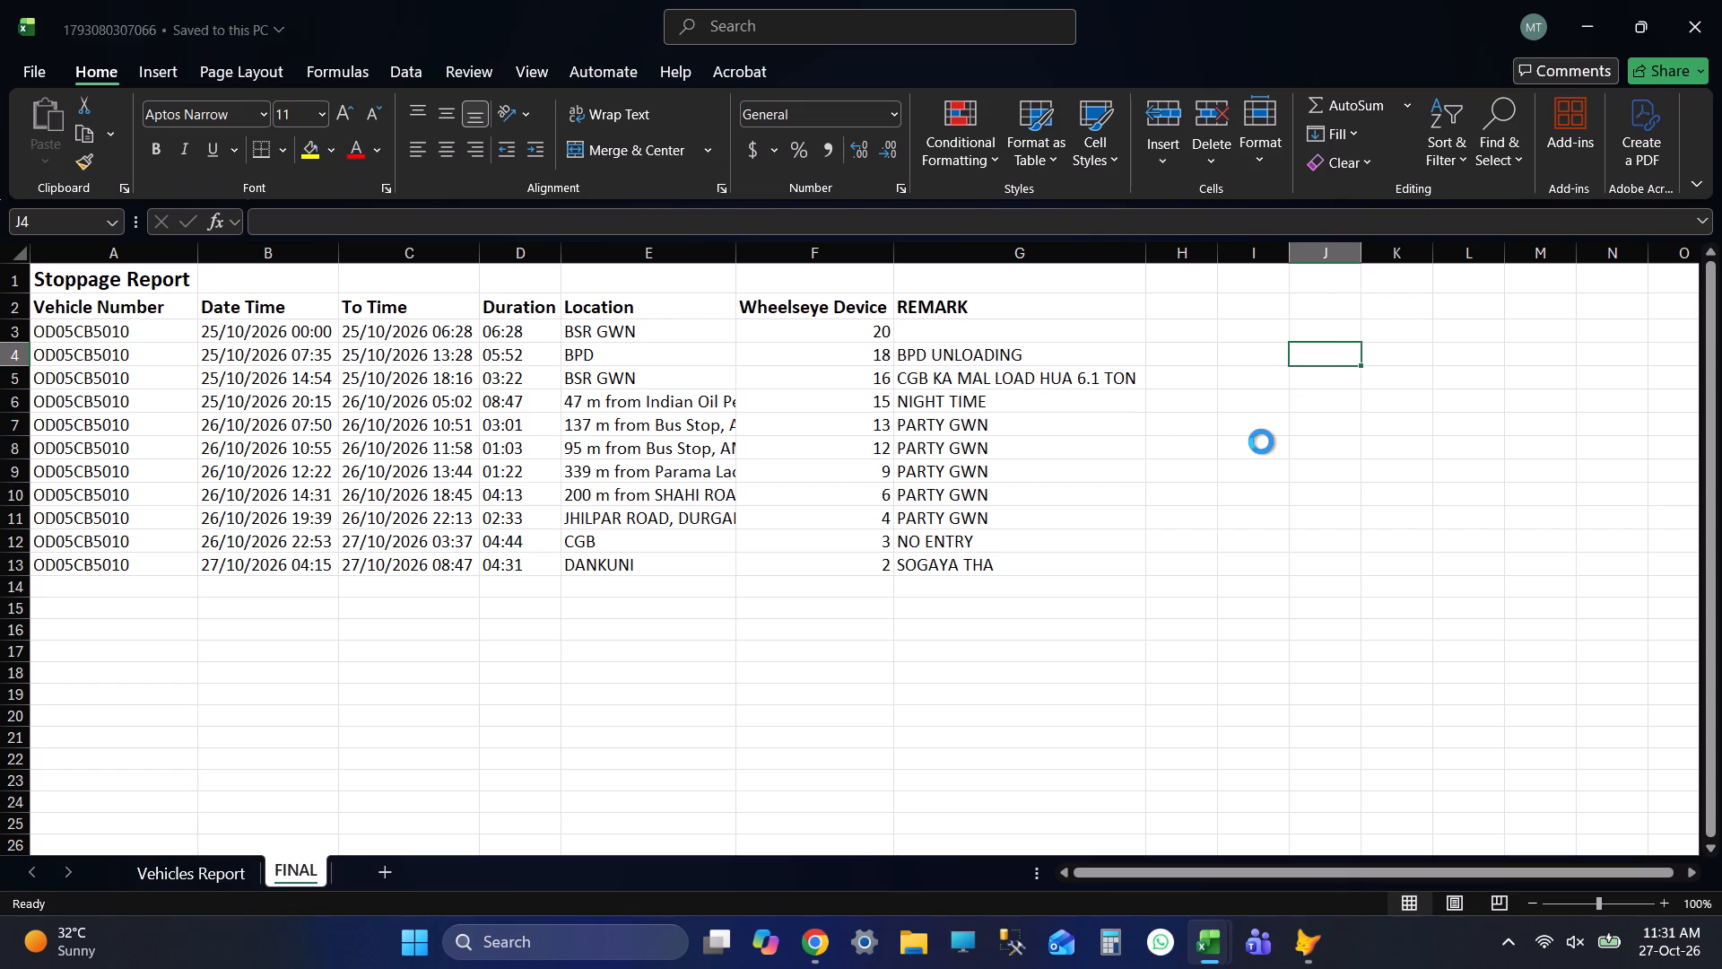
key("ctrl+s")
key("ctrl+s")
key("ctrl+s")
key("ctrl+s")
key("ctrl+s")
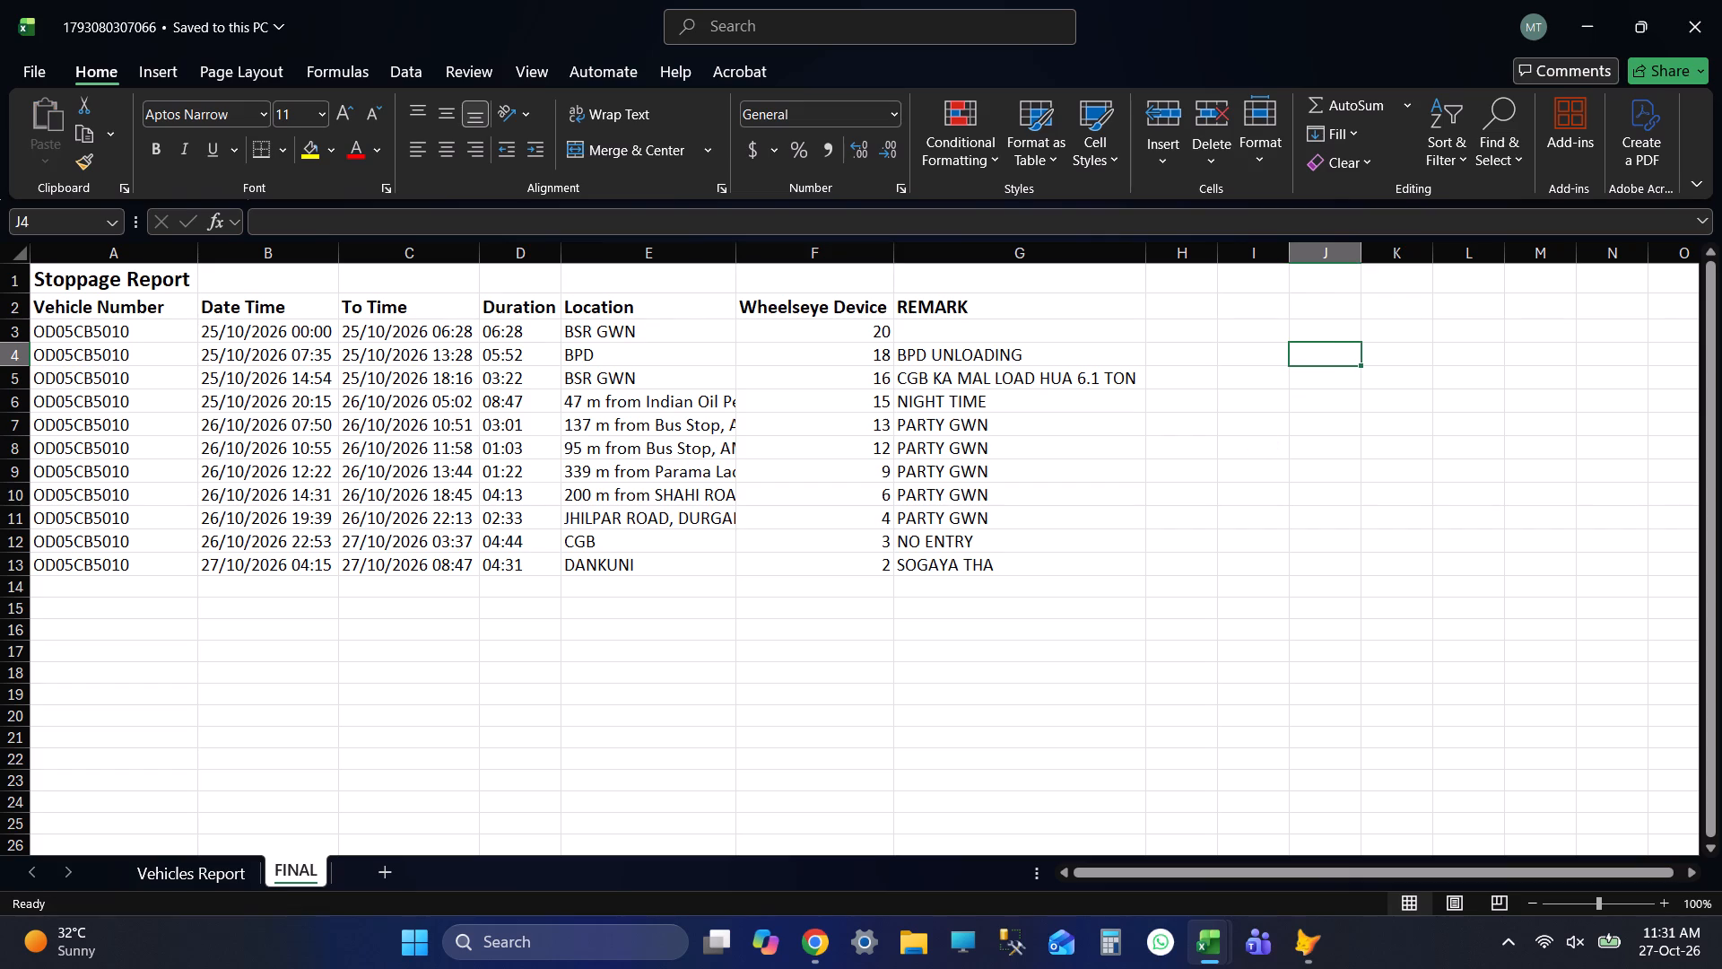
Widen the Location column on the FINAL sheet slightly and save the workbook.
left_click_drag(727, 259, 782, 275)
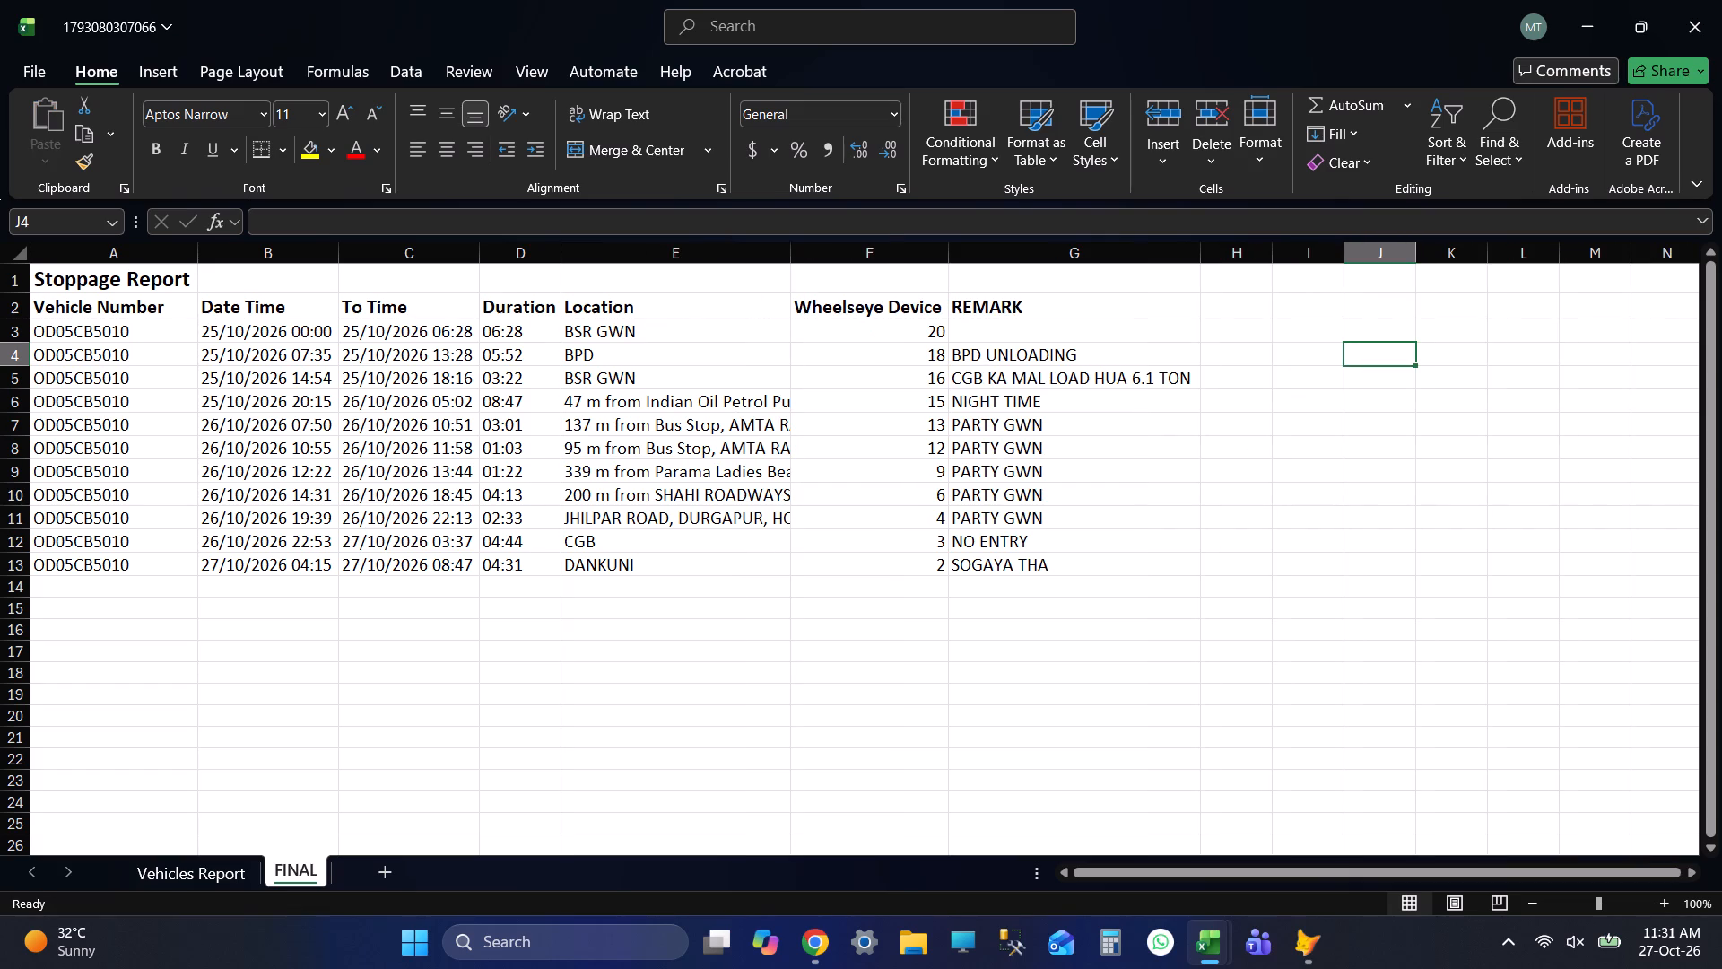
left_click(1013, 422)
key("ctrl+s")
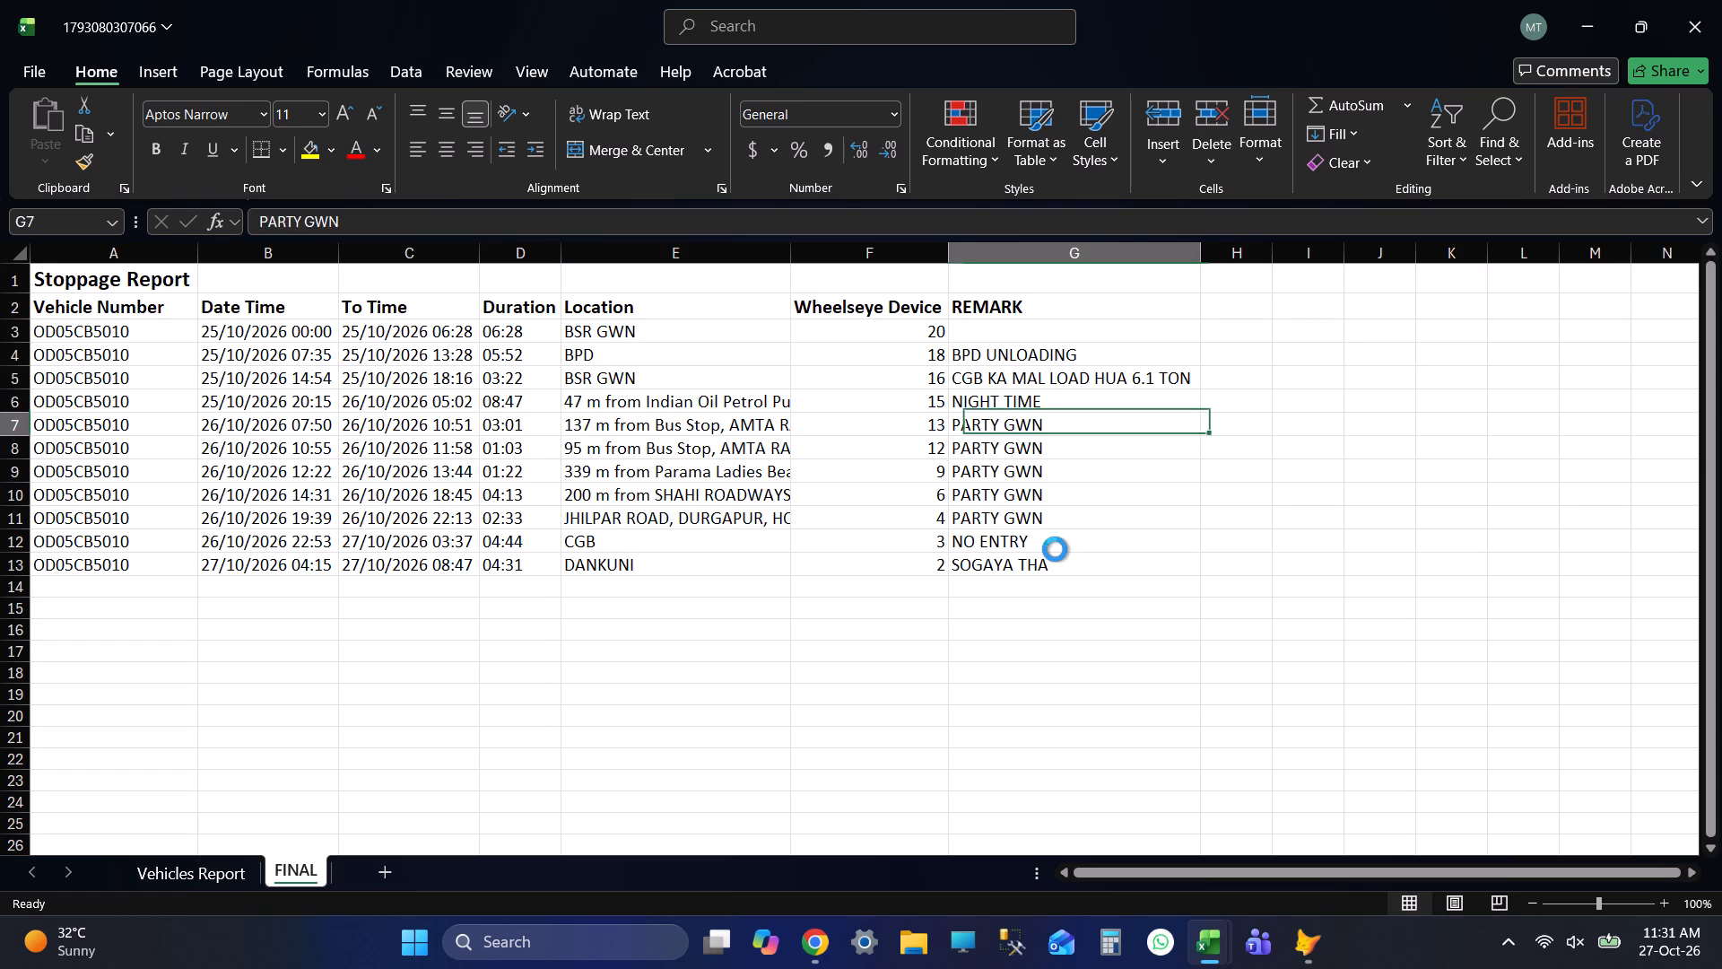
key("ctrl+s")
key("ctrl+s")
key("ctrl+s")
key("ctrl+s")
In the Wheelseye route history, recheck the 26 Oct stops 12 to 15 and their surroundings on the satellite map.
key("alt+Tab")
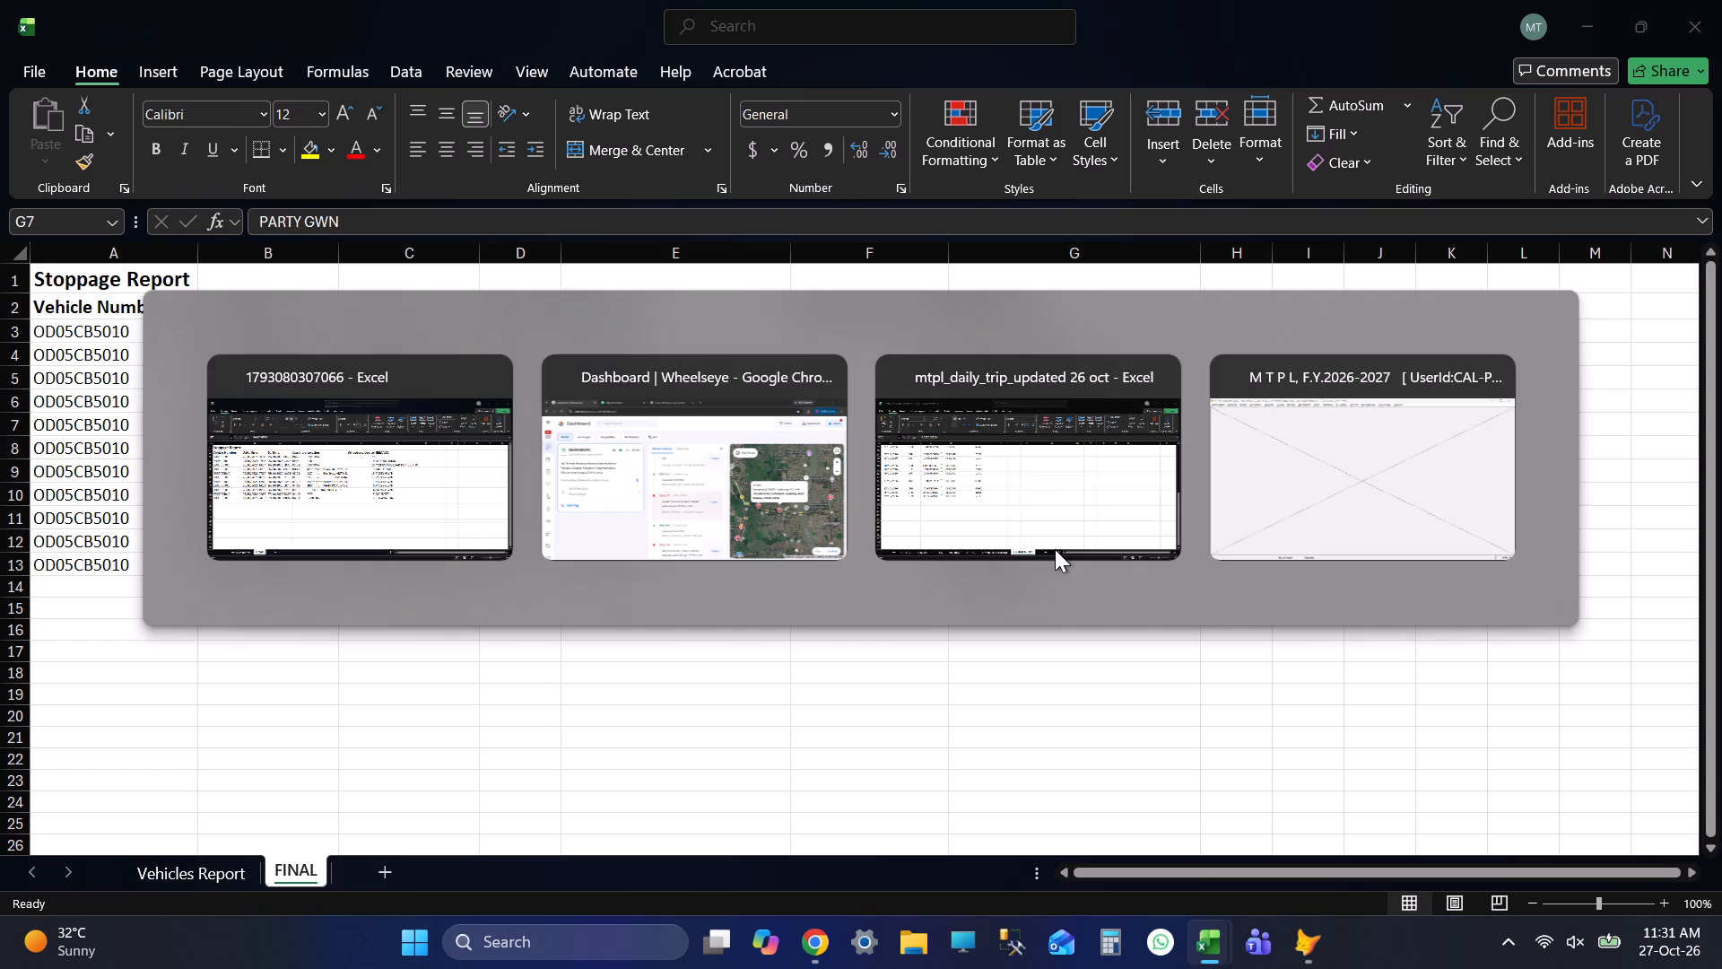
key("alt+Tab")
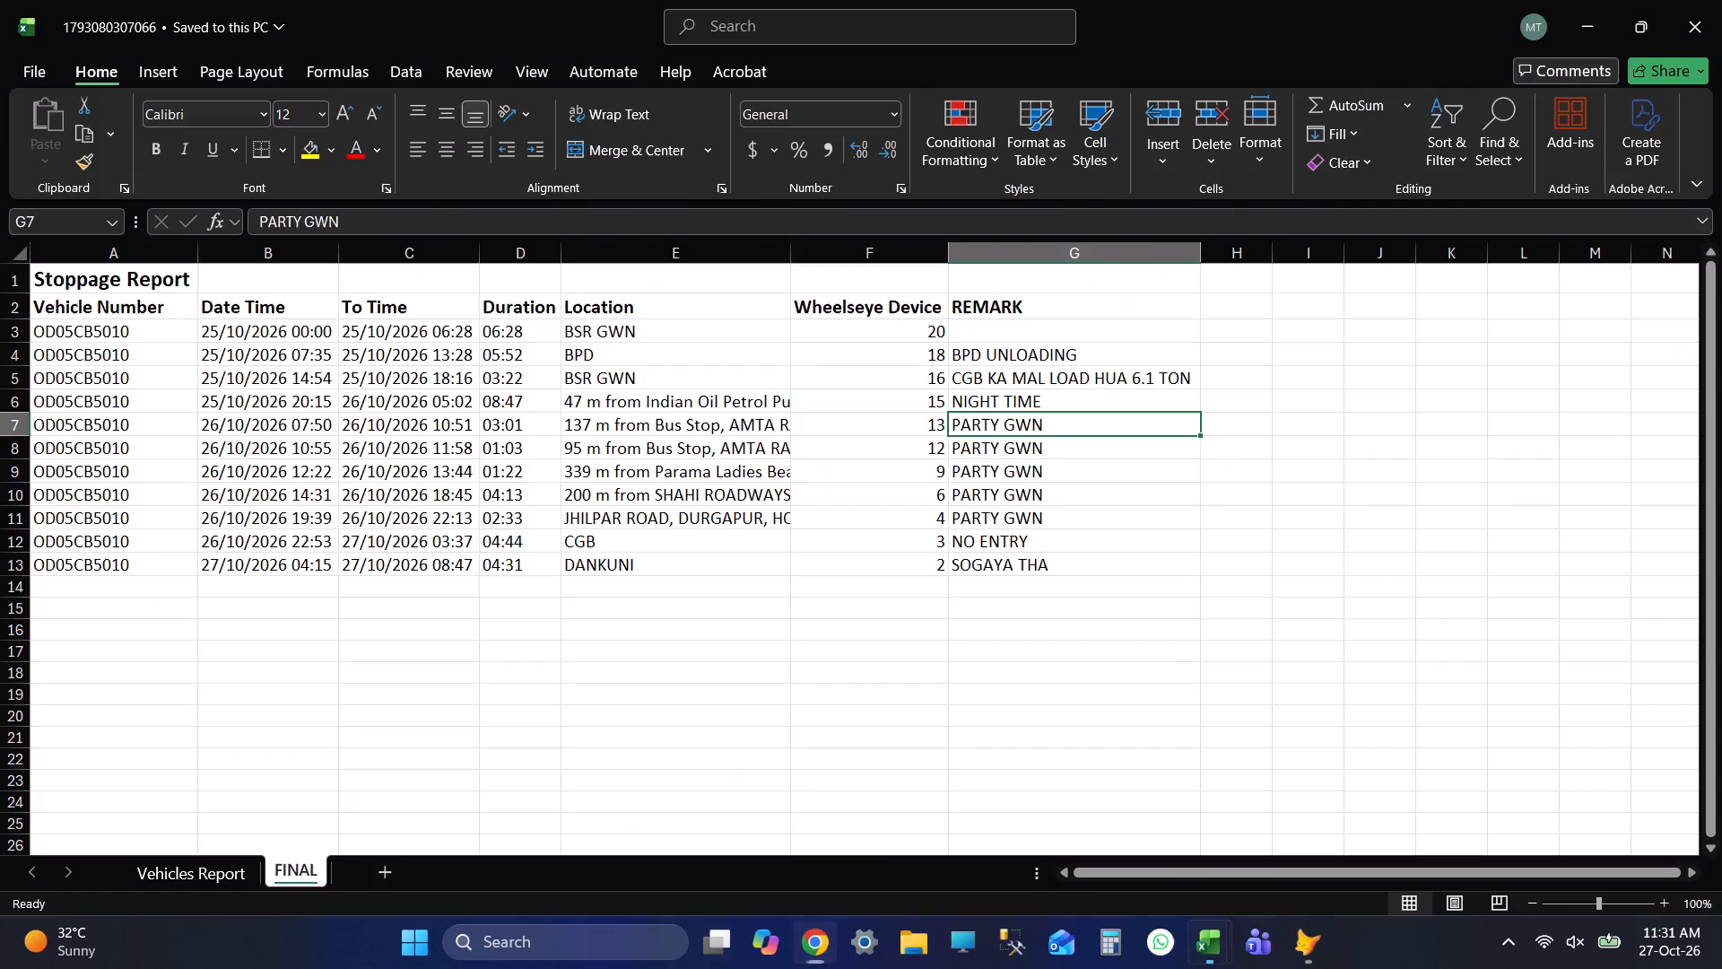
key("alt+Tab")
scroll(858, 628, "down", 7)
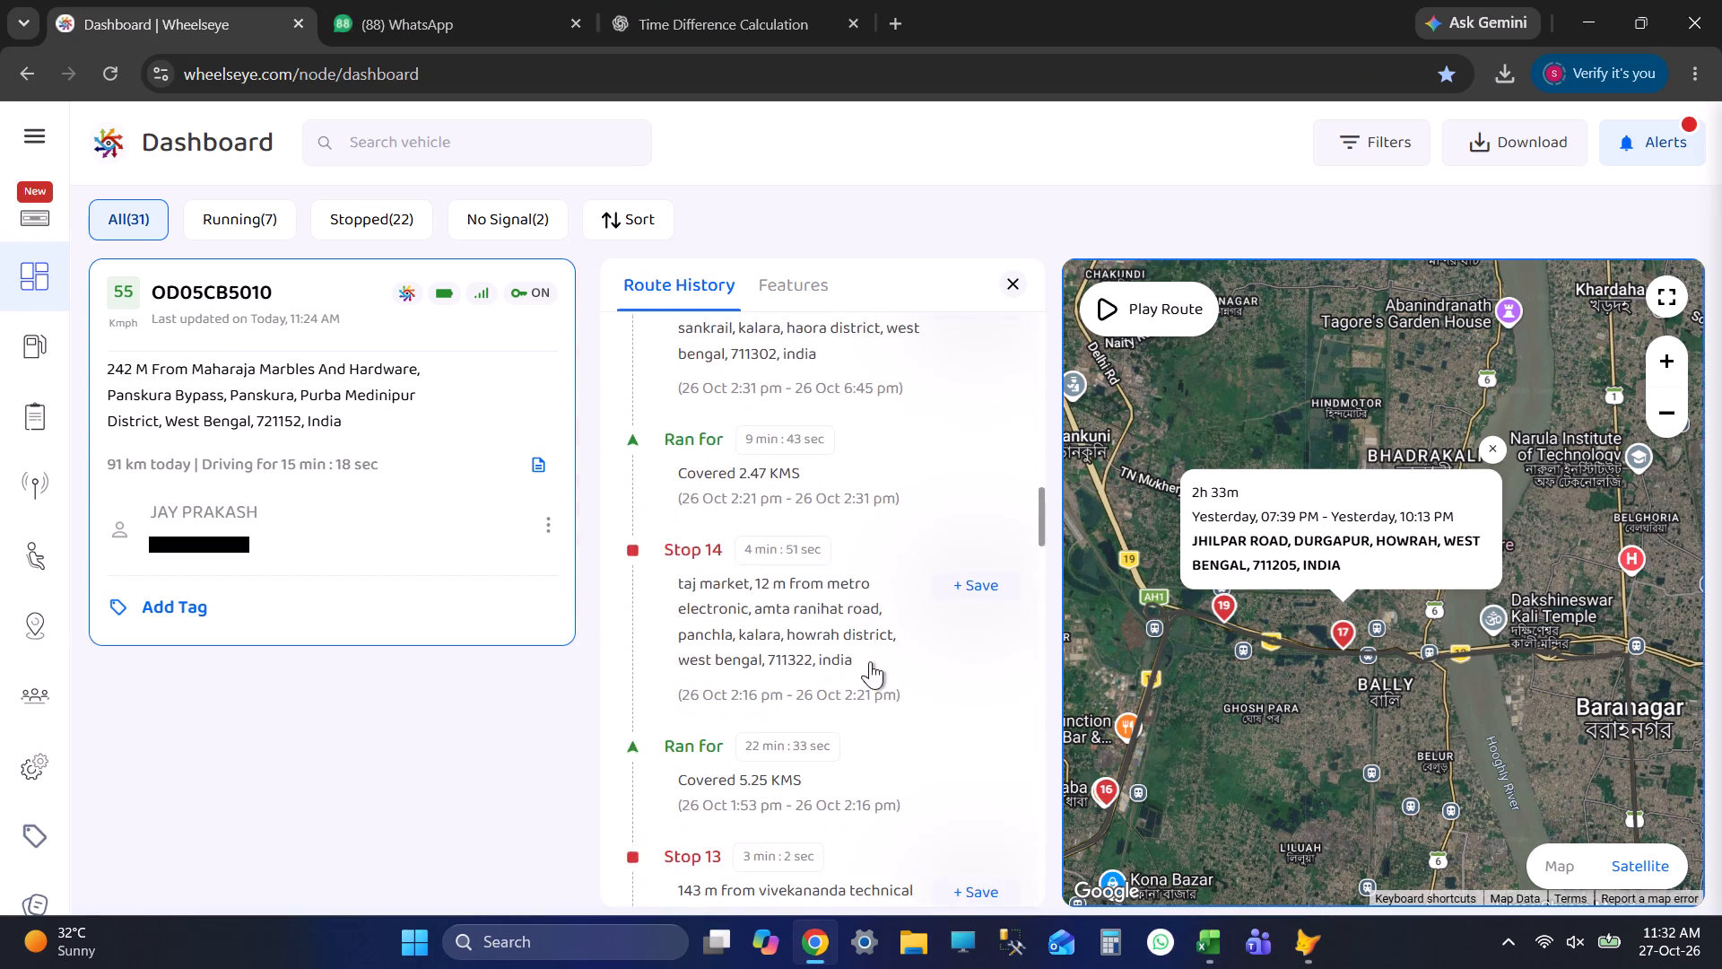
scroll(870, 661, "down", 3)
left_click(885, 577)
scroll(875, 592, "down", 5)
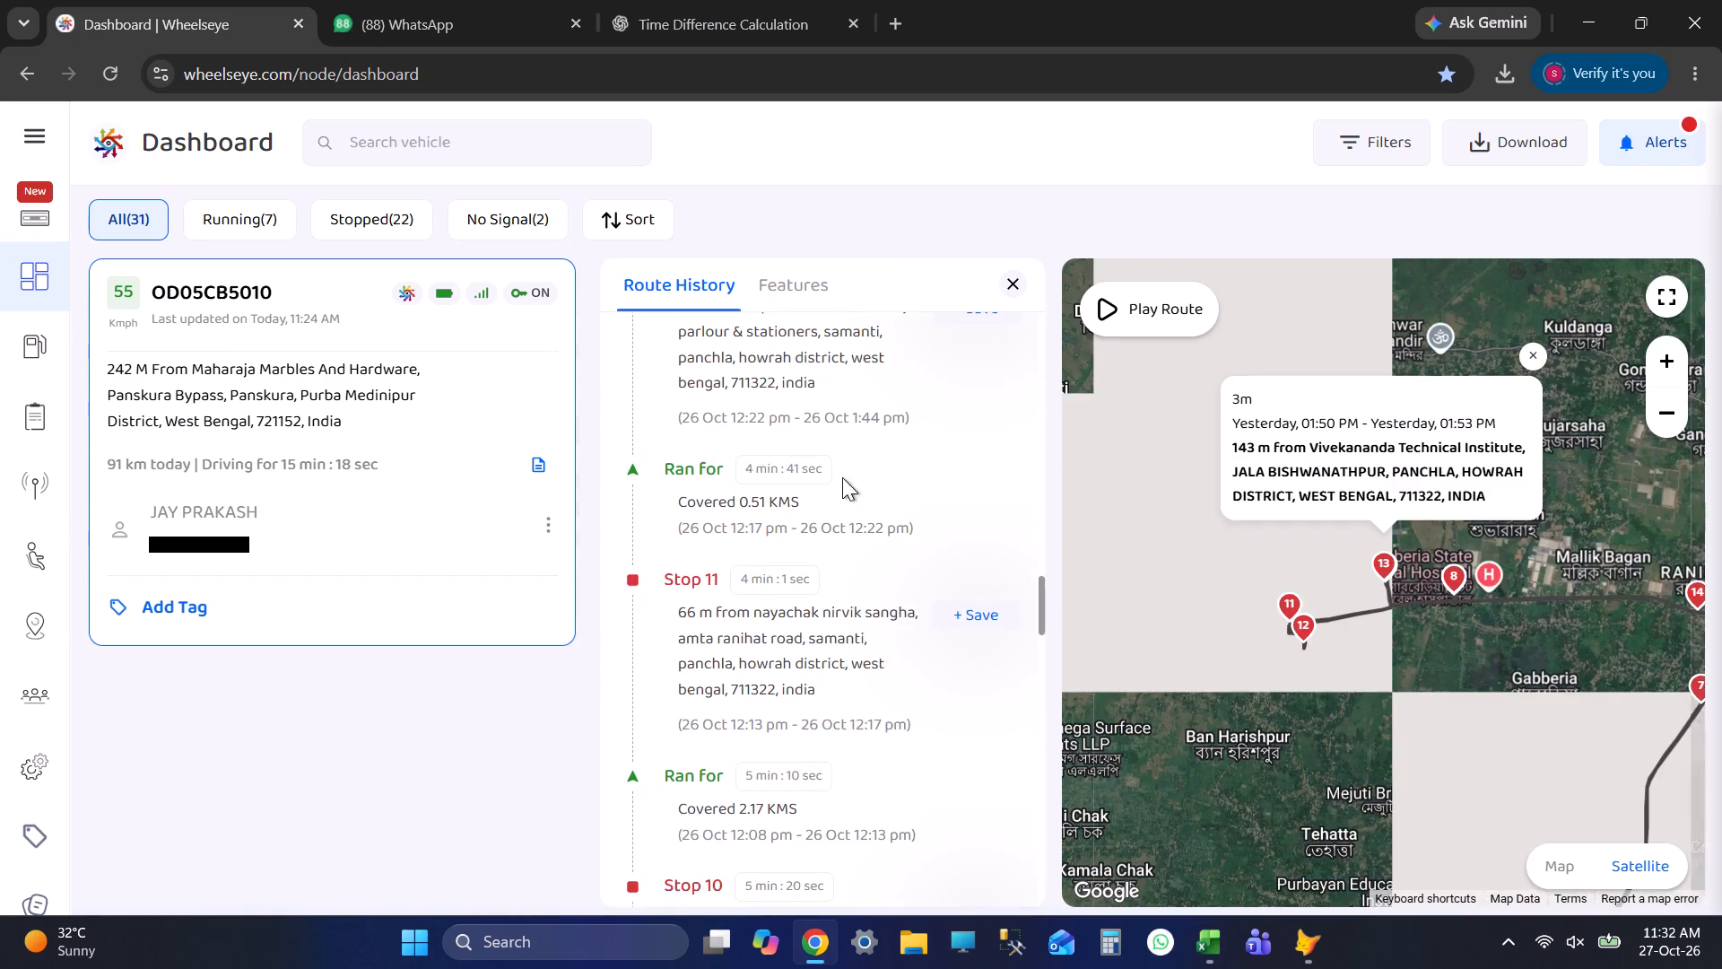
scroll(860, 465, "up", 2)
left_click(837, 537)
scroll(1434, 557, "up", 12)
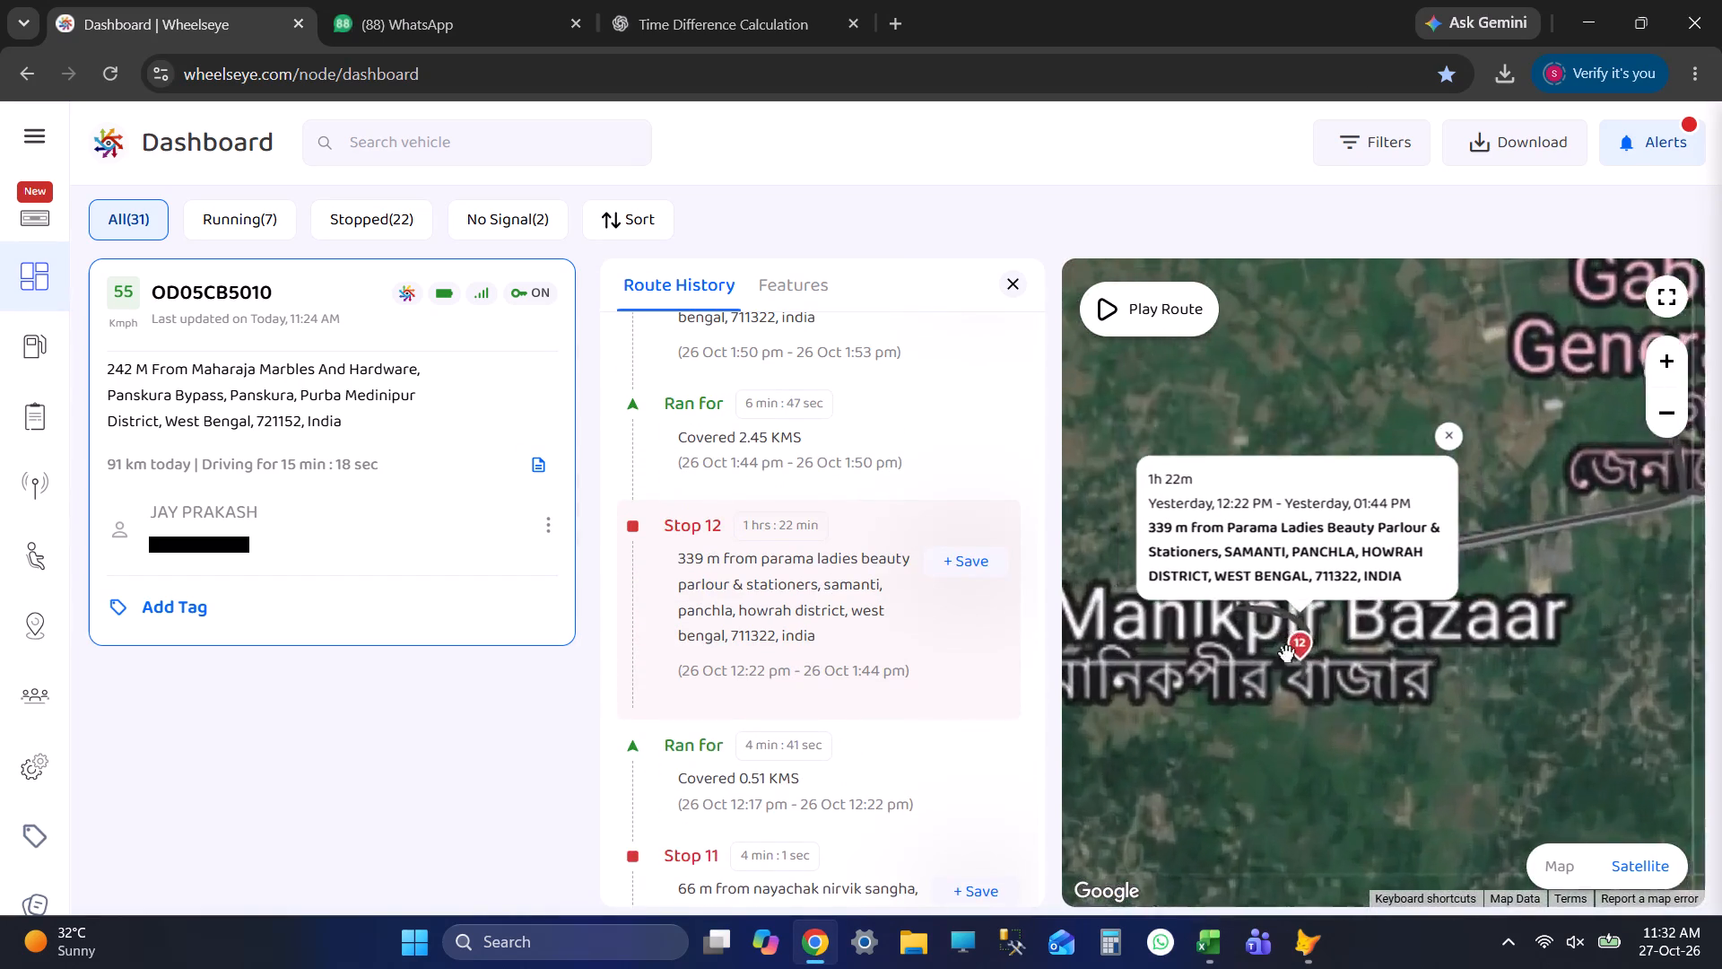
scroll(1286, 653, "up", 6)
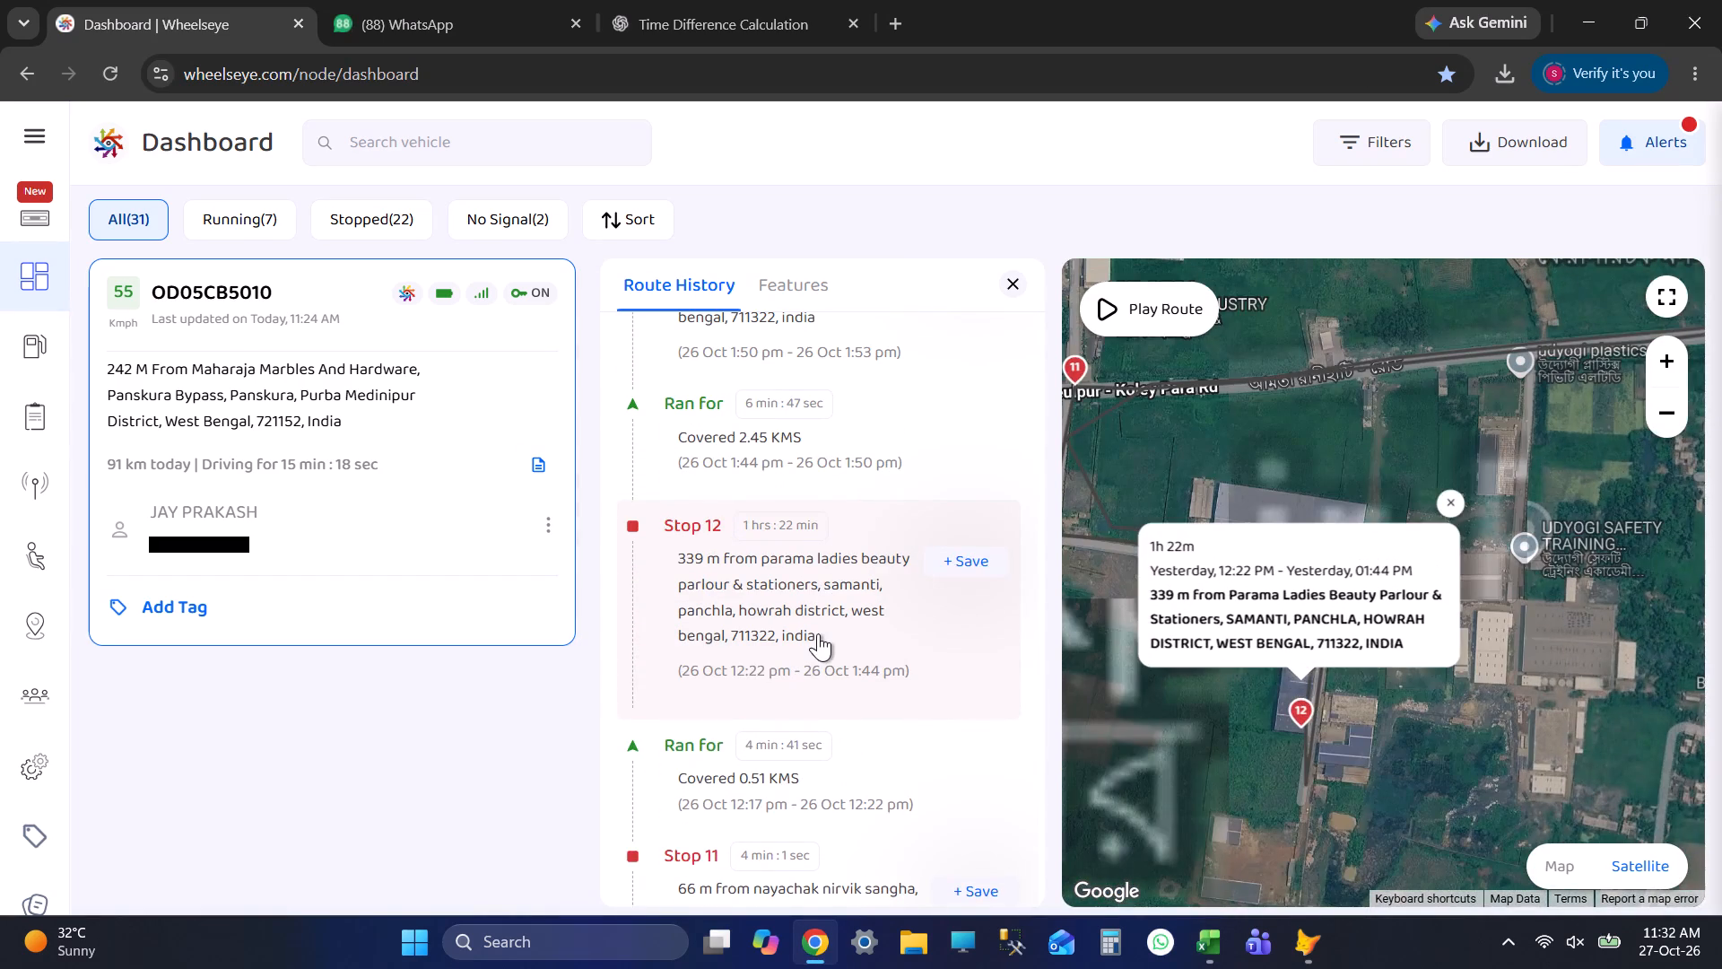
scroll(1257, 707, "down", 3)
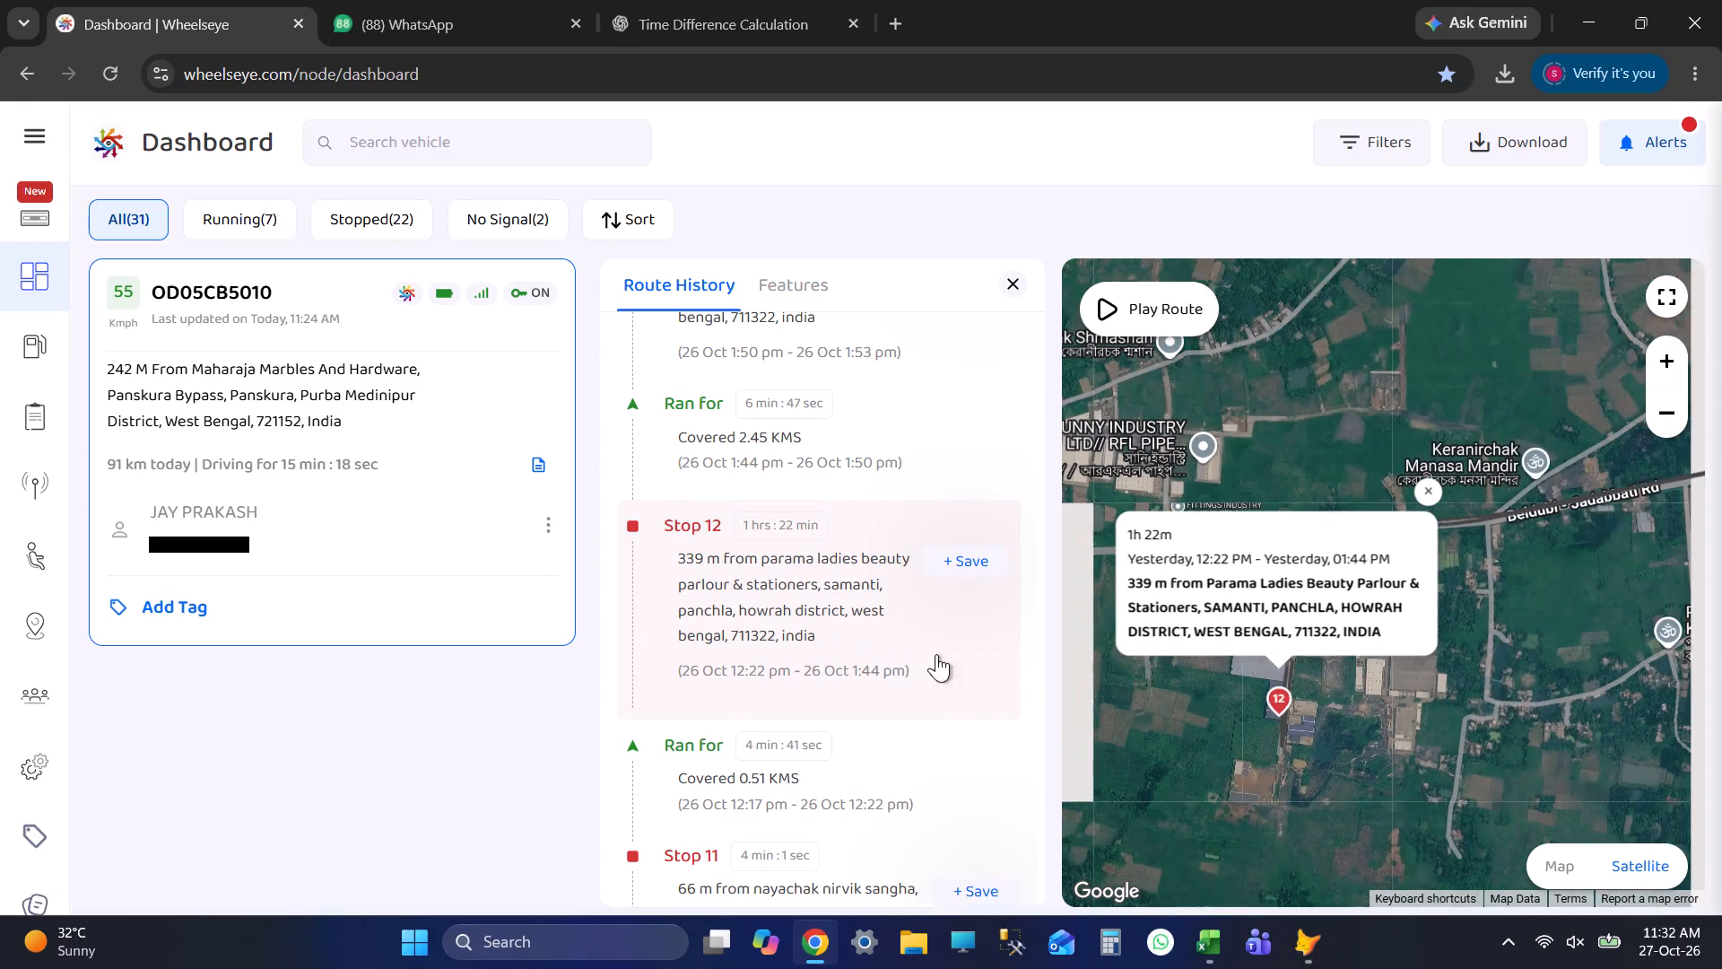
scroll(1294, 691, "up", 6)
scroll(892, 658, "up", 2)
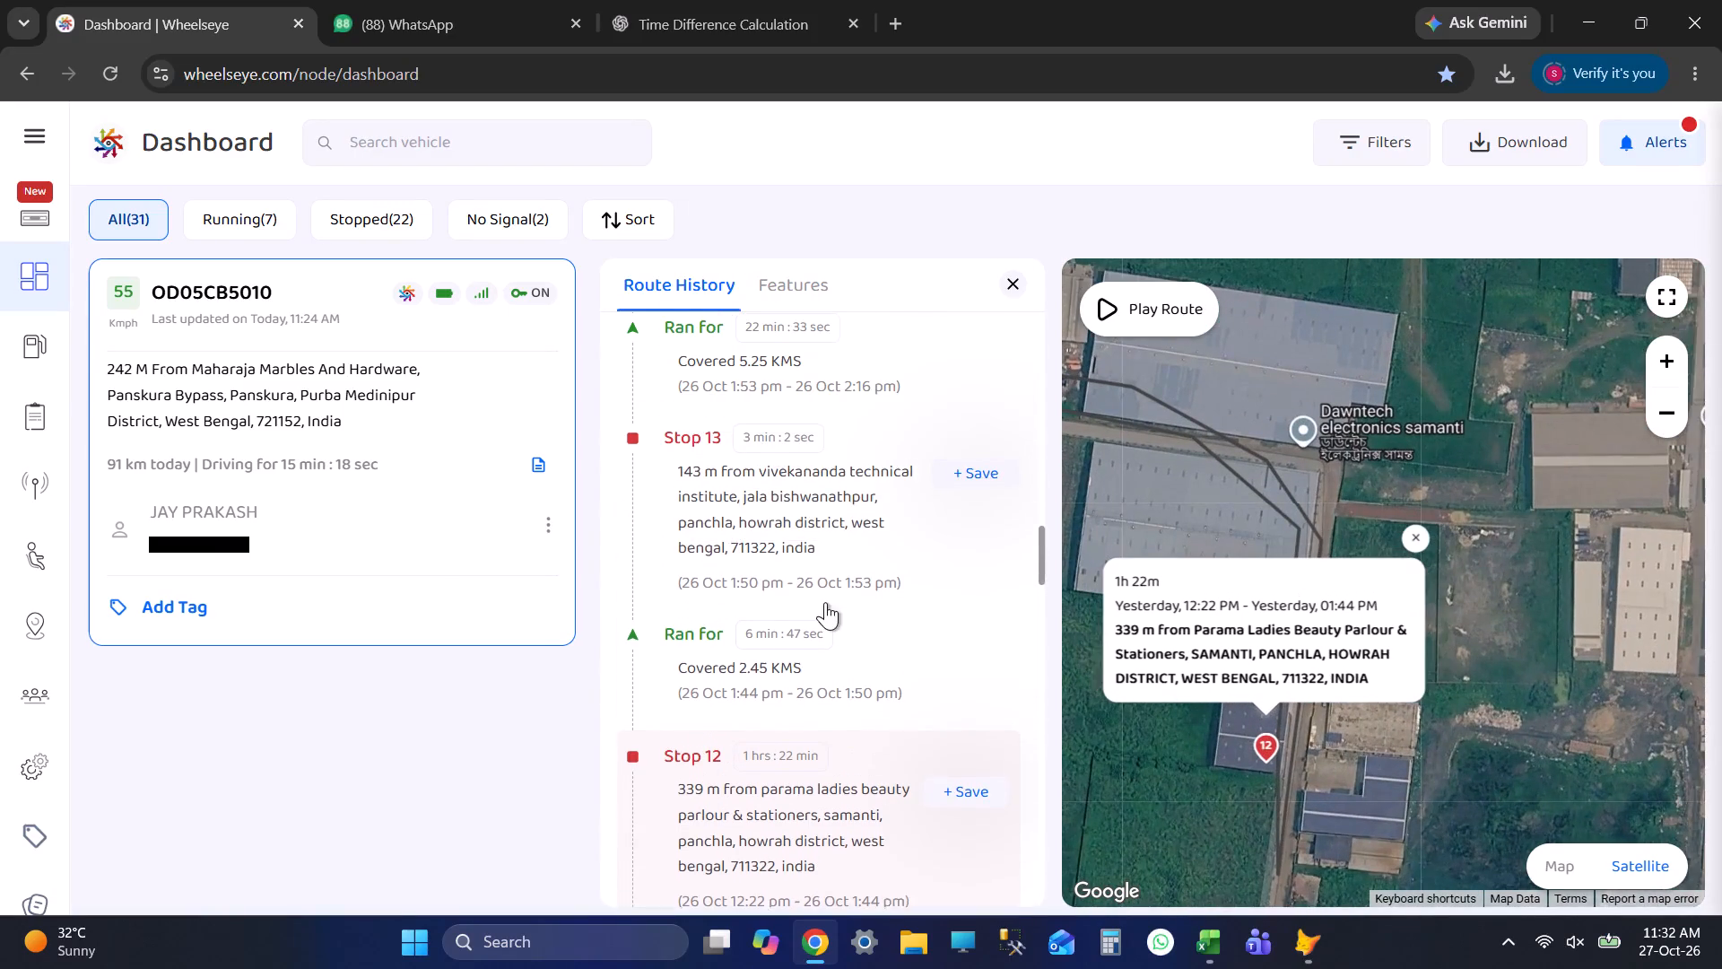
left_click(823, 537)
scroll(823, 537, "up", 2)
left_click(823, 537)
scroll(823, 537, "up", 3)
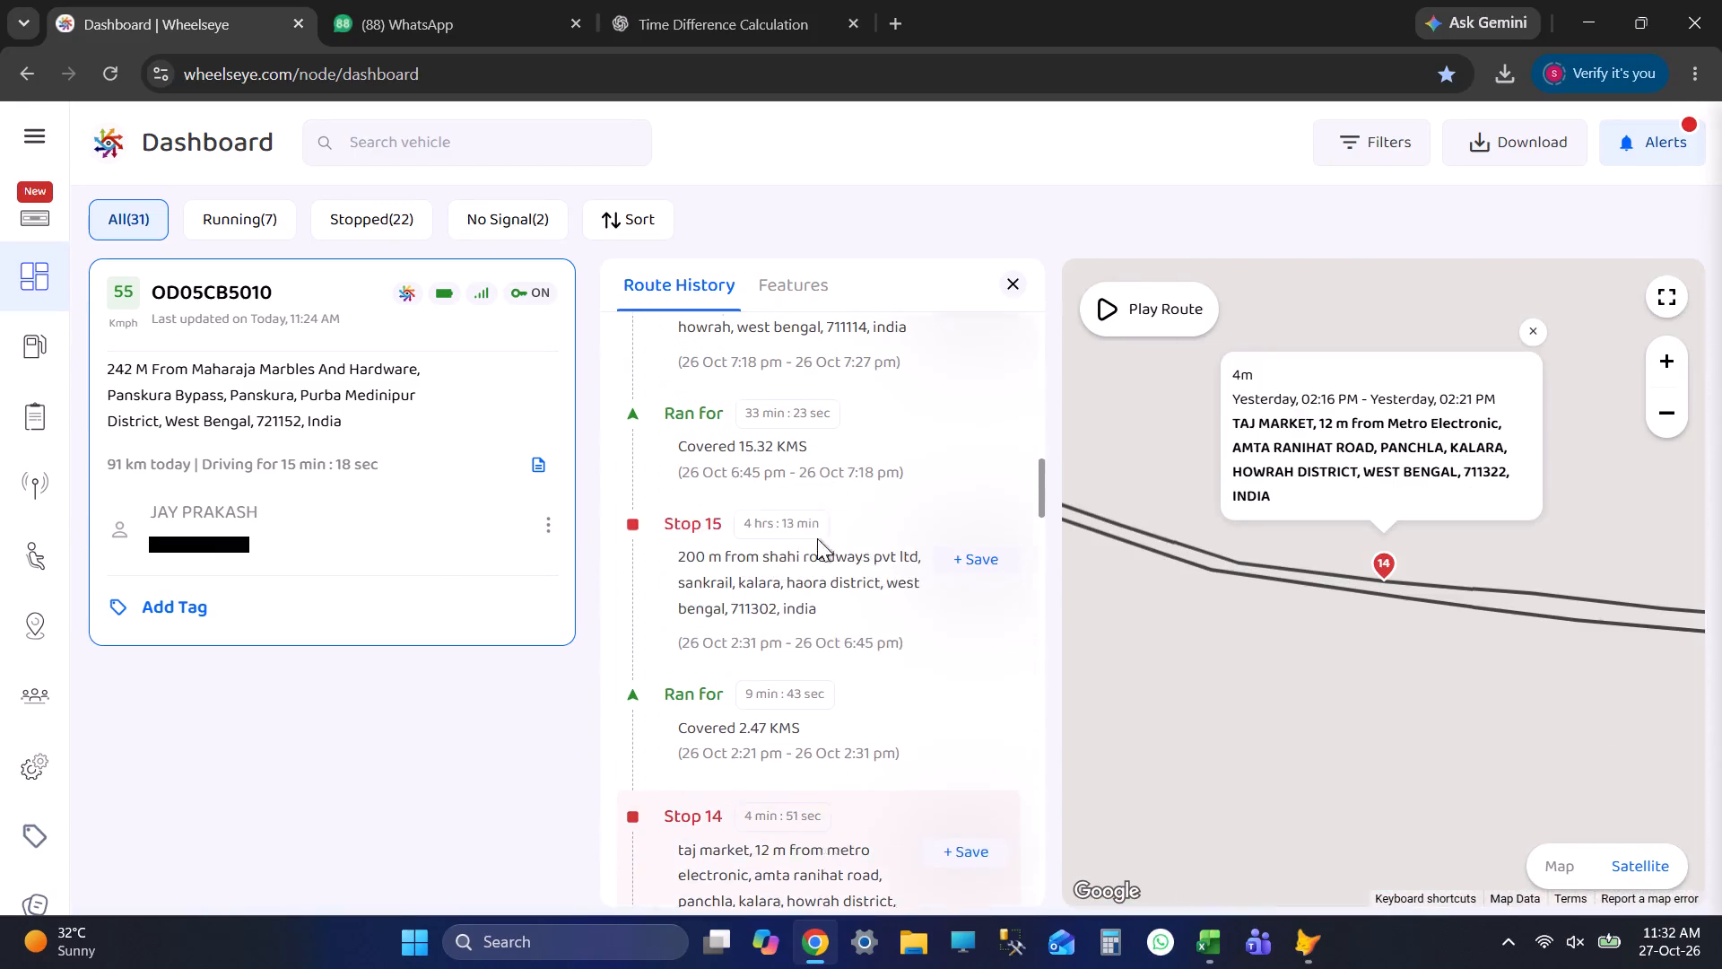
left_click(807, 599)
scroll(1311, 596, "down", 7)
scroll(1308, 607, "up", 1)
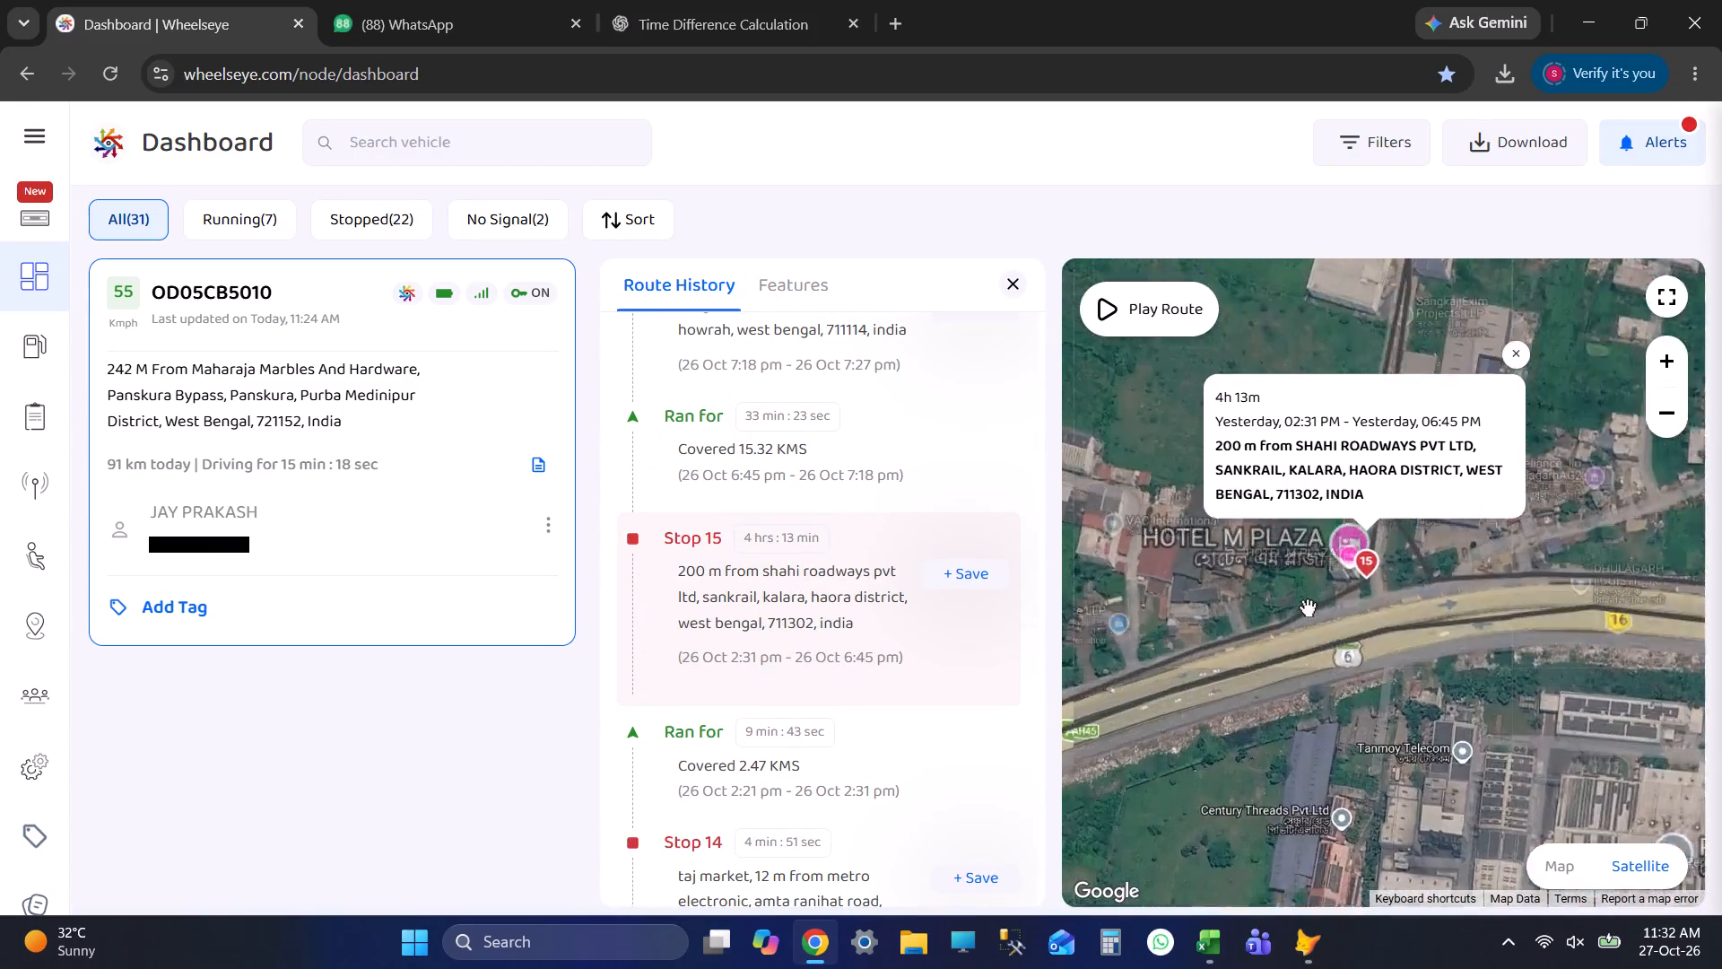
Return to the stoppage report workbook in Excel and save it again.
key("alt+Tab")
key("ctrl+s")
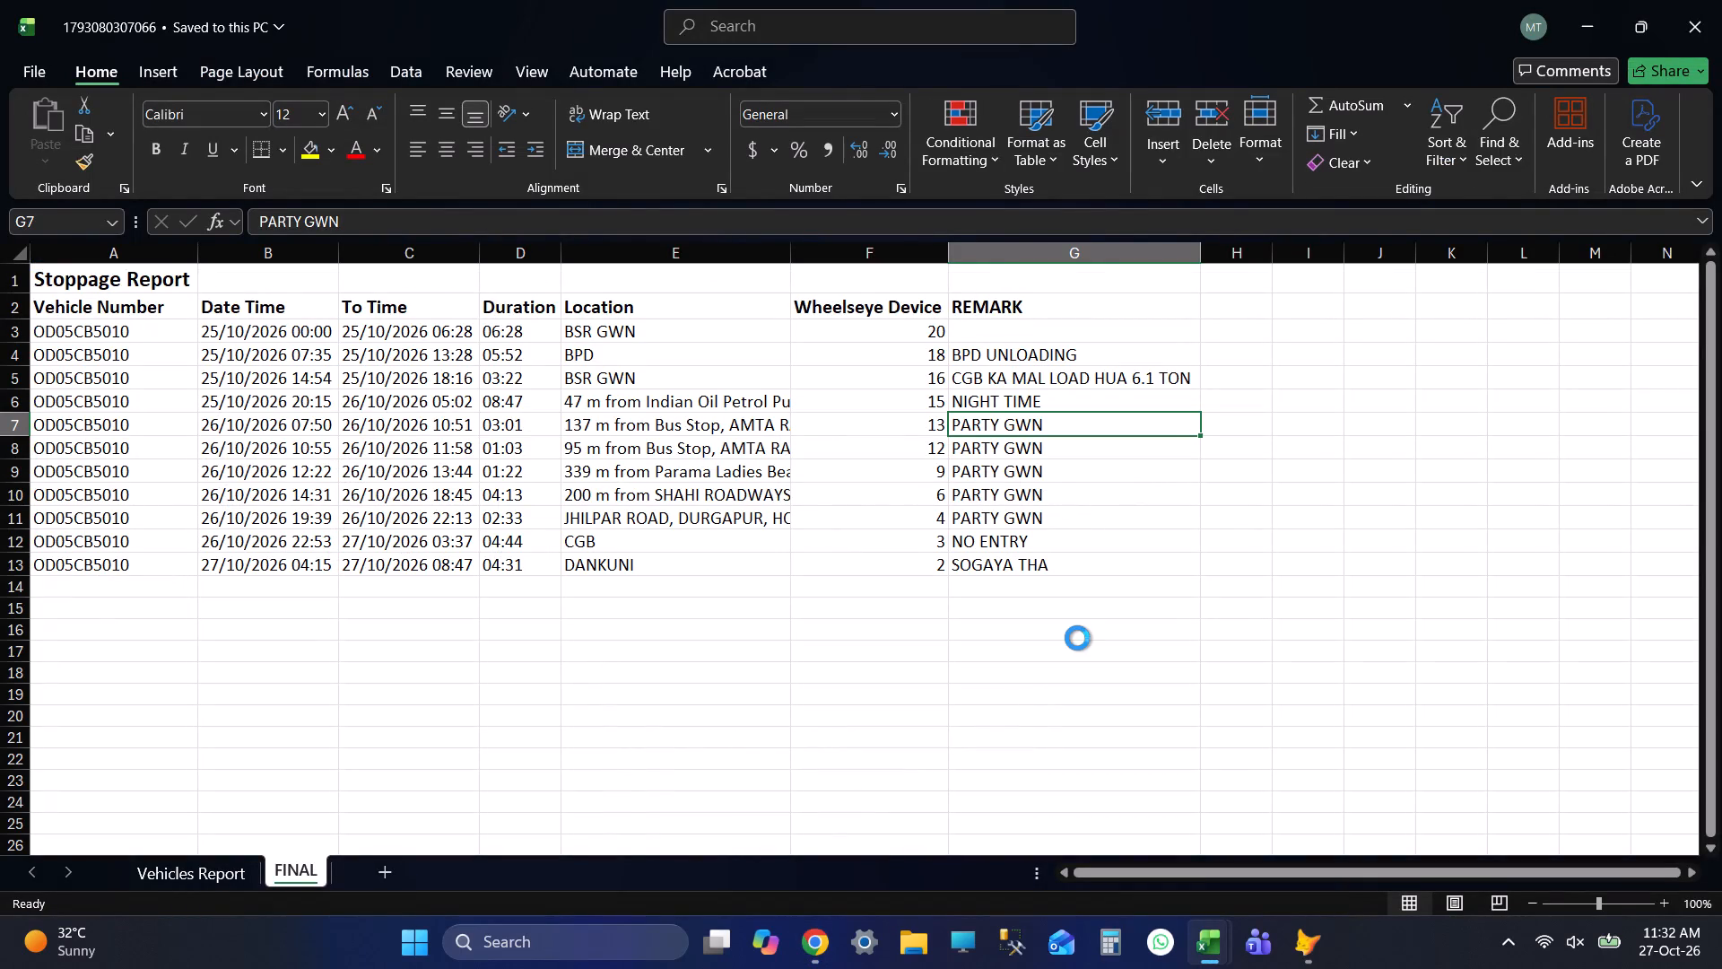
key("ctrl+s")
key("ctrl+s")
key("ctrl+s")
key("ctrl+s")
key("ctrl+s")
On the FINAL sheet, move the NO ENTRY remark from the CGB row to the Jhilpar Road row and save the workbook.
left_click(1005, 532)
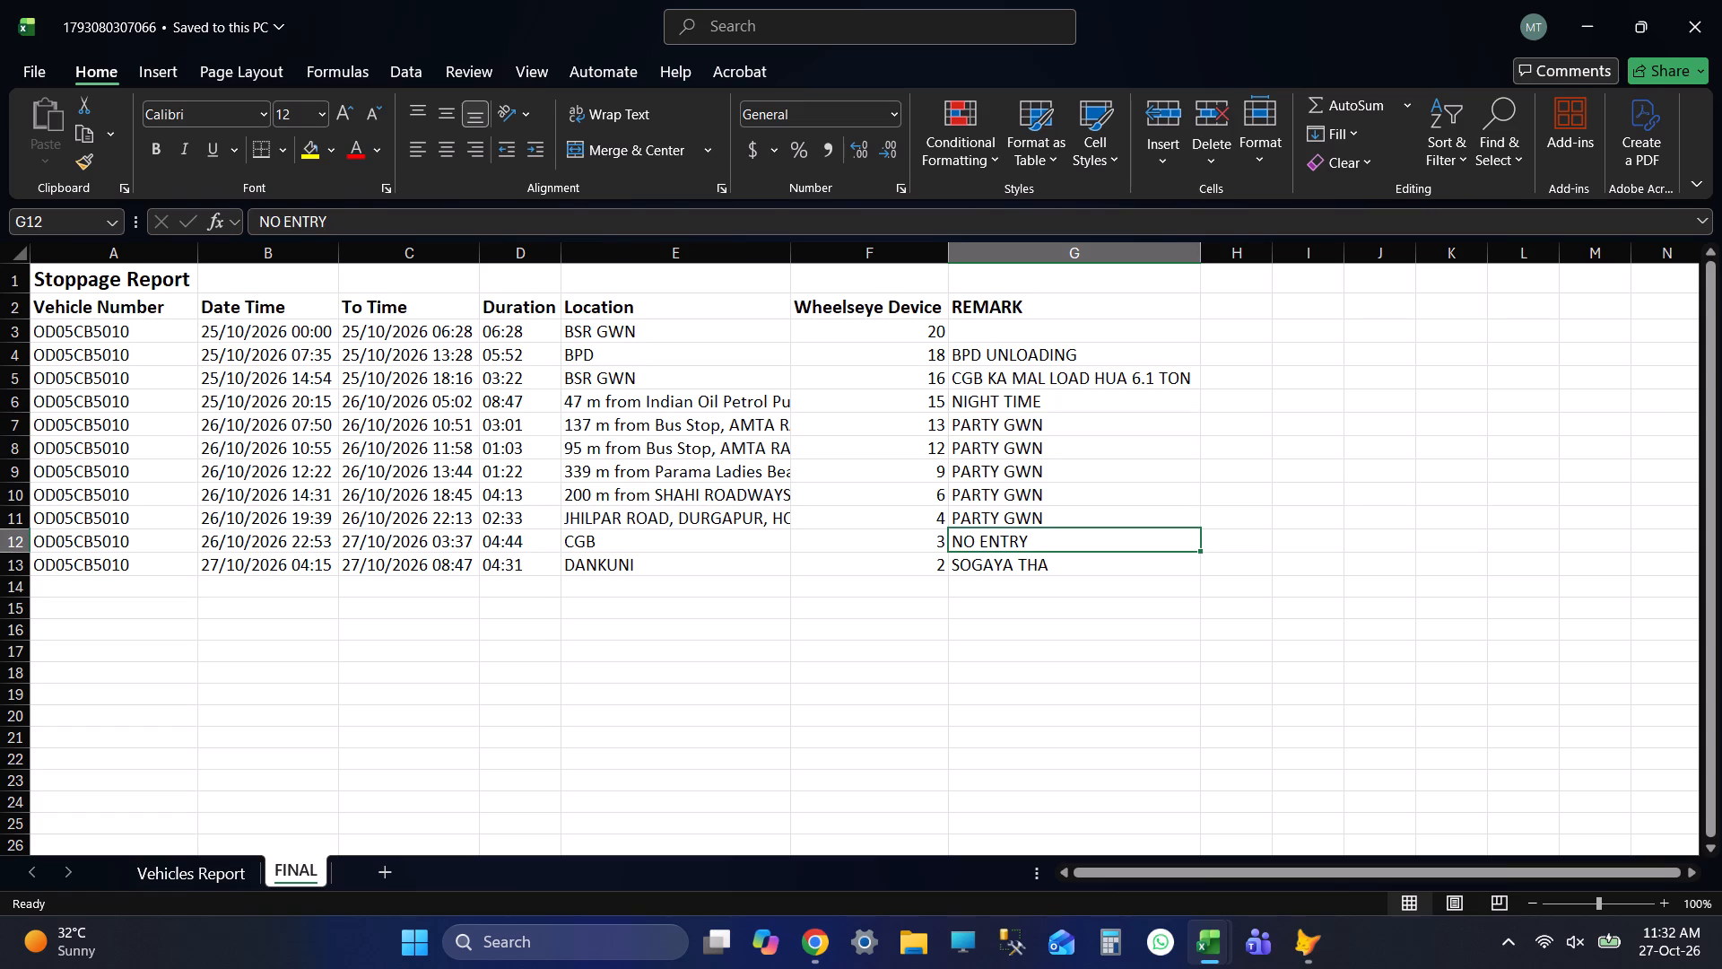
key("ctrl+x")
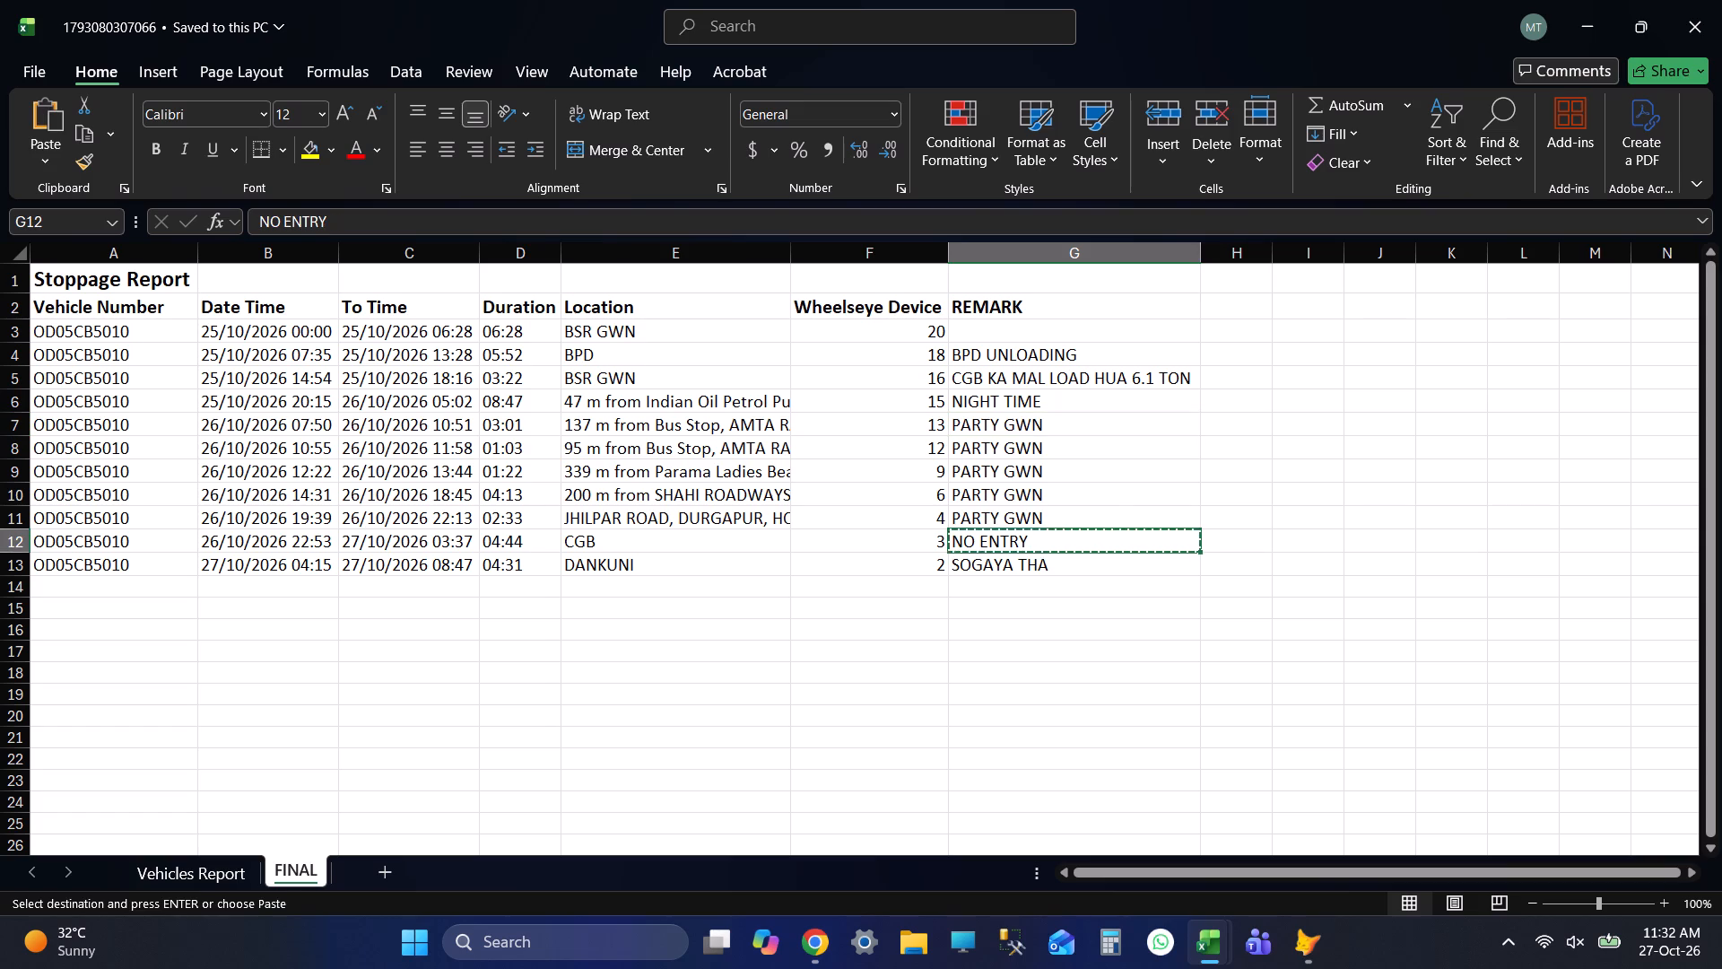
left_click(978, 499)
left_click(986, 515)
key("ctrl+v")
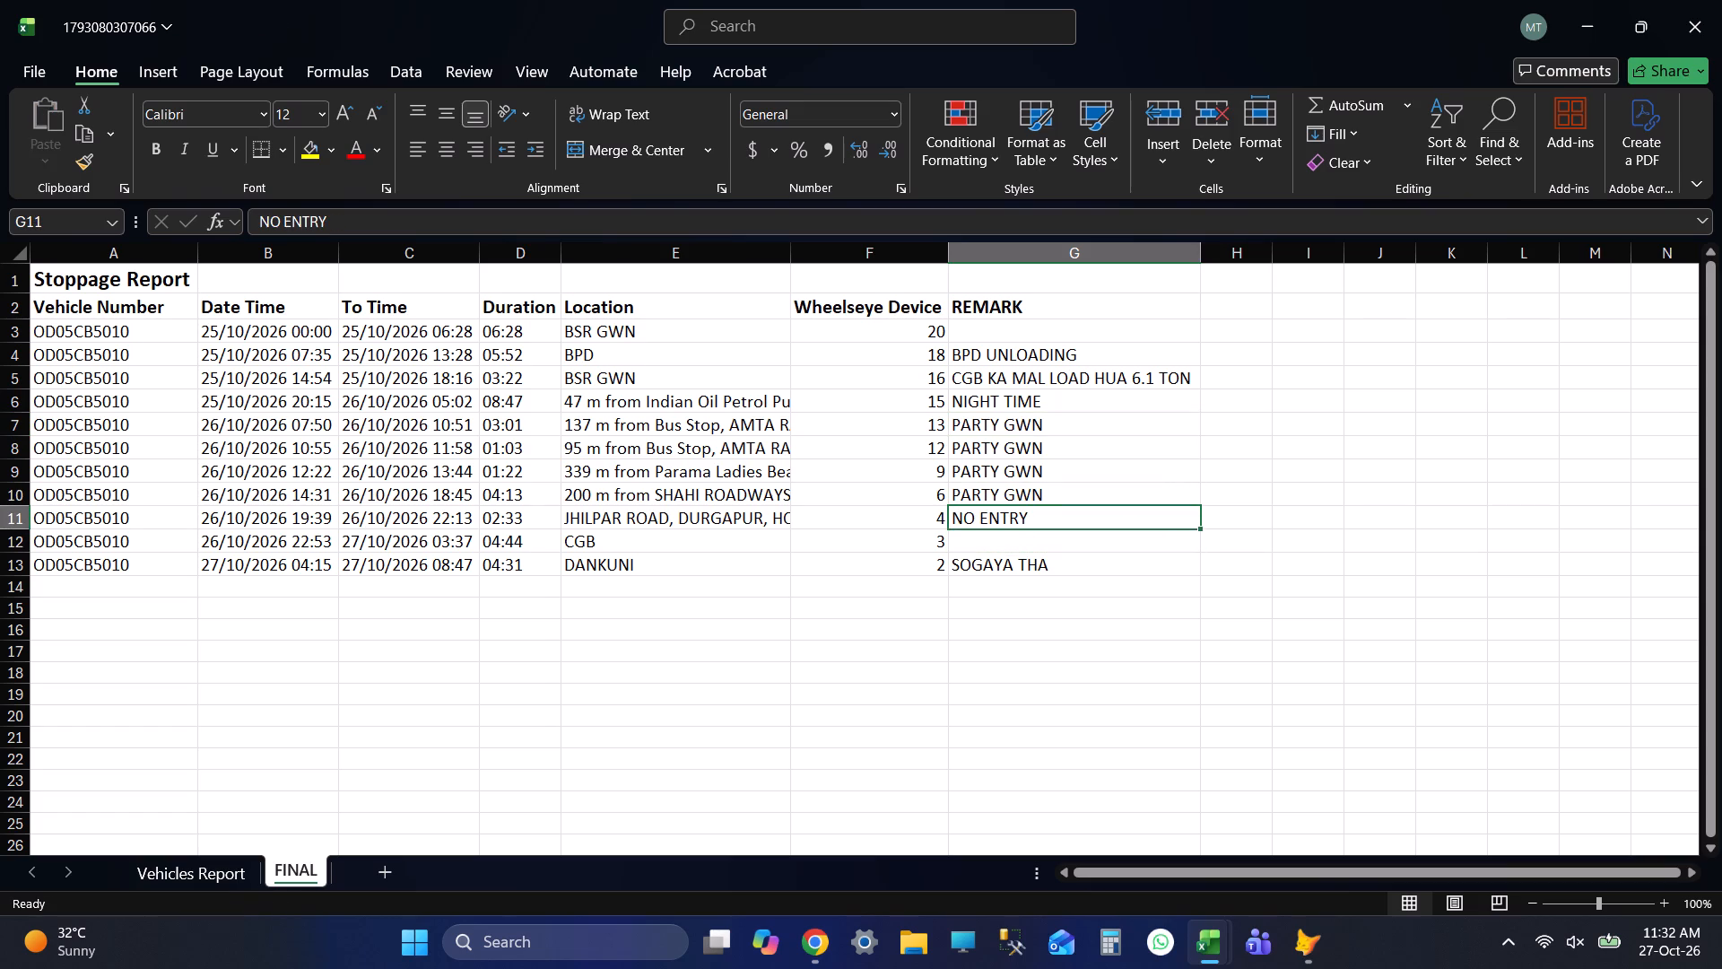
left_click(994, 538)
key("ctrl+s")
key("ctrl+s")
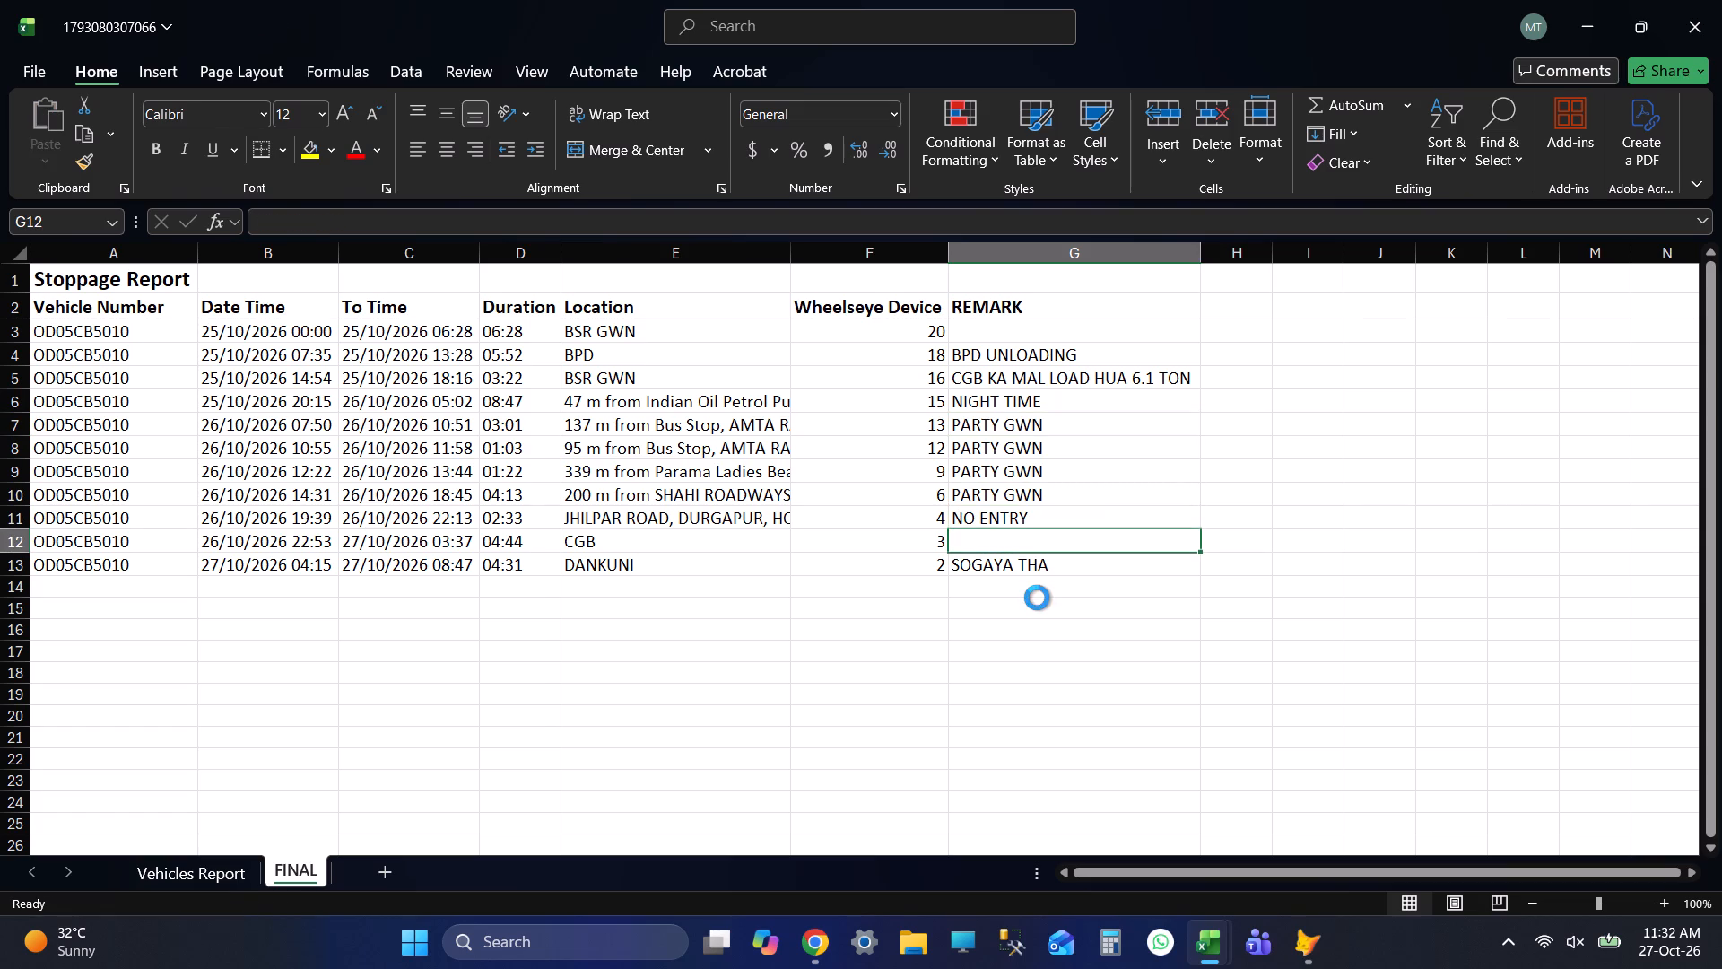
key("ctrl+s")
key("ctrl+s")
key("ctrl+s")
key("ctrl+s")
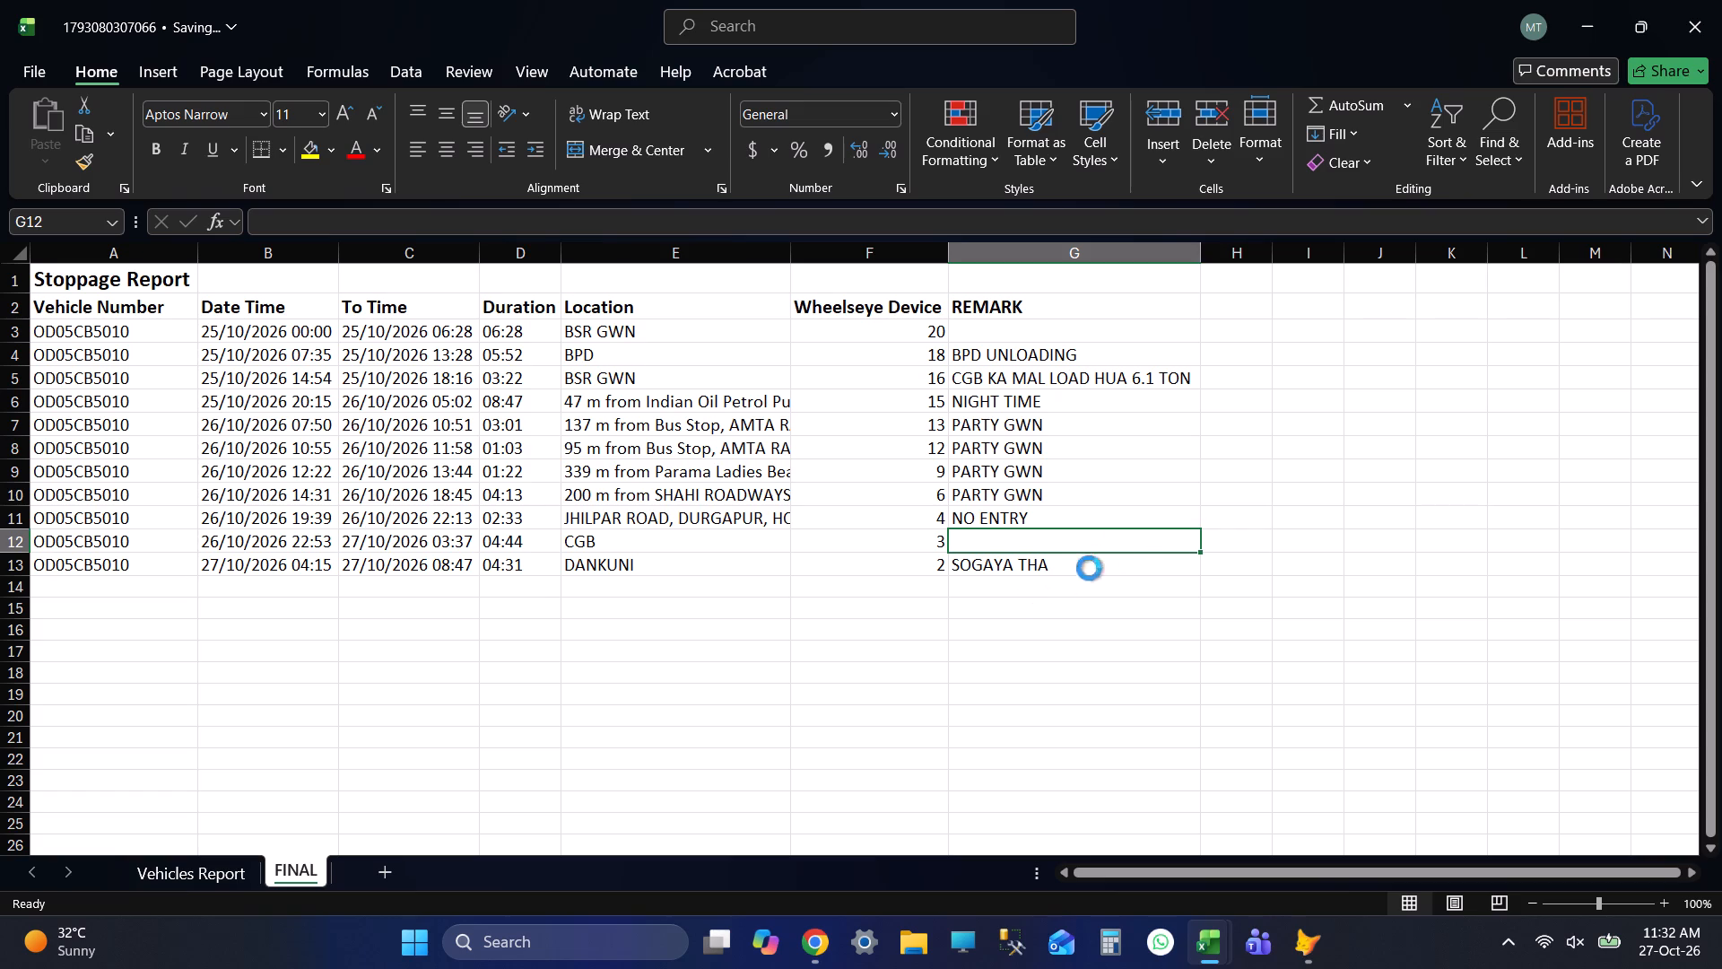
In the Wheelseye route history, examine stops 16 and 18 and the surroundings of the CGB stop on the satellite map.
key("alt+Tab")
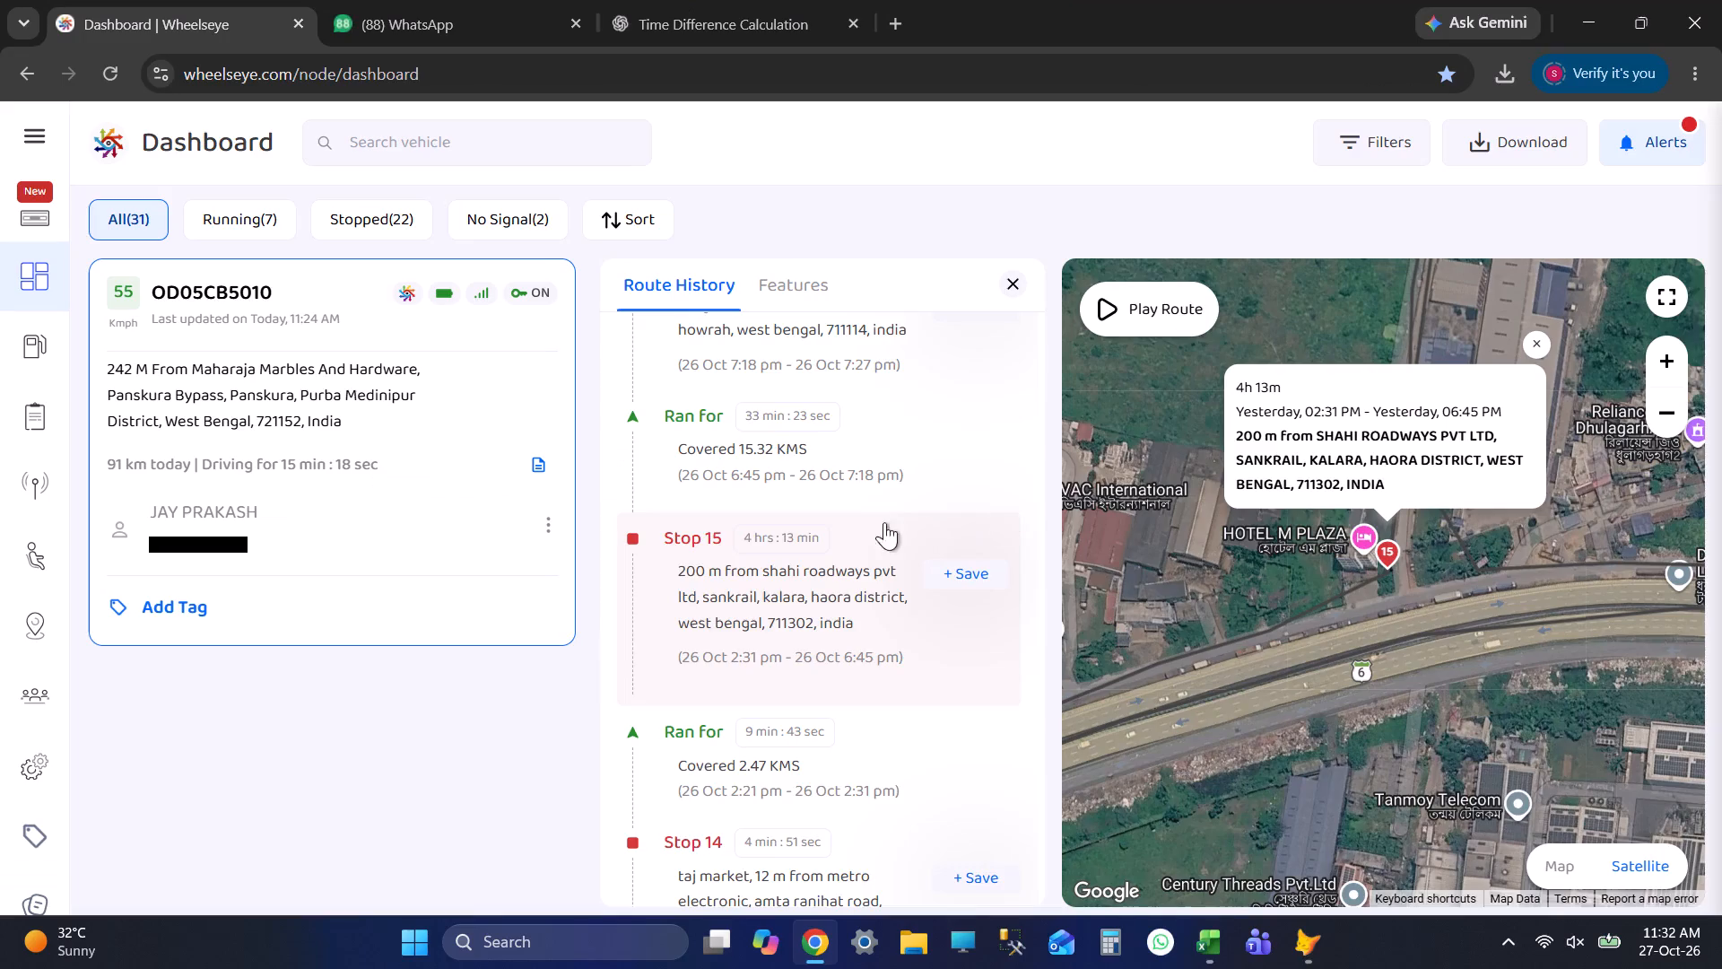
scroll(848, 537, "up", 3)
left_click(804, 653)
scroll(835, 641, "up", 3)
left_click(836, 578)
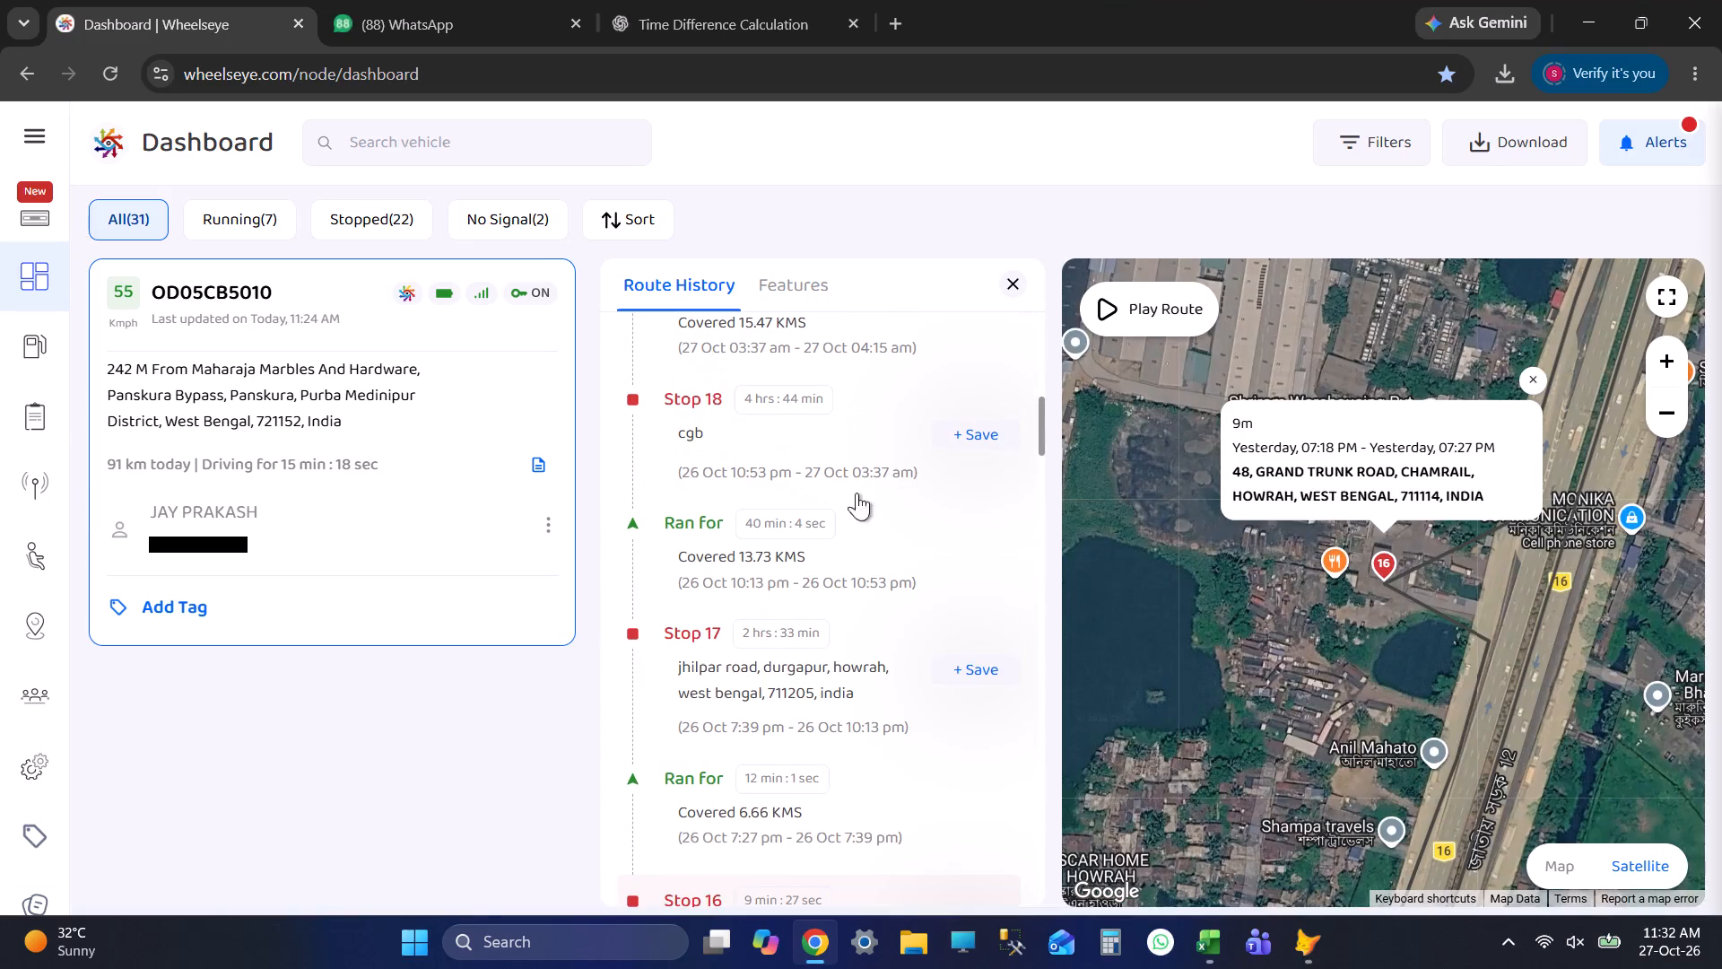
left_click(856, 452)
scroll(1415, 558, "up", 2)
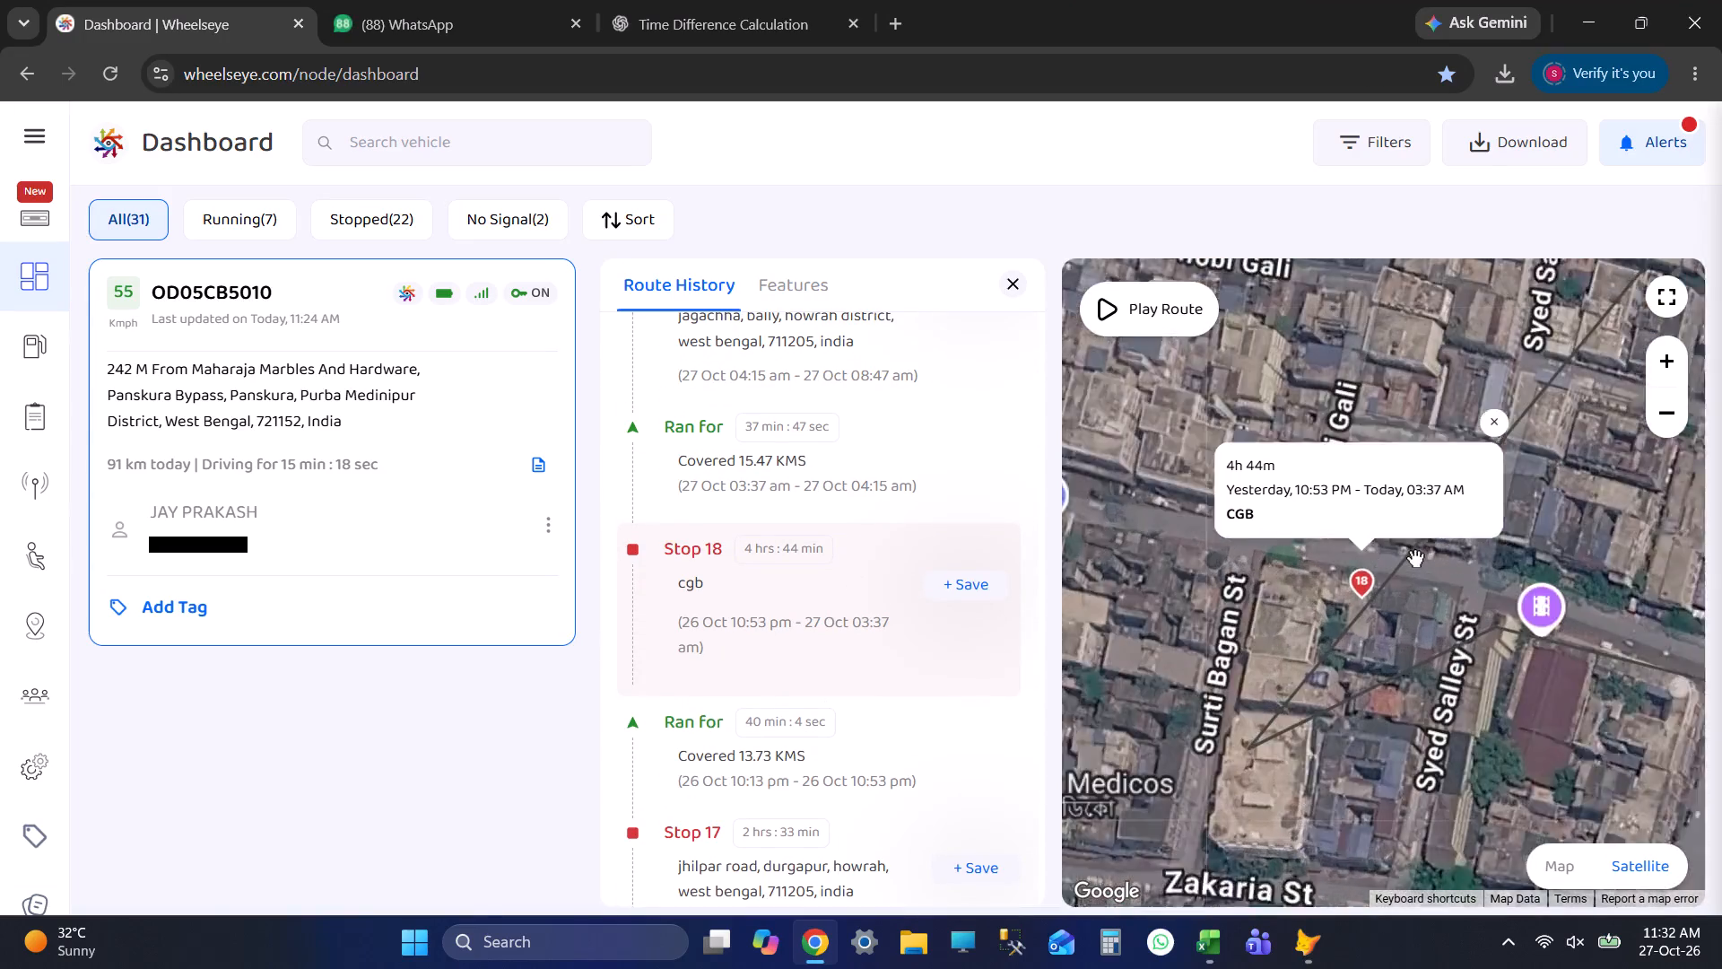
scroll(1413, 558, "down", 5)
scroll(1400, 584, "up", 1)
scroll(1400, 586, "down", 5)
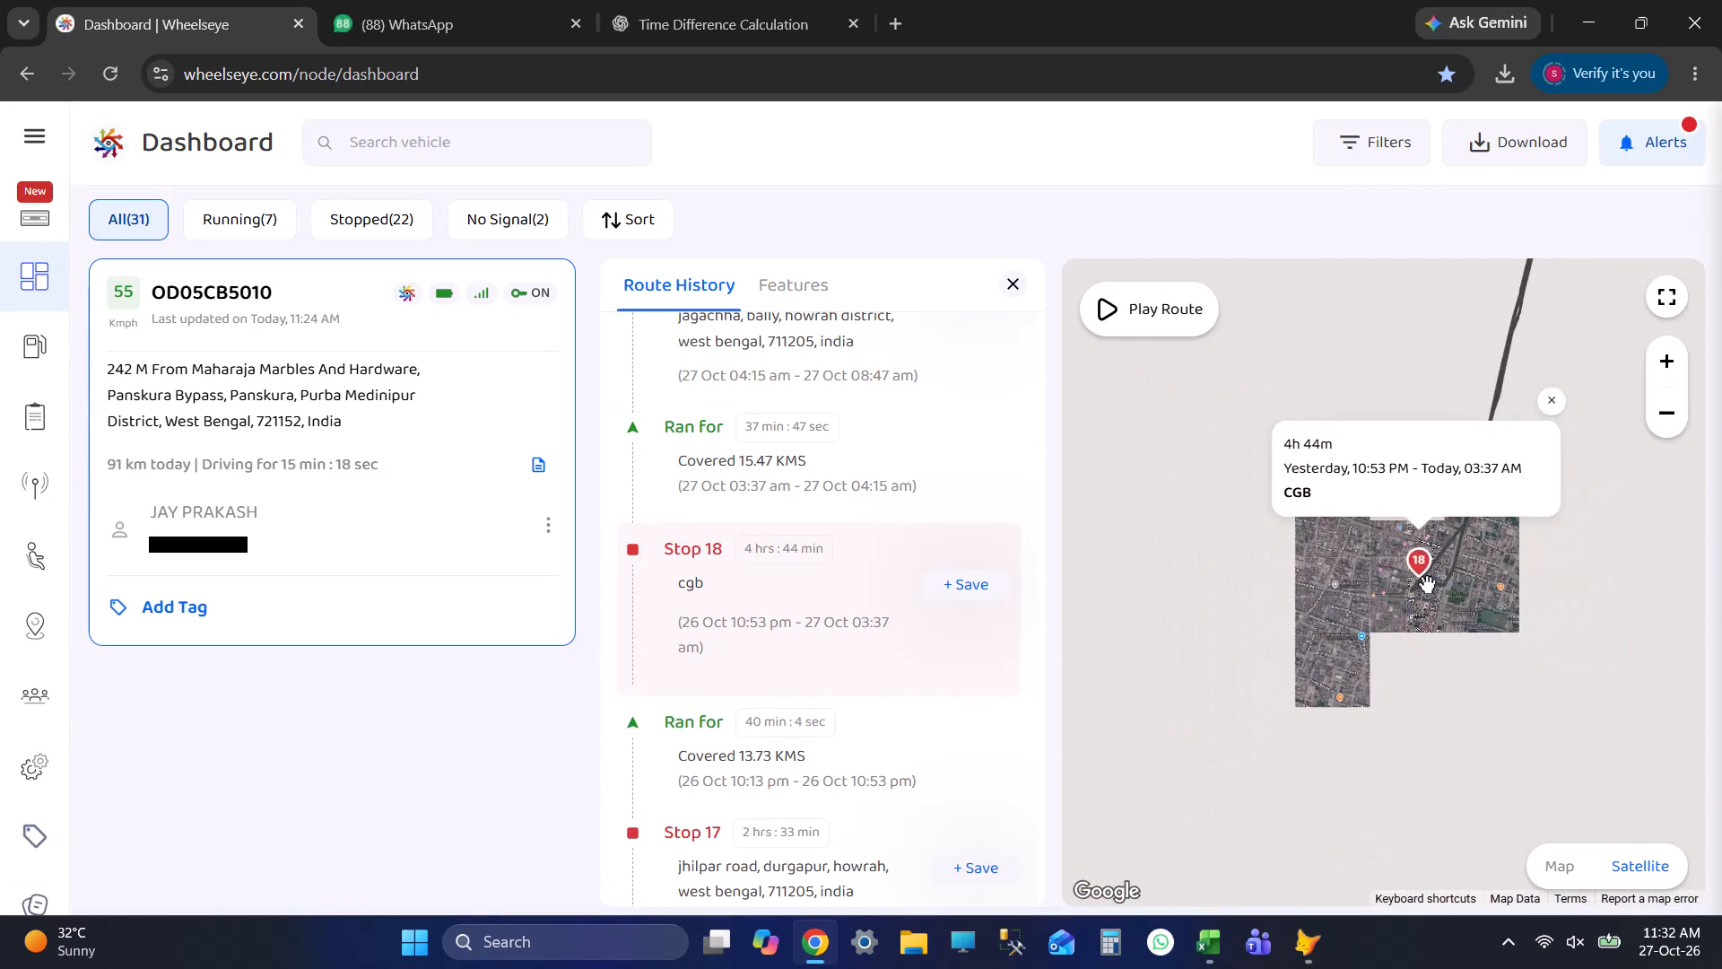
Return to the stoppage report workbook in Excel and save it.
key("alt+Tab")
key("ctrl+s")
key("ctrl+s")
key("ctrl+s")
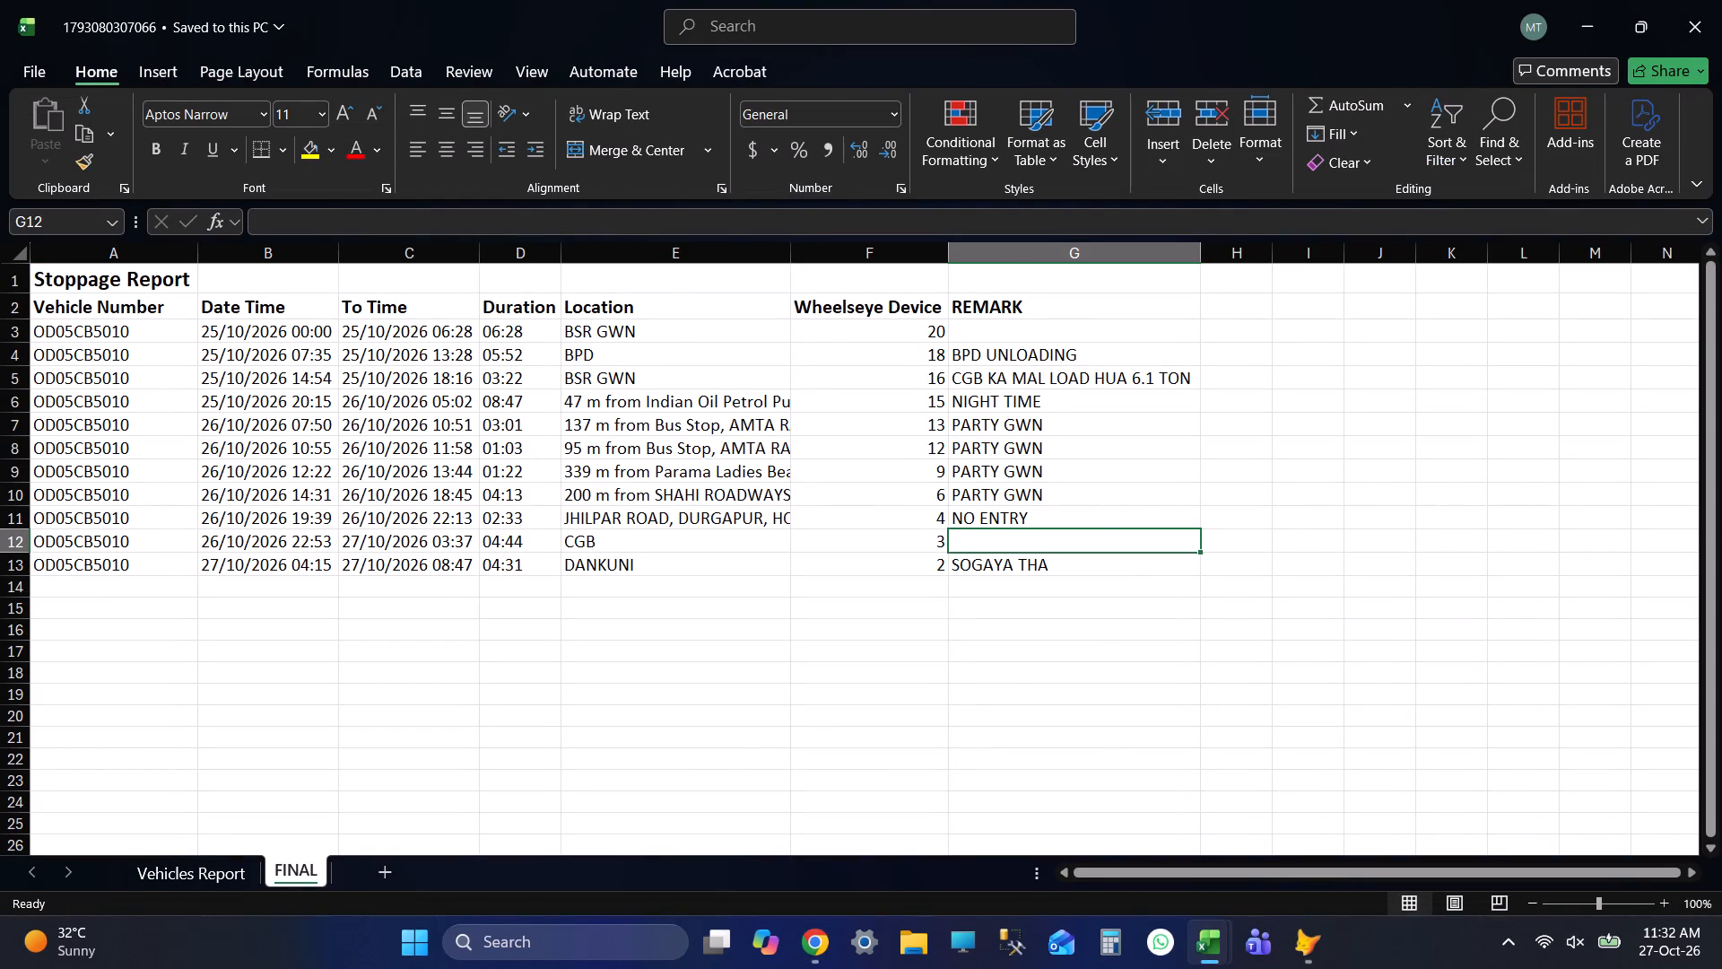
left_click(1291, 466)
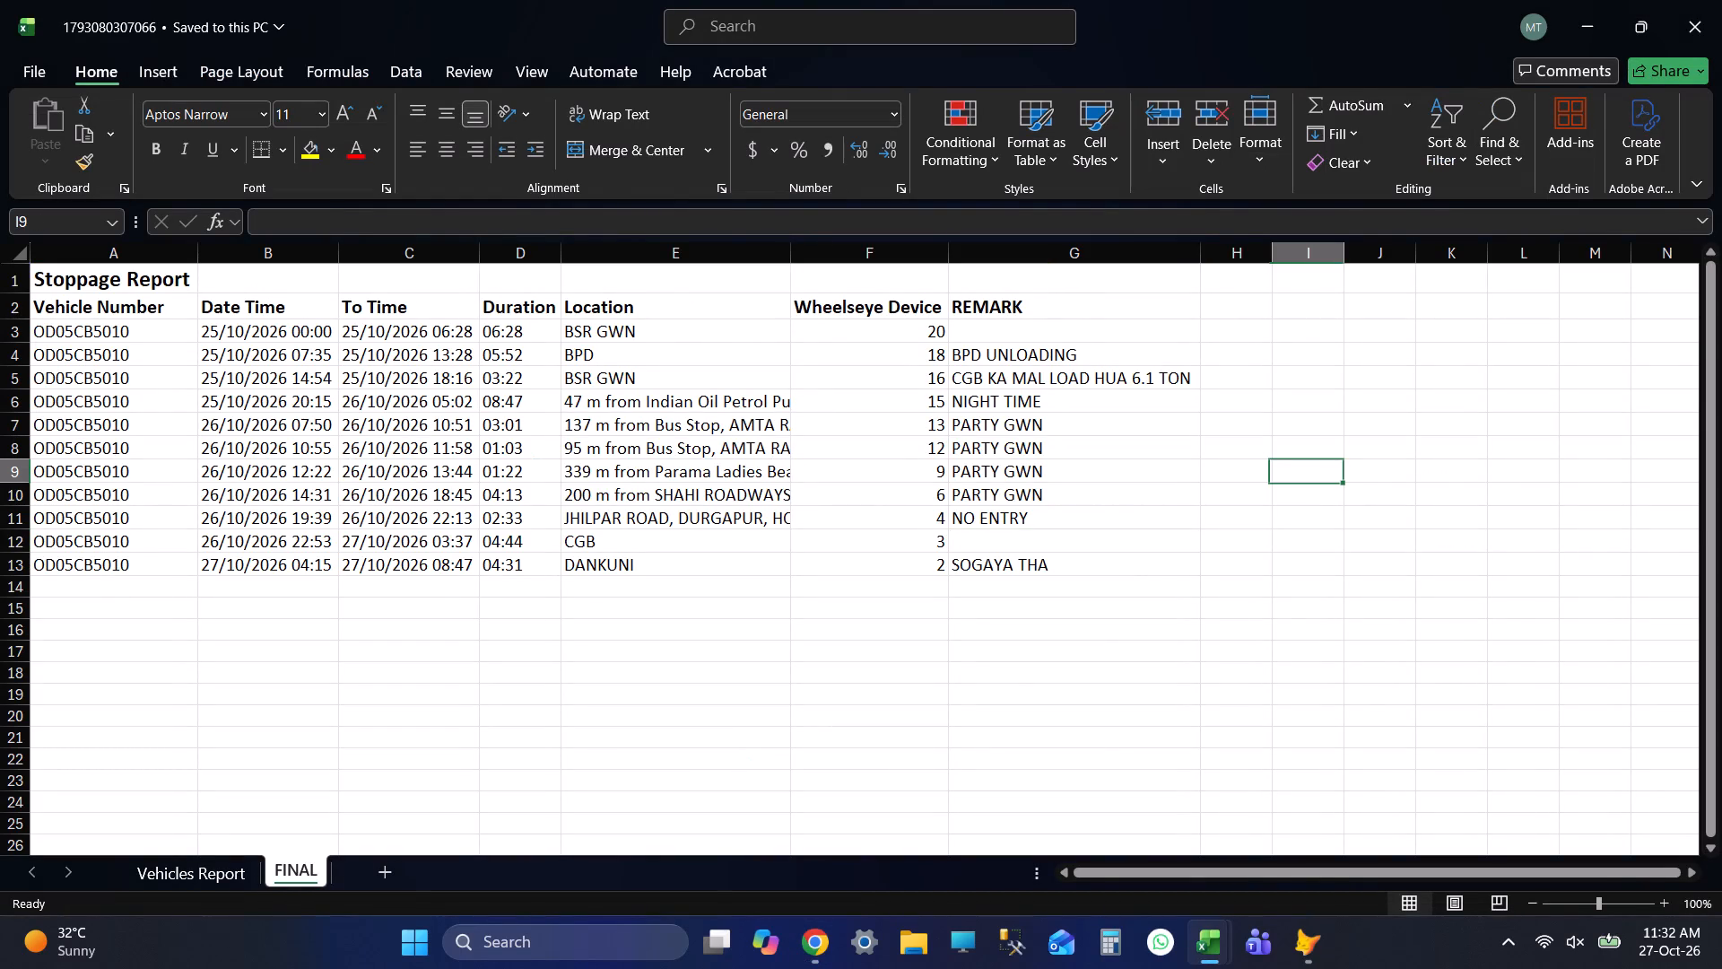
key("ctrl+s")
key("ctrl+s")
key("ctrl+s")
key("ctrl+s")
key("ctrl+s")
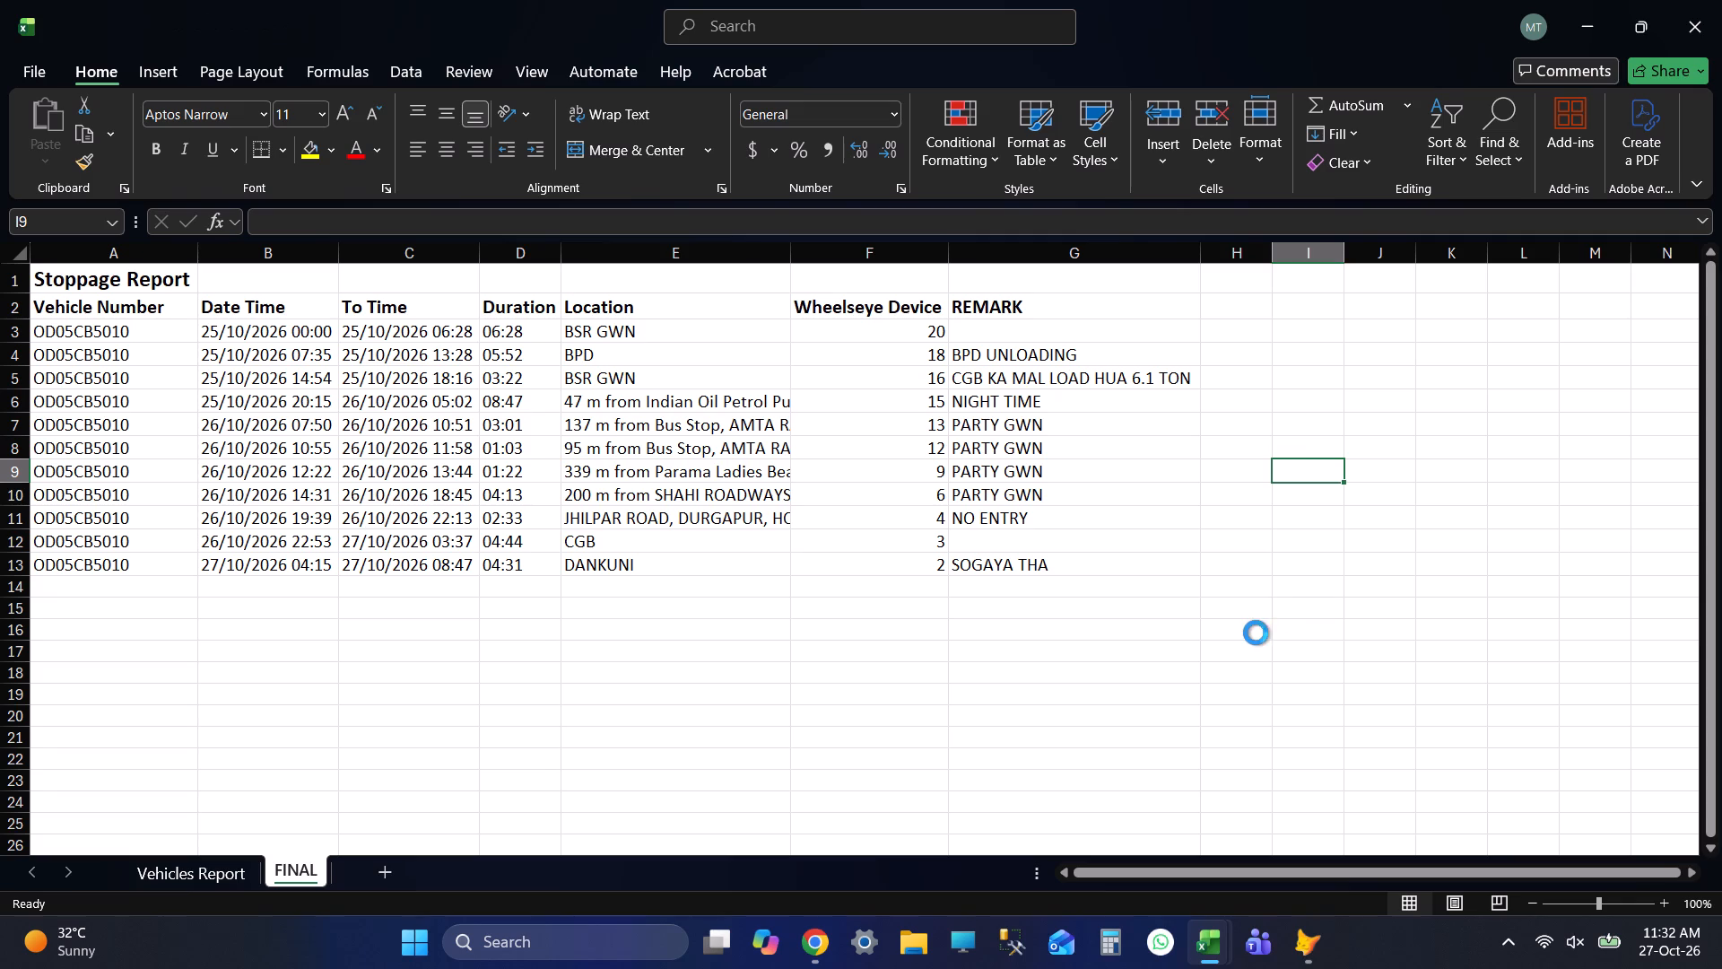
Delete the To Time column from the FINAL sheet and save the workbook.
left_click(435, 254)
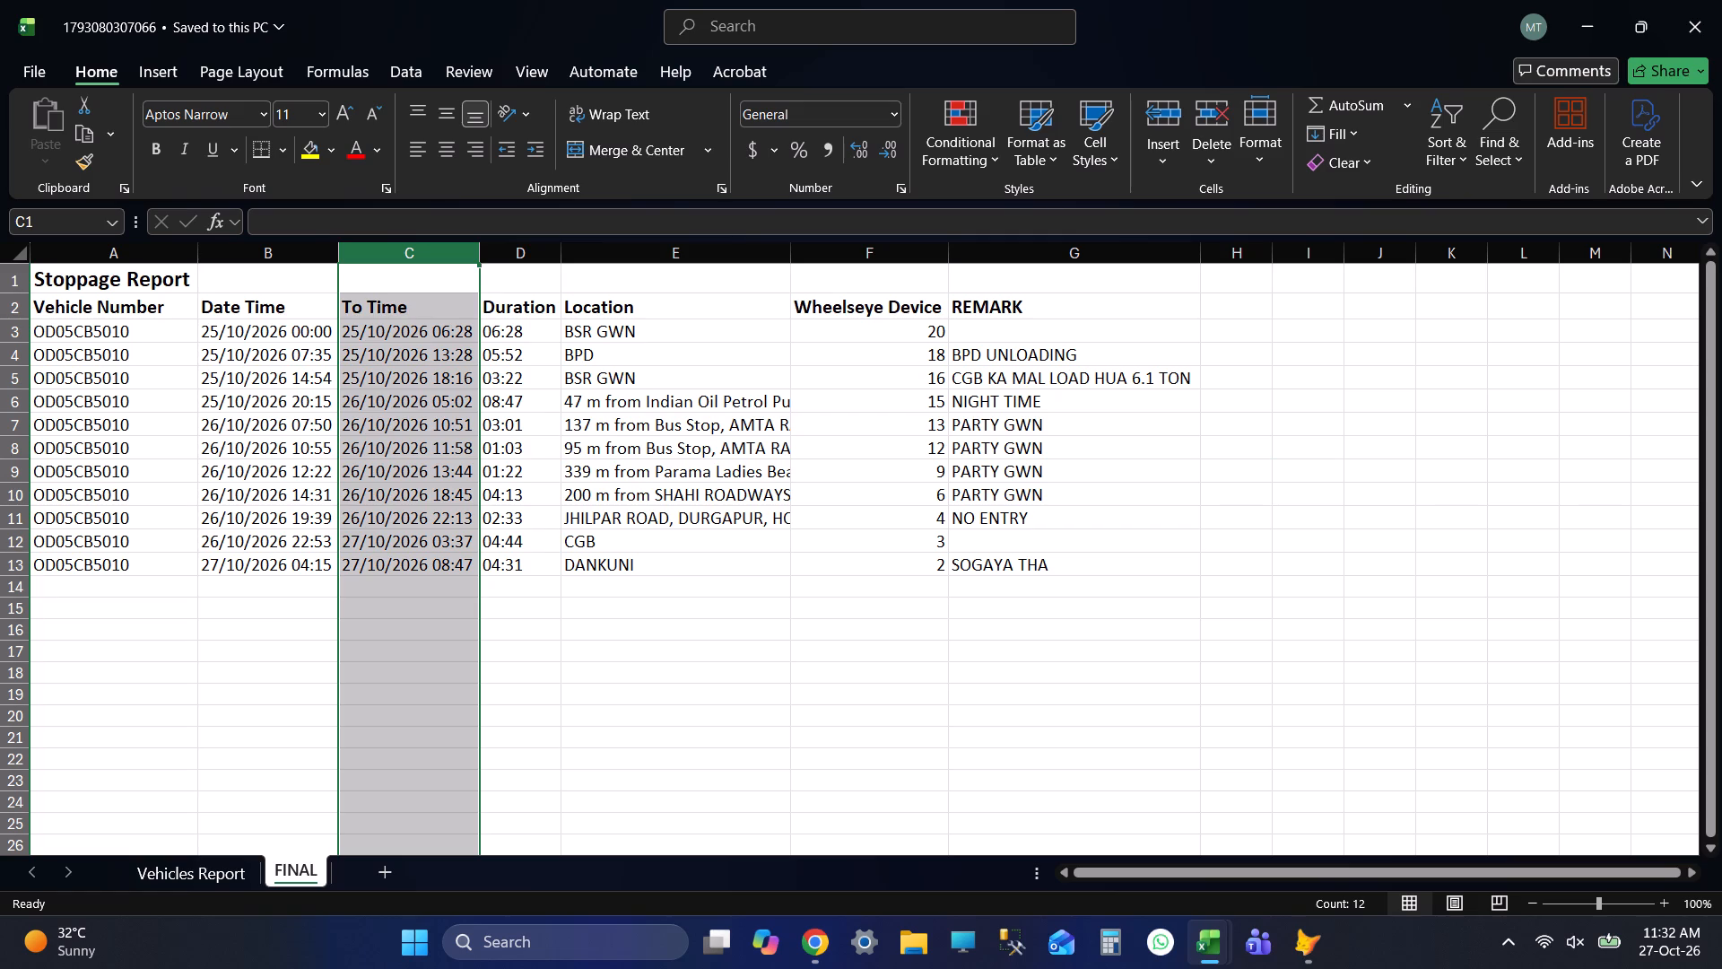
key("ctrl+minus")
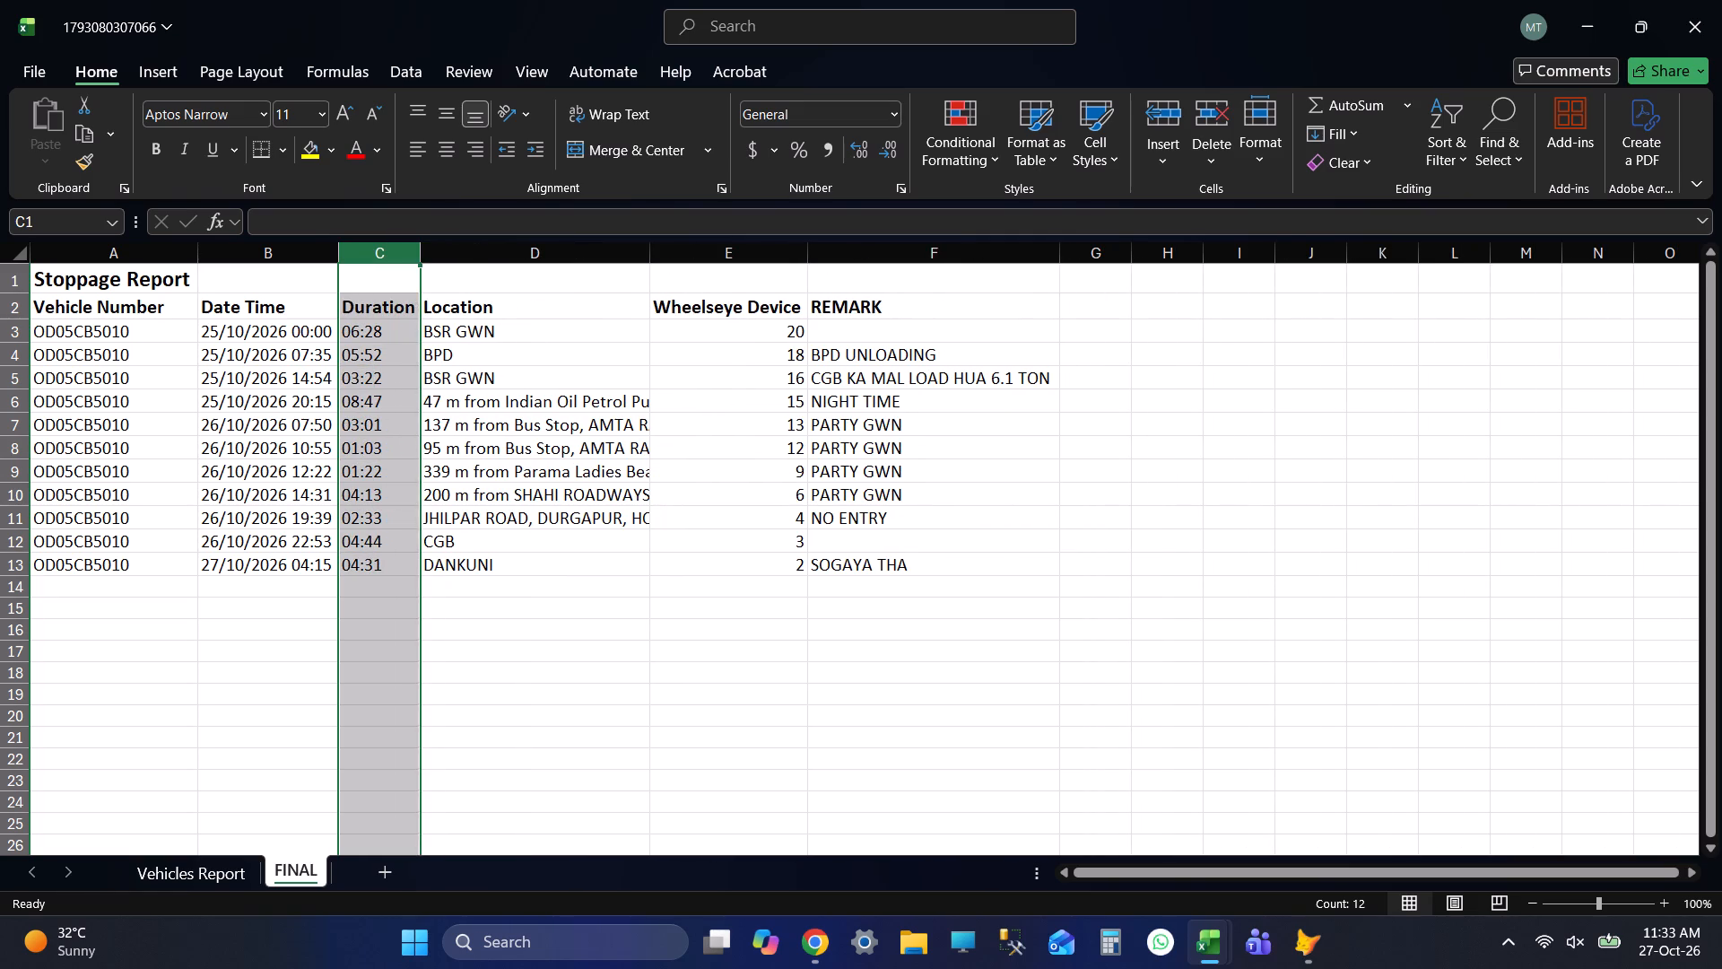
left_click(1363, 477)
key("ctrl+s")
key("ctrl+s")
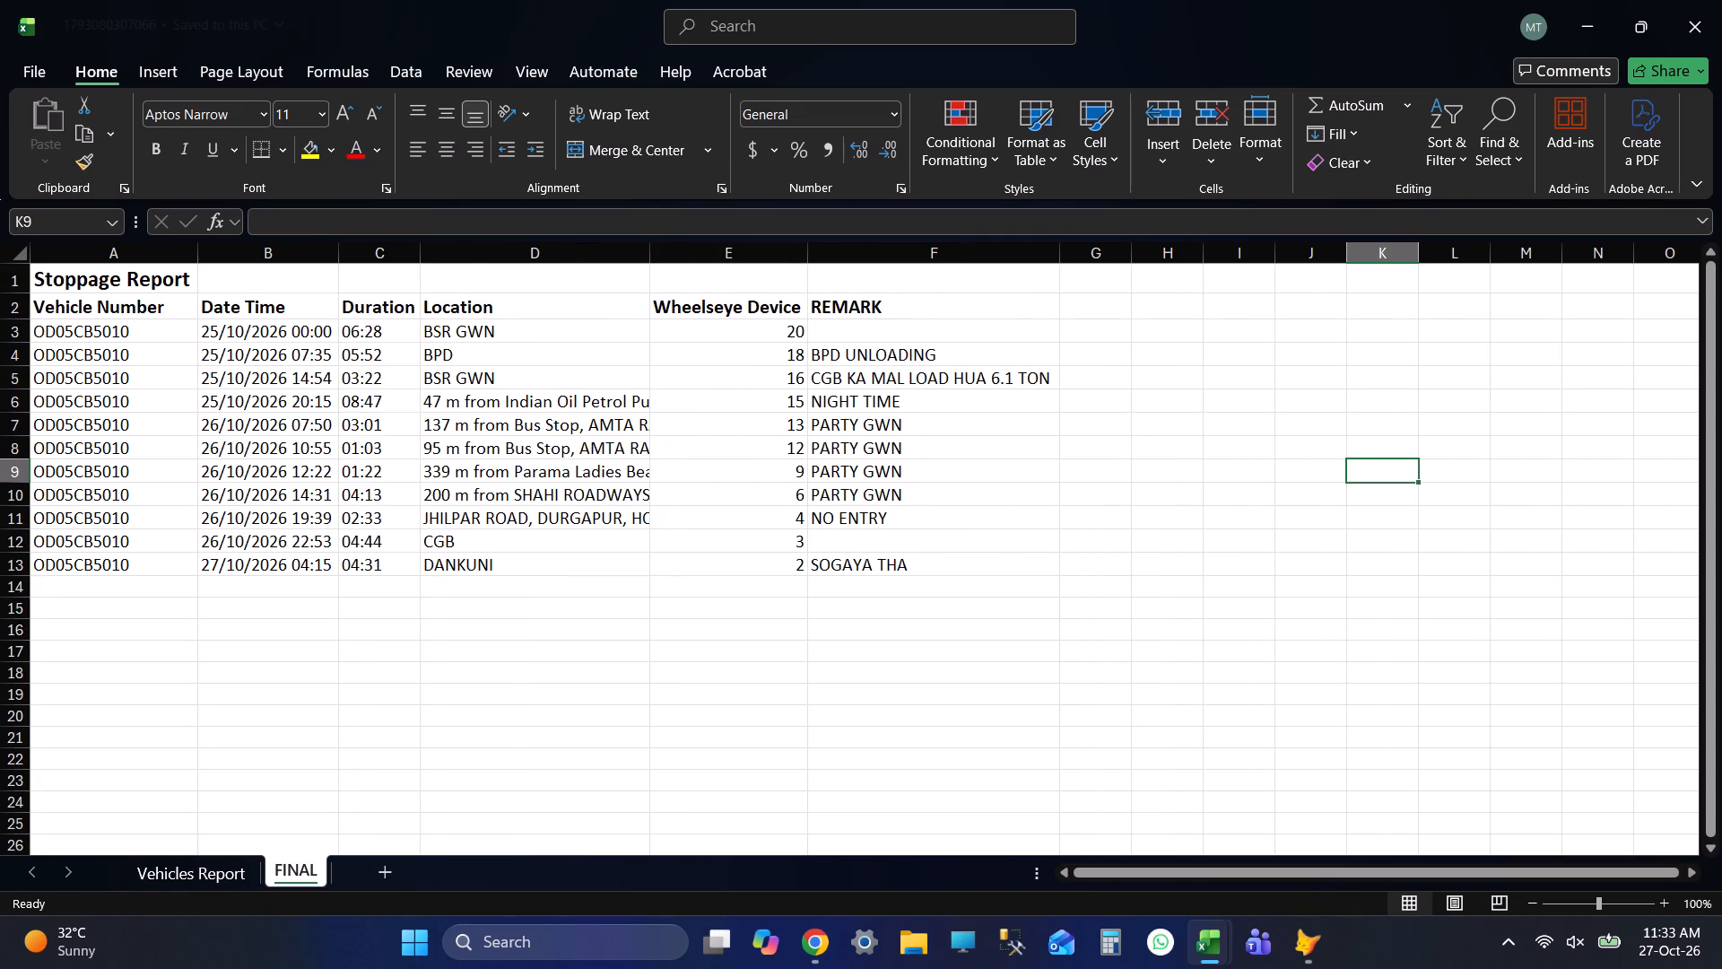
key("ctrl+s")
key("ctrl+s")
key("ctrl+s")
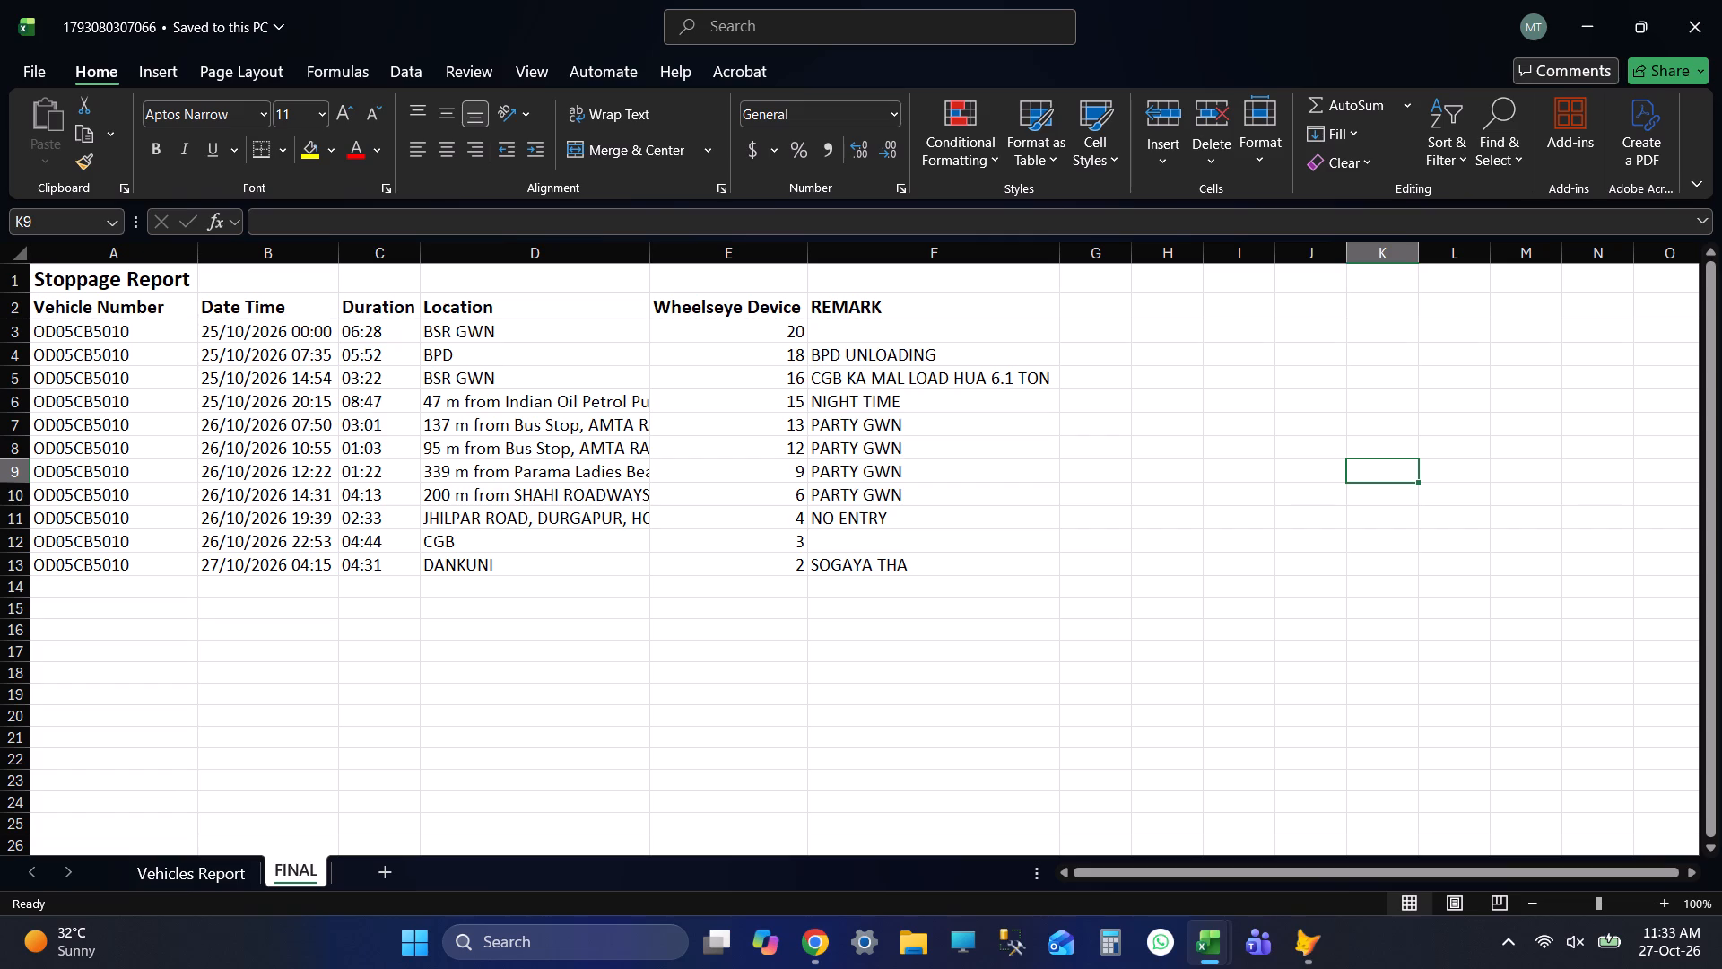
Delete the Vehicle Number column from the FINAL sheet.
left_click(144, 247)
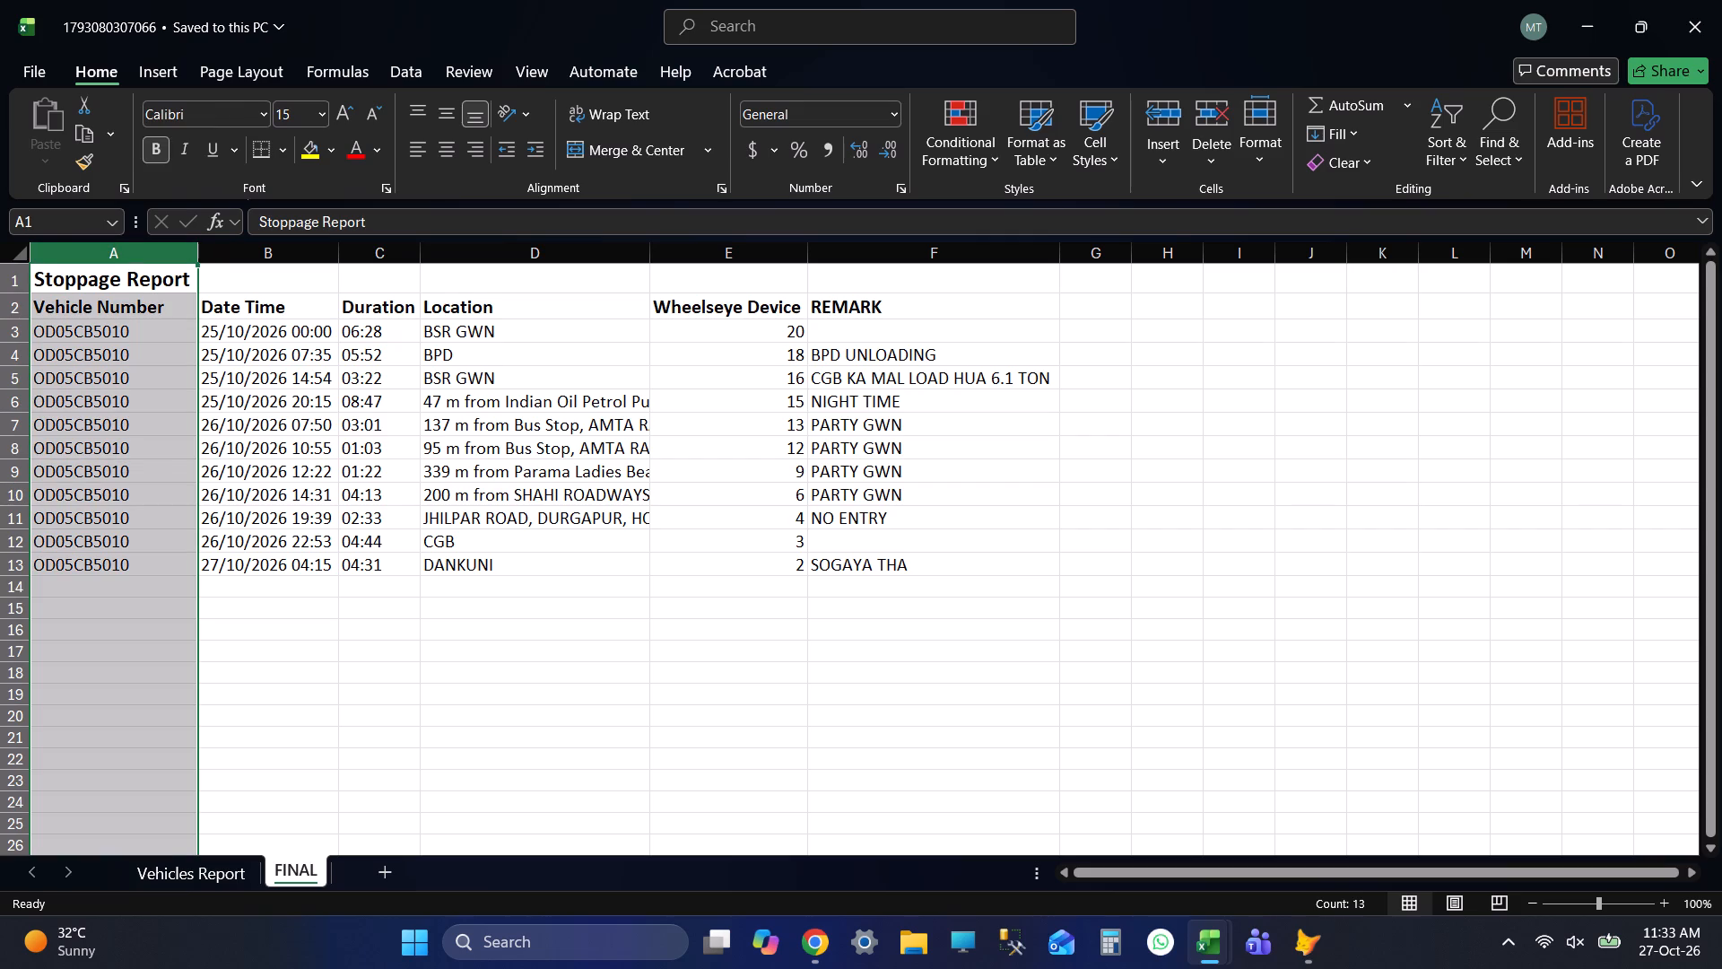
key("ctrl+minus")
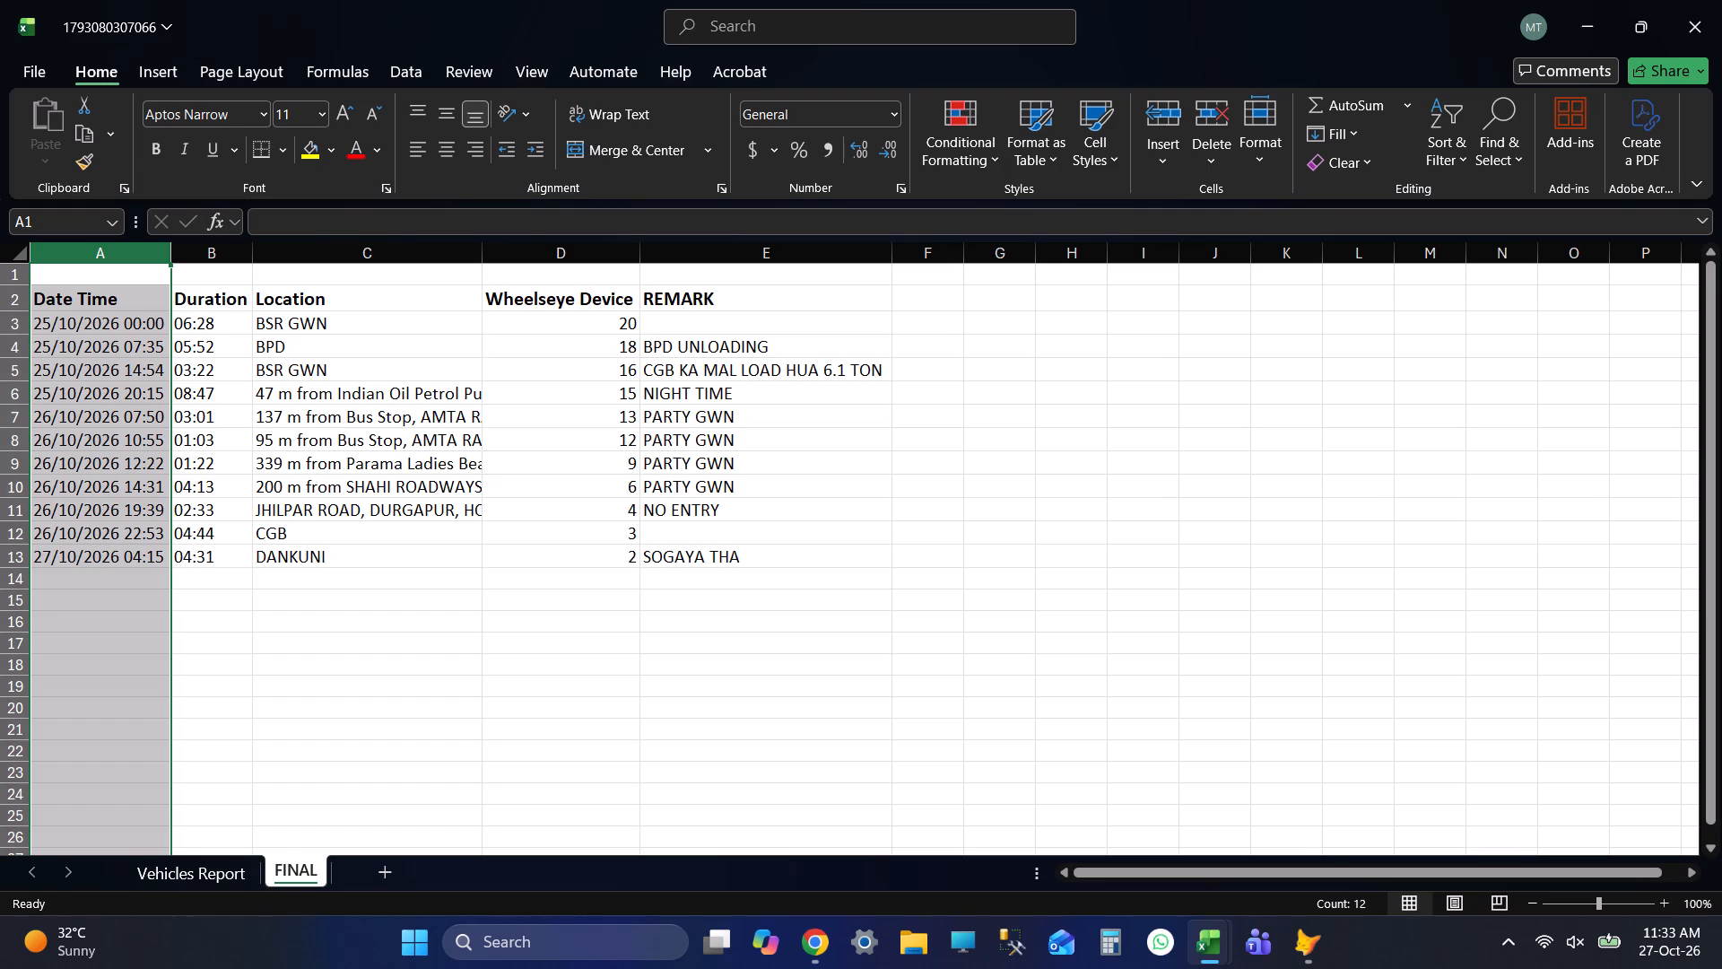
left_click_drag(122, 278, 715, 268)
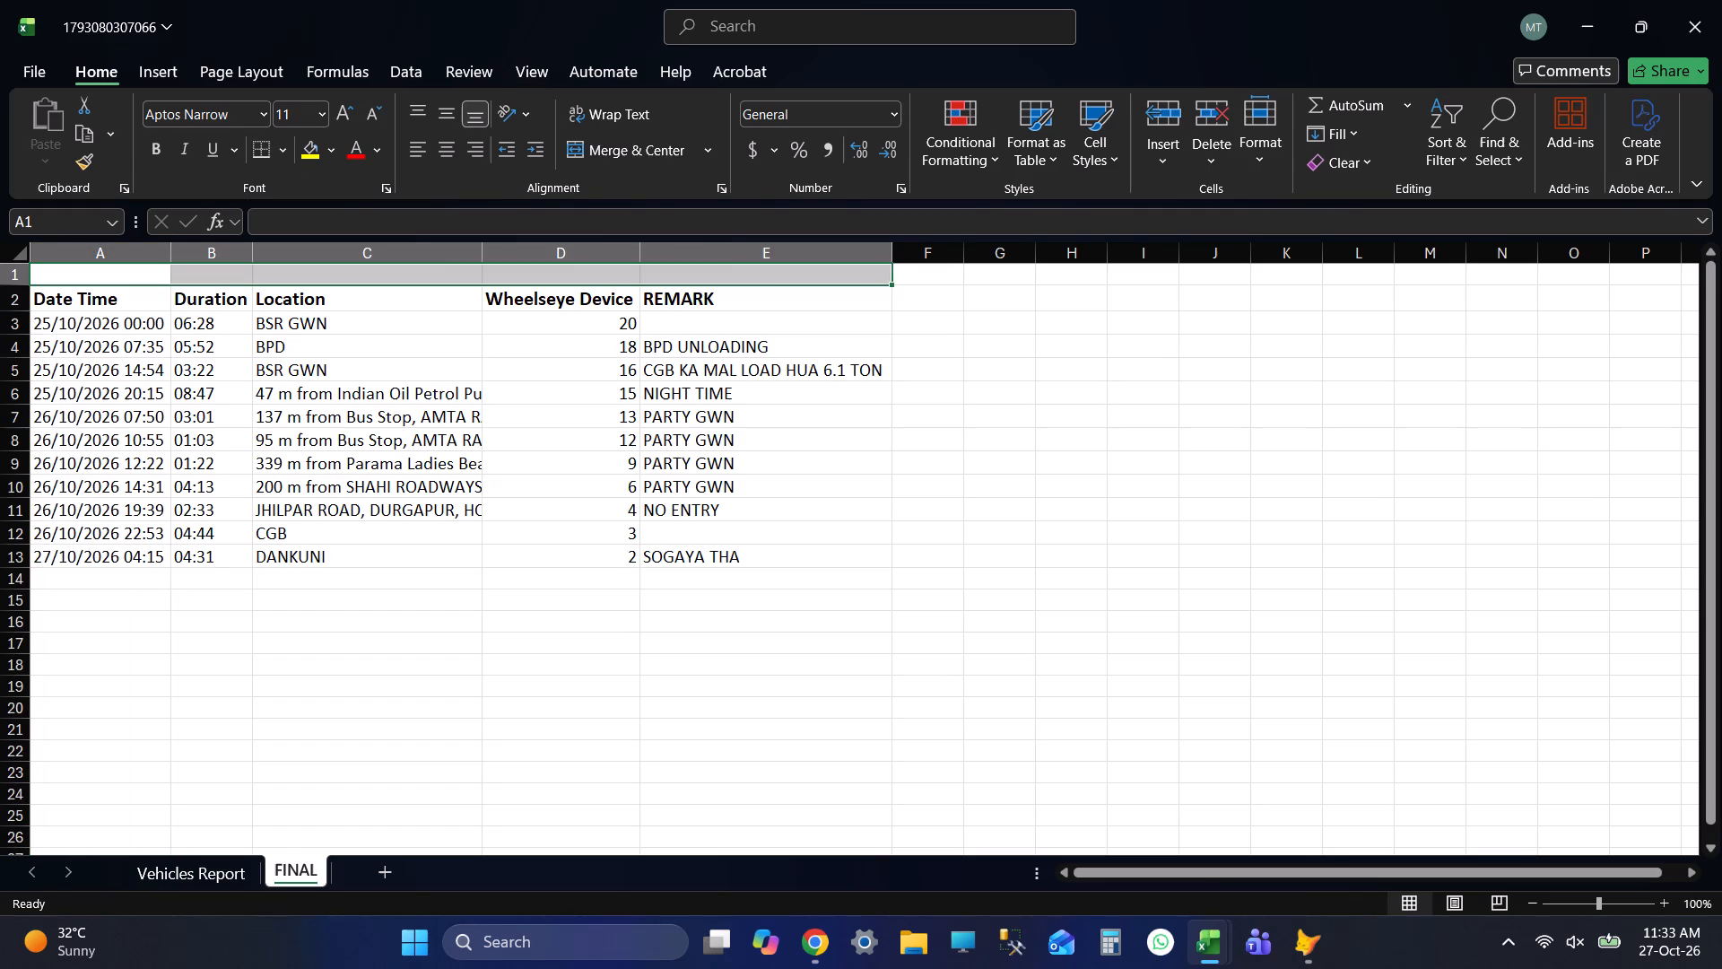
left_click(652, 160)
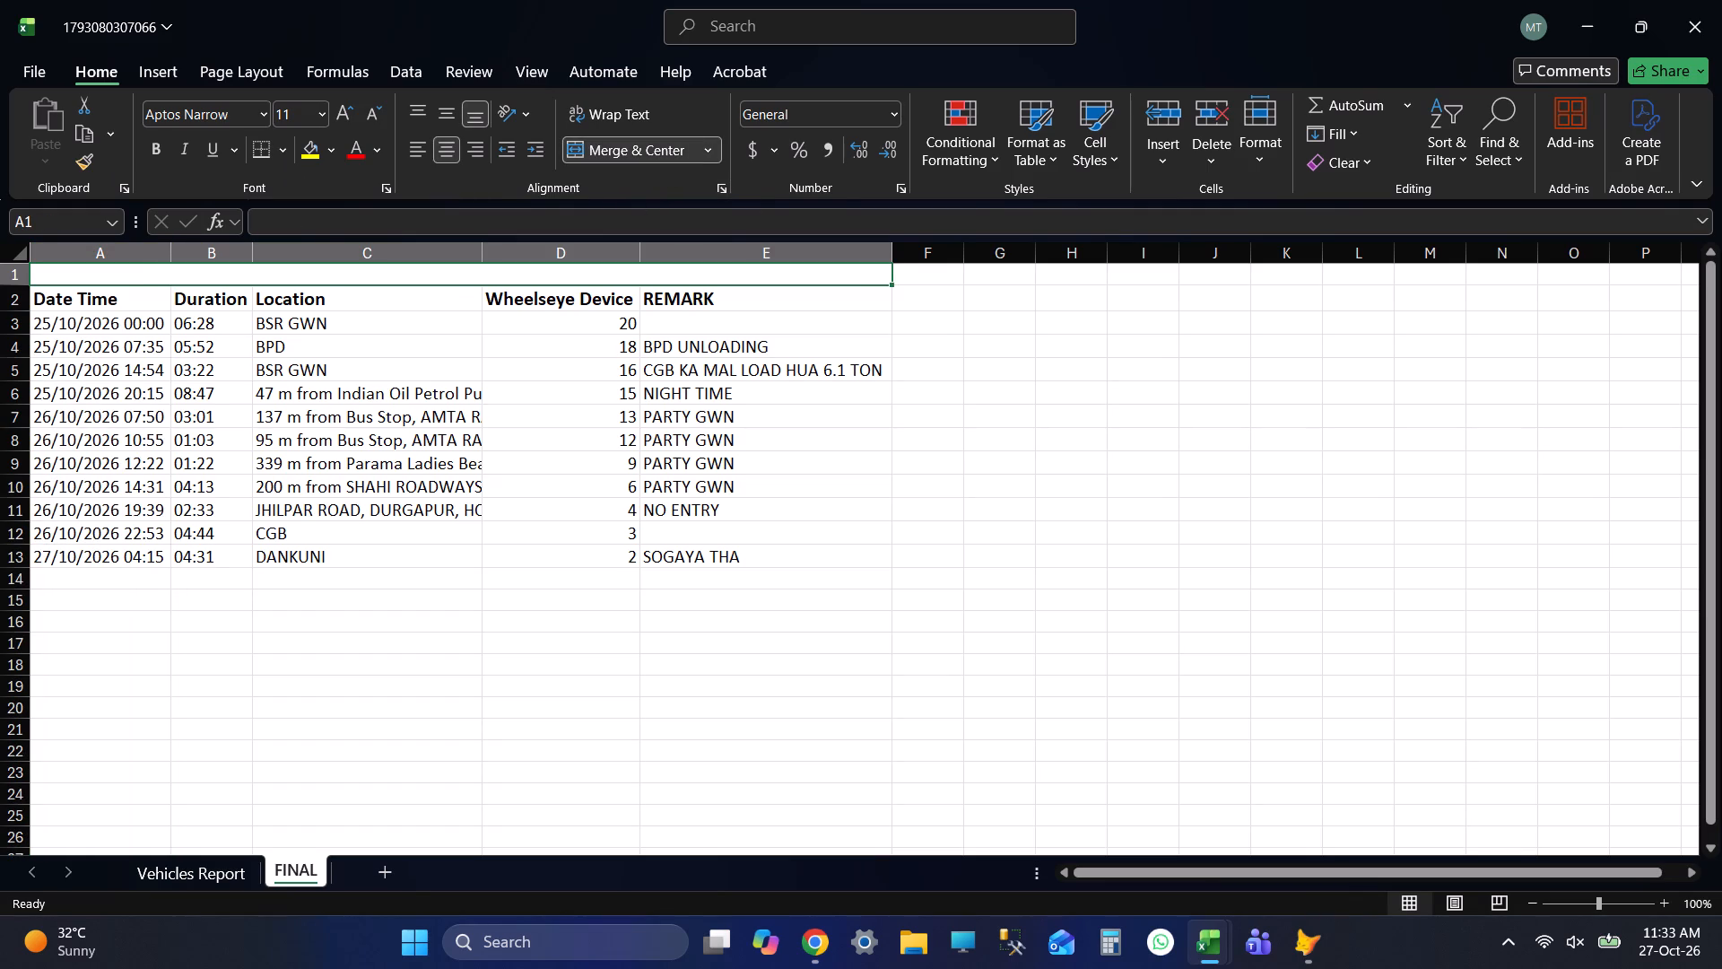
double_click(331, 268)
type("5010")
key("alt+Tab")
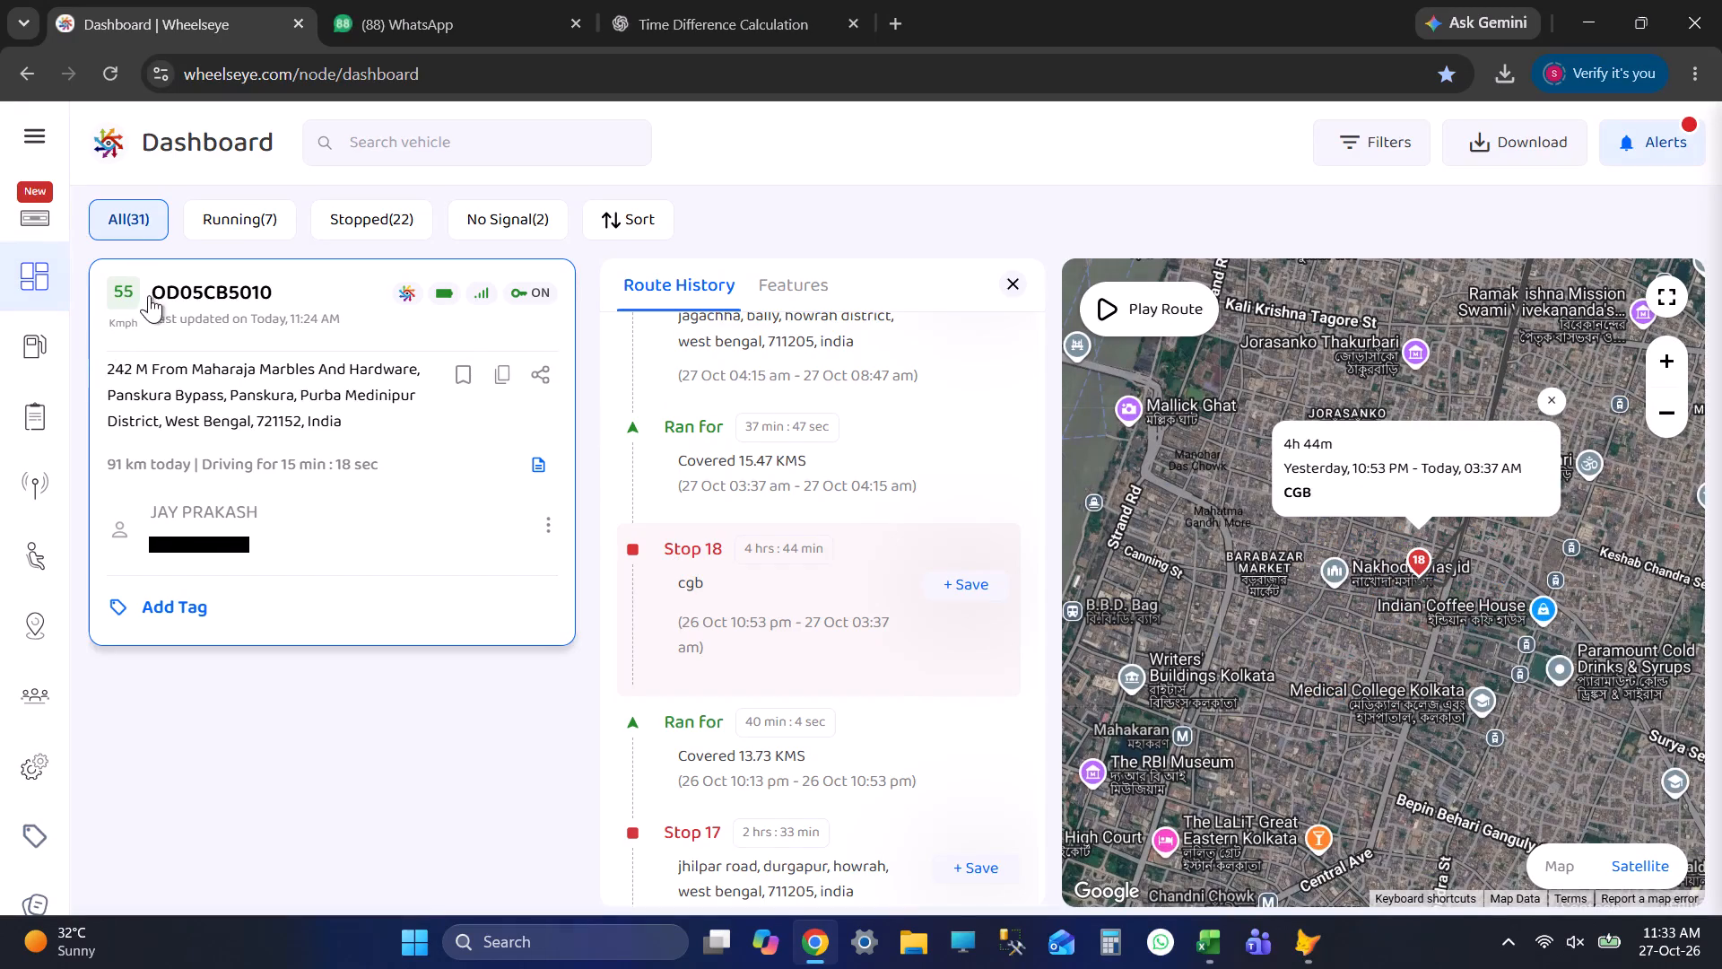
left_click_drag(152, 289, 268, 286)
key("ctrl+c")
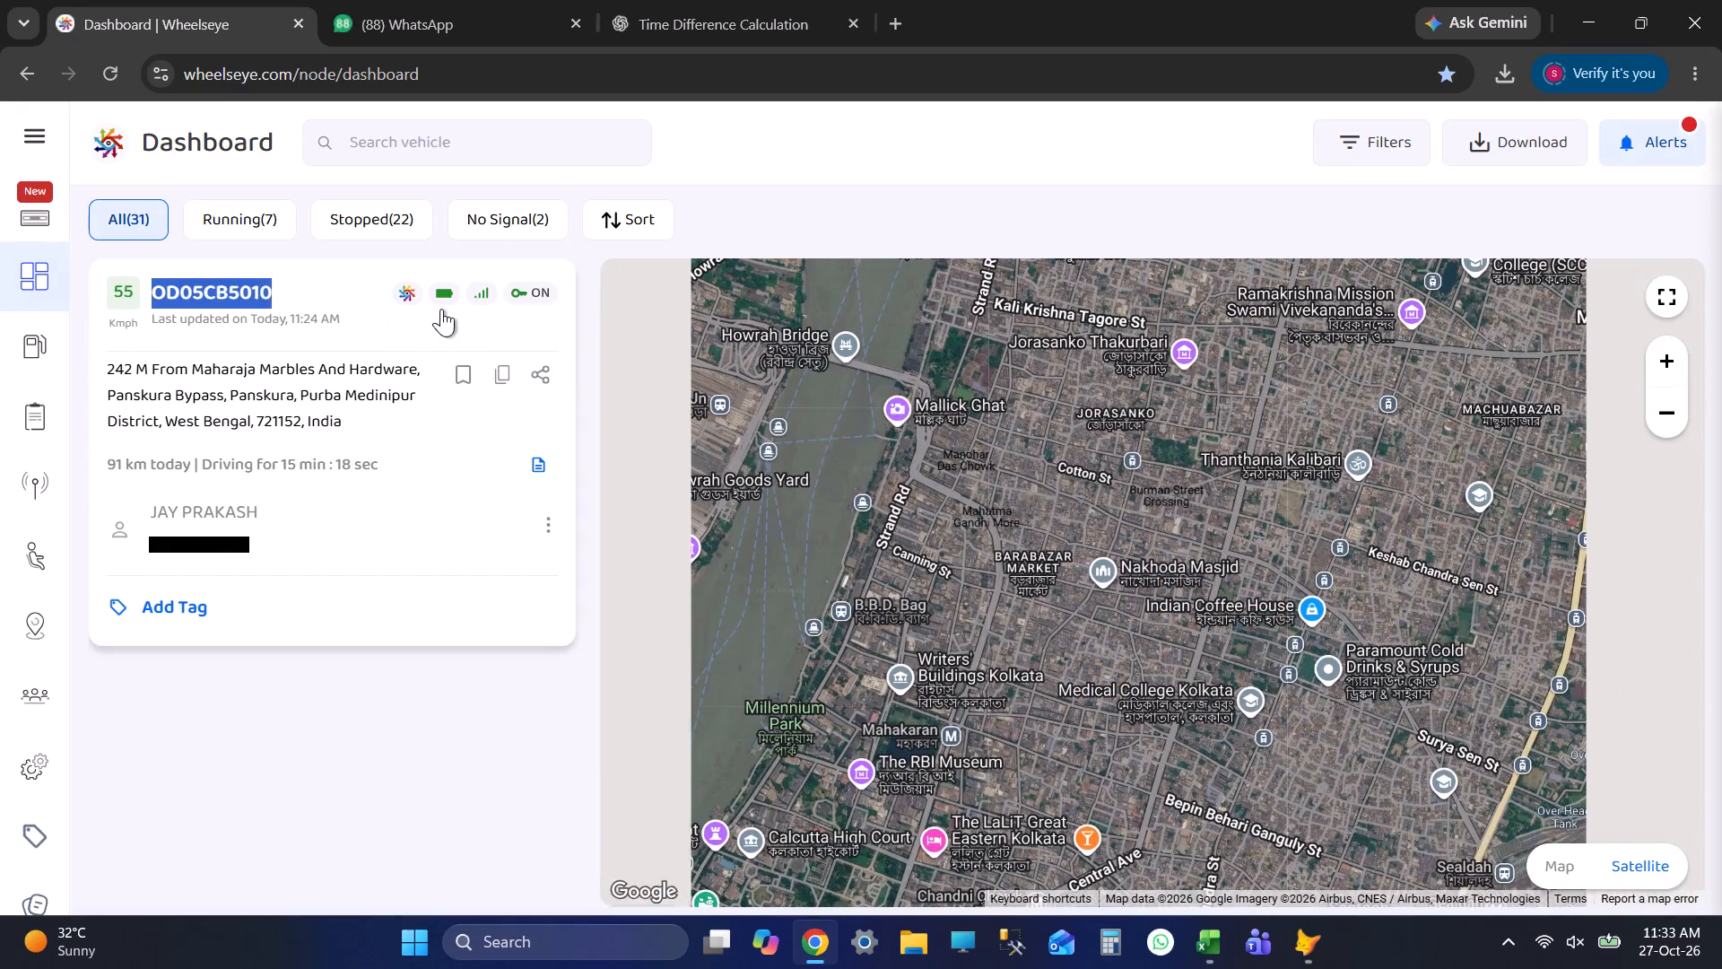
key("alt+Tab")
key("BackSpace")
key("BackSpace")
key("BackSpace")
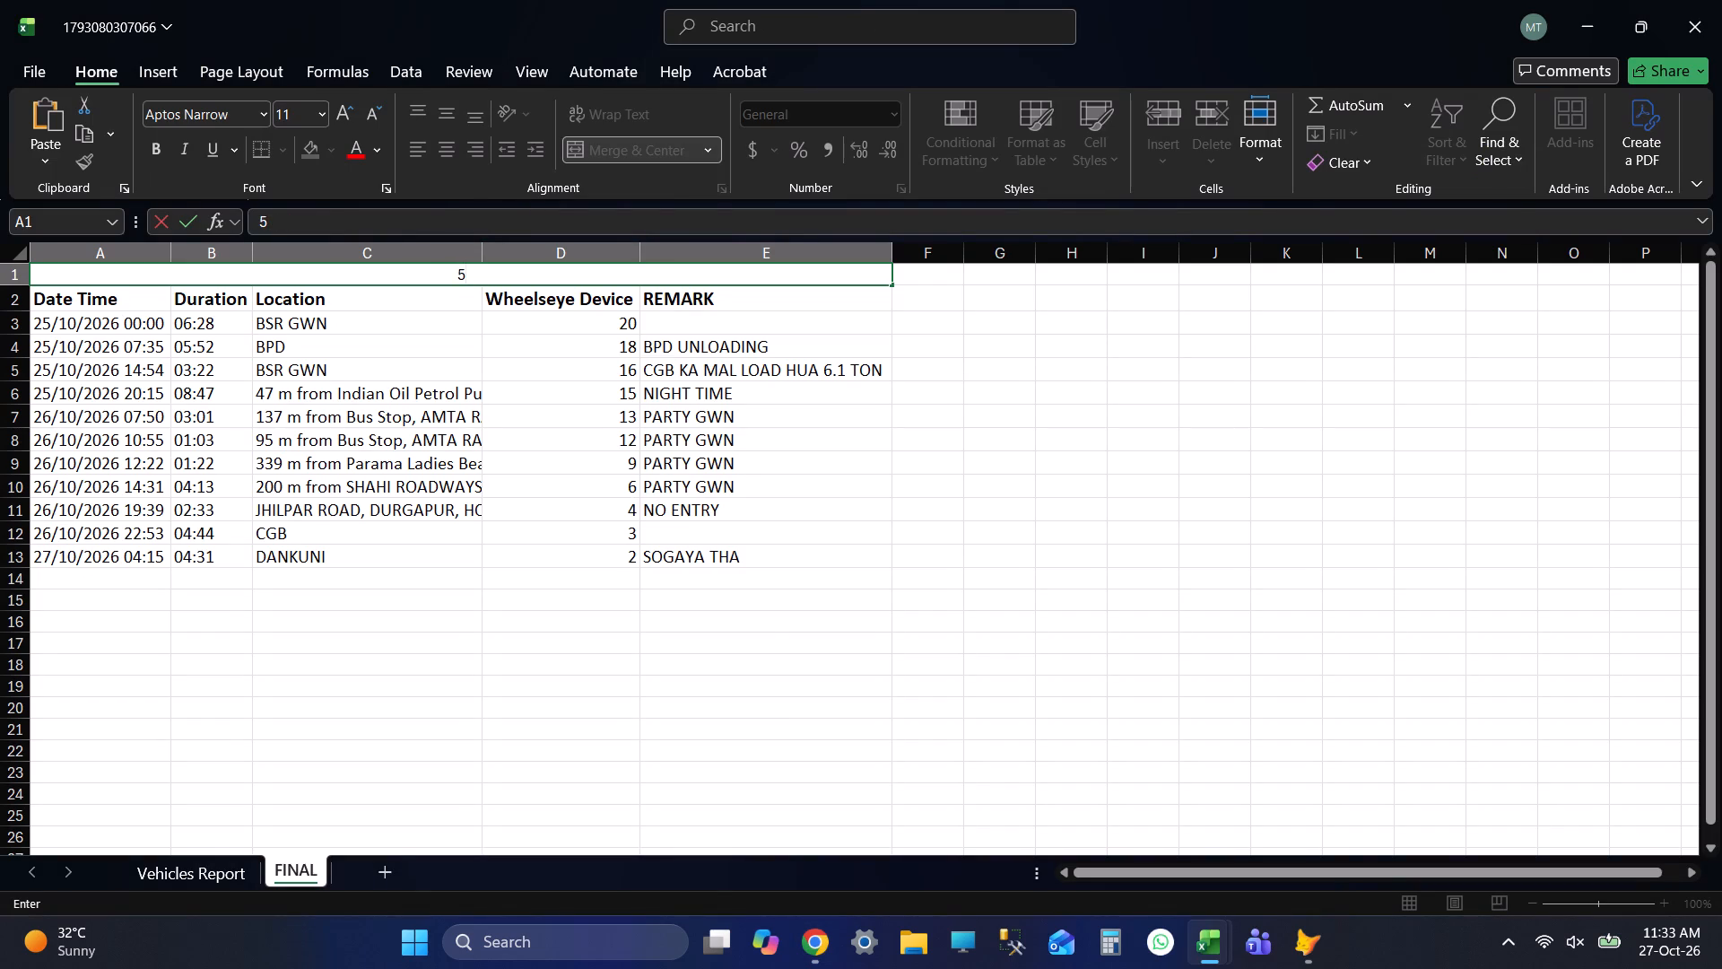
key("BackSpace")
key("ctrl+v")
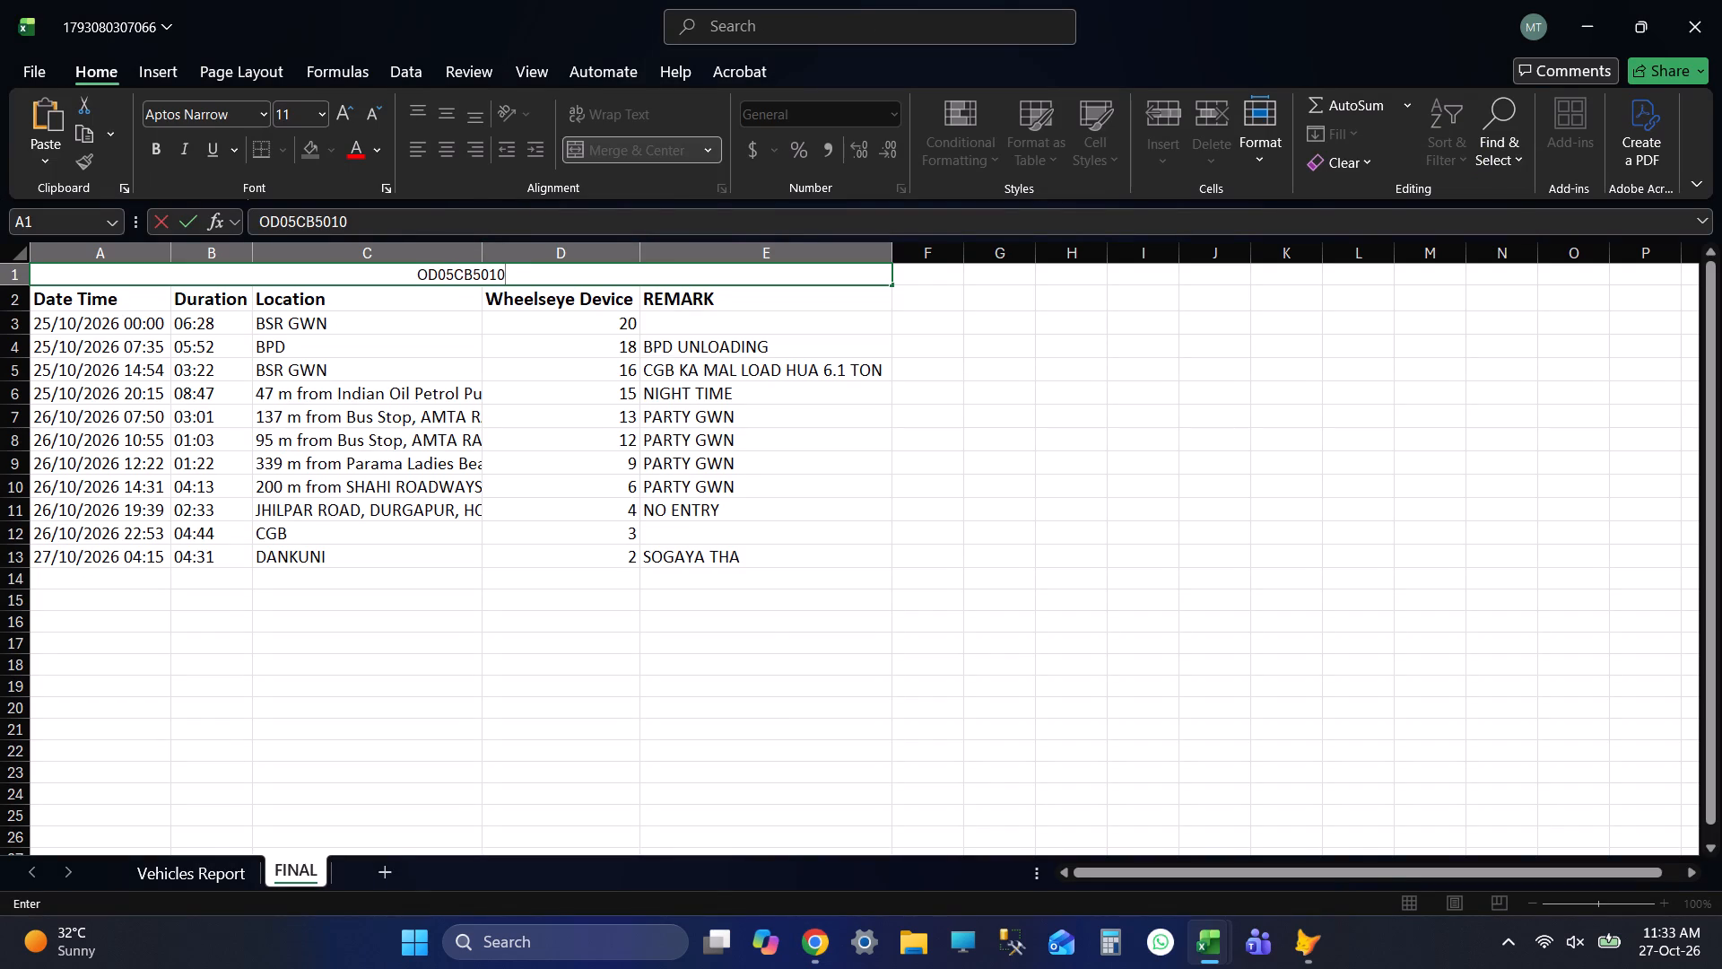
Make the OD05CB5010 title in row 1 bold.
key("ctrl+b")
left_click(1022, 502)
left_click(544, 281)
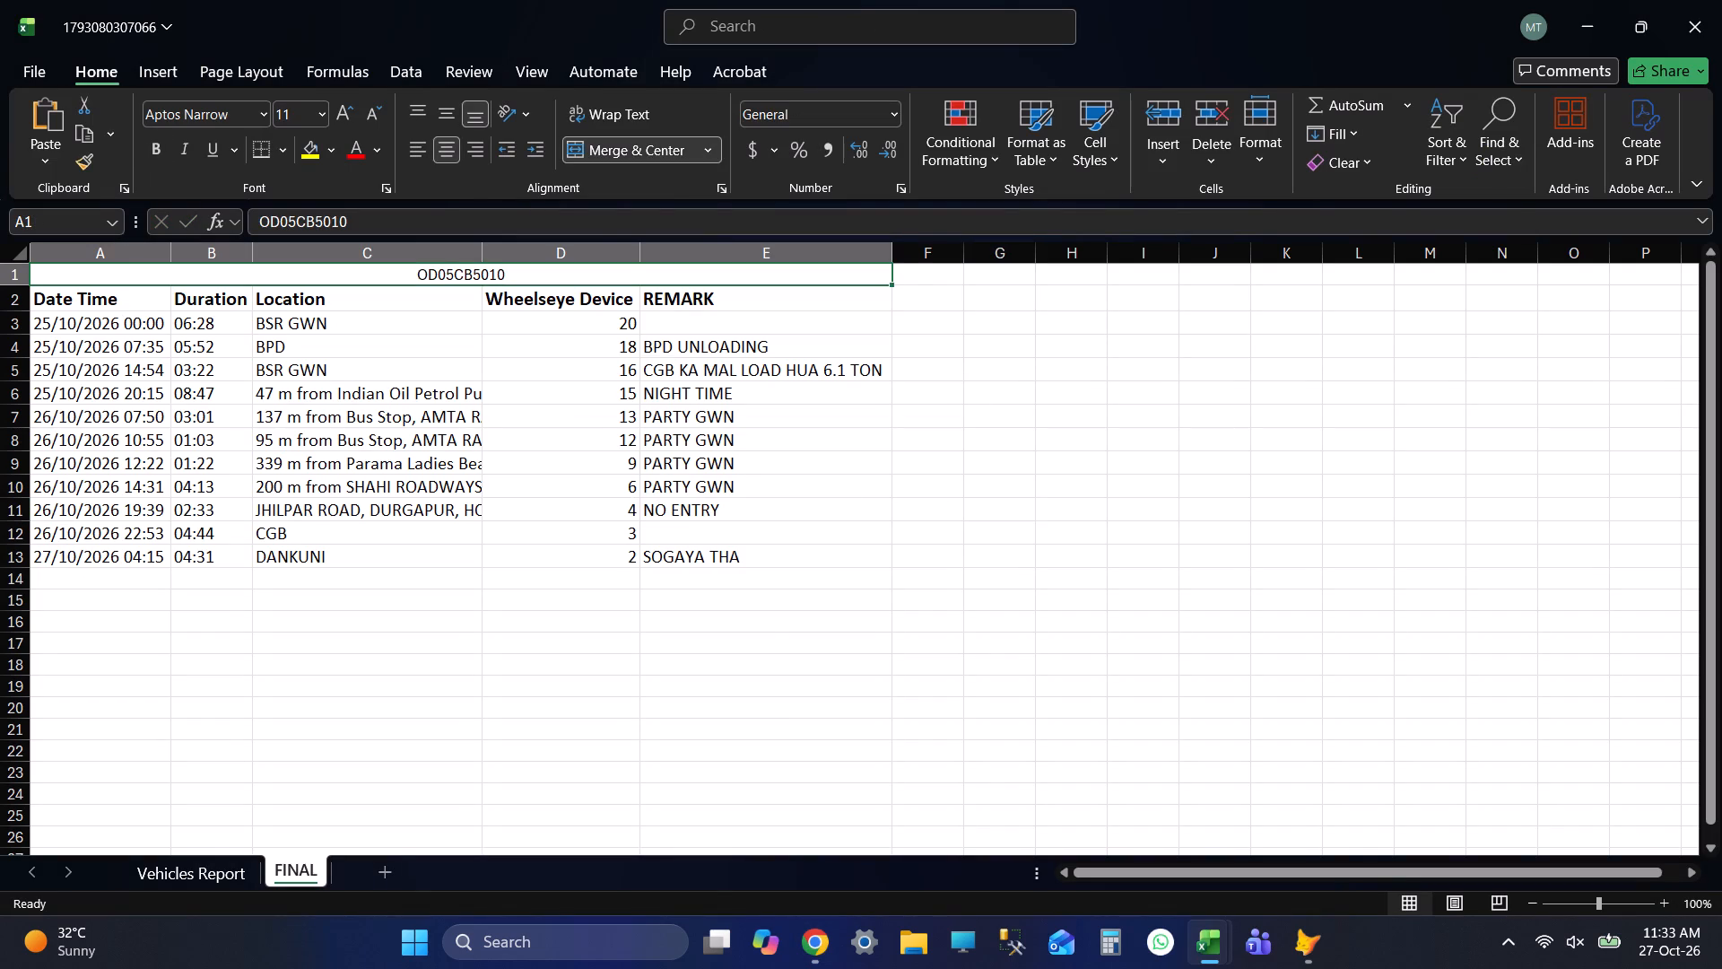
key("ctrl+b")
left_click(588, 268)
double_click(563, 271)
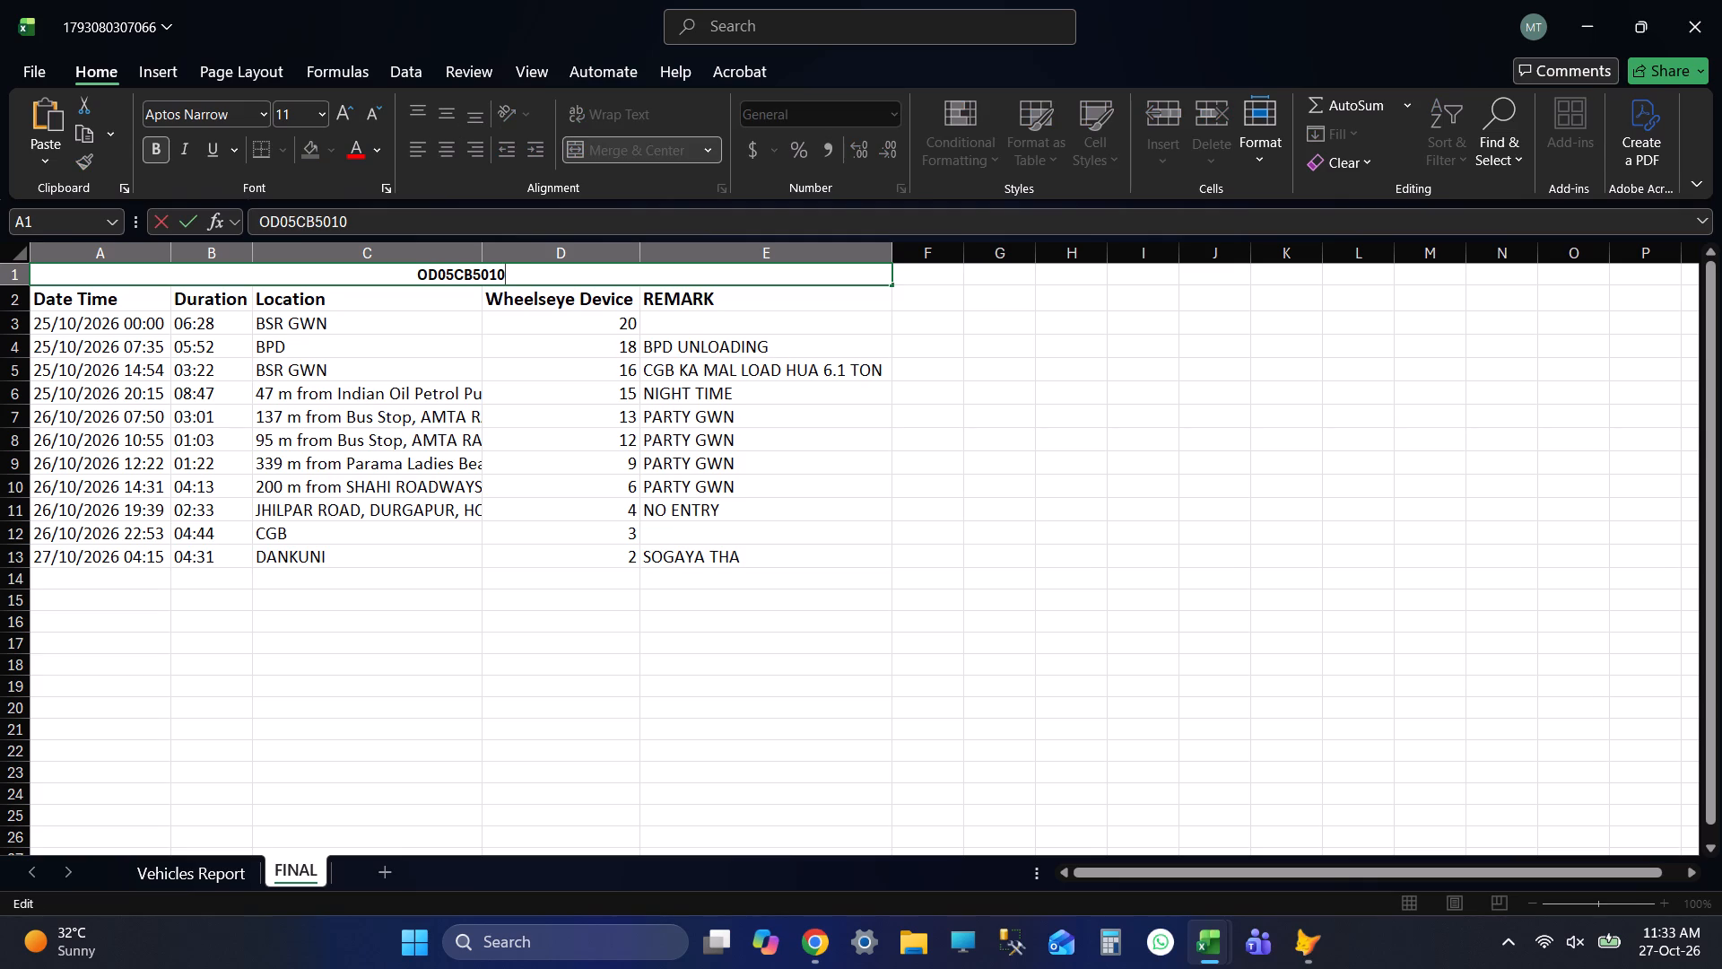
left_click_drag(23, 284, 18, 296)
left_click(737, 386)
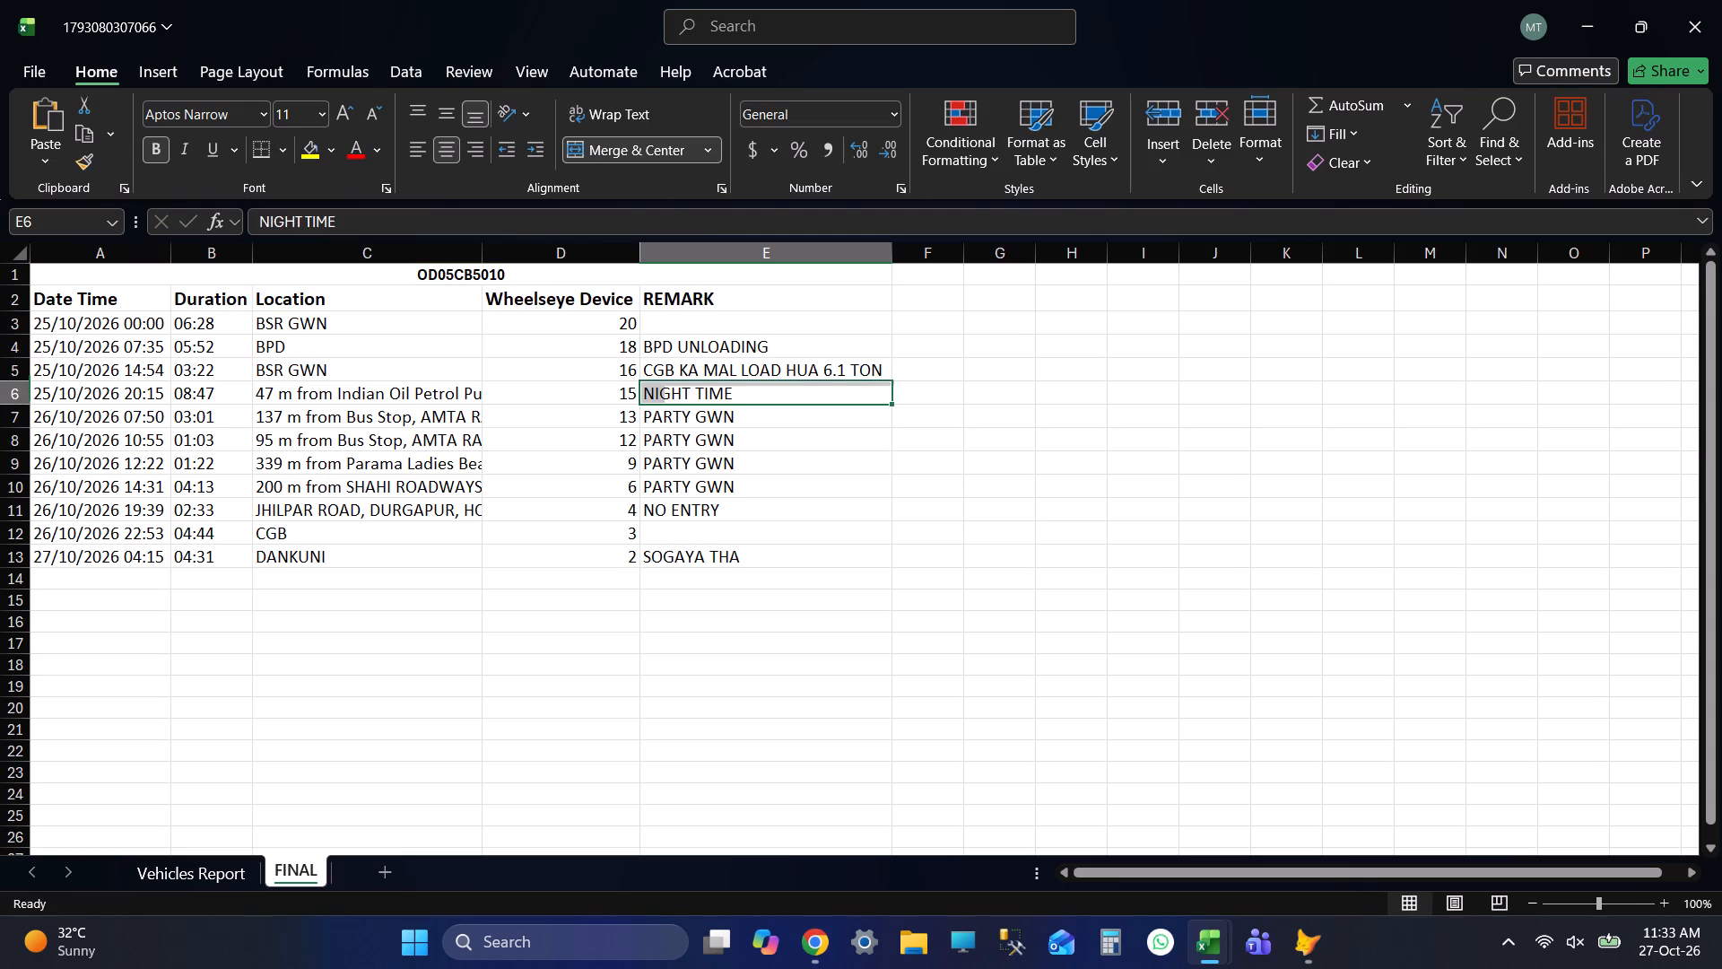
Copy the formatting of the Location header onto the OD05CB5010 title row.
left_click(305, 301)
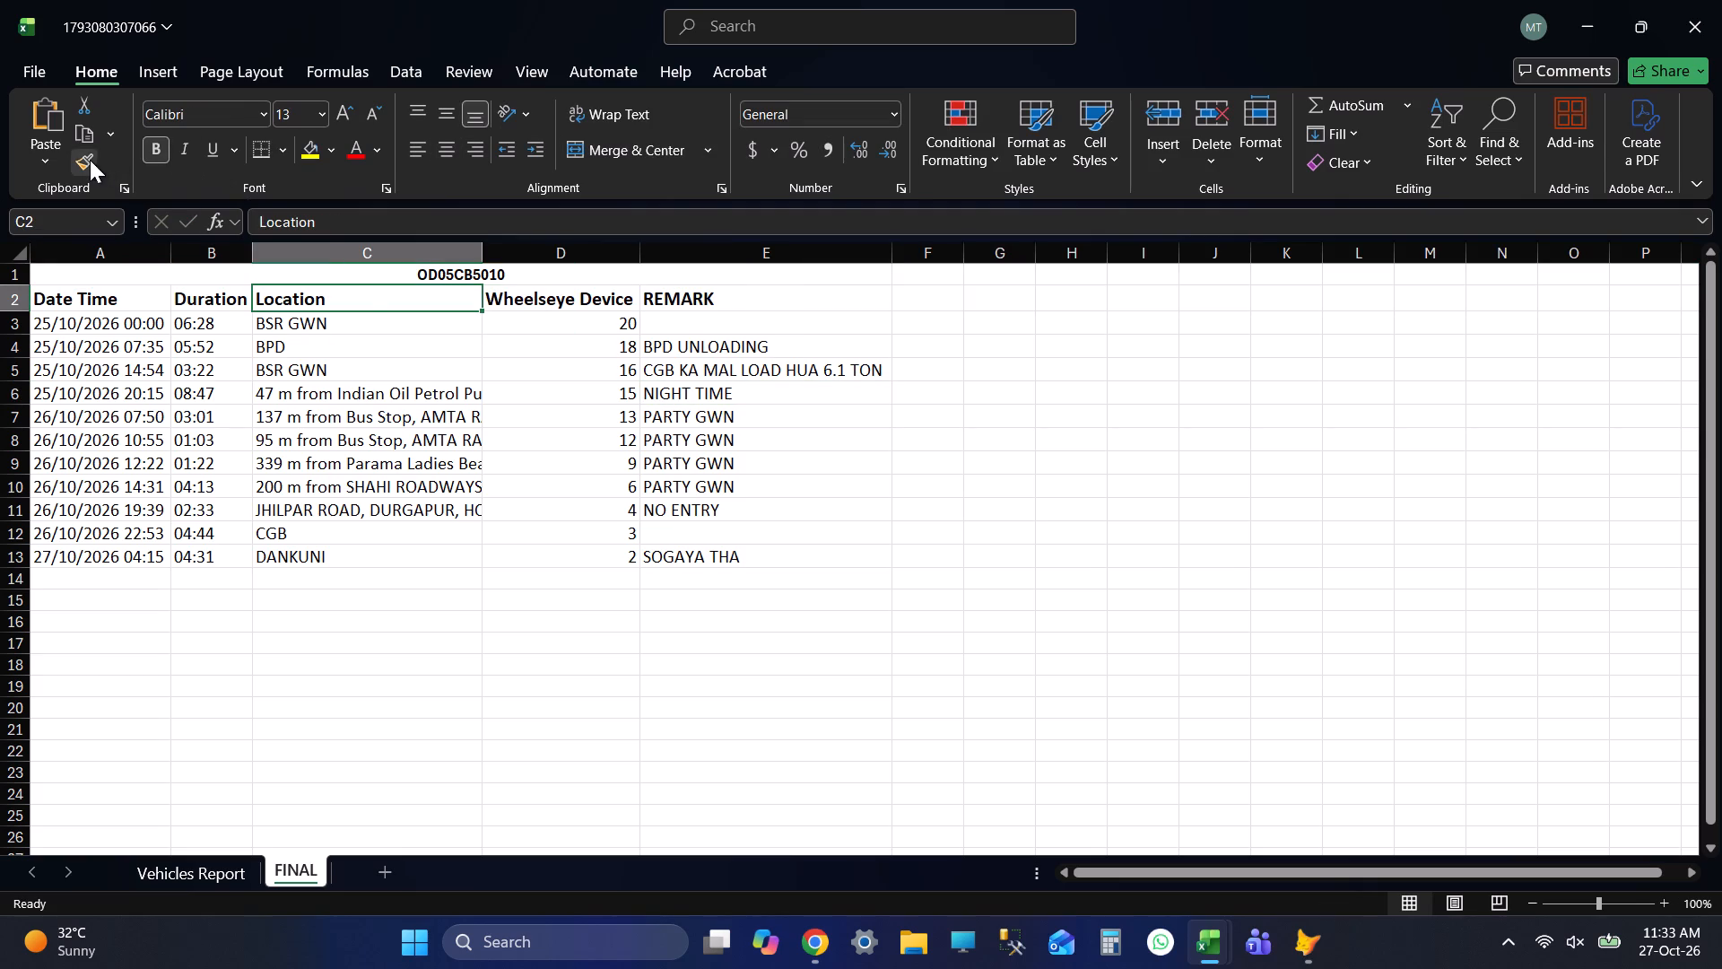
left_click(86, 160)
left_click(456, 273)
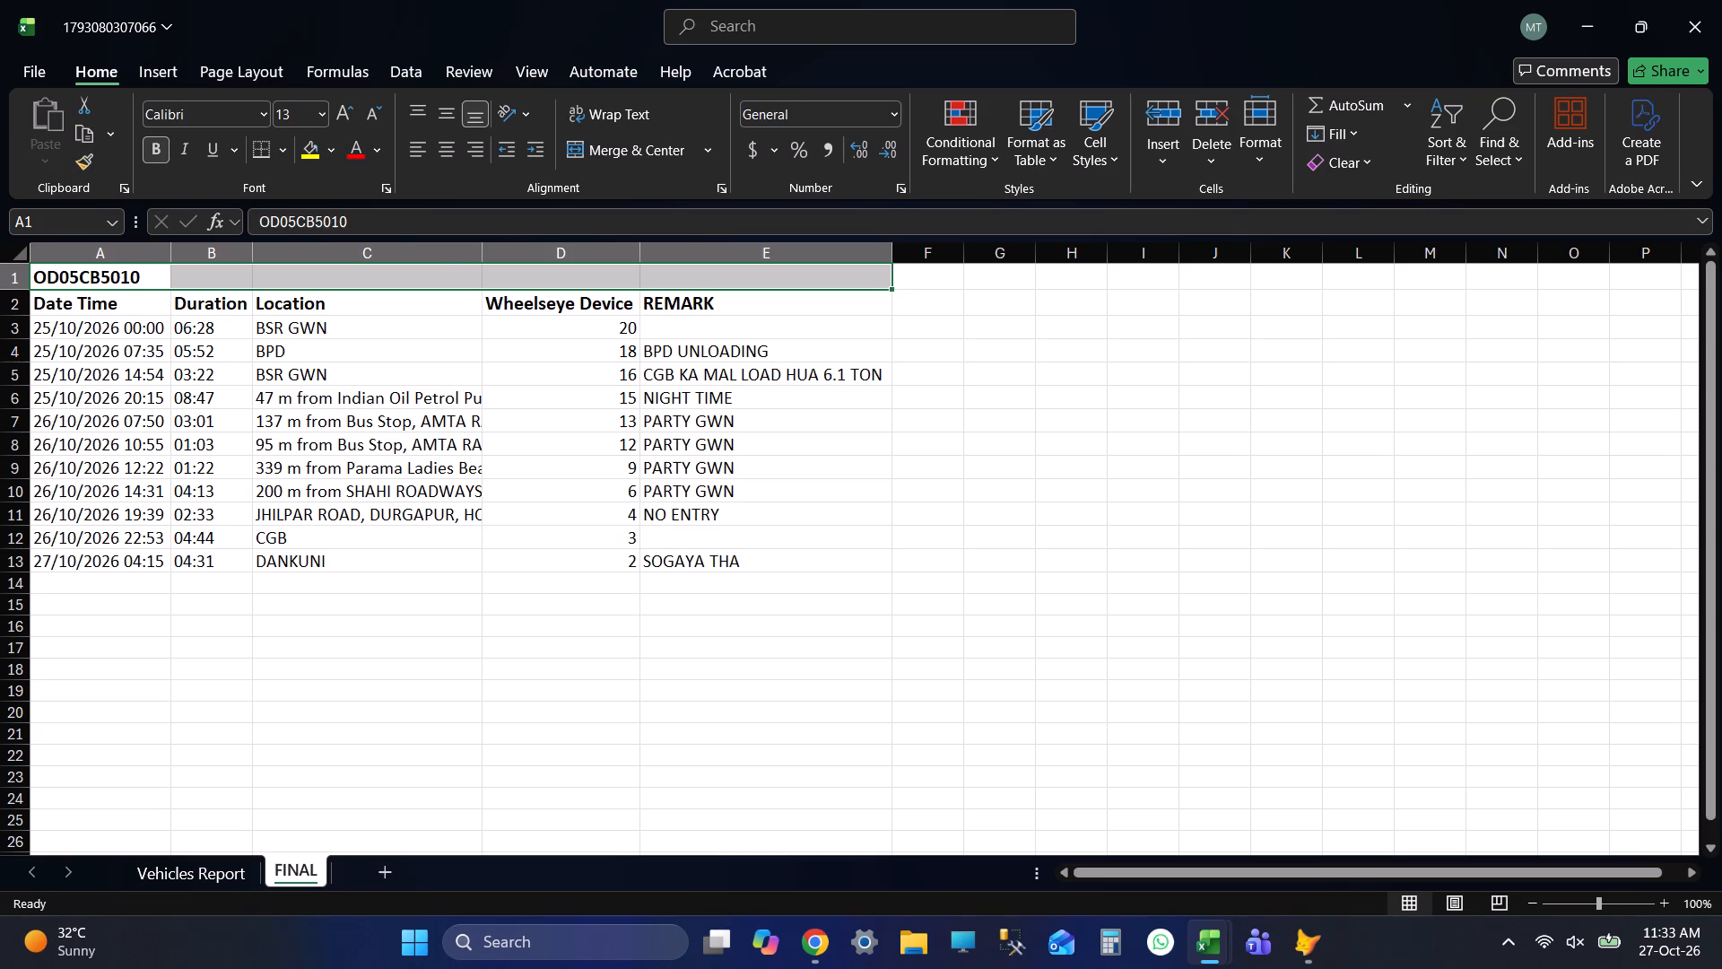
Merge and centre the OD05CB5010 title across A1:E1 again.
left_click(315, 272)
left_click_drag(119, 273, 813, 276)
left_click(611, 154)
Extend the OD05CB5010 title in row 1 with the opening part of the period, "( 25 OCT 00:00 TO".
double_click(559, 268)
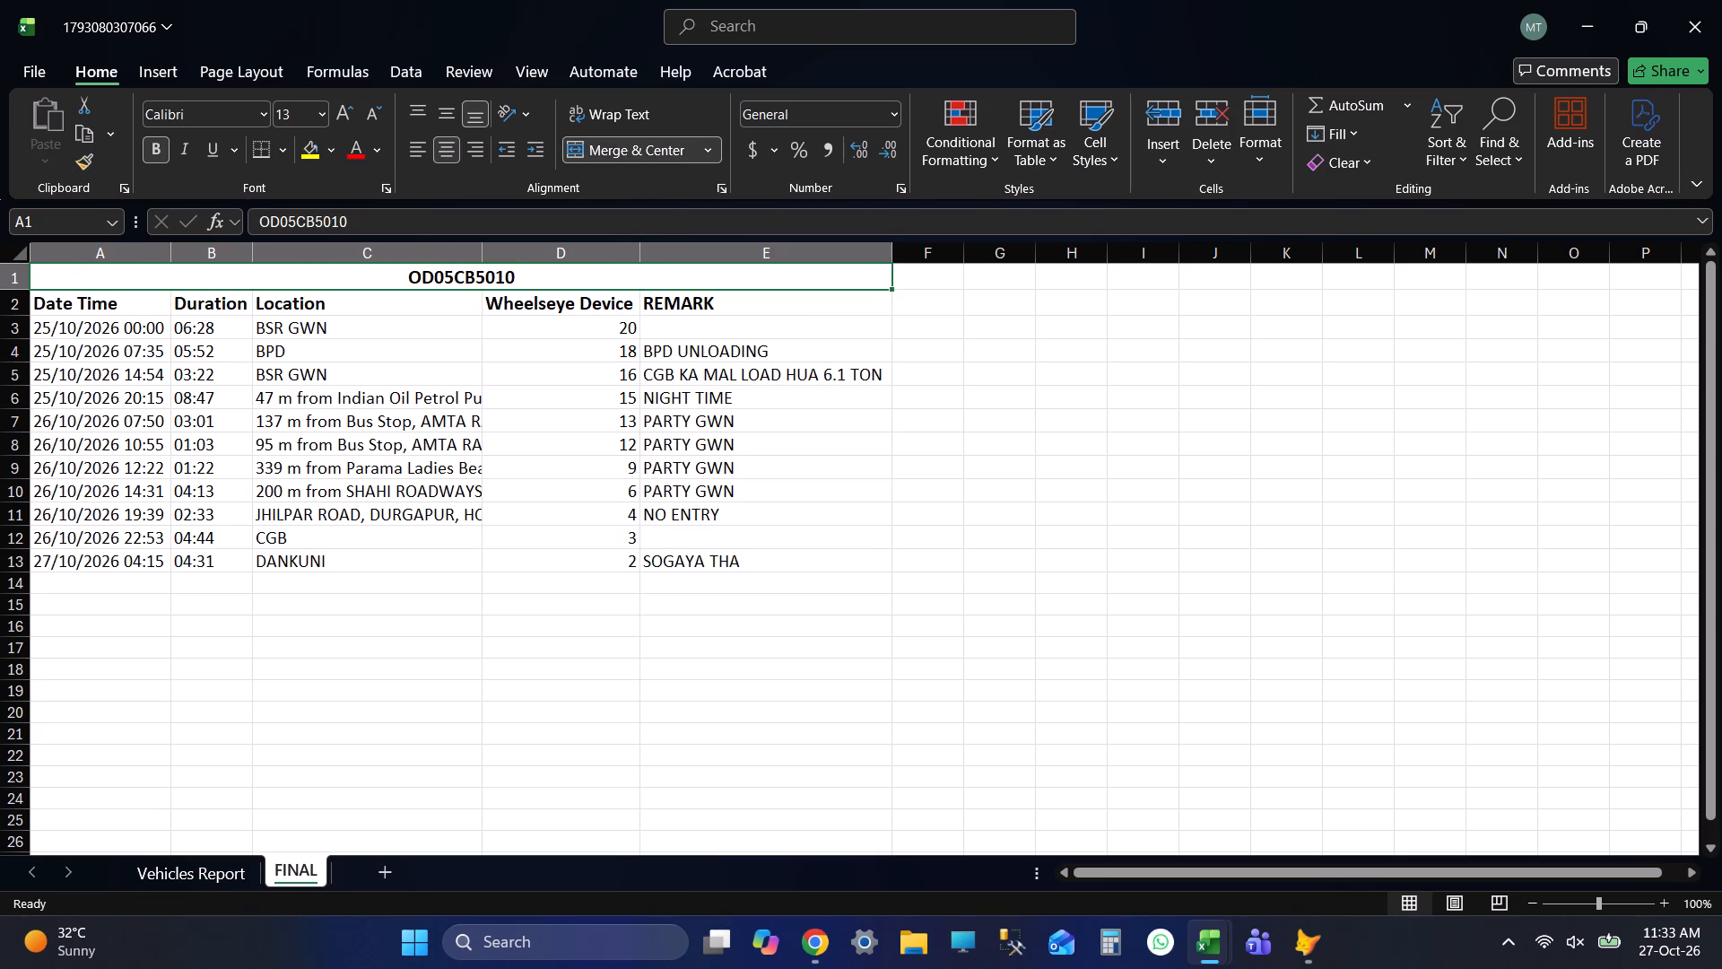
key("space")
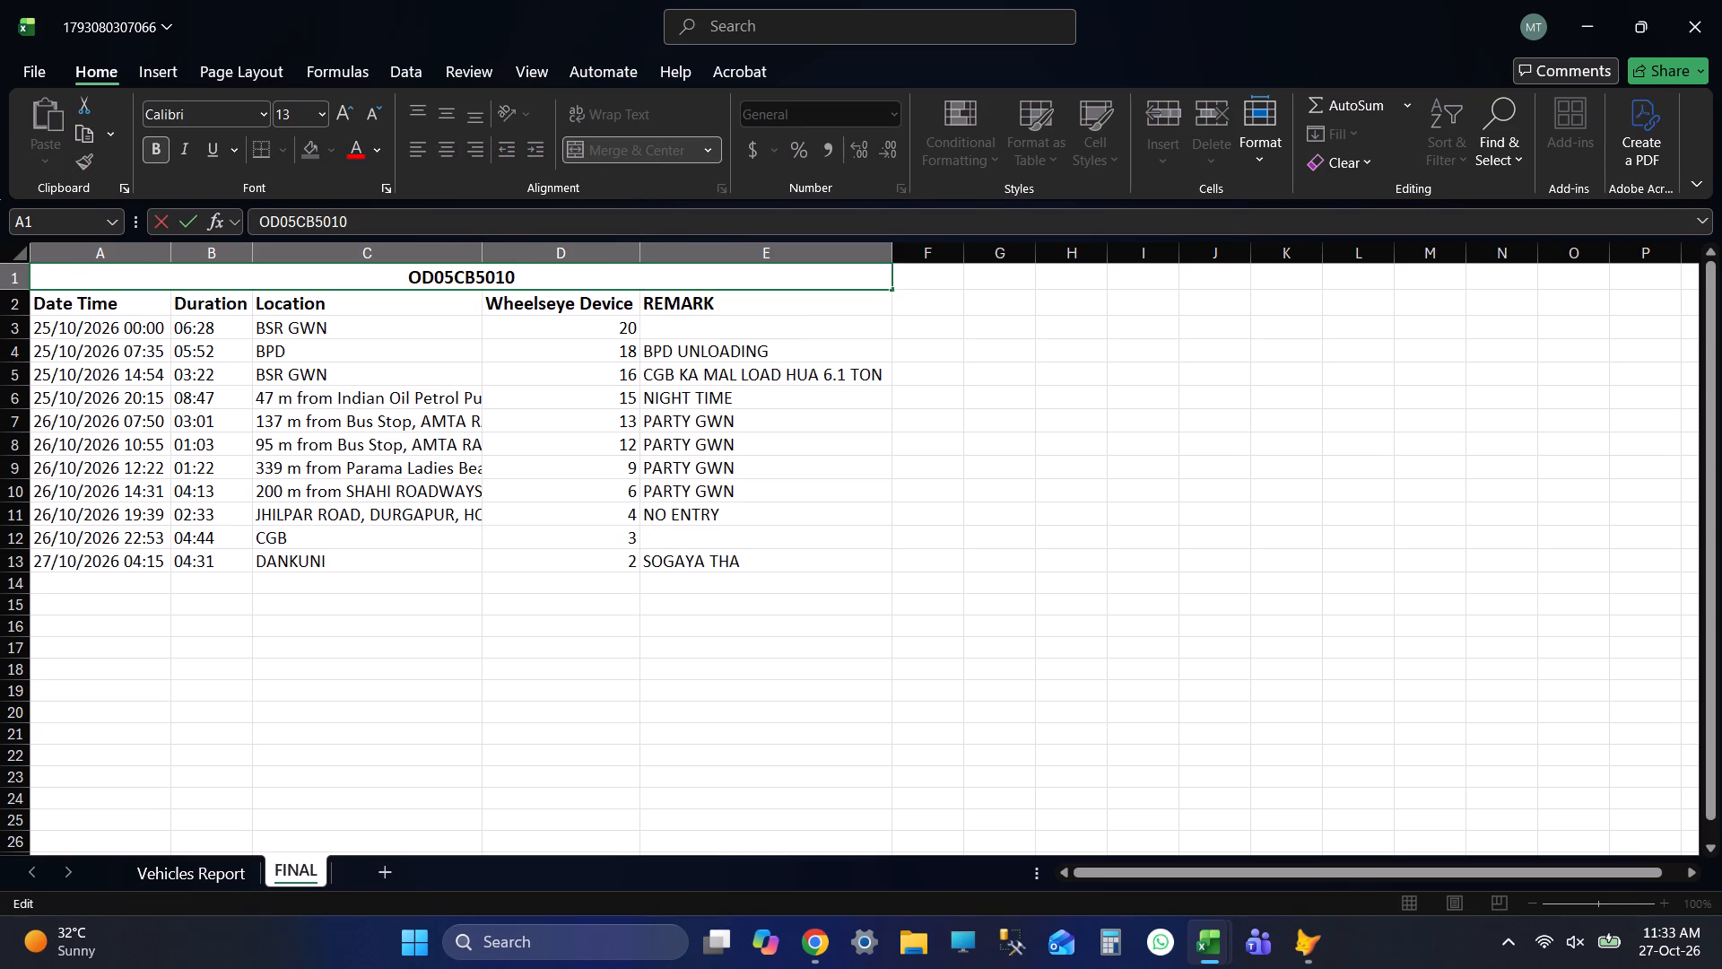
key("shift+parenleft")
key("alt+Tab")
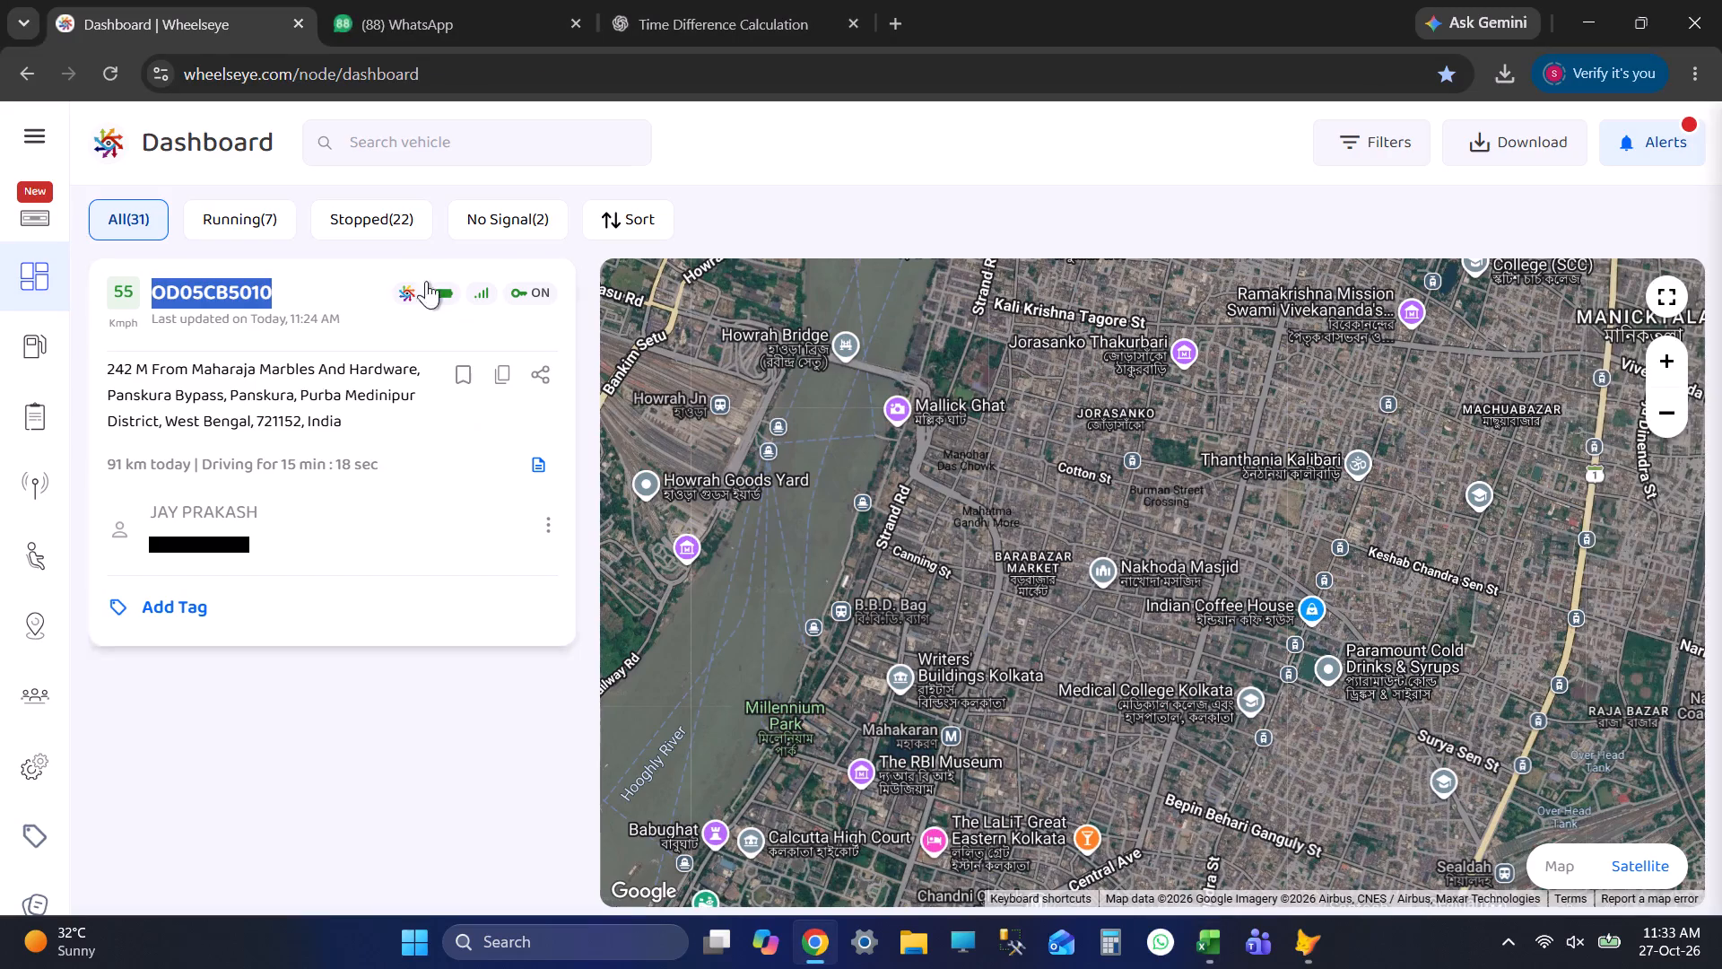
key("alt+Tab")
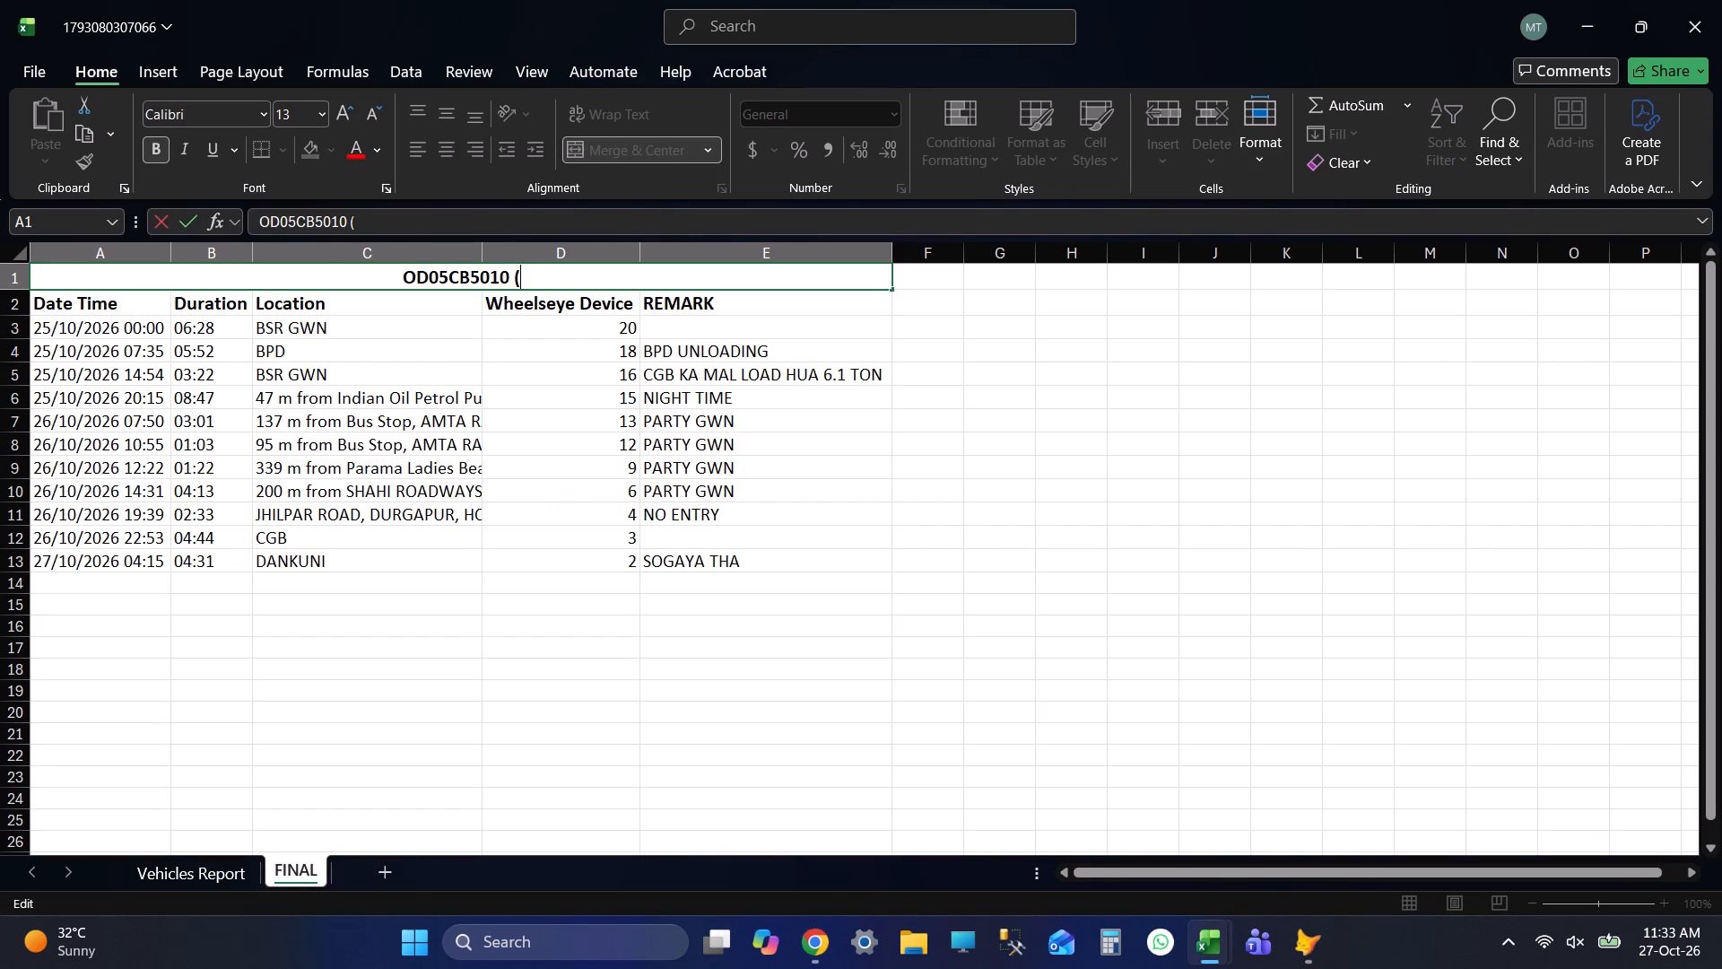
key("space")
type("25")
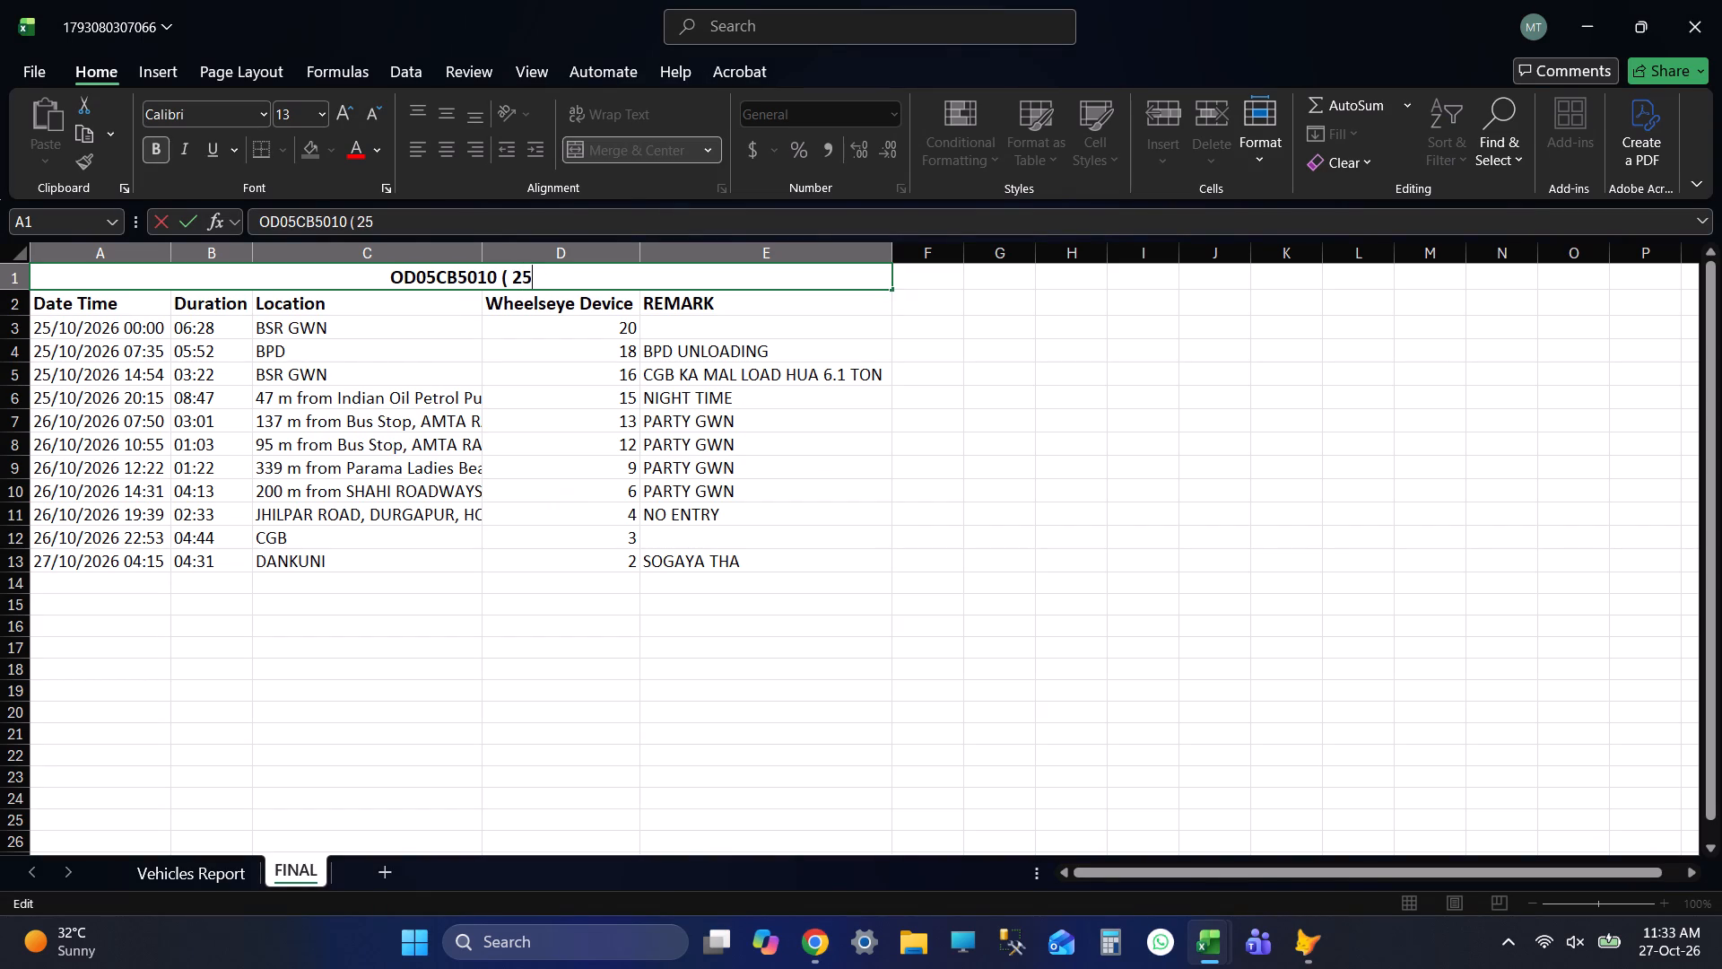
key("space")
type("OCT")
key("space")
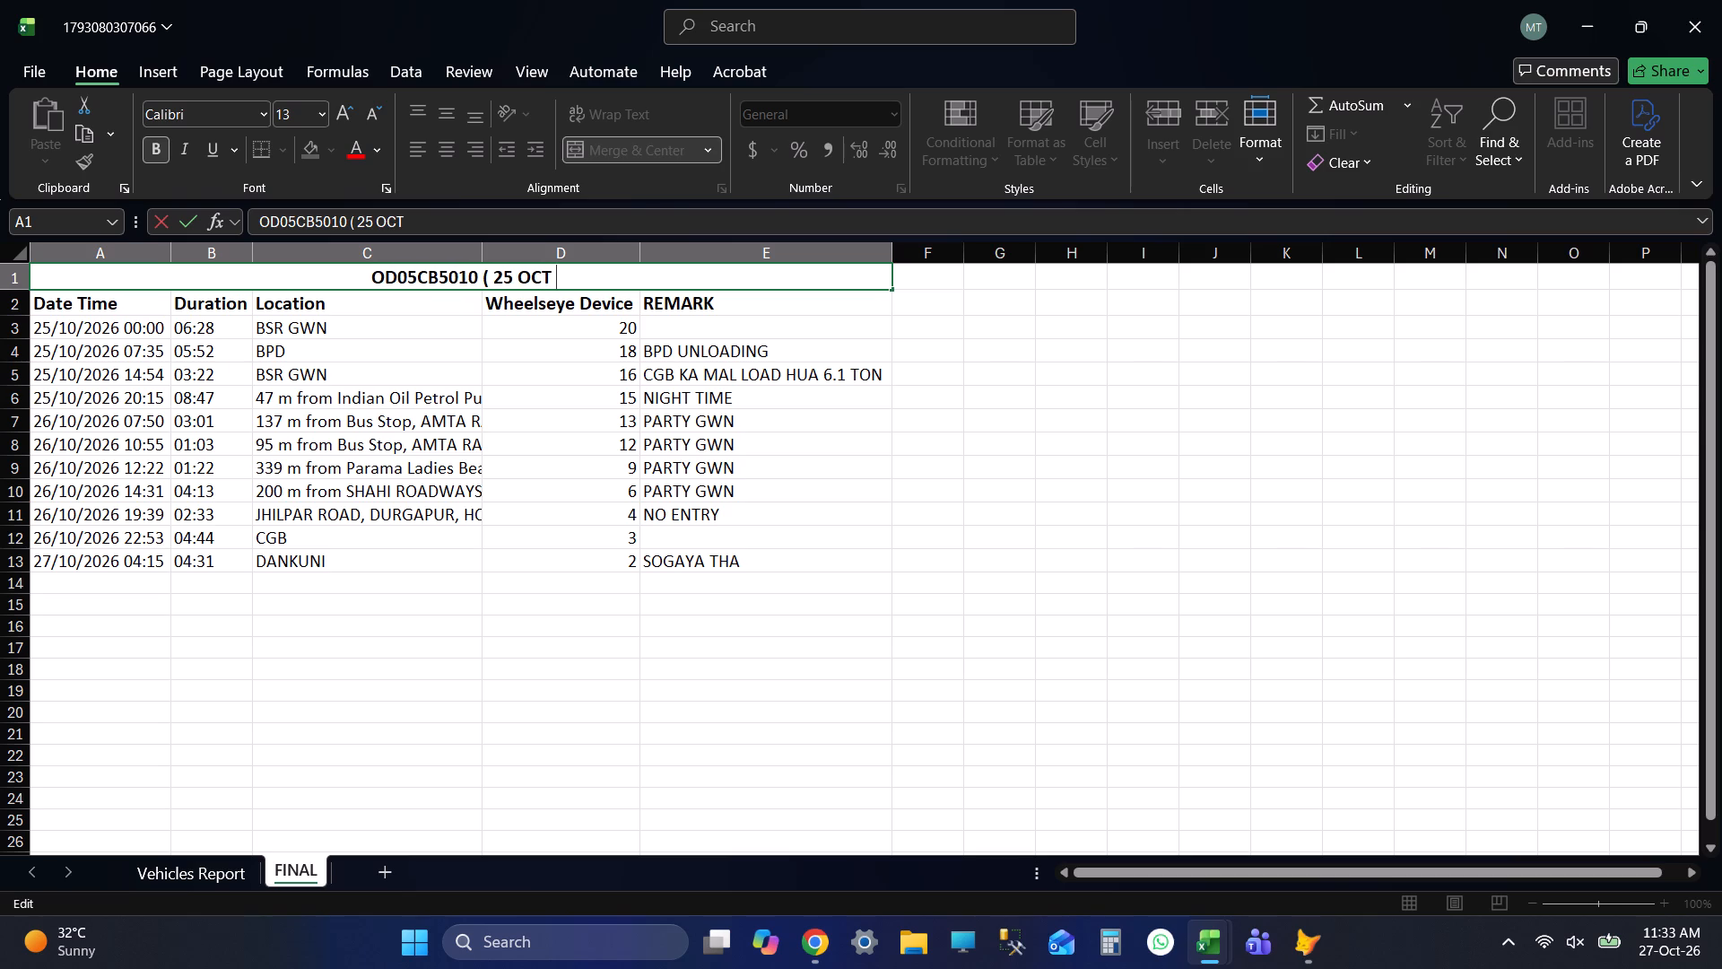
type("00")
key("BackSpace")
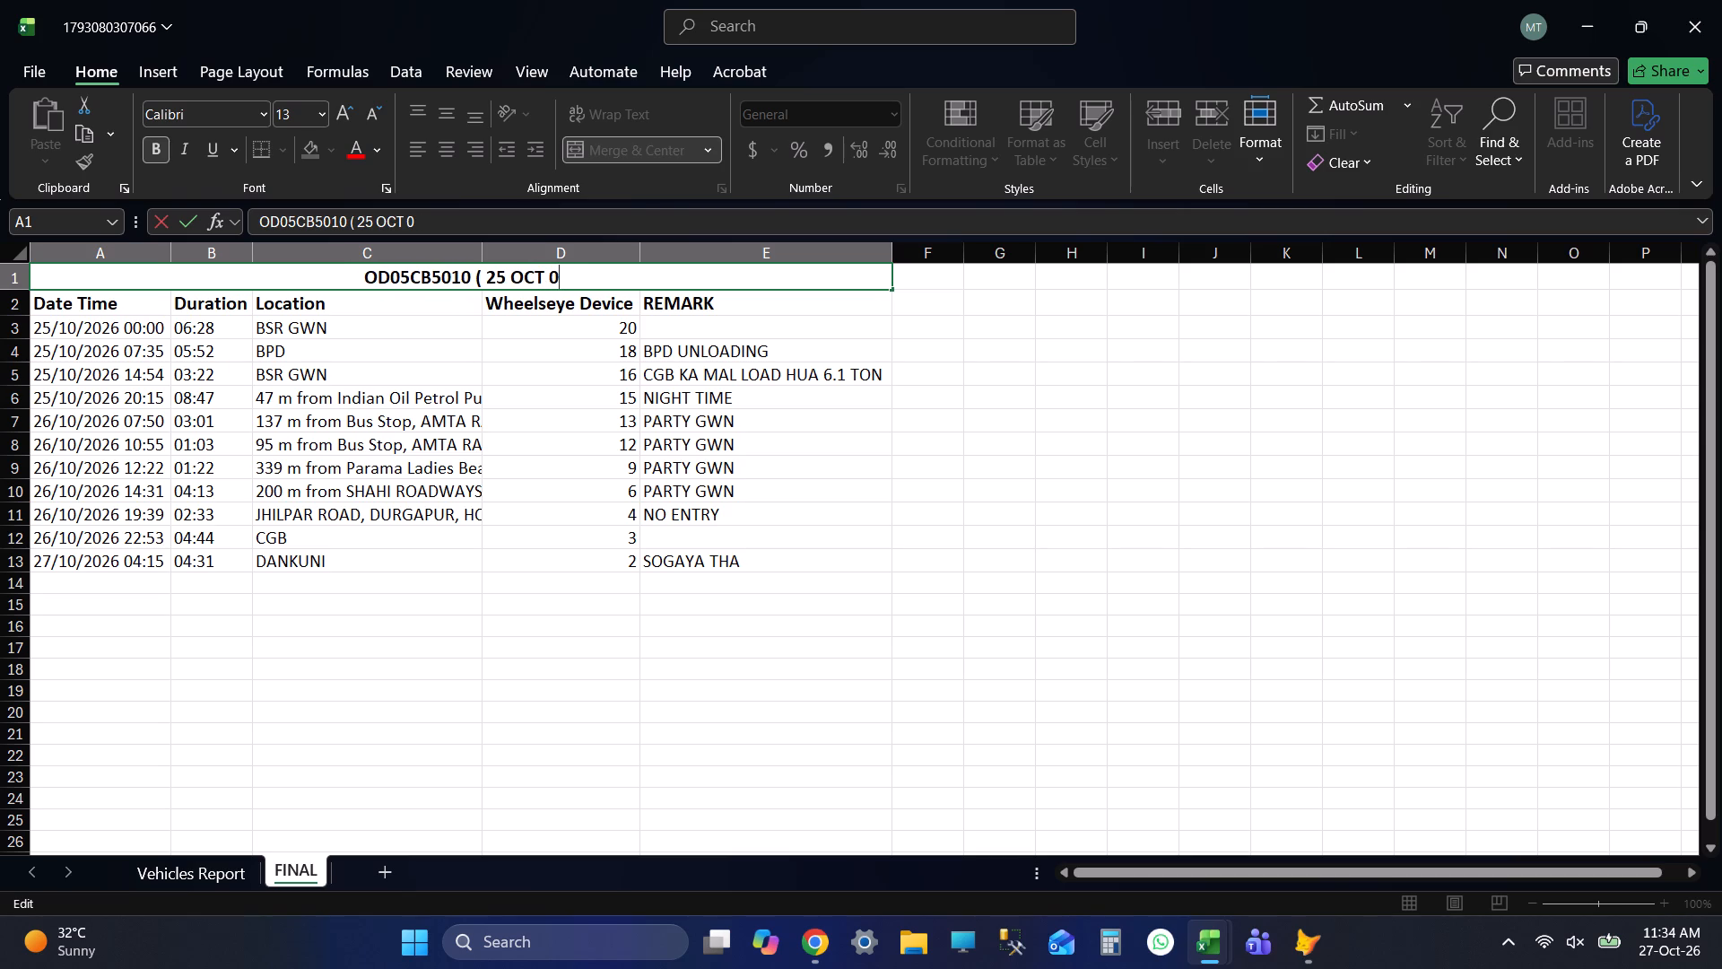
key("shift+colon")
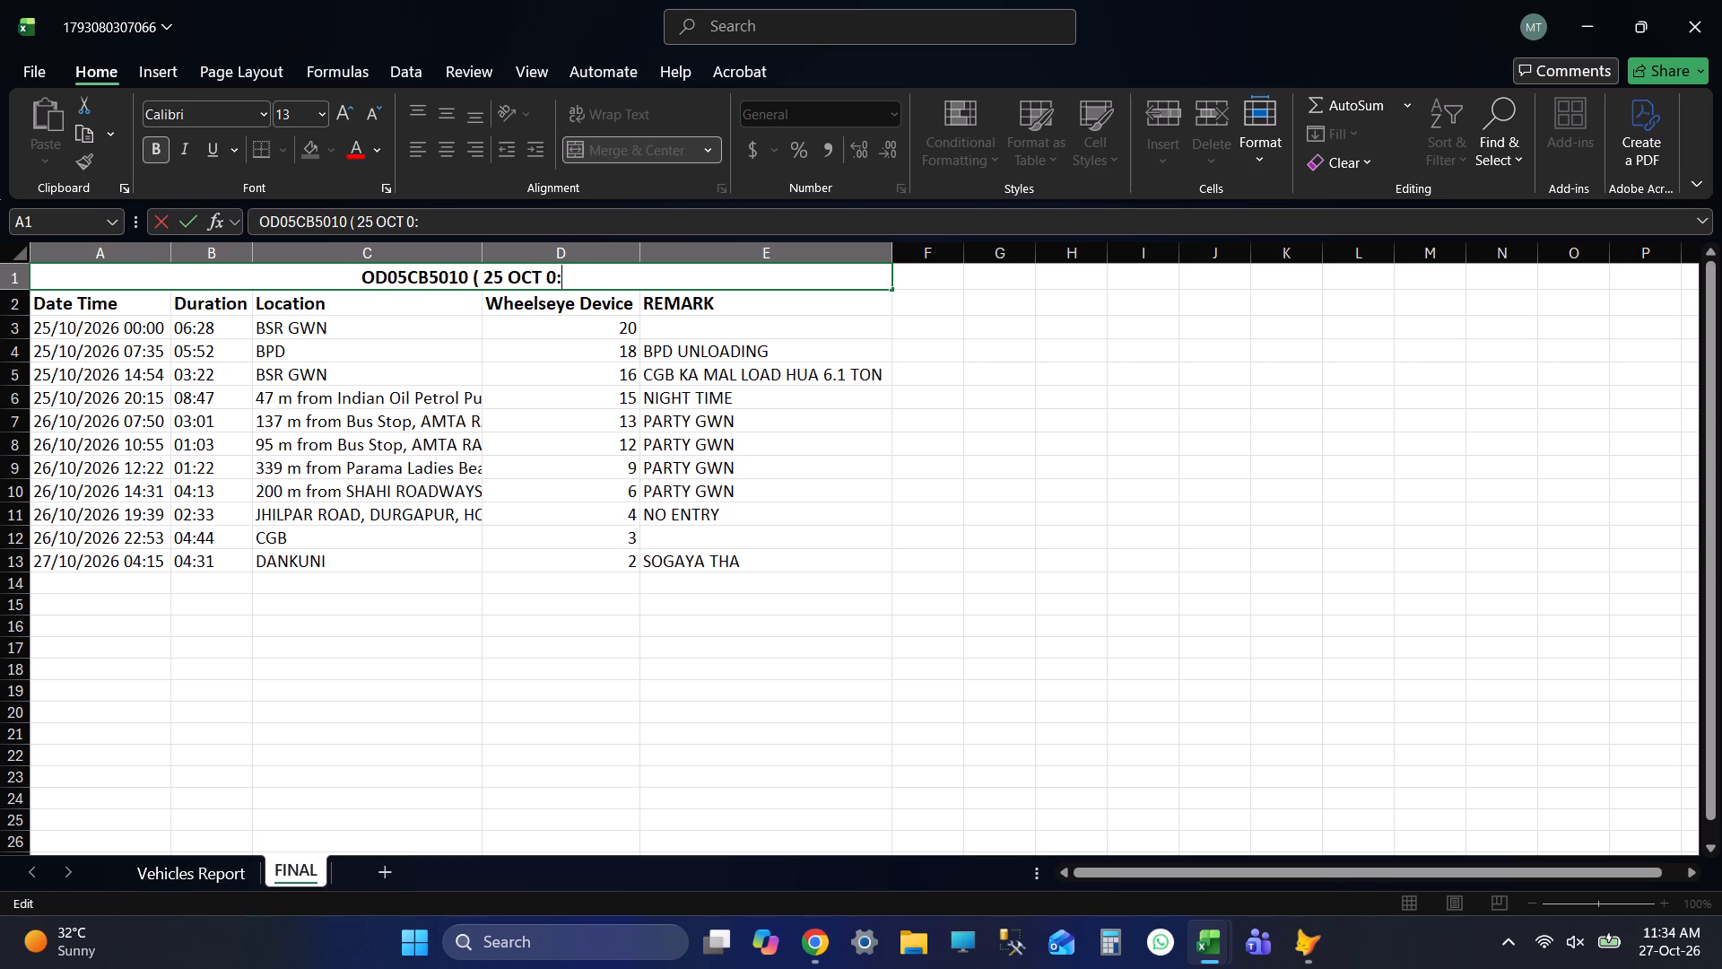
key("BackSpace")
key("BackSpace")
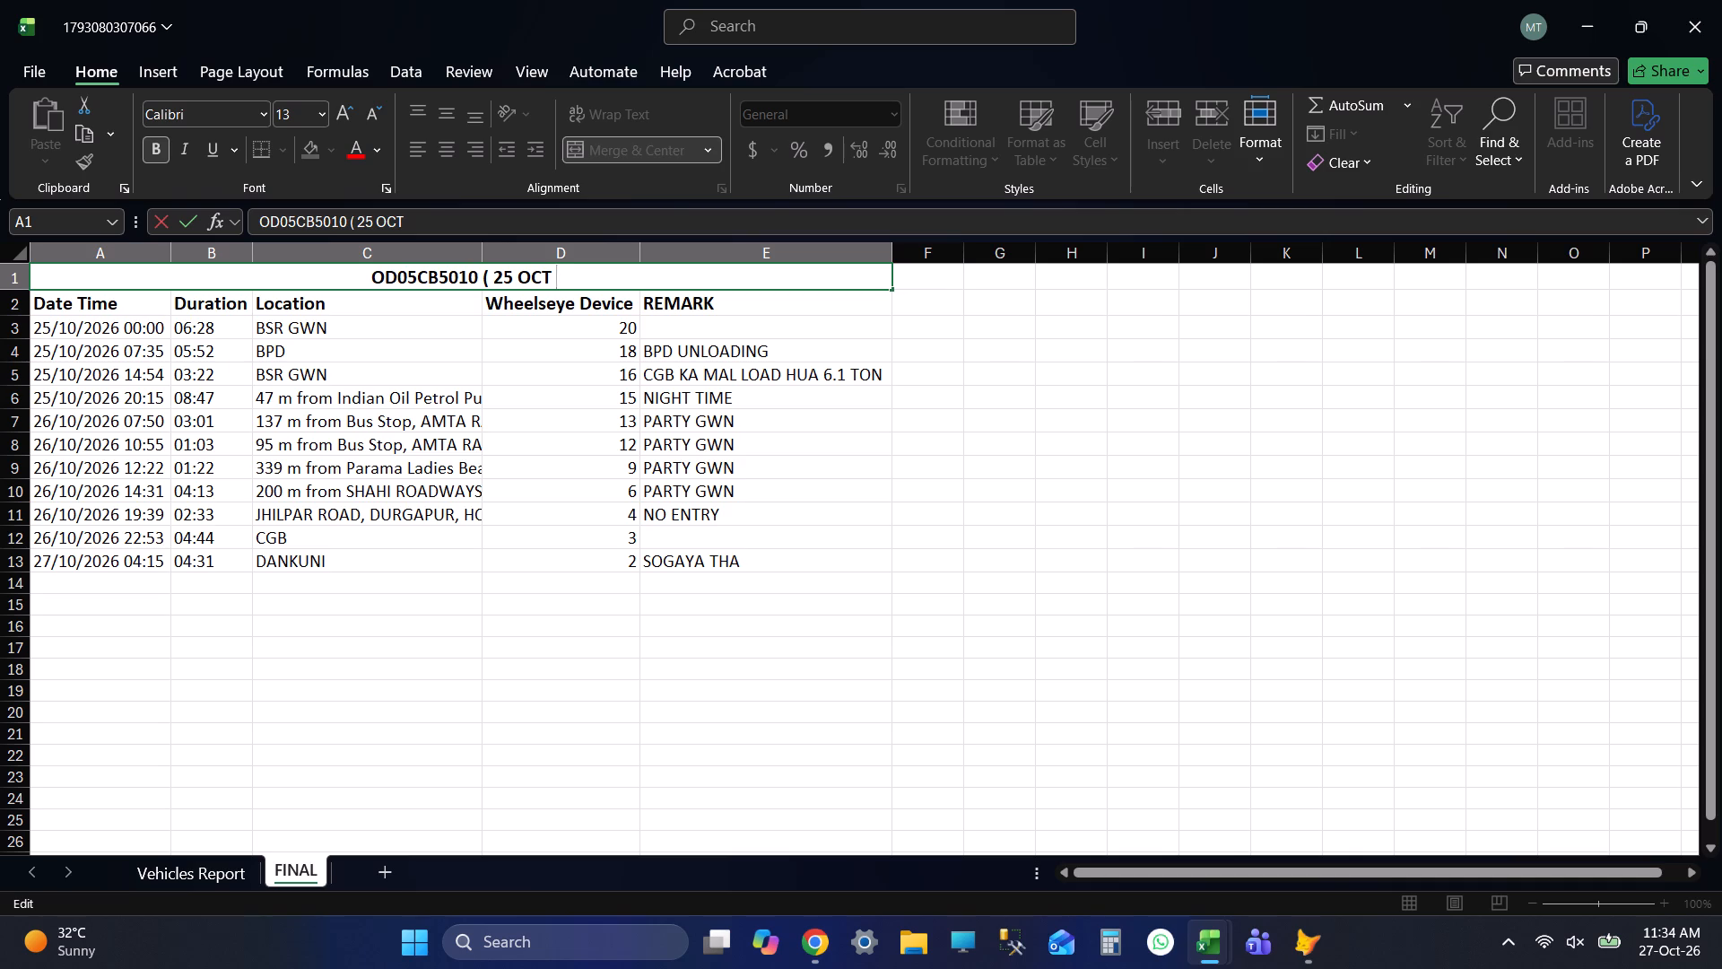
type("00")
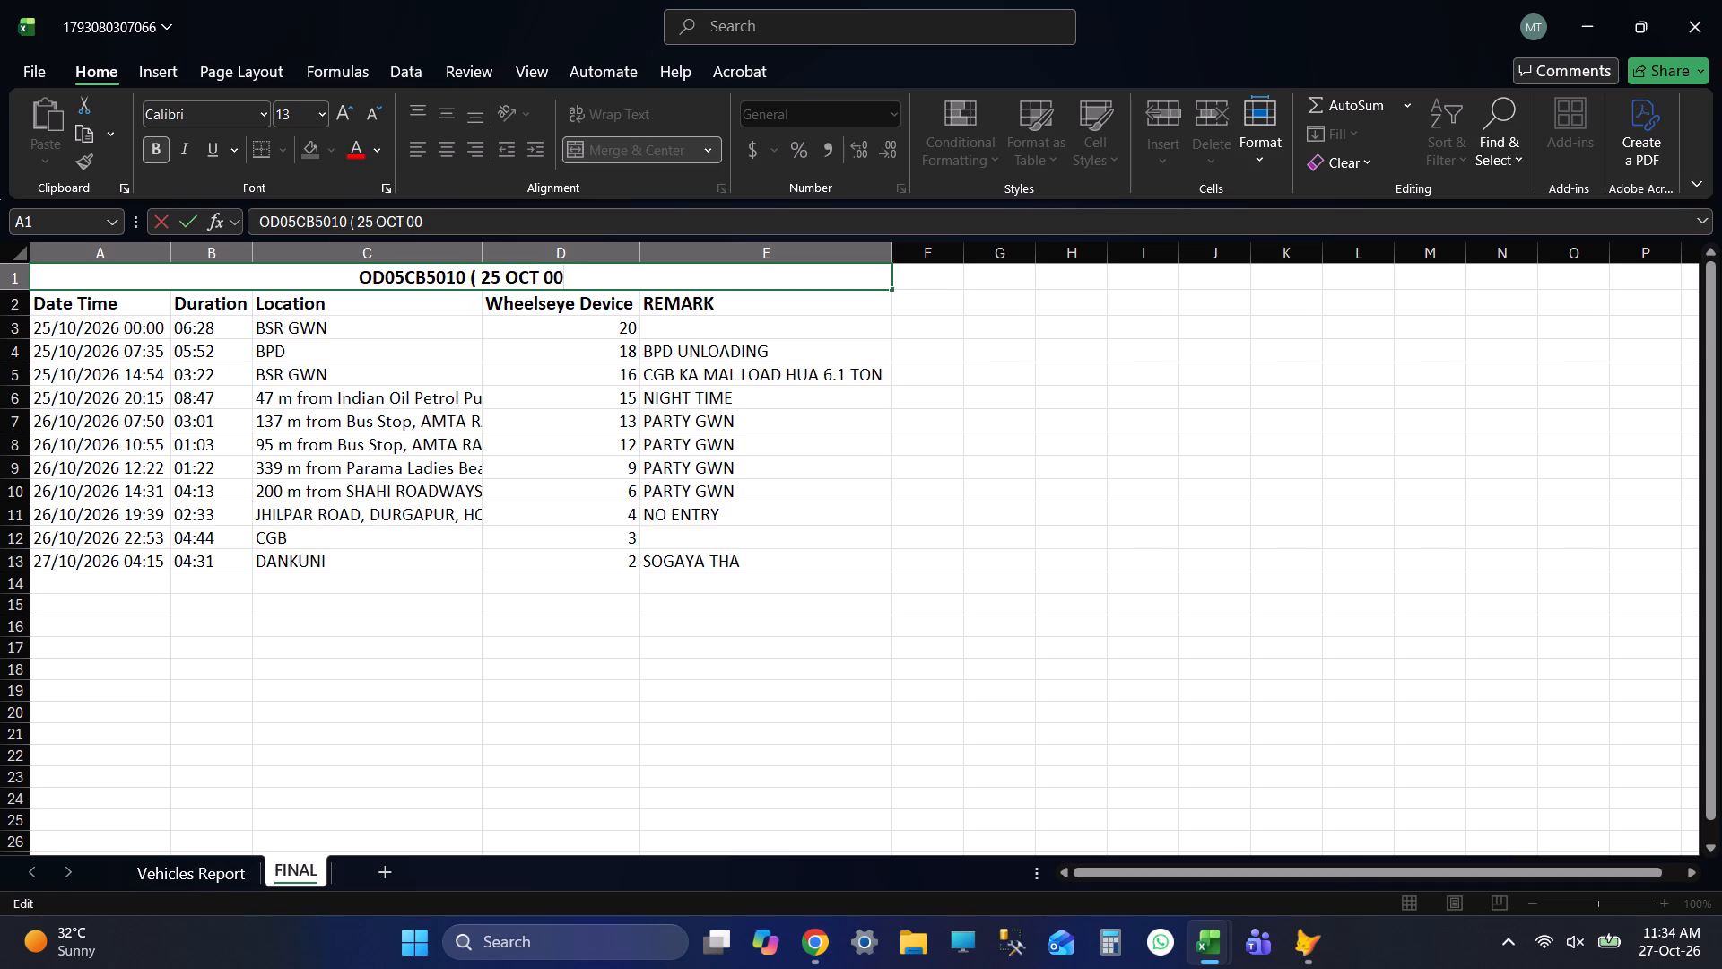
type(":00 TO")
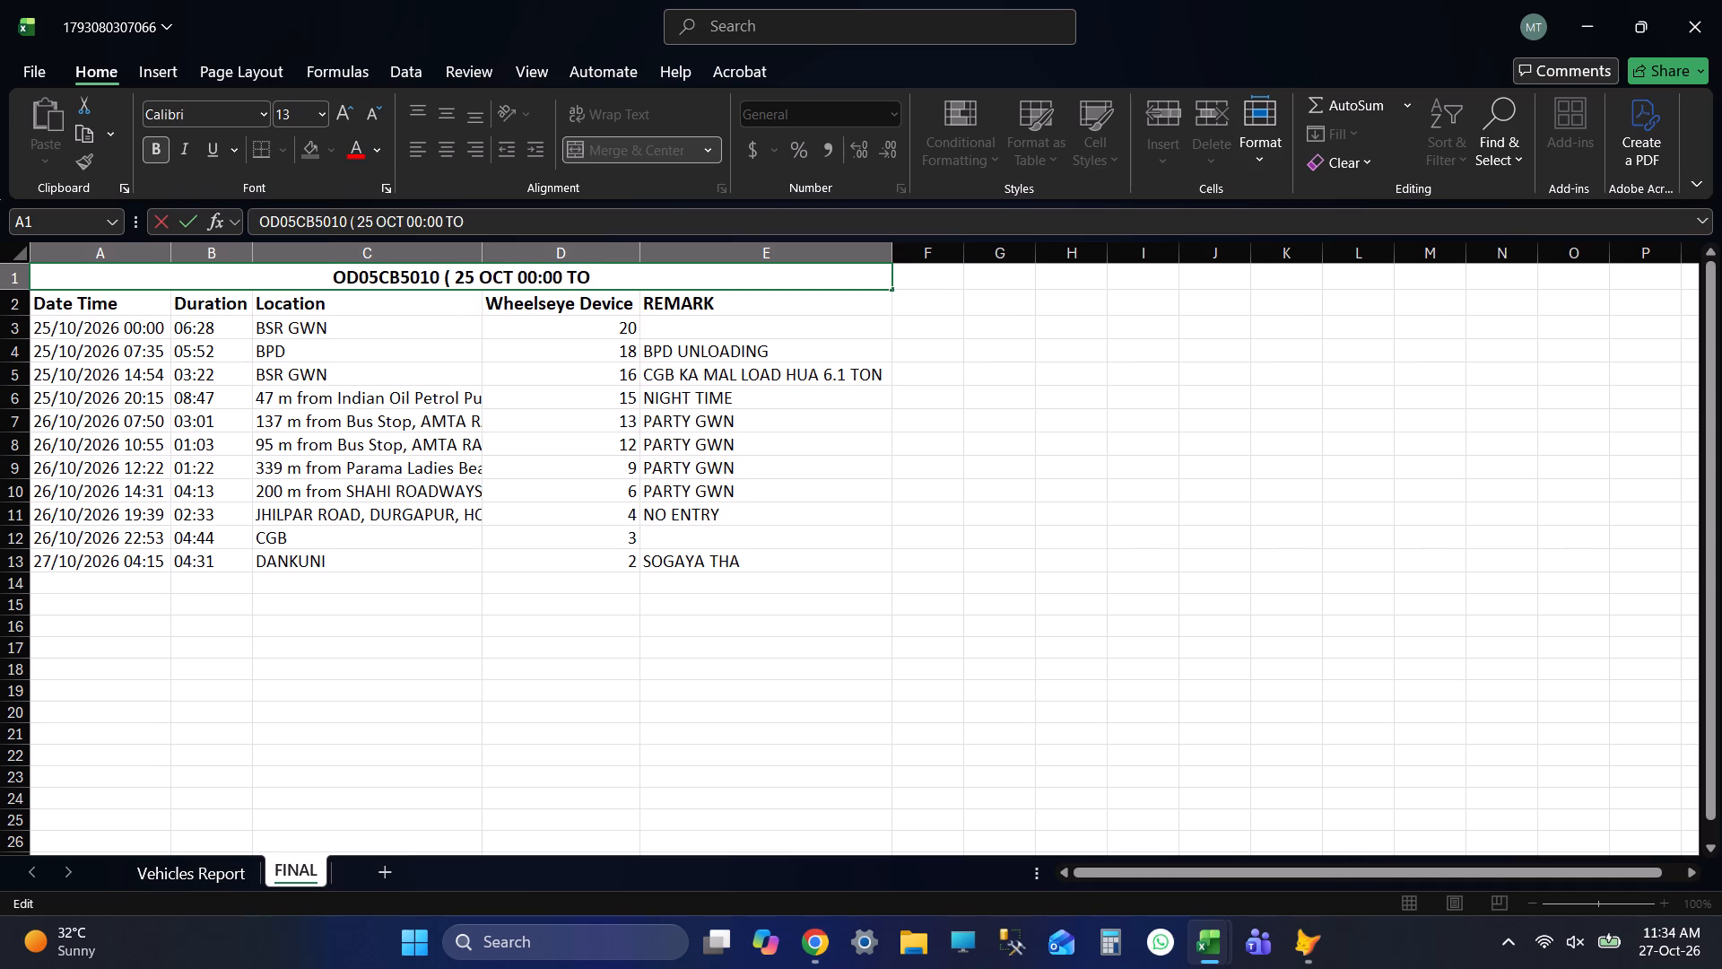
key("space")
left_click(325, 564)
Check the date and time of the DANKUNI stoppage in the last row for the end of the title's period.
key("shift+Tab")
key("shift+Tab")
key("shift+Tab")
key("shift+Tab")
key("shift+Tab")
key("shift+Tab")
key("shift+Tab")
key("shift+Tab")
key("shift+Tab")
key("shift+Tab")
key("shift+Tab")
key("shift+Tab")
key("shift+Tab")
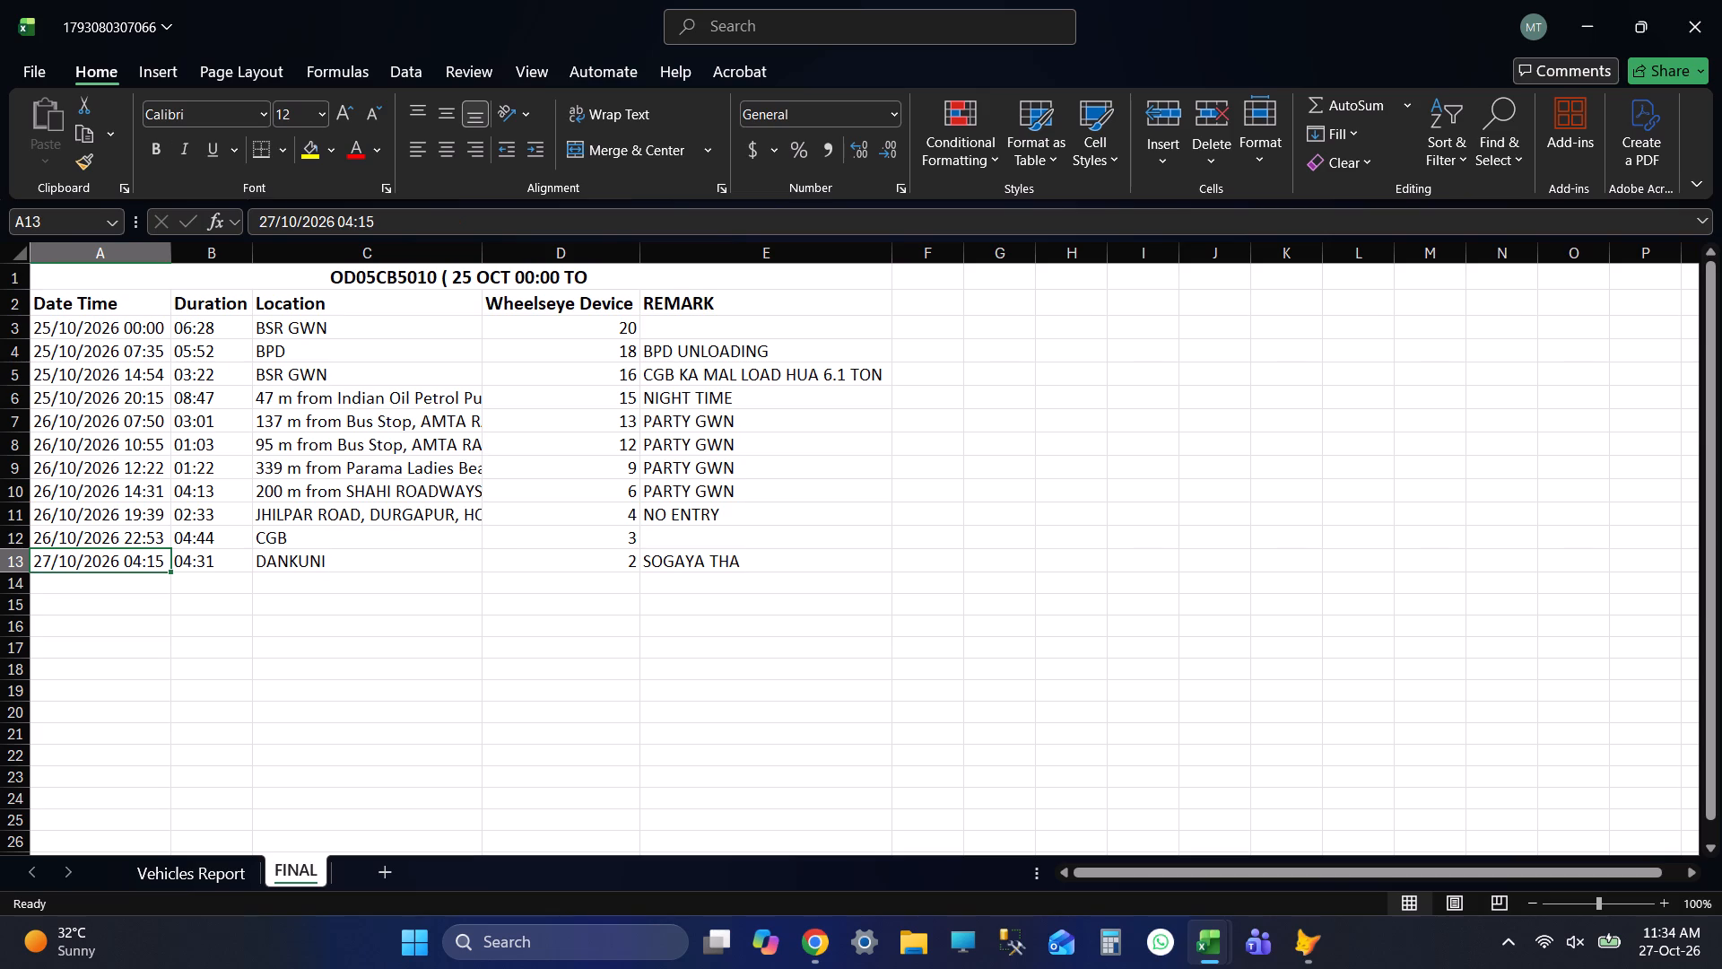
Copy the To Time of the last DANKUNI stoppage from the Vehicles Report sheet and switch to the Wheelseye dashboard in Chrome.
key("alt+Tab")
key("alt+Tab")
left_click(227, 860)
left_click(387, 565)
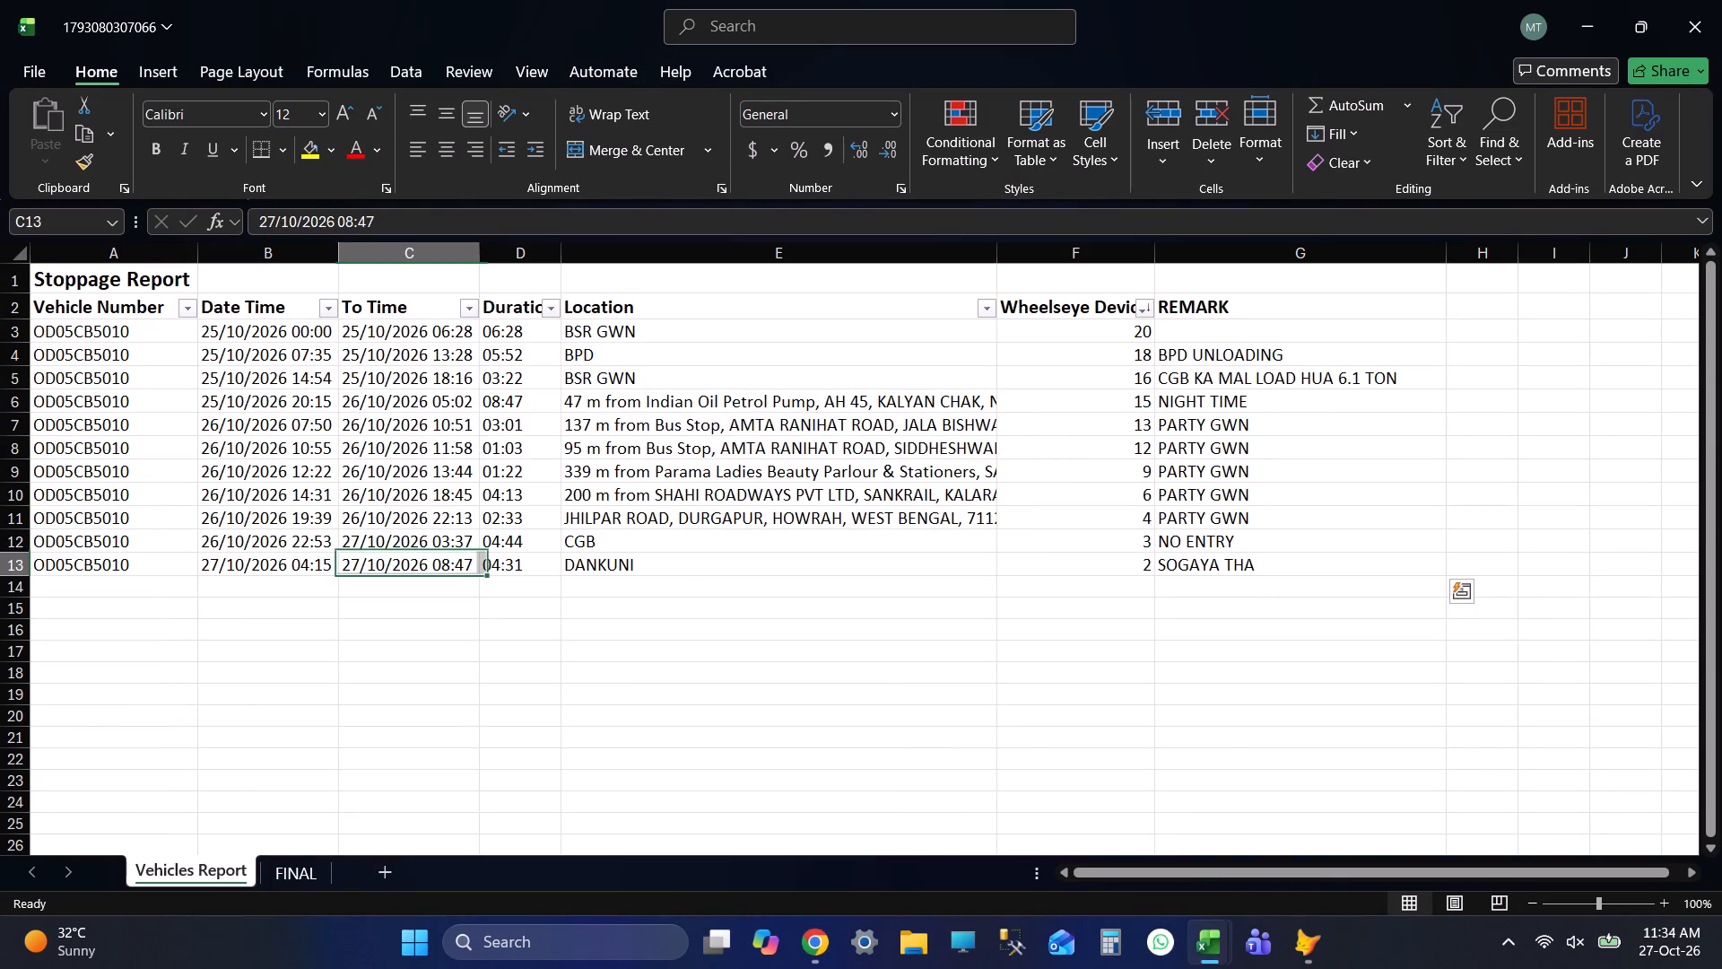
key("ctrl+c")
key("alt+Tab")
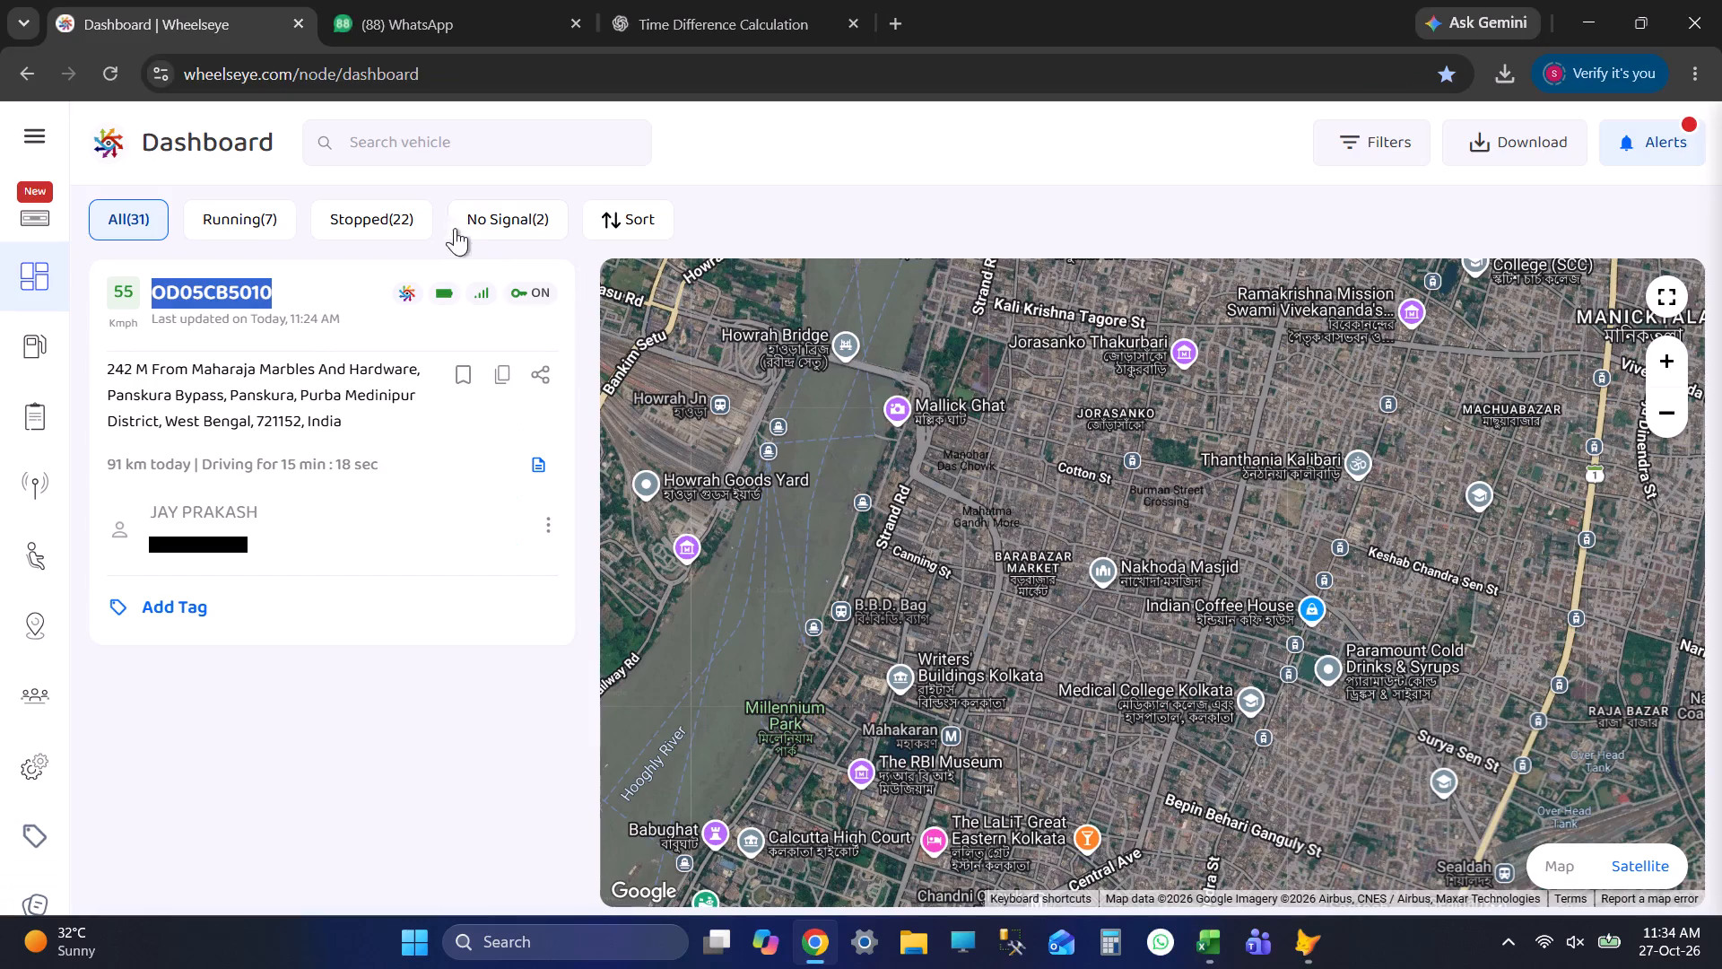
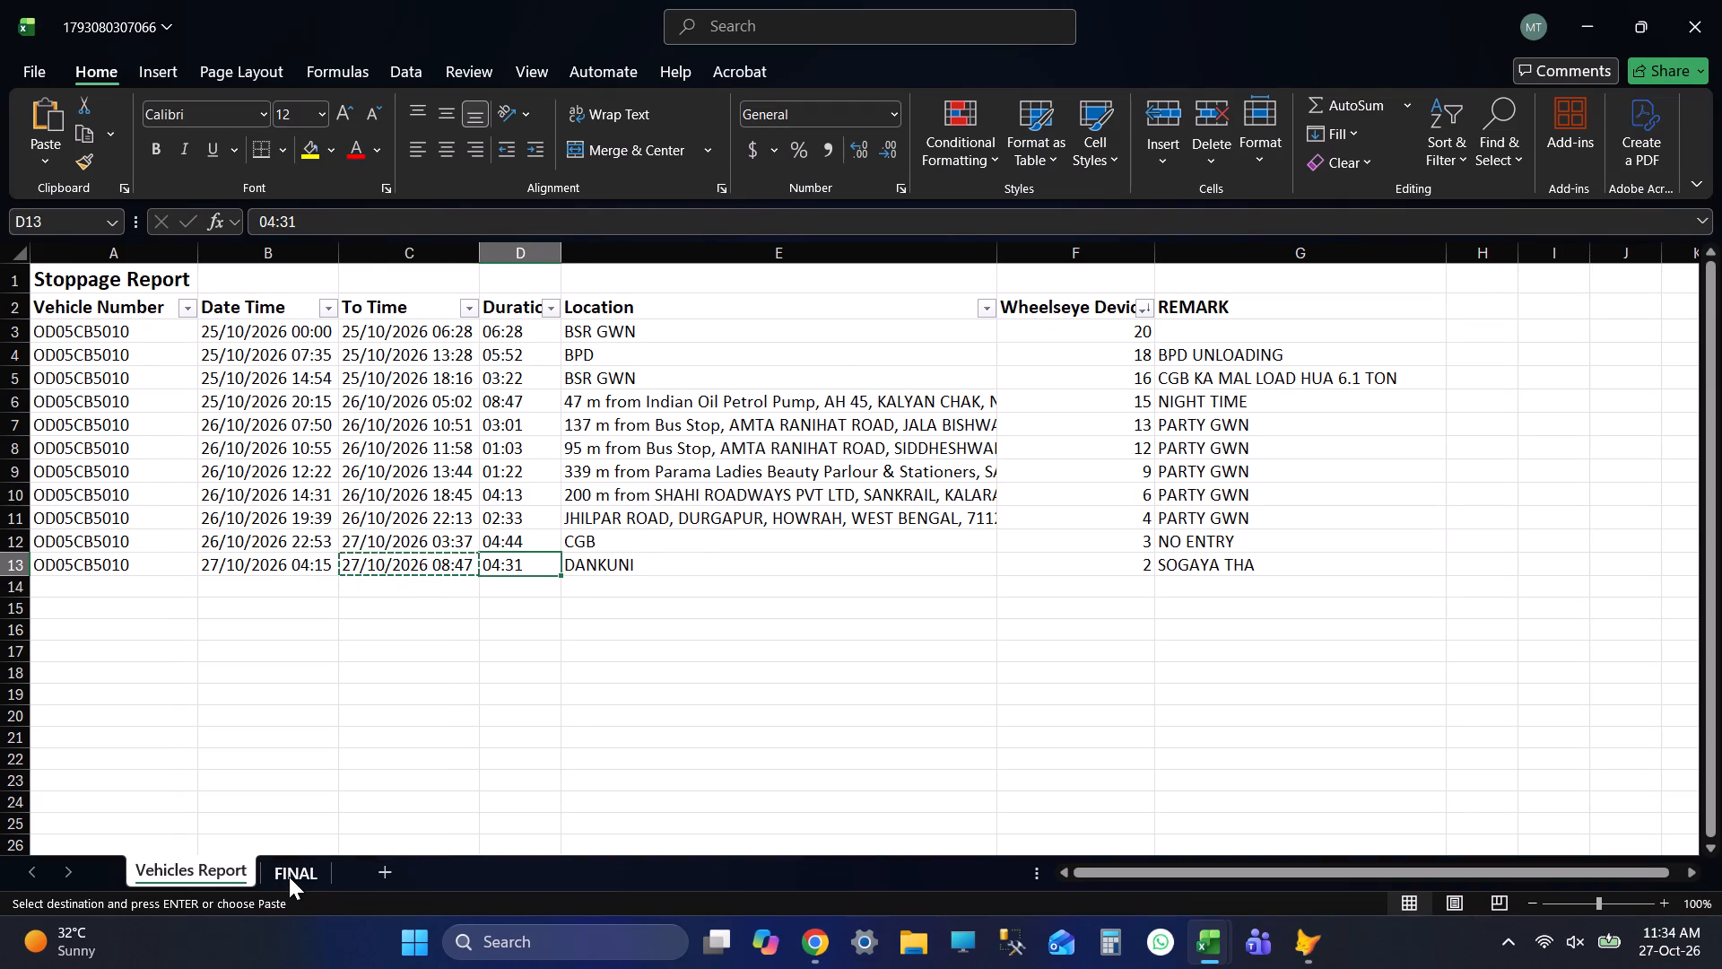
Continue the row 1 title on the FINAL sheet with the period's end date, "27 OCT", rechecking the last stoppage in Vehicles Report.
double_click(623, 279)
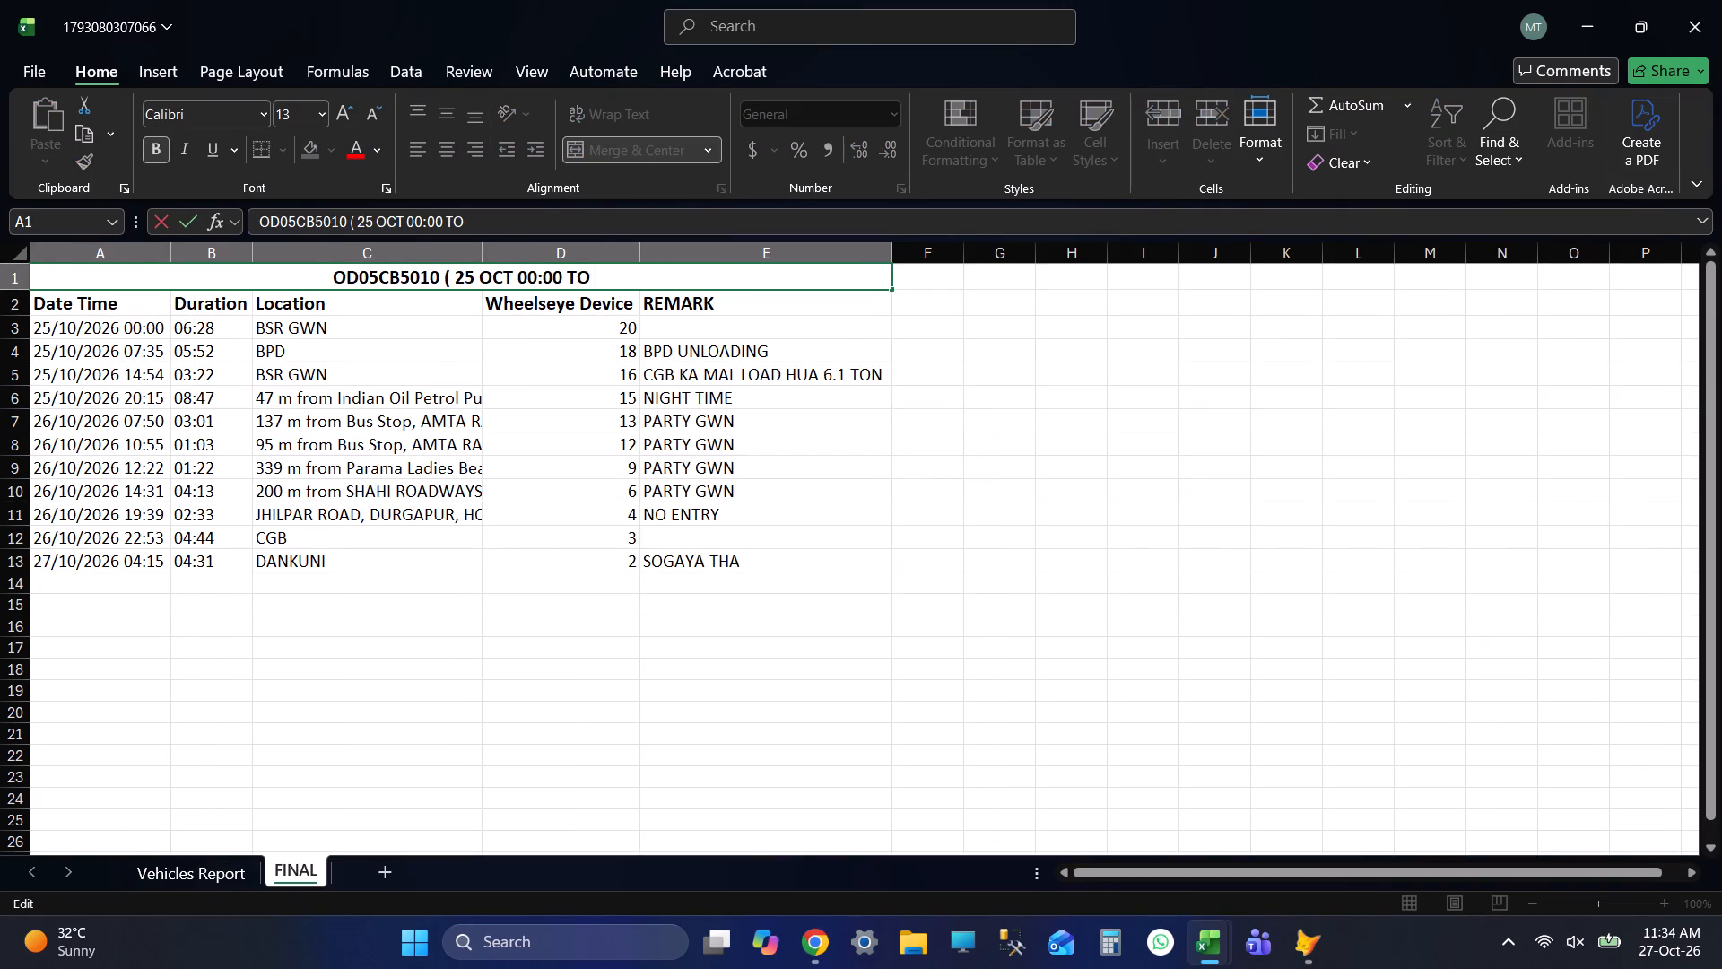
left_click(202, 877)
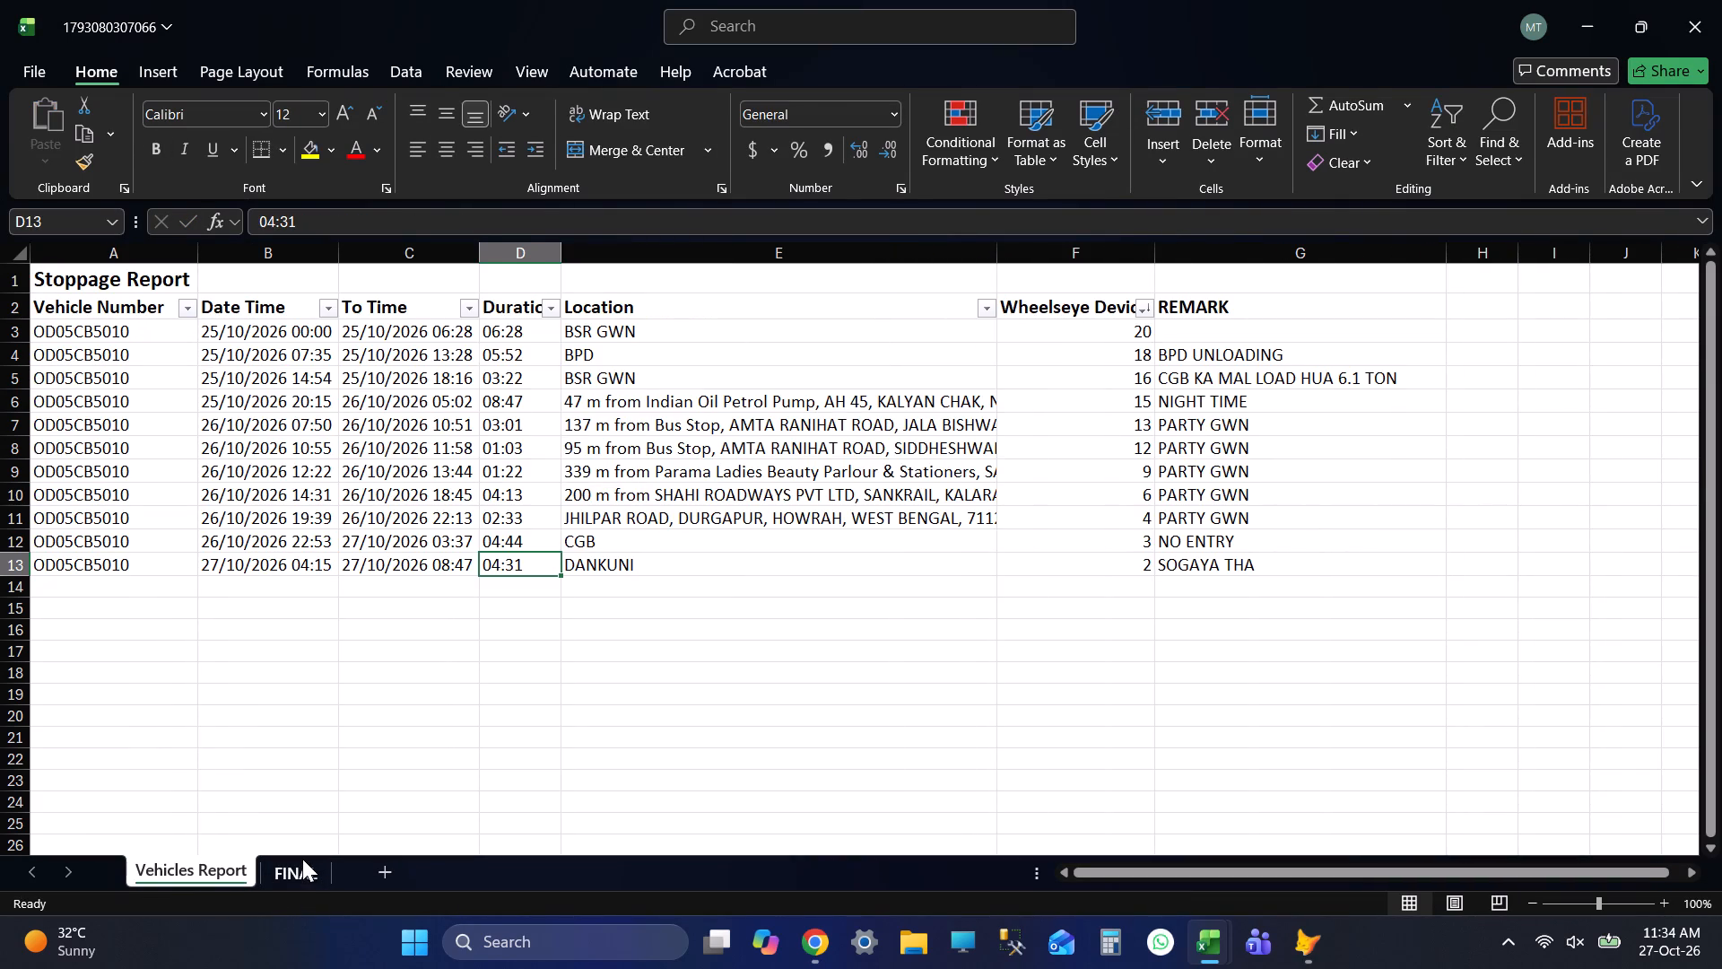
left_click(302, 859)
left_click(610, 289)
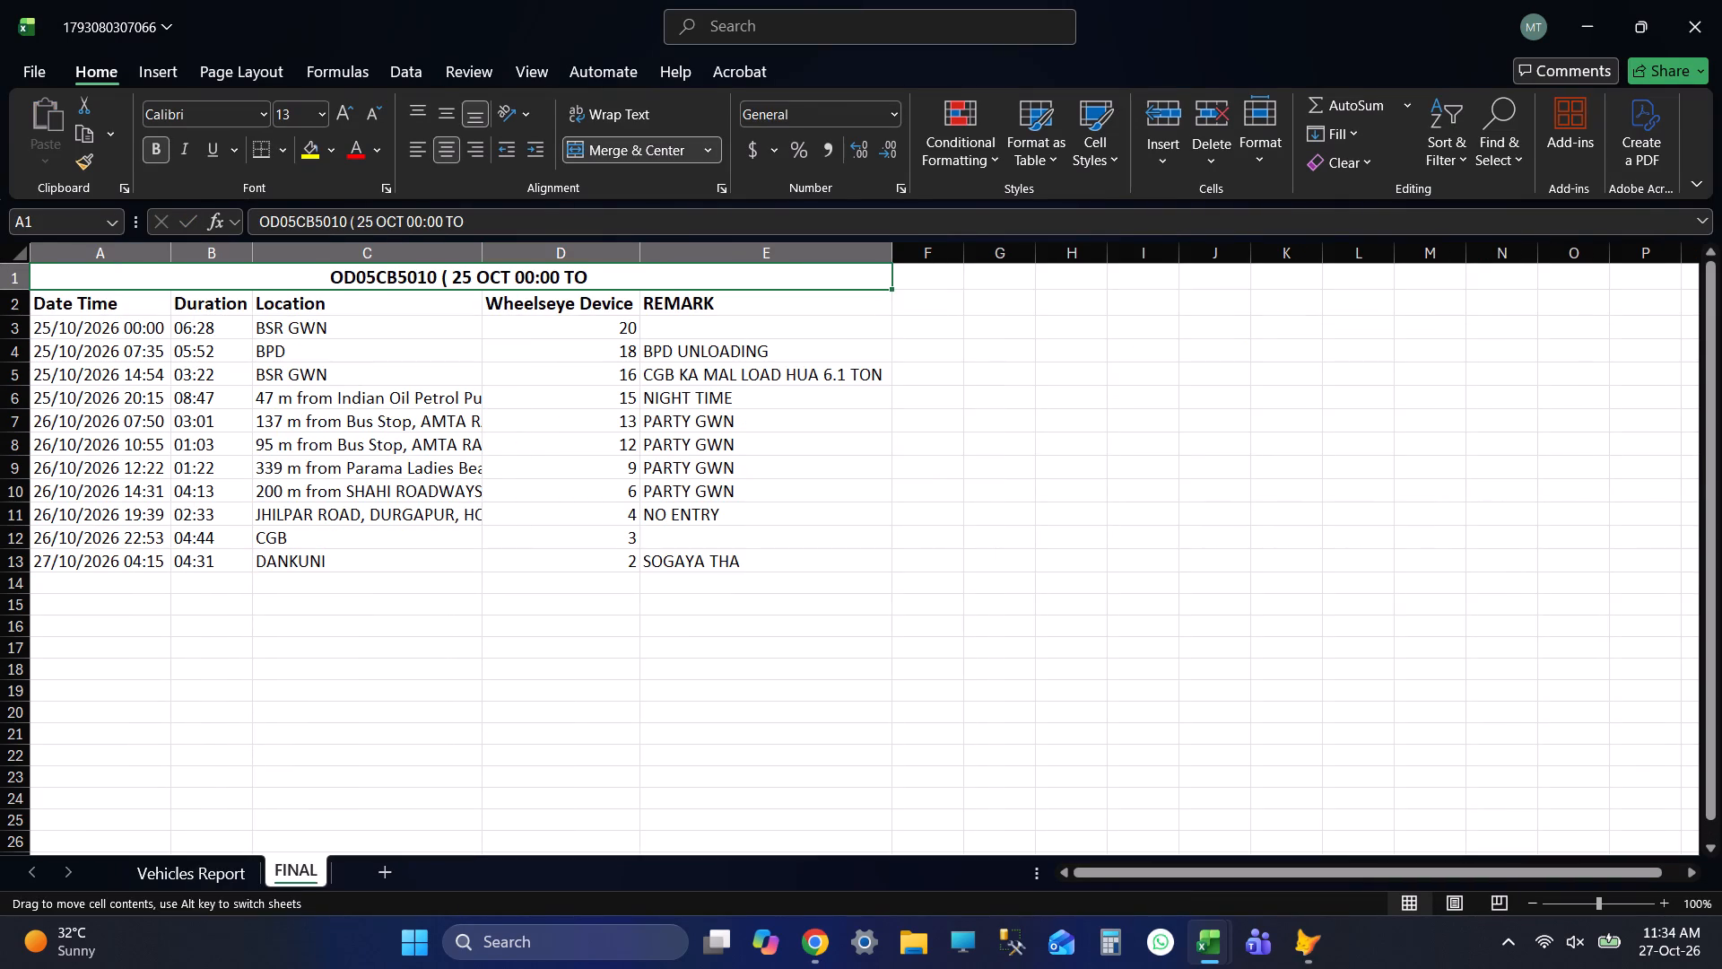
double_click(610, 283)
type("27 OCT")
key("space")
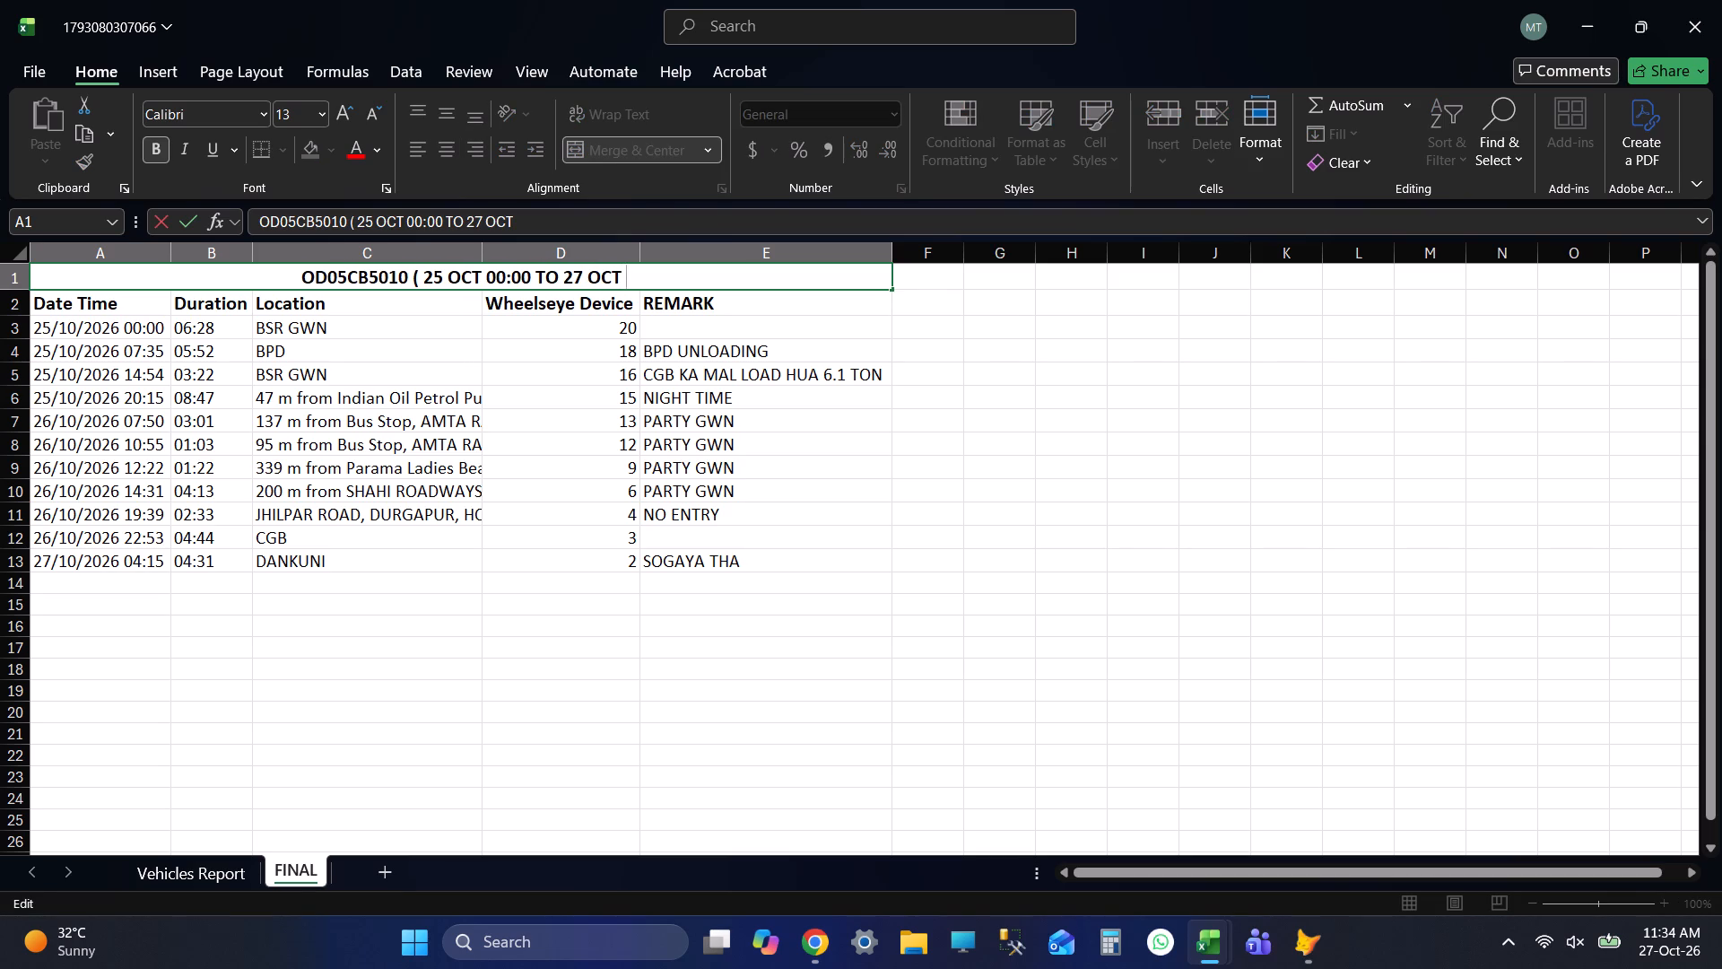
Complete the FINAL title's period with the DANKUNI stoppage's To Time from Vehicles Report, ending it "TO 27 OCT 08:47)".
left_click(223, 872)
double_click(443, 558)
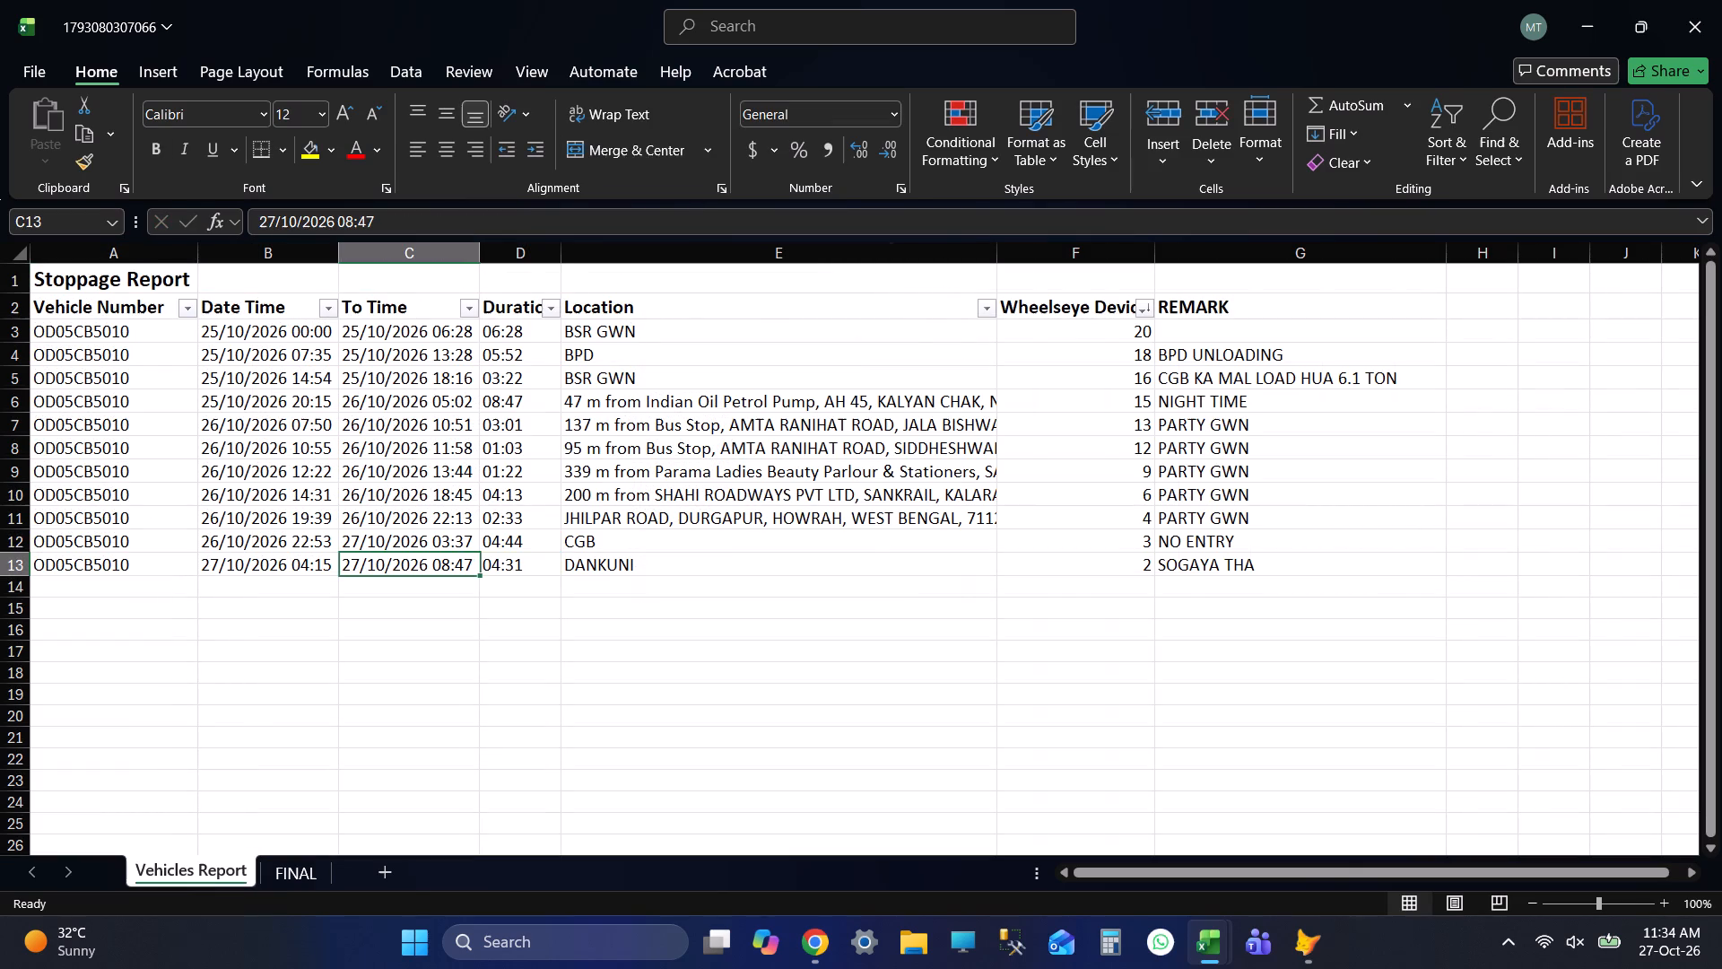
left_click_drag(431, 562, 473, 570)
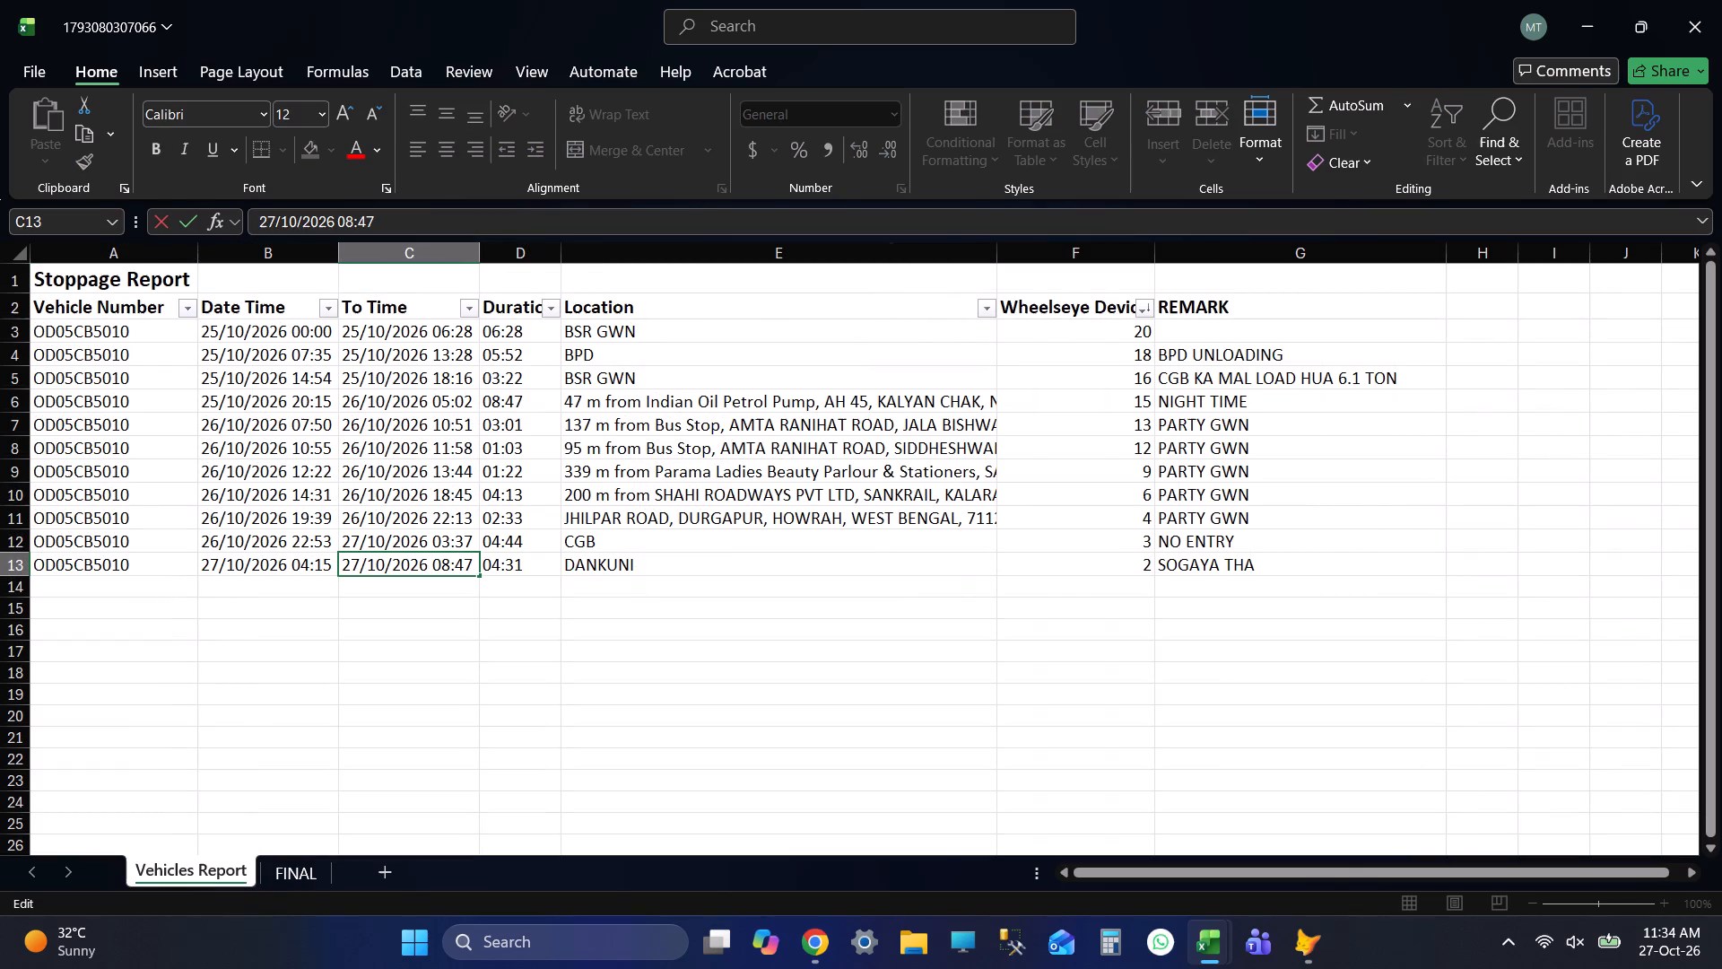
key("ctrl+c")
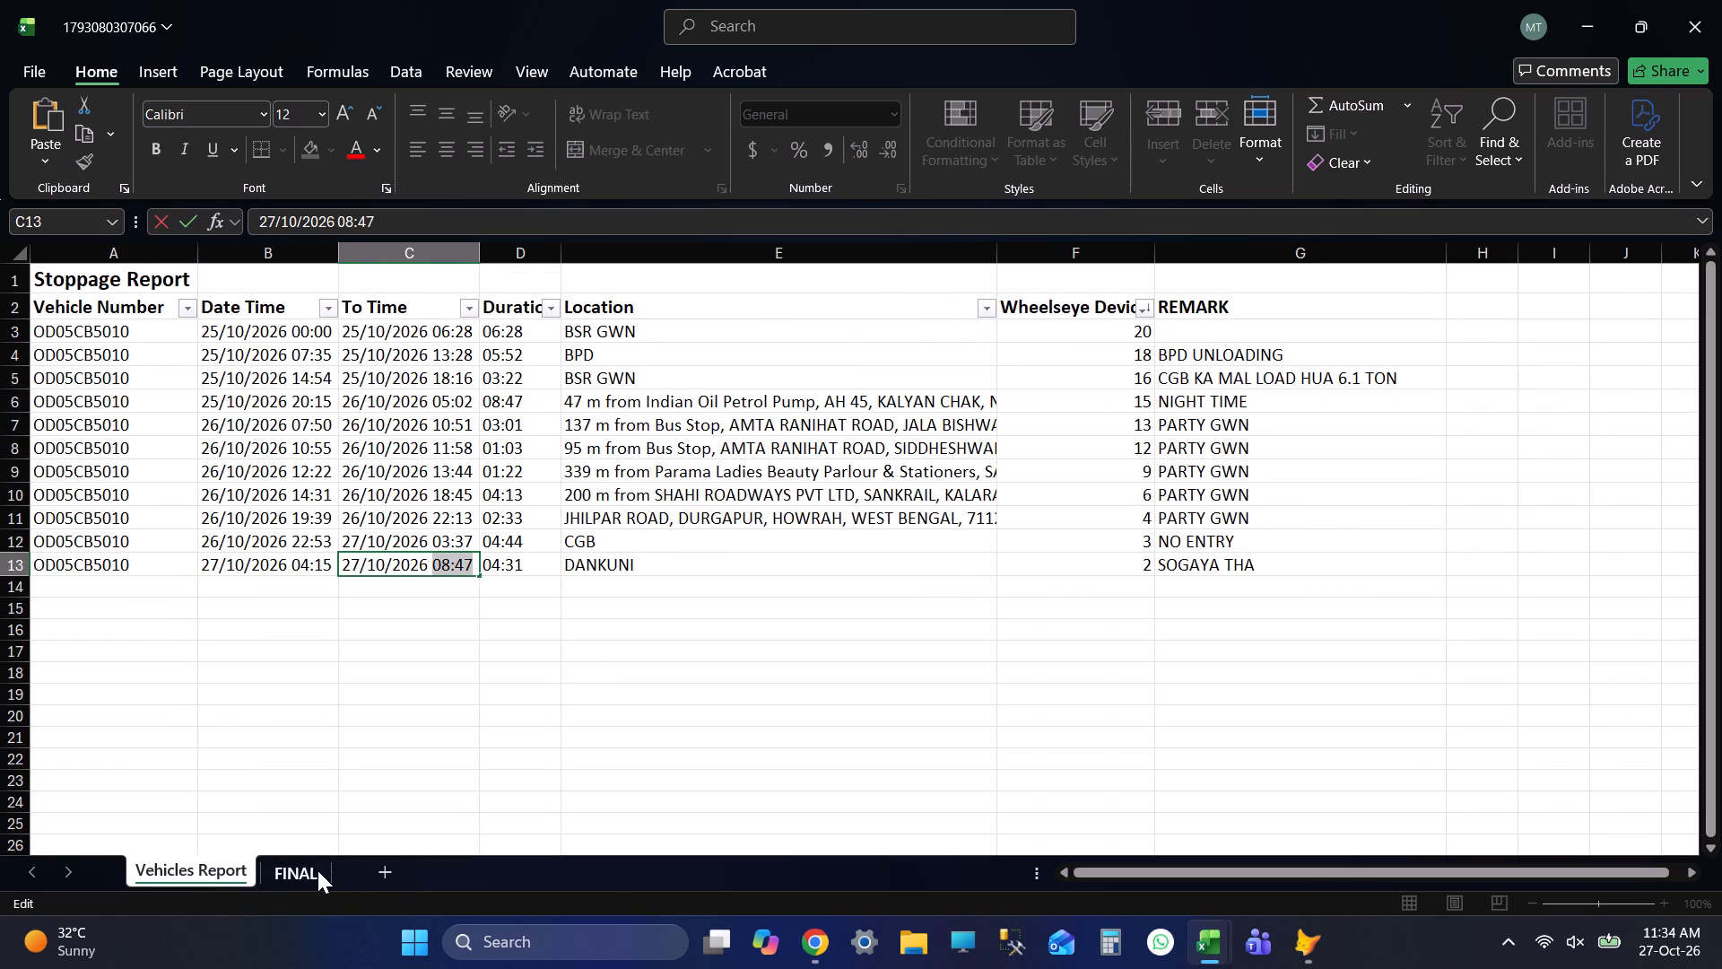
left_click(310, 870)
double_click(637, 269)
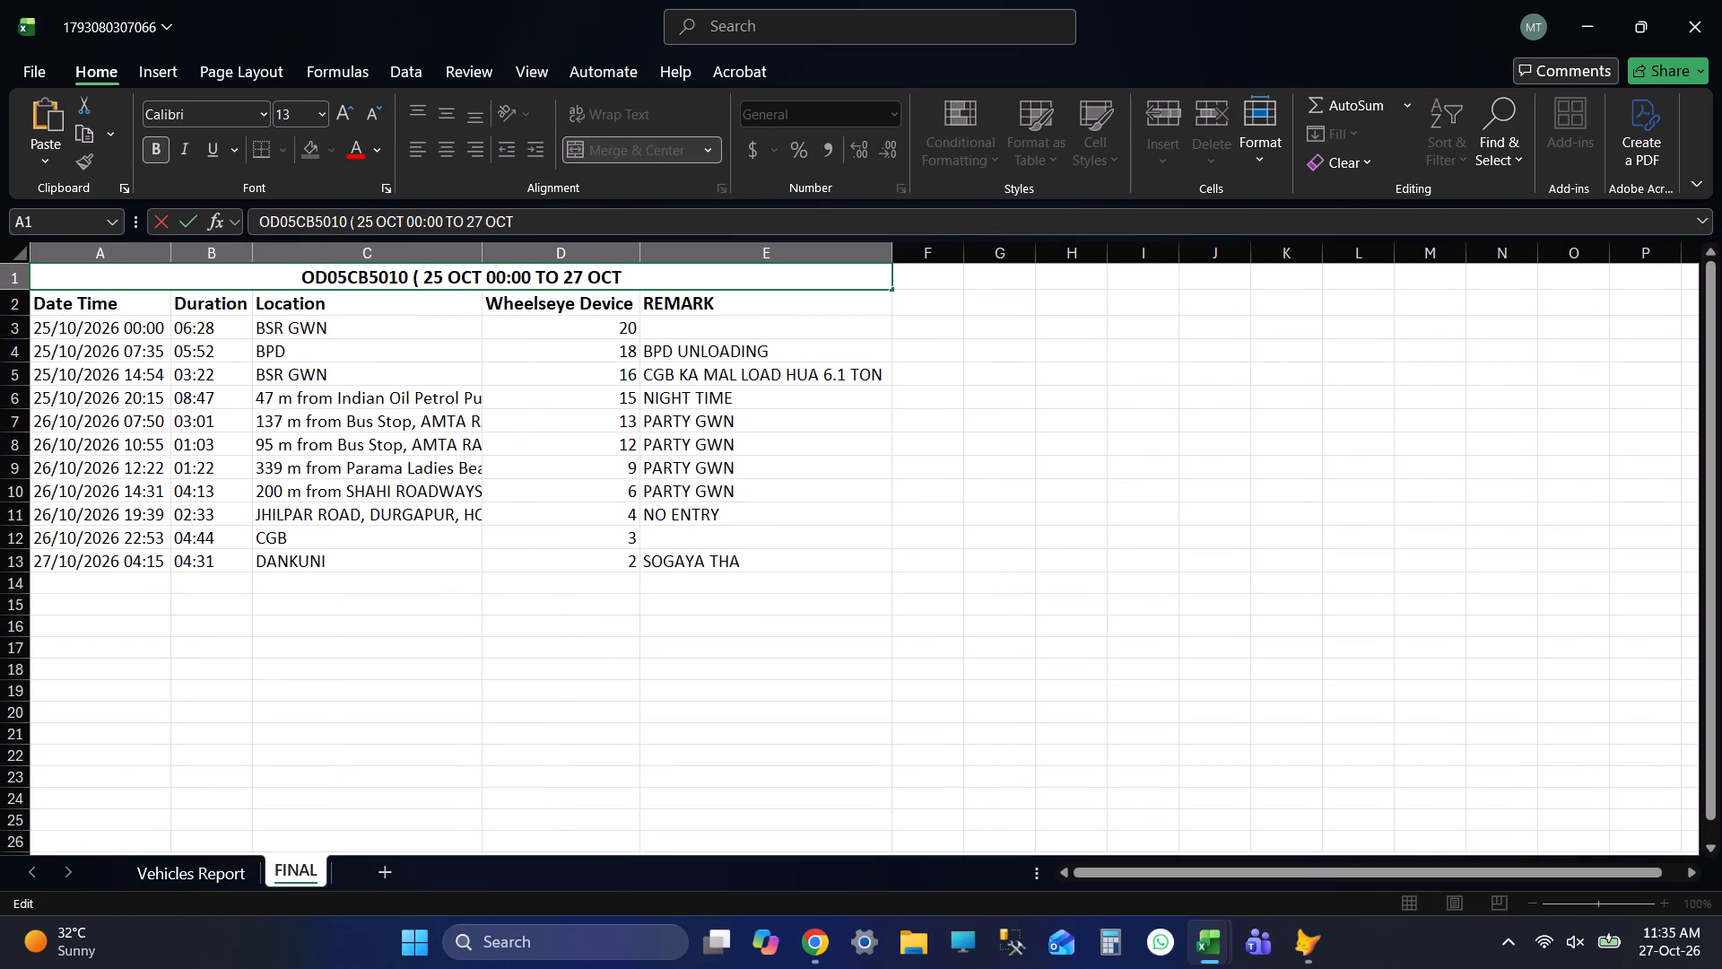
key("ctrl+v")
key("shift+parenright")
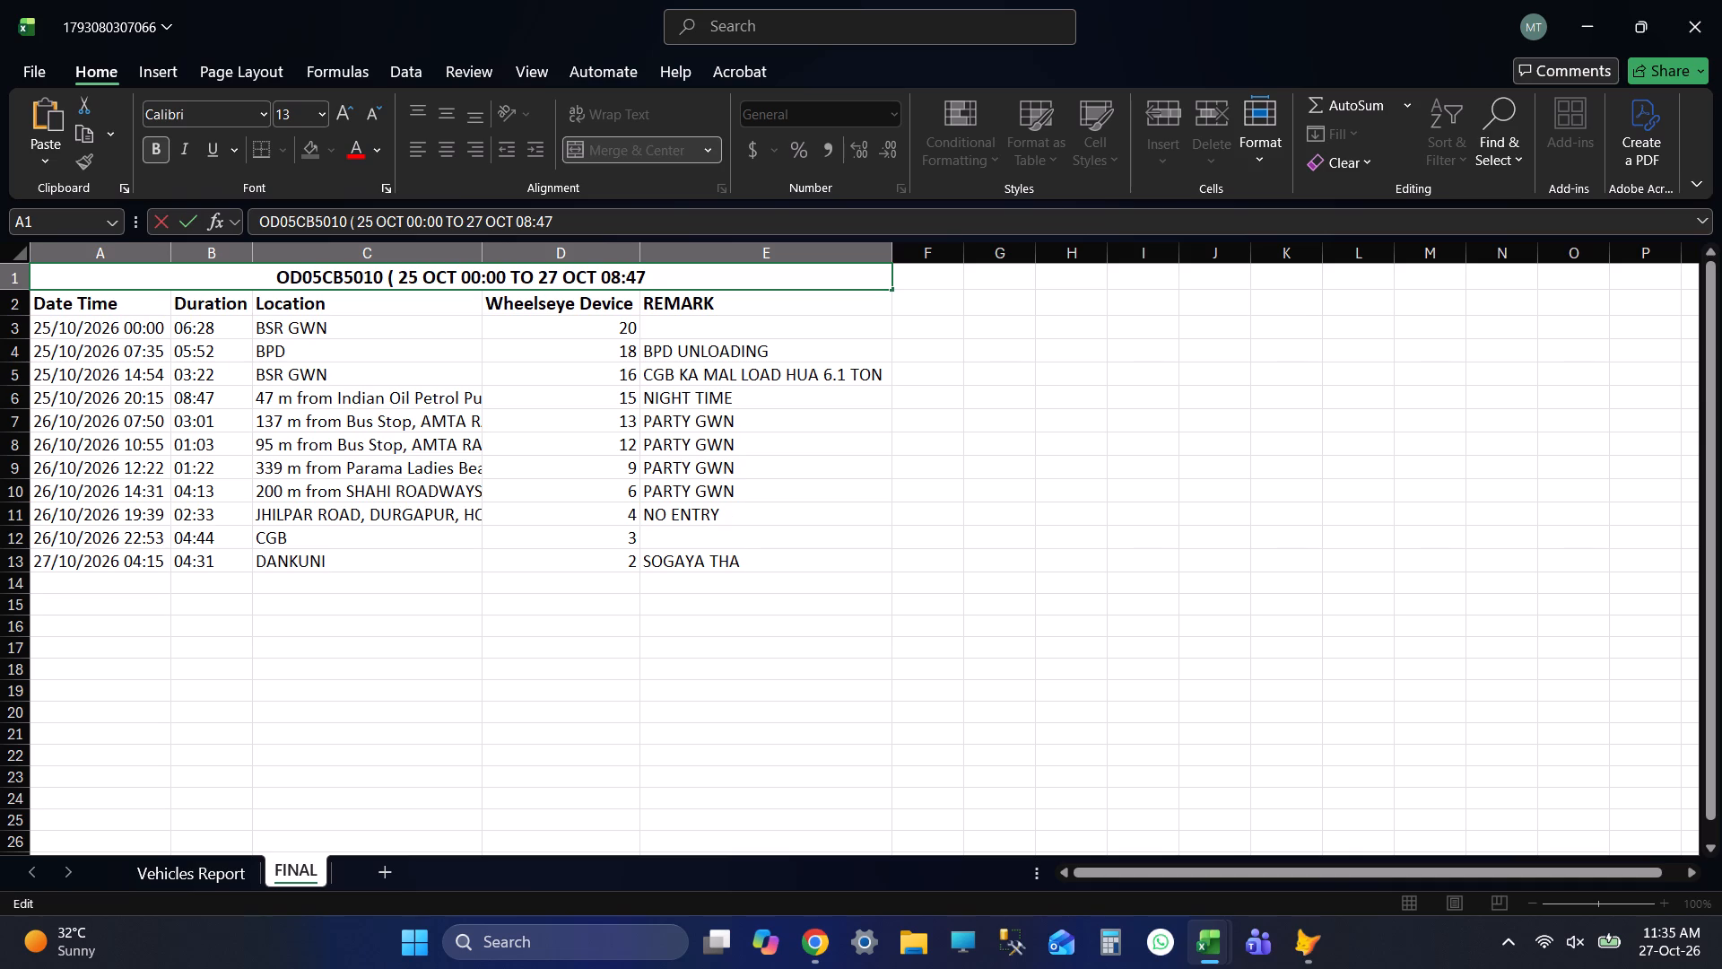
key("Return")
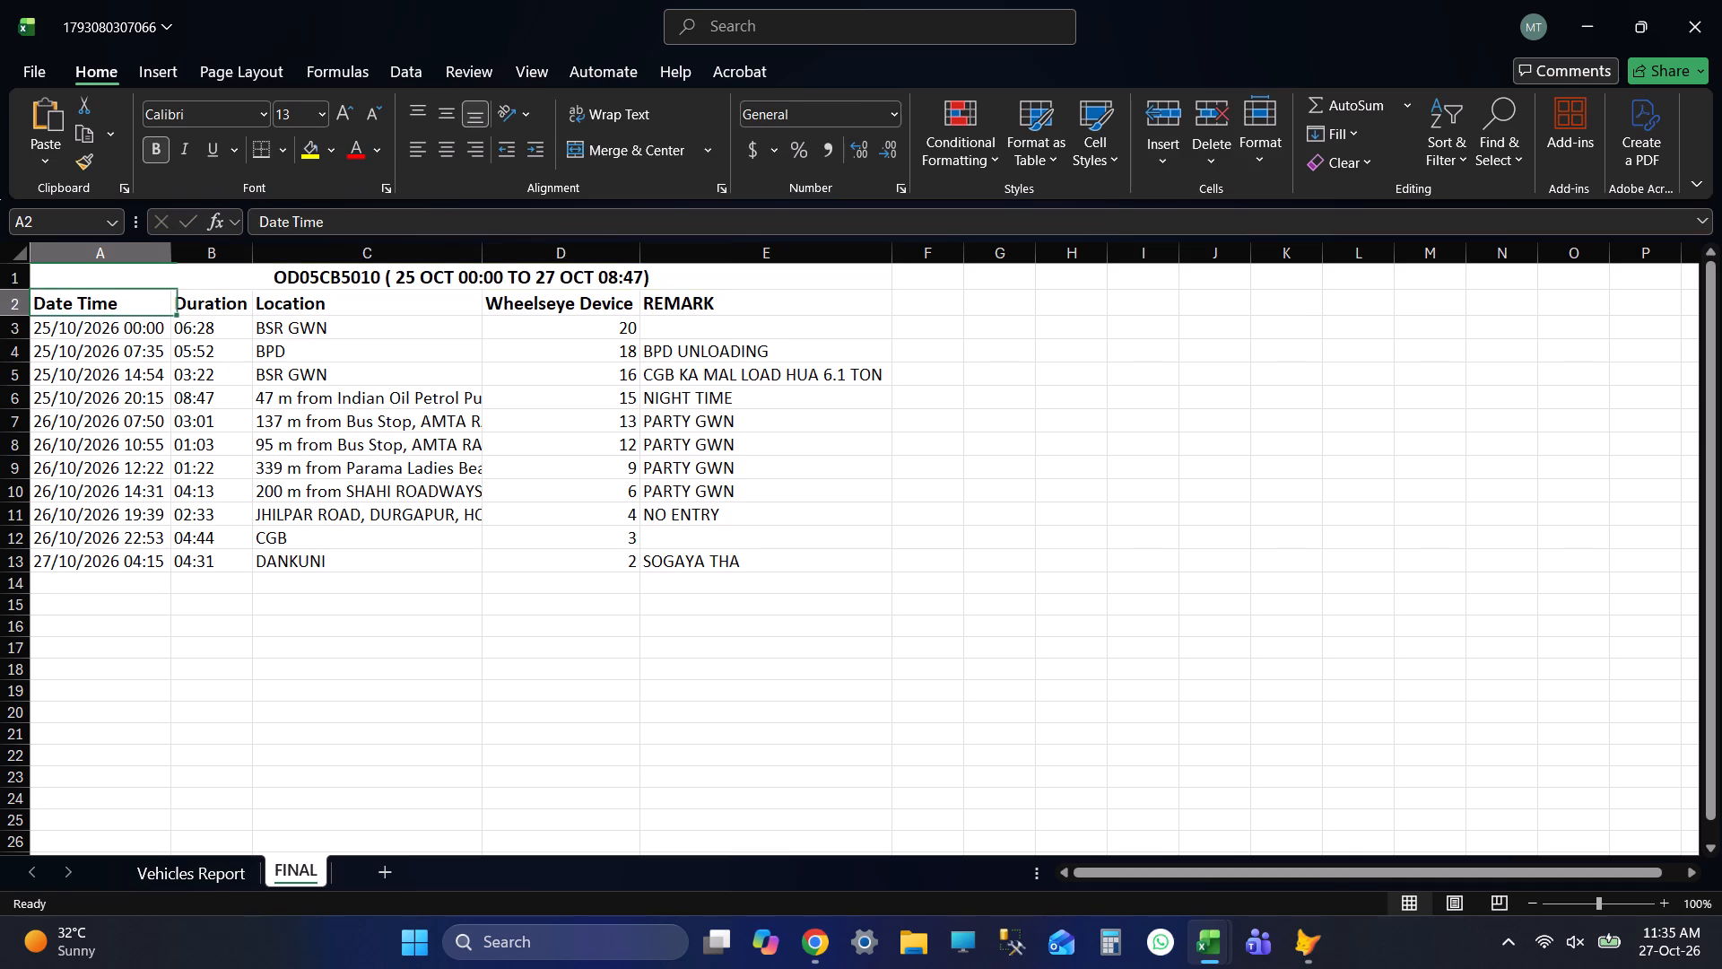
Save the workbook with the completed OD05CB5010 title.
left_click(1144, 421)
key("ctrl+s")
key("ctrl+s")
key("ctrl+s")
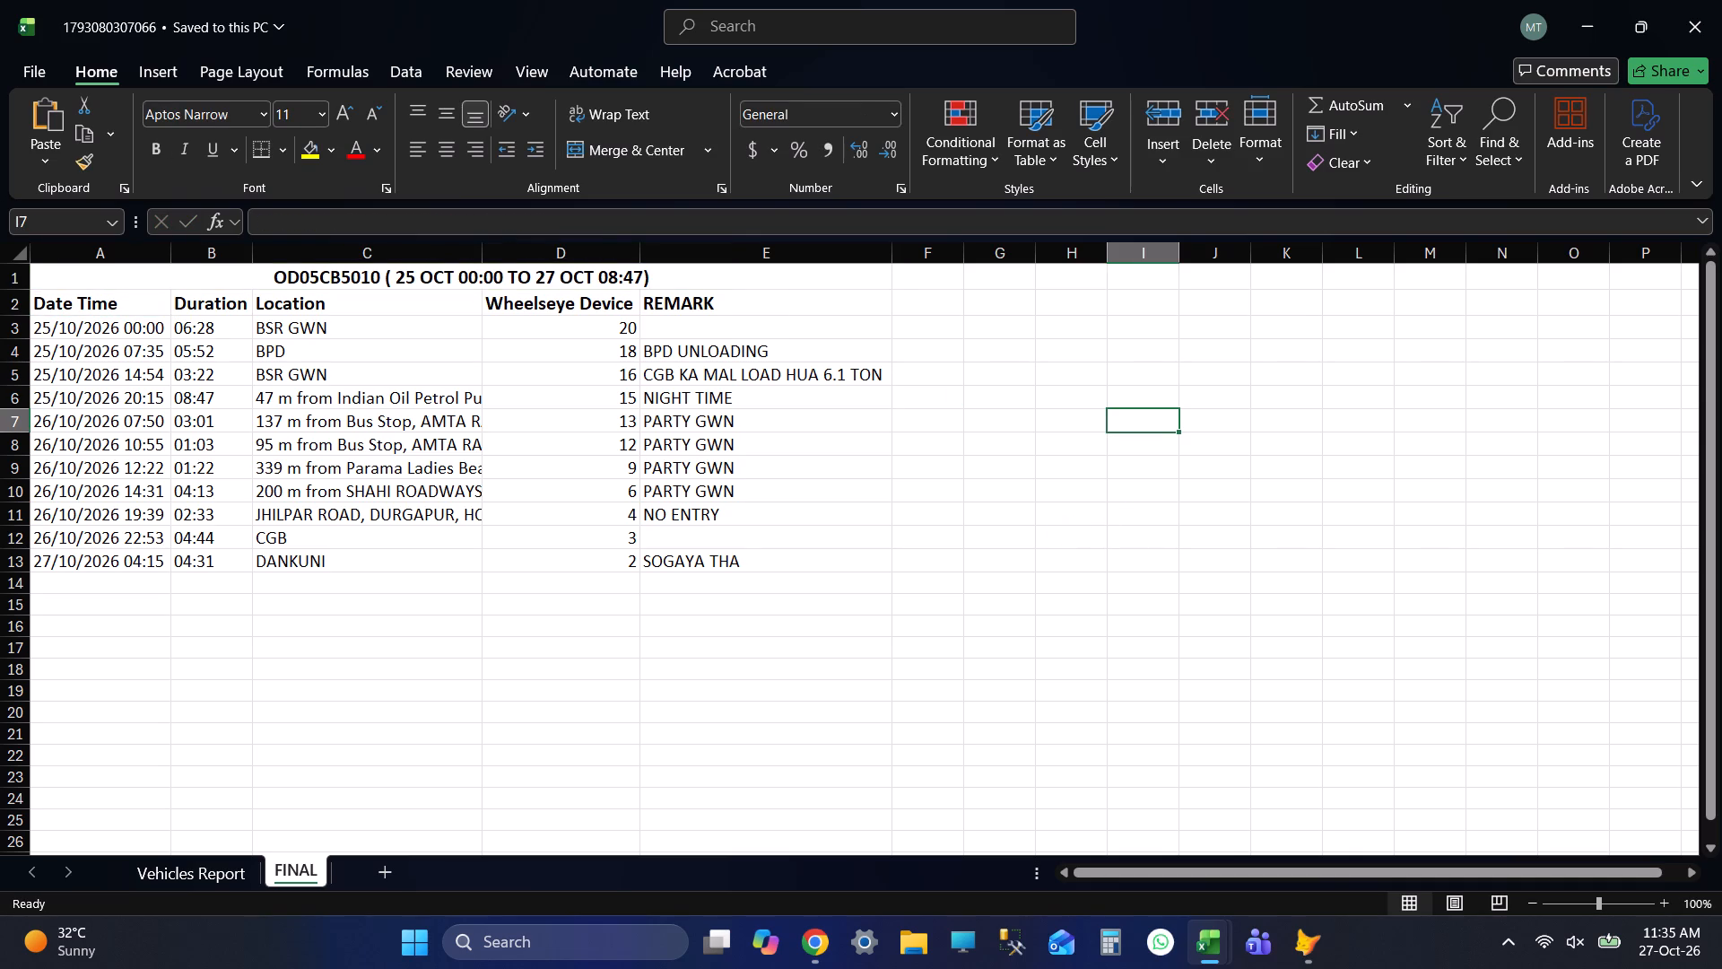
left_click(678, 490)
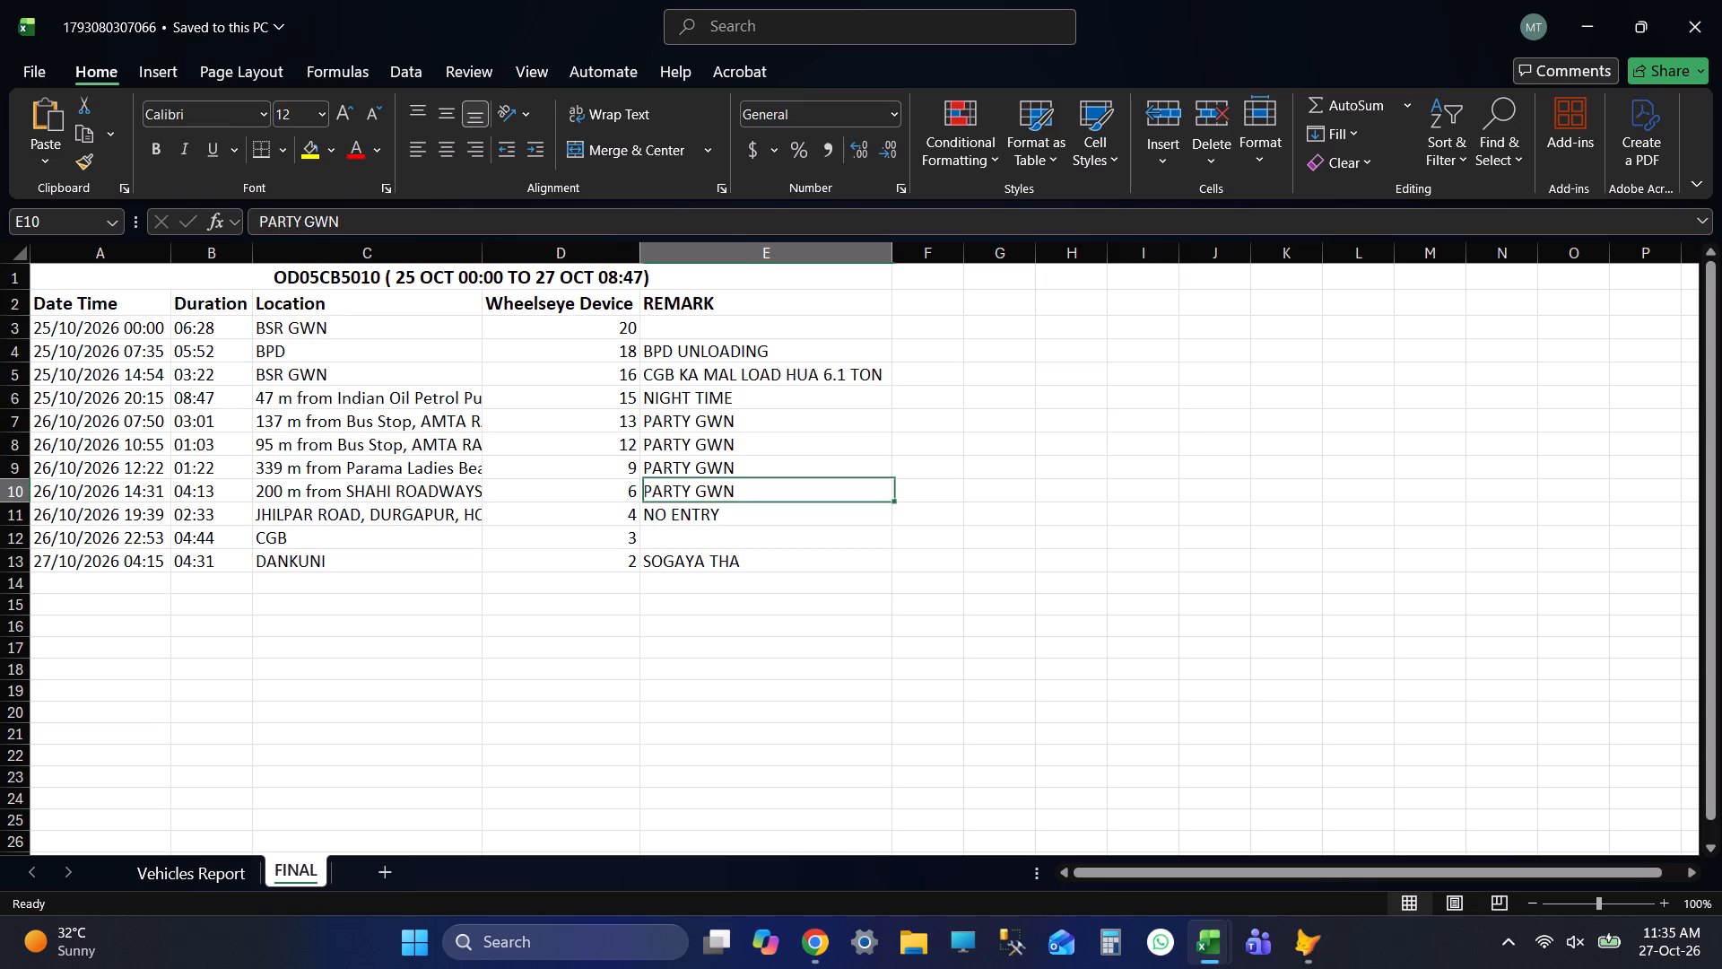
key("ctrl+s")
key("ctrl+s")
key("ctrl+s")
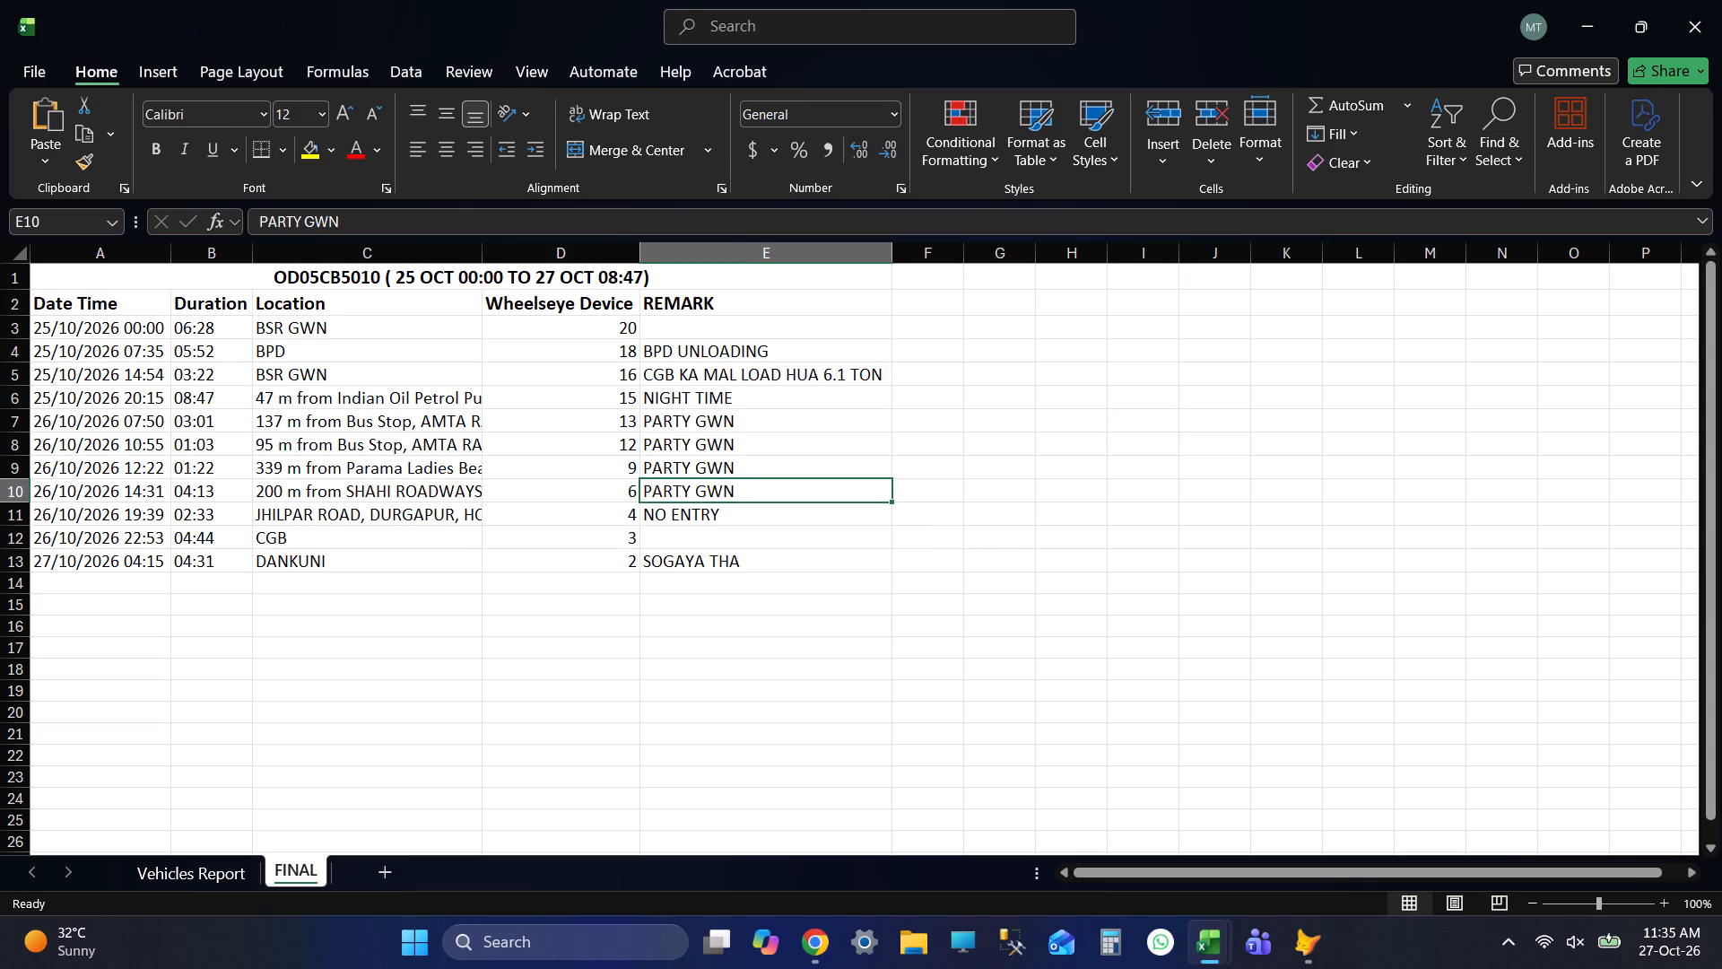
key("ctrl+s")
key("ctrl+s")
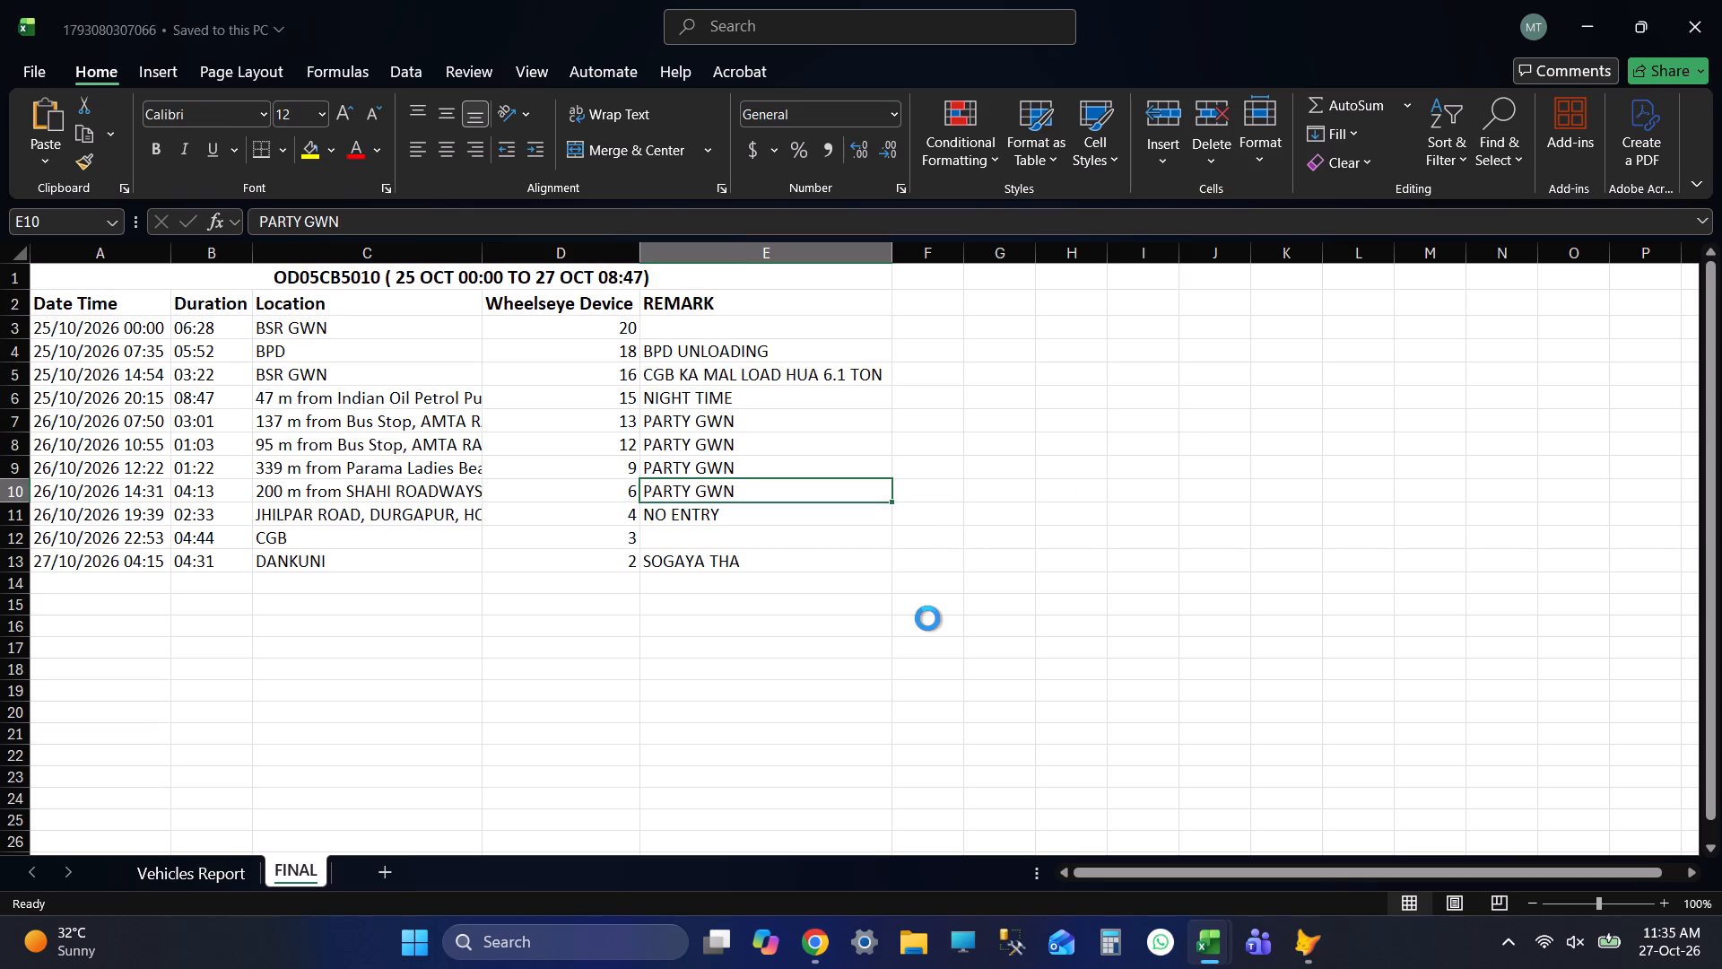
key("ctrl+s")
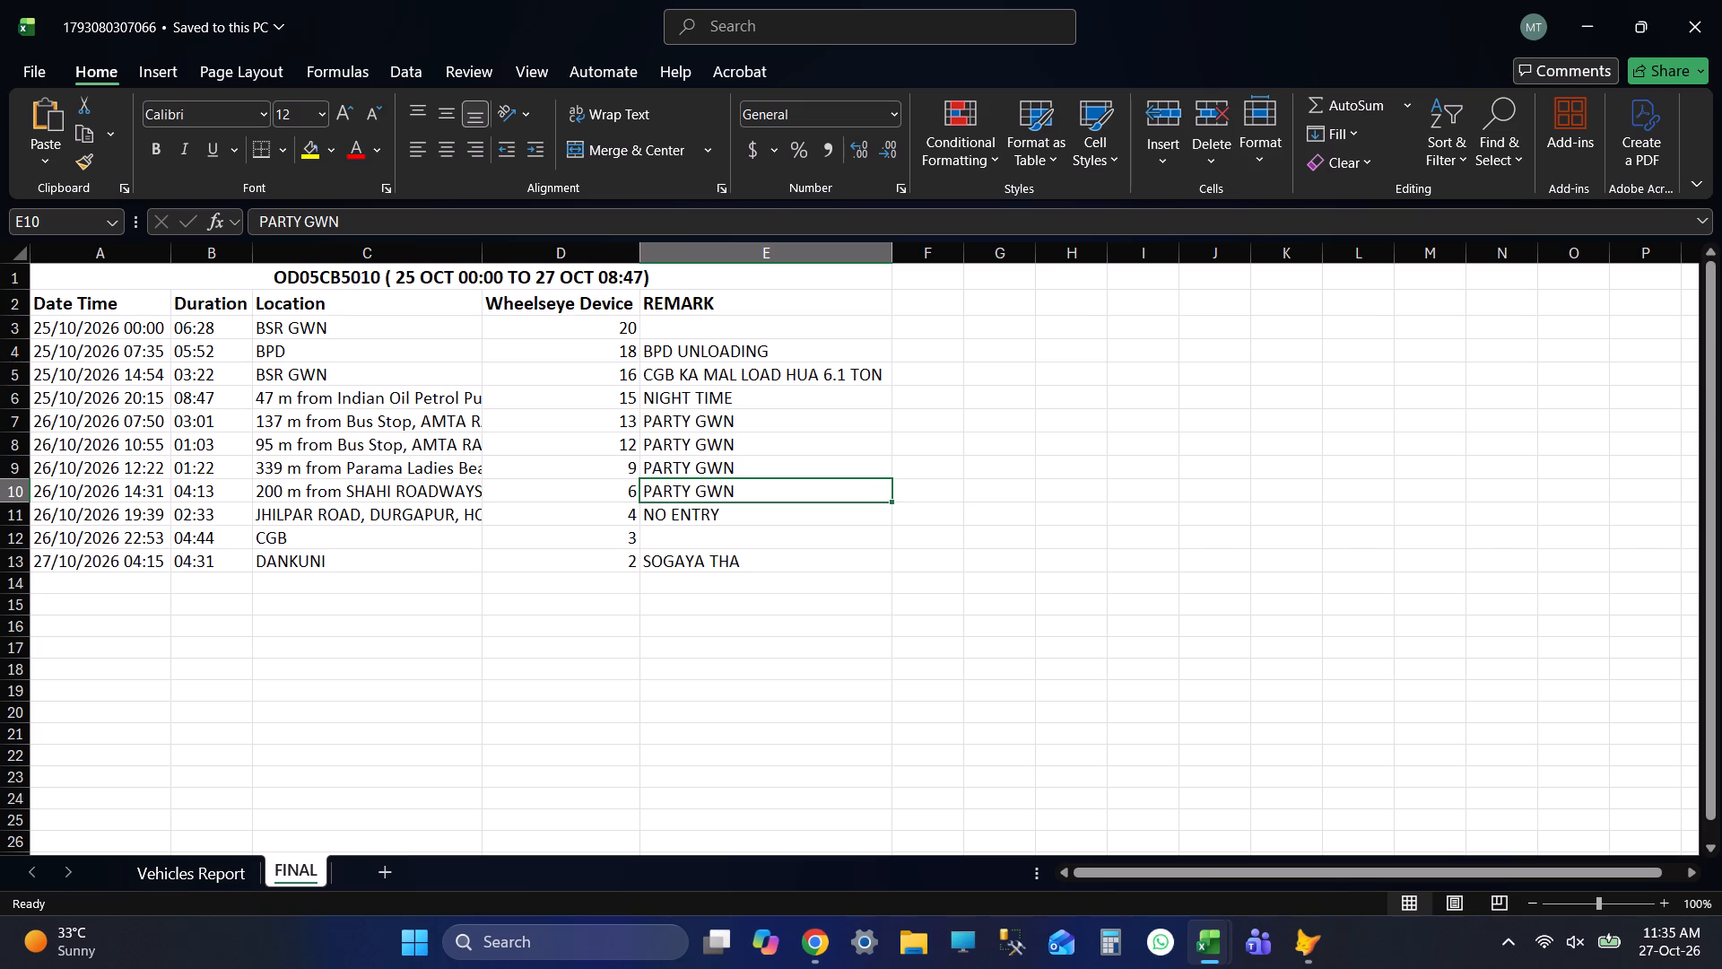
left_click(1091, 506)
key("ctrl+s")
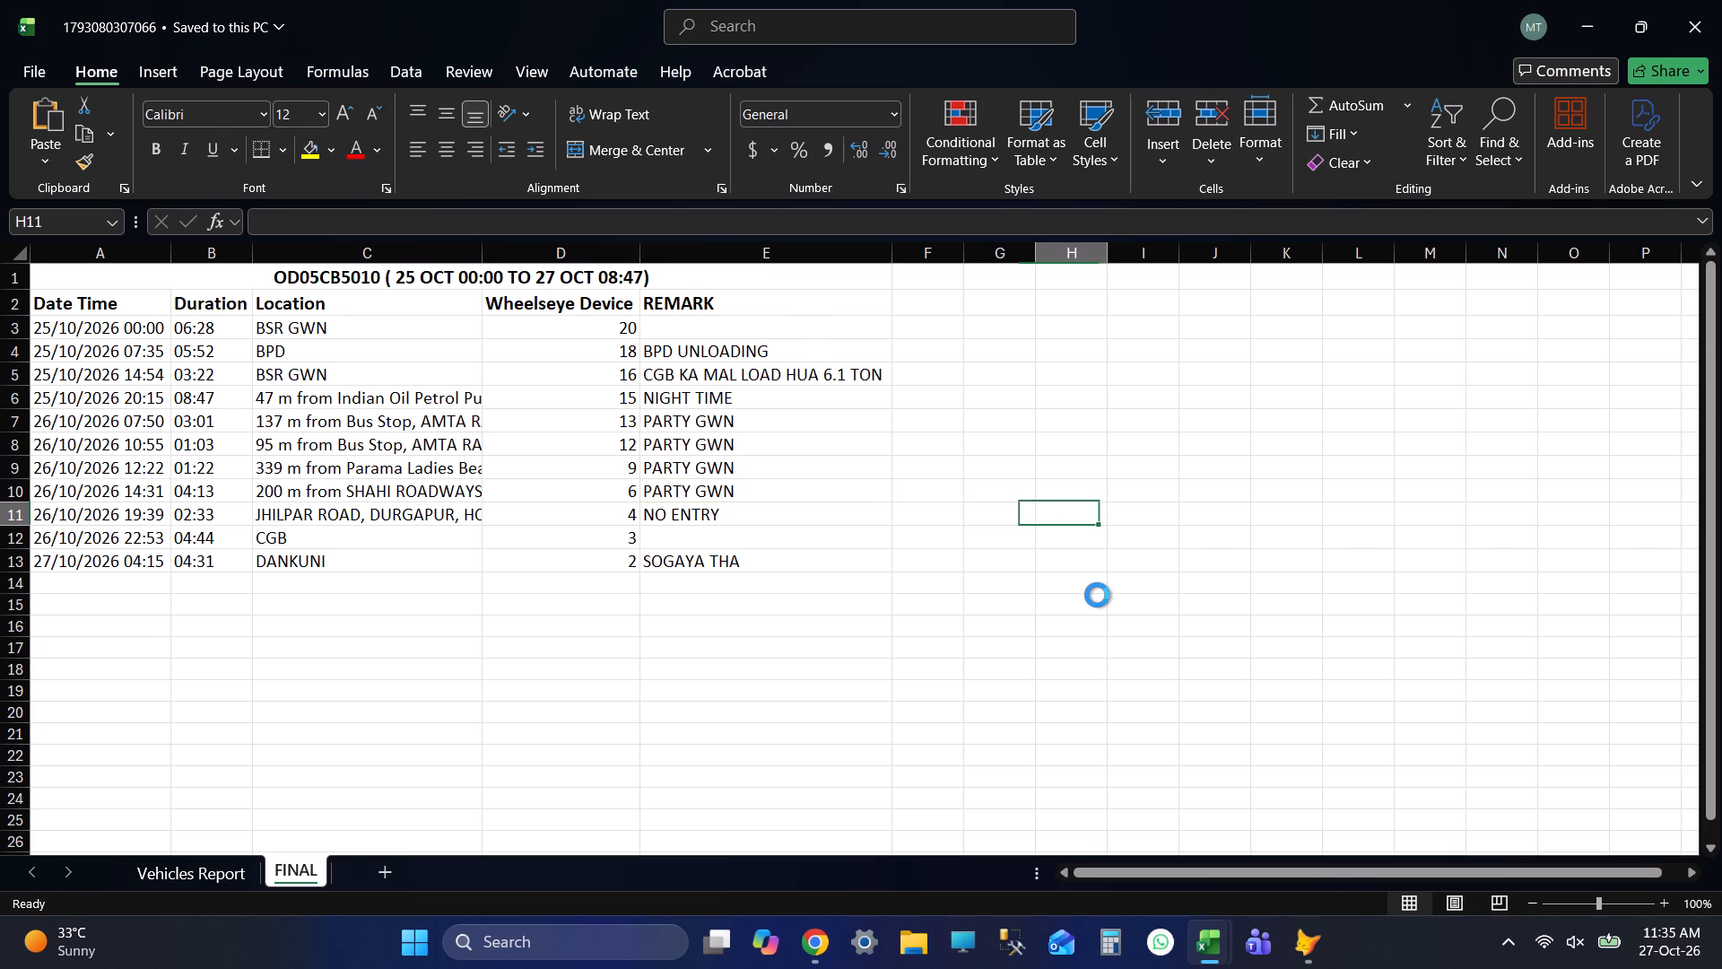
key("ctrl+s")
key("ctrl+s")
key("ctrl+s")
key("ctrl+s")
key("ctrl+s")
key("ctrl+s")
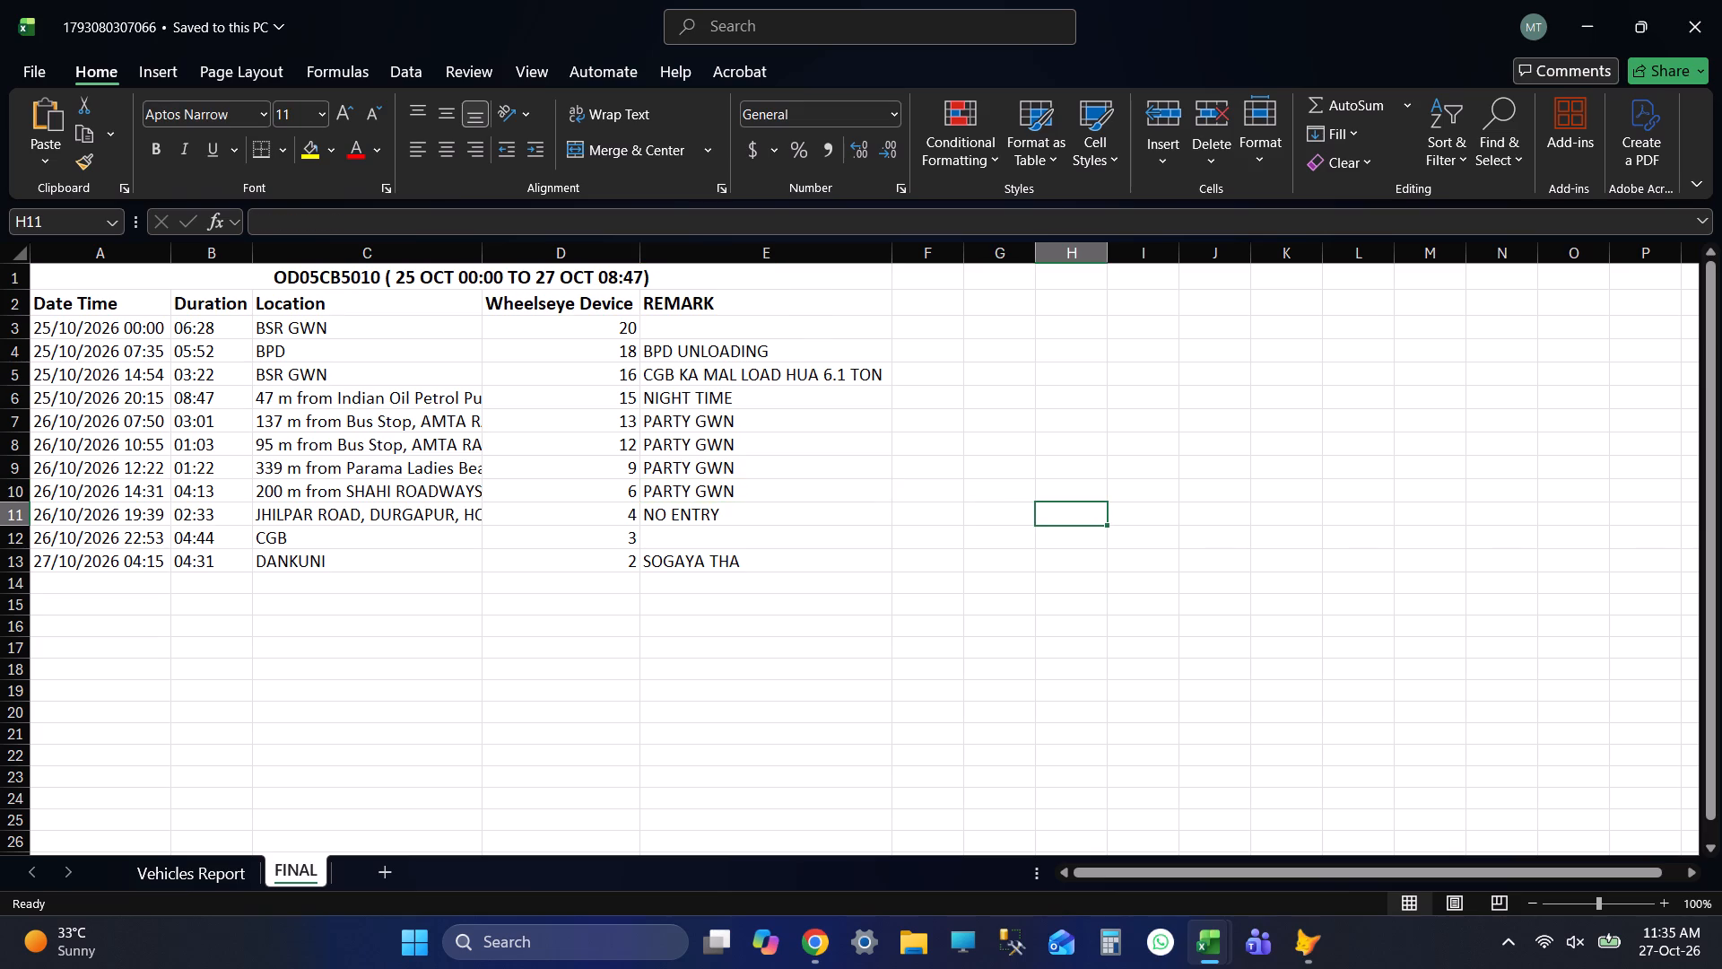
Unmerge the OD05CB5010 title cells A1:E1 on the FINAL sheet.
scroll(834, 440, "up", 3)
left_click_drag(134, 278, 334, 557)
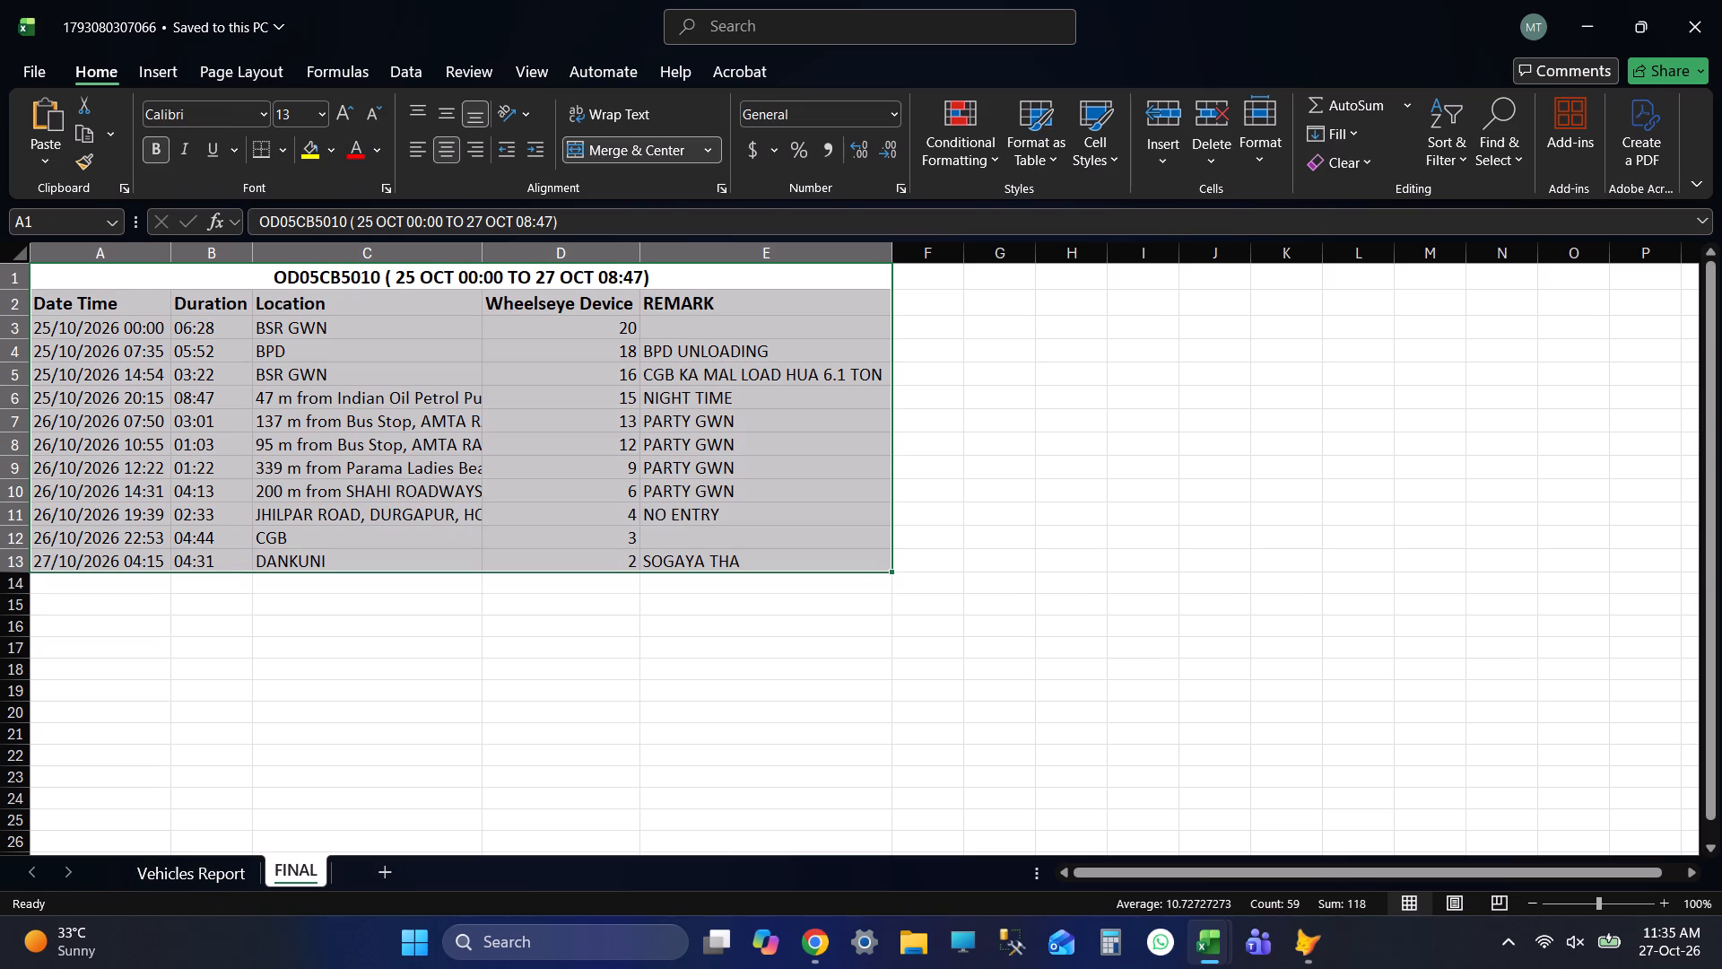
left_click(316, 402)
left_click(404, 277)
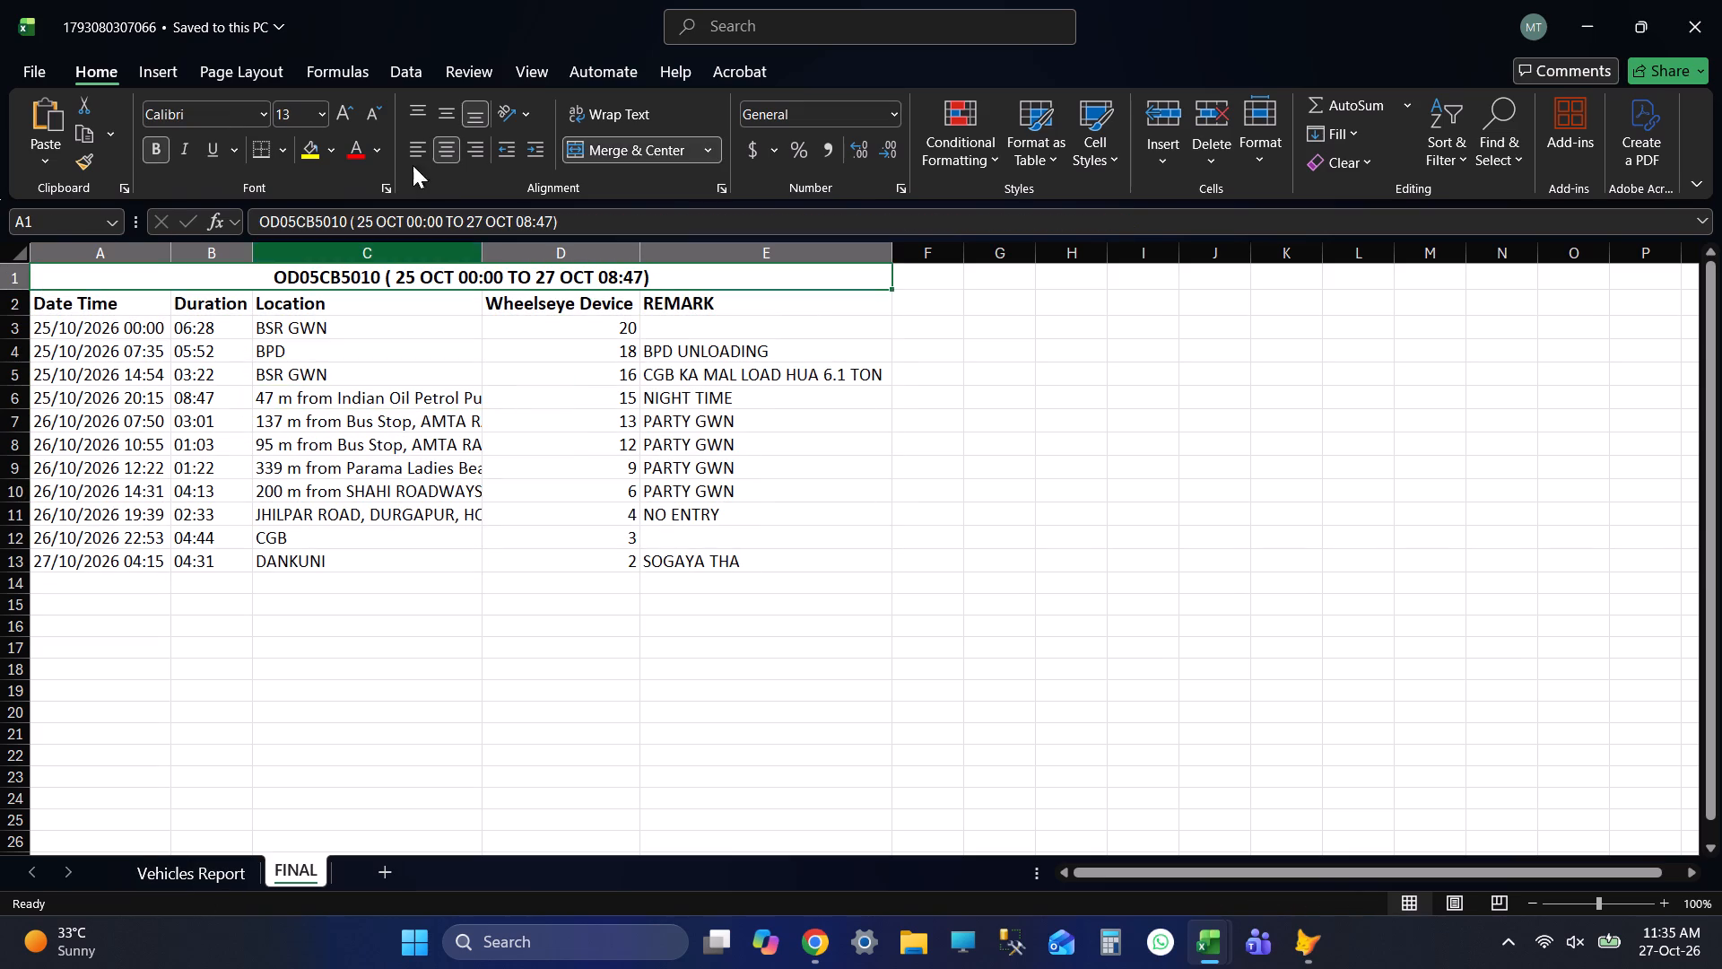
left_click(610, 147)
Insert a blank column between Date Time and Duration on the FINAL sheet.
left_click(221, 258)
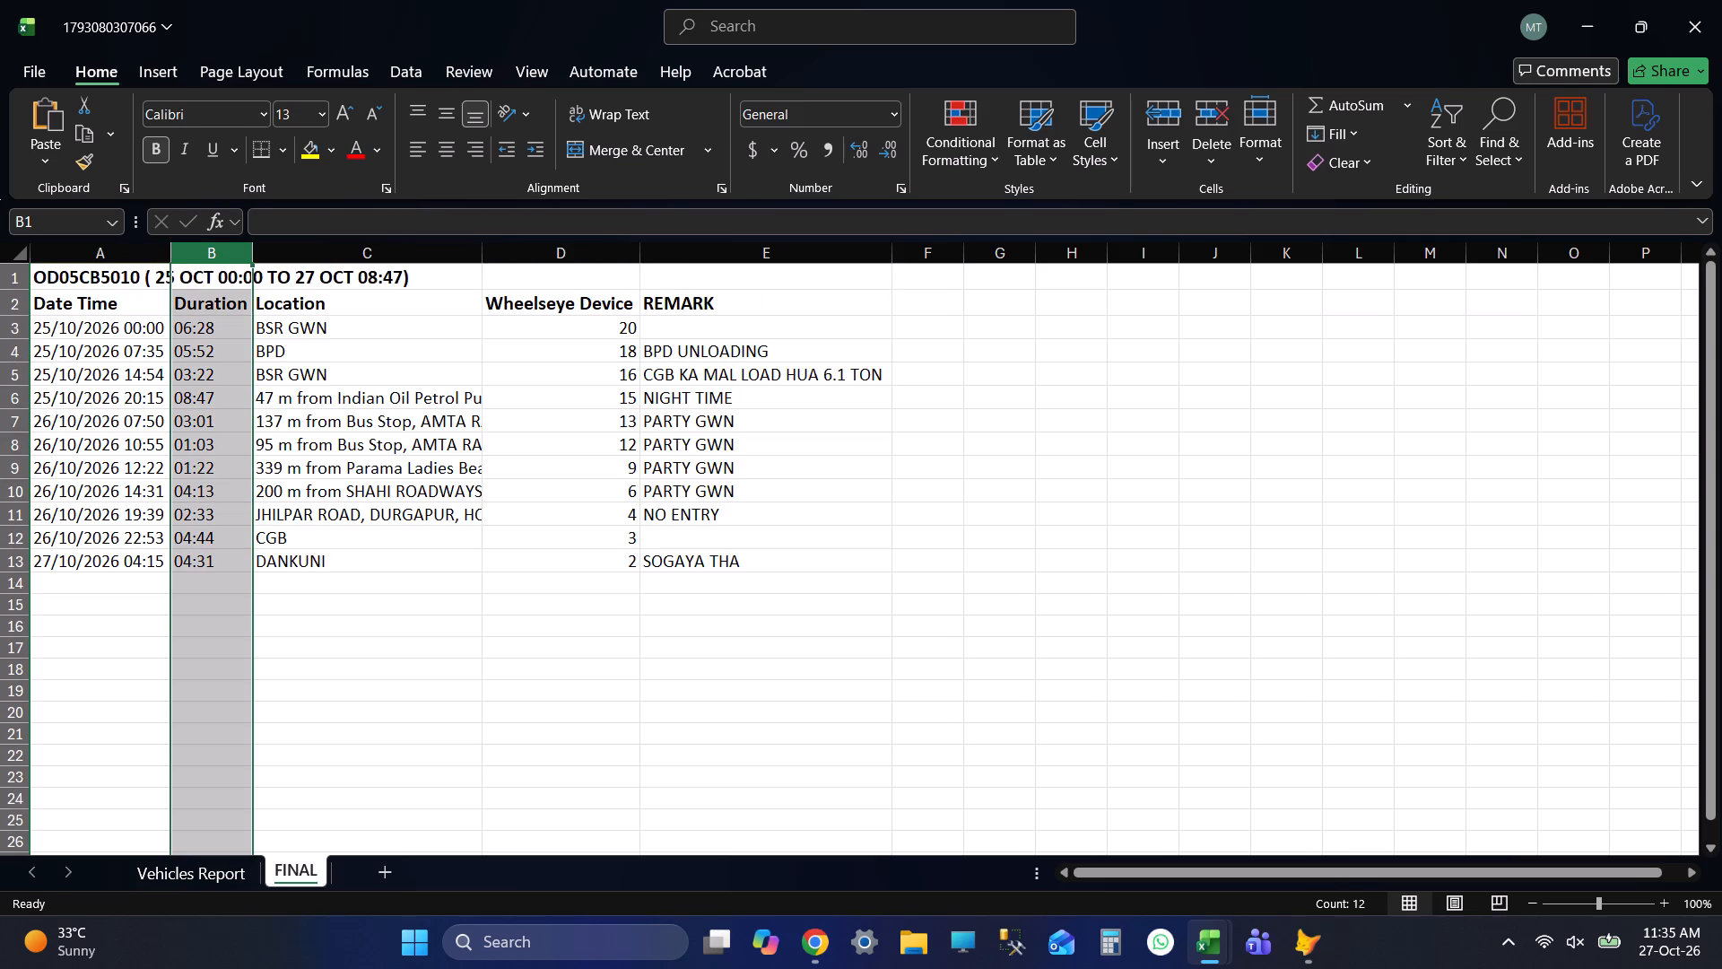
key("ctrl+plus")
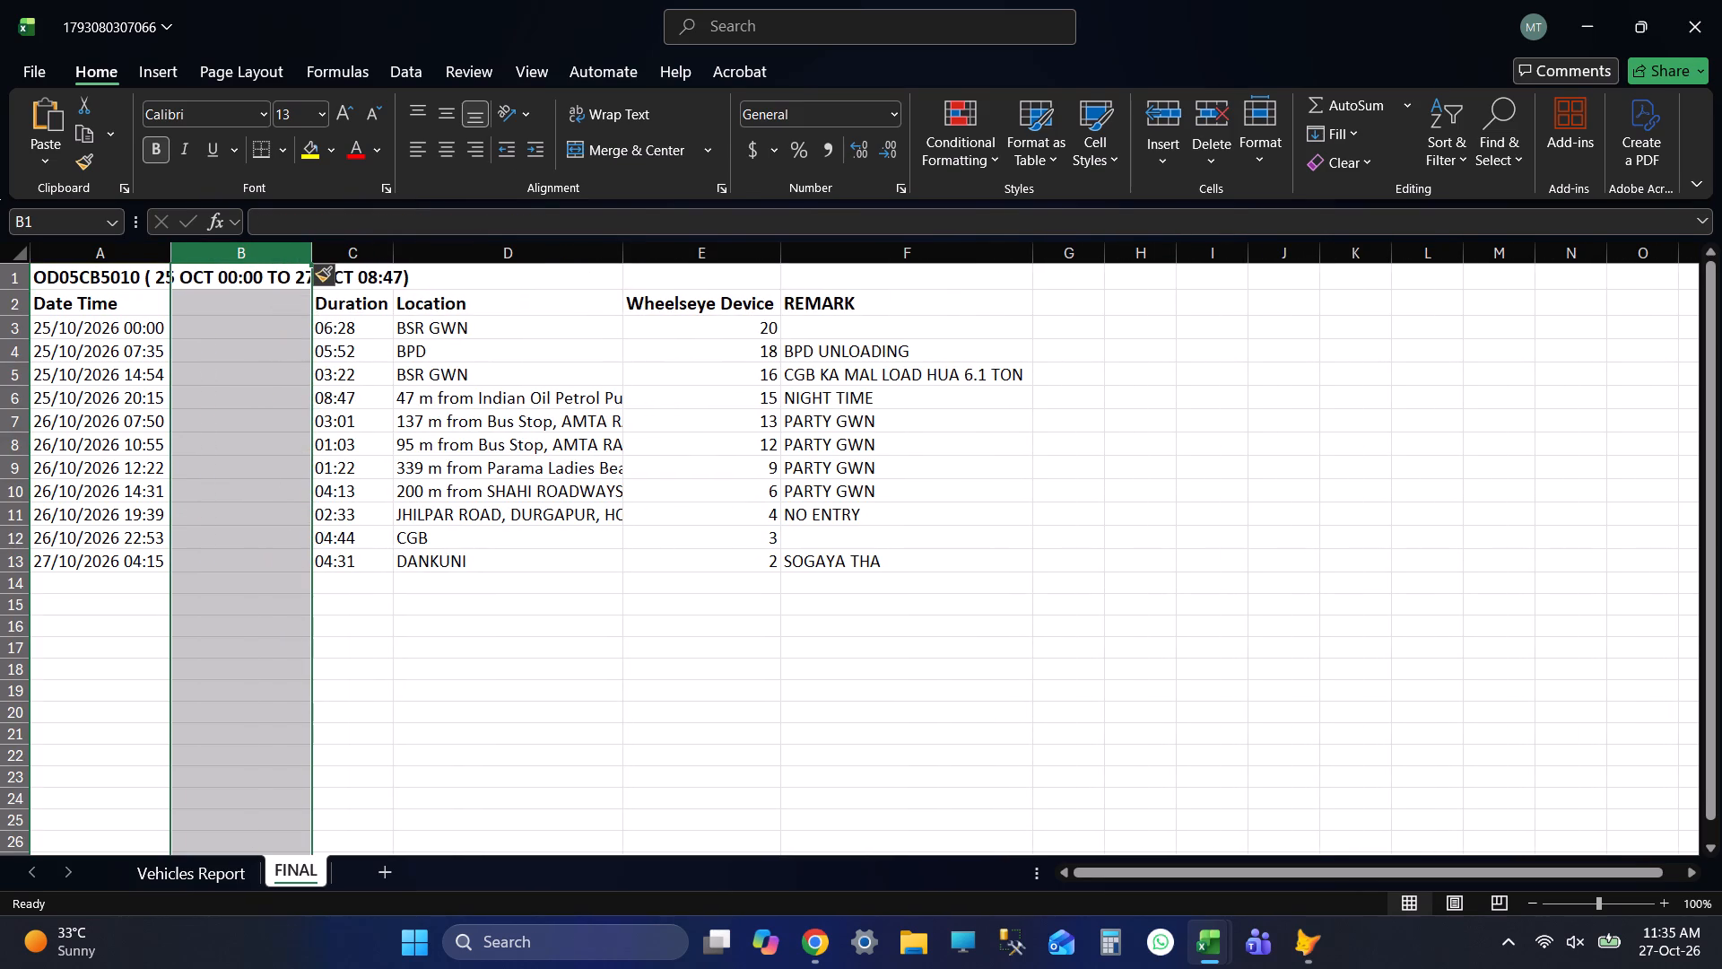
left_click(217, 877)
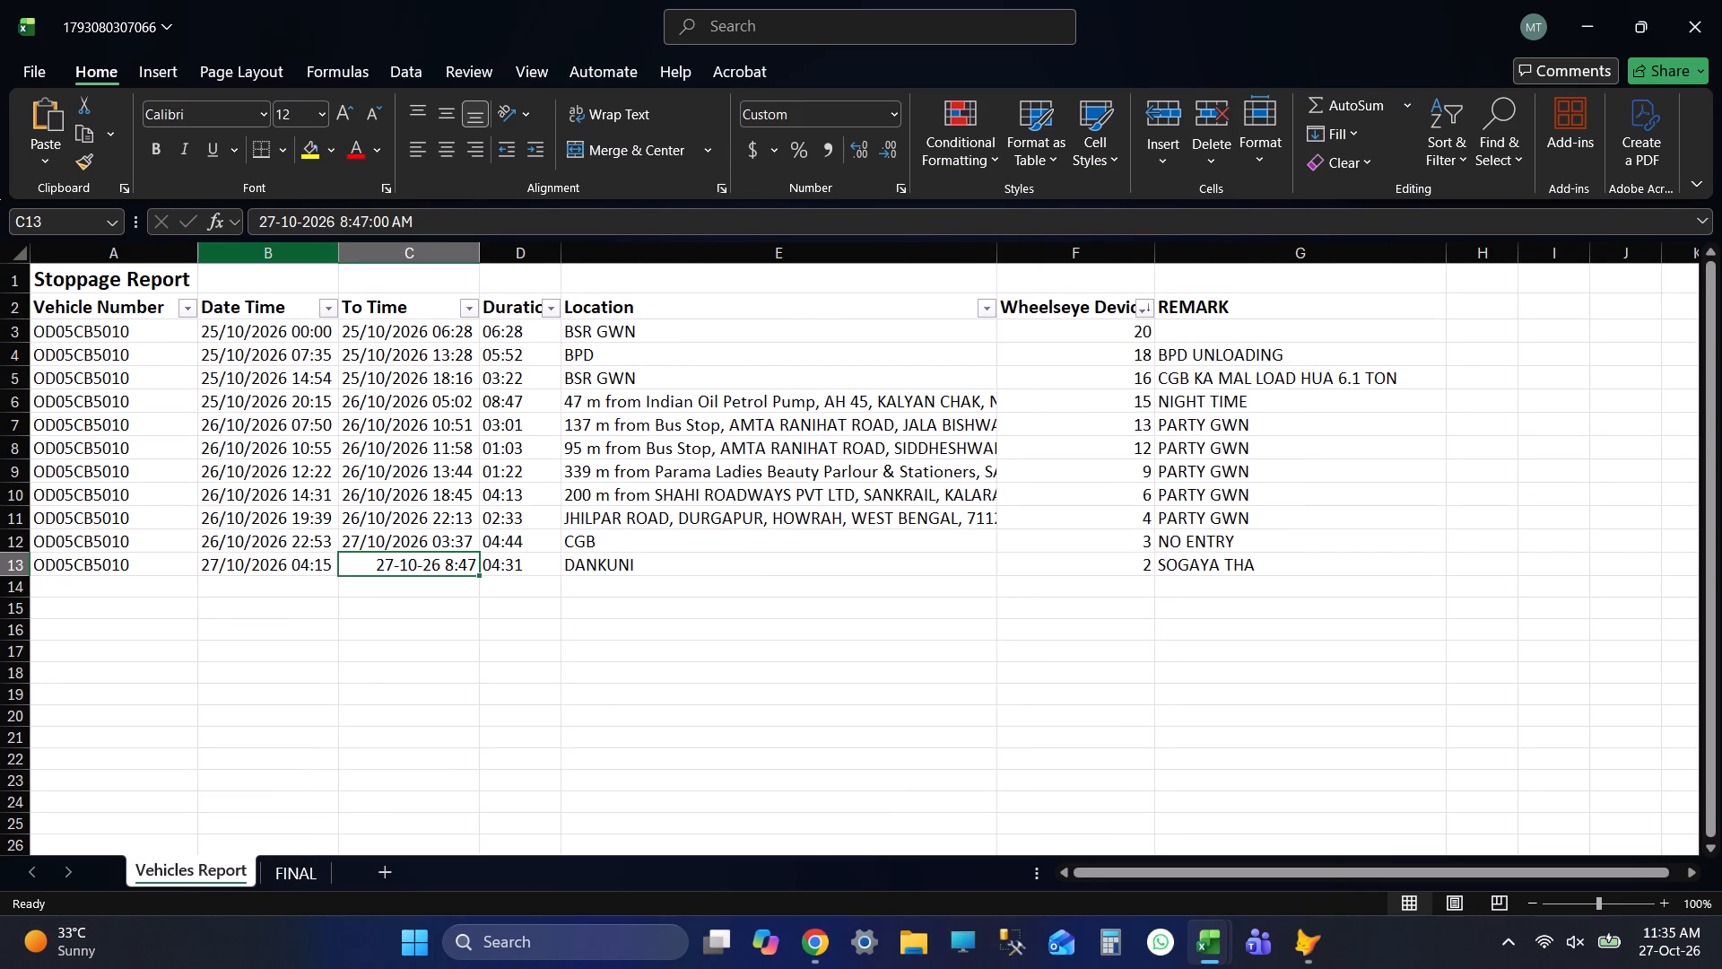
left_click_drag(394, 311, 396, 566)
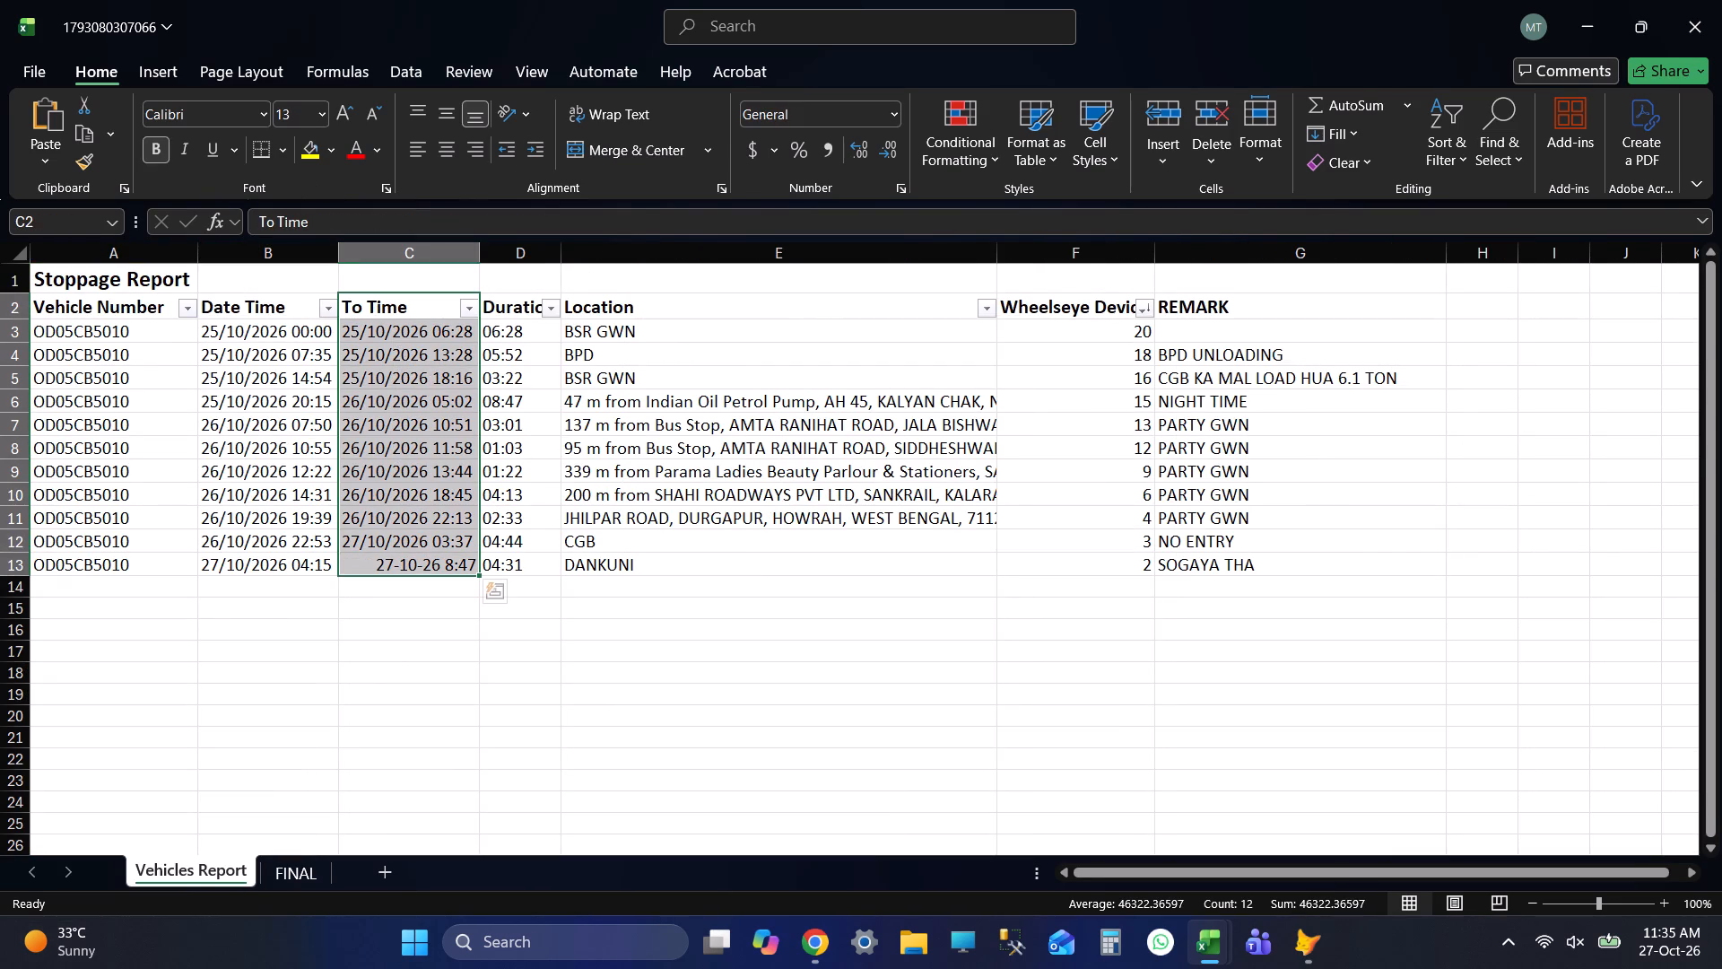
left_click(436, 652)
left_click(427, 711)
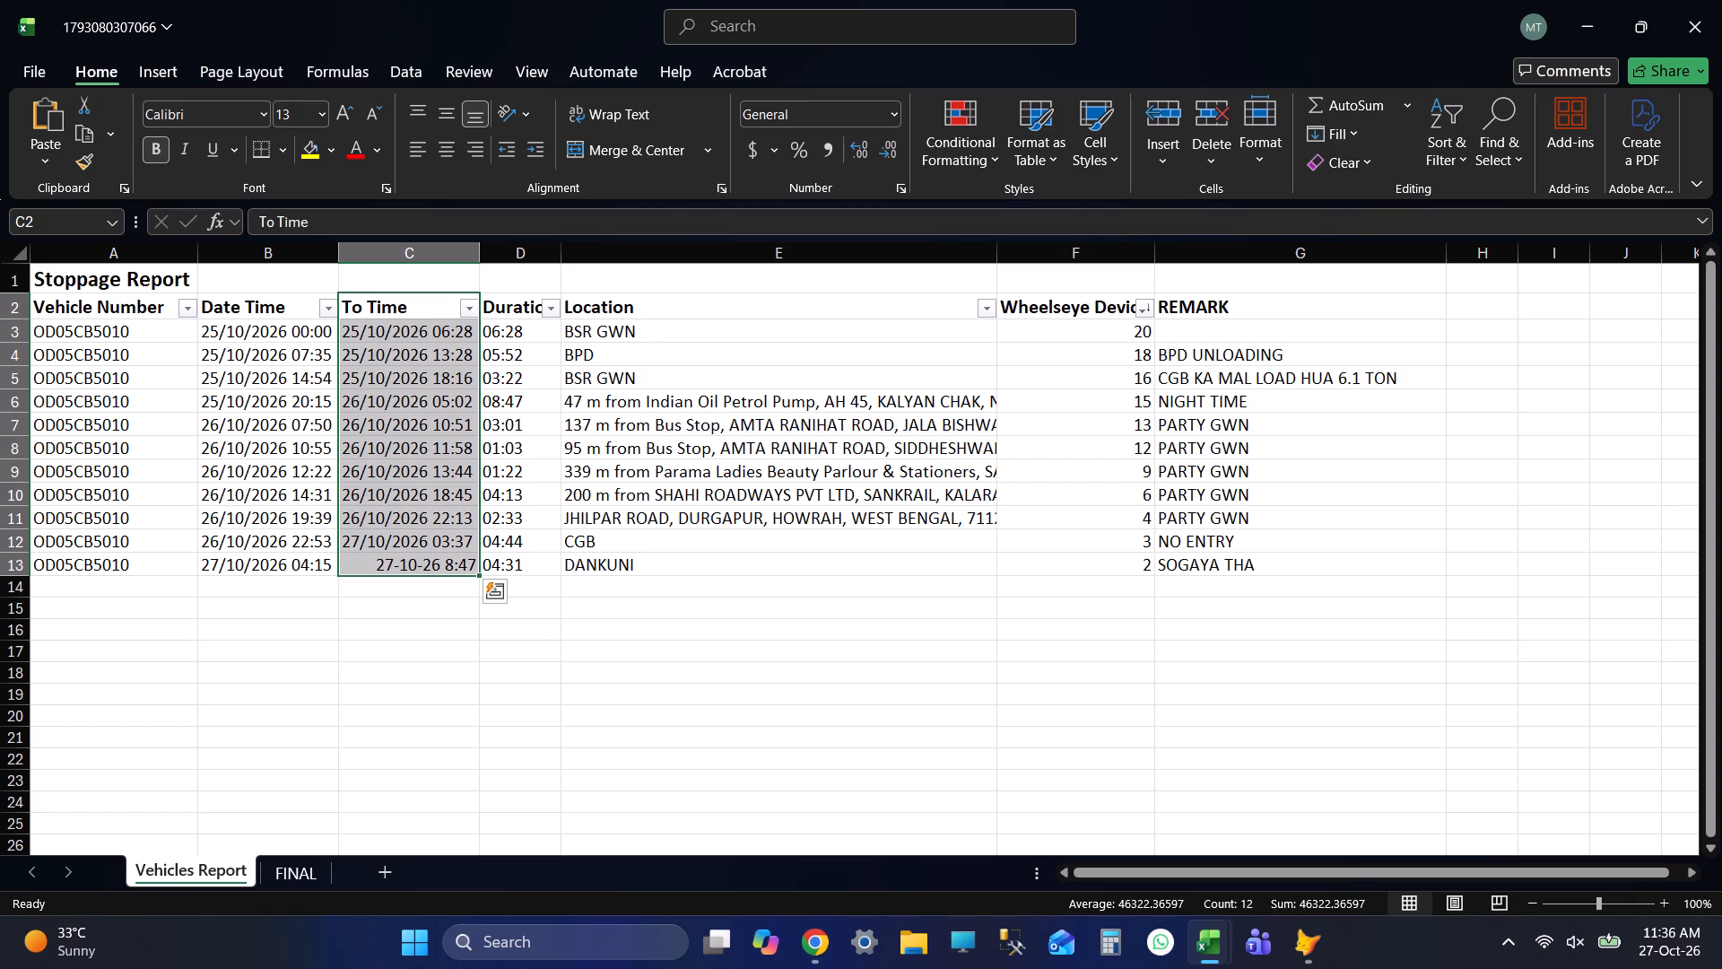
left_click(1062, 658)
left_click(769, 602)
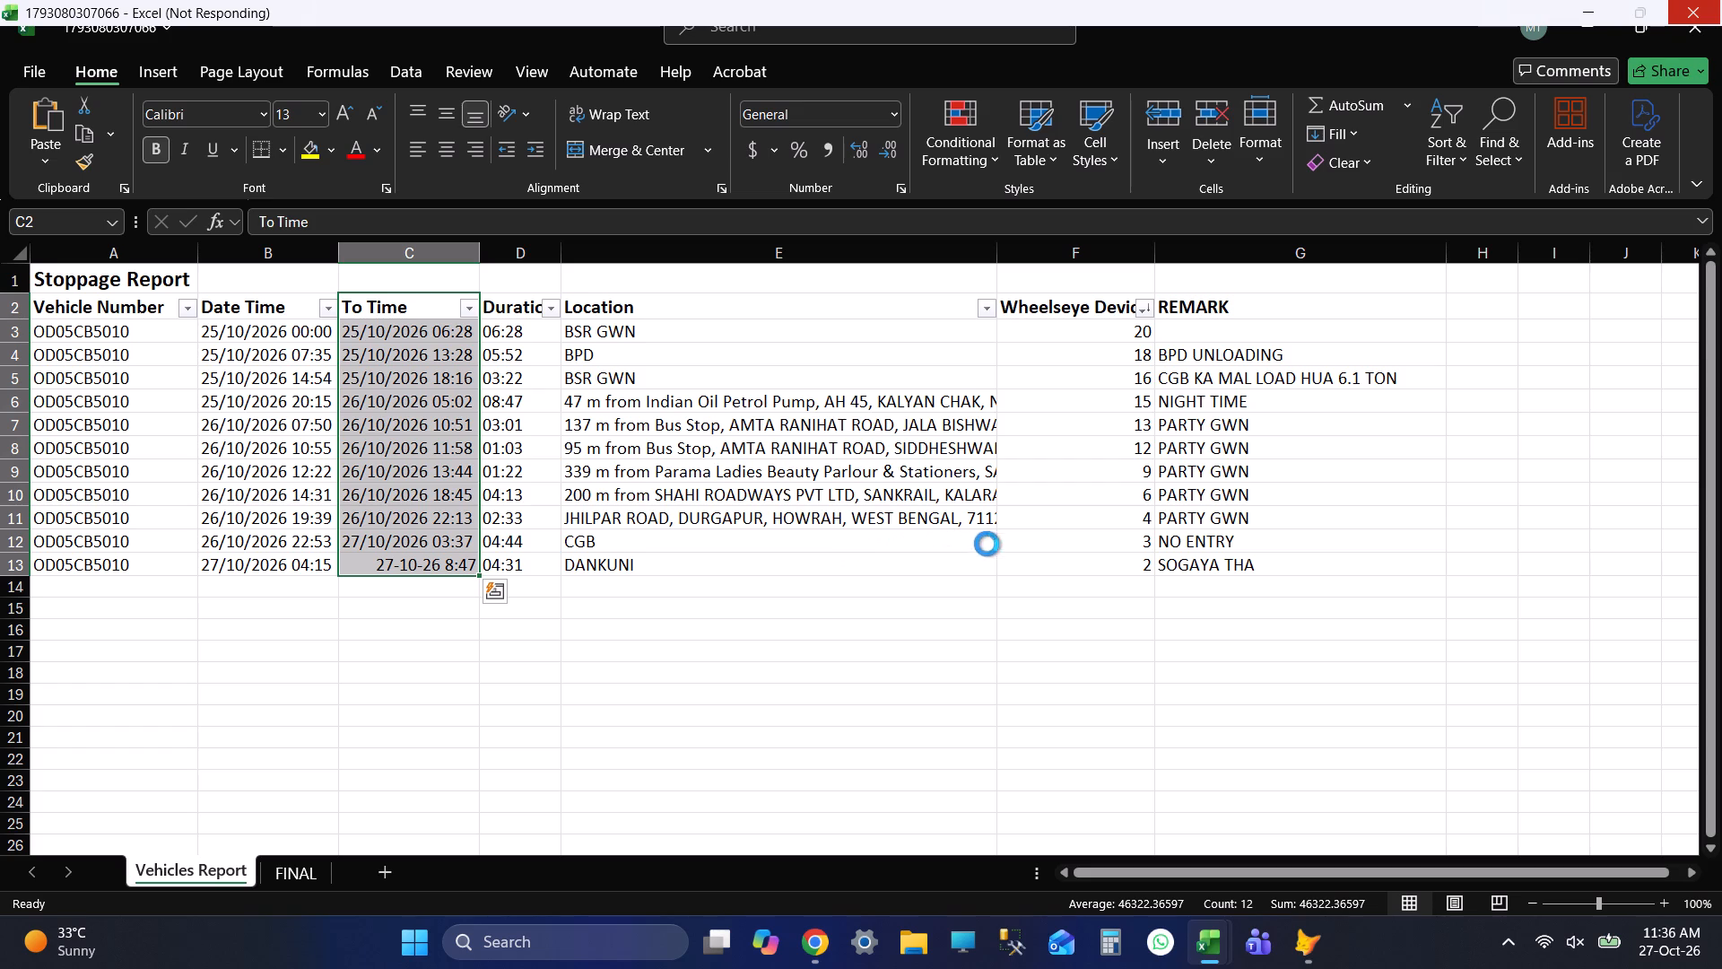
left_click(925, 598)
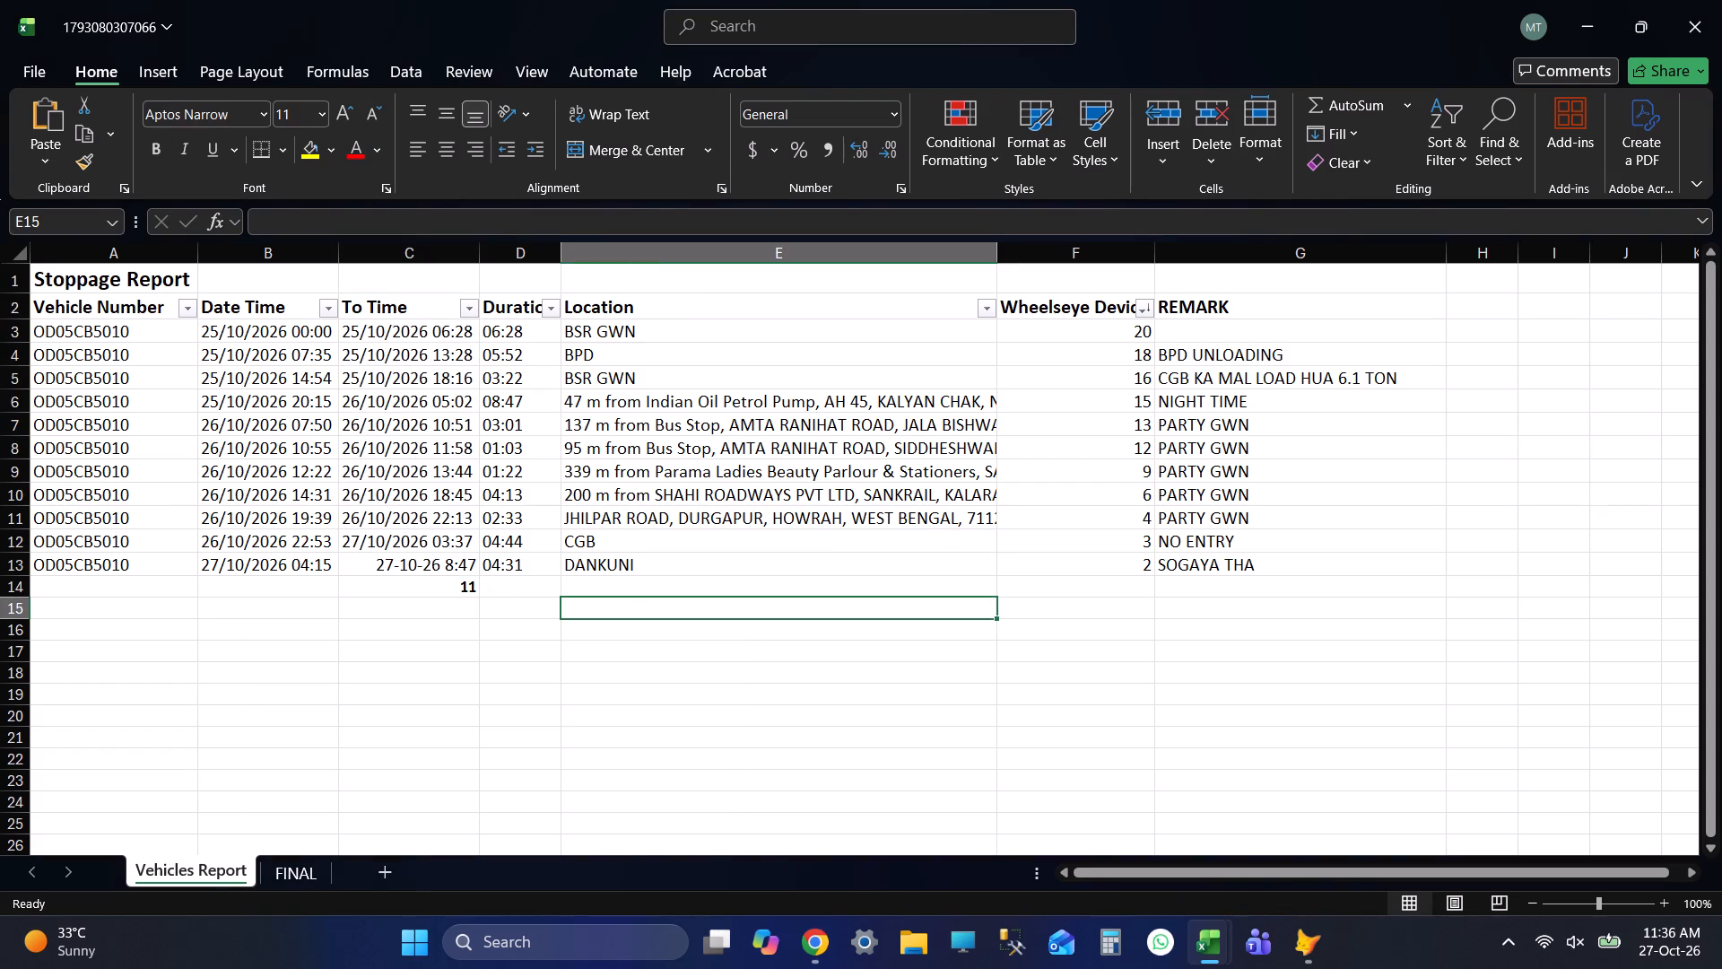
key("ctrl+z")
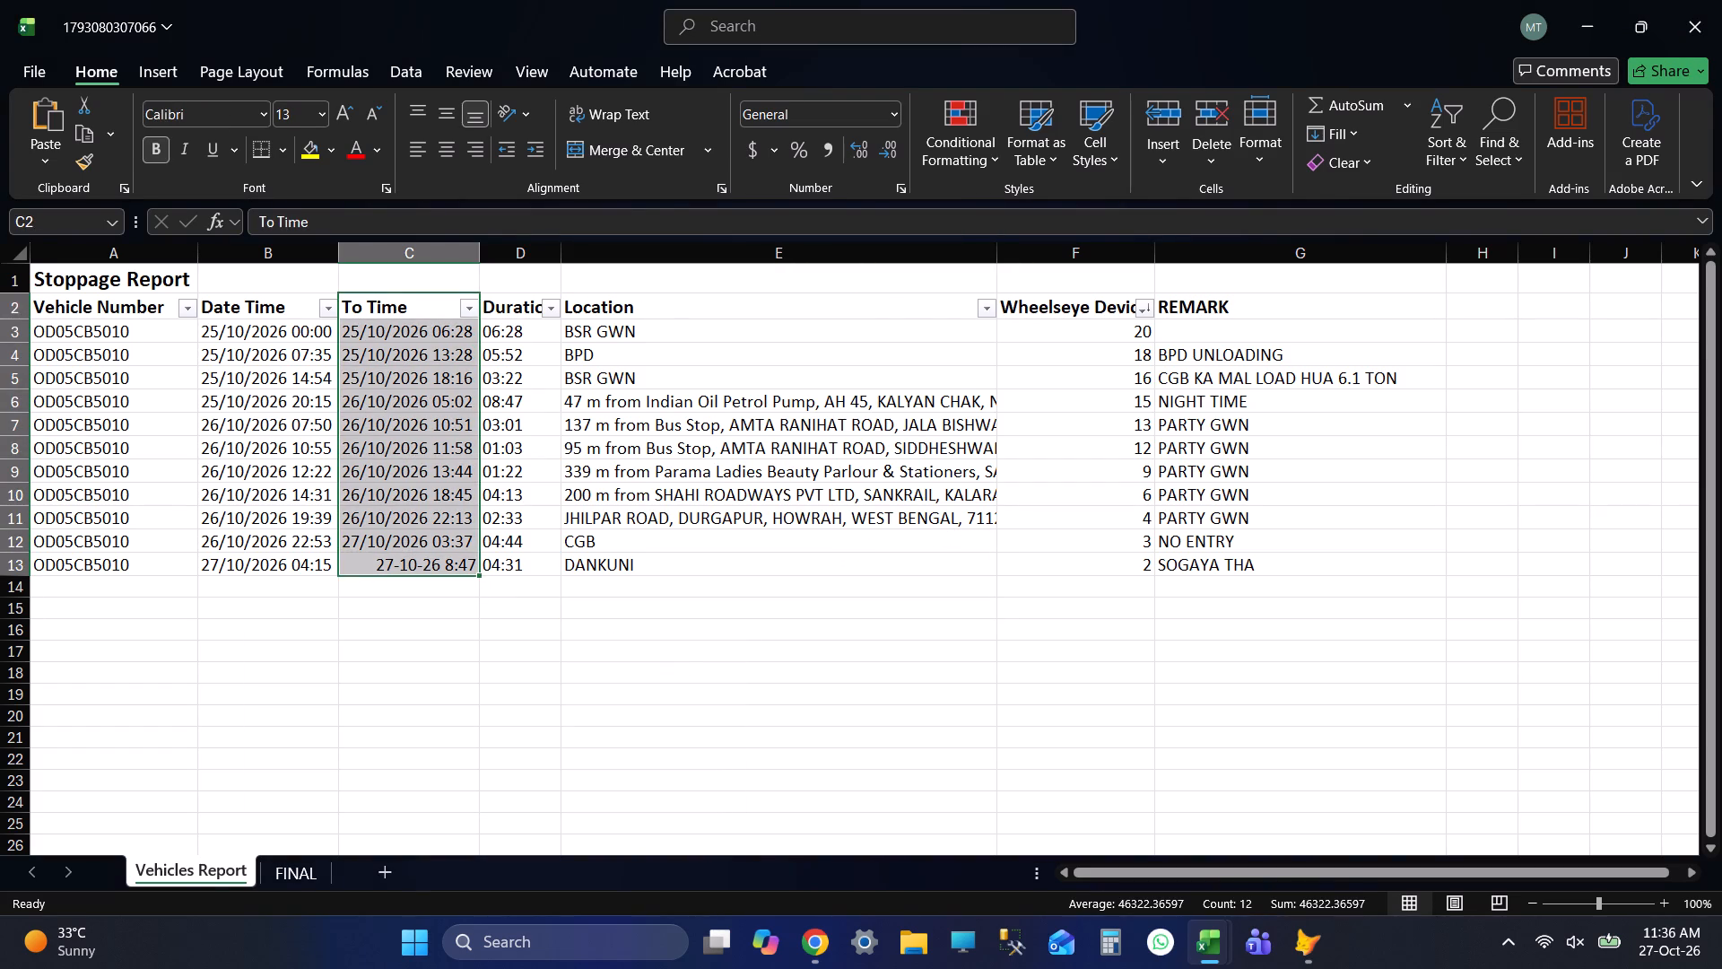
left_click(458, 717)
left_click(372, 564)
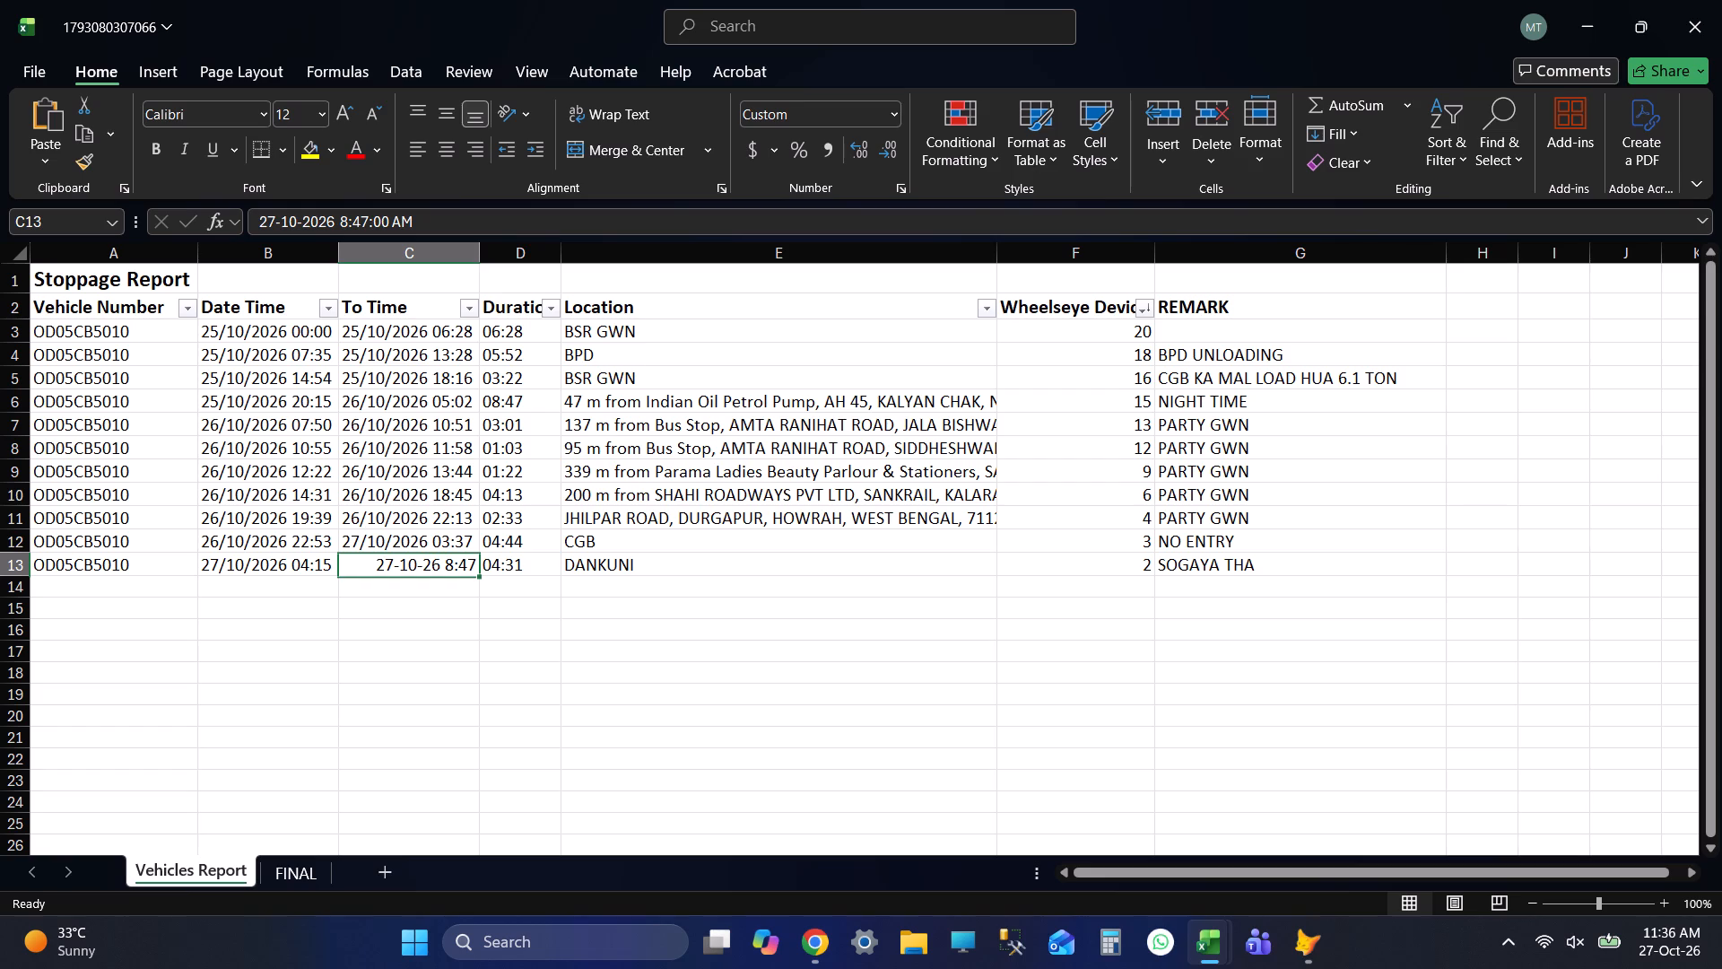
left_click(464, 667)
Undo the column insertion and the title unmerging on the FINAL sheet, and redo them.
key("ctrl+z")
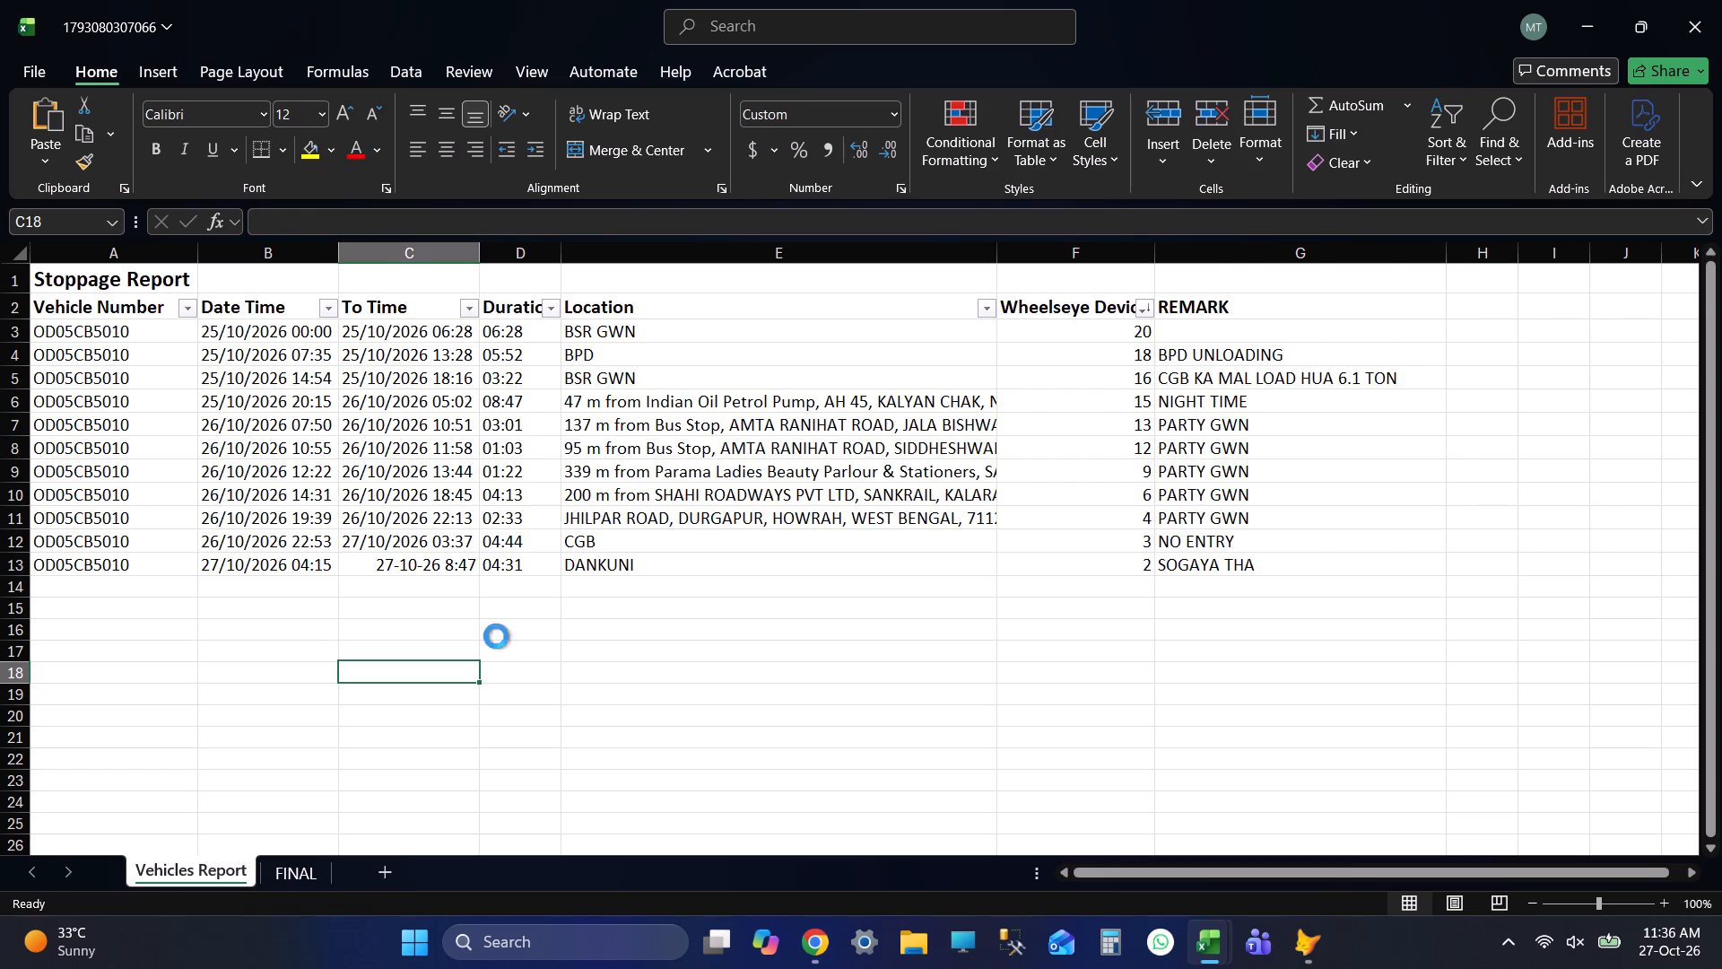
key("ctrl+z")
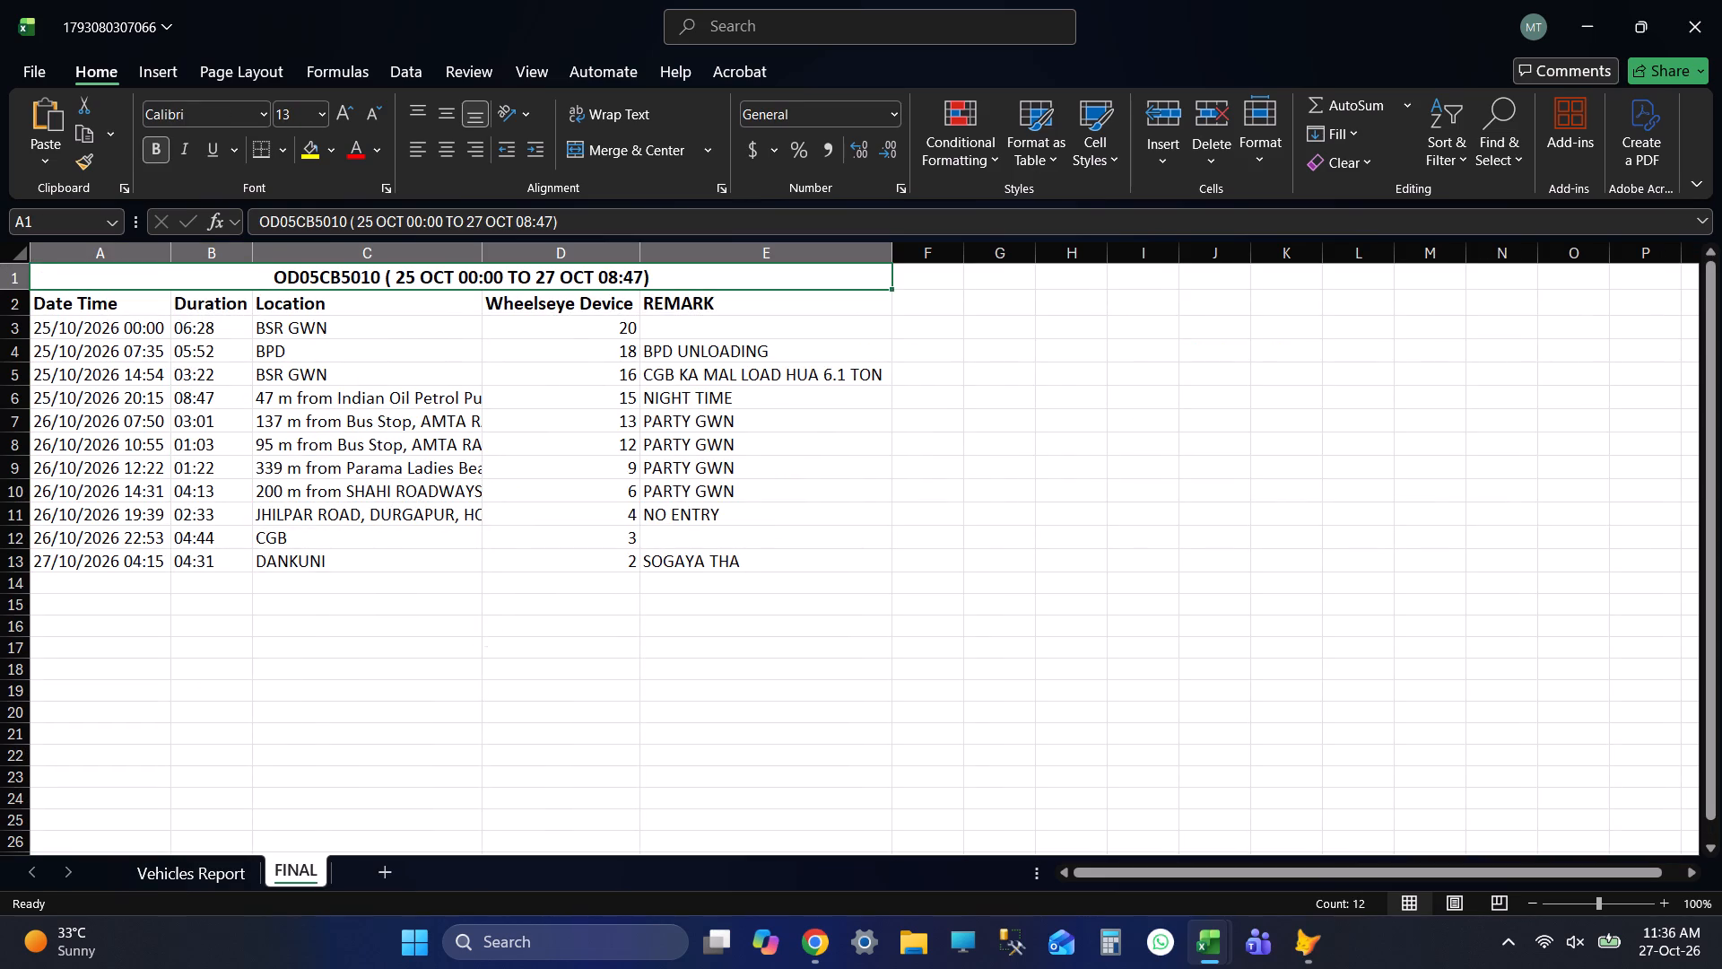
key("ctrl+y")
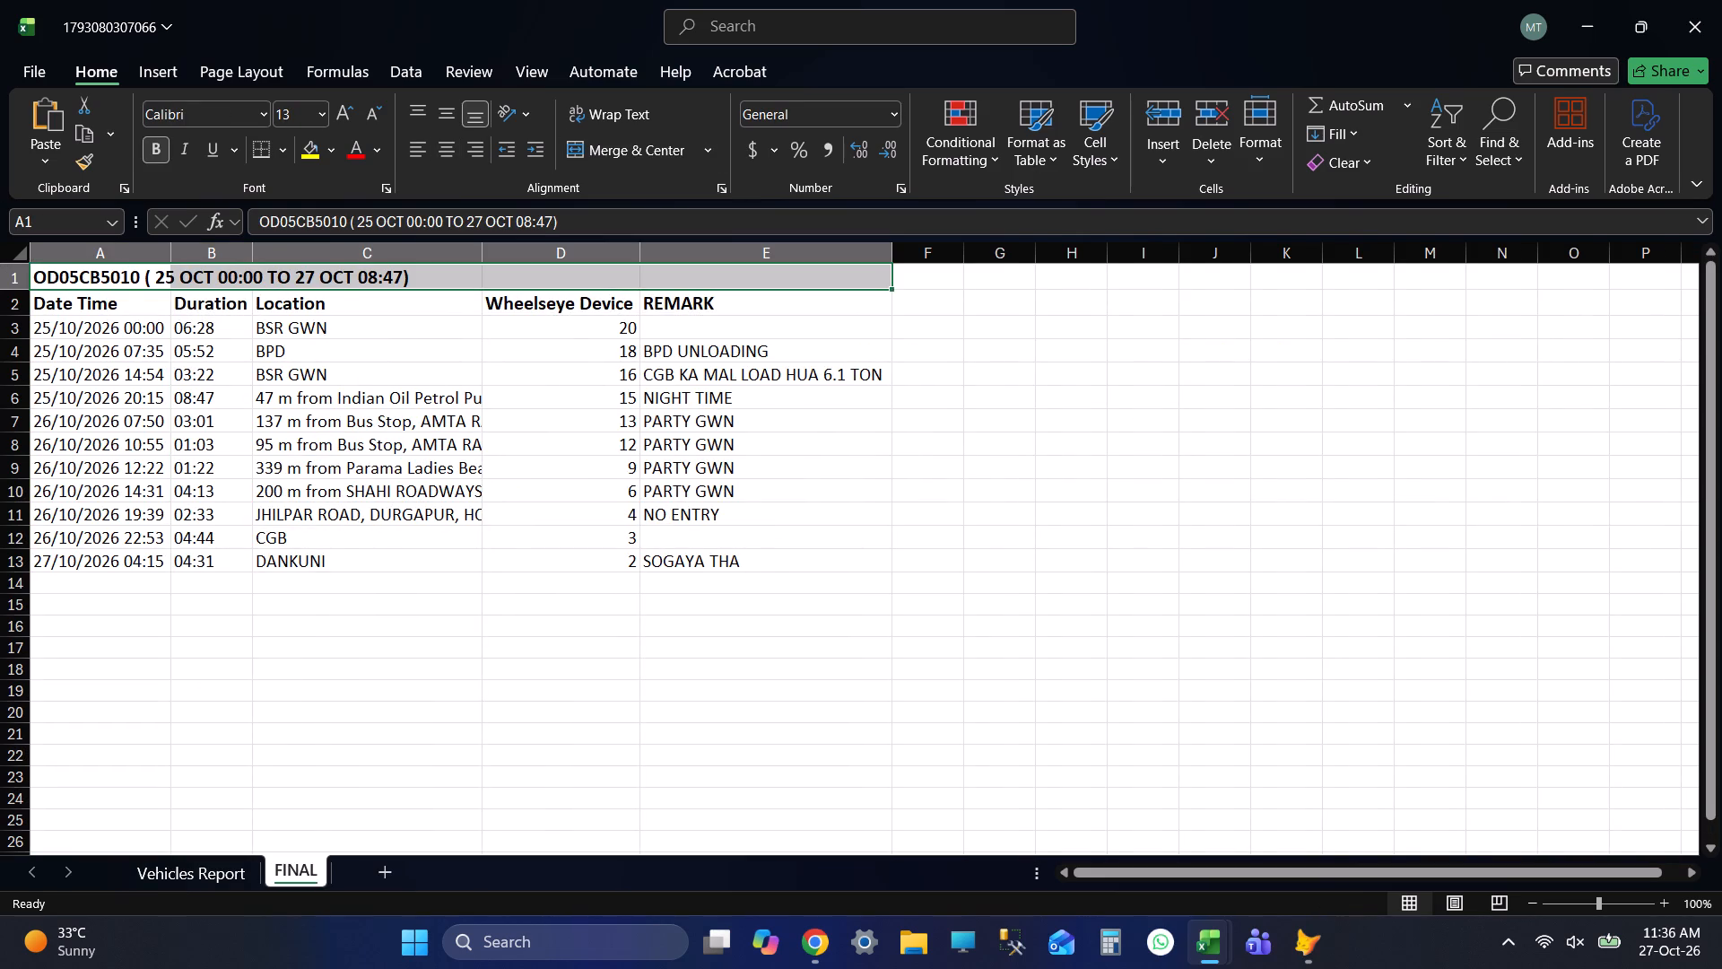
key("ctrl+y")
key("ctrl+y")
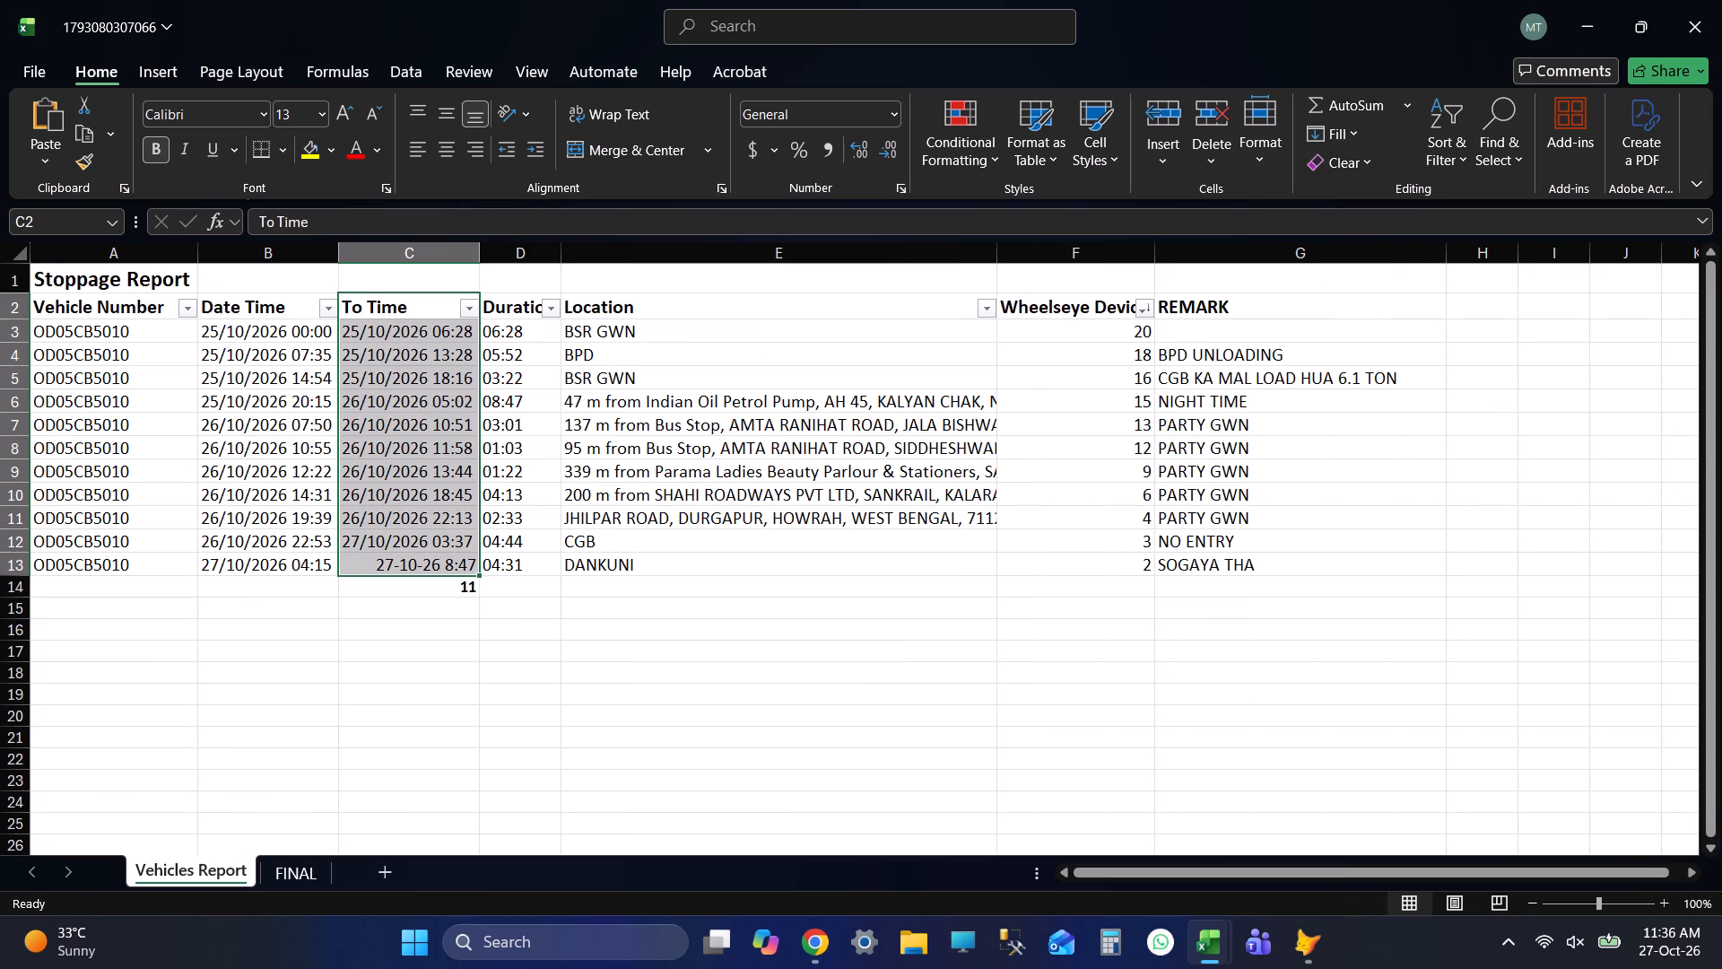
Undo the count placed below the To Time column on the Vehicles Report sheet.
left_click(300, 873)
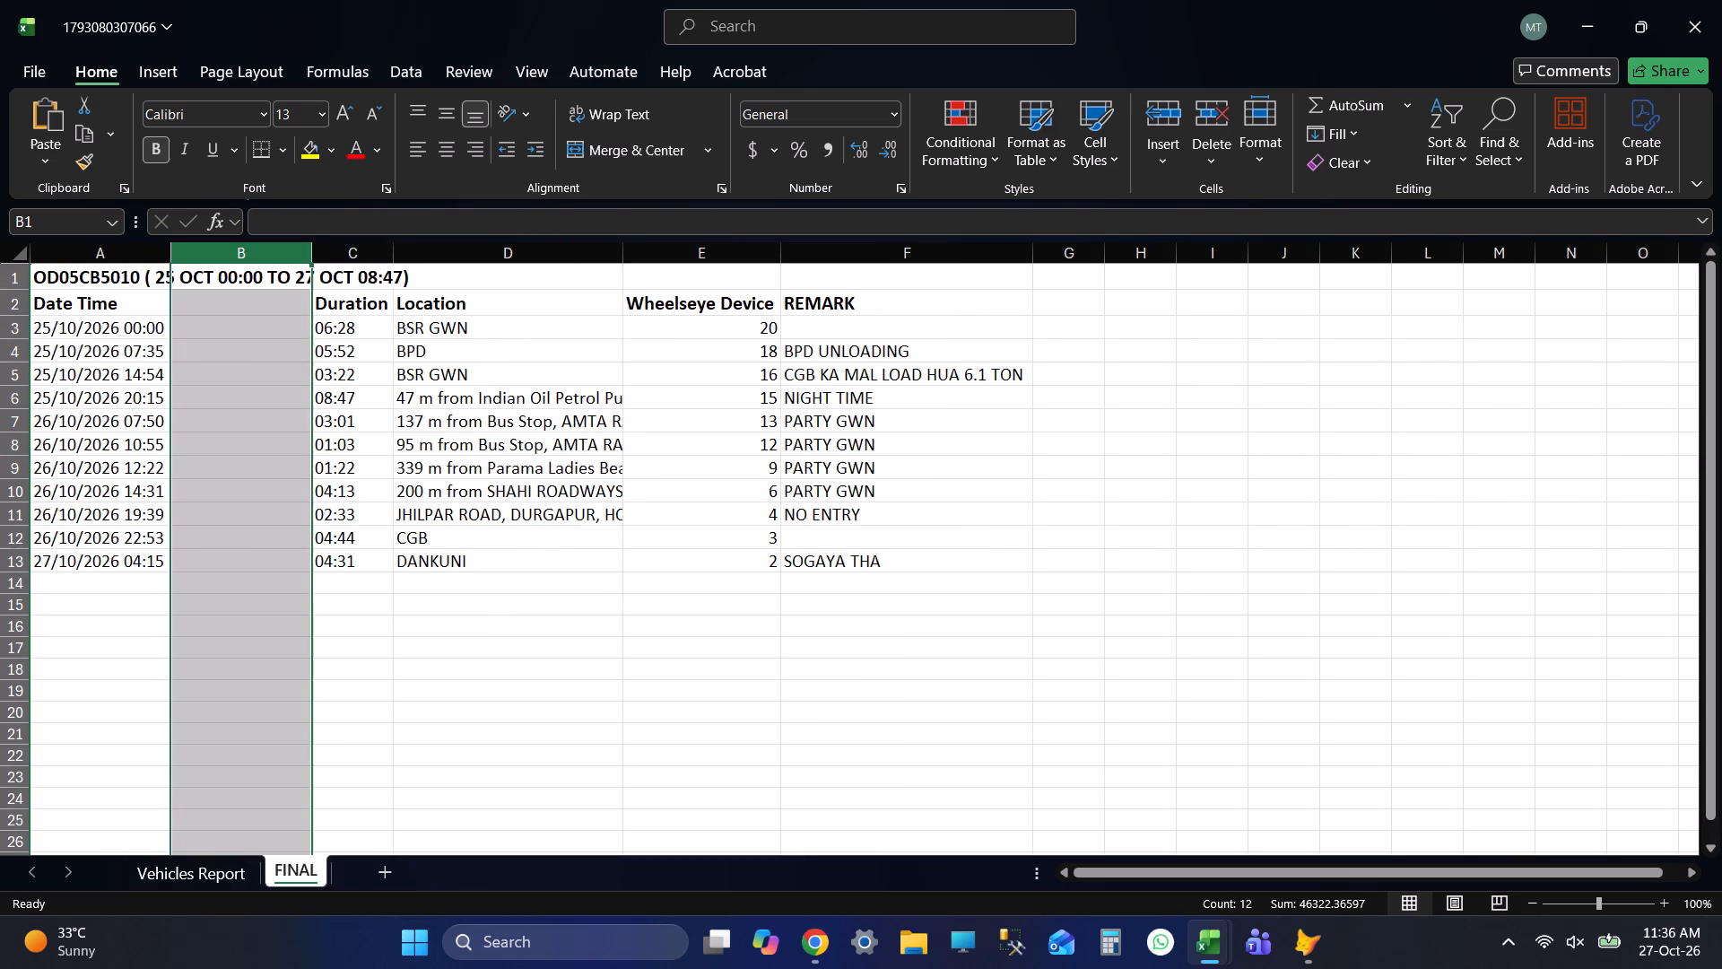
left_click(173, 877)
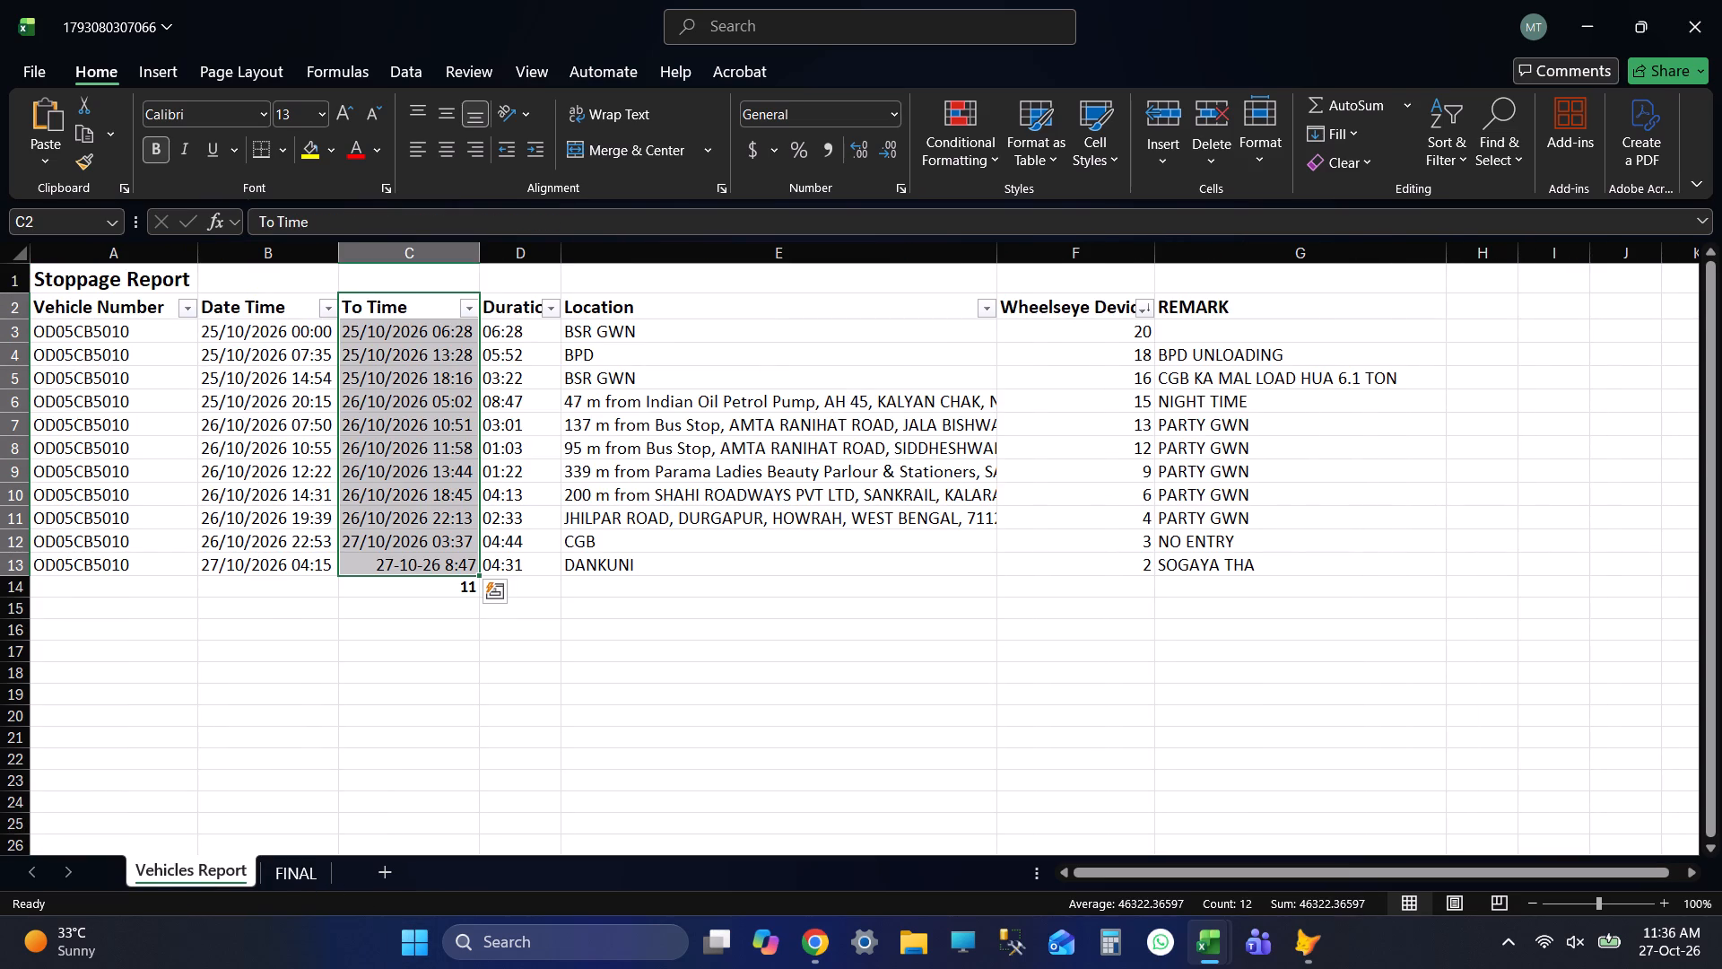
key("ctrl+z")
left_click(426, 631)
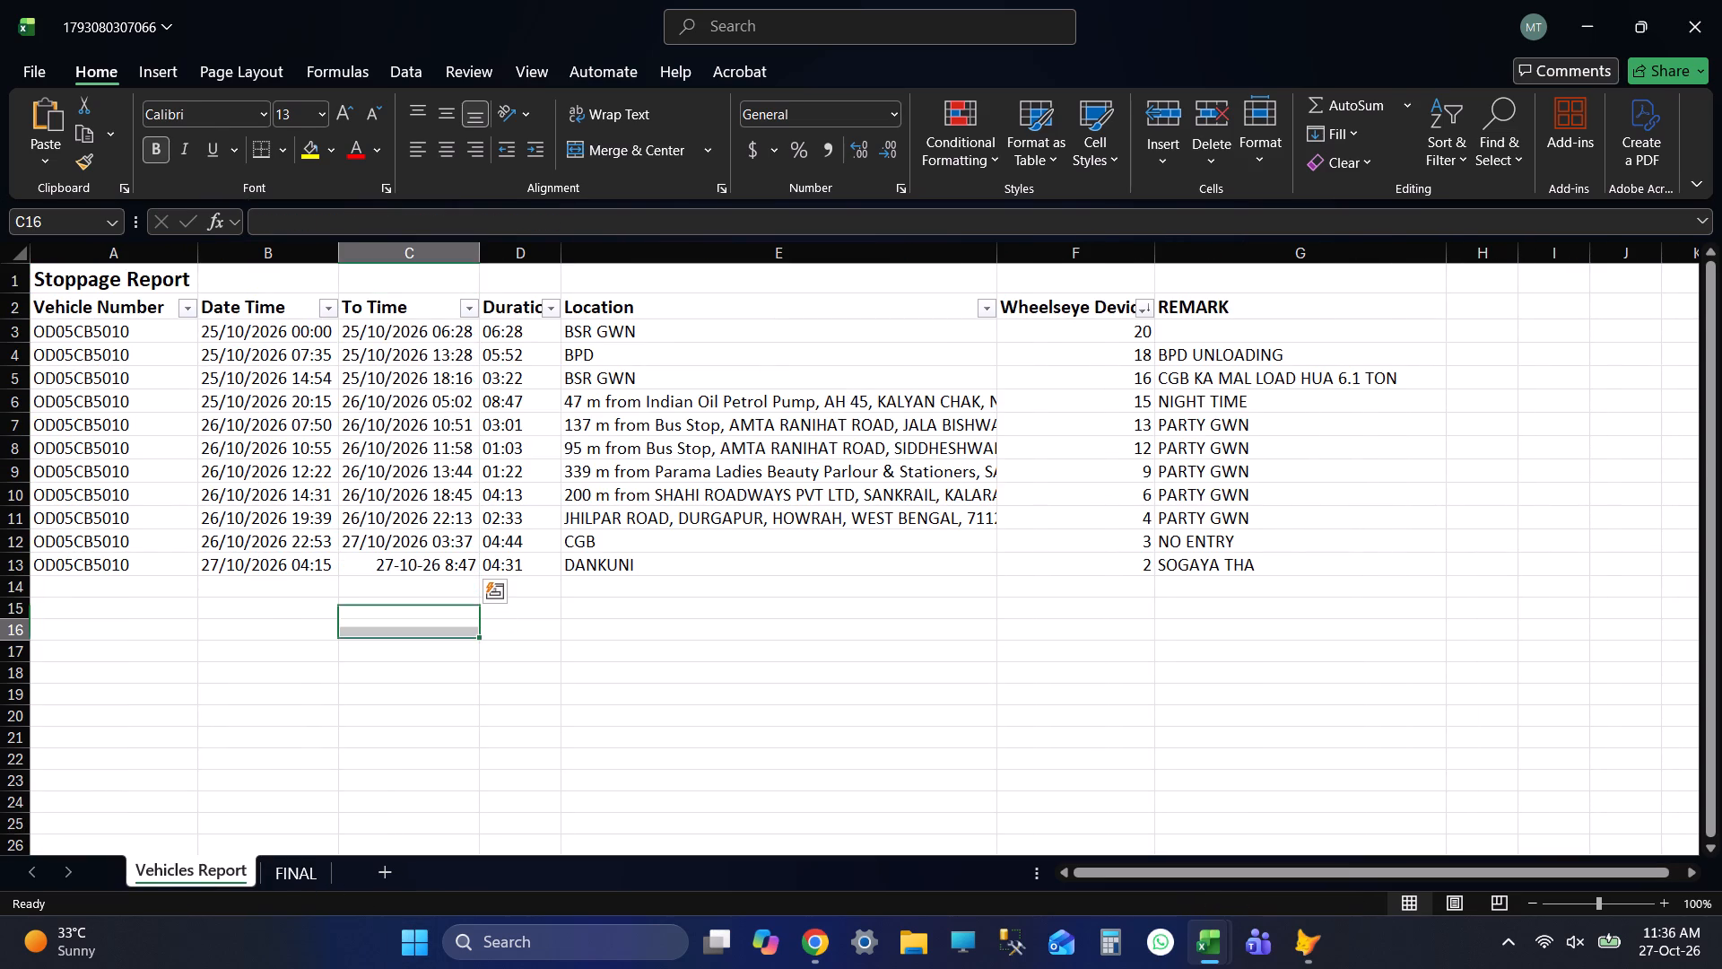
Copy the To Time column C2:C13 from the Vehicles Report sheet into the blank column at B2 on the FINAL sheet.
left_click_drag(411, 308, 421, 554)
key("ctrl+c")
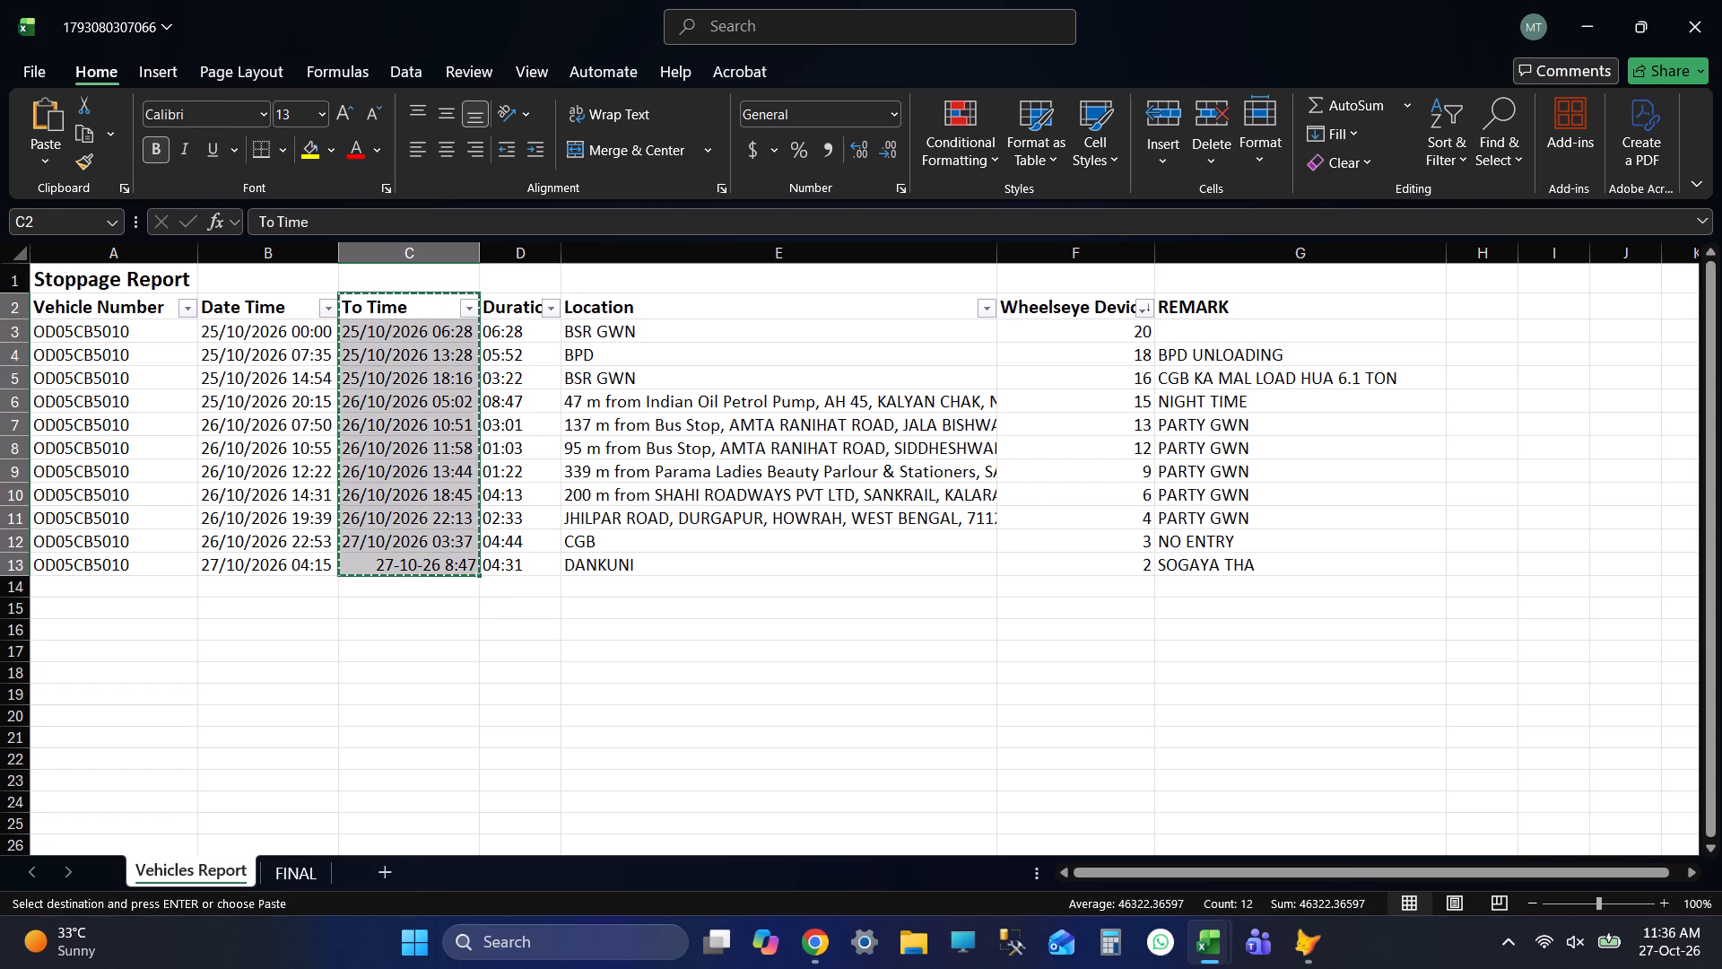
left_click(305, 877)
left_click(244, 302)
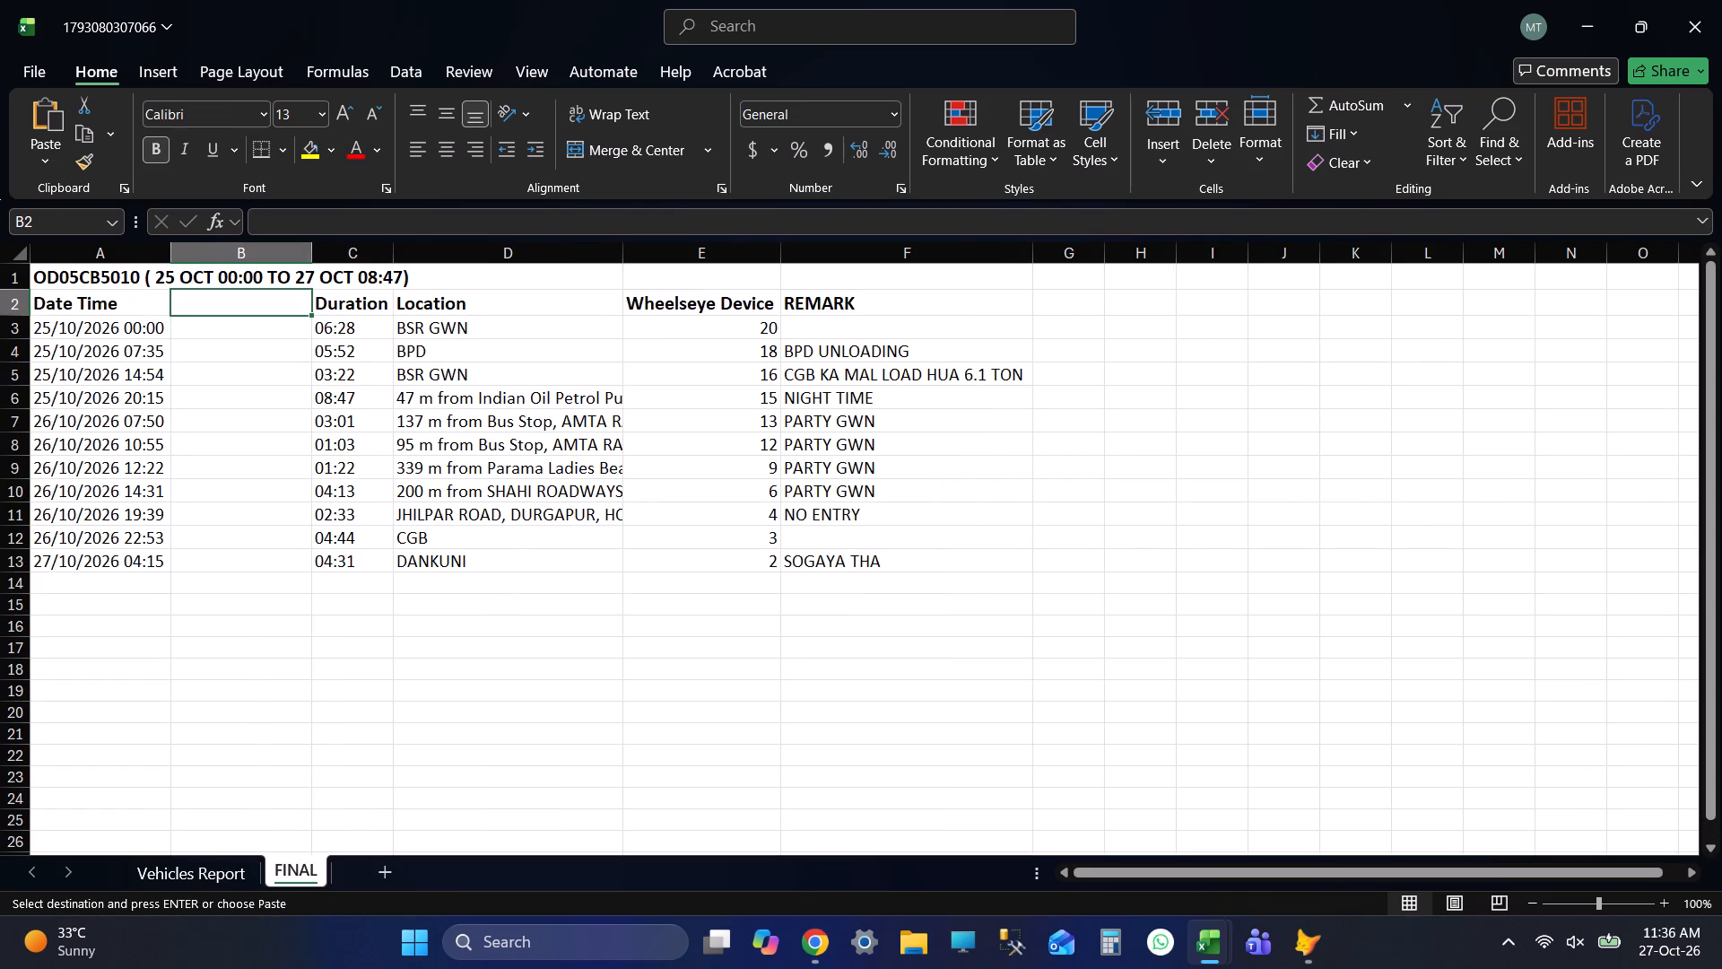
key("ctrl+v")
left_click(330, 742)
Left-align the last To Time entry in cell B13 on the FINAL sheet.
left_click(234, 550)
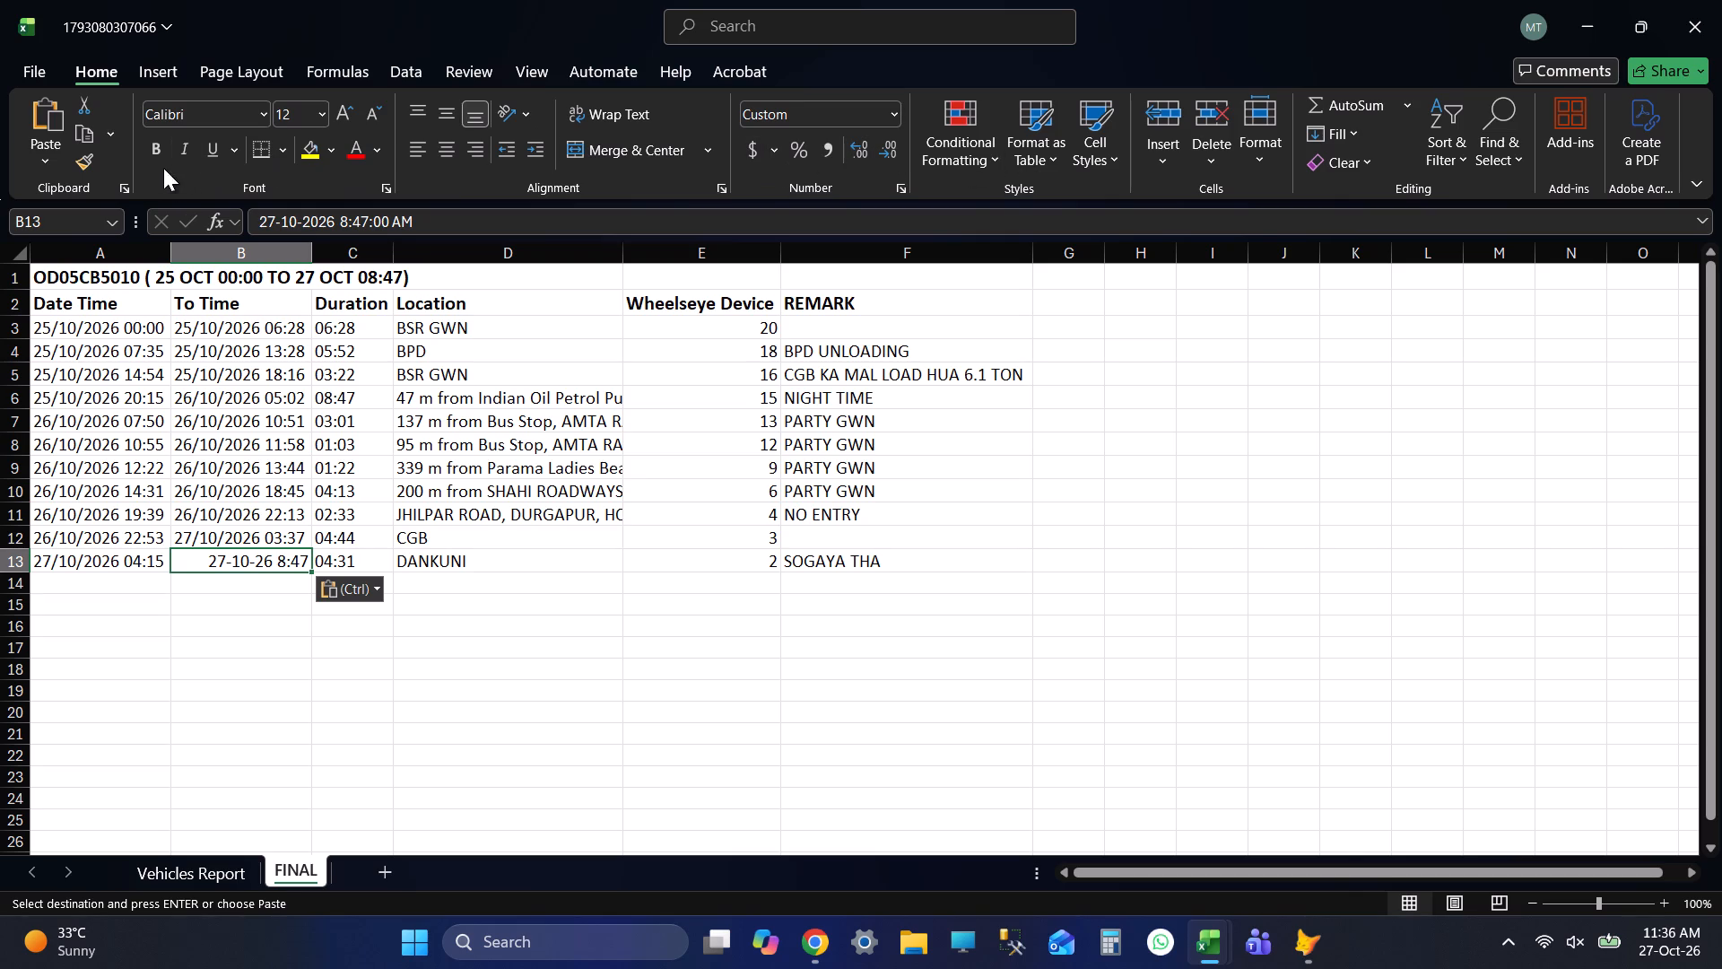
left_click(418, 158)
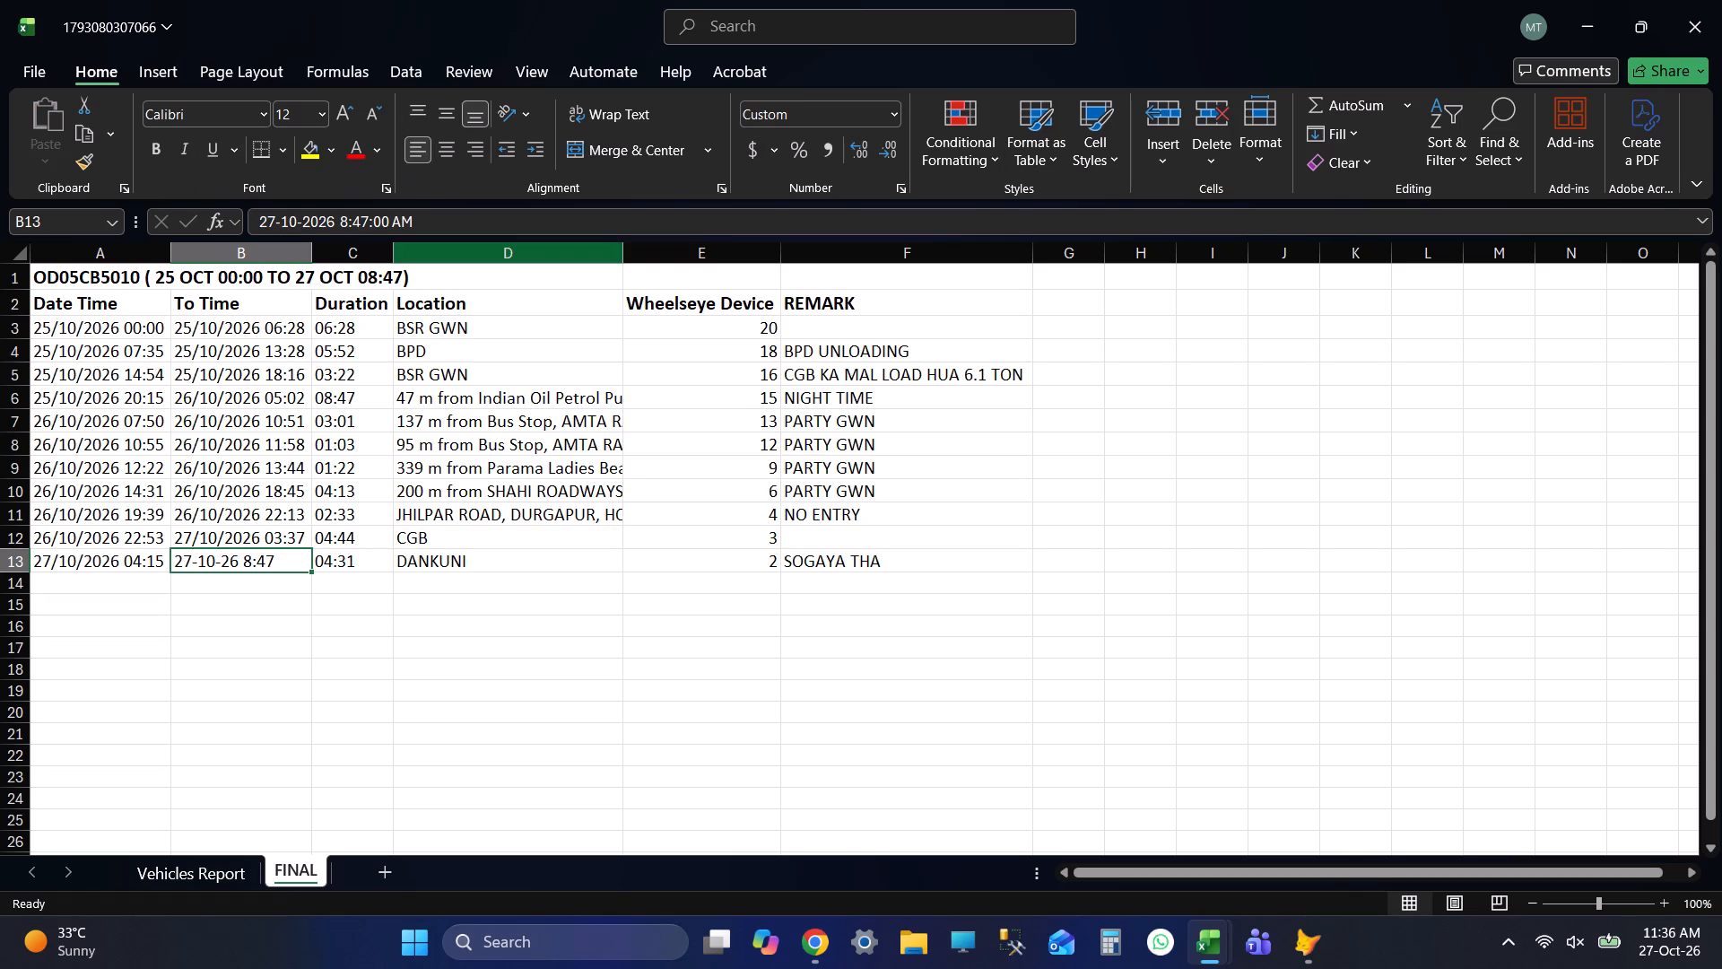
left_click(488, 638)
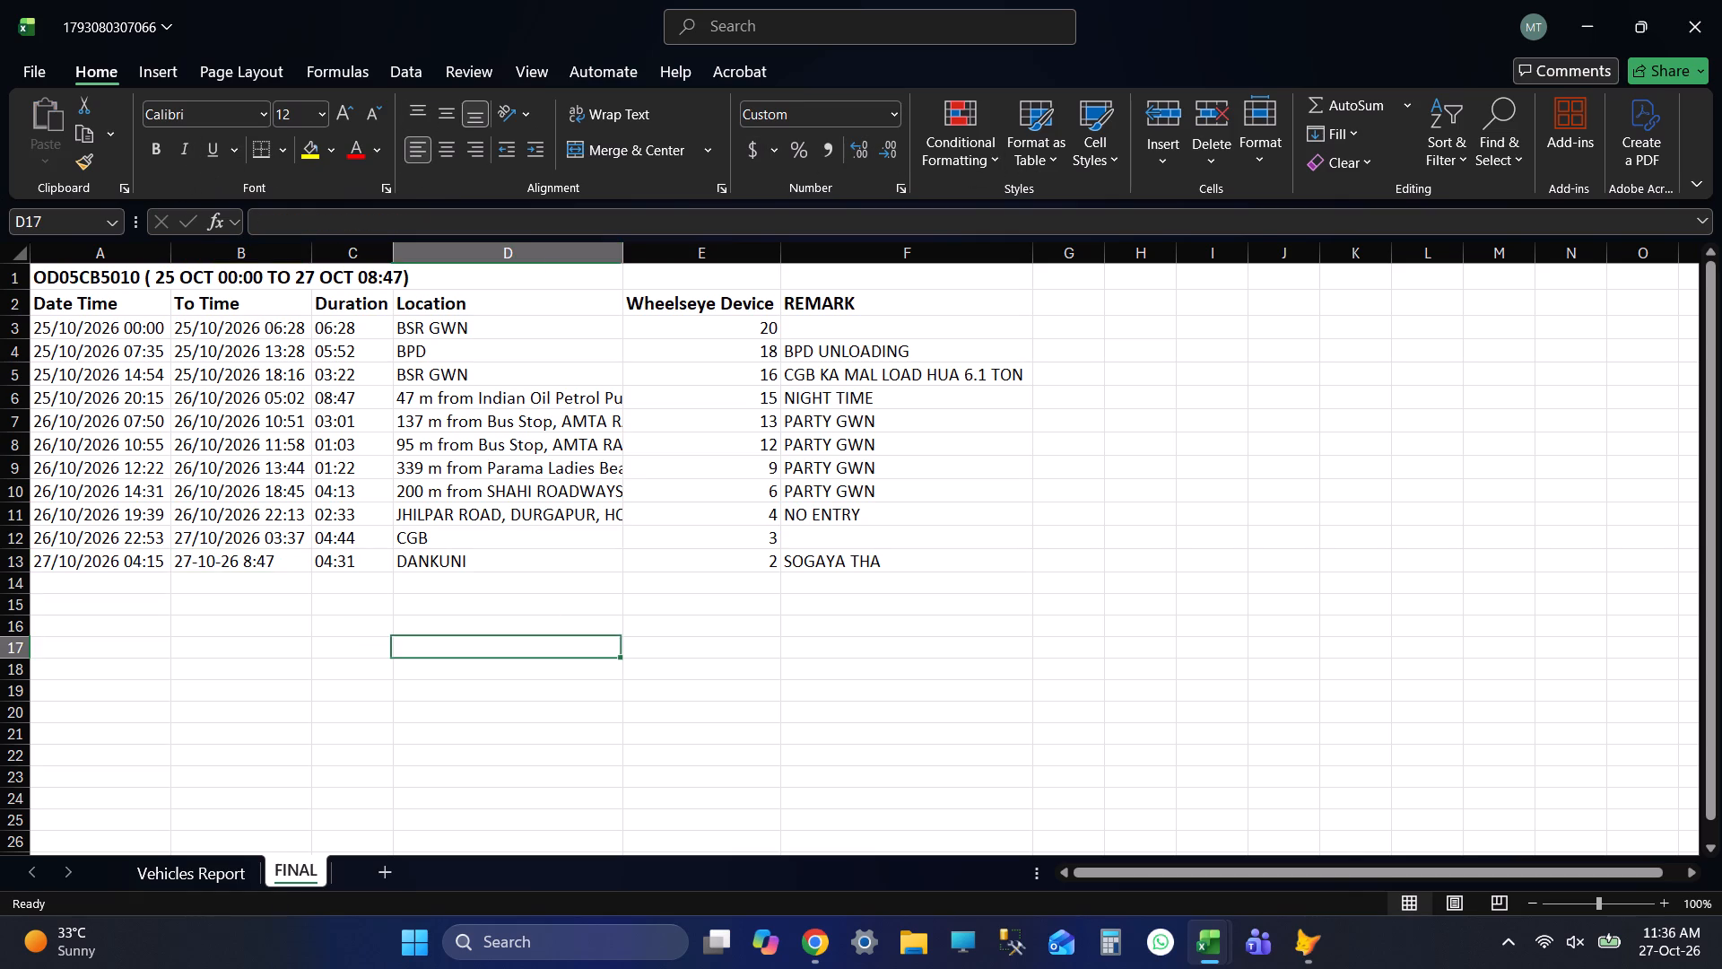
left_click(436, 662)
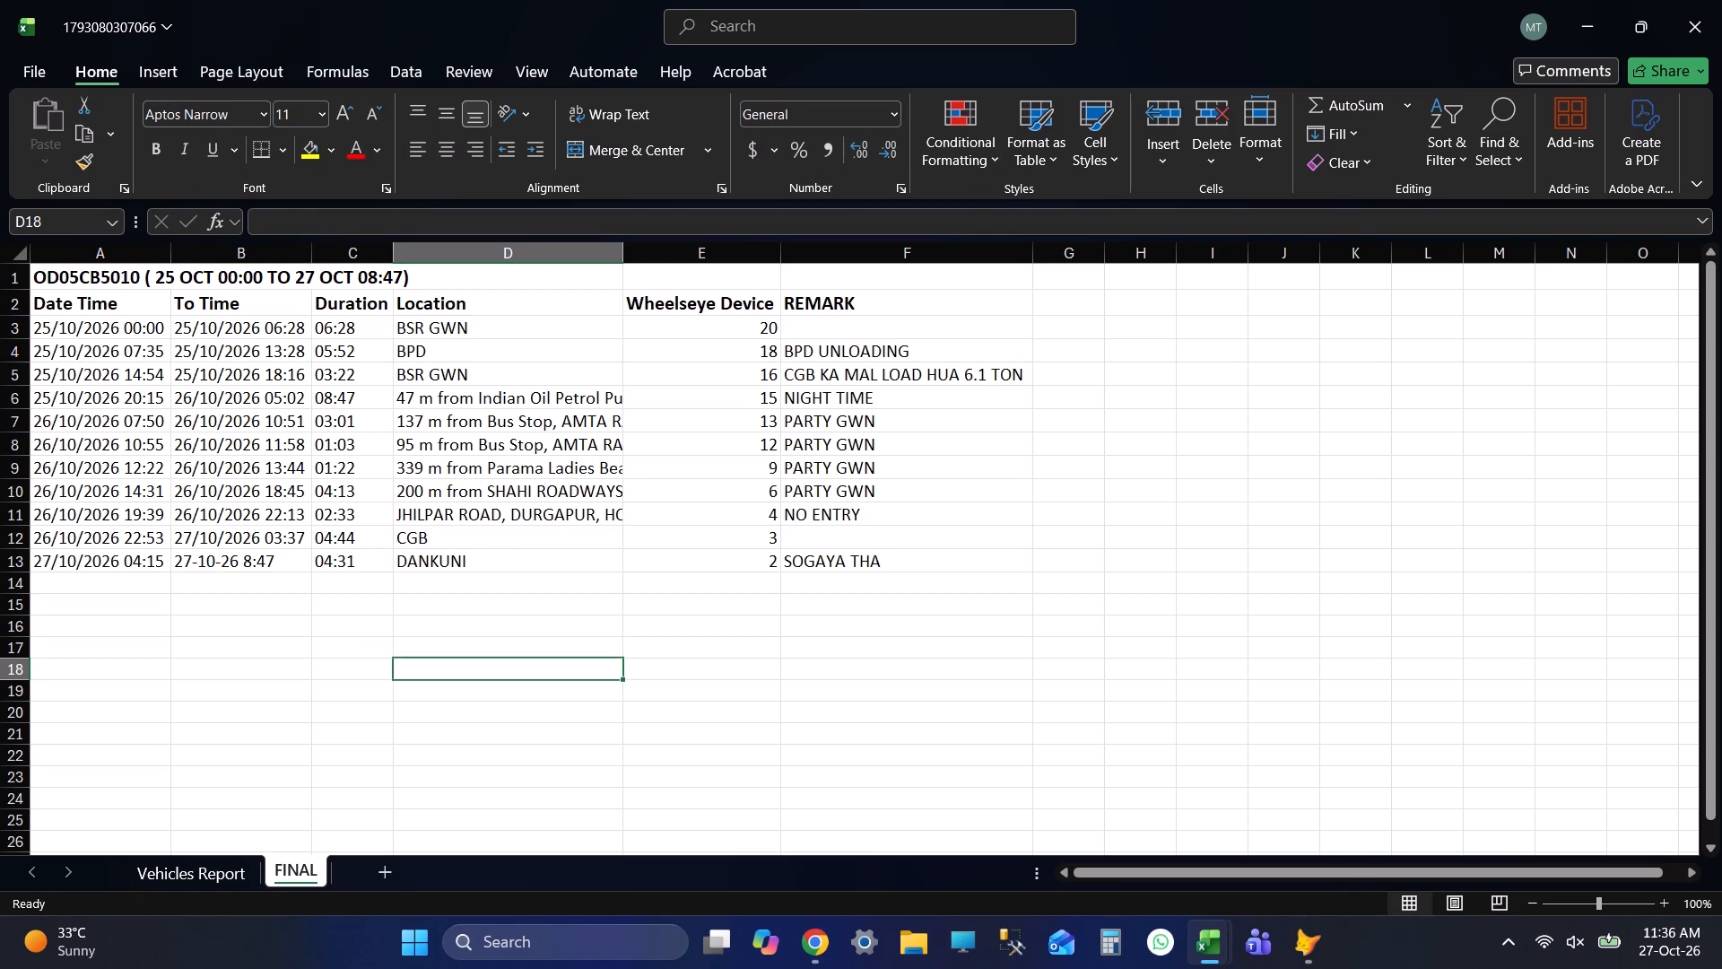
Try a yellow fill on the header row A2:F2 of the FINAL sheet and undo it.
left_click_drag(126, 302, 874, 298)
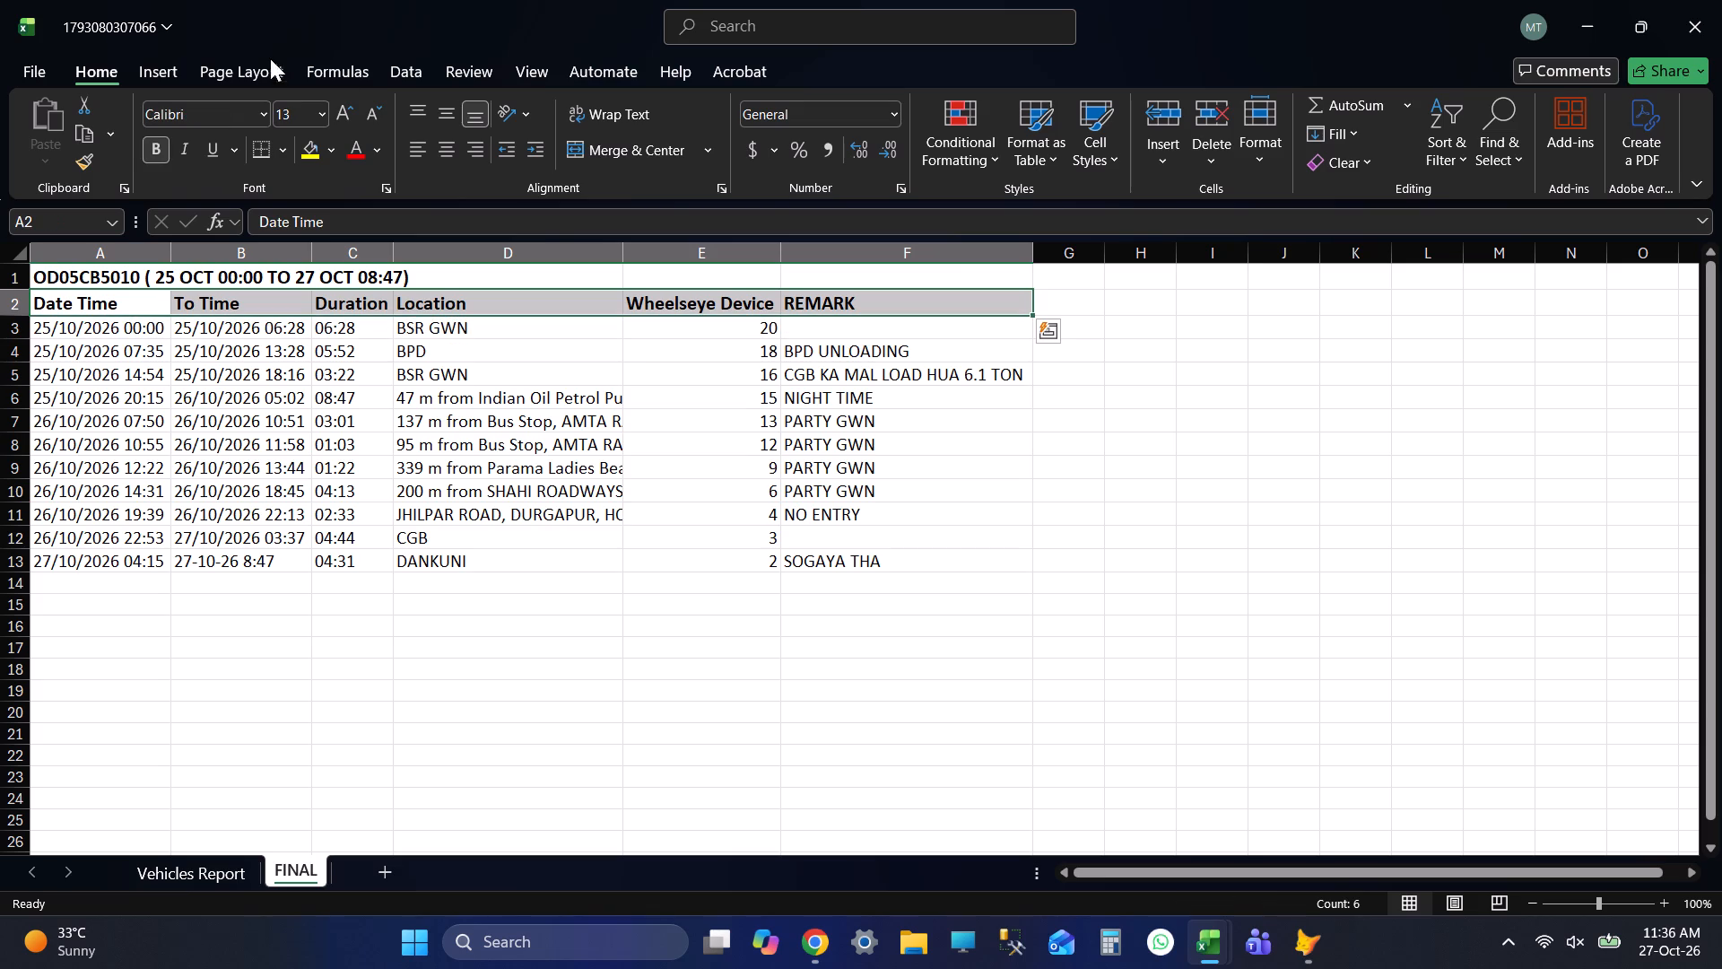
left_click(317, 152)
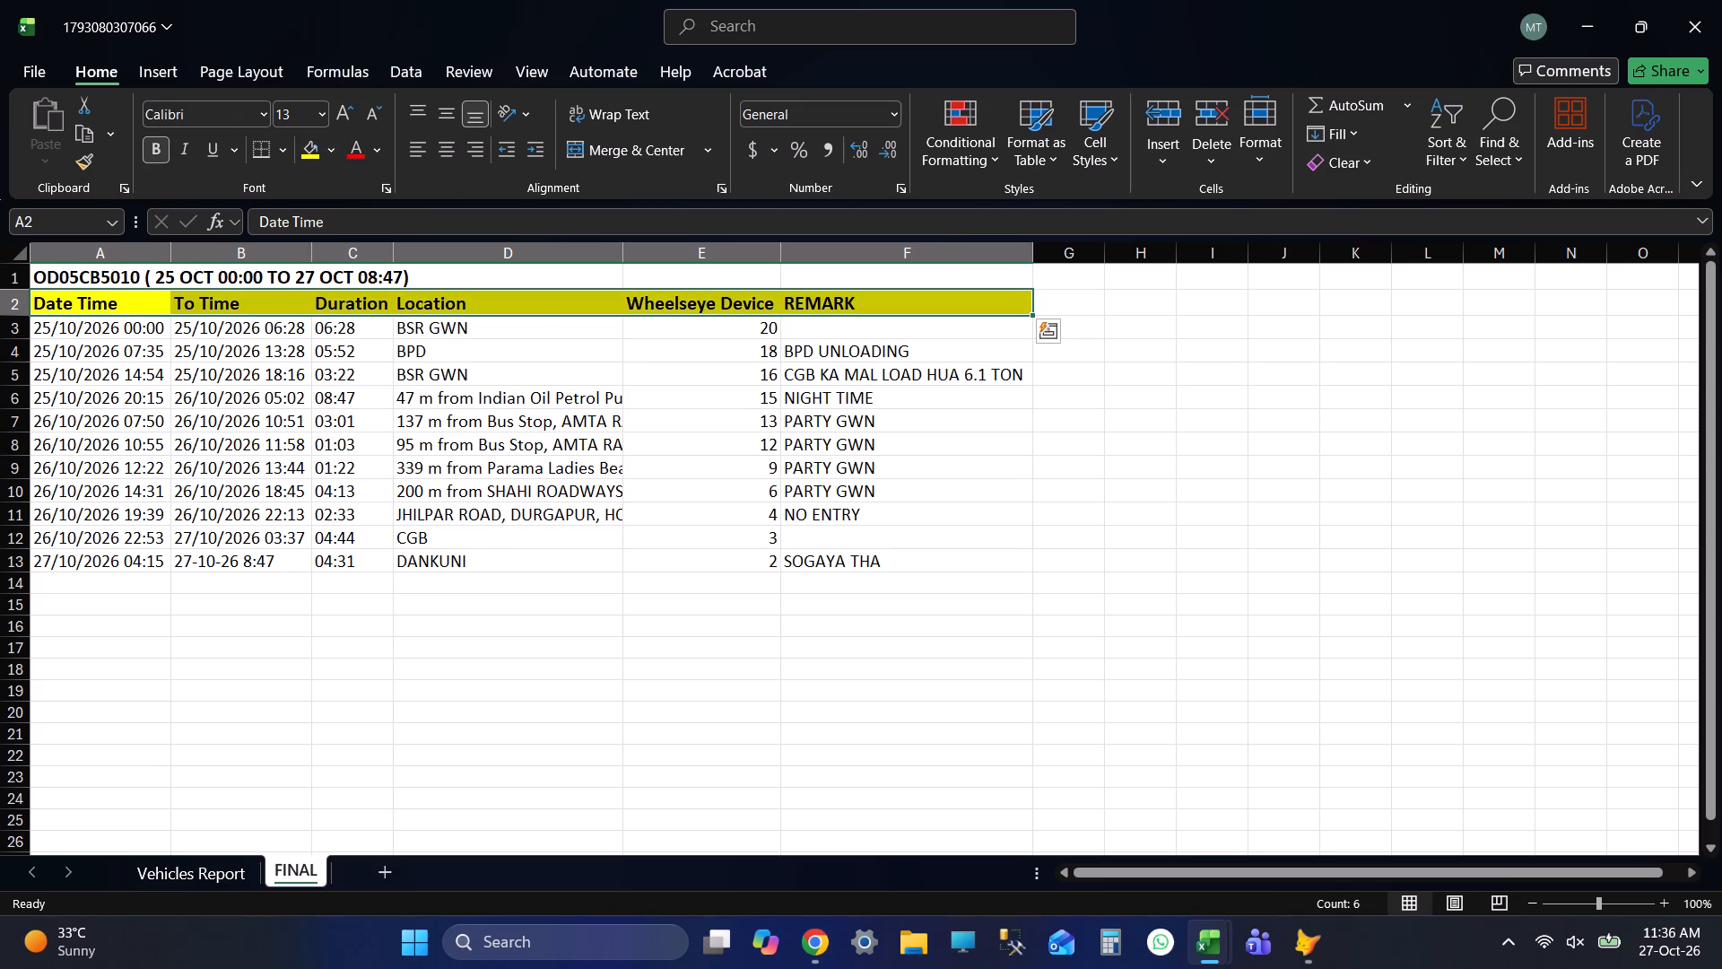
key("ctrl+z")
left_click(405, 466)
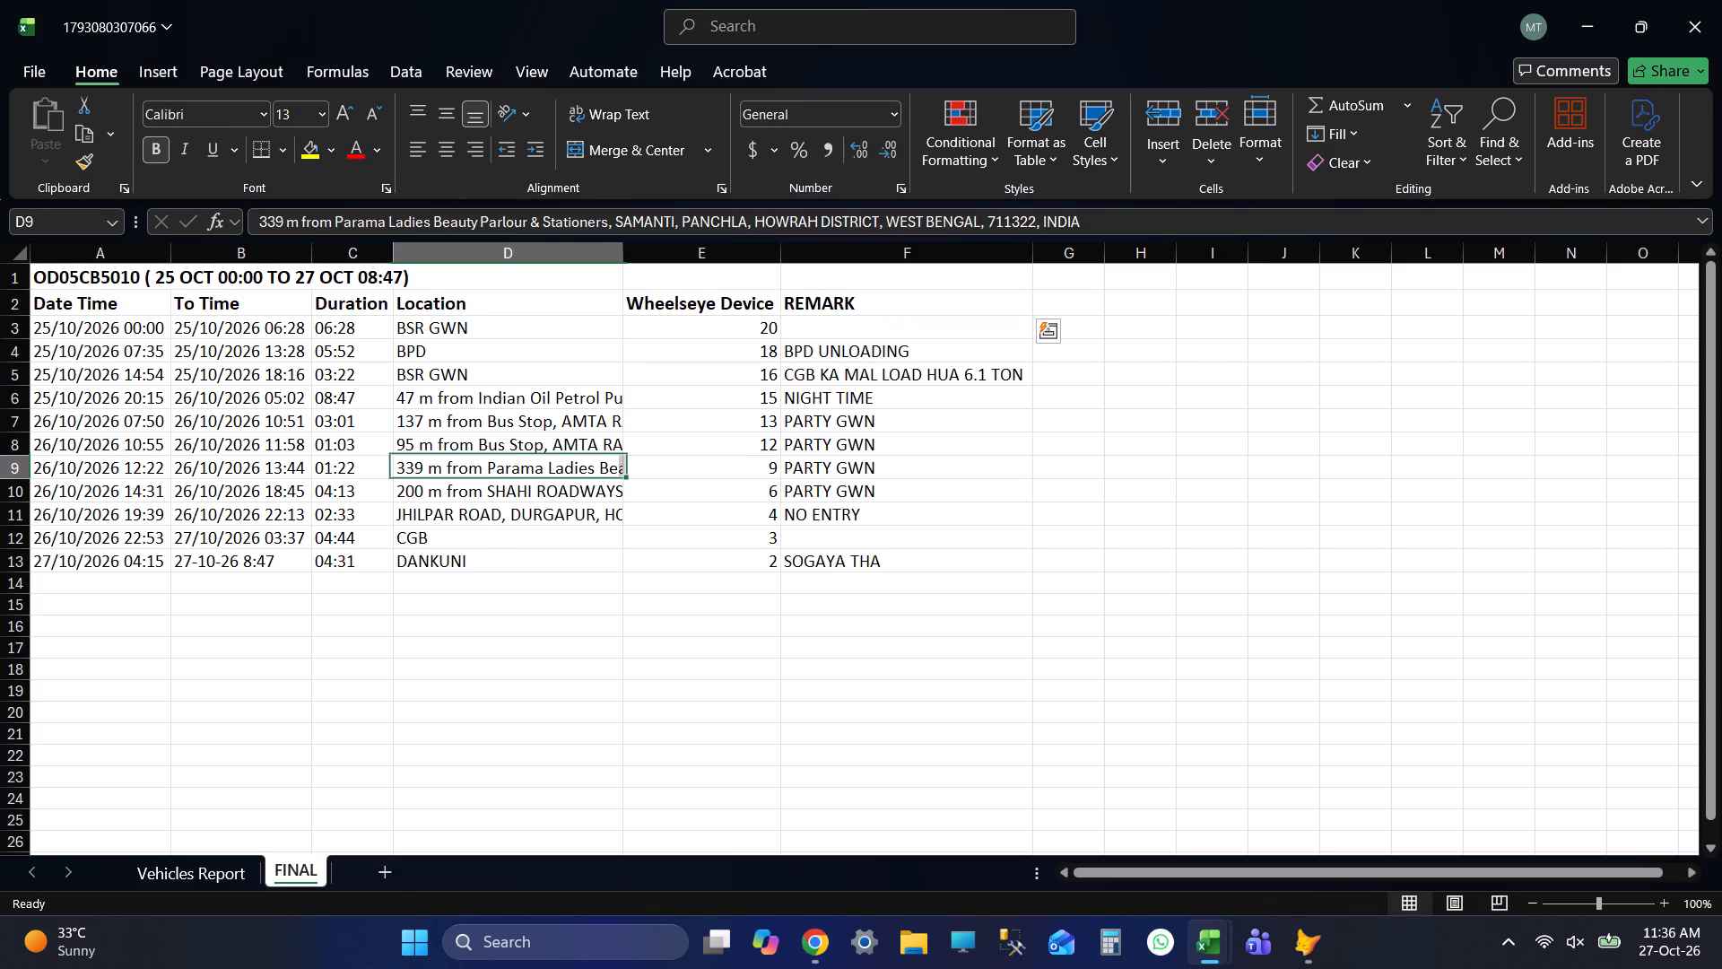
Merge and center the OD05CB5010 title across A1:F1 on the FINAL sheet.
left_click_drag(113, 280, 864, 275)
left_click(631, 153)
left_click(1129, 520)
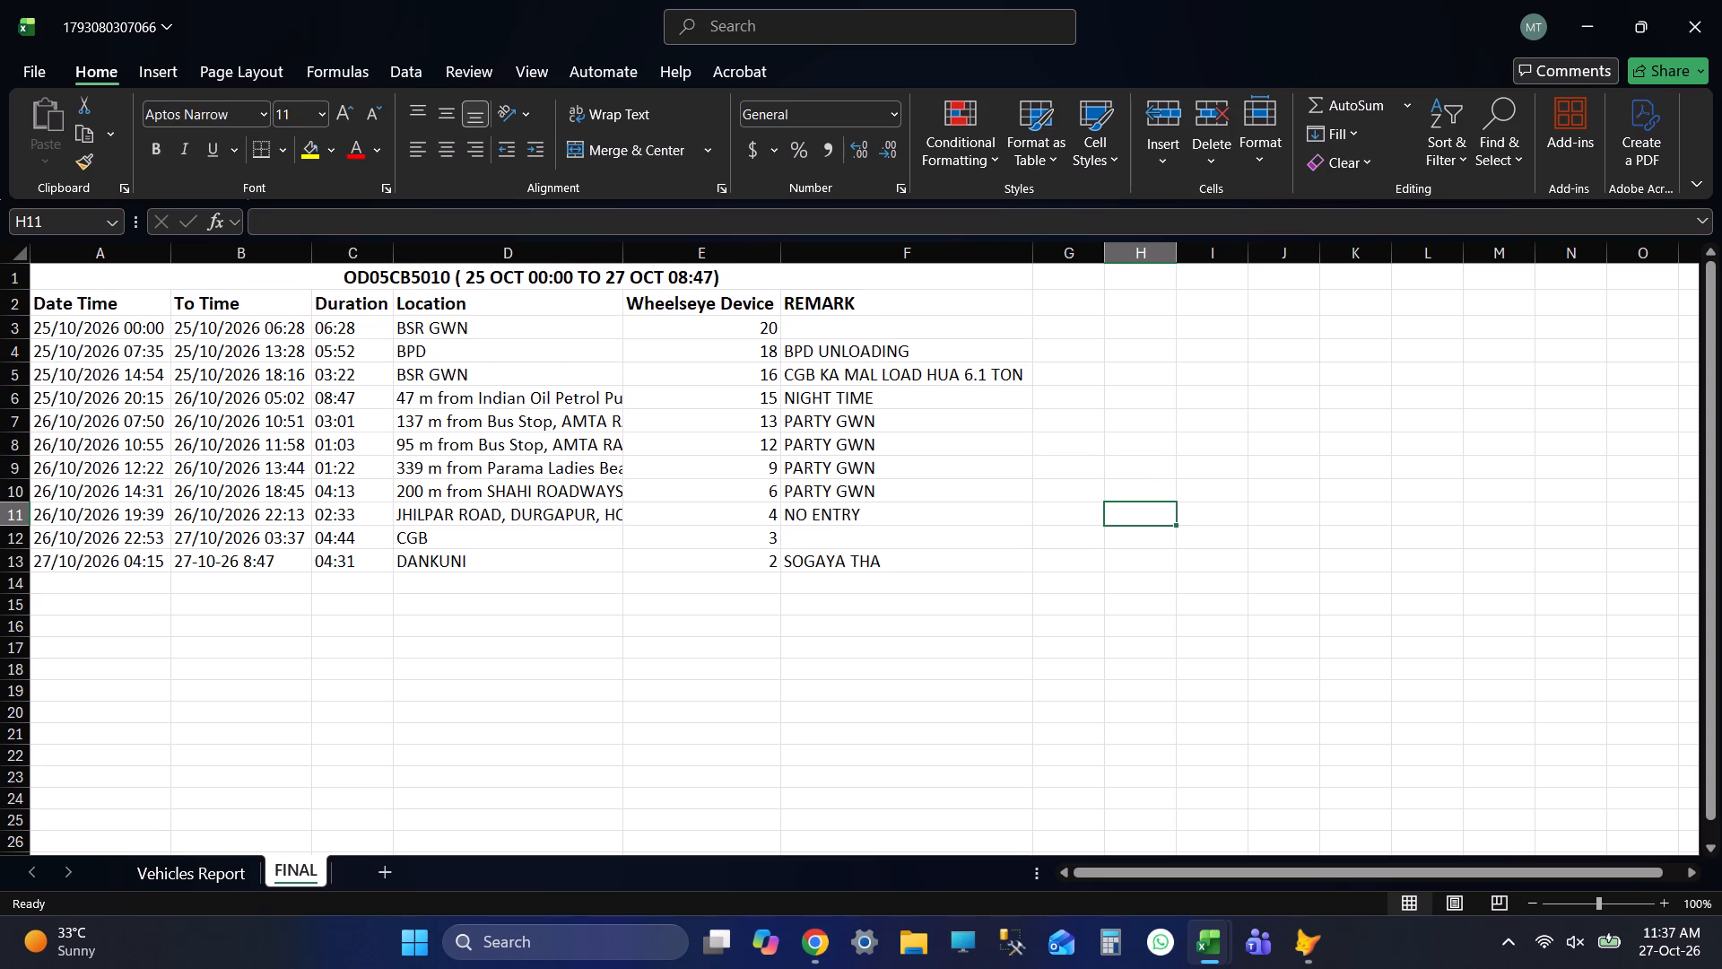
Widen the Date Time and To Time columns on the FINAL sheet and autofit the Duration column.
left_click_drag(142, 275, 302, 566)
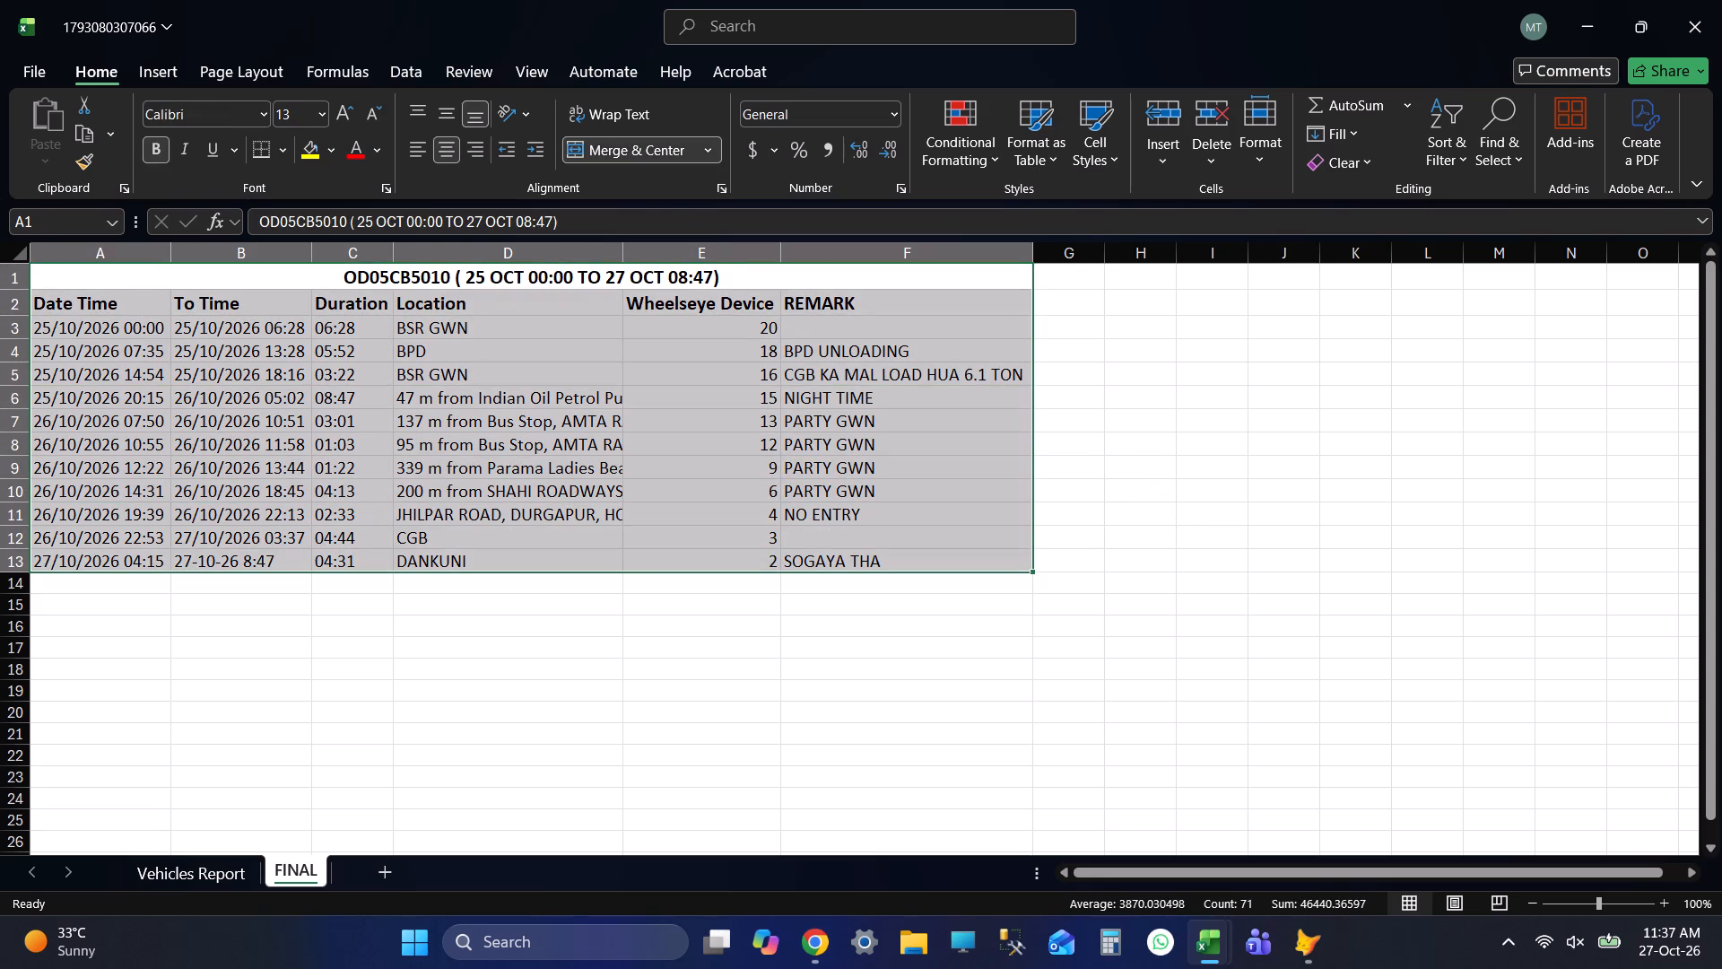
left_click(168, 260)
left_click_drag(168, 260, 193, 263)
left_click_drag(173, 249, 189, 249)
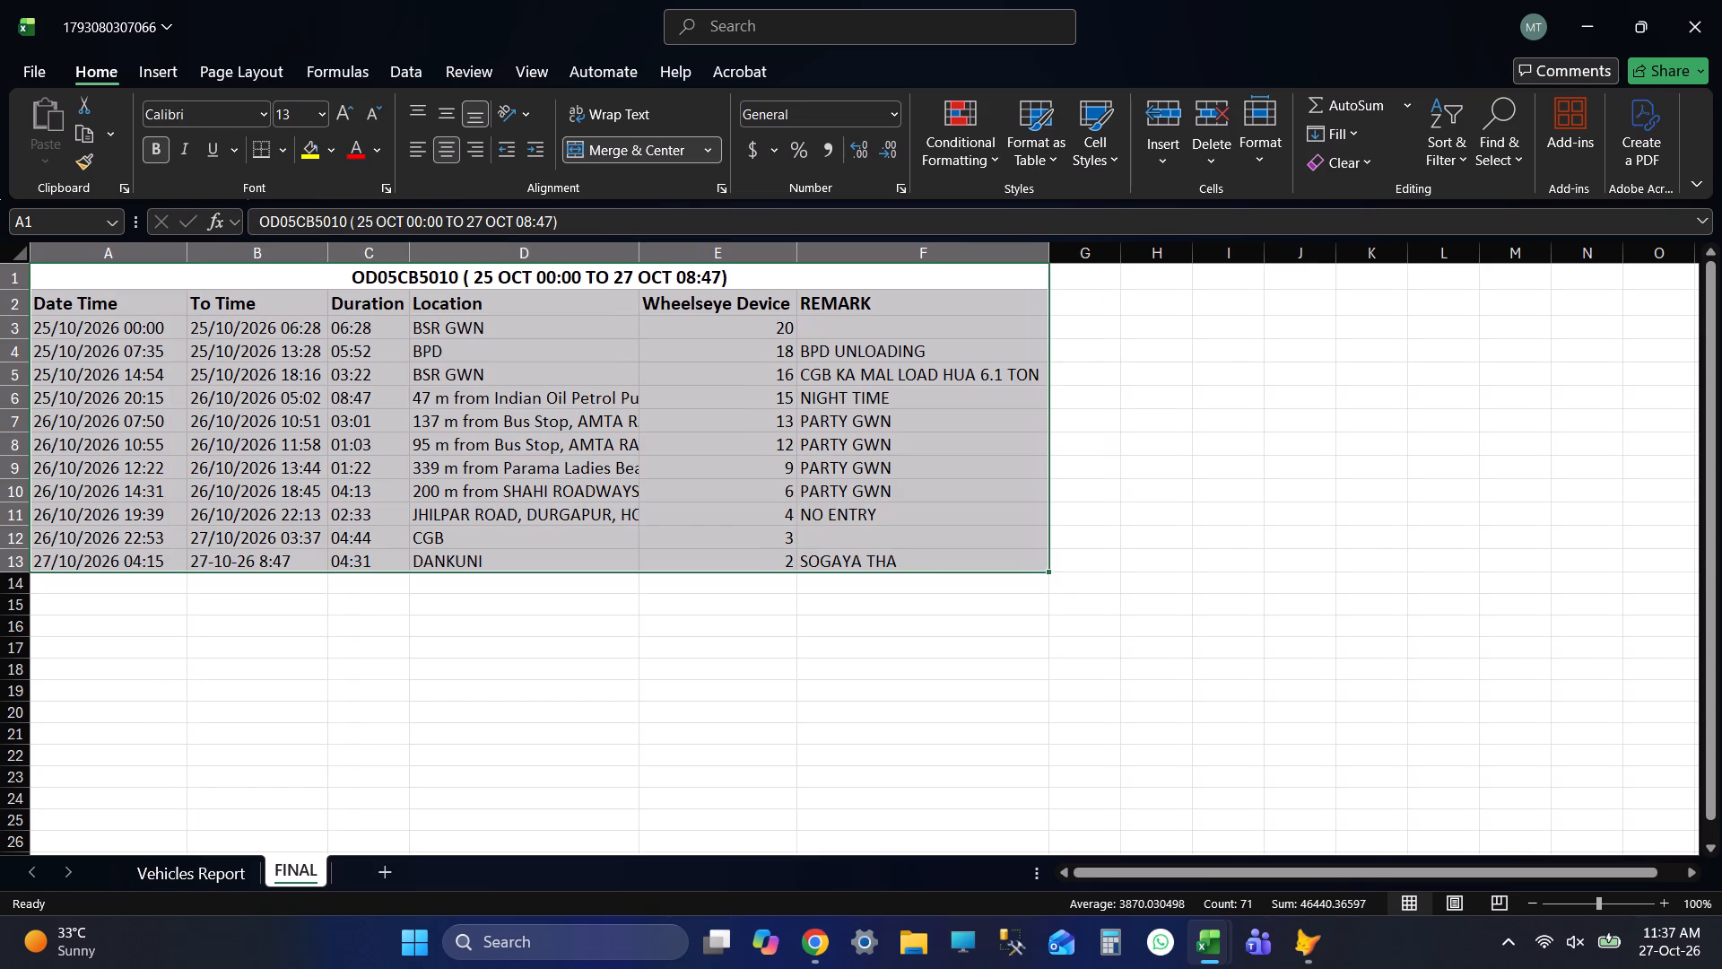
left_click_drag(325, 248, 368, 258)
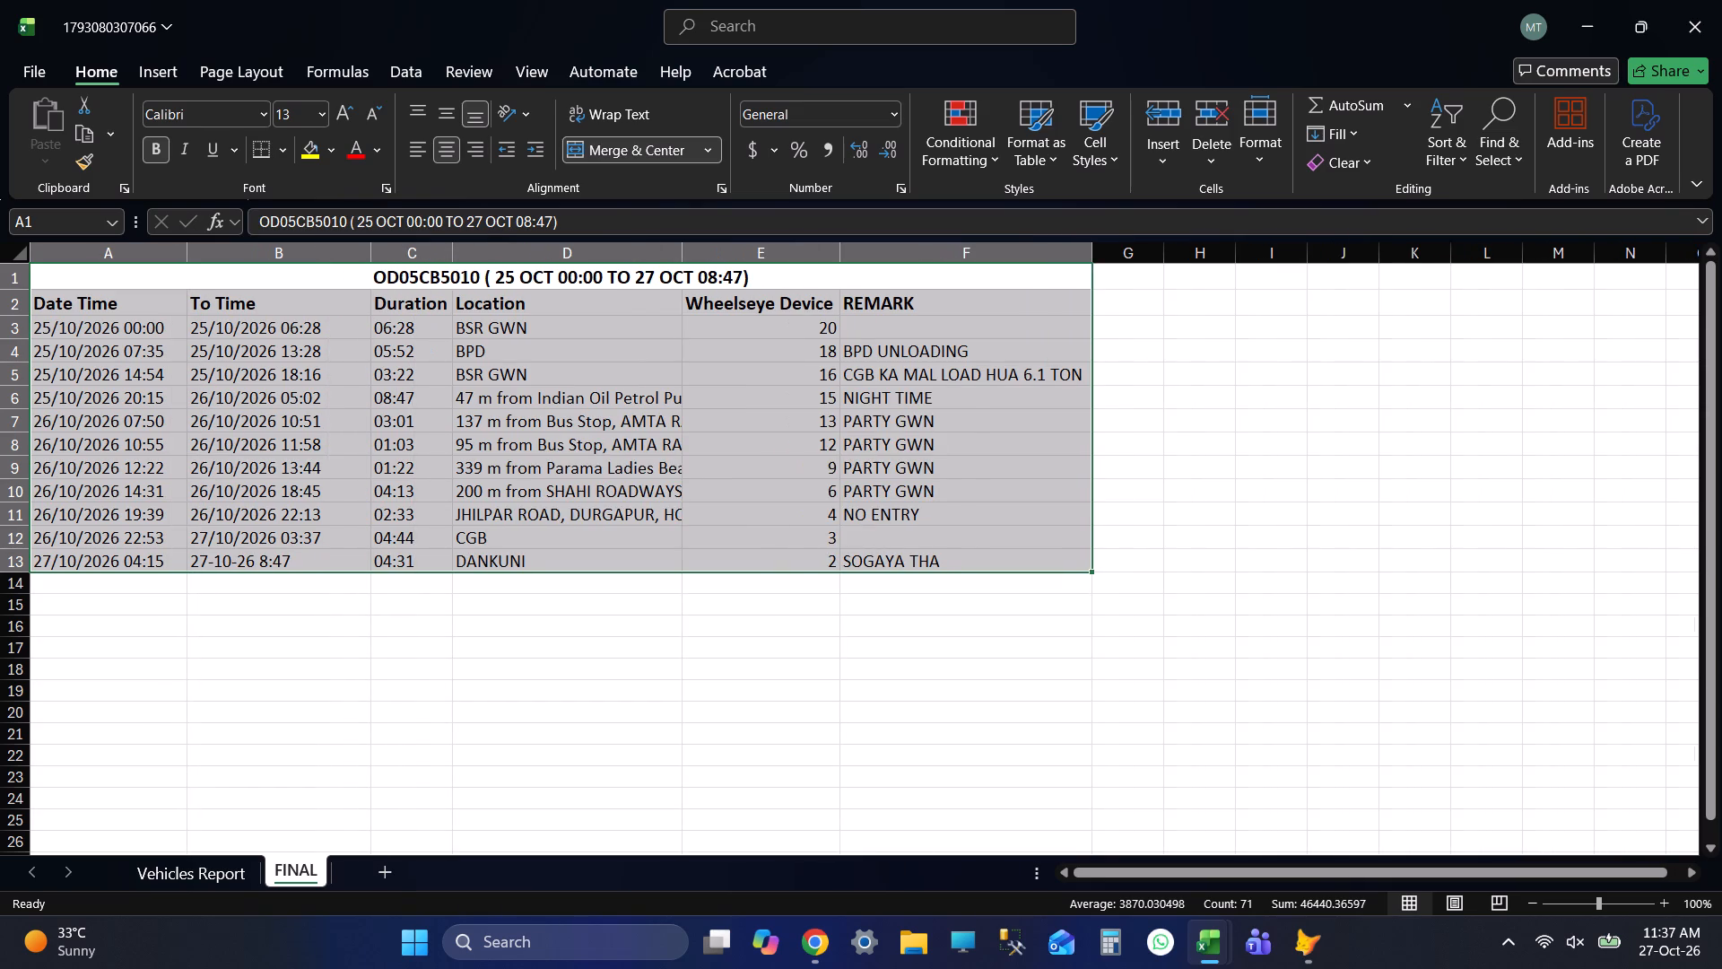
double_click(453, 260)
left_click(891, 659)
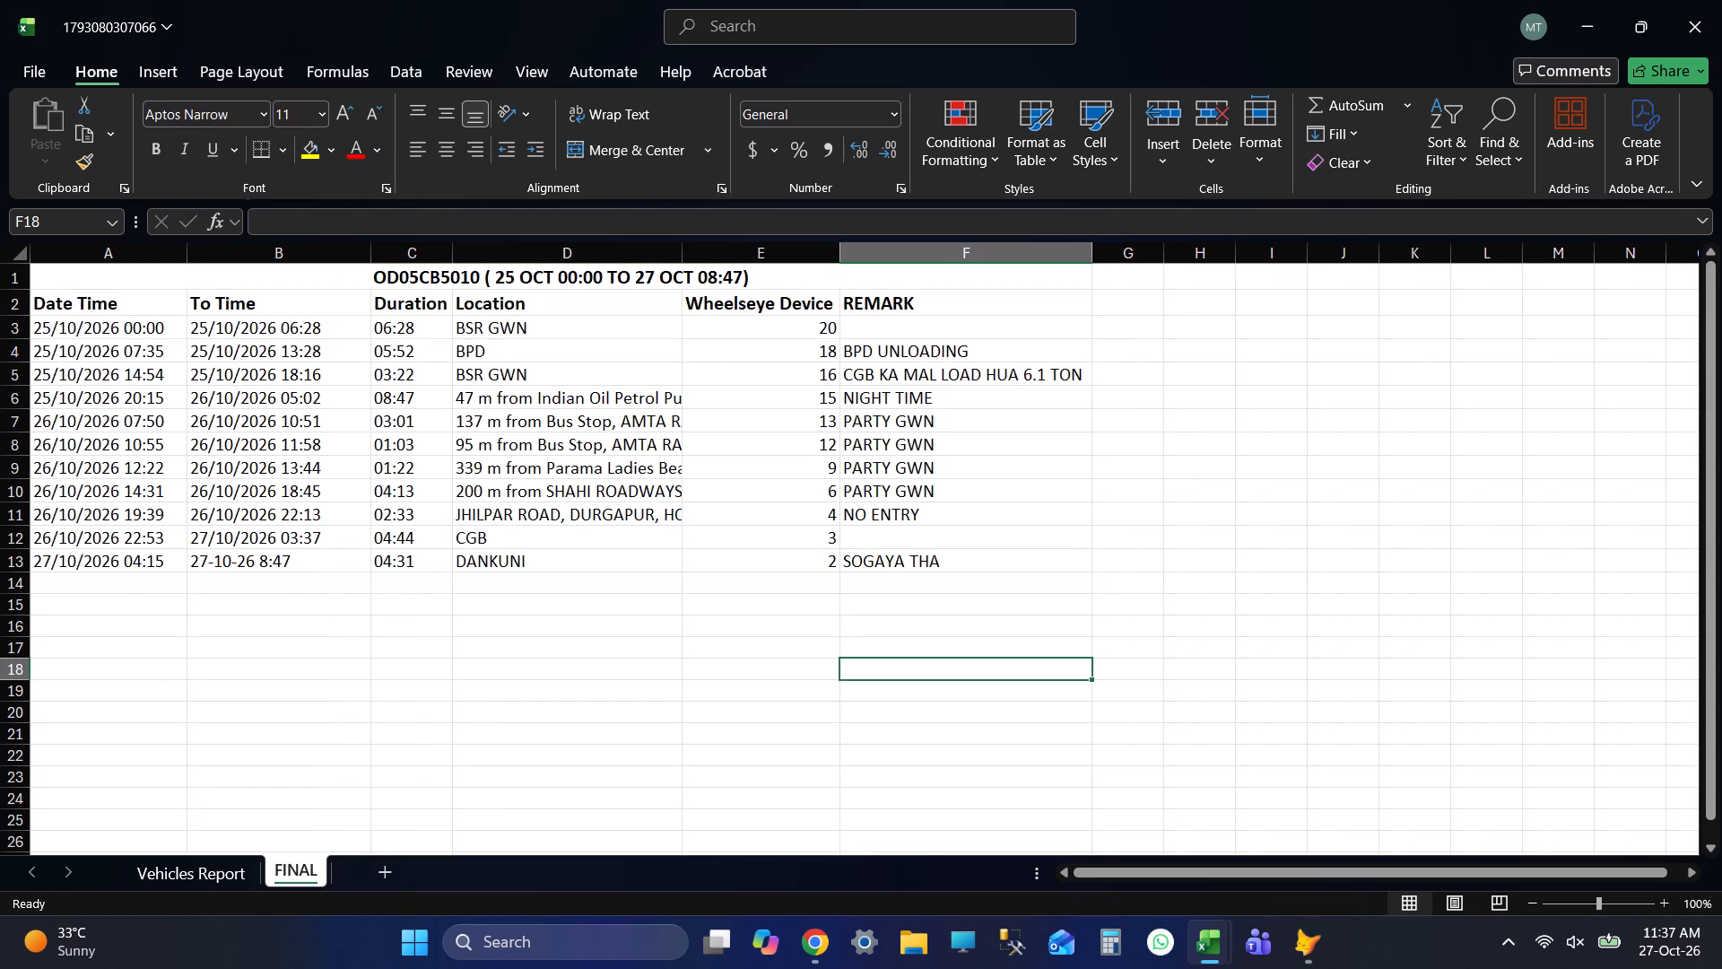
Delete the Wheelseye Device column from the FINAL sheet.
left_click_drag(774, 331, 798, 546)
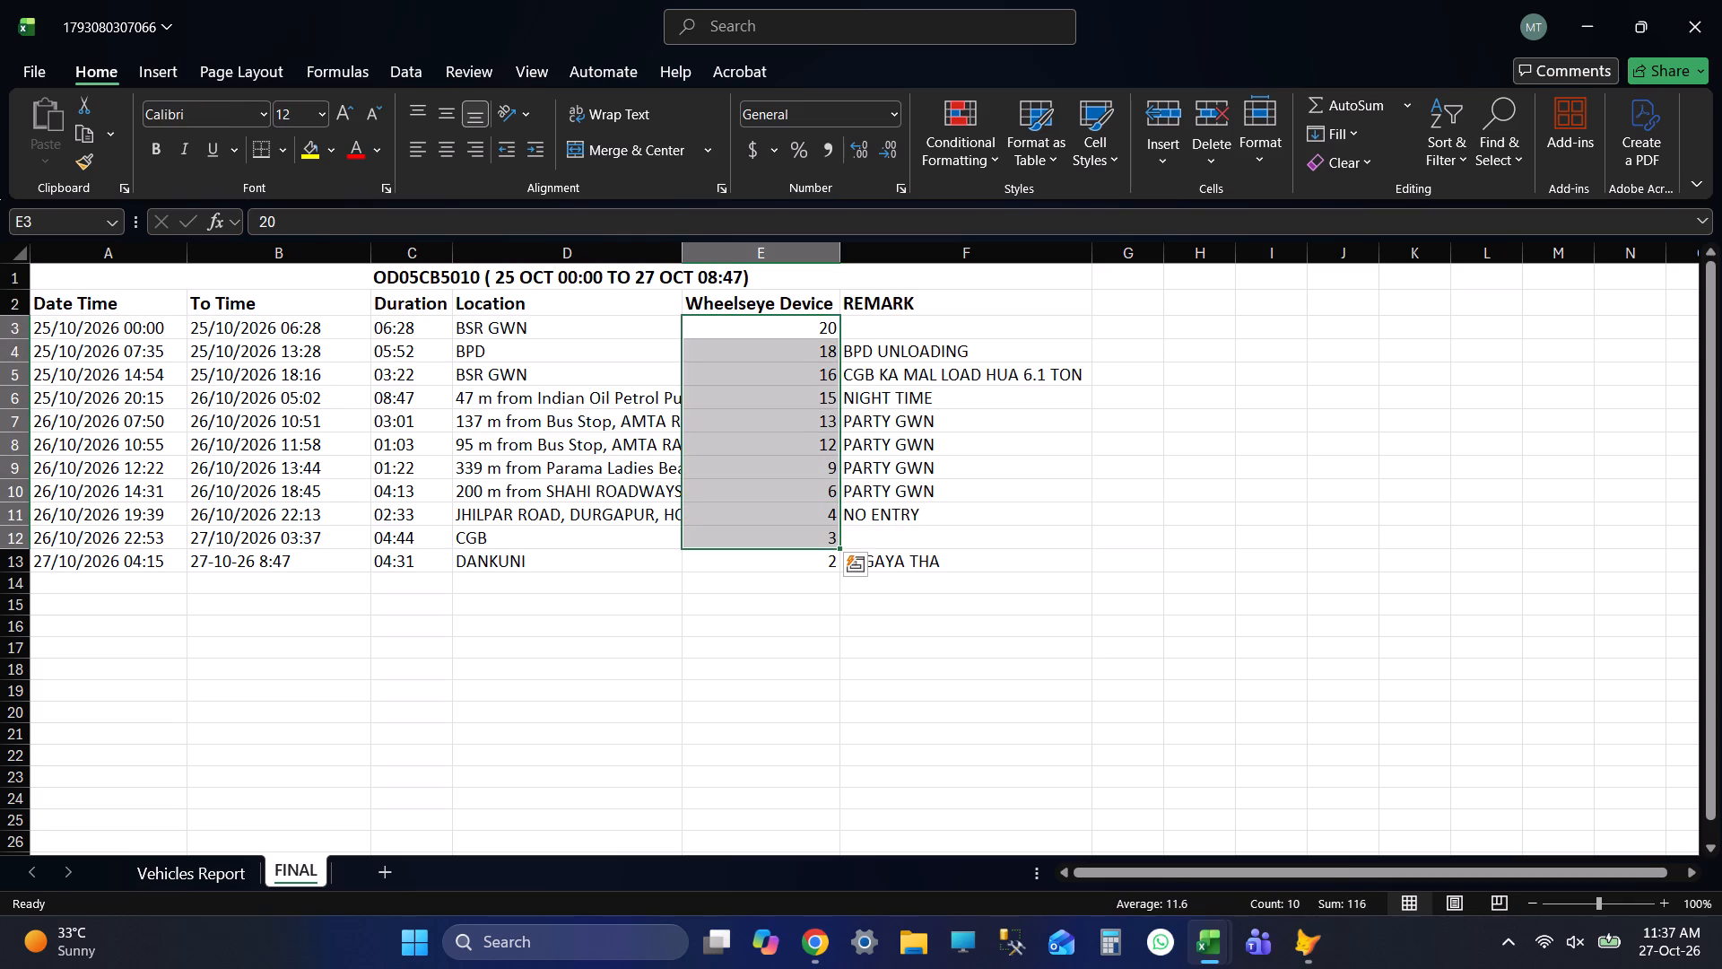
left_click(795, 260)
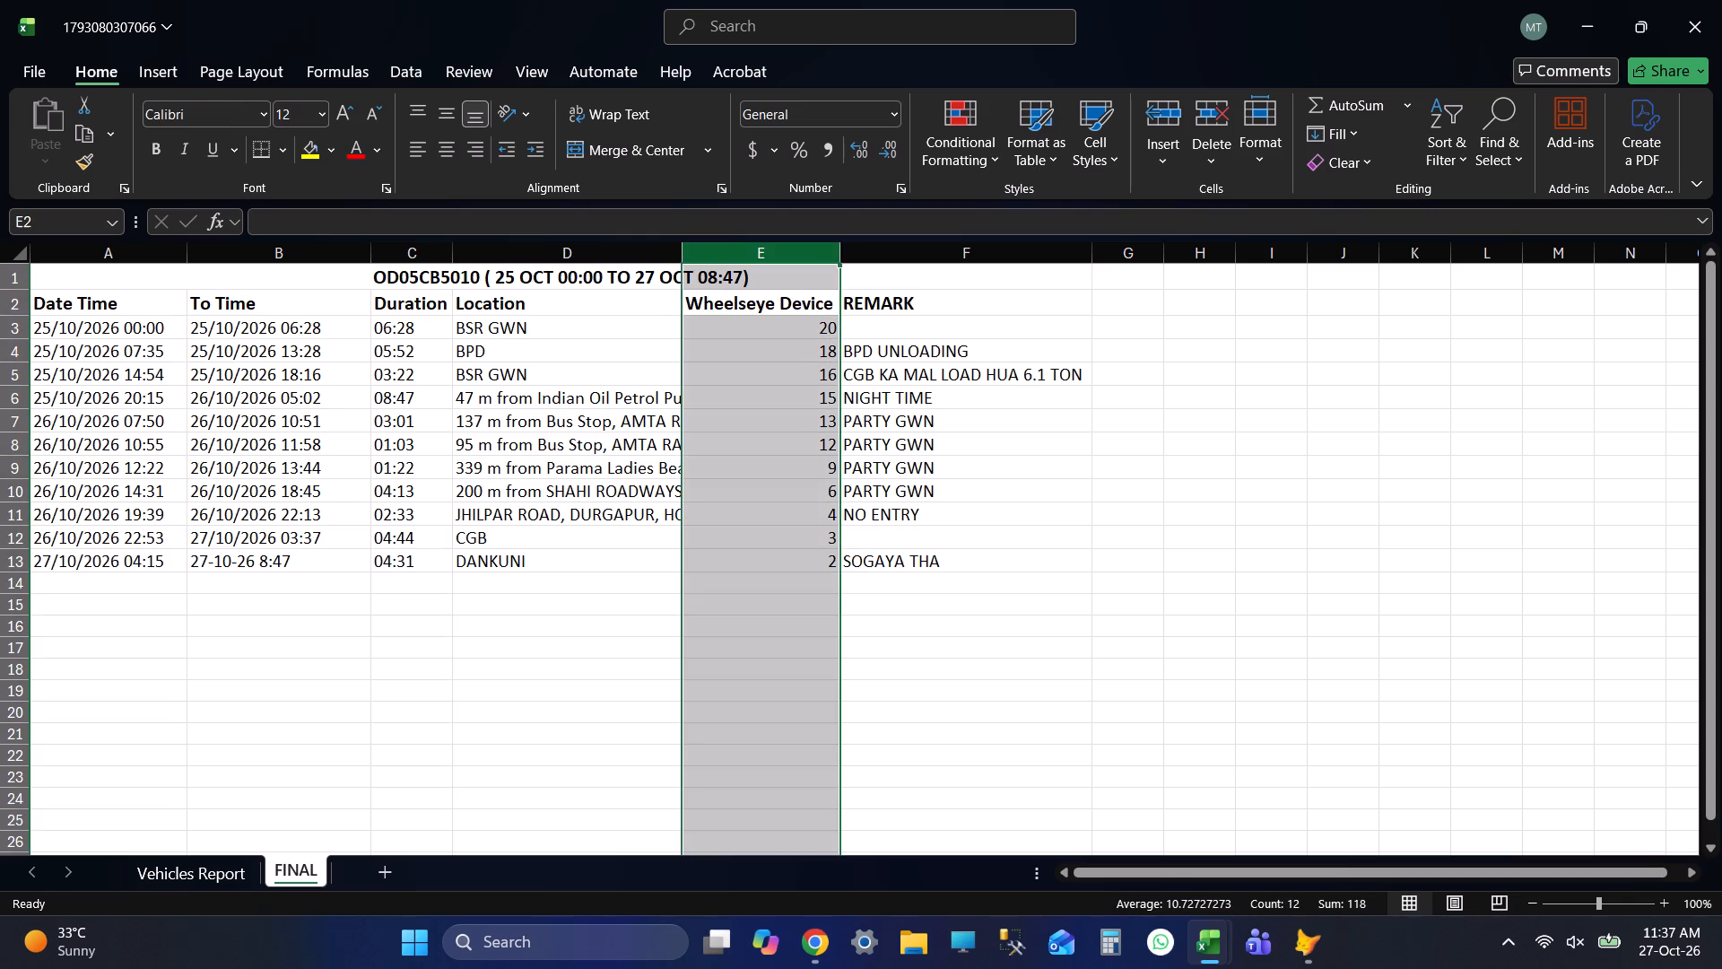
key("ctrl+minus")
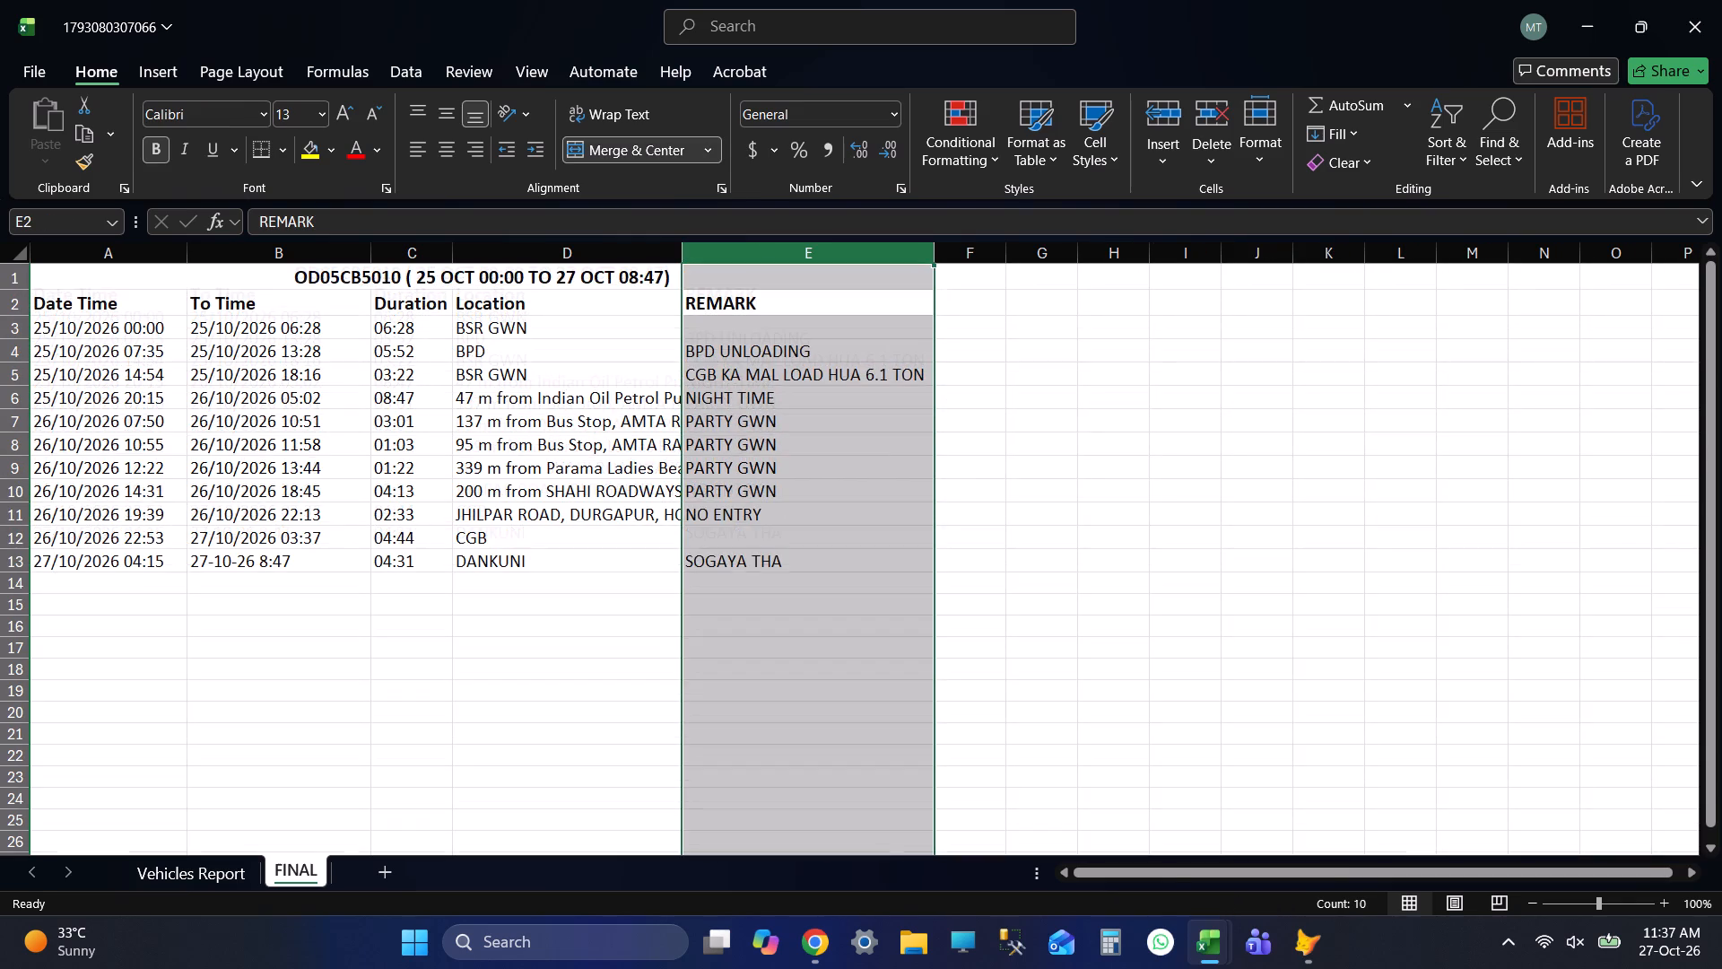
left_click(1027, 409)
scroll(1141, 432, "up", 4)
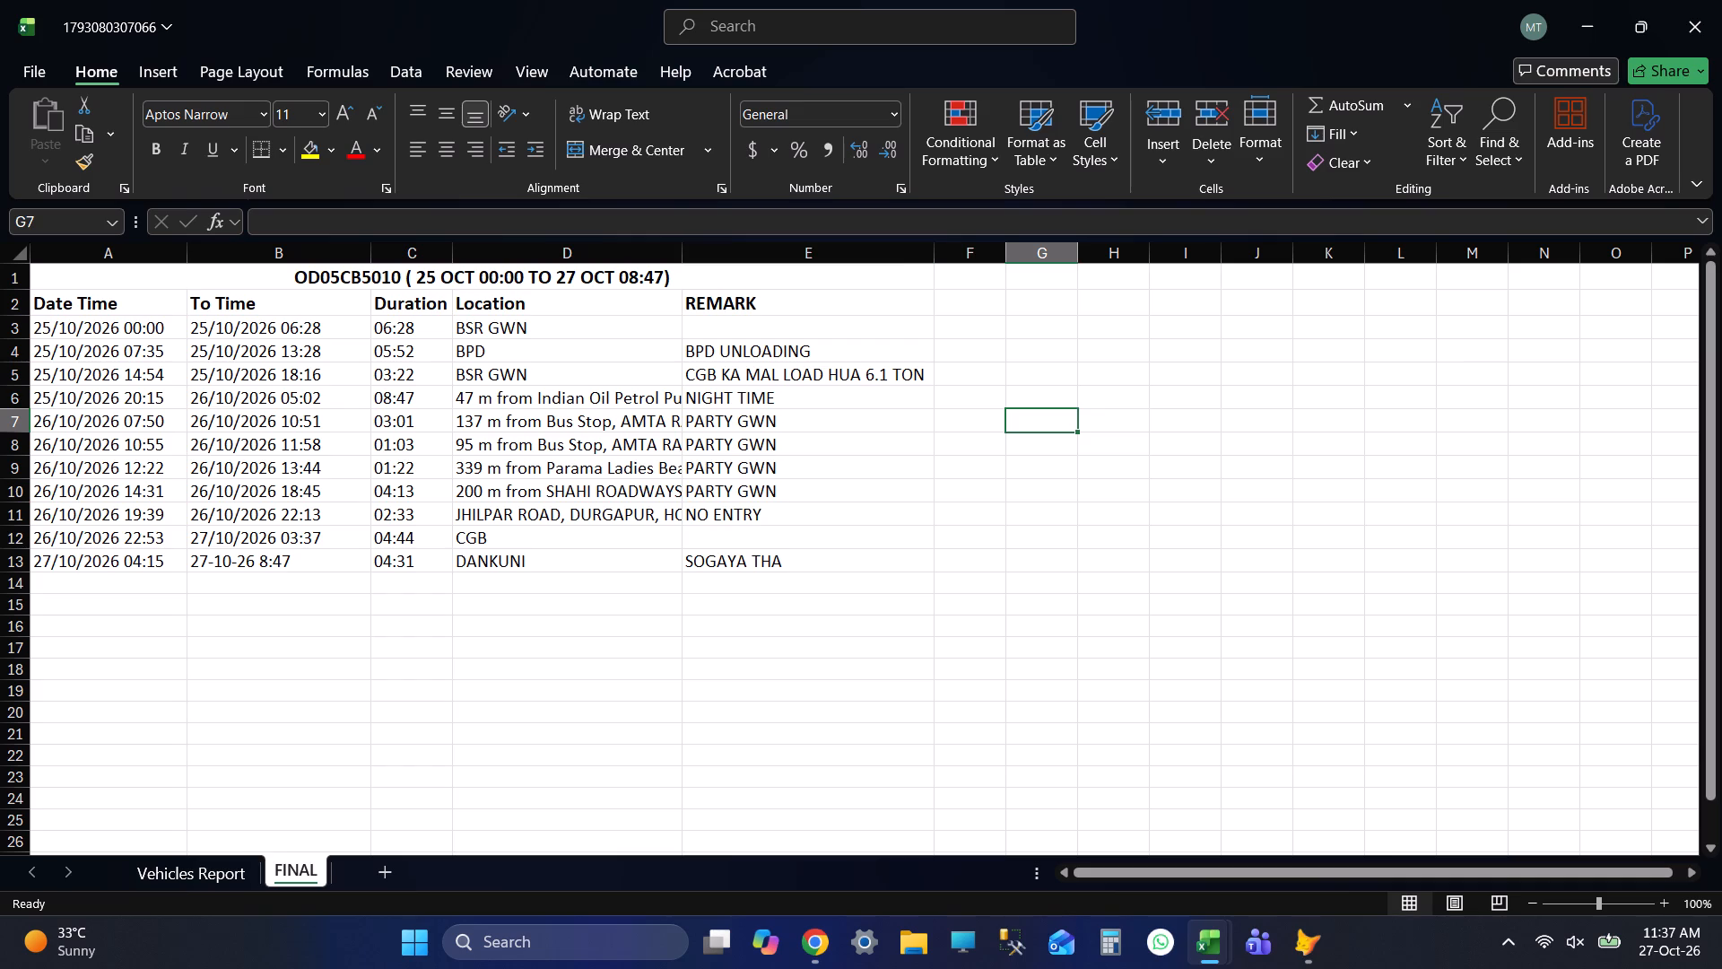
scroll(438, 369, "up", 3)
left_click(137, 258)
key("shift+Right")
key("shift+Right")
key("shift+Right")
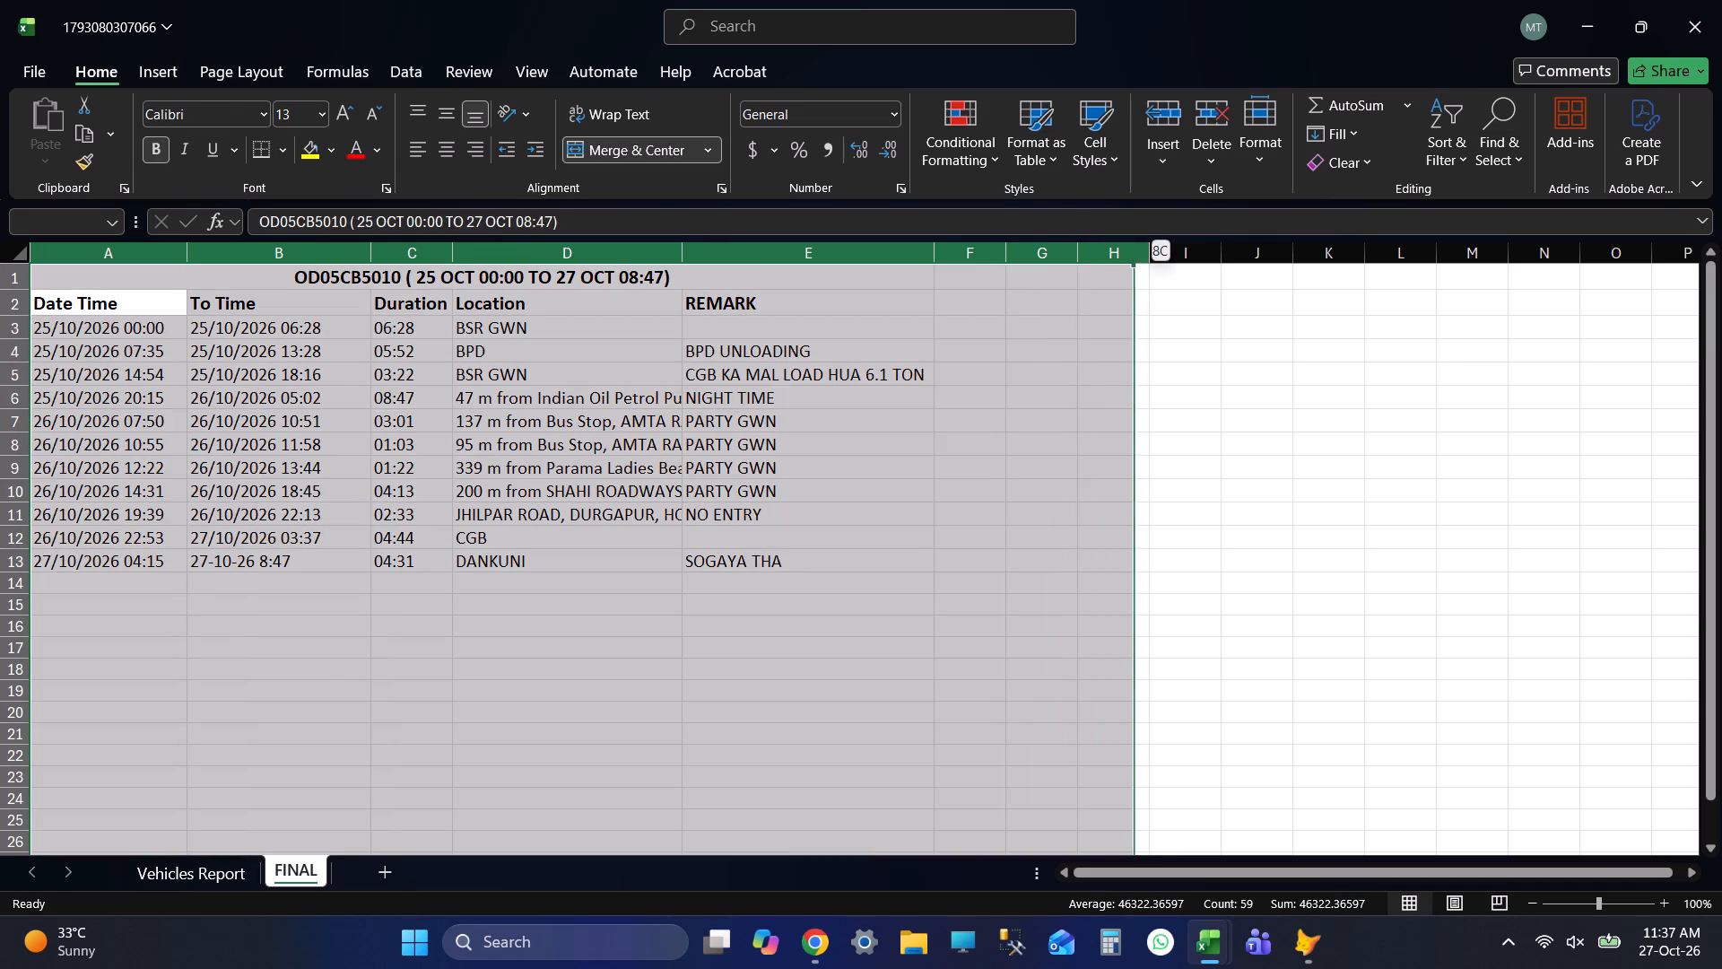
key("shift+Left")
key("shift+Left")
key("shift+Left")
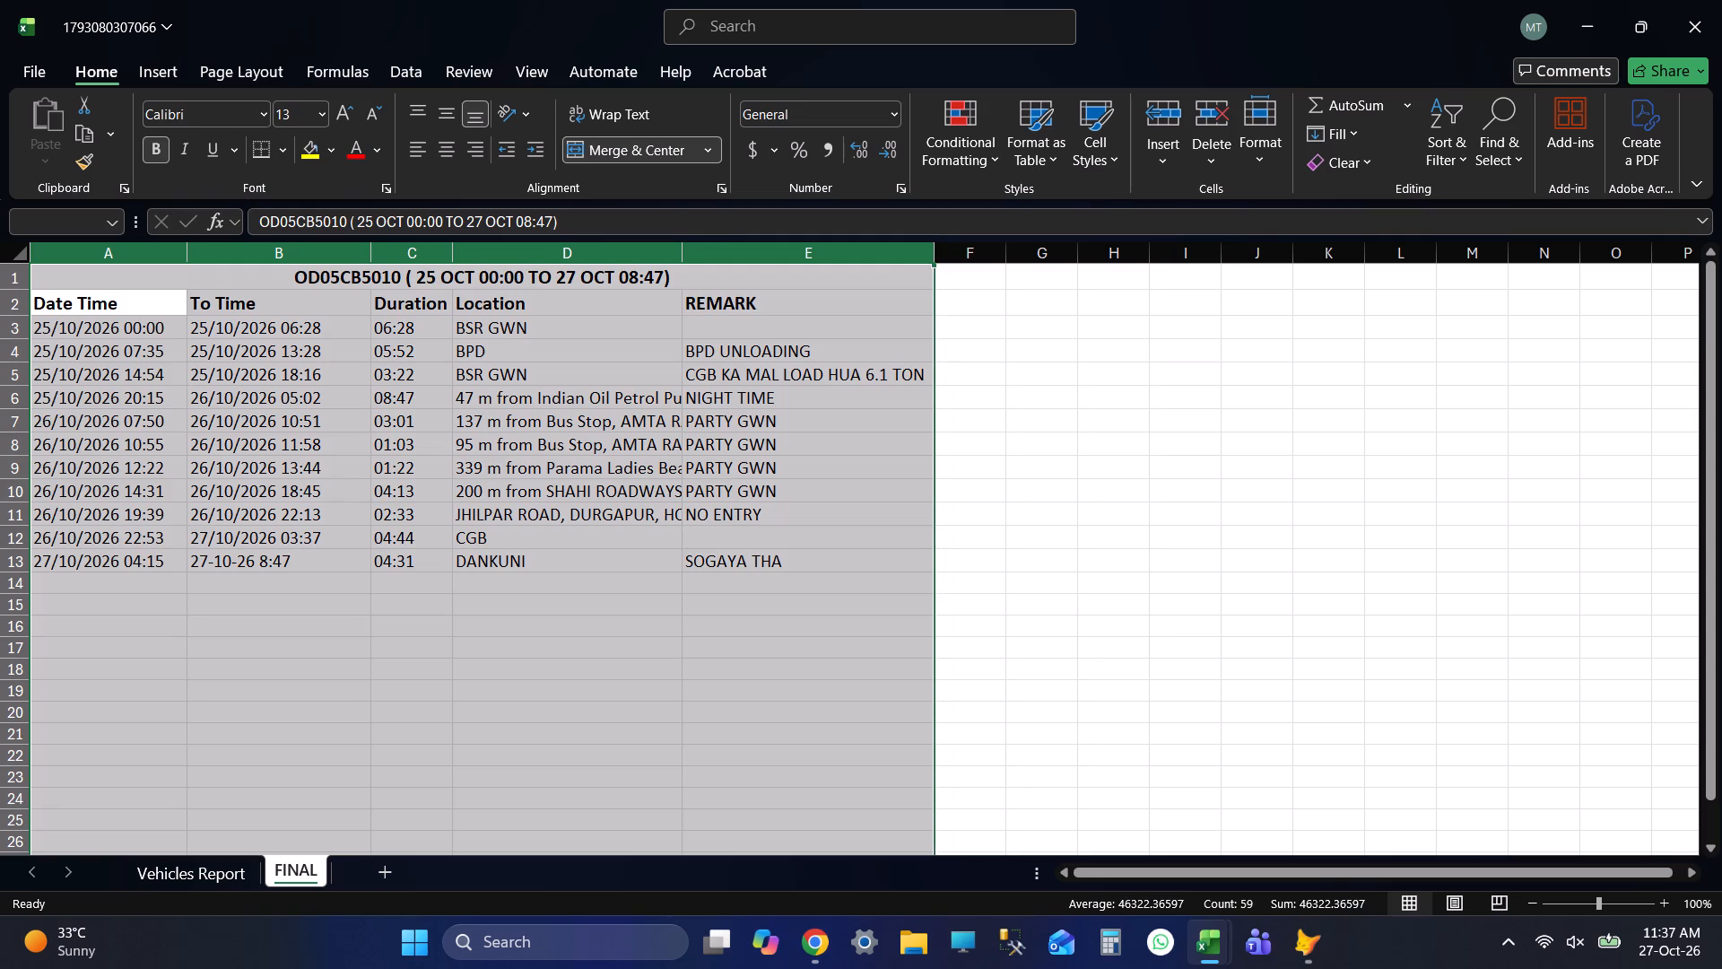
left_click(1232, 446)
Fill the header row A2:E2 on the FINAL sheet with medium grey.
left_click_drag(128, 308, 721, 304)
left_click(338, 150)
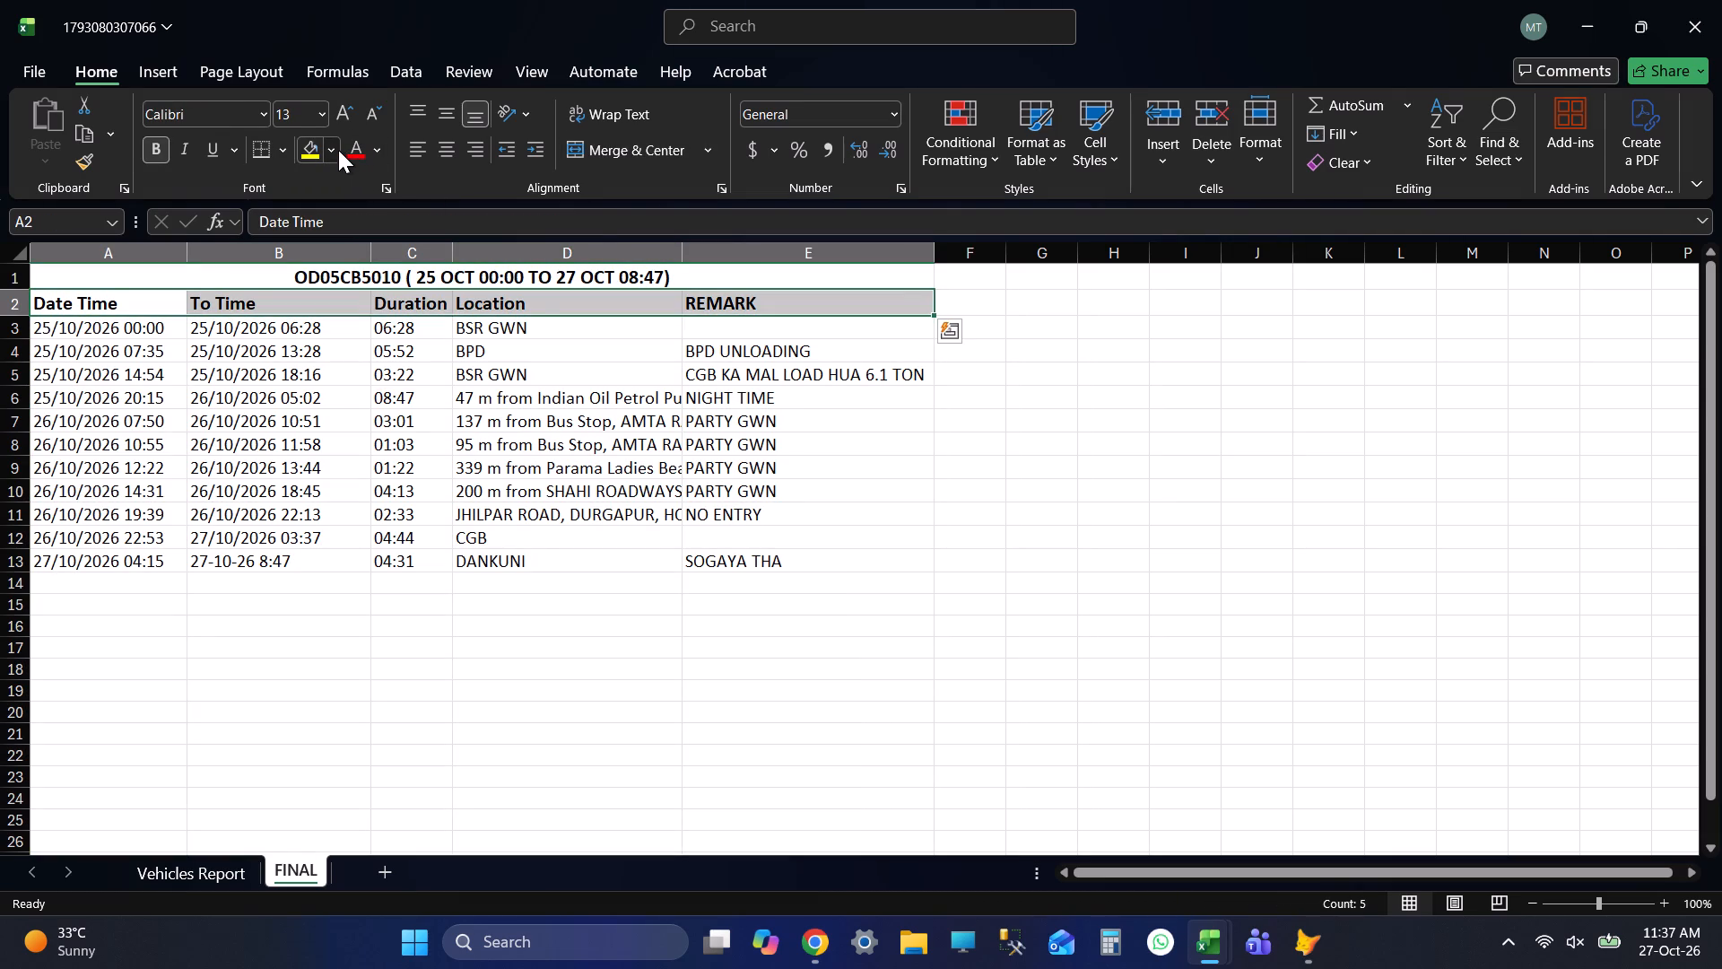
left_click(306, 381)
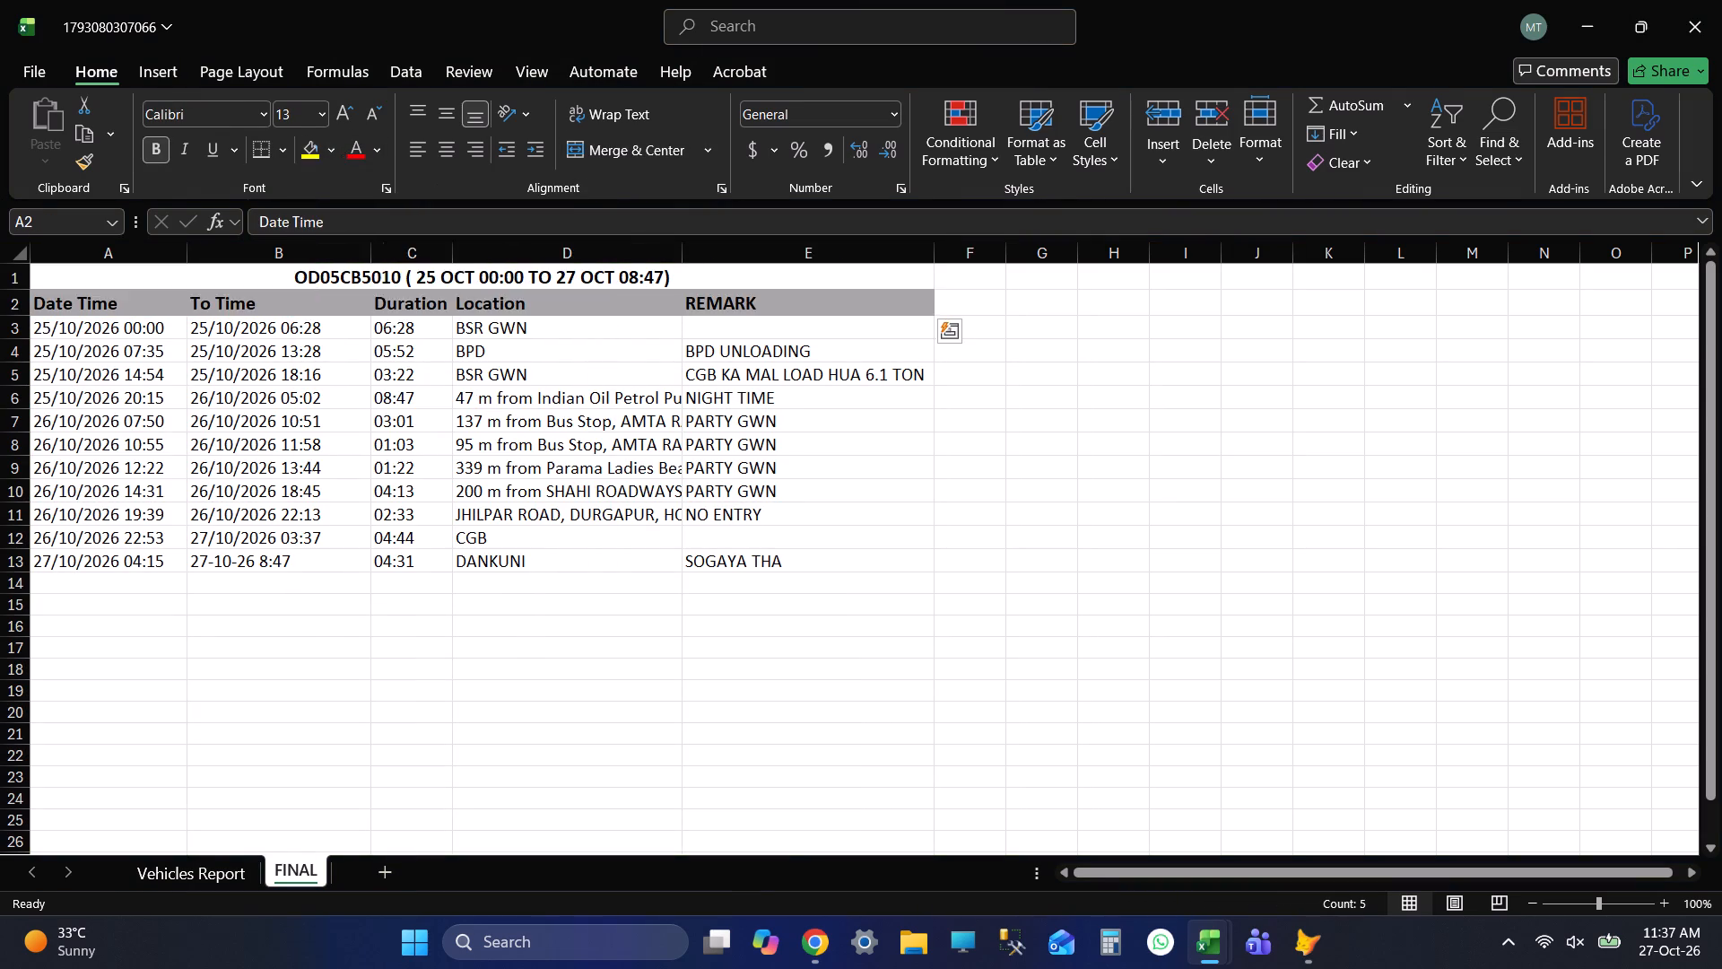
left_click(952, 487)
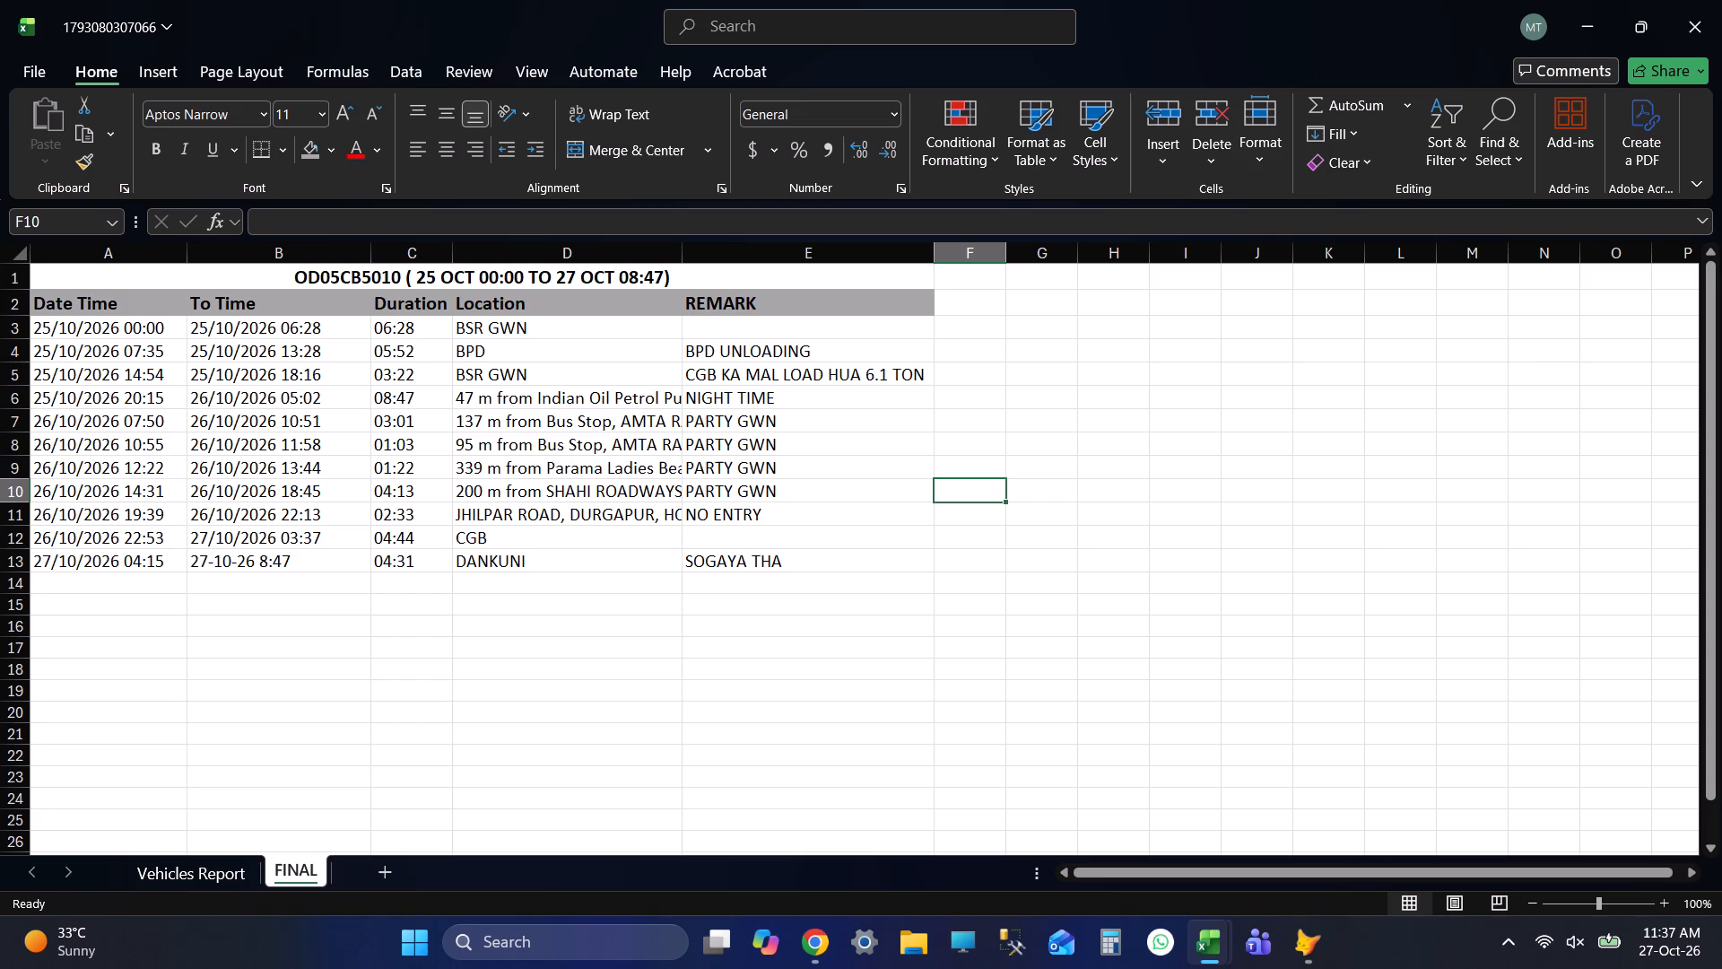
Fill the data rows A3:E13 on the FINAL sheet with light grey.
left_click_drag(87, 330, 813, 562)
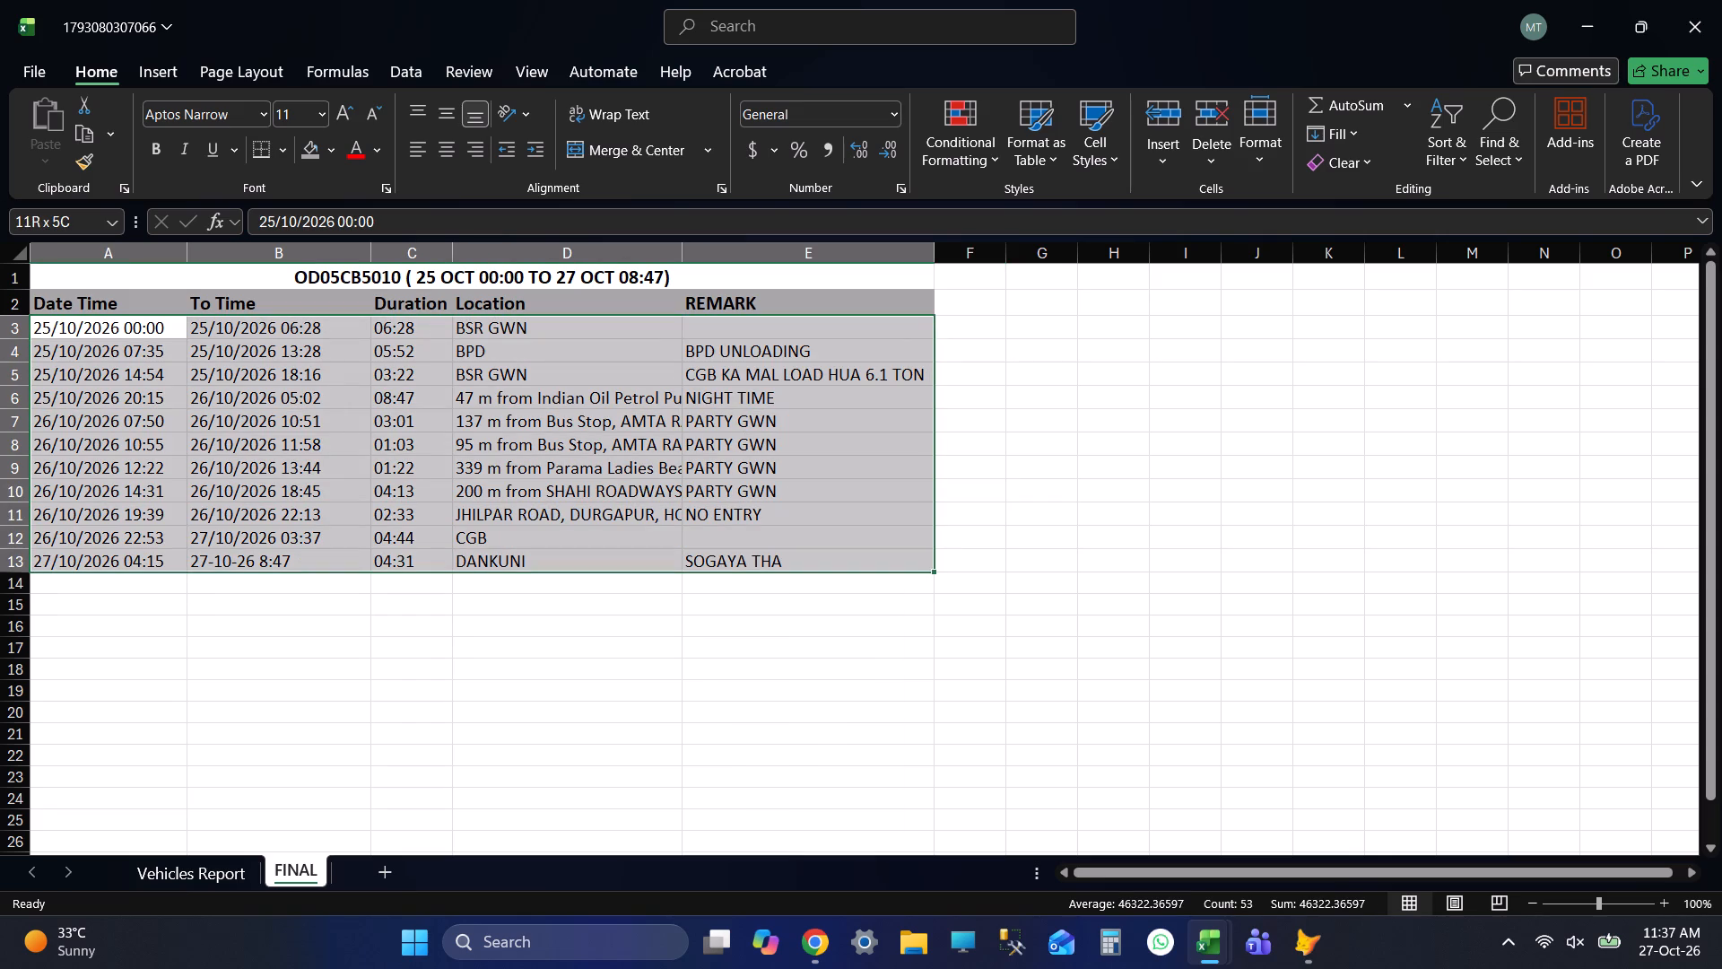
left_click_drag(813, 562, 813, 556)
left_click(326, 144)
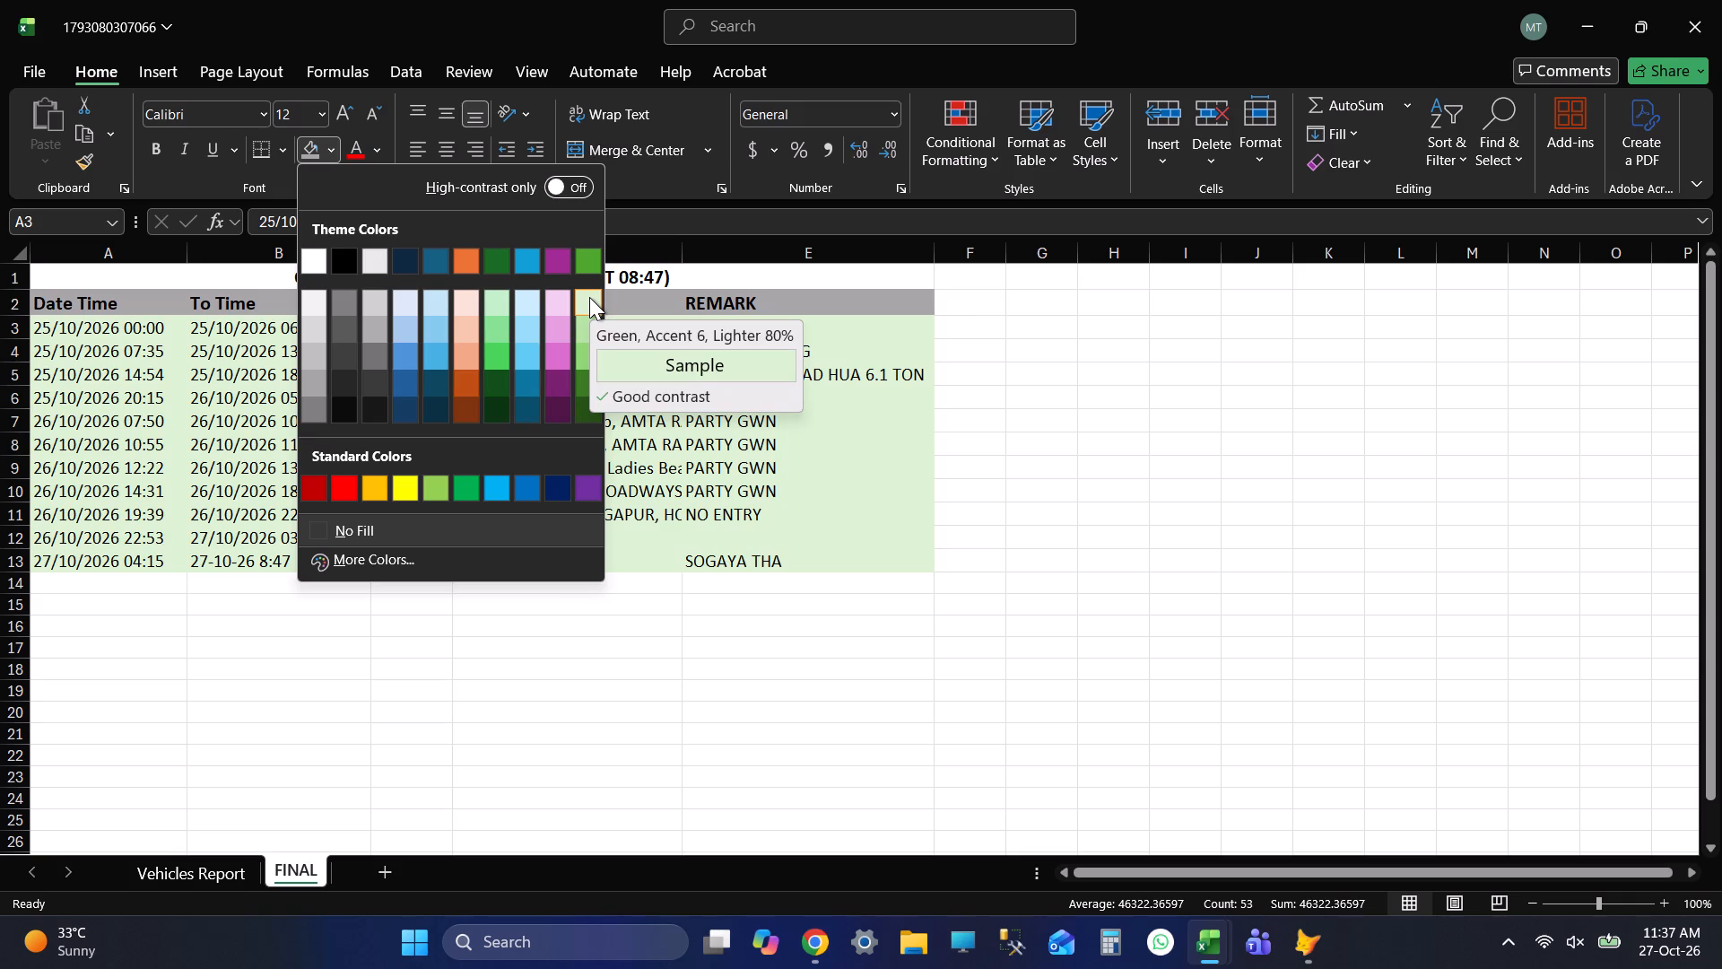
left_click(363, 297)
left_click(906, 464)
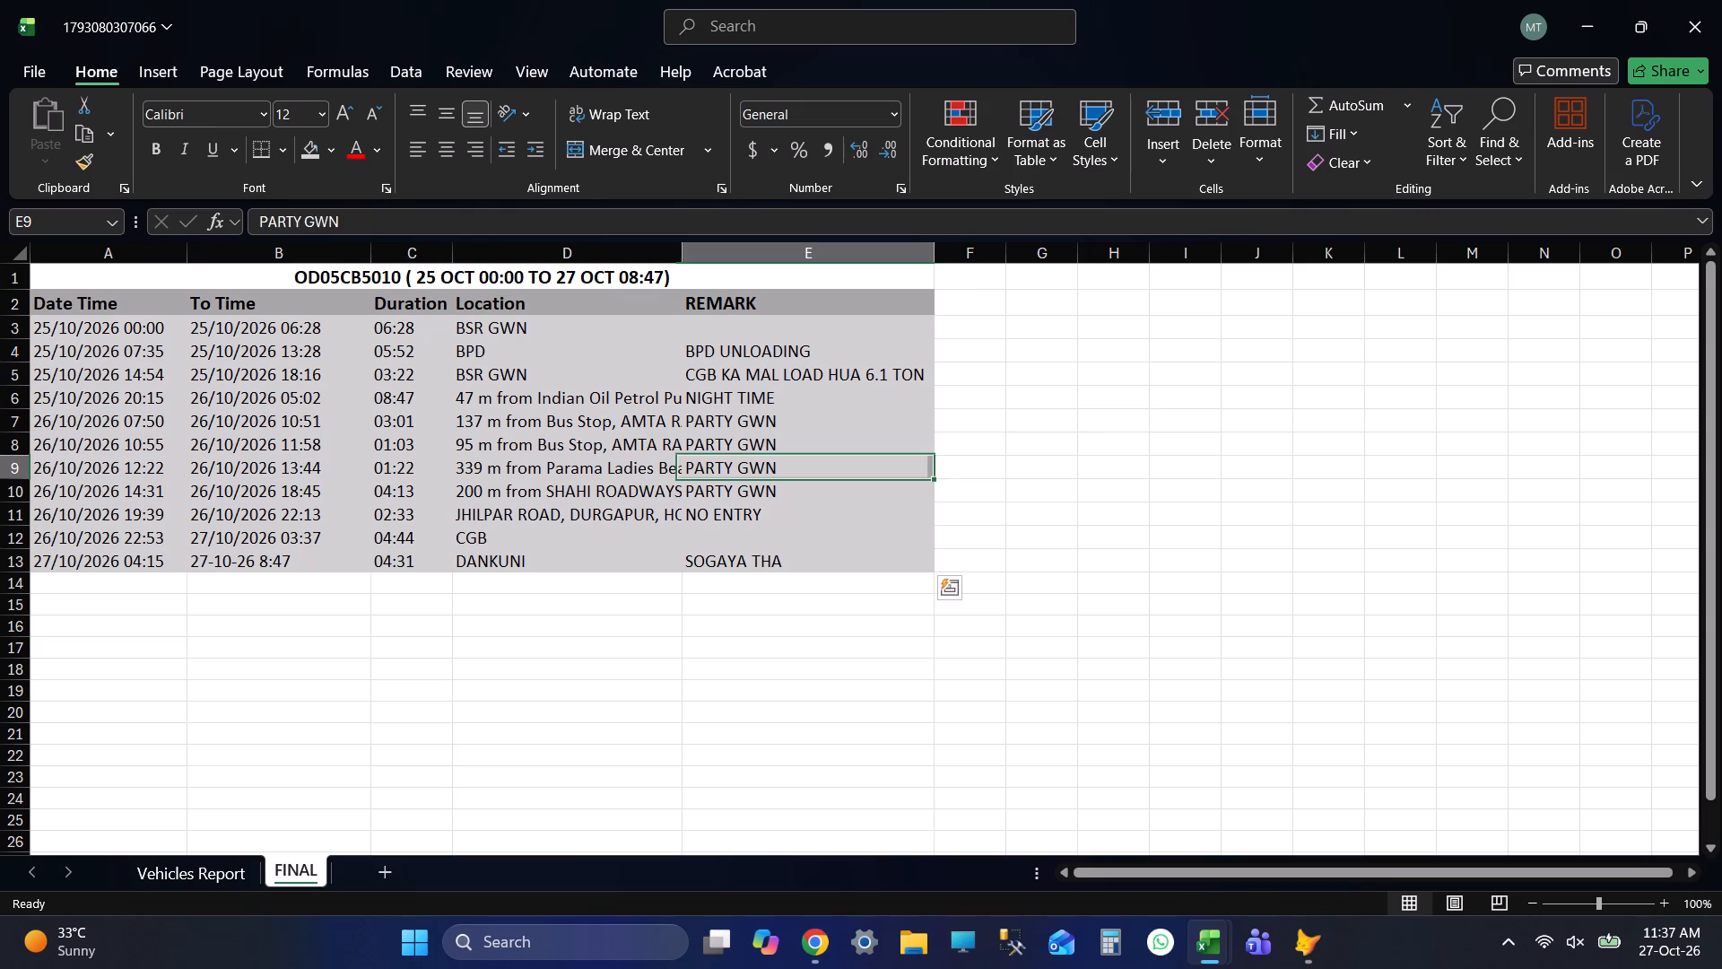
left_click(1104, 429)
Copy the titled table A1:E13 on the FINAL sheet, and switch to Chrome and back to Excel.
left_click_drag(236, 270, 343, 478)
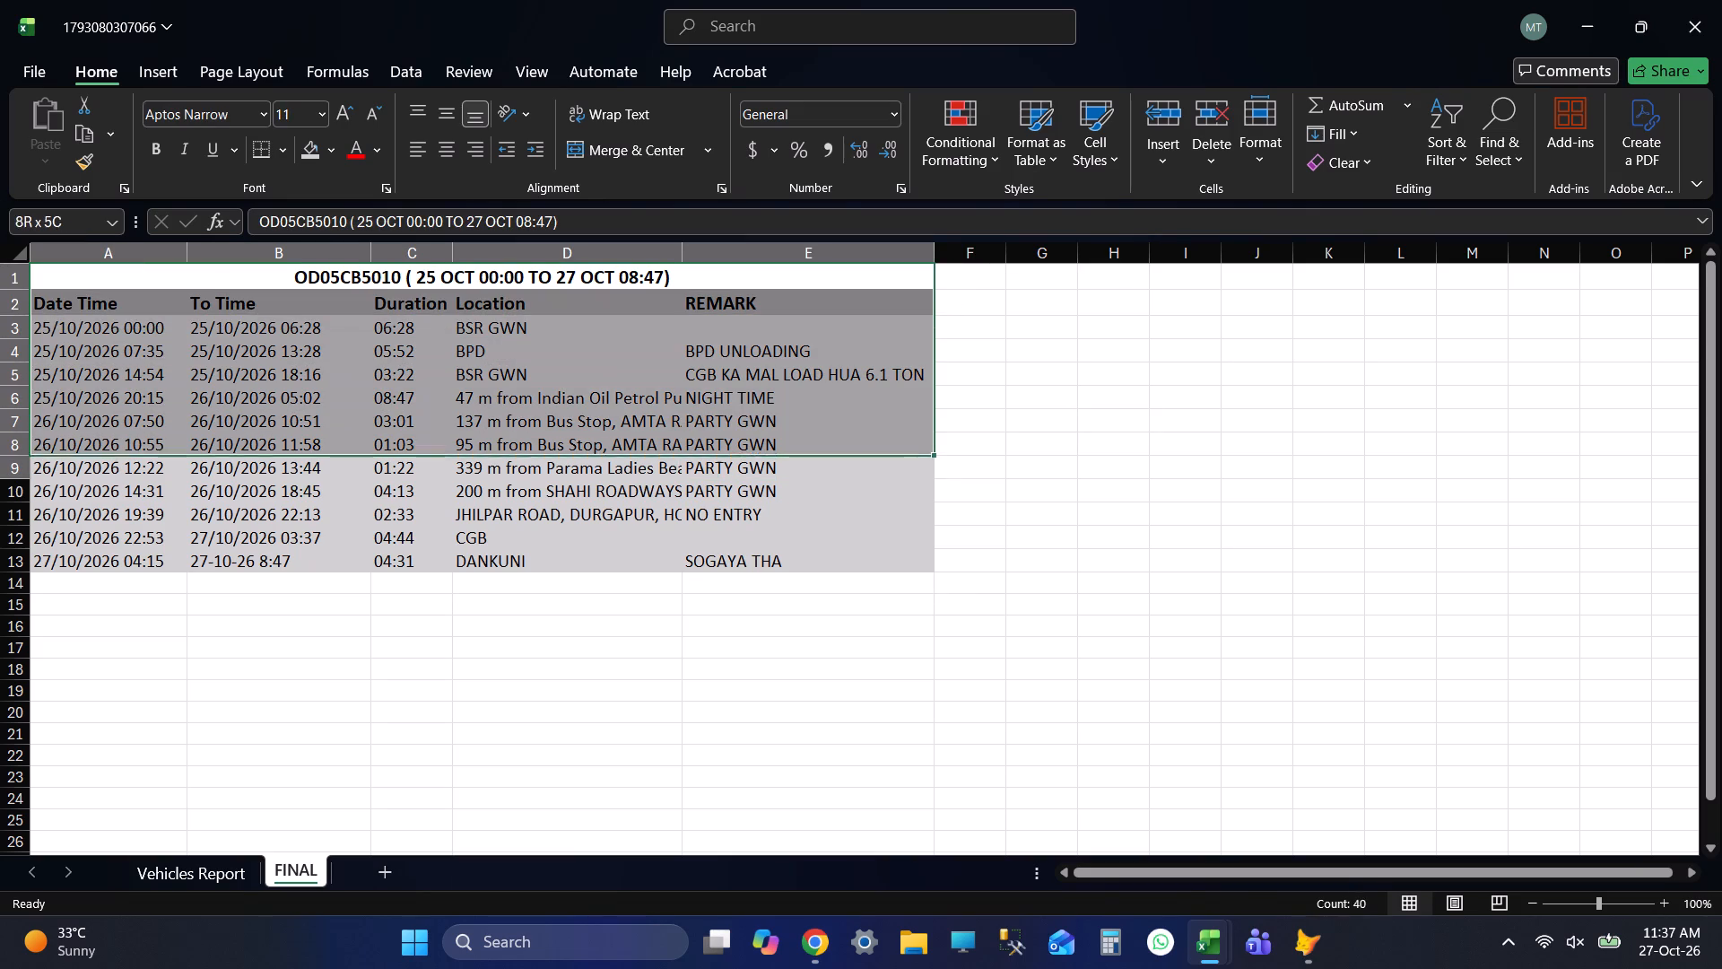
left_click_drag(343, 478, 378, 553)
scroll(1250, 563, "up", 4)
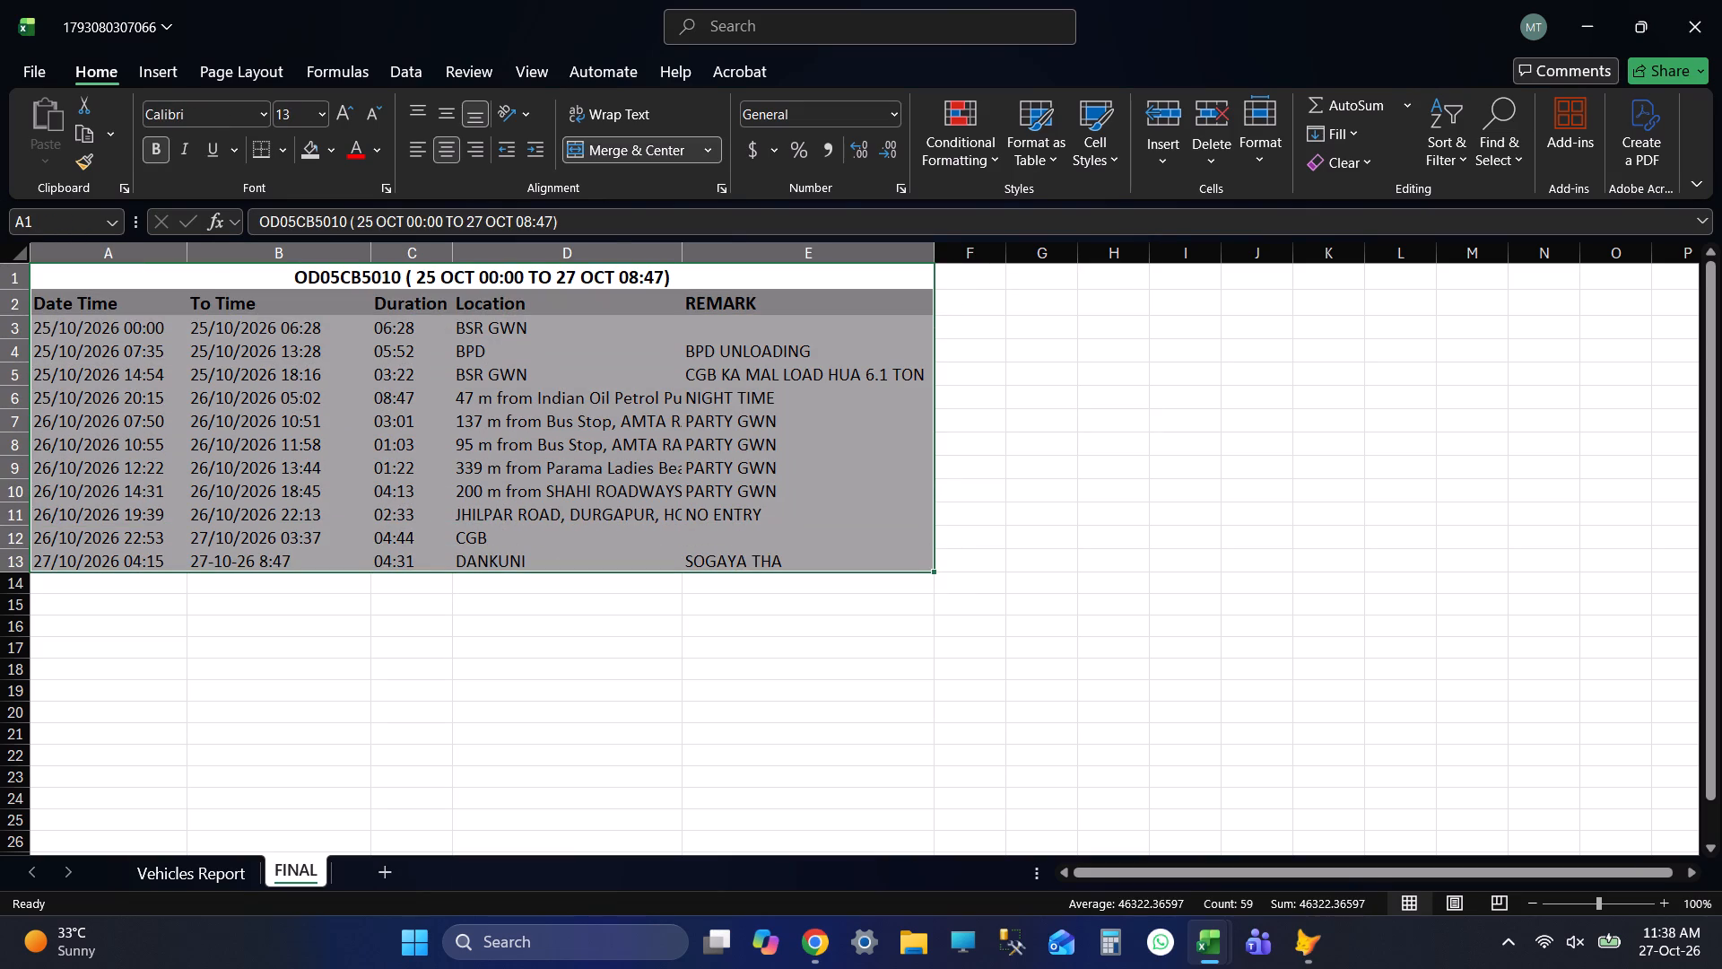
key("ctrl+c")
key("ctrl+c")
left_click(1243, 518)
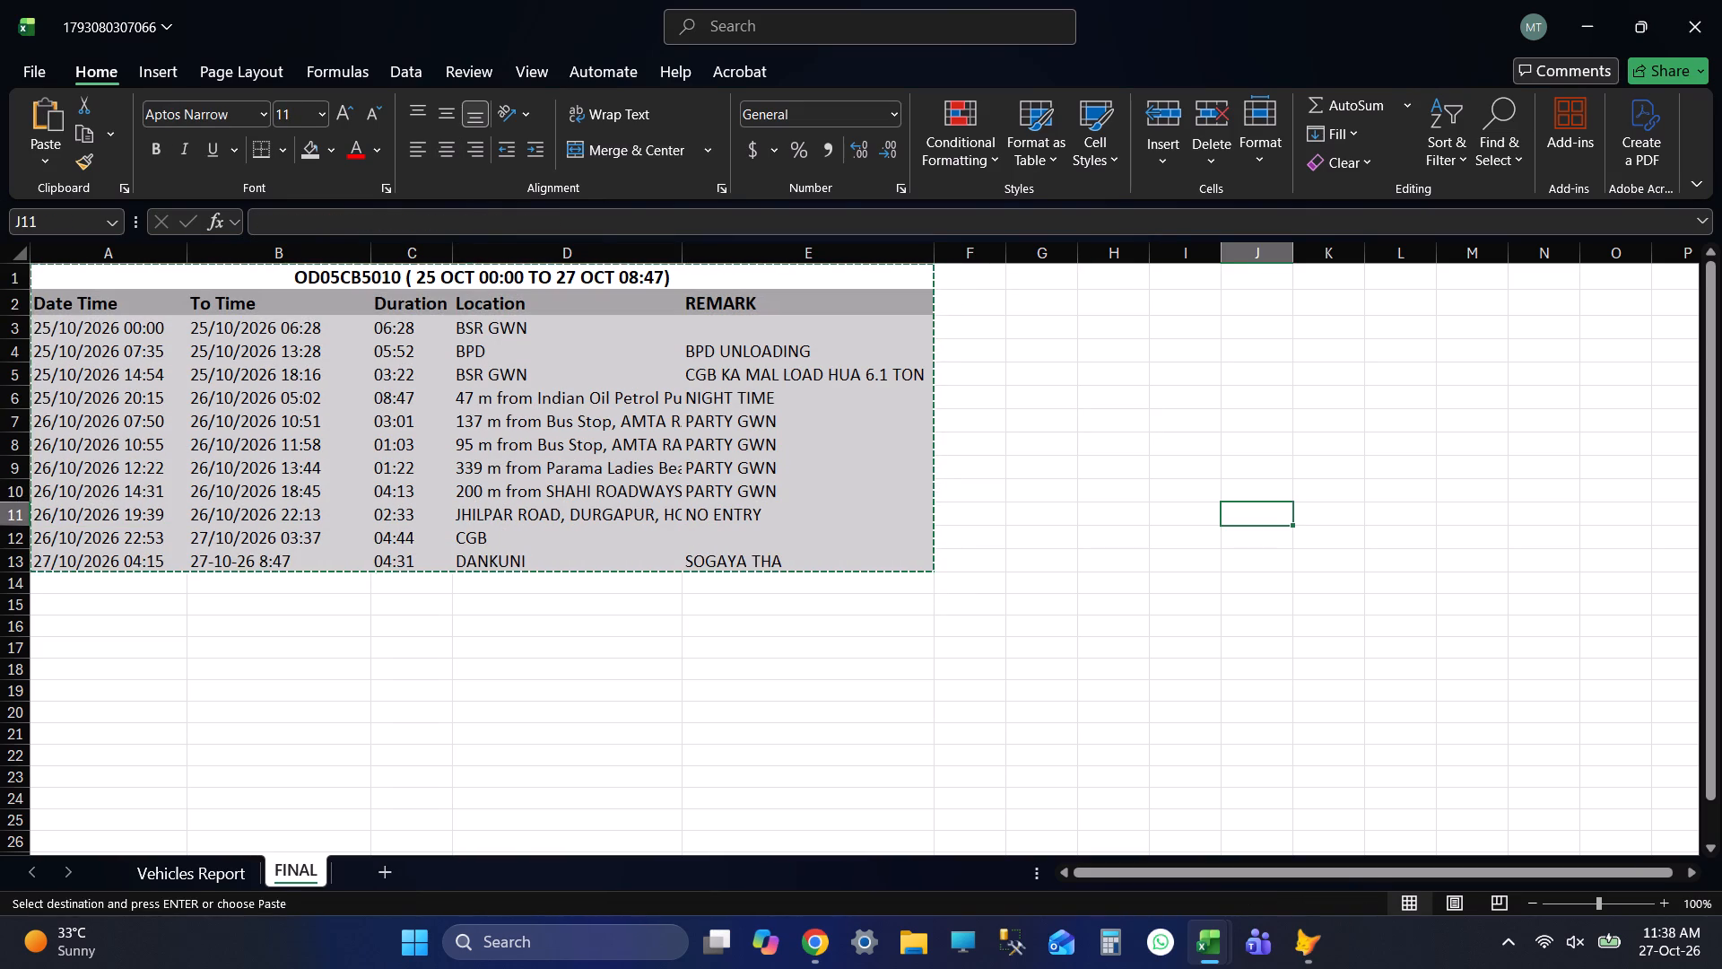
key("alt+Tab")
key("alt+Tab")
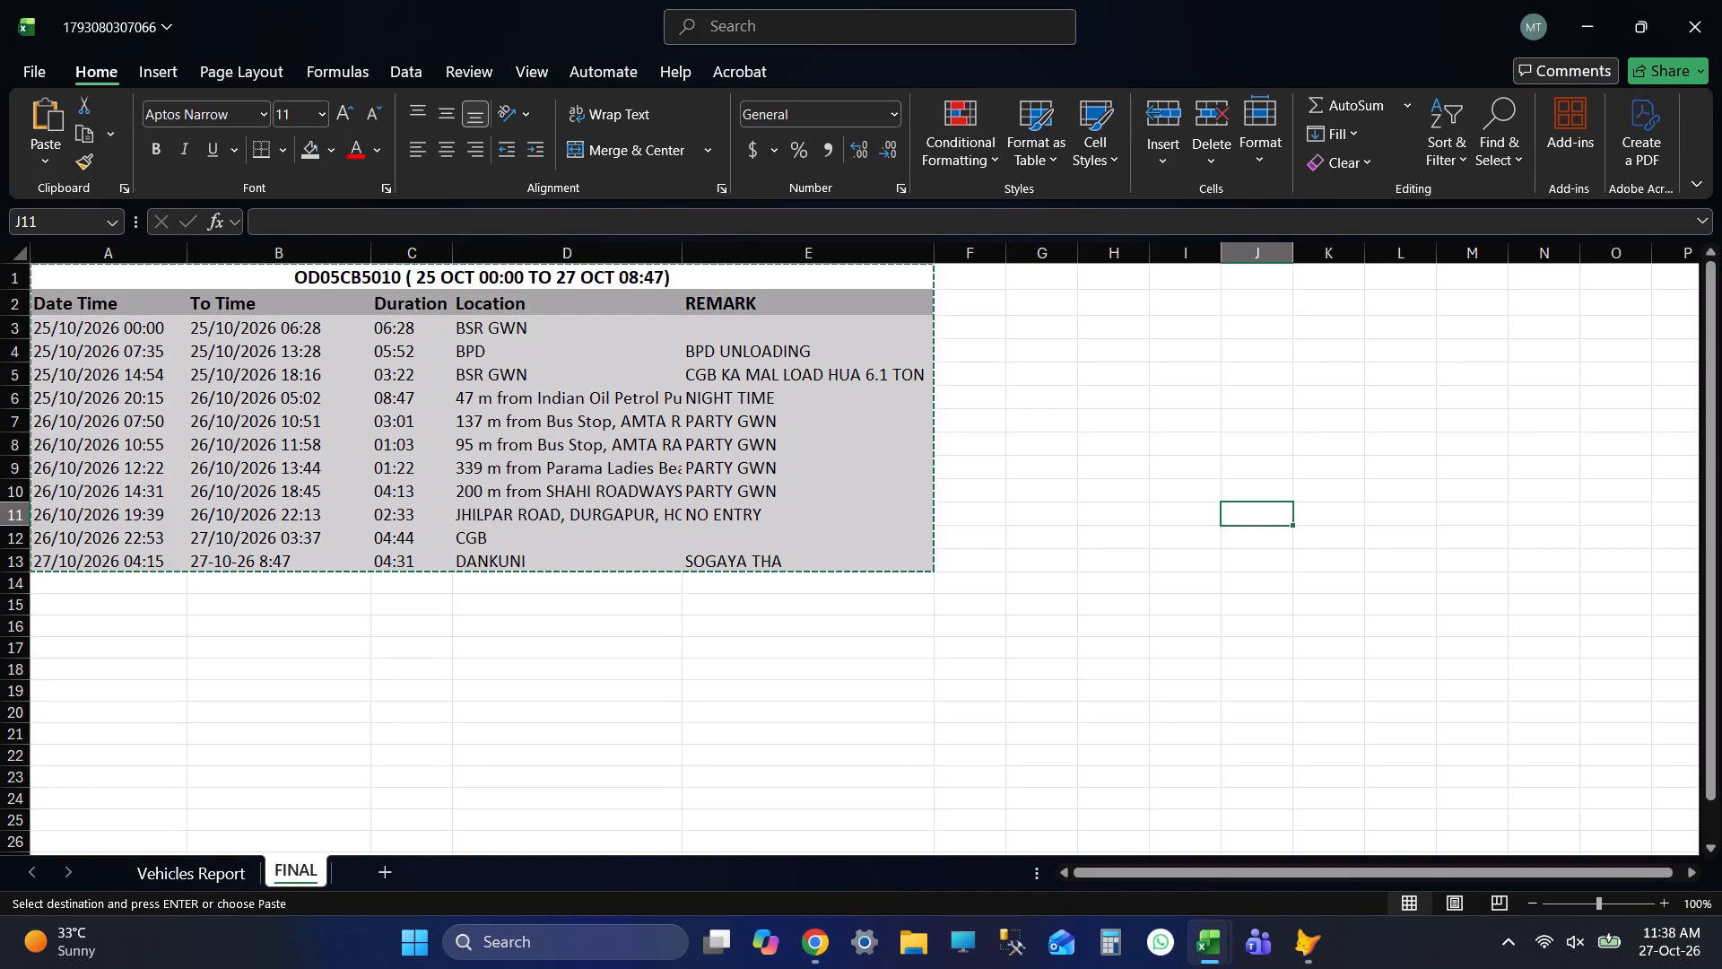
Copy the complete titled table A1:E13 on the FINAL sheet again.
left_click_drag(135, 324, 813, 576)
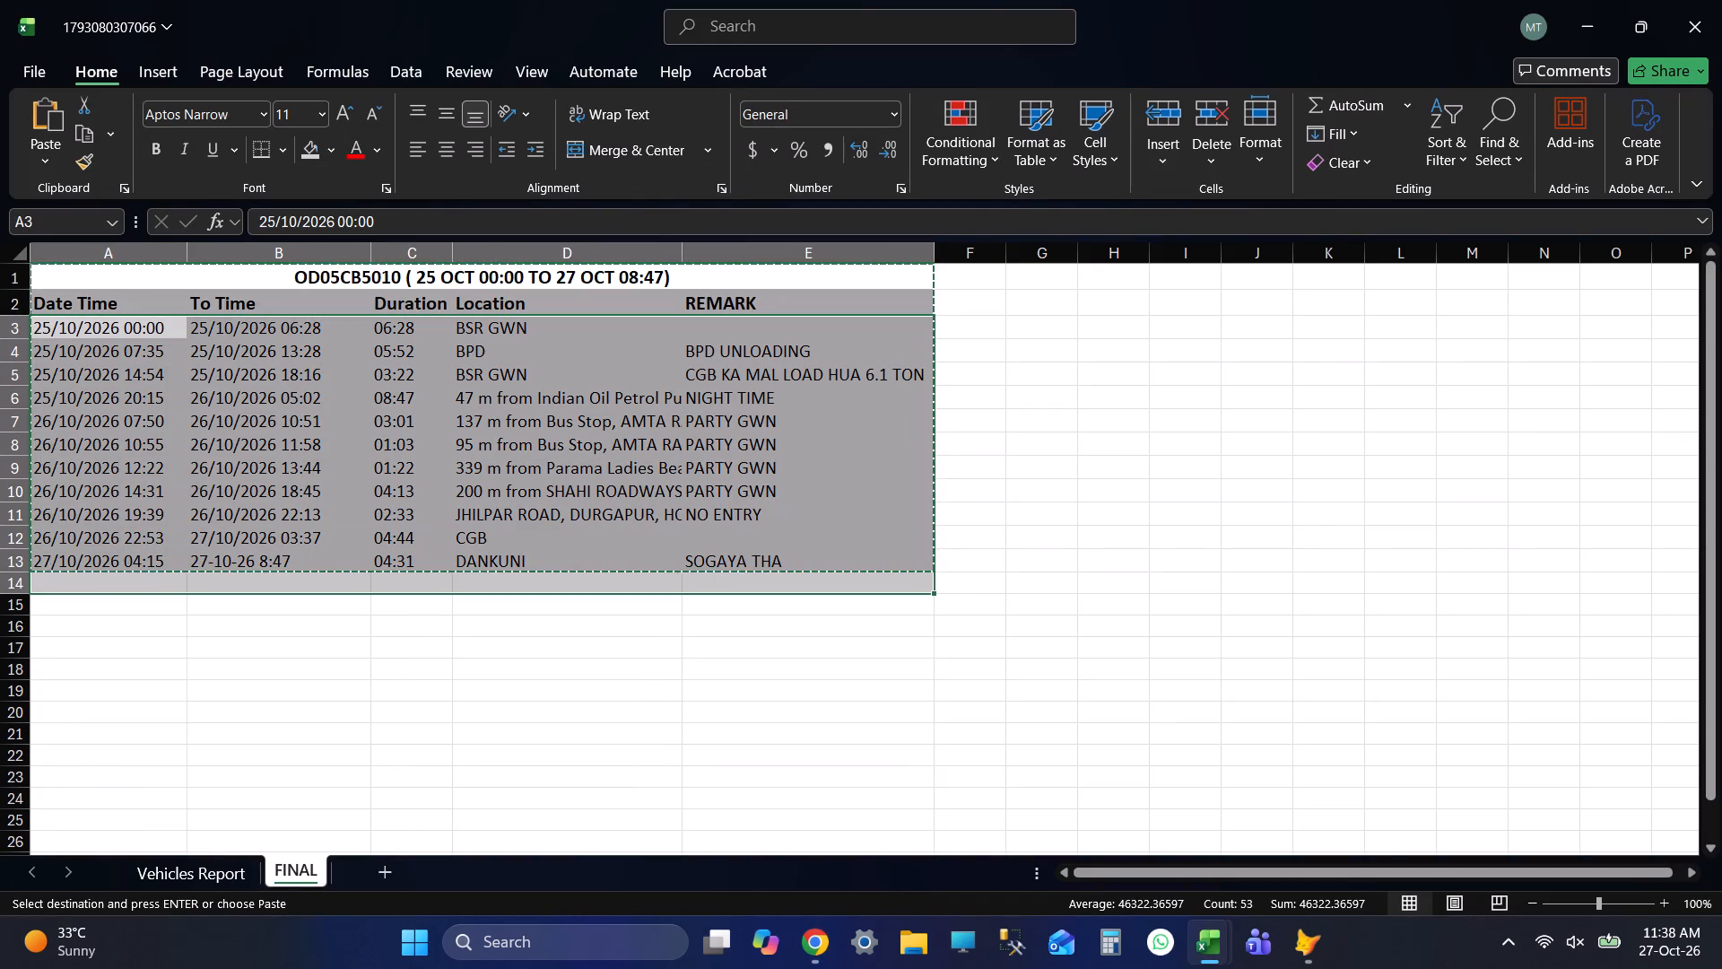
left_click(1069, 466)
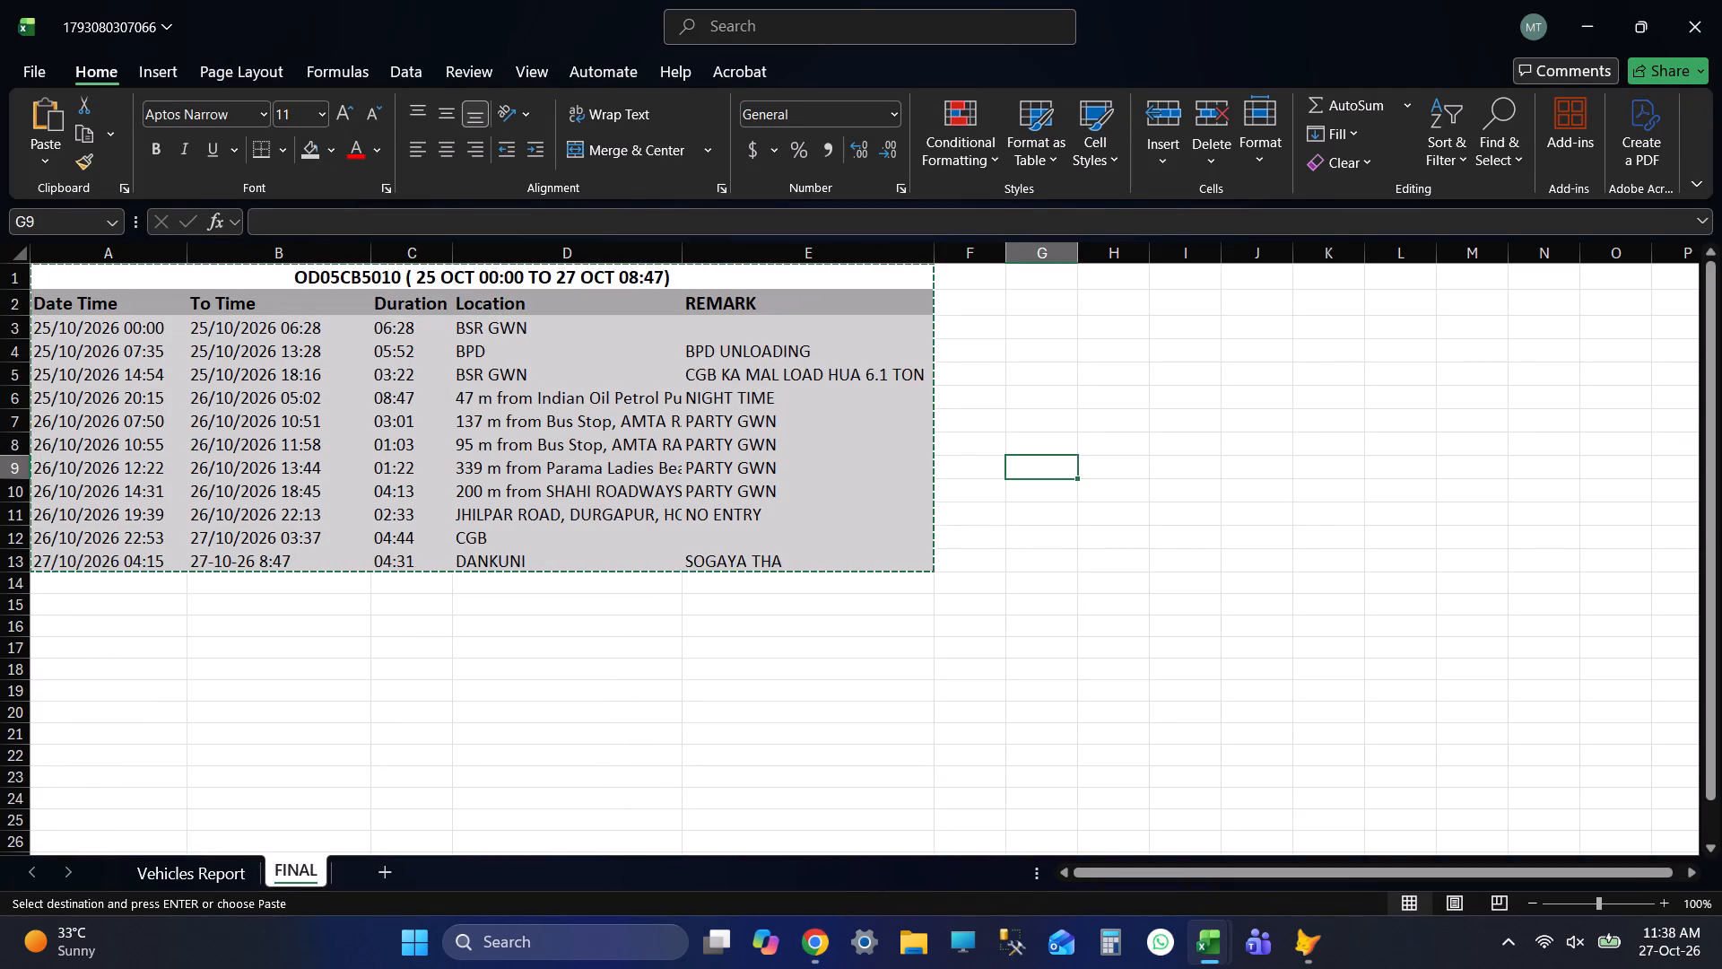
left_click_drag(222, 281, 514, 554)
scroll(1119, 612, "up", 3)
scroll(1119, 612, "down", 1)
scroll(1119, 612, "up", 5)
key("ctrl+c")
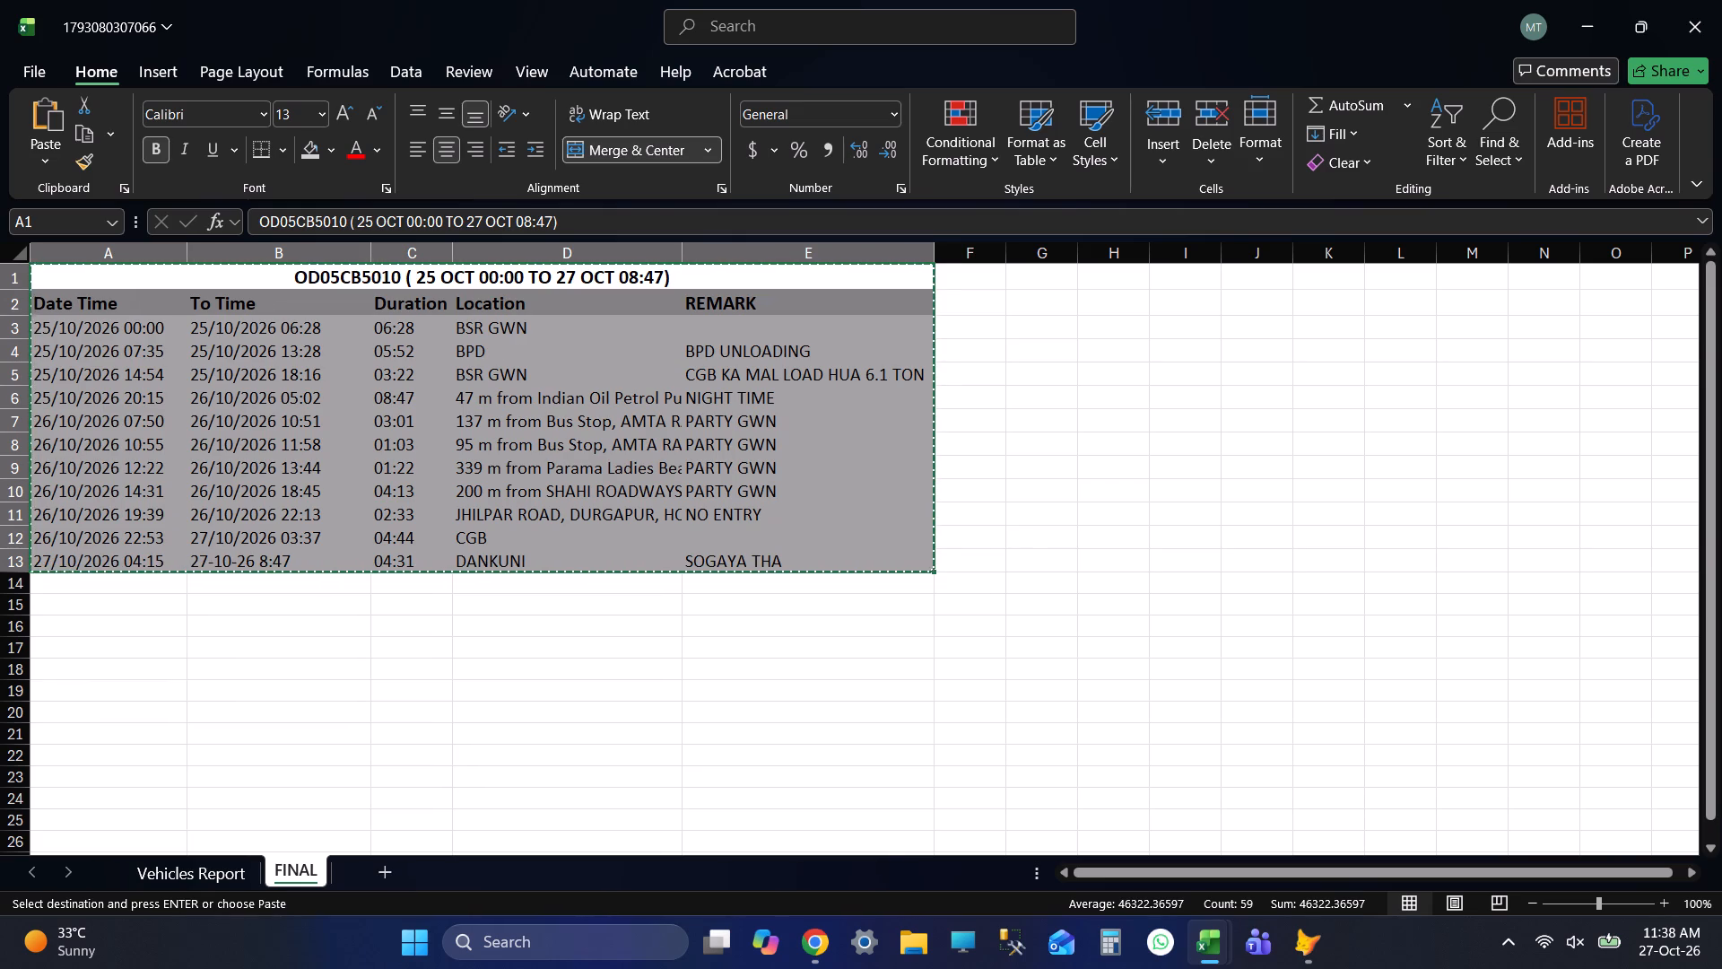
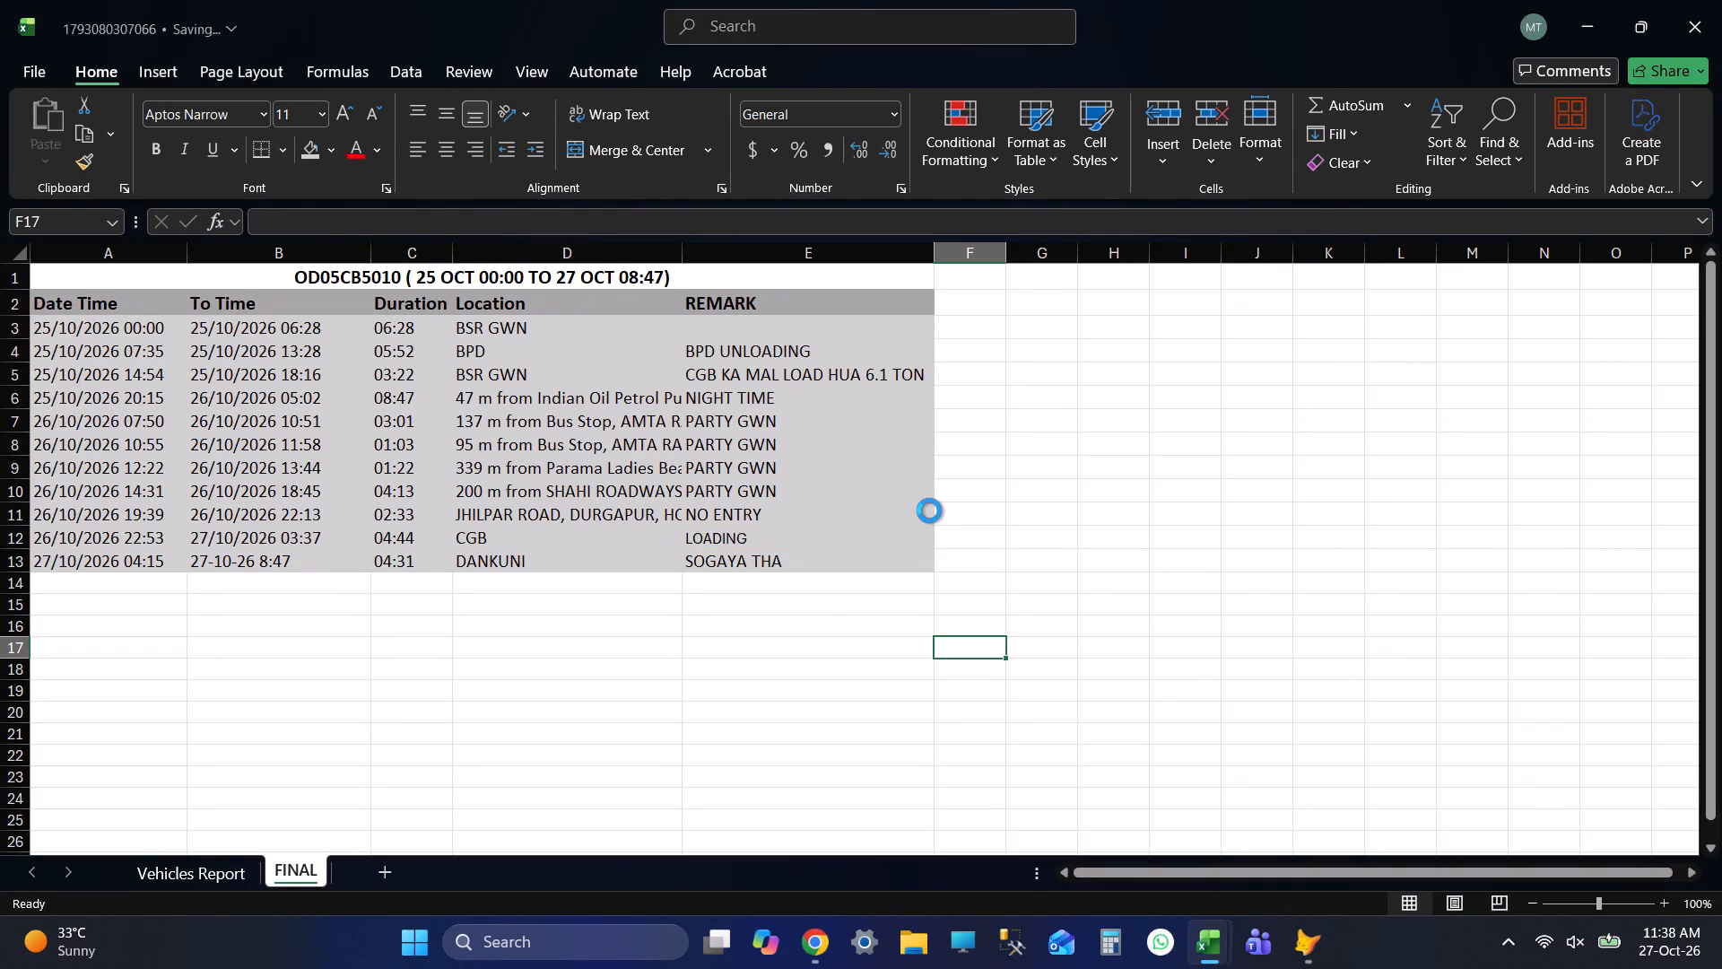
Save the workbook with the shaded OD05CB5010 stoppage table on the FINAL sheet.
key("ctrl+s")
key("ctrl+s")
key("ctrl+s")
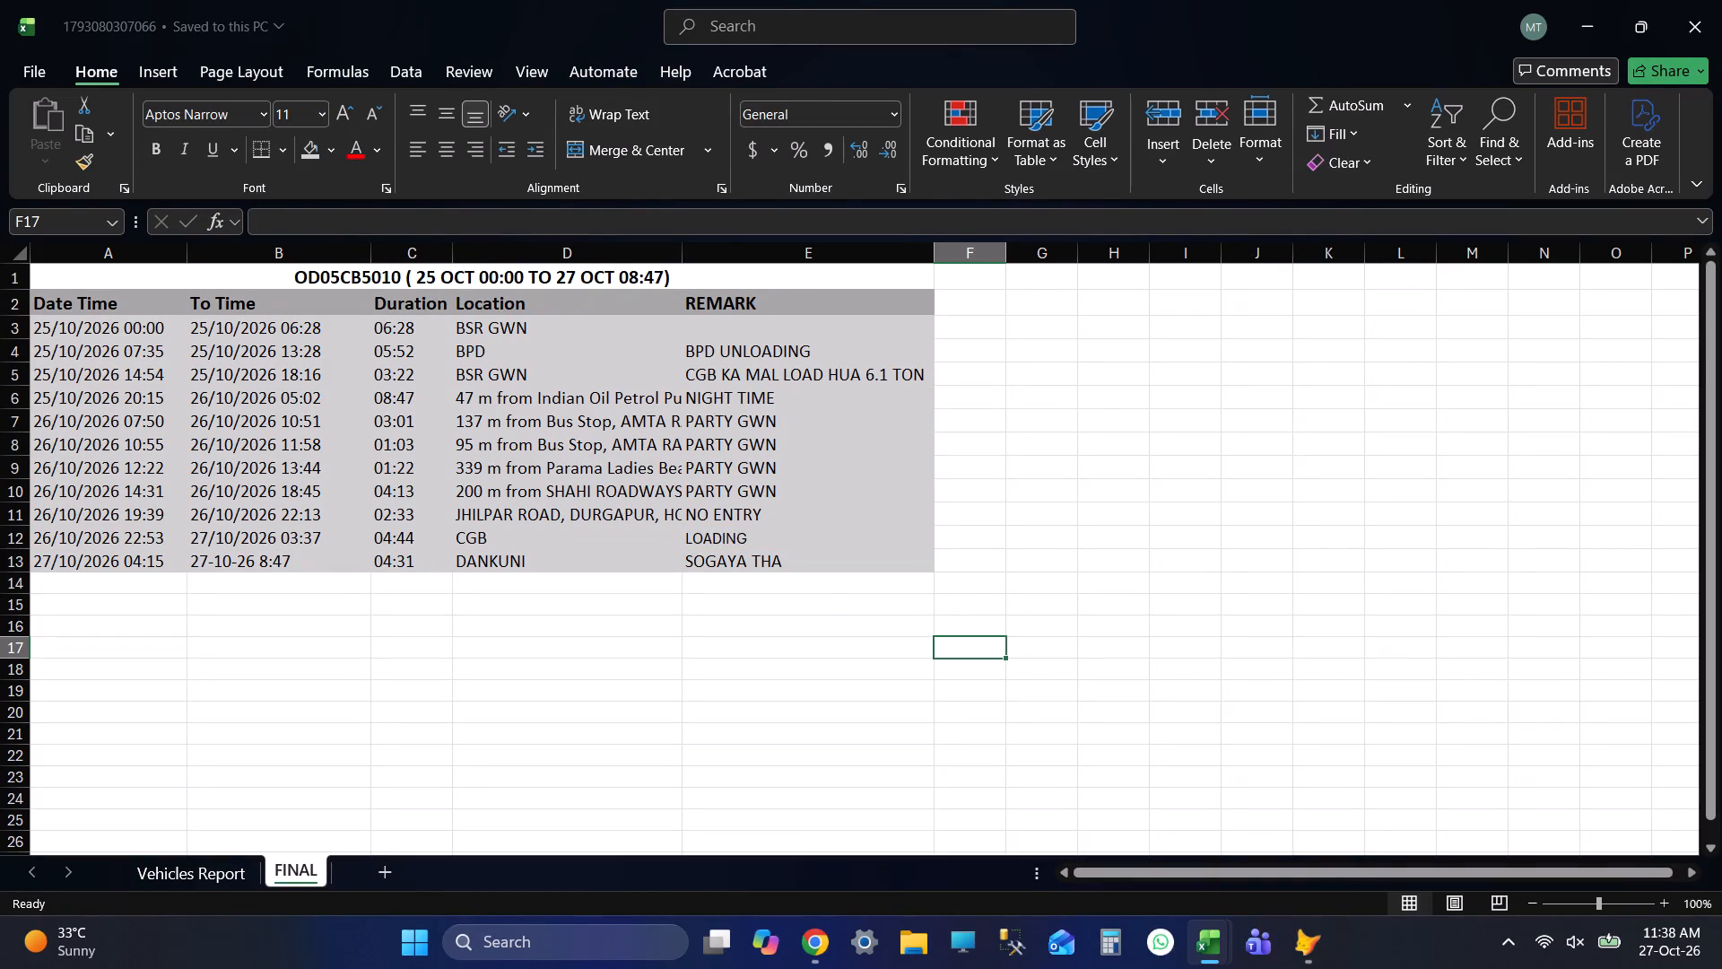
left_click(755, 323)
key("ctrl+s")
key("ctrl+s")
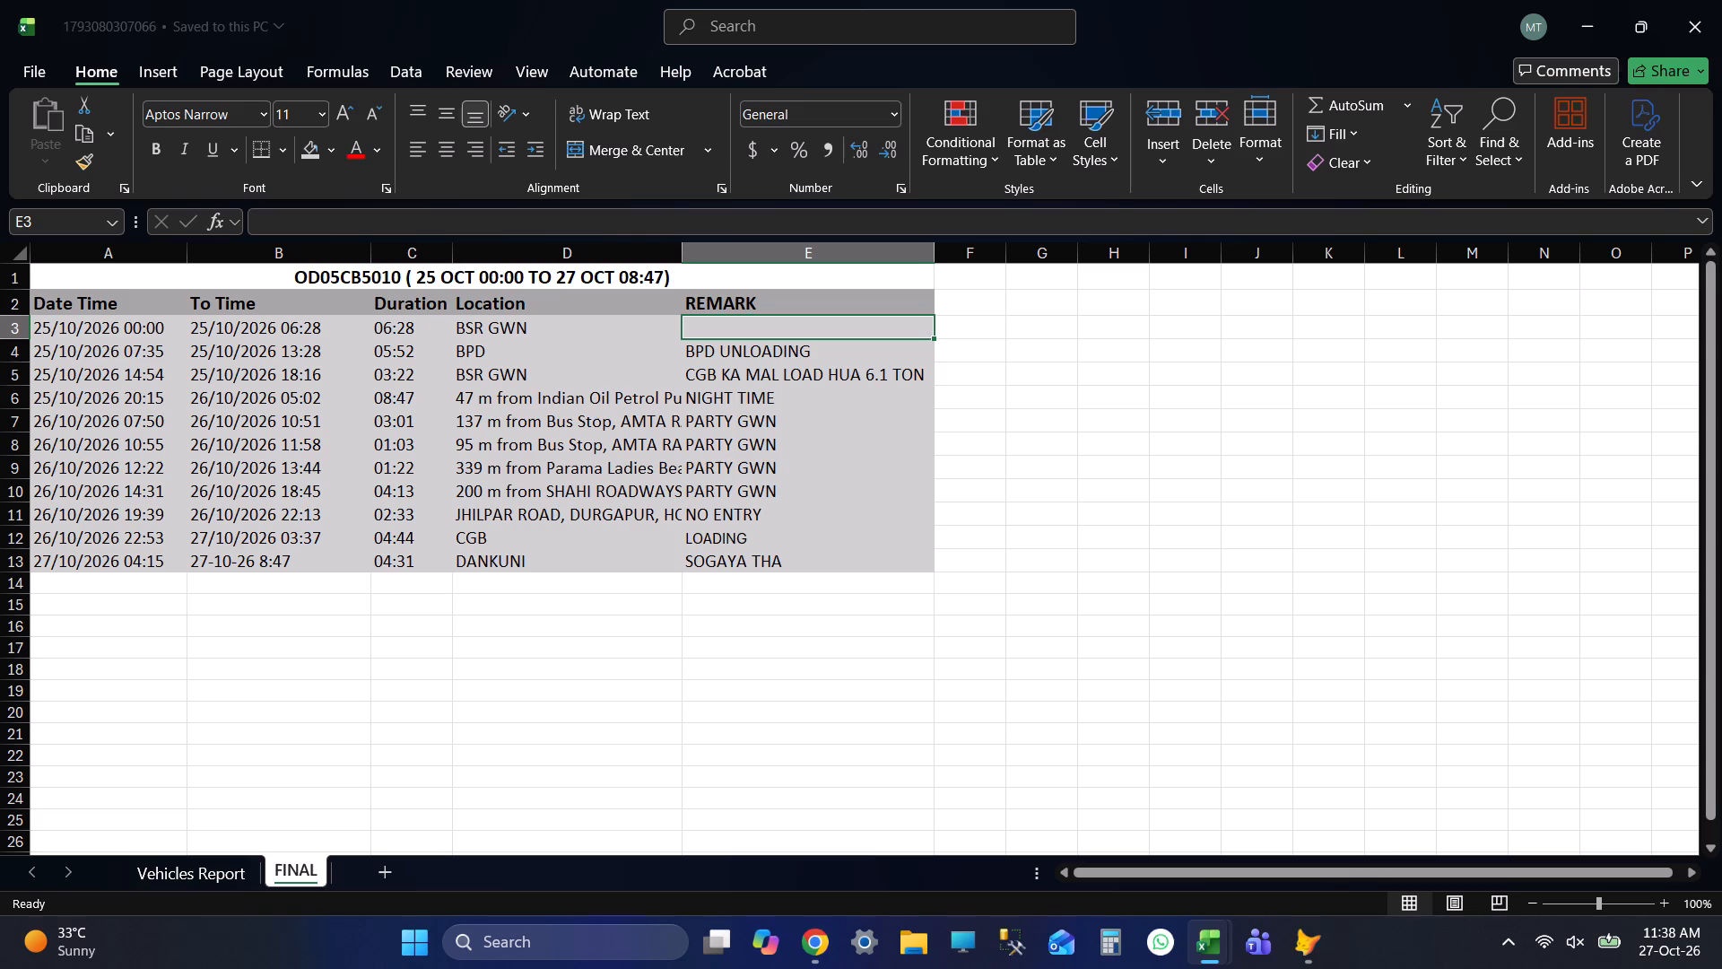
key("ctrl+s")
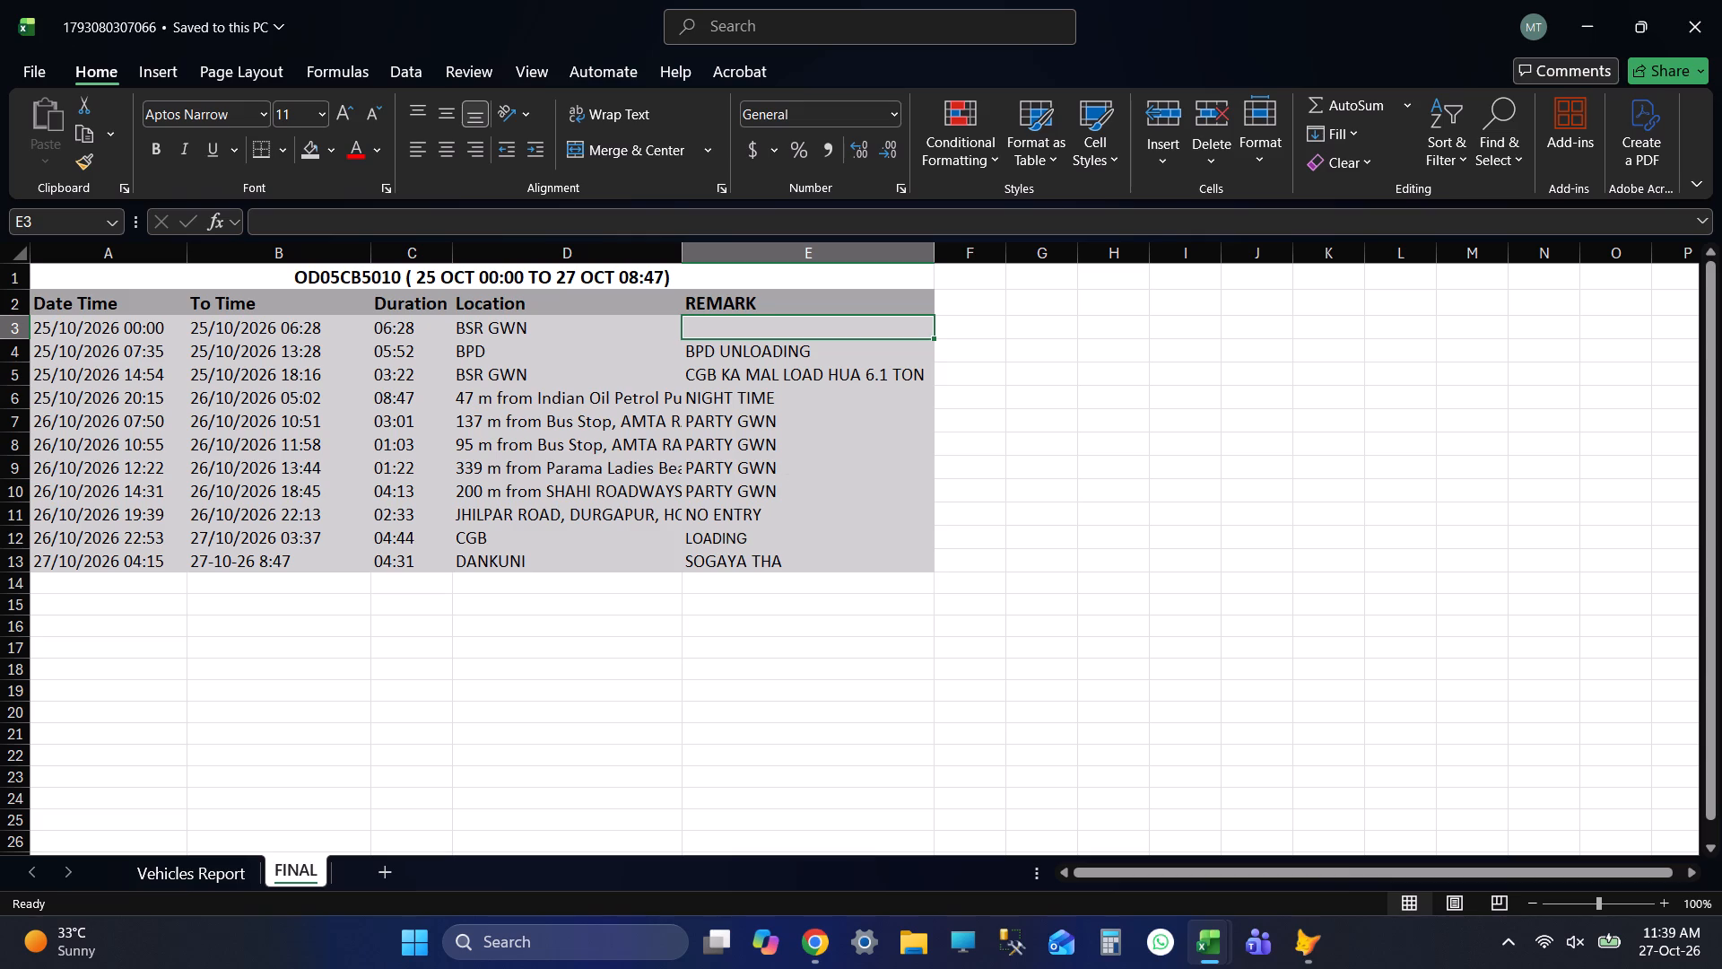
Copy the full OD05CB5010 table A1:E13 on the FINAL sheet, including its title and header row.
left_click_drag(152, 333, 874, 554)
left_click(1244, 458)
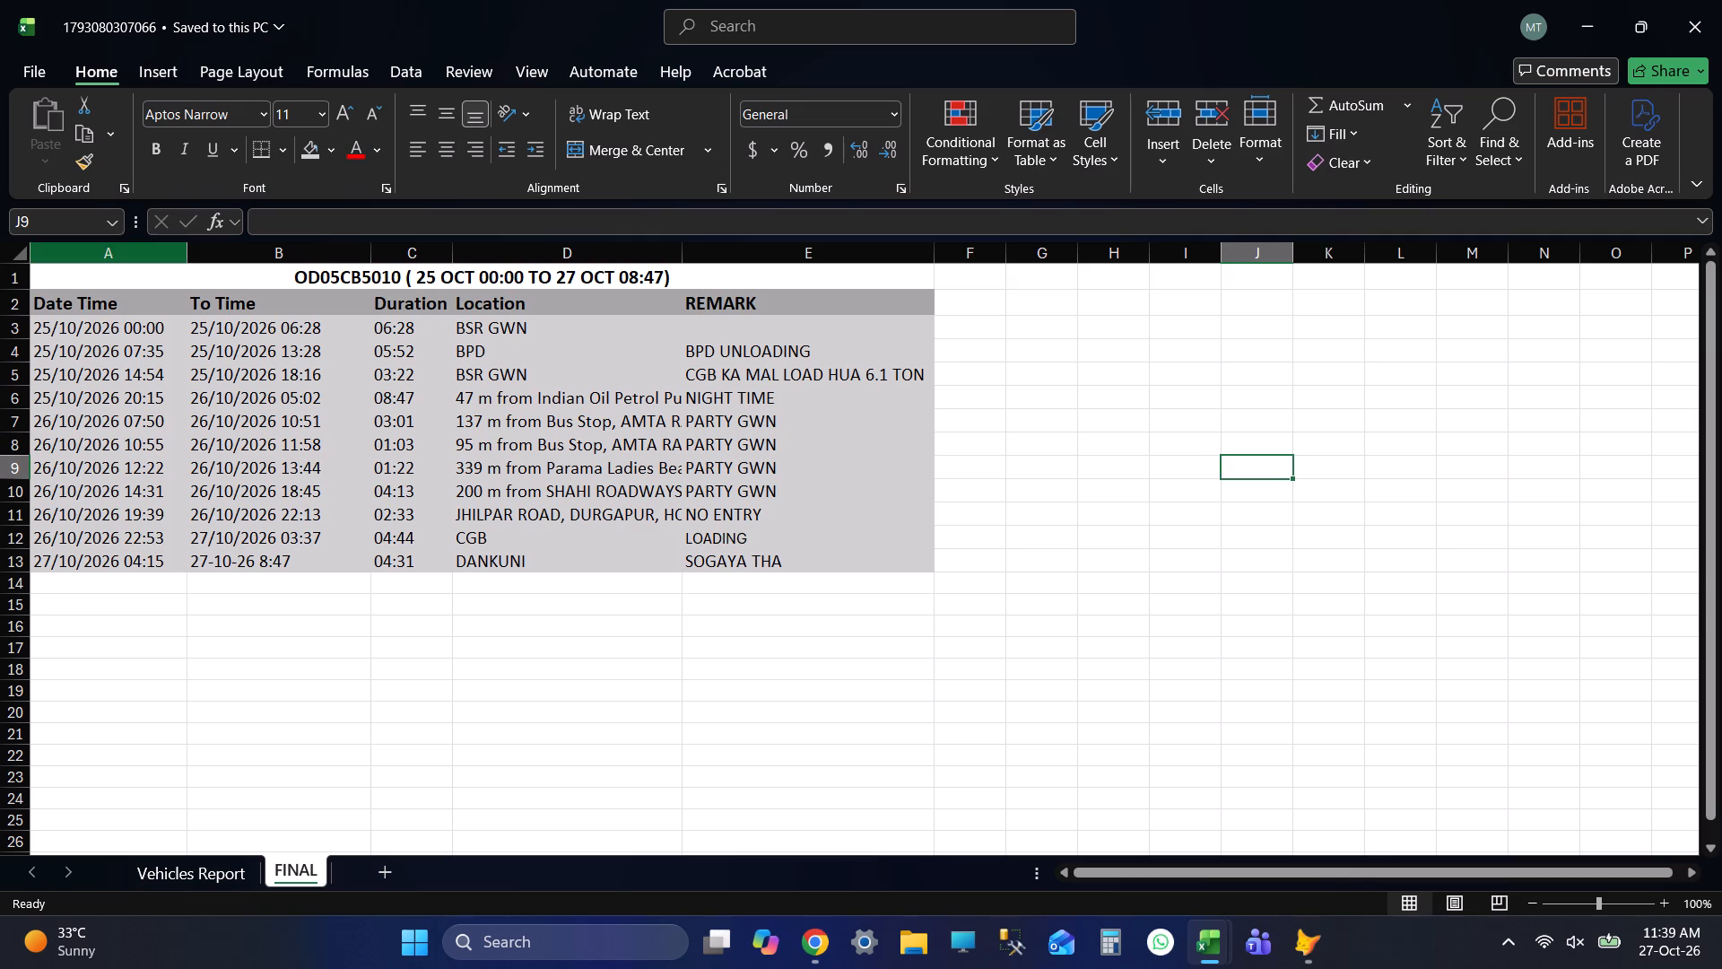
left_click_drag(164, 275, 216, 560)
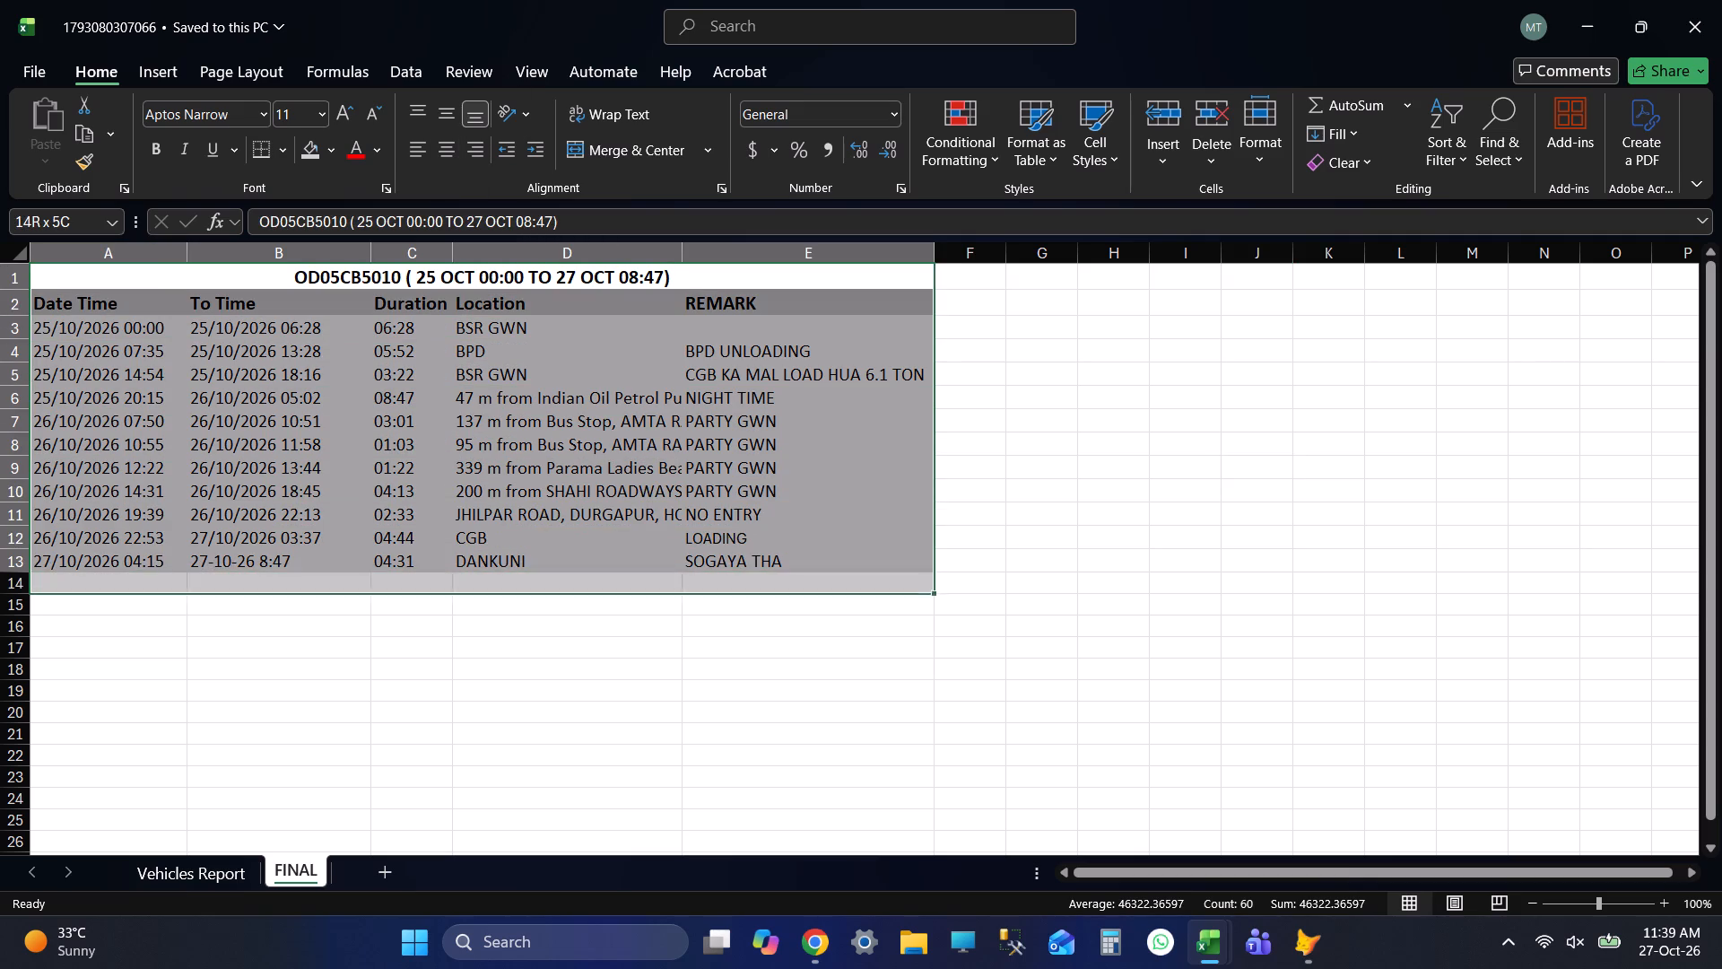
left_click_drag(216, 560, 220, 554)
scroll(1032, 649, "up", 3)
key("ctrl+c")
key("ctrl+c")
key("ctrl+c")
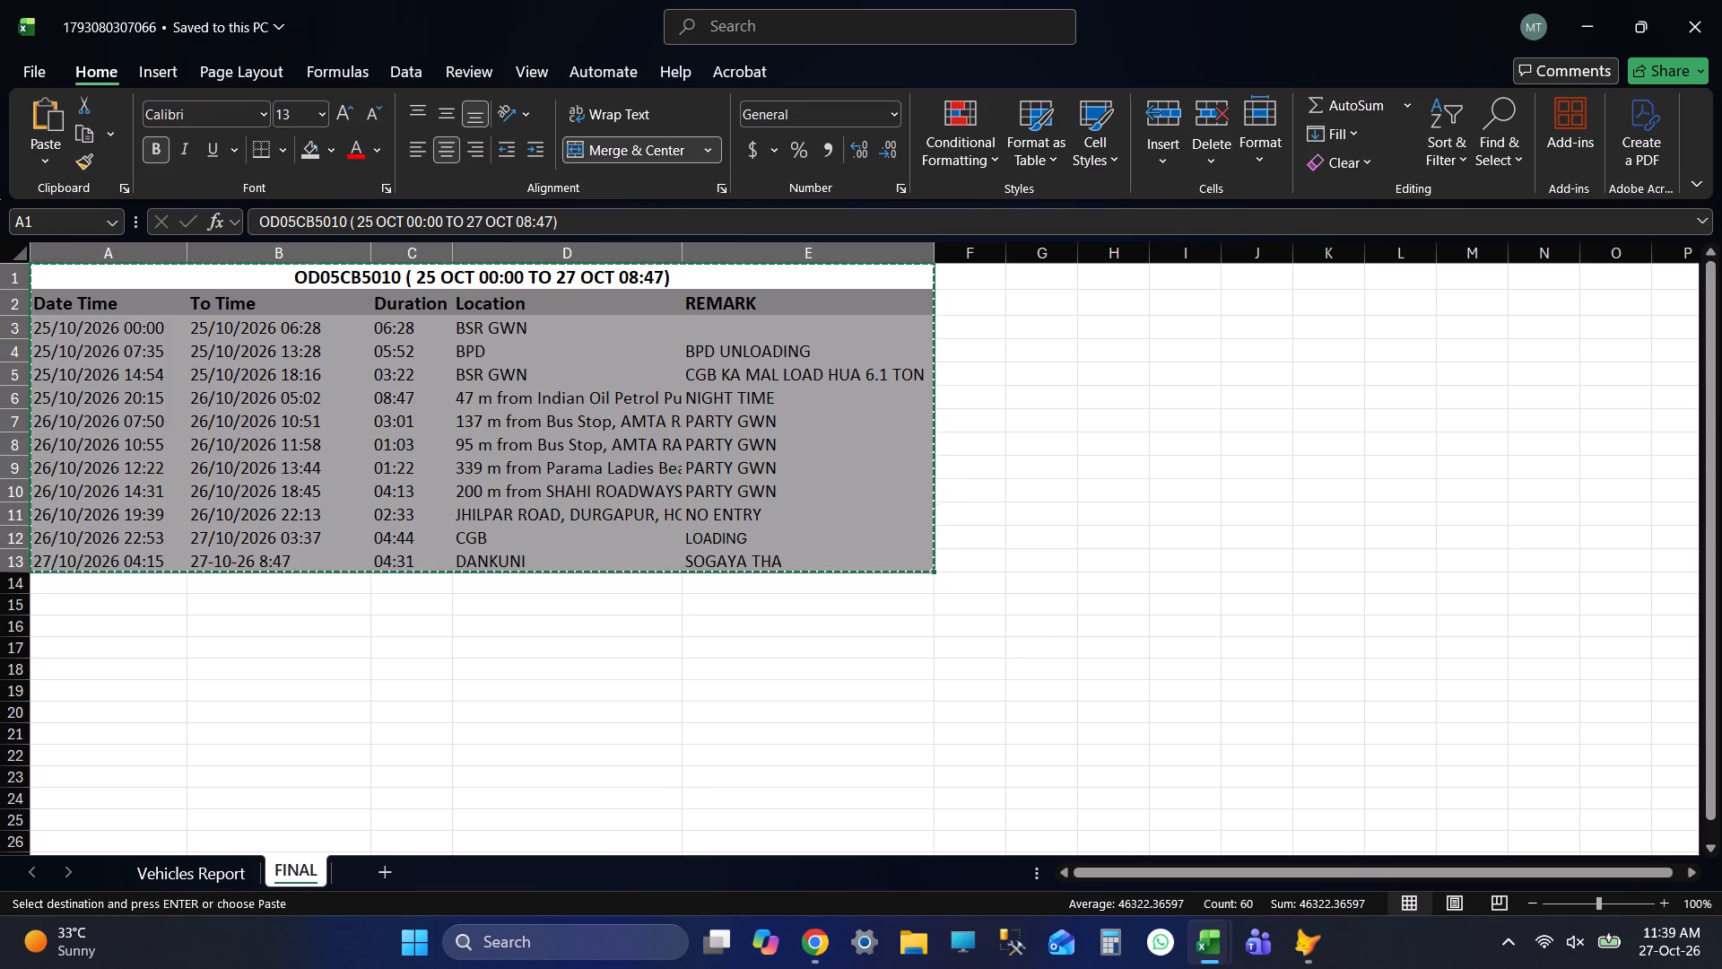
key("ctrl+c")
key("ctrl+c")
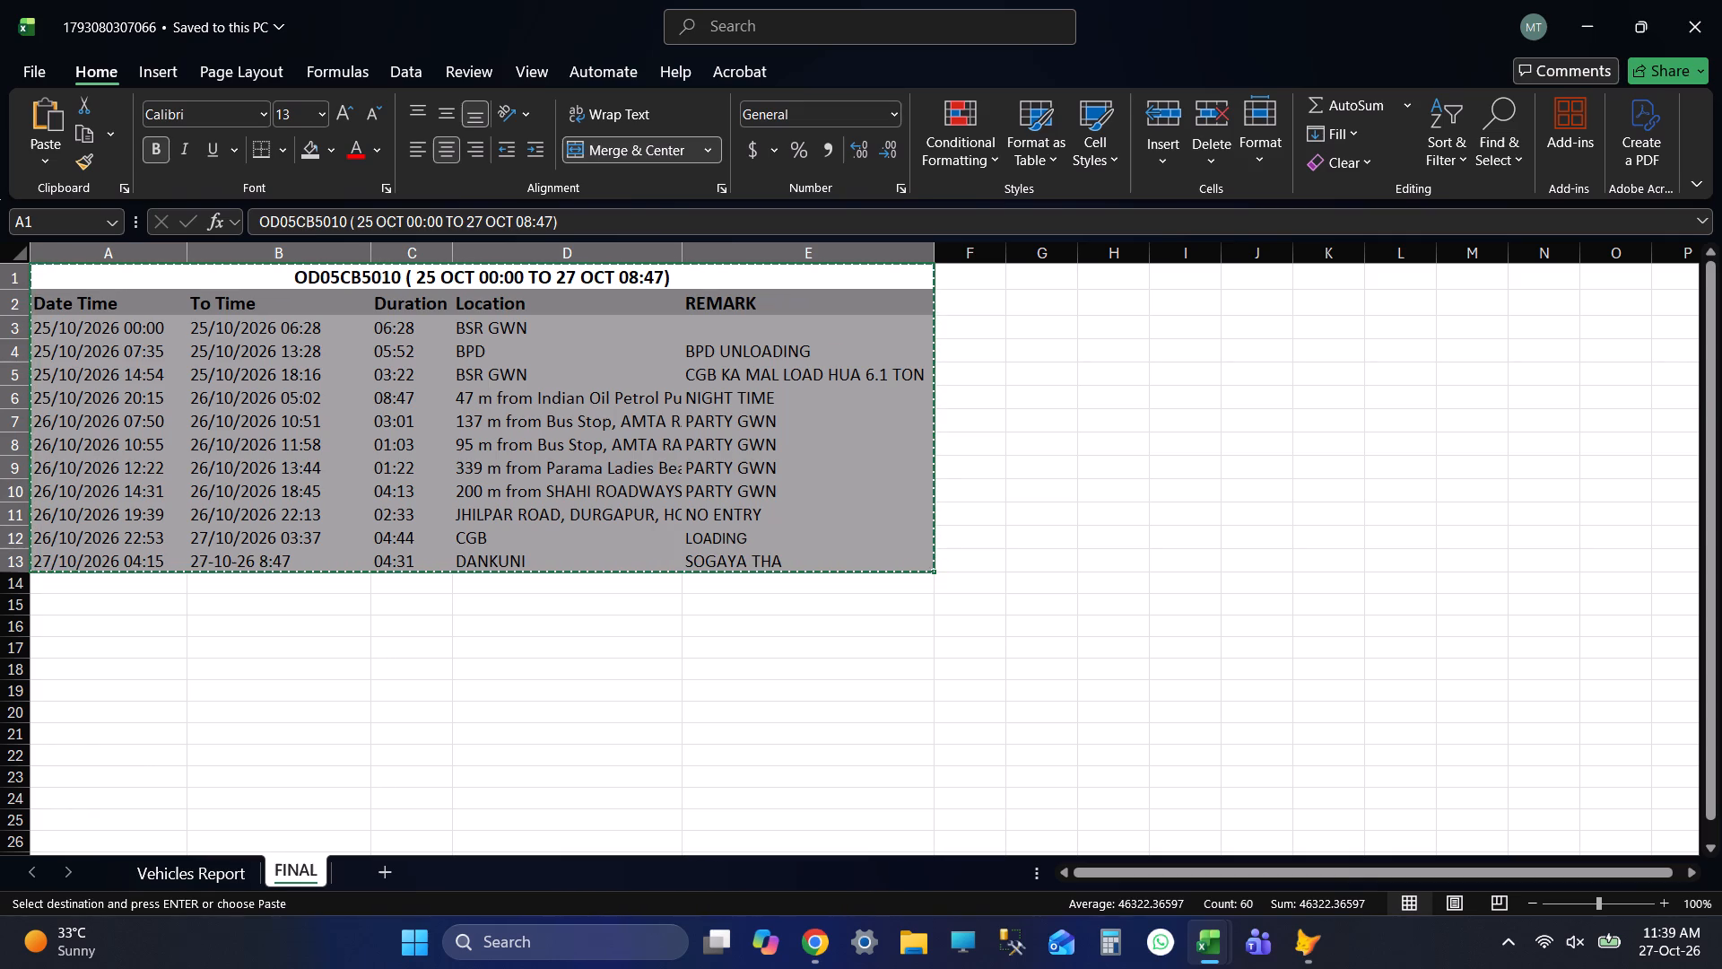
key("ctrl+c")
key("ctrl+c")
key("ctrl+c")
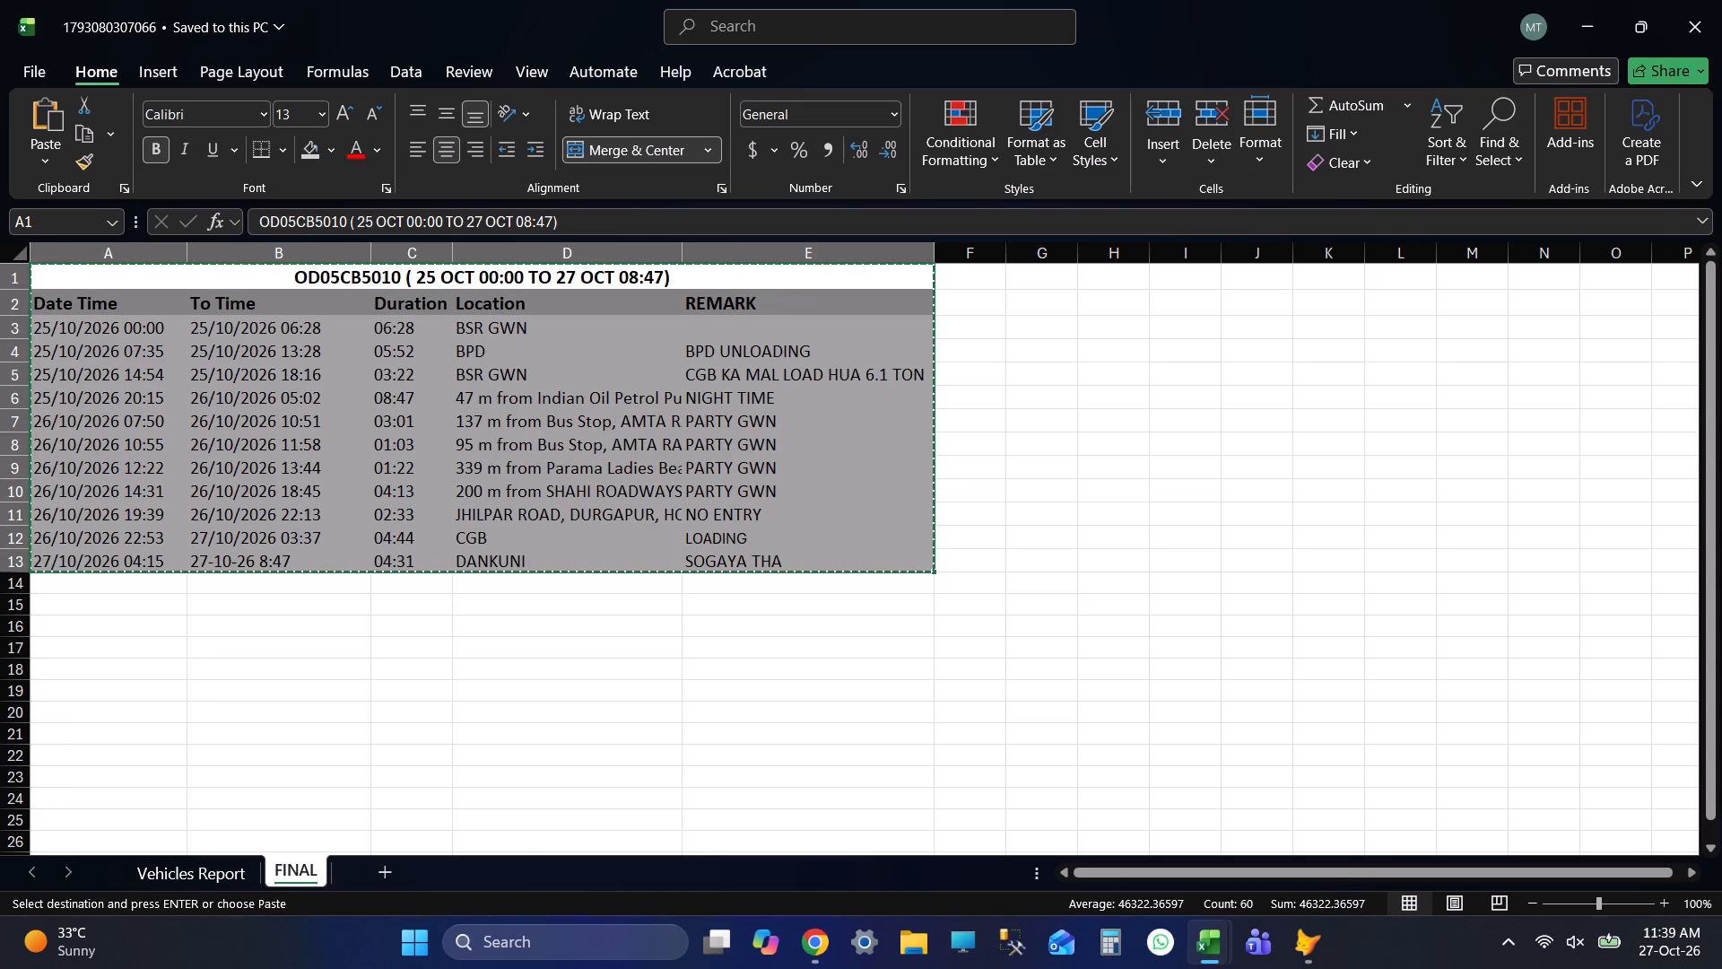
key("ctrl+c")
key("ctrl+c")
key("ctrl+c")
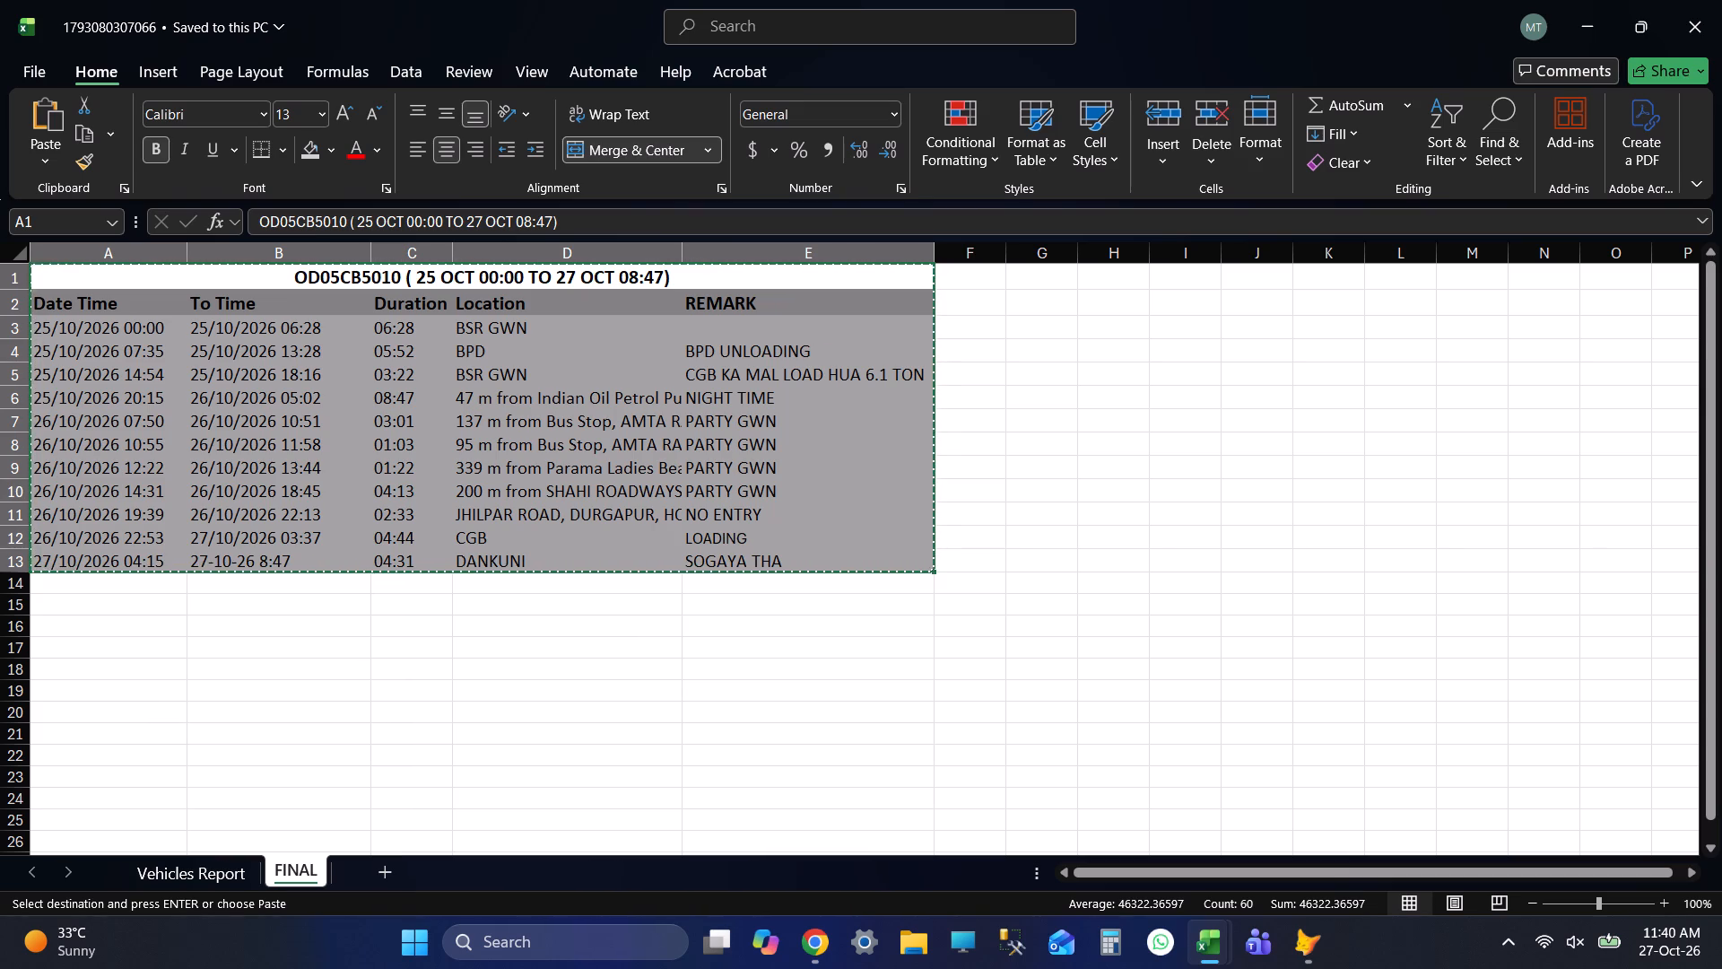
Clear the table selection by moving to empty cell I10, and save the workbook again.
left_click(1196, 494)
key("ctrl+s")
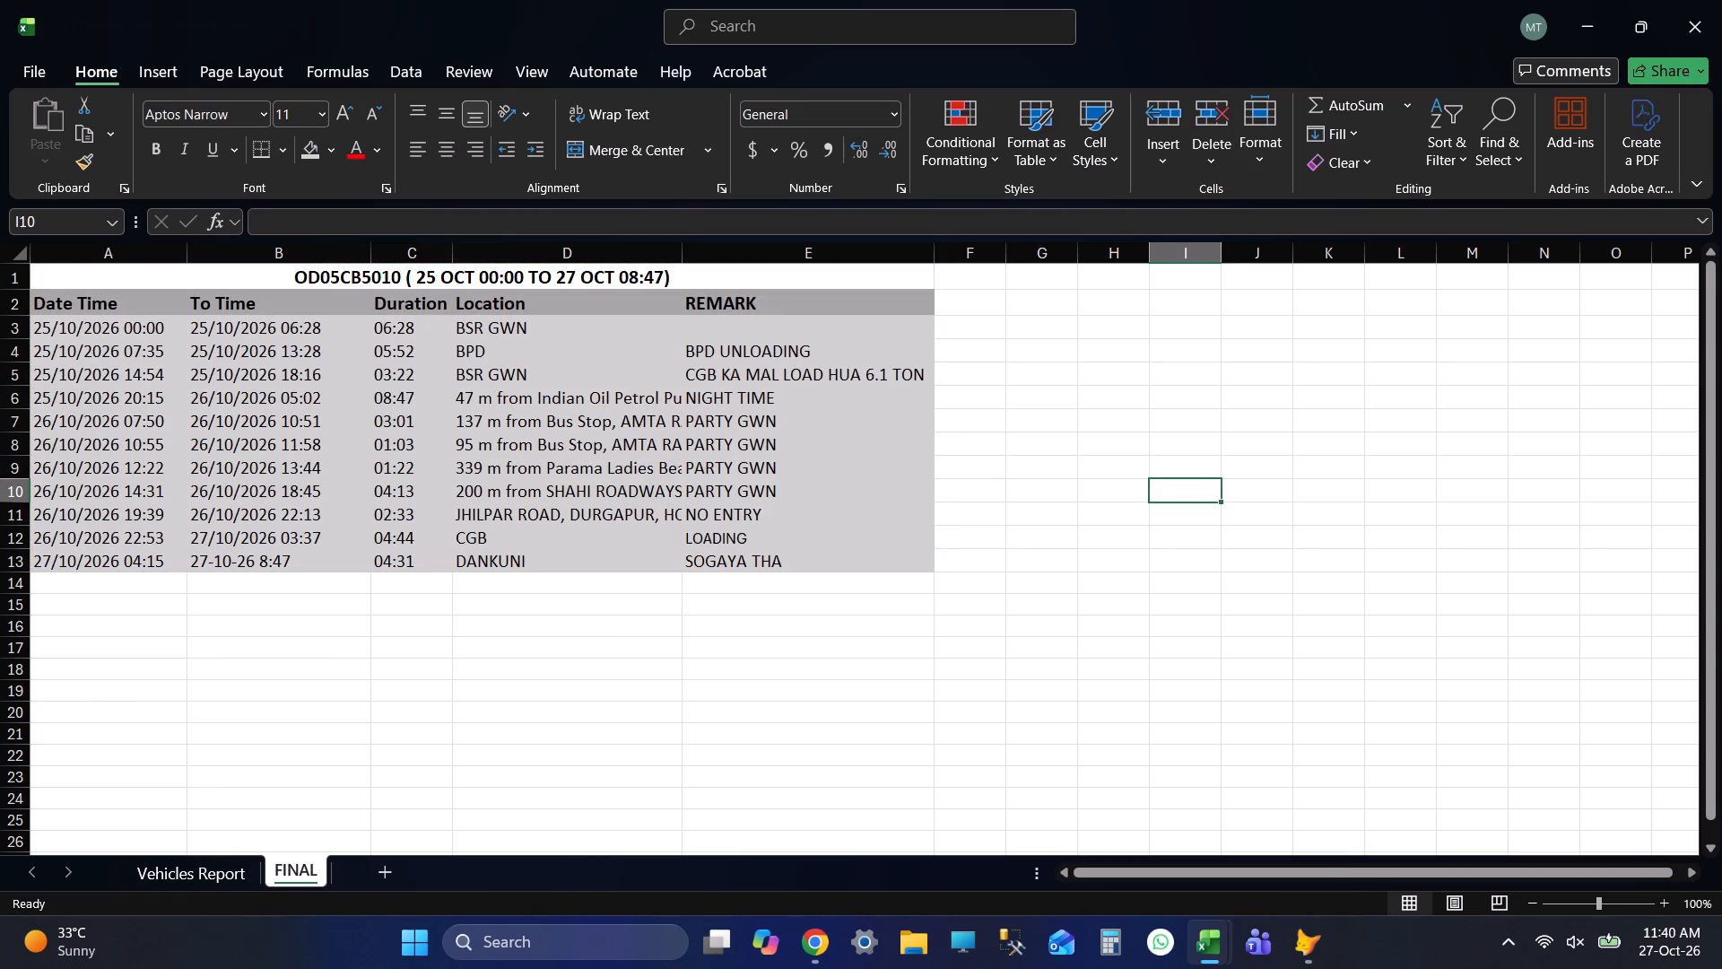
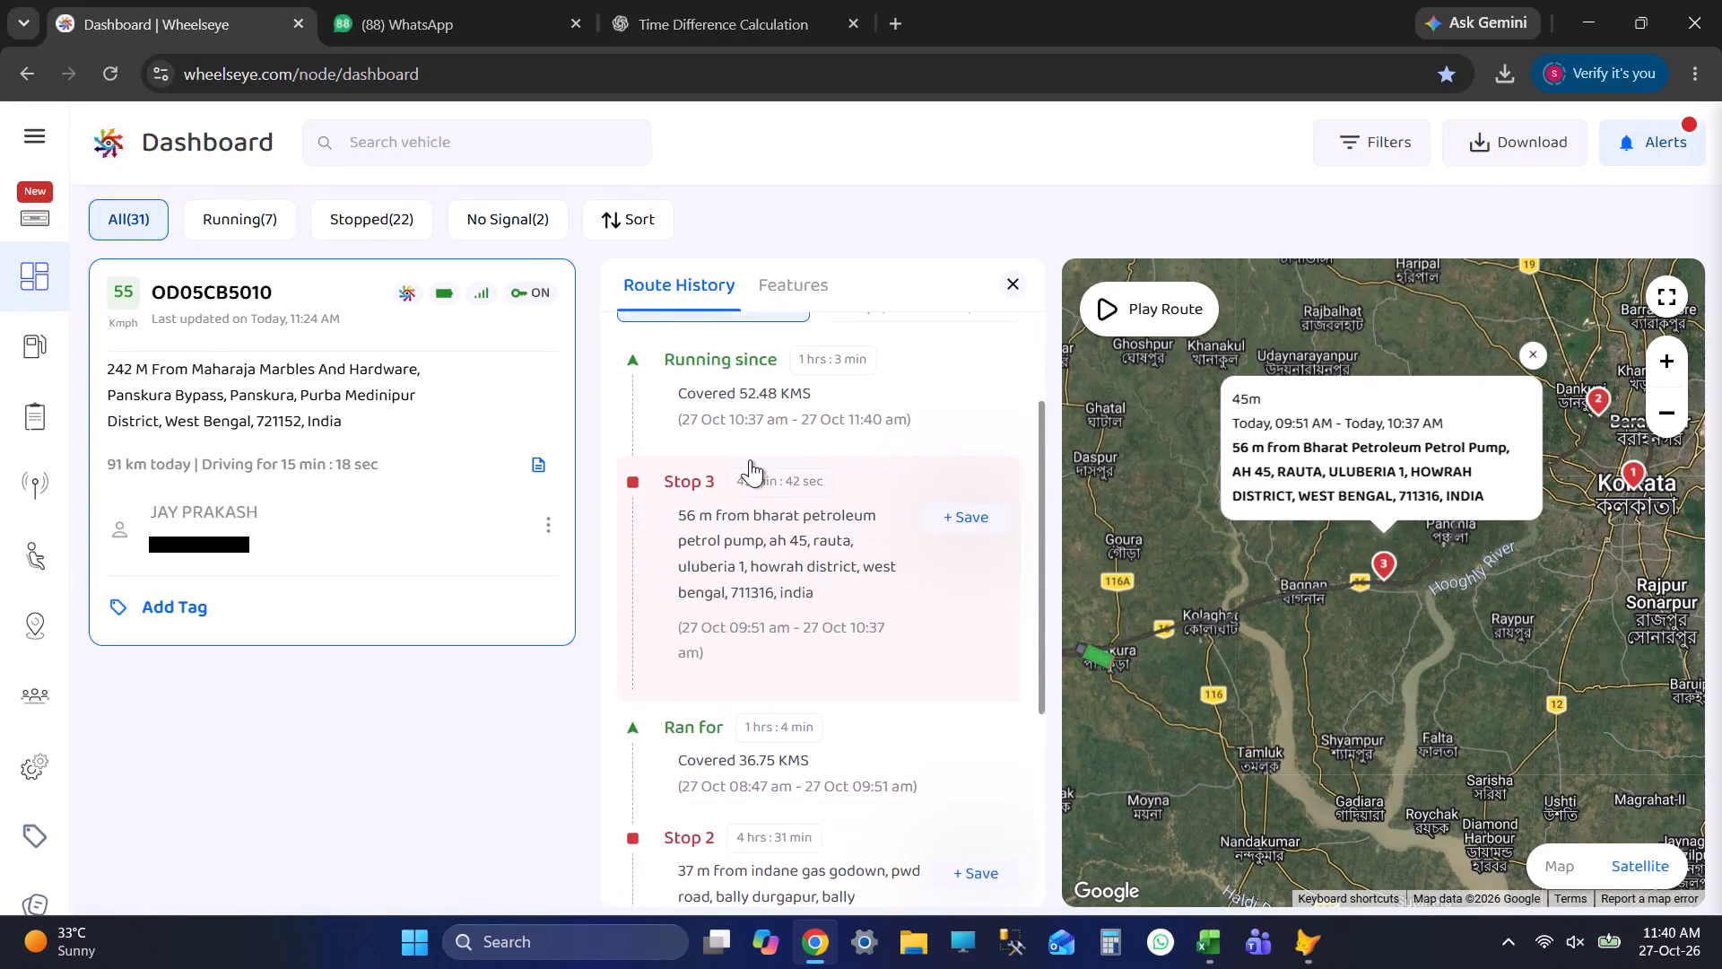
scroll(750, 459, "up", 4)
left_click(680, 355)
left_click(726, 519)
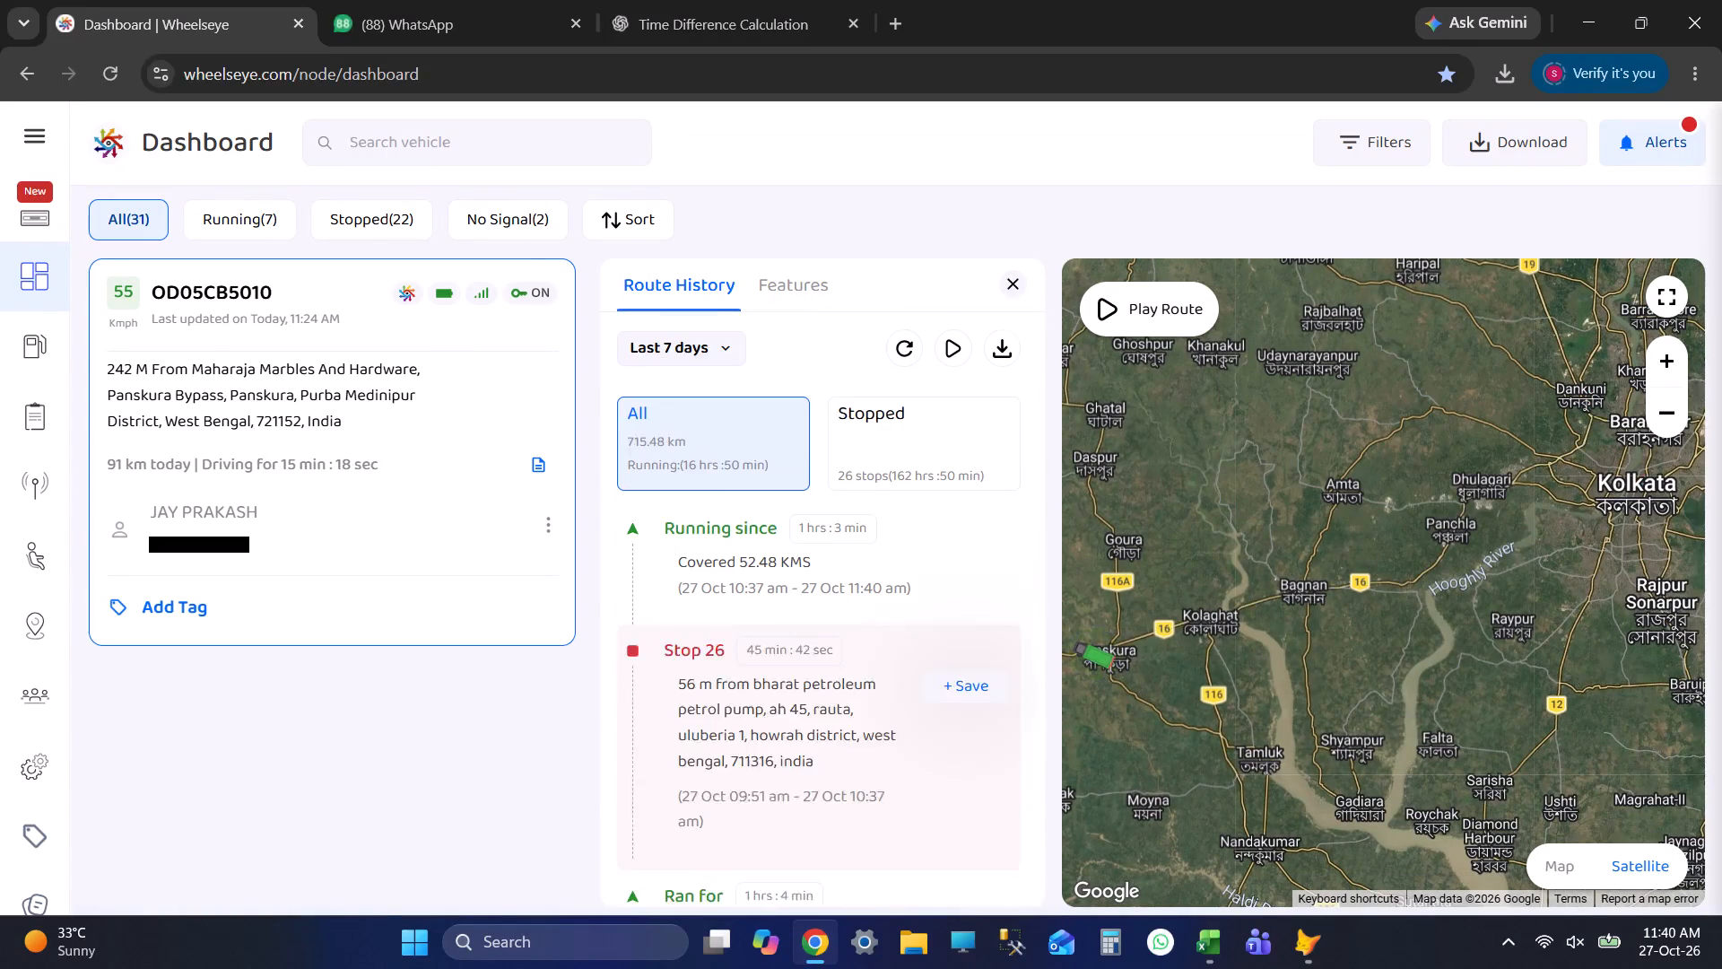
scroll(804, 679, "down", 8)
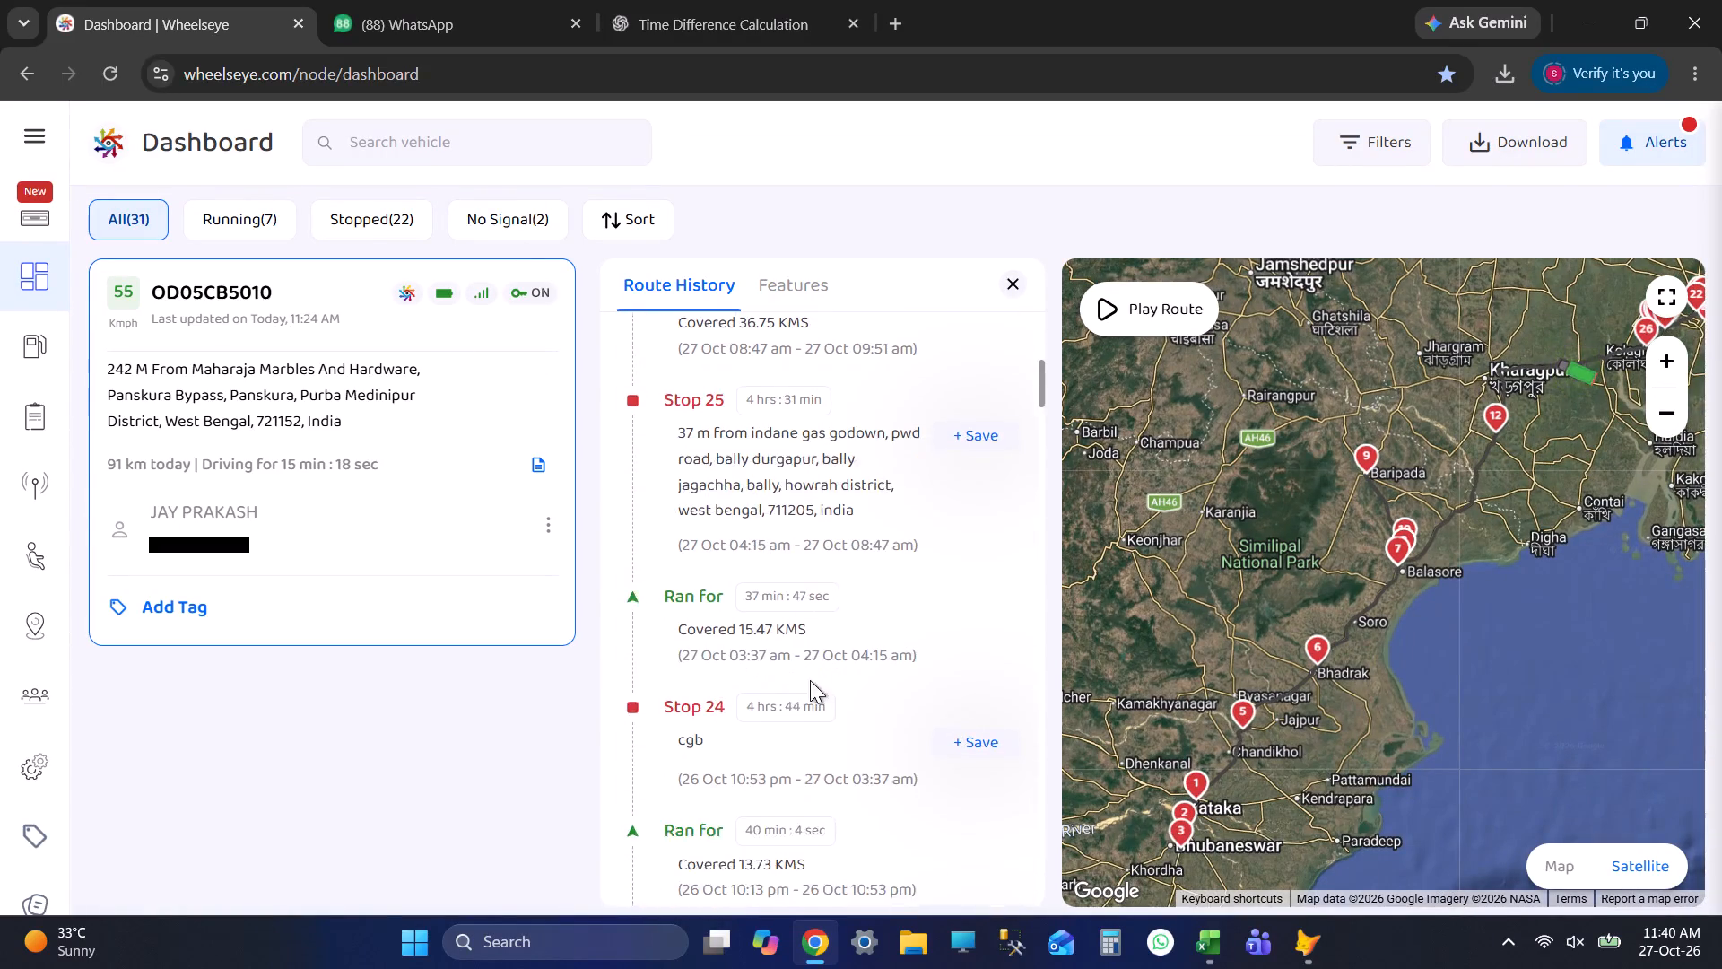
scroll(756, 608, "down", 2)
scroll(770, 617, "up", 1)
scroll(773, 618, "down", 3)
scroll(854, 704, "up", 1)
scroll(854, 704, "down", 1)
scroll(854, 704, "up", 1)
scroll(854, 704, "down", 3)
scroll(854, 704, "up", 1)
scroll(854, 704, "down", 10)
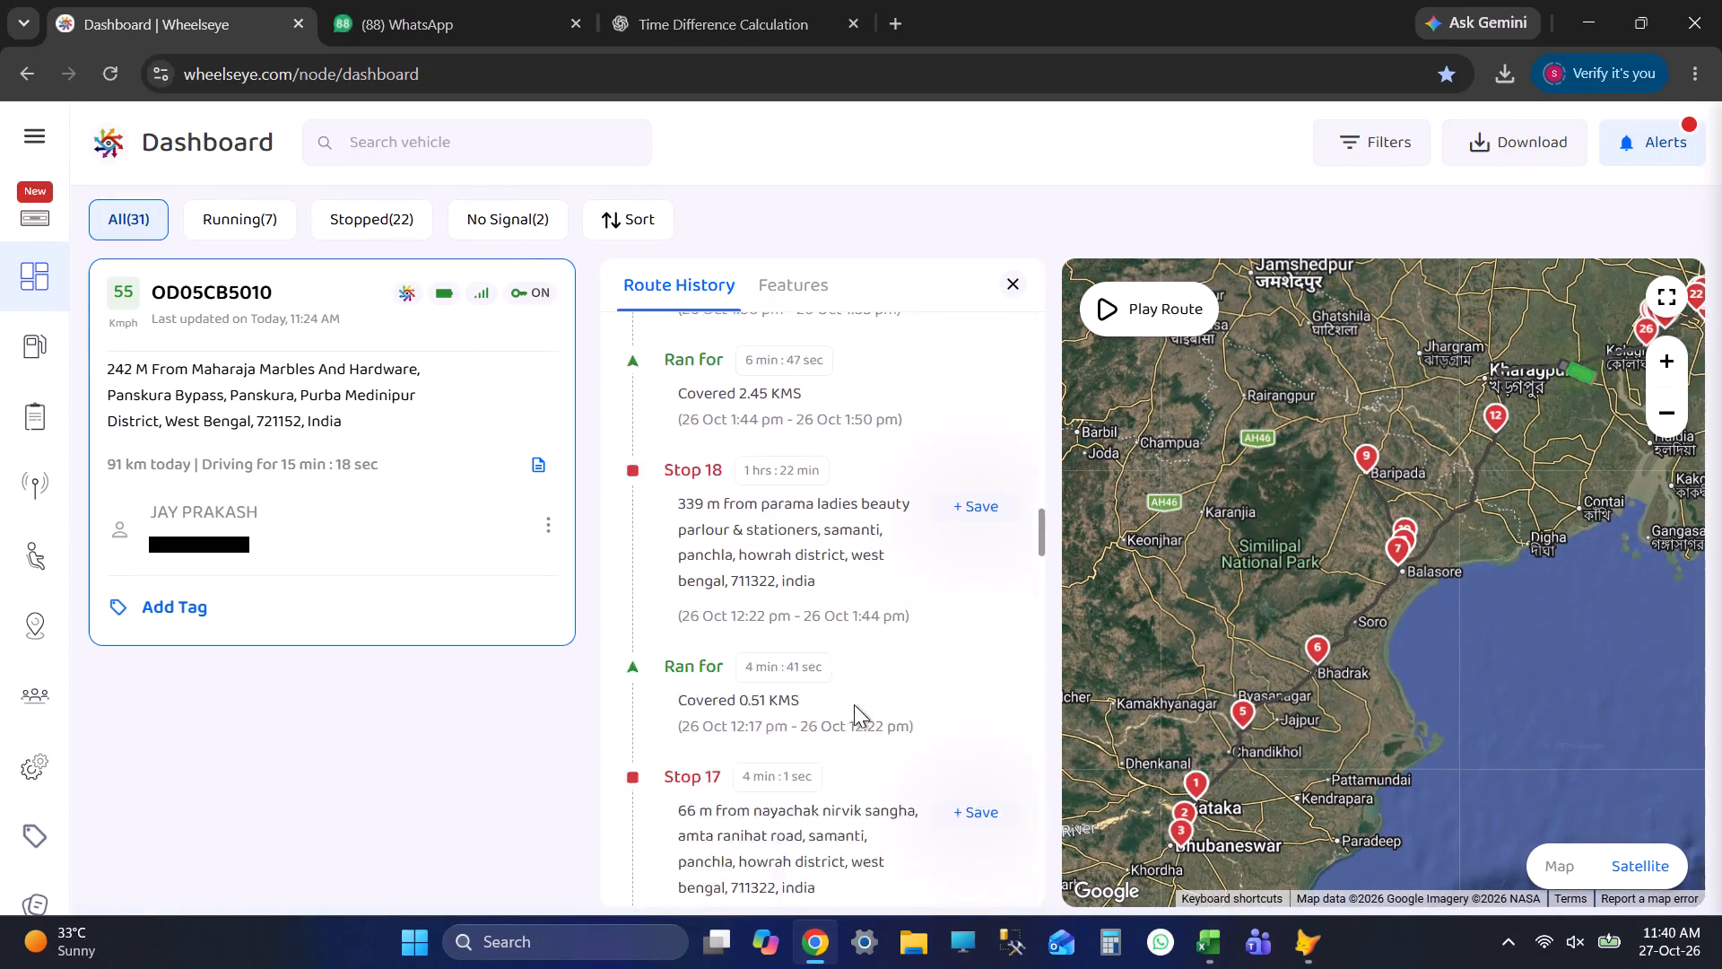
scroll(854, 704, "down", 3)
scroll(854, 704, "up", 1)
scroll(854, 704, "down", 1)
scroll(854, 704, "up", 1)
scroll(854, 704, "down", 1)
scroll(854, 704, "up", 1)
scroll(854, 704, "down", 17)
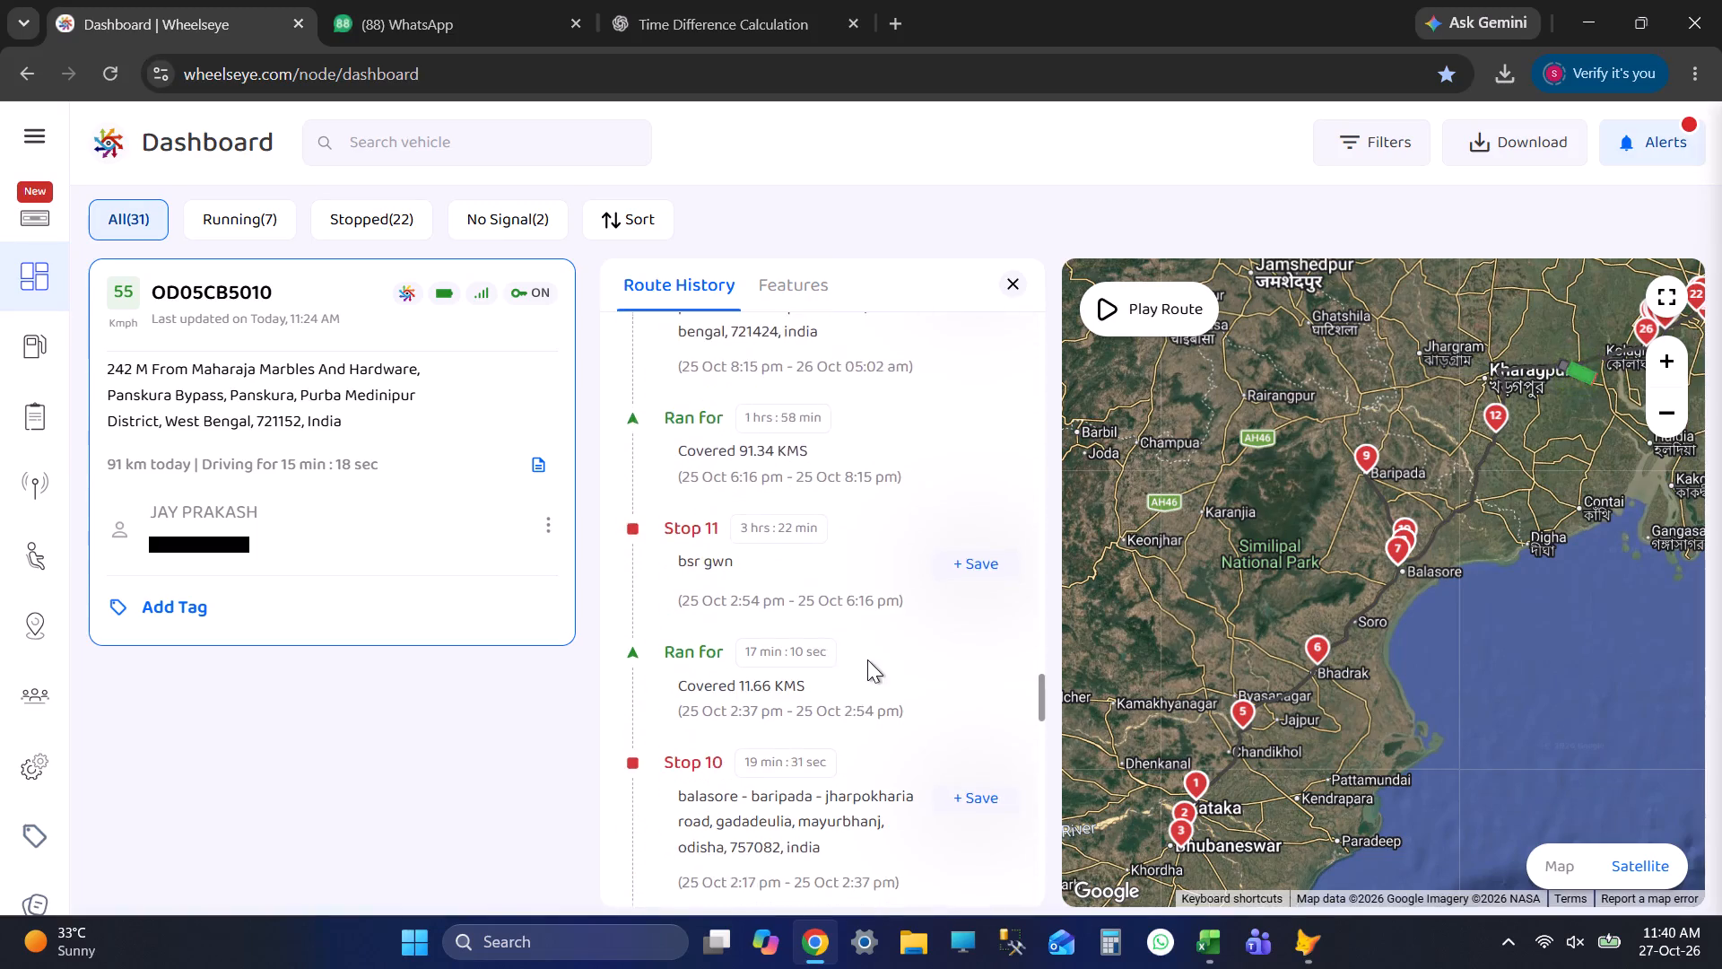
Examine Stops 10 to 13 of the route history on the map, covering 25 October afternoon to 26 October morning.
left_click(836, 606)
scroll(836, 606, "up", 3)
left_click(820, 650)
scroll(831, 646, "up", 1)
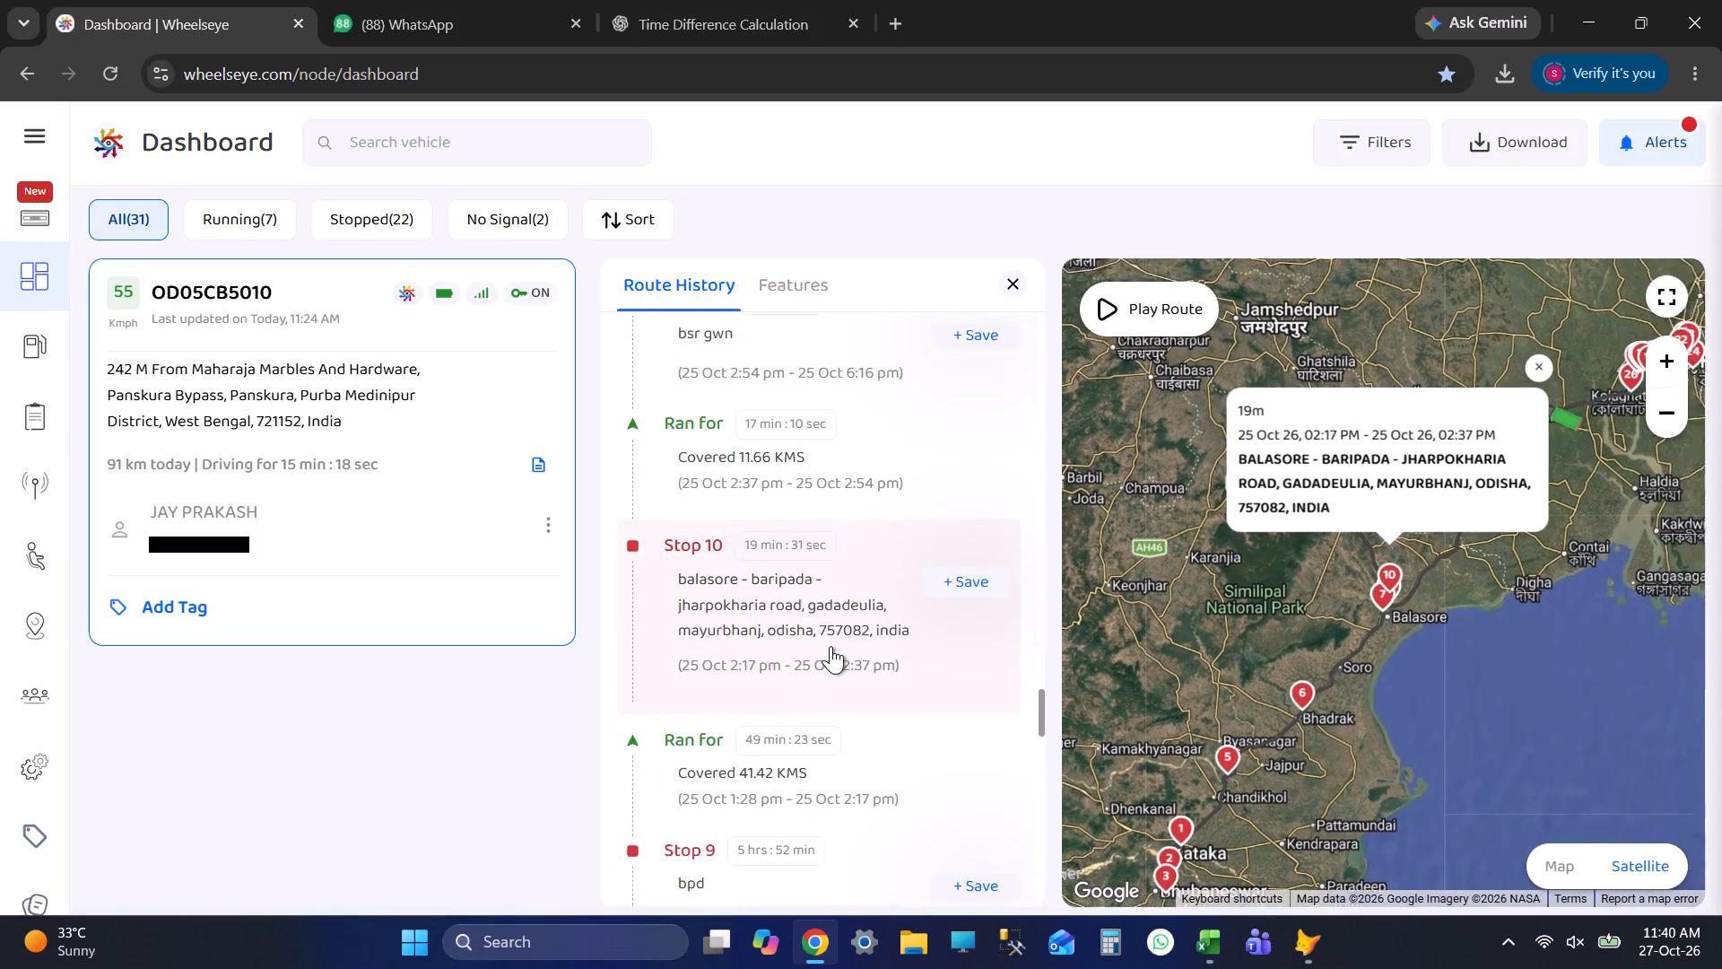
scroll(831, 646, "up", 2)
left_click(802, 652)
scroll(815, 654, "up", 3)
left_click(811, 662)
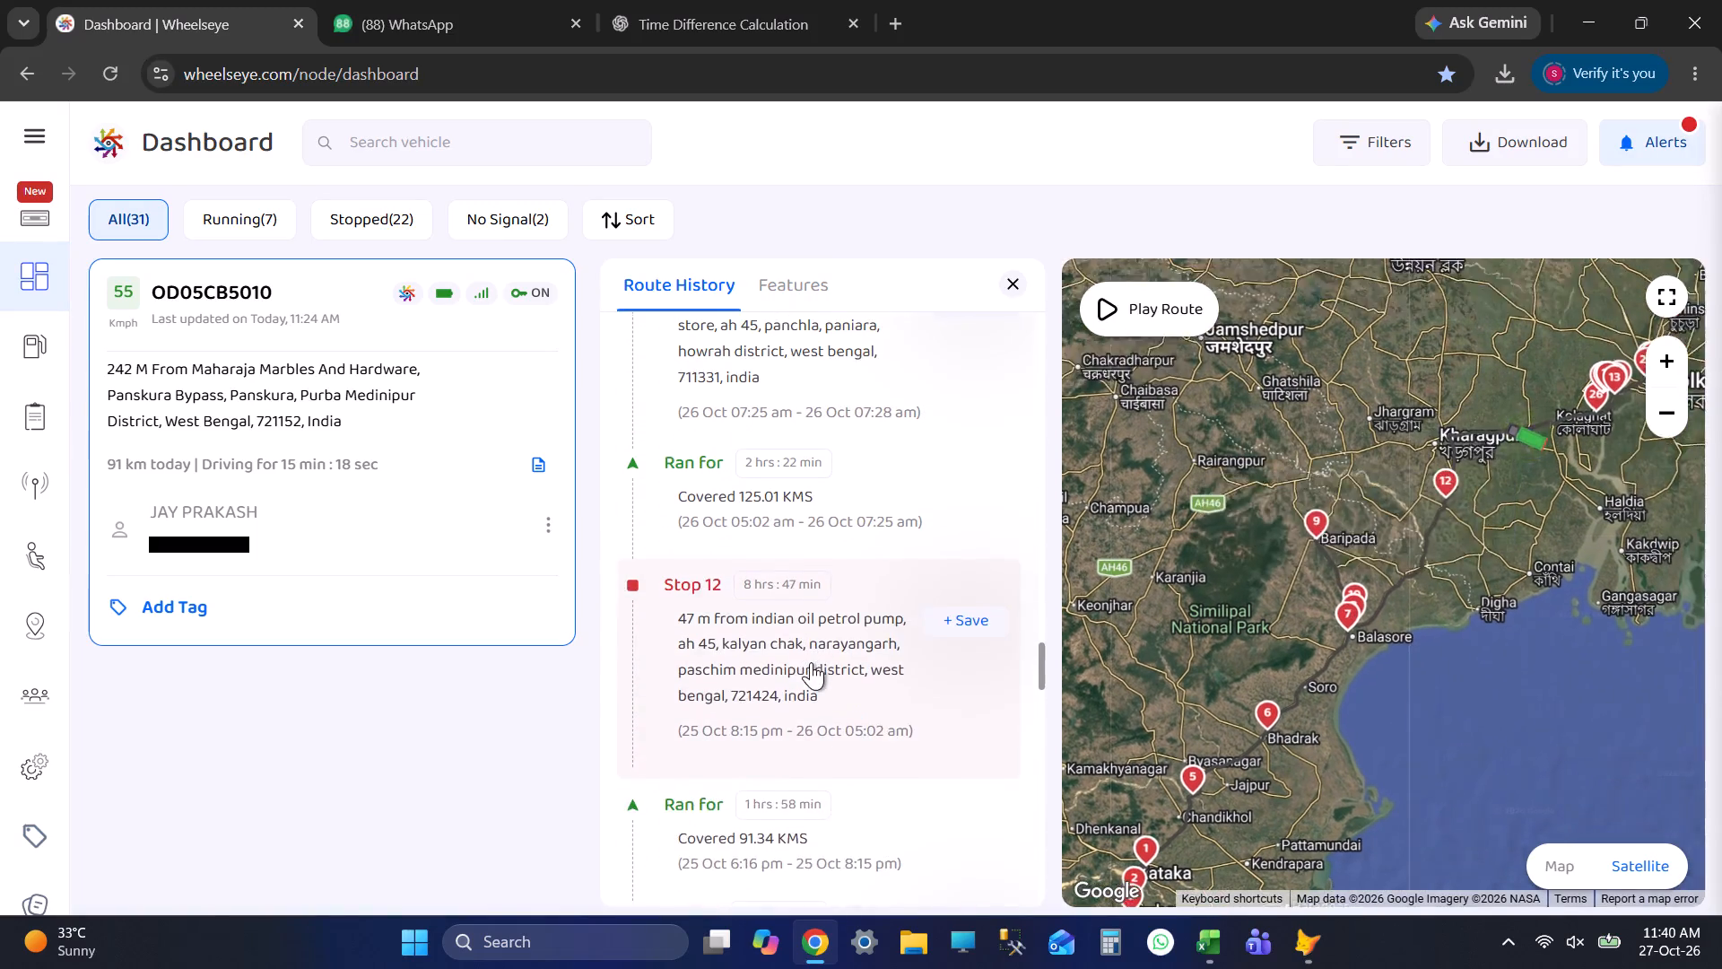
scroll(893, 640, "up", 2)
left_click(822, 532)
scroll(837, 572, "up", 2)
scroll(837, 572, "down", 4)
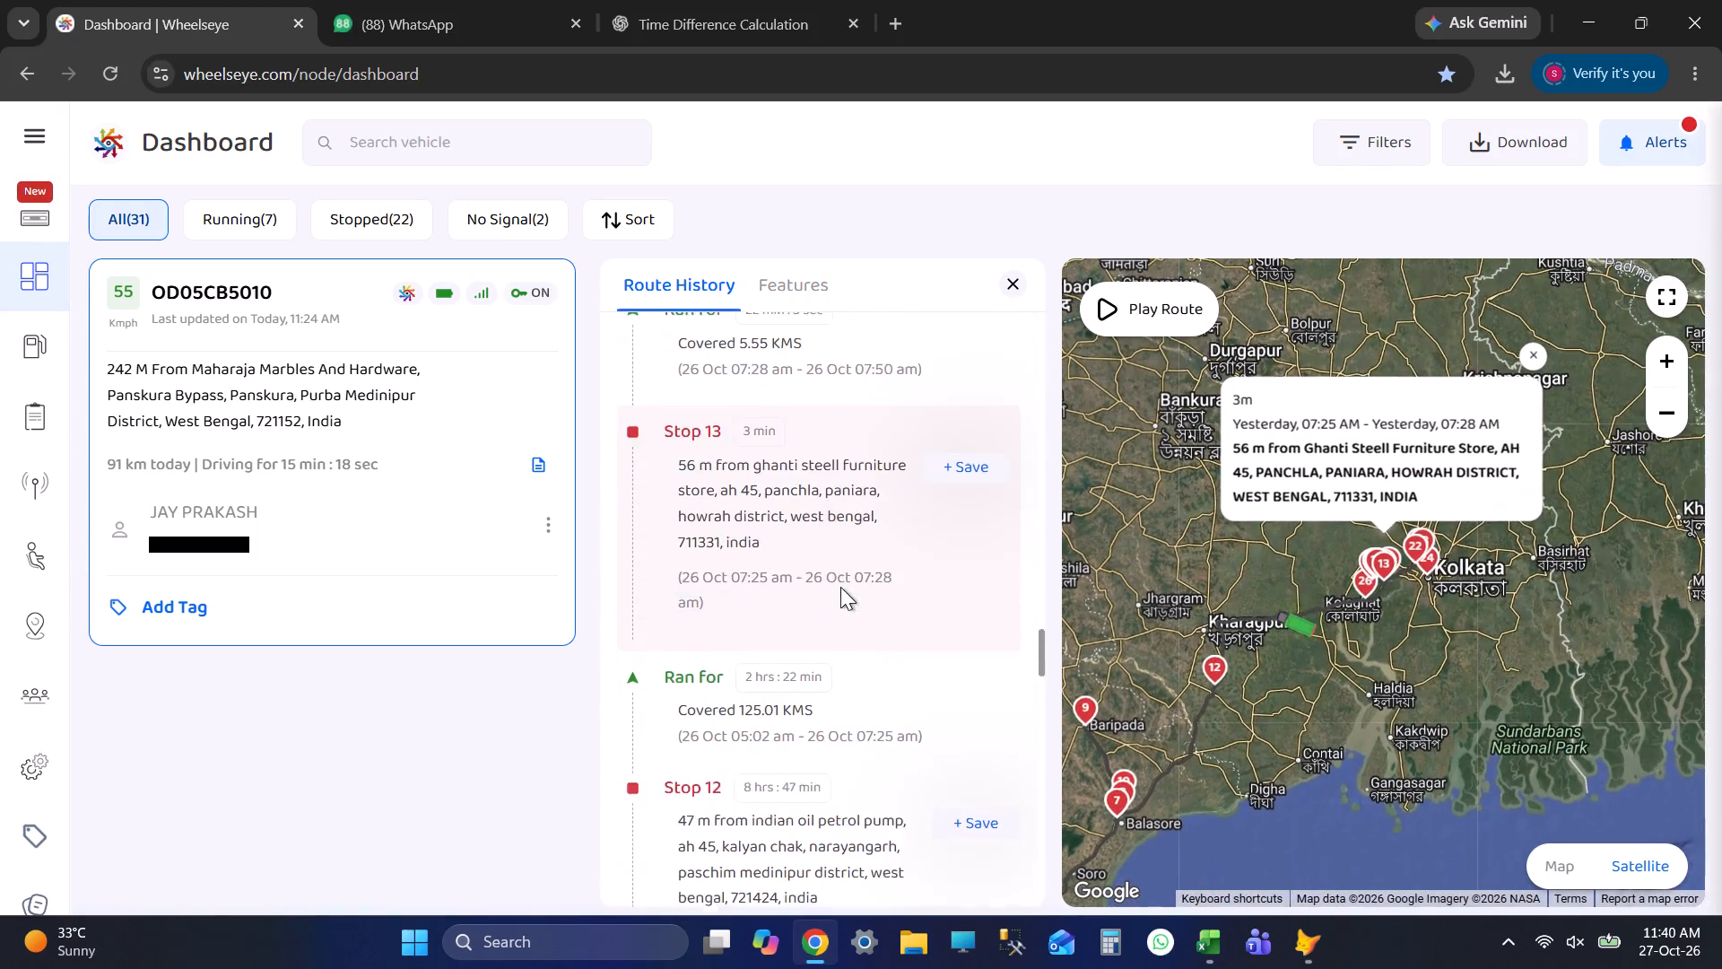
Locate Stop 12 on the map, set its location in D6 of the Excel FINAL sheet to BELDA, and save.
left_click(836, 642)
scroll(1389, 584, "up", 4)
key("alt+Tab")
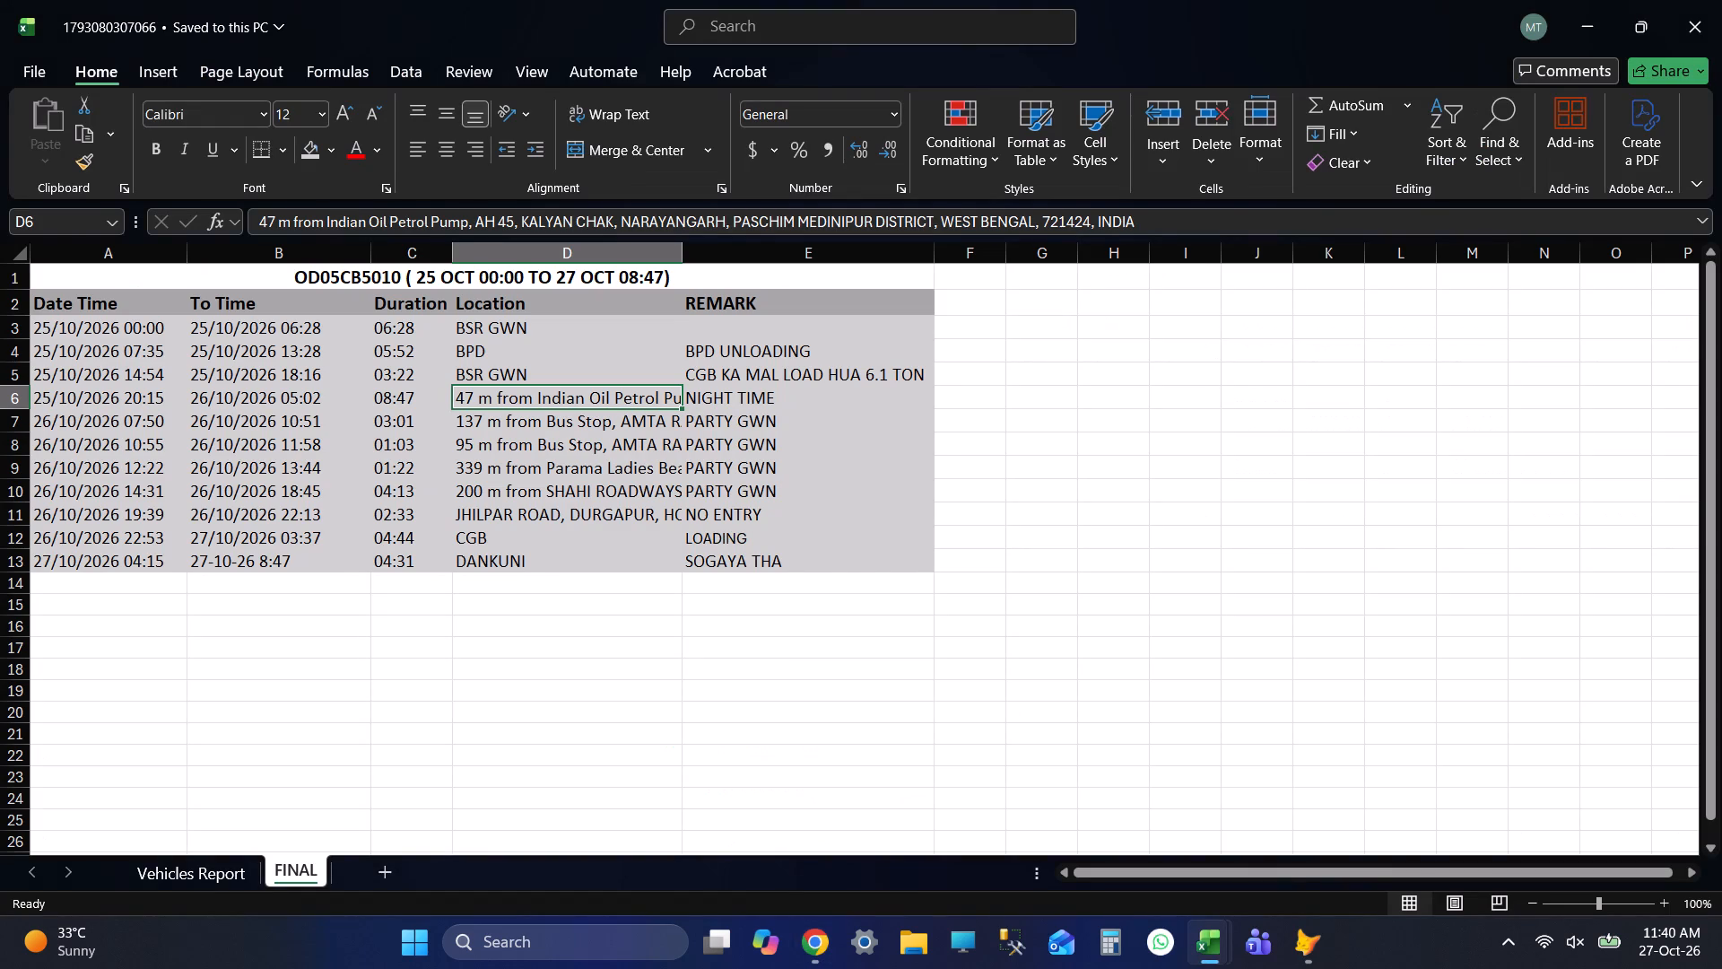
key("alt+Tab")
scroll(1370, 572, "up", 4)
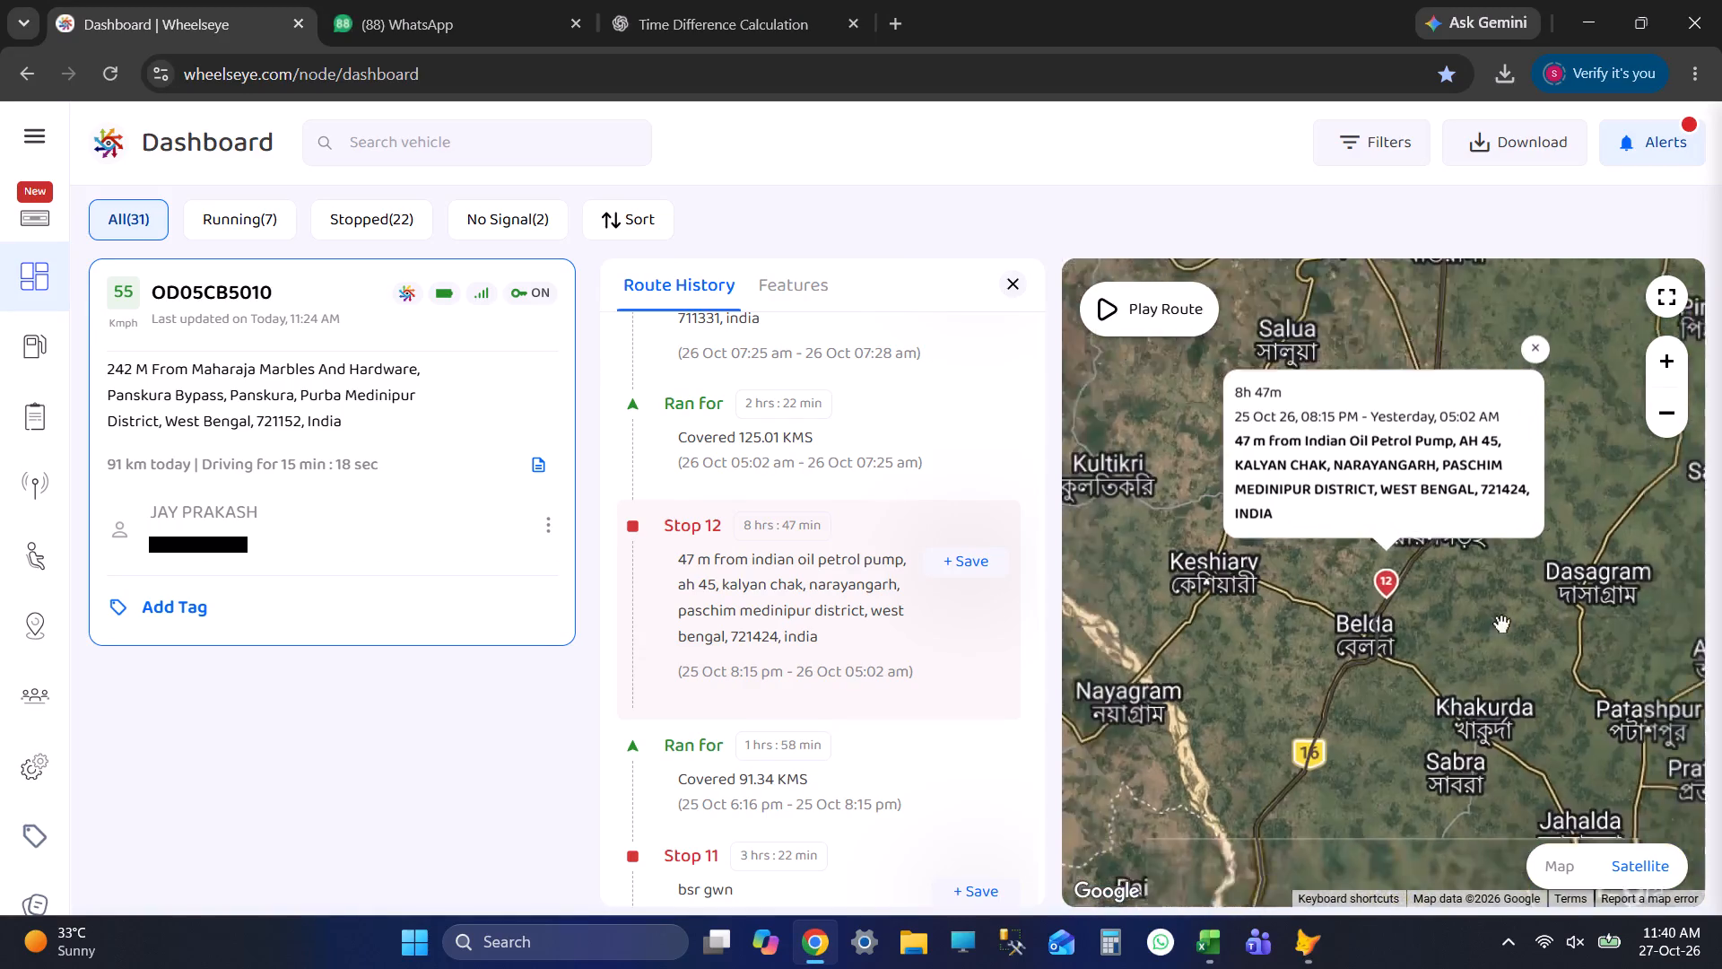
key("alt+Tab")
type("BELDA")
key("Return")
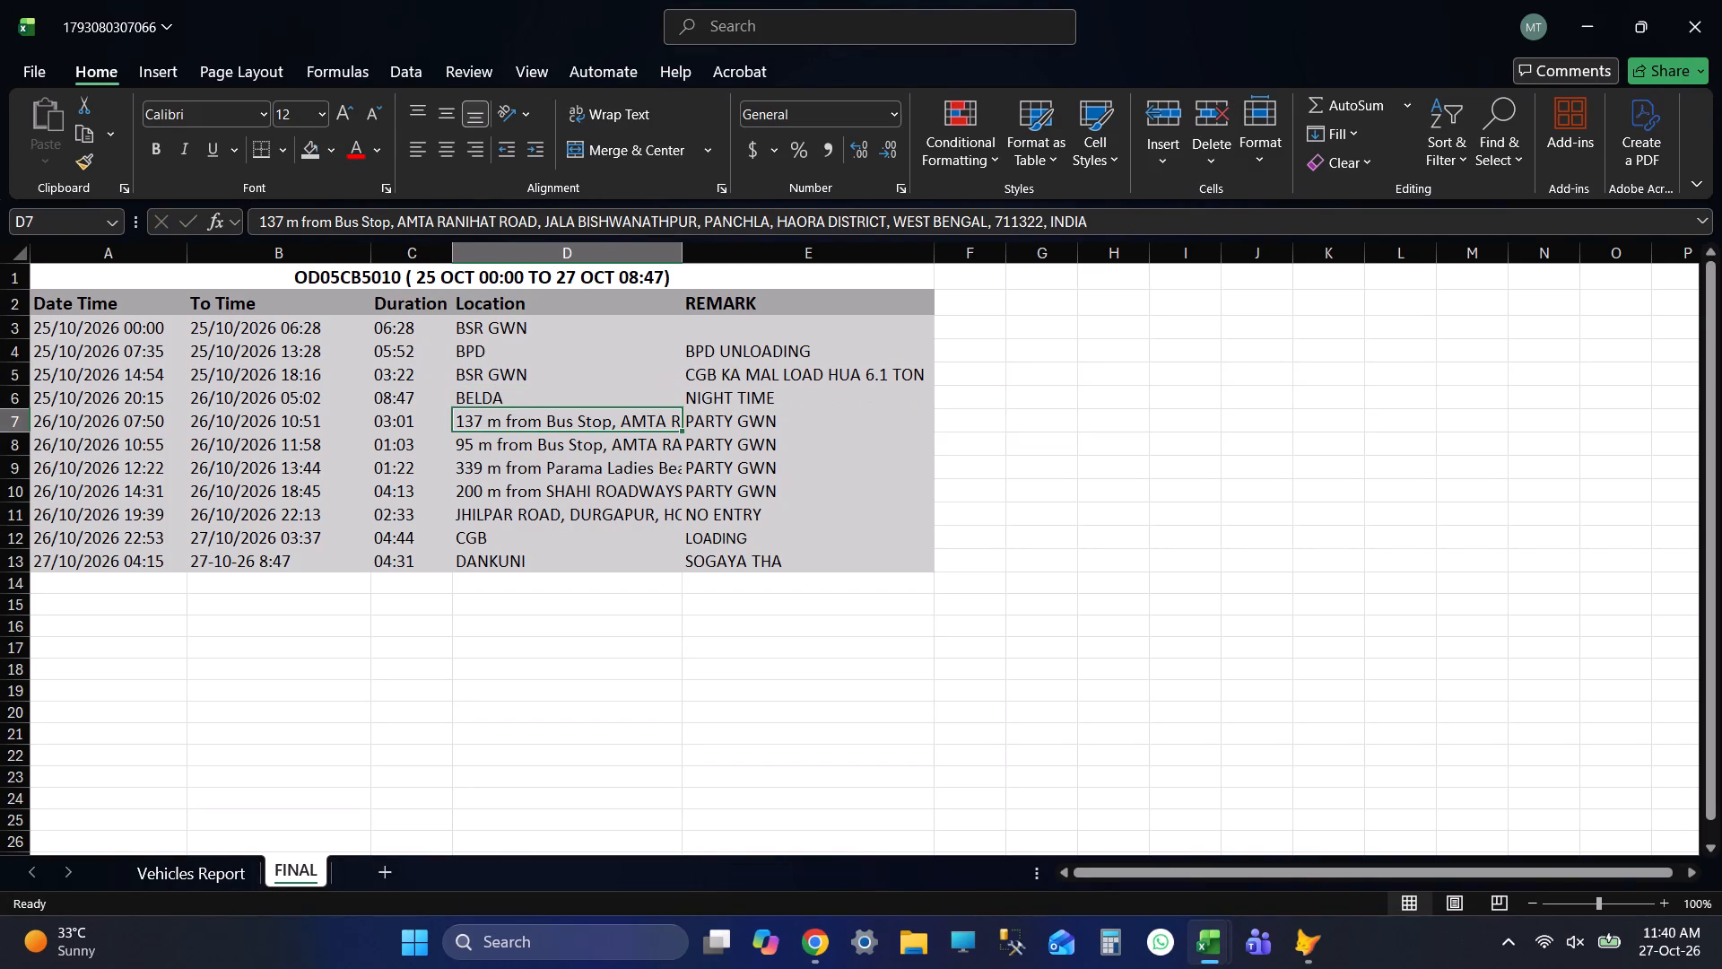
key("ctrl+s")
Examine the surroundings of Stop 14 (26 Oct 07:50–10:51 am) on the Wheelseye map for a nearby place name.
key("alt+Tab")
scroll(858, 584, "up", 3)
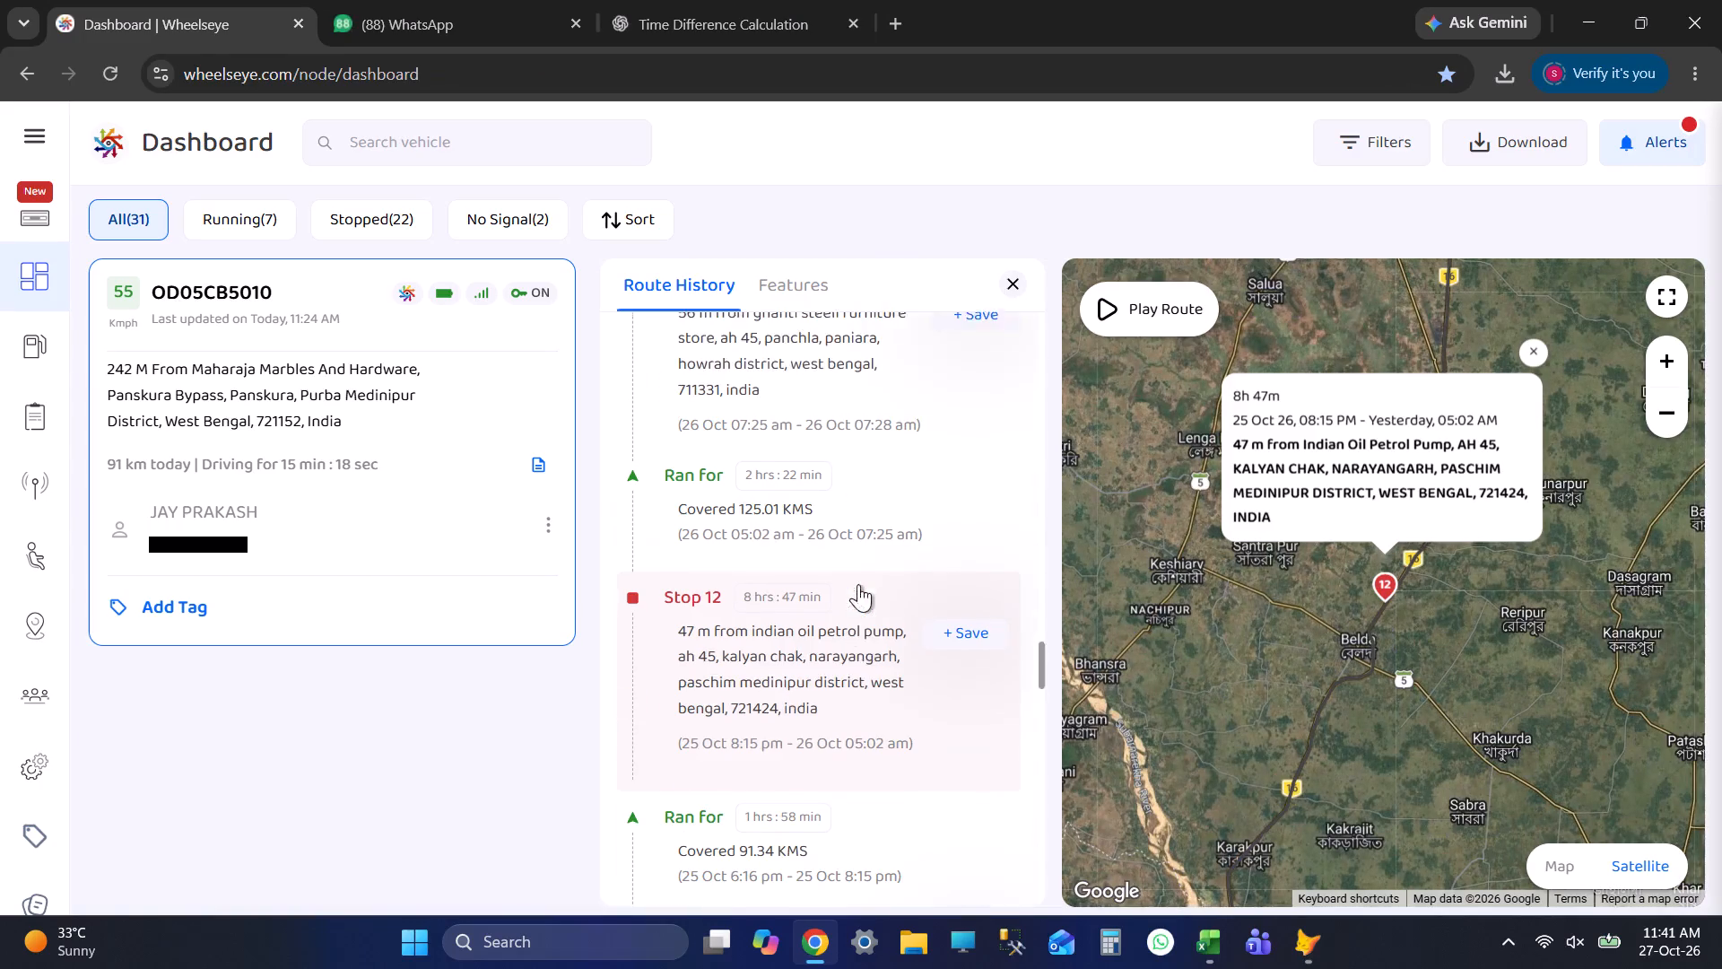
left_click(819, 602)
scroll(819, 602, "up", 3)
left_click(819, 602)
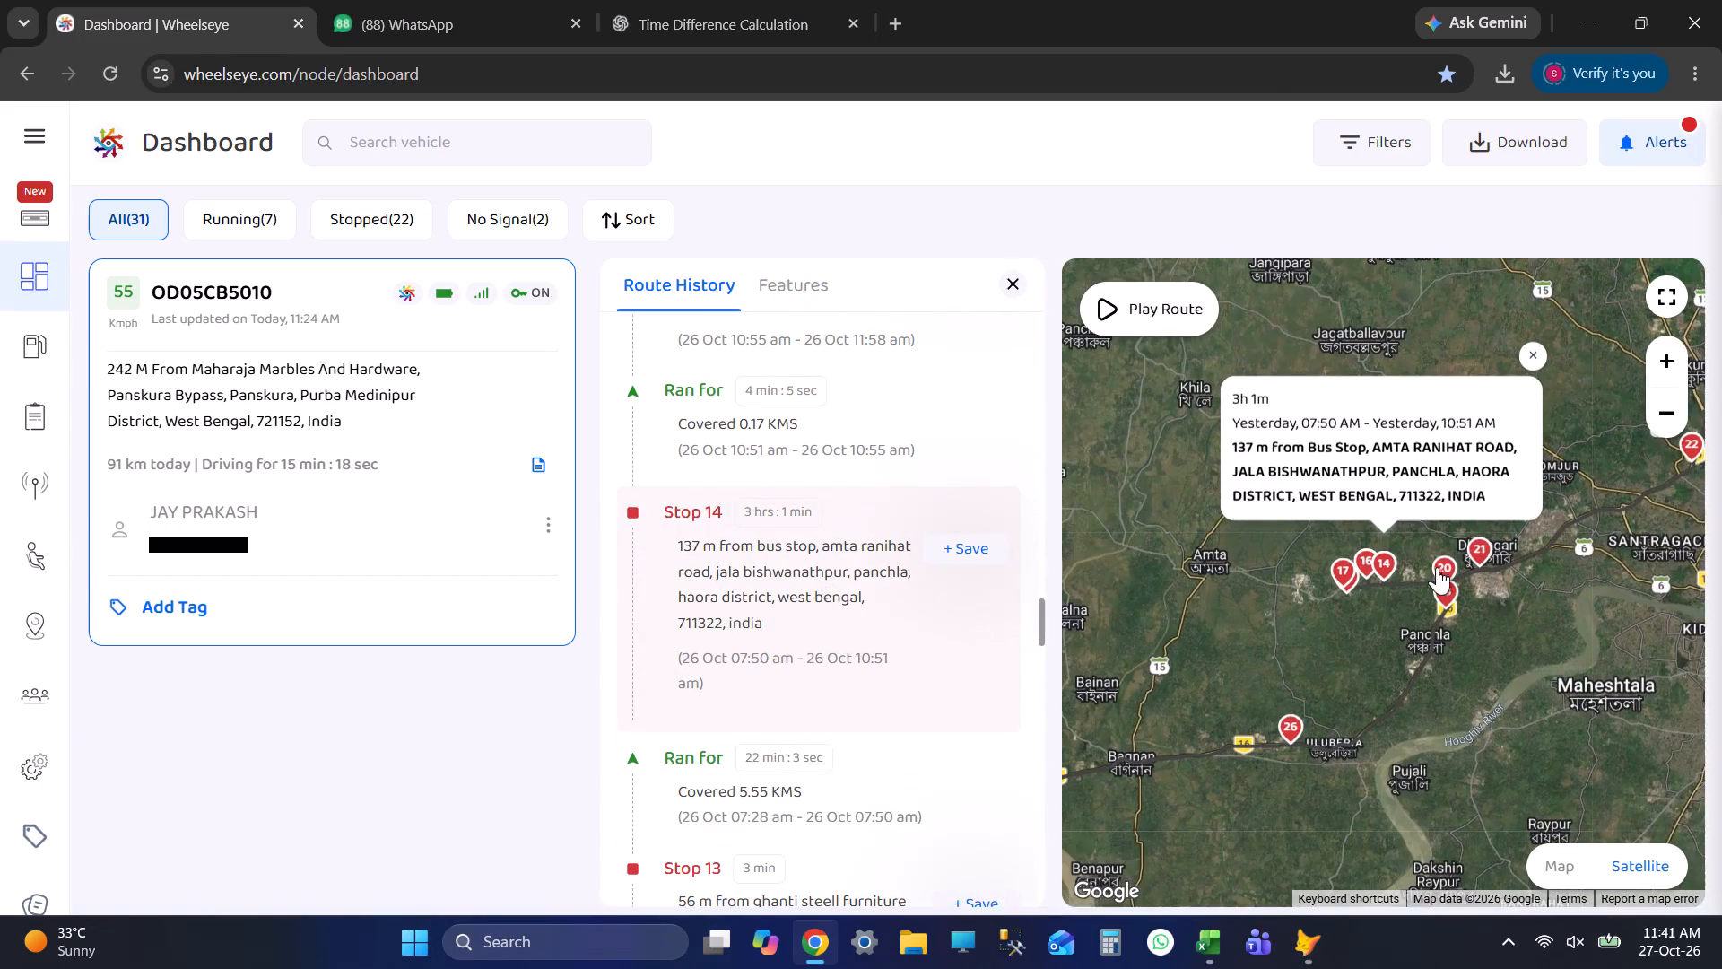
scroll(1370, 550, "up", 6)
scroll(1424, 622, "up", 2)
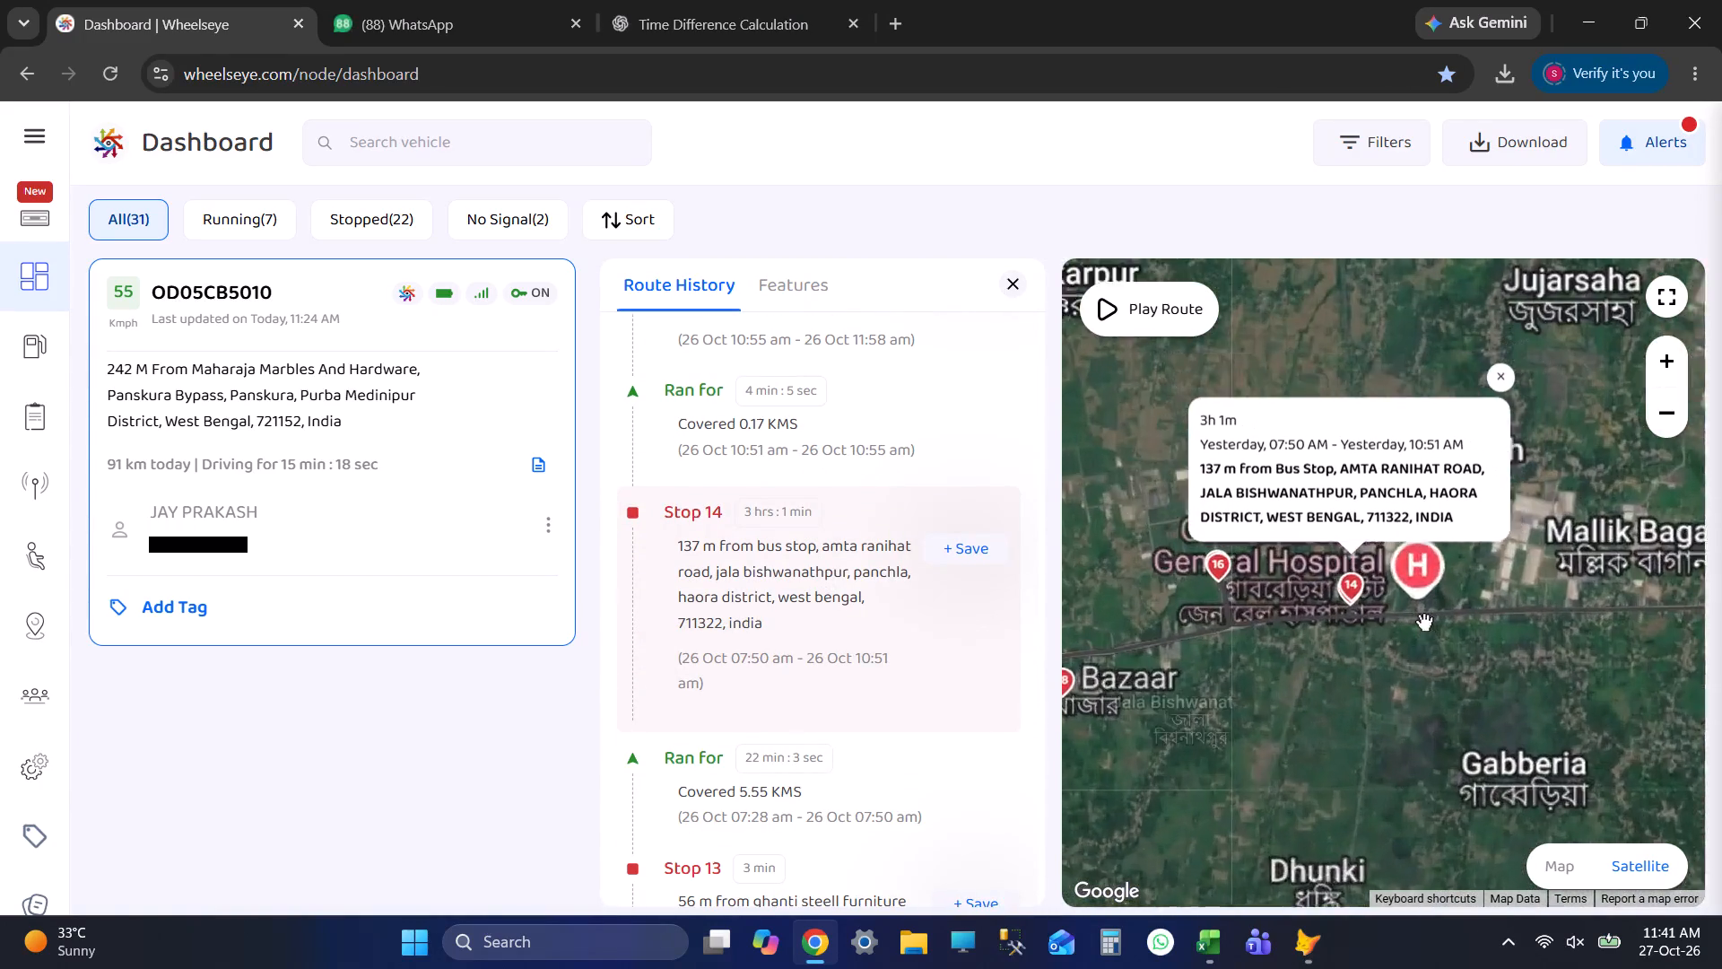
scroll(1422, 624, "down", 7)
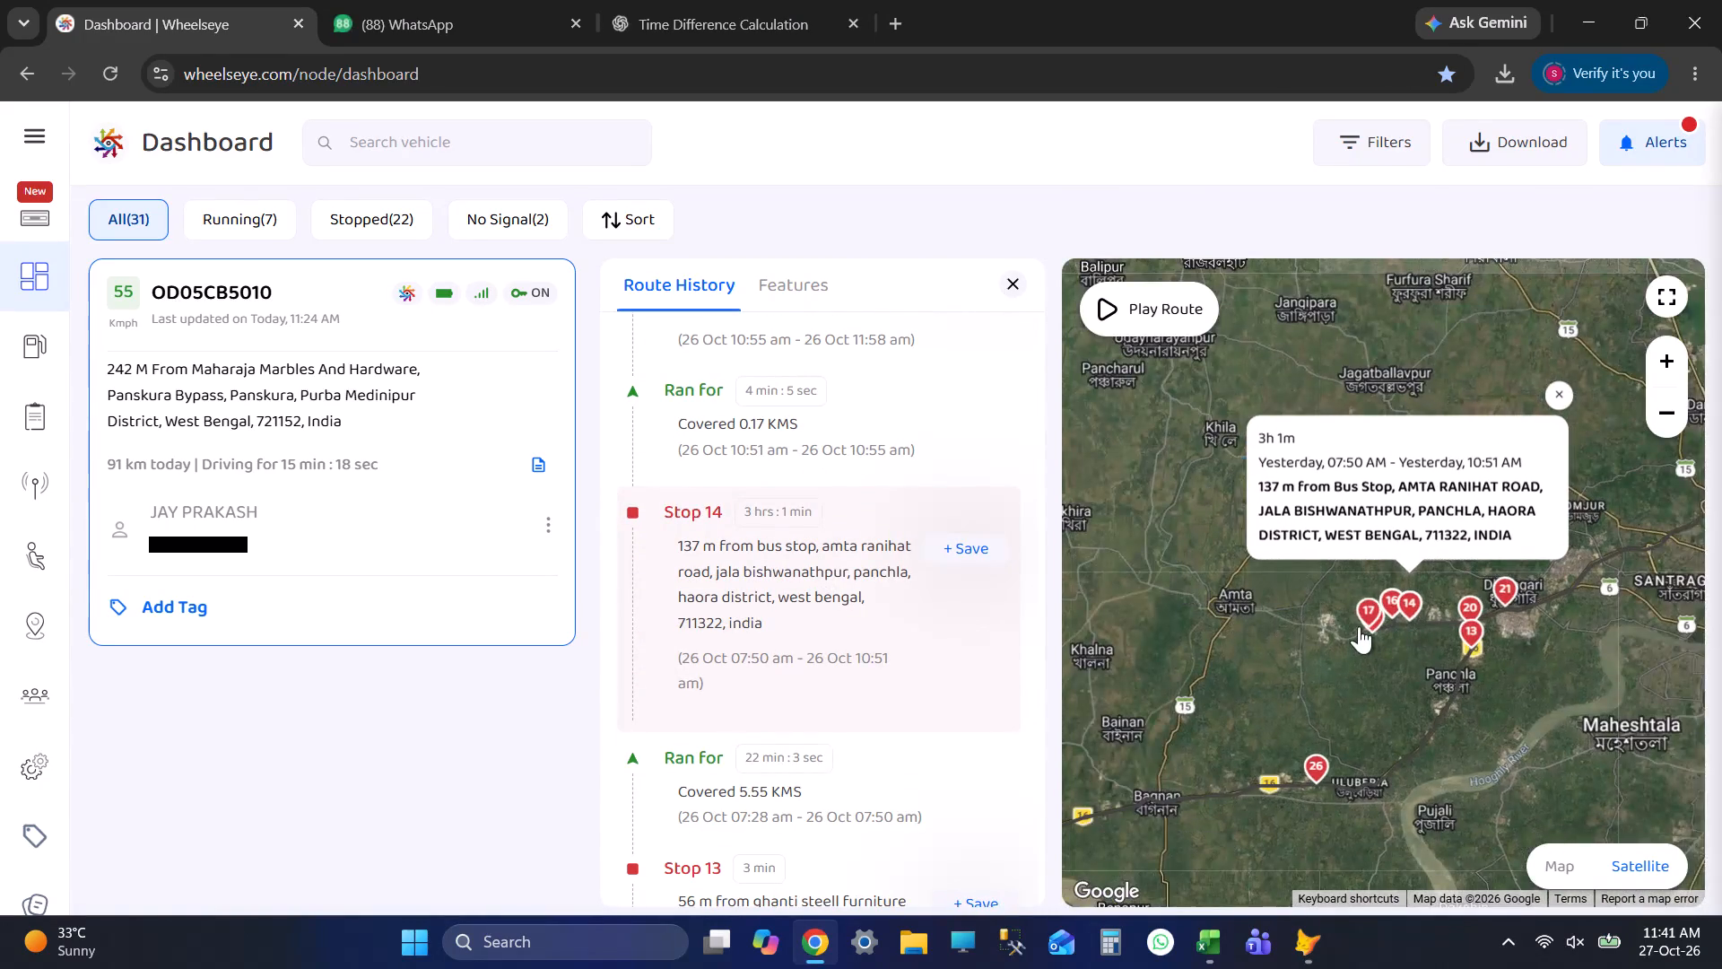
scroll(1392, 616, "up", 6)
scroll(1457, 656, "down", 3)
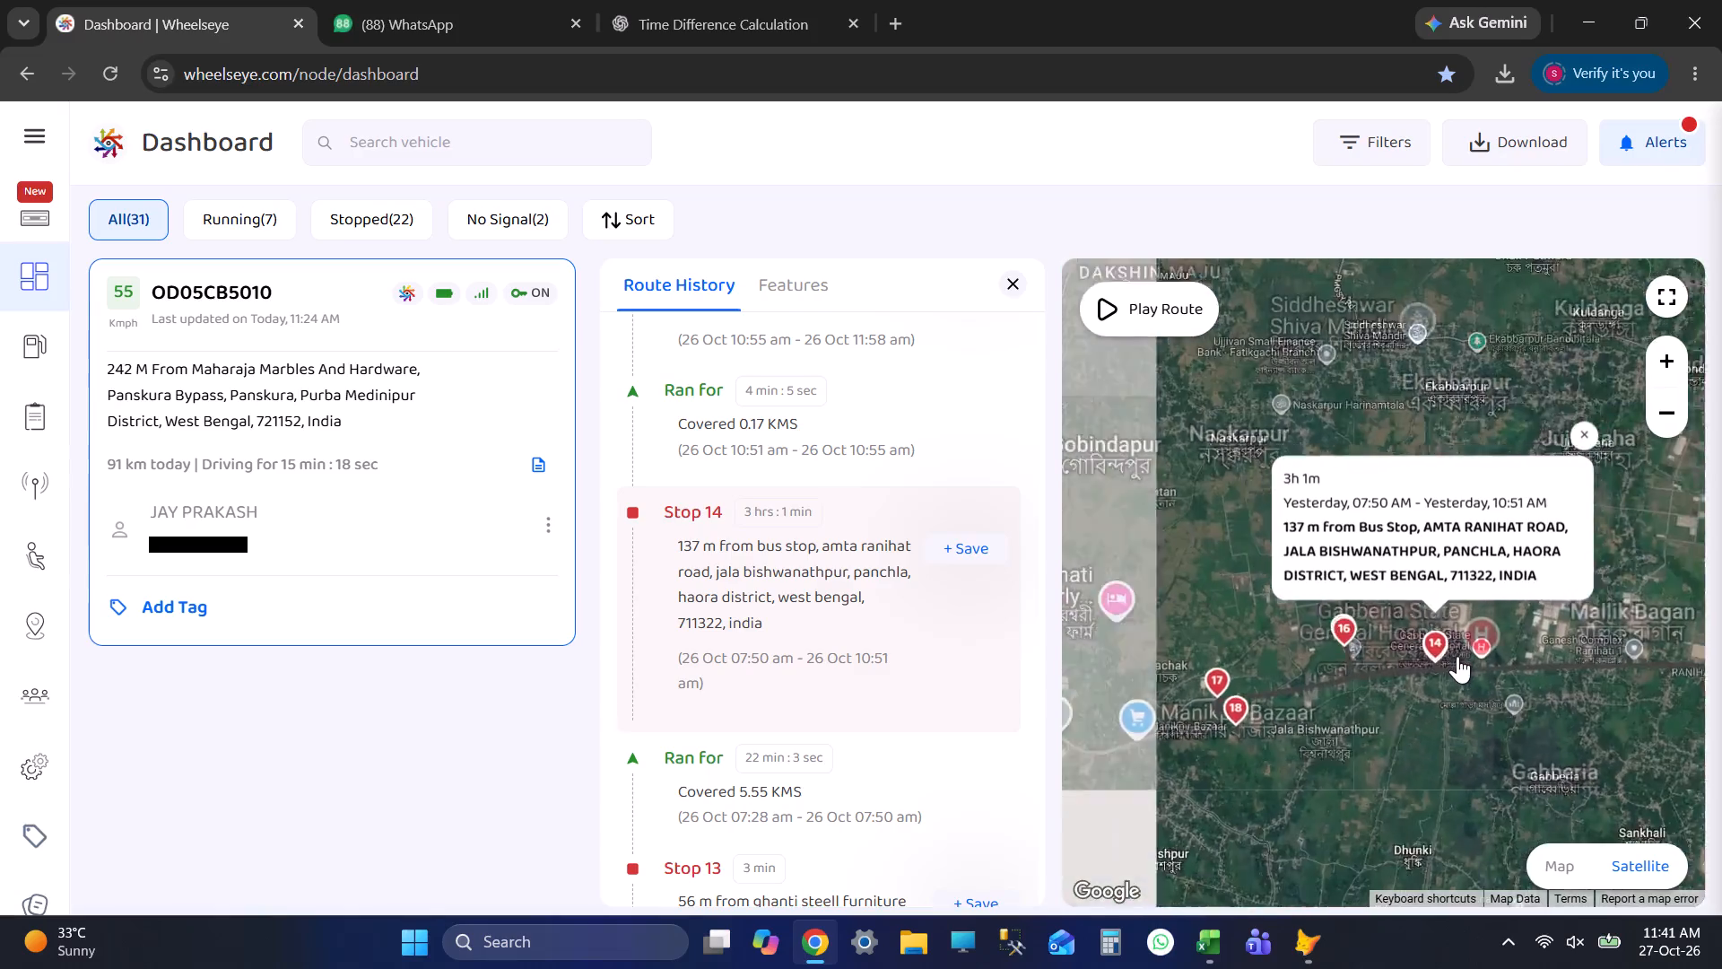
scroll(1457, 656, "down", 1)
scroll(1457, 656, "up", 3)
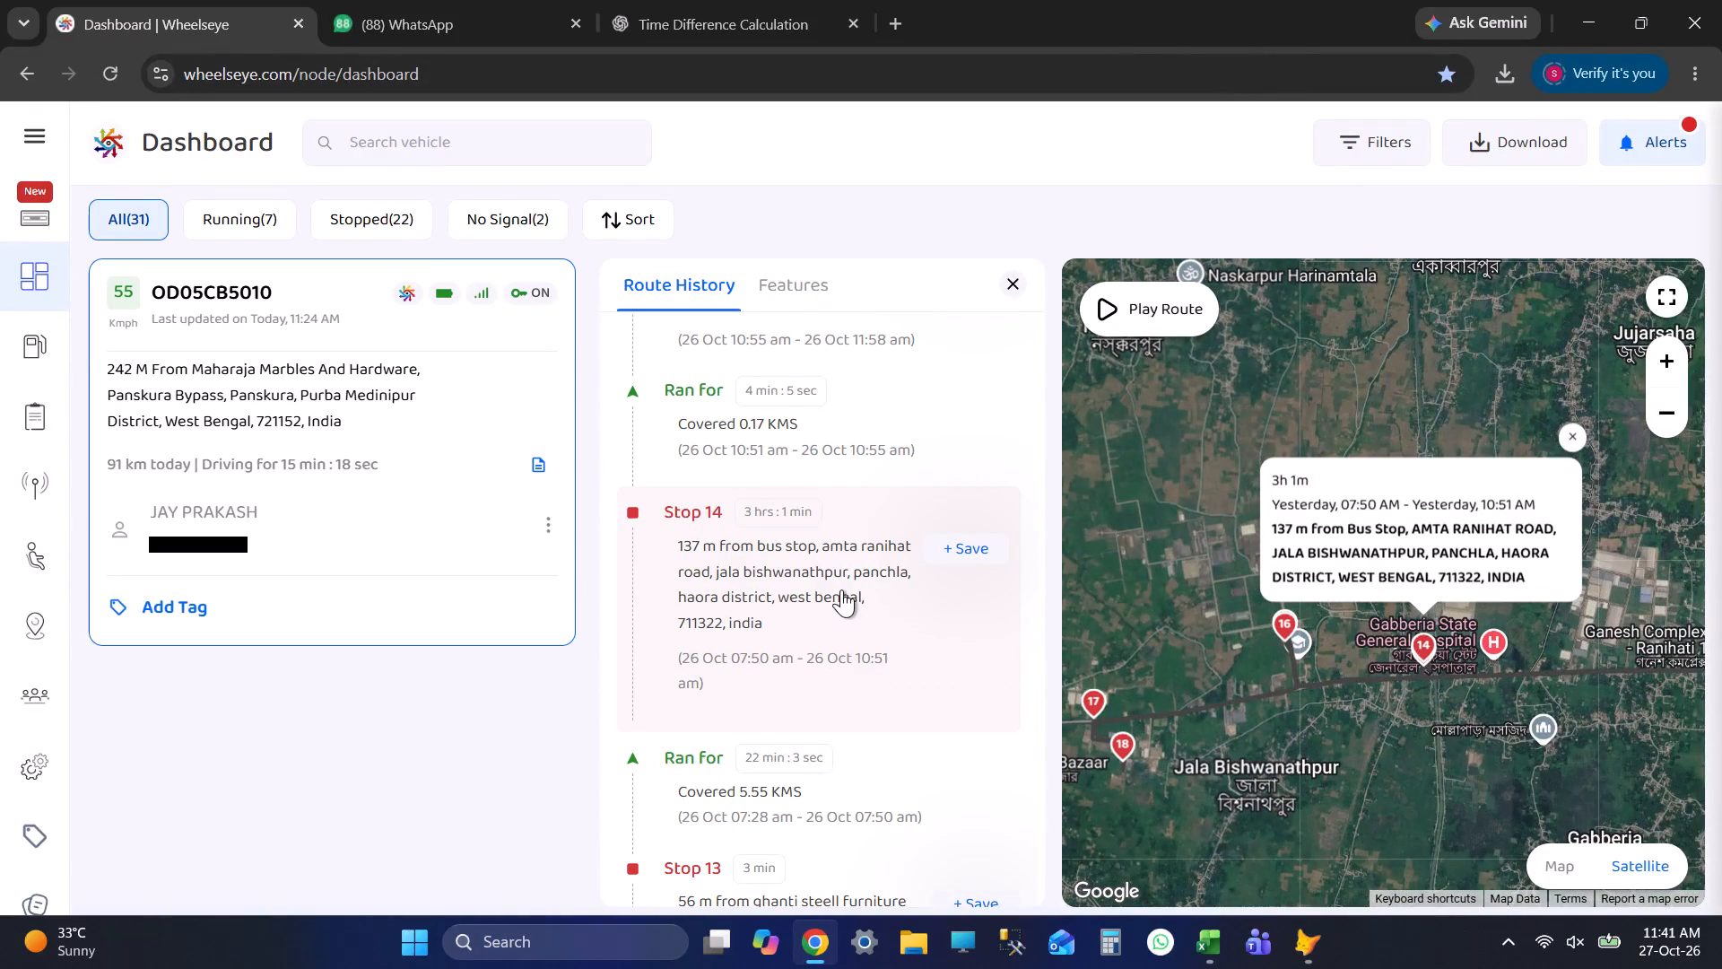
scroll(1478, 701, "down", 9)
left_click_drag(1484, 766, 1366, 628)
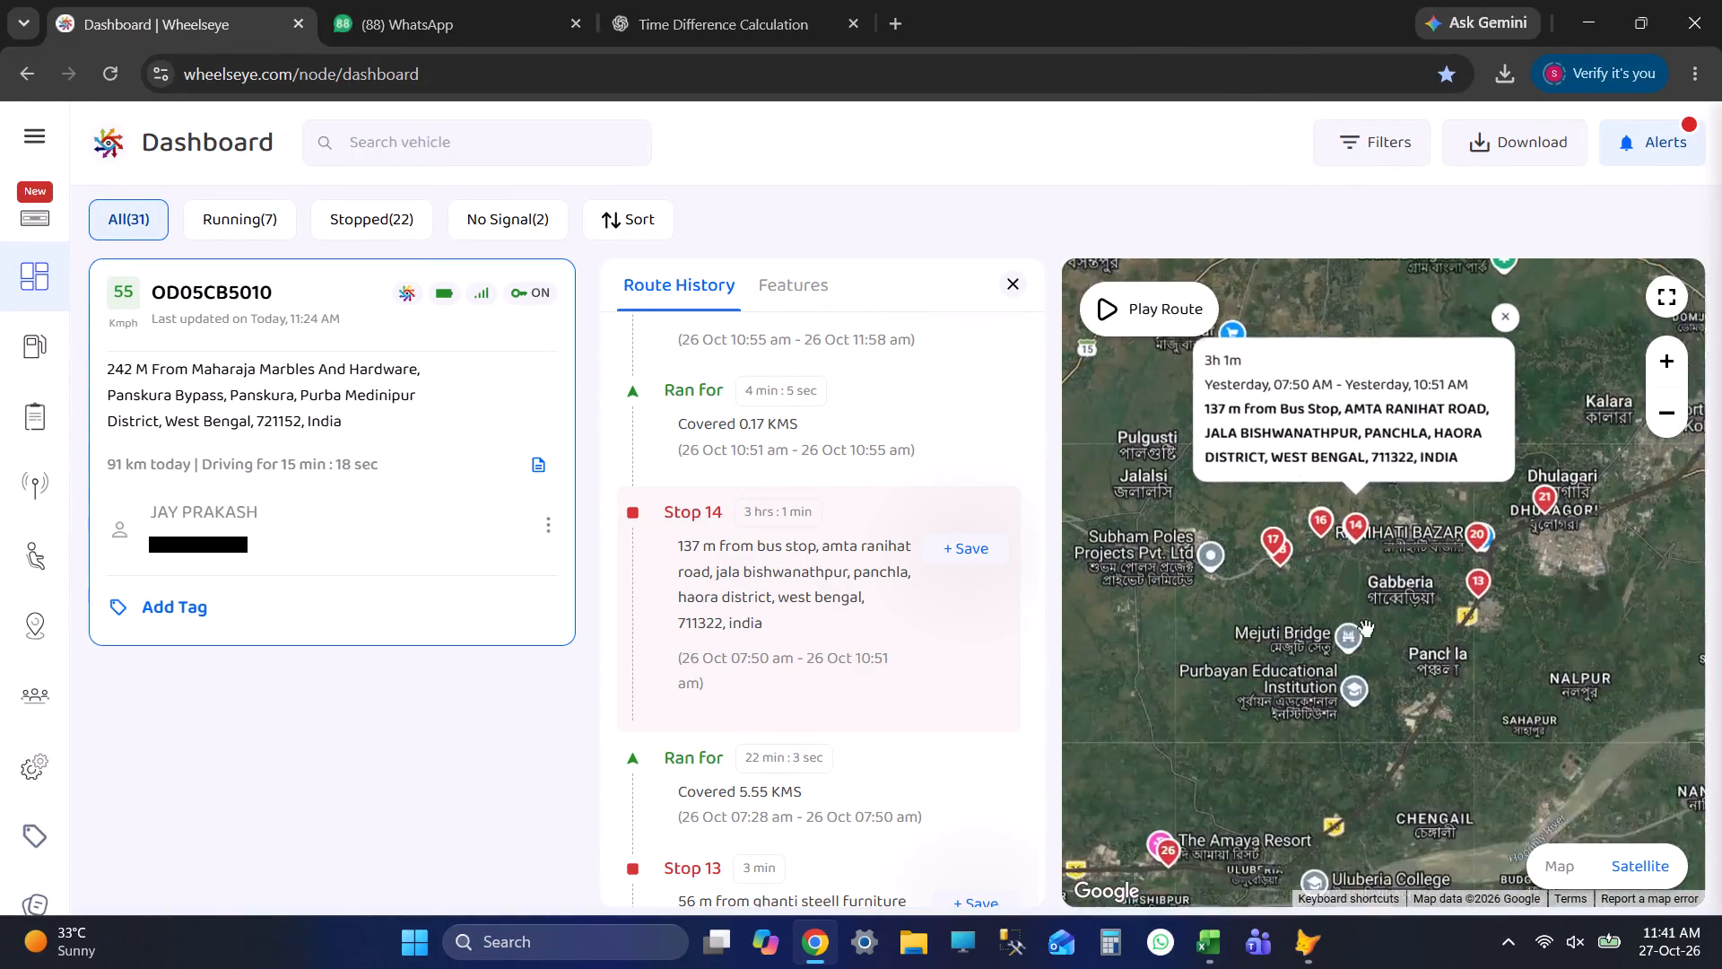
scroll(1354, 631, "down", 3)
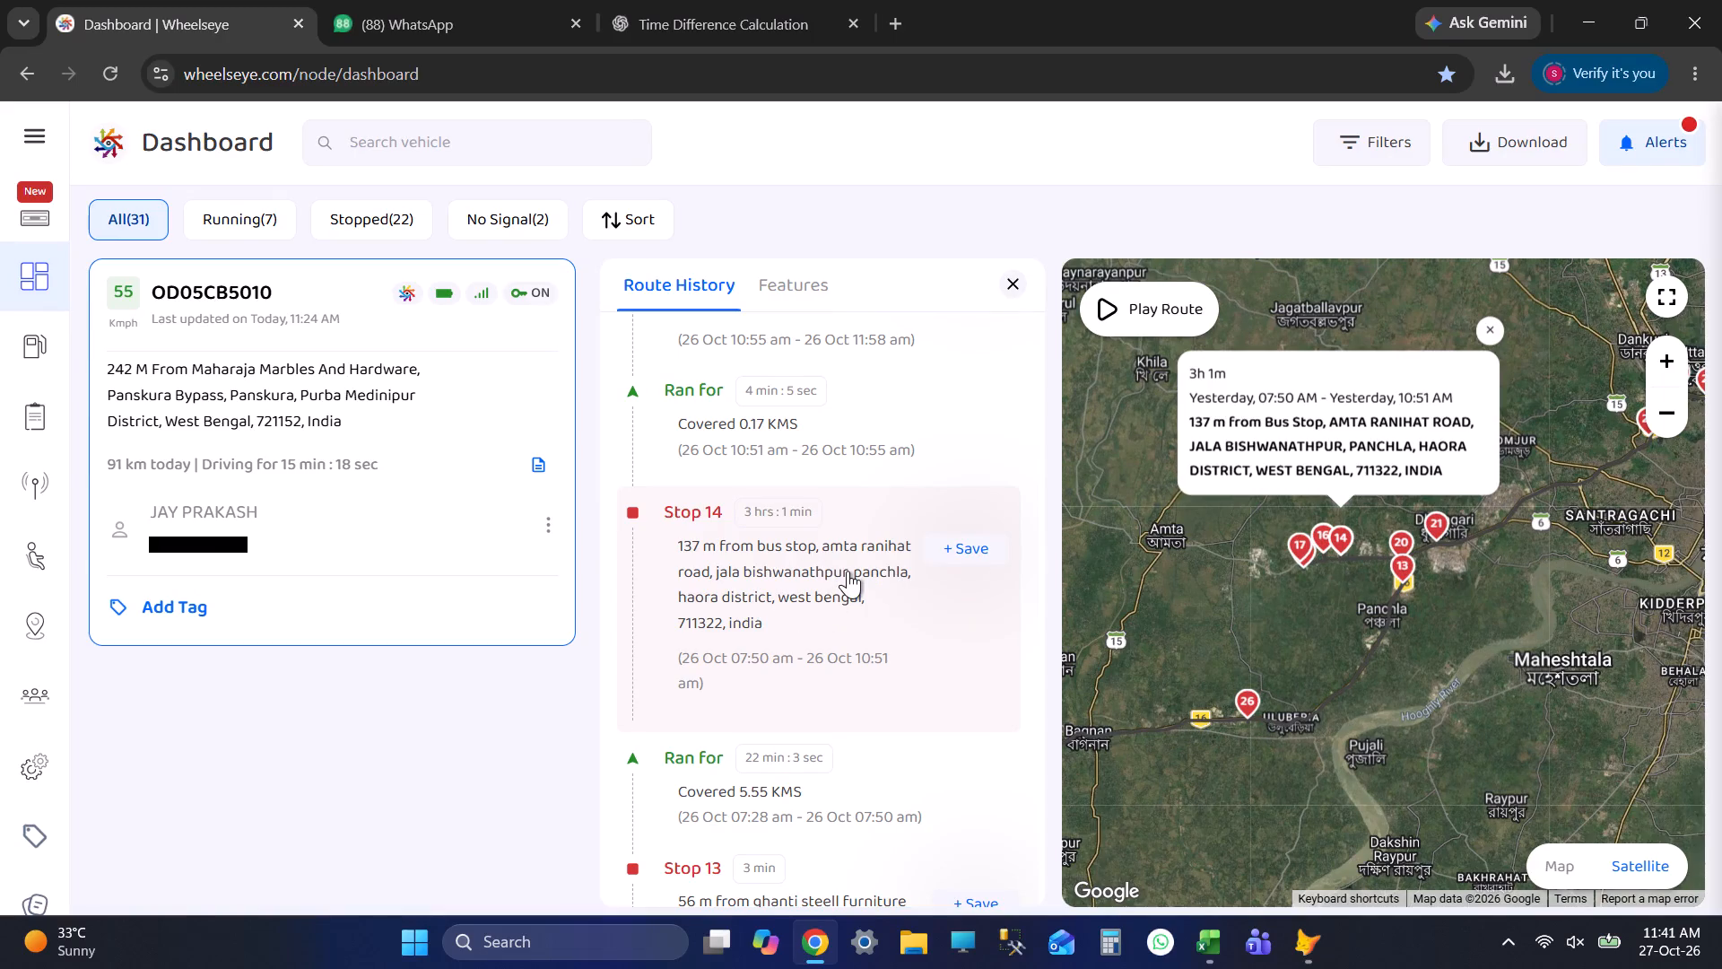
Replace the long address in D7 of the Excel FINAL sheet with PANCHLA, rechecking Stop 14 on the map.
key("alt+Tab")
type("PANCHLA")
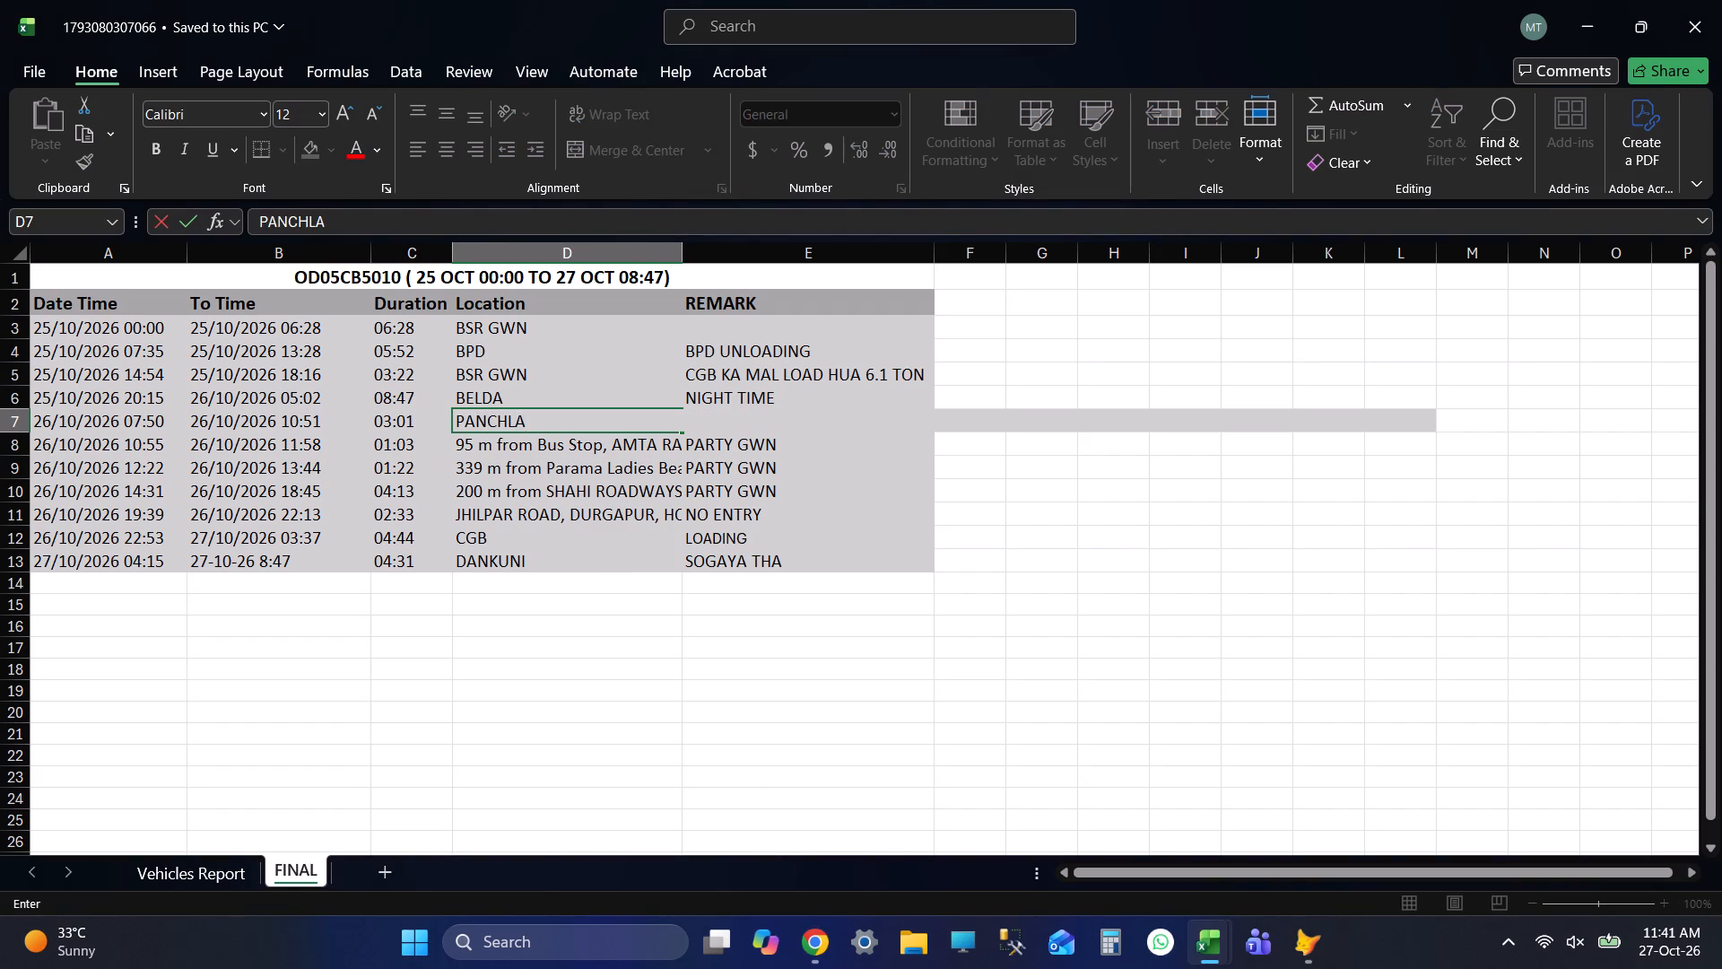
key("alt+Tab")
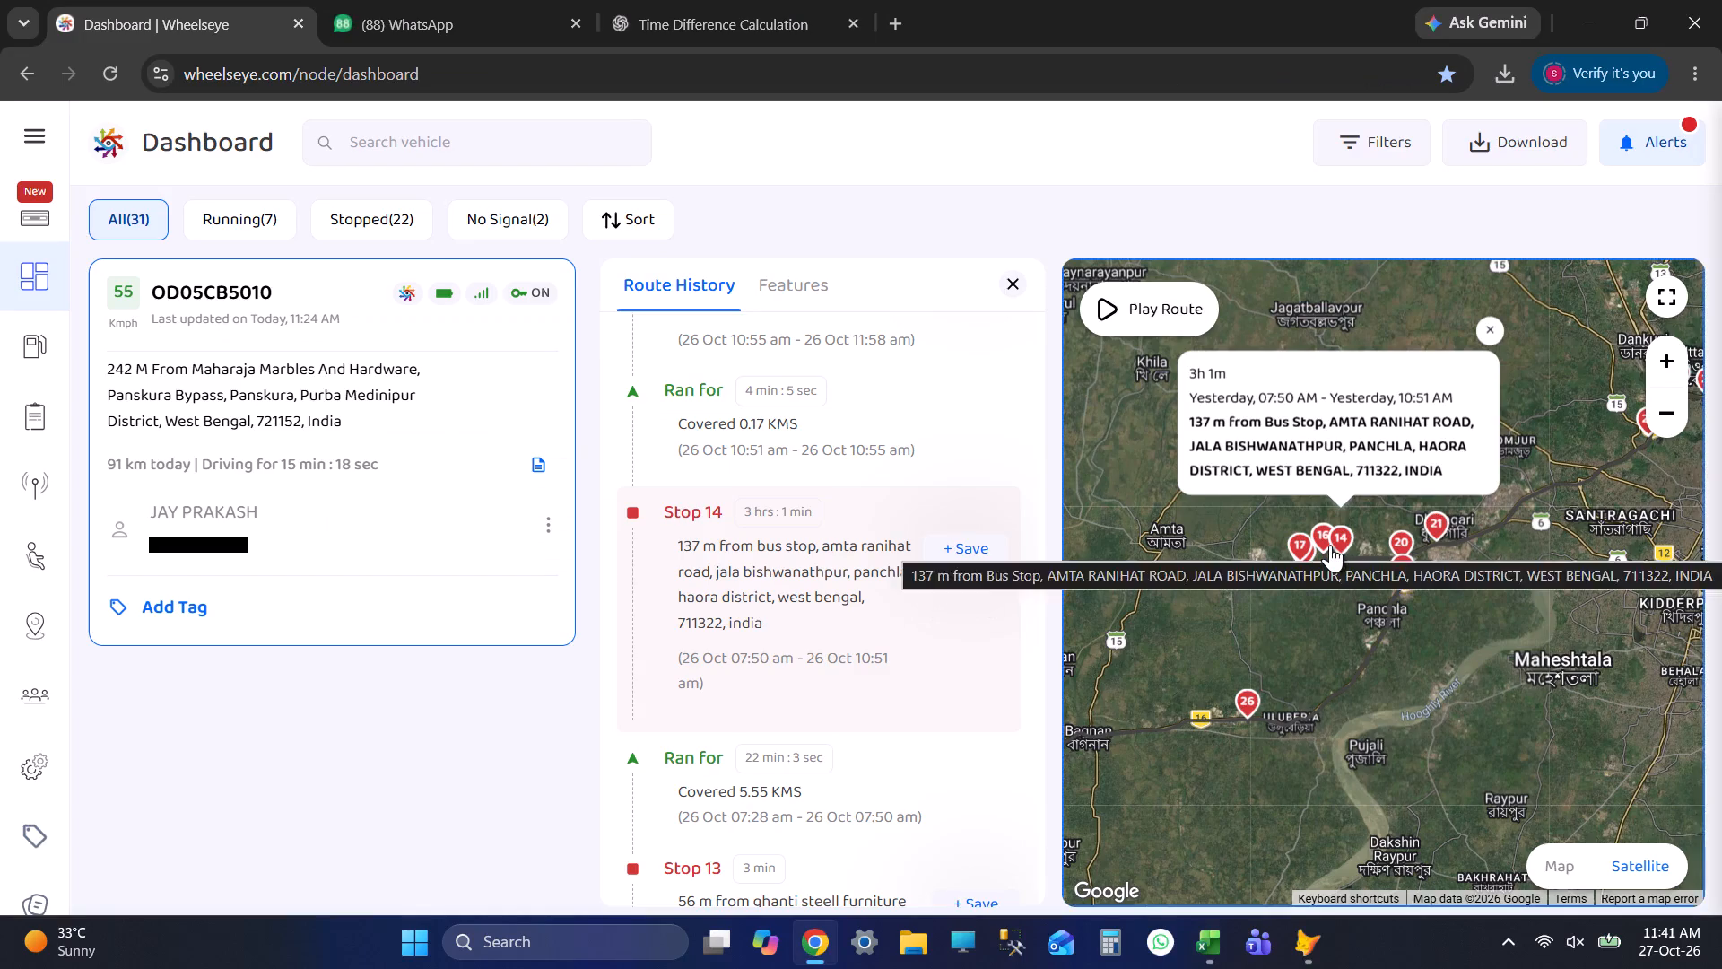
key("alt+Tab")
key("alt+Tab")
key("alt+Tab")
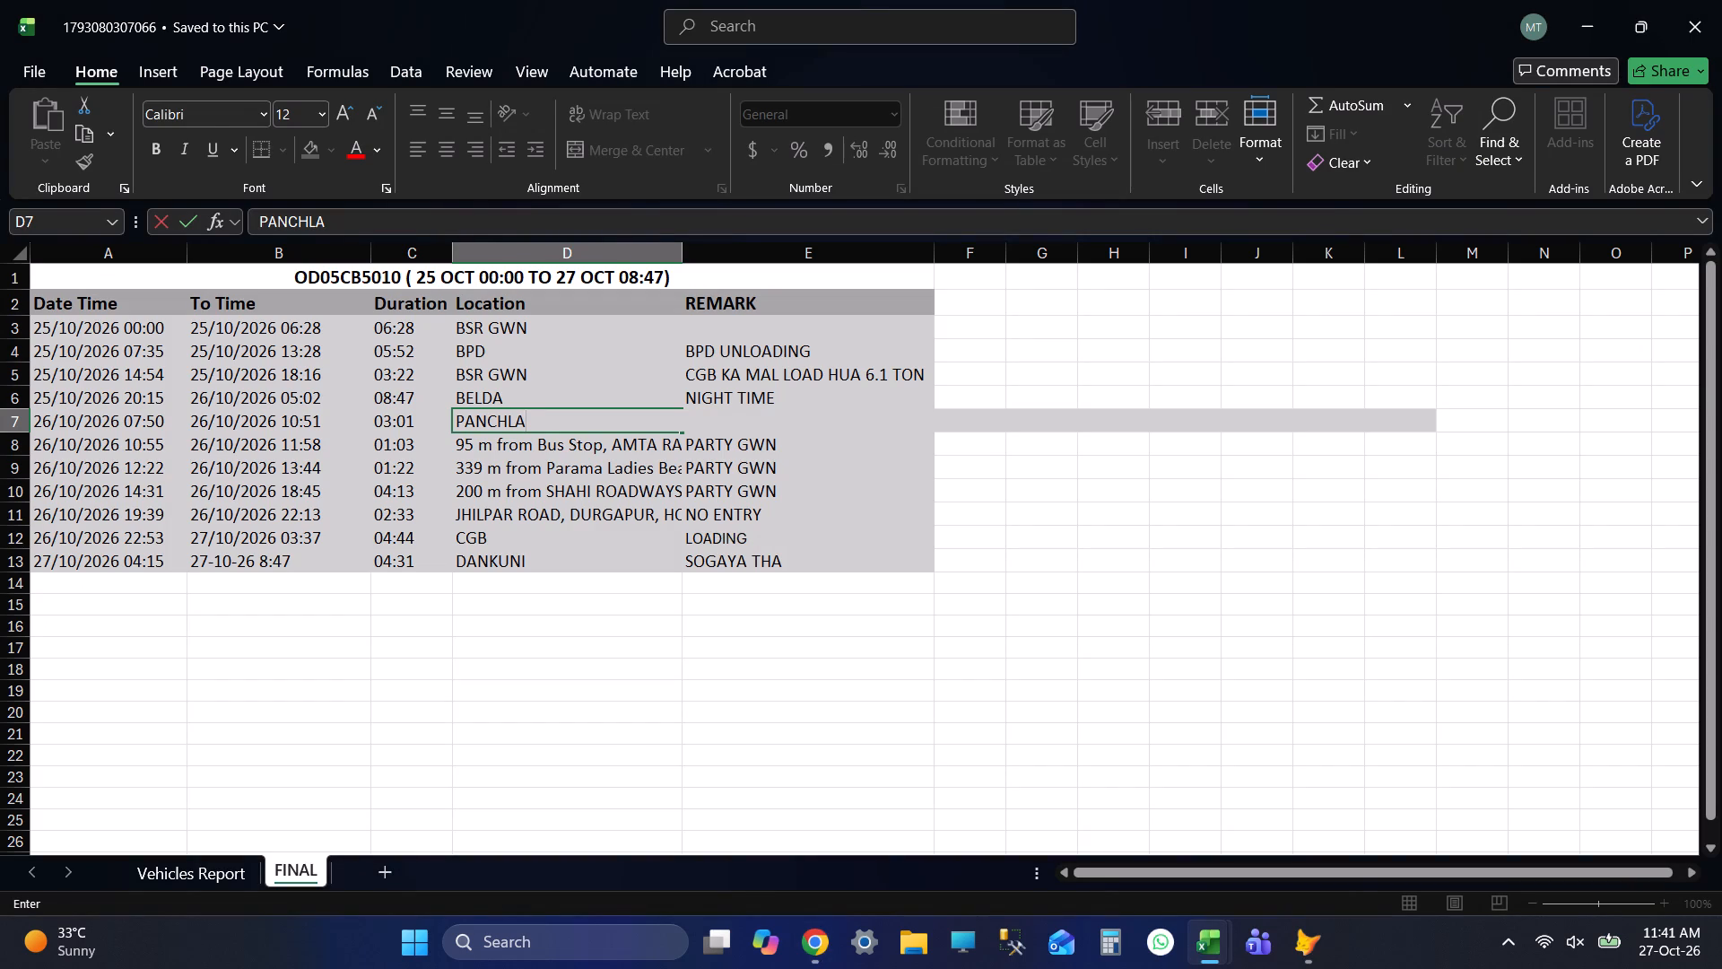
left_click(1019, 489)
Check Stop 15 on the Wheelseye map, and copy PANCHLA from D7 into D8 of the Excel FINAL sheet.
left_click(561, 446)
key("alt+Tab")
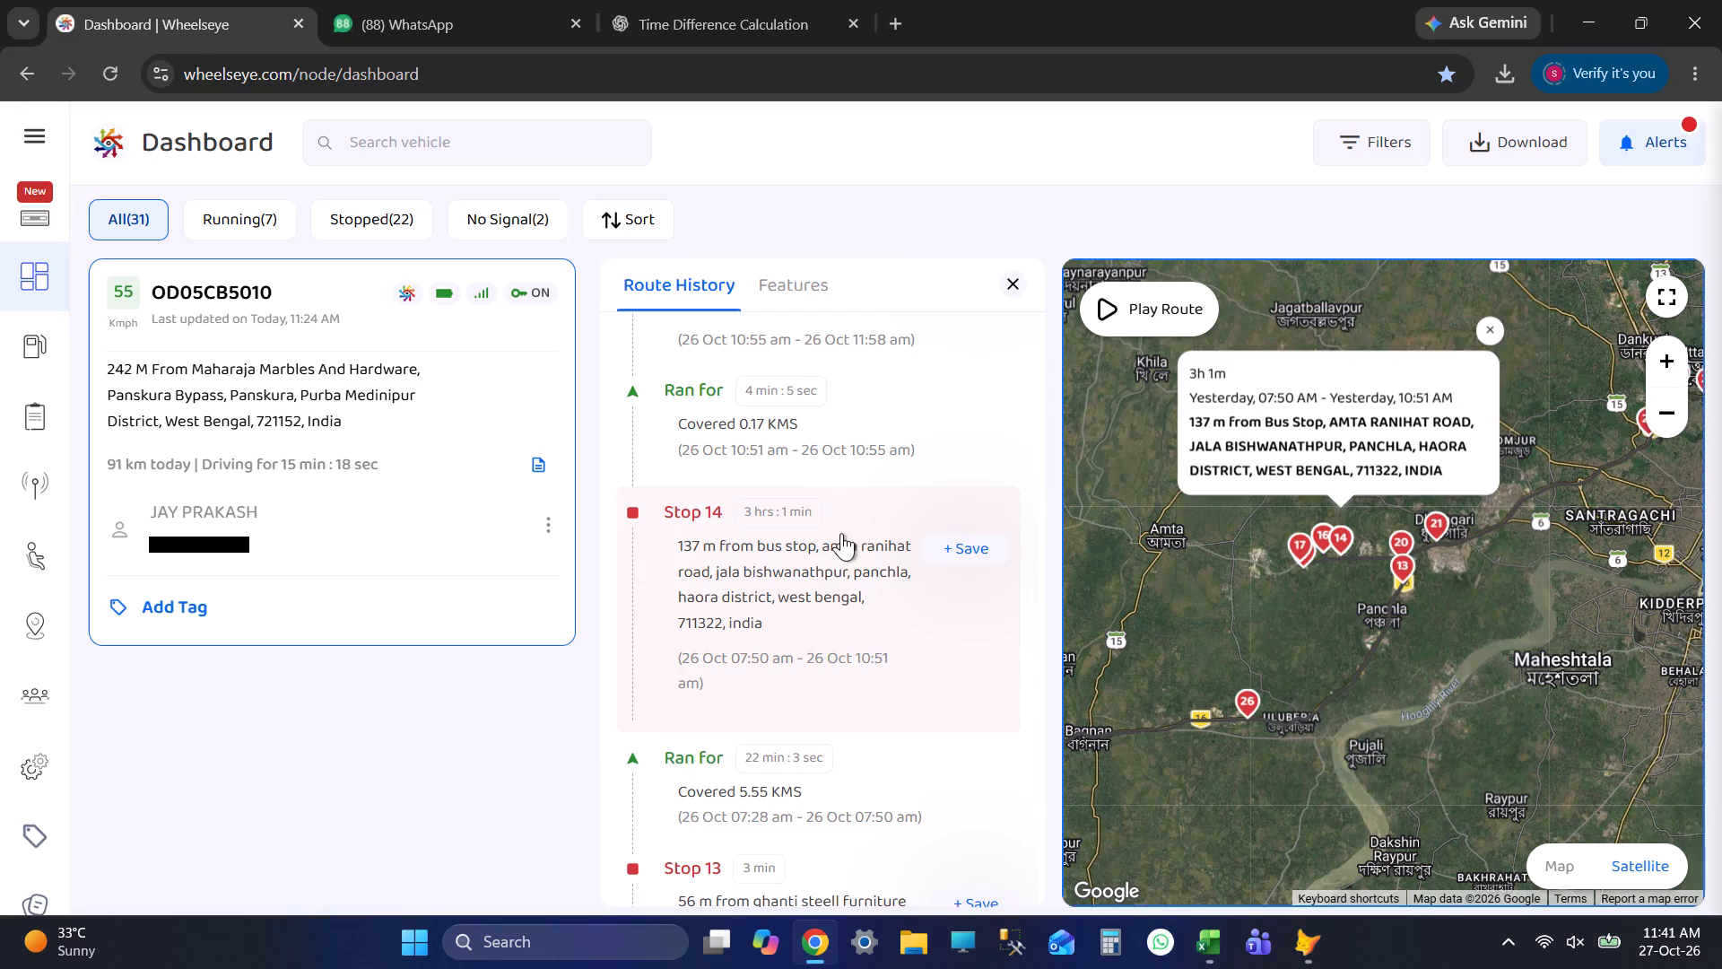
scroll(841, 533, "up", 2)
left_click(816, 539)
scroll(1422, 548, "up", 7)
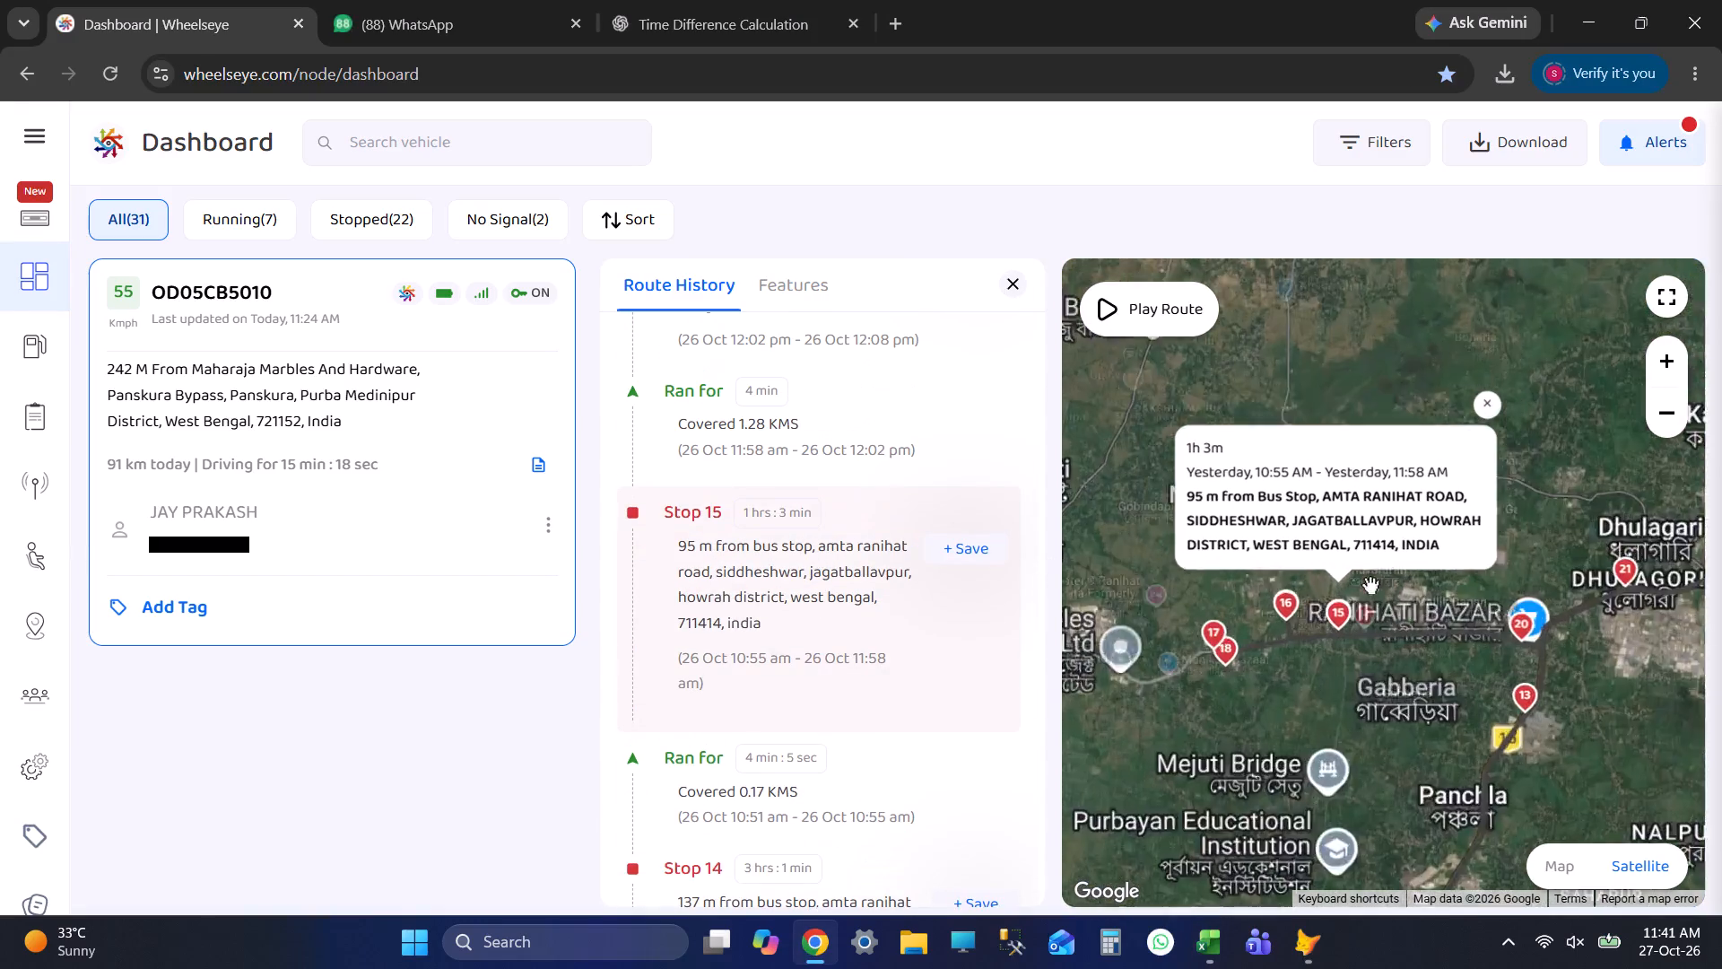
key("alt+Tab")
left_click(532, 423)
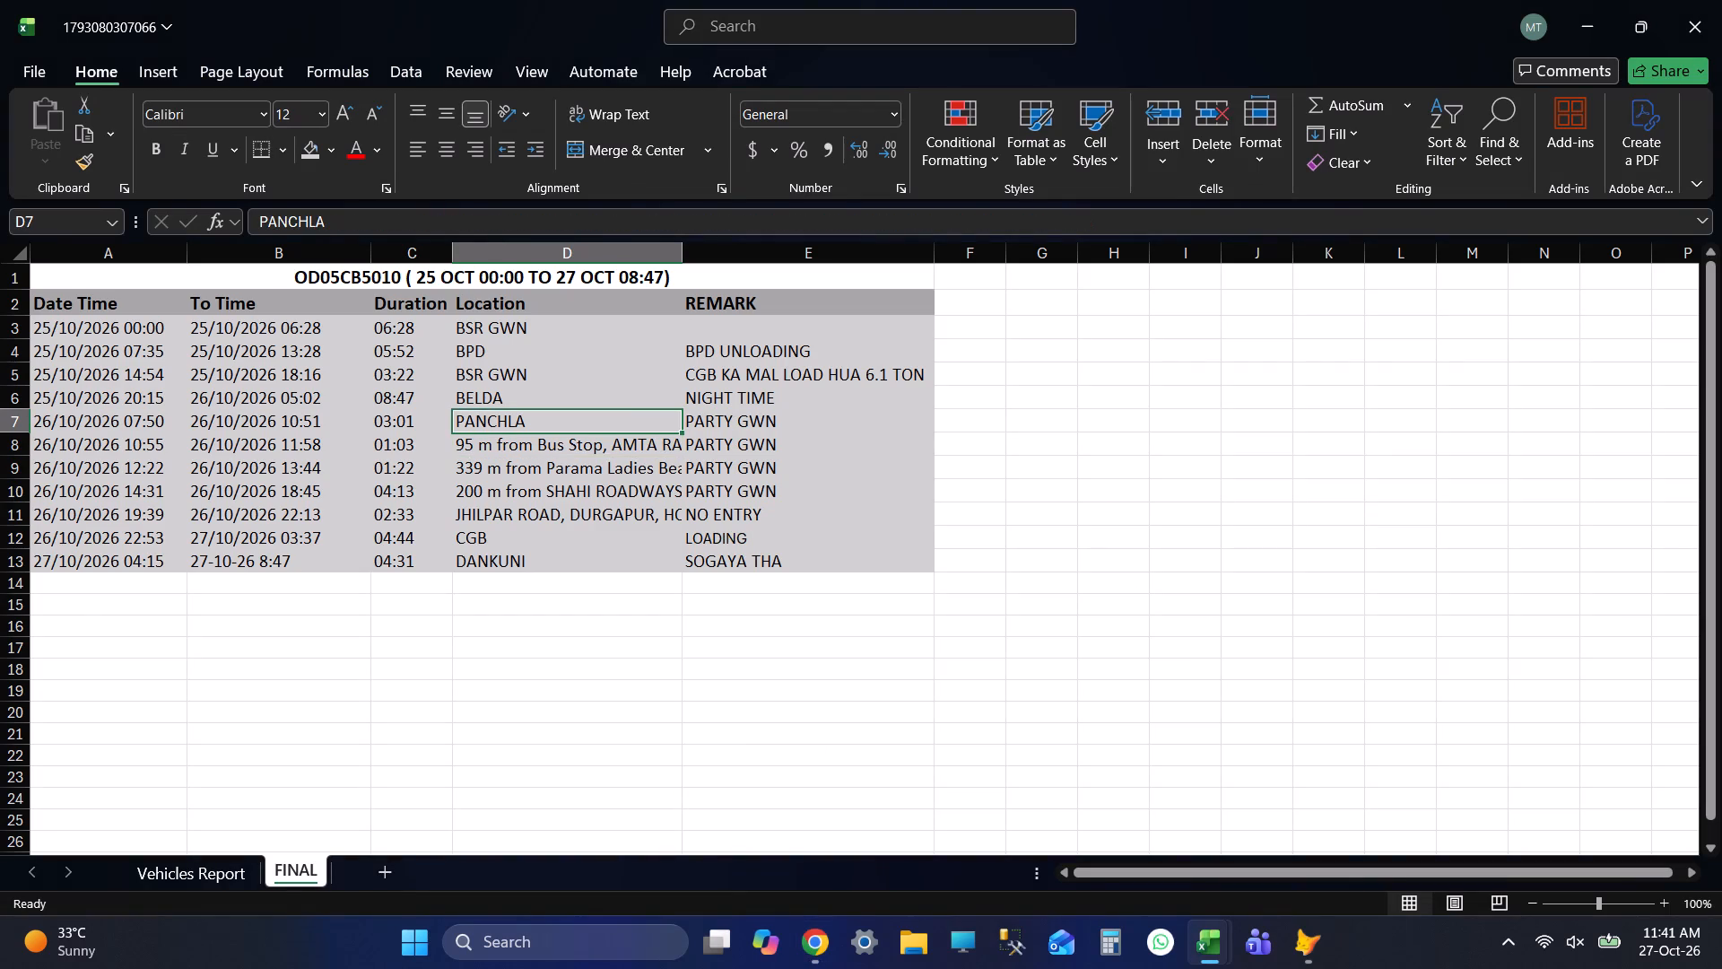
key("ctrl+c")
left_click(540, 441)
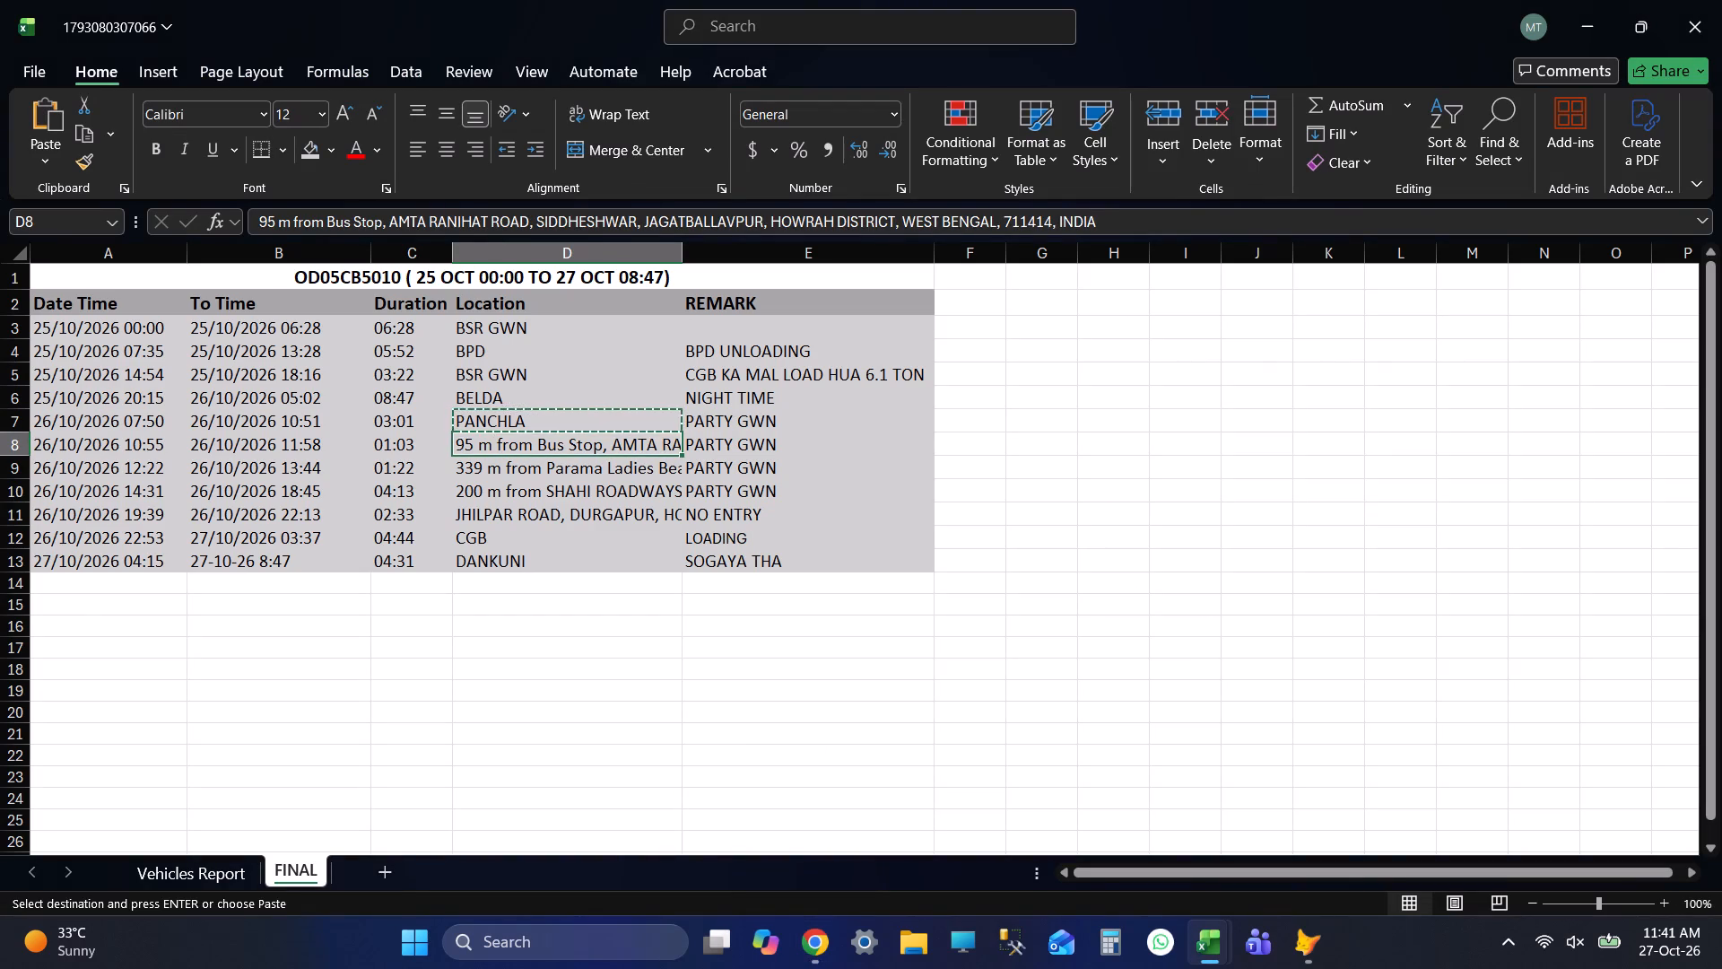
key("ctrl+v")
Check Stops 16 to 18 on the Wheelseye map, copy PANCHLA from D8 into D9 in Excel, and save the workbook.
key("alt+Tab")
scroll(781, 541, "up", 2)
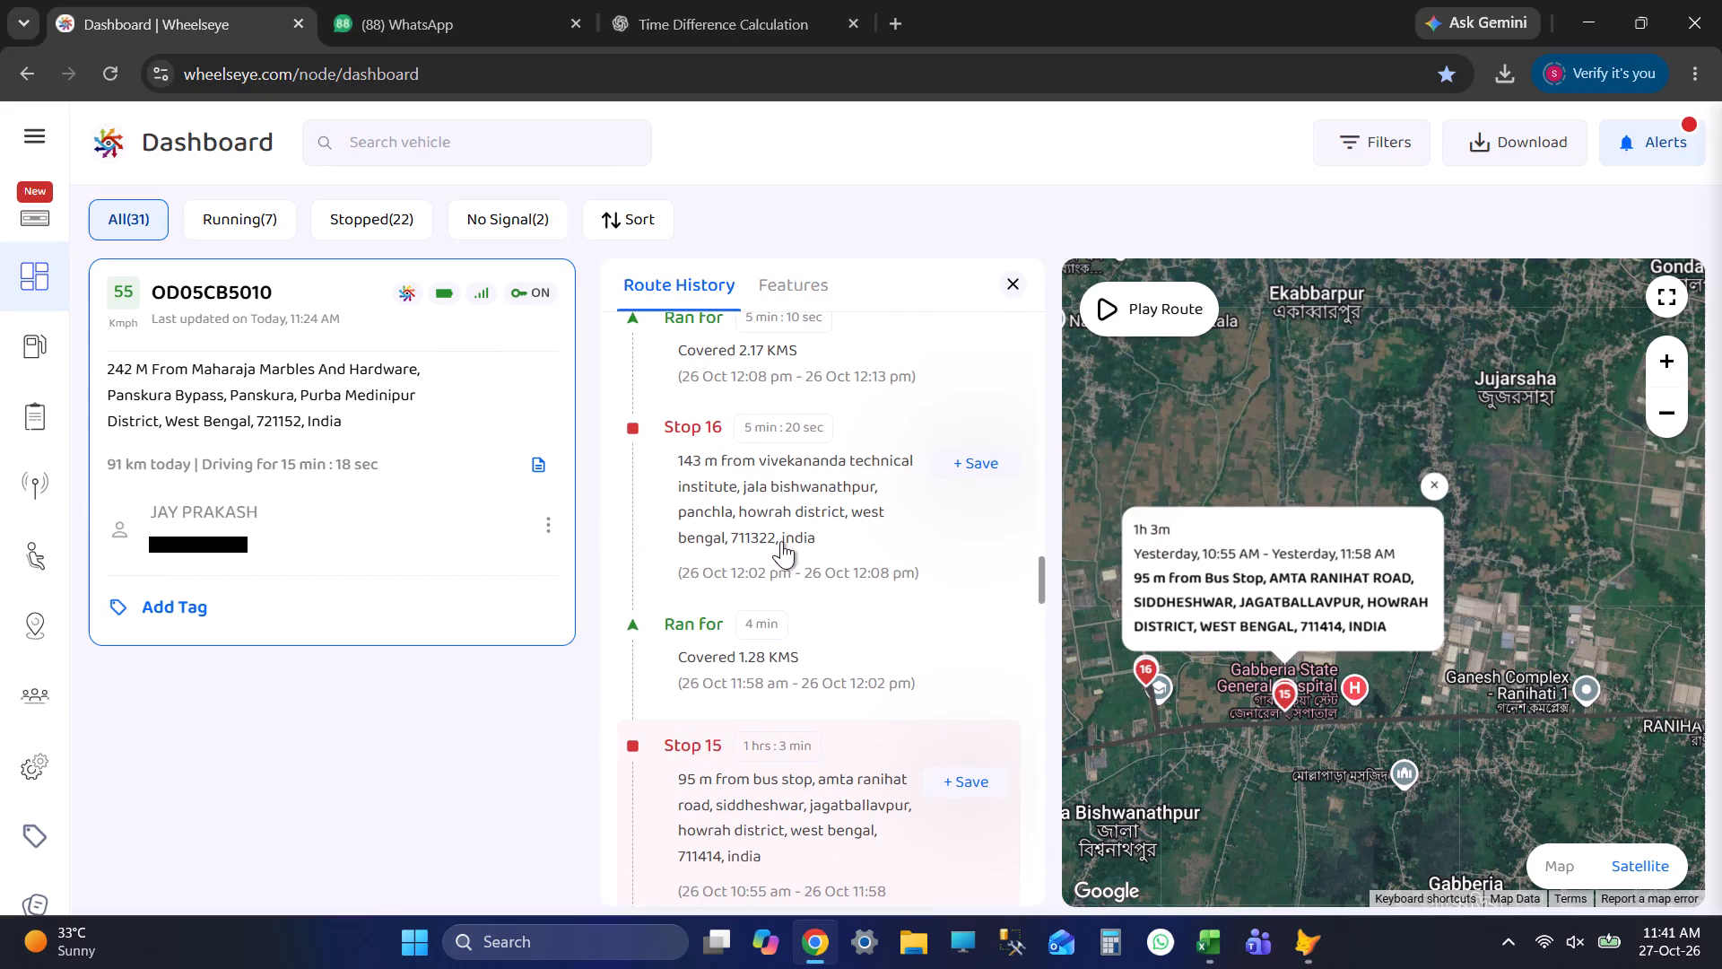
left_click(813, 493)
scroll(813, 493, "up", 1)
left_click(815, 423)
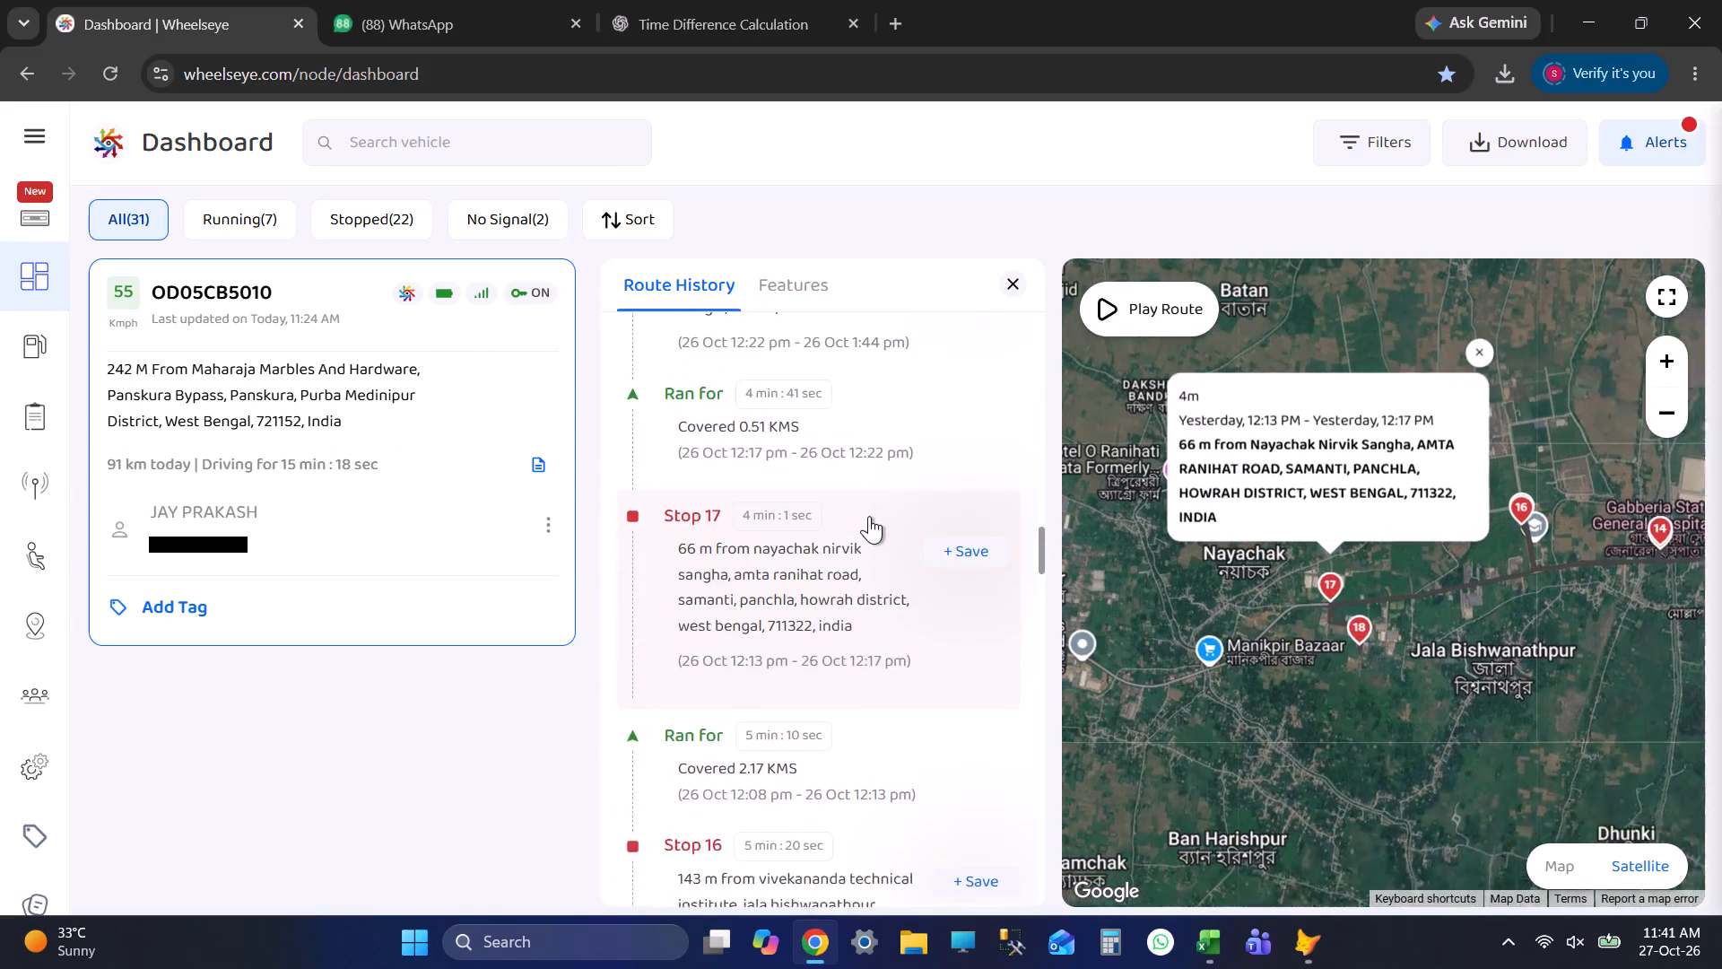
scroll(869, 516, "up", 1)
left_click(844, 419)
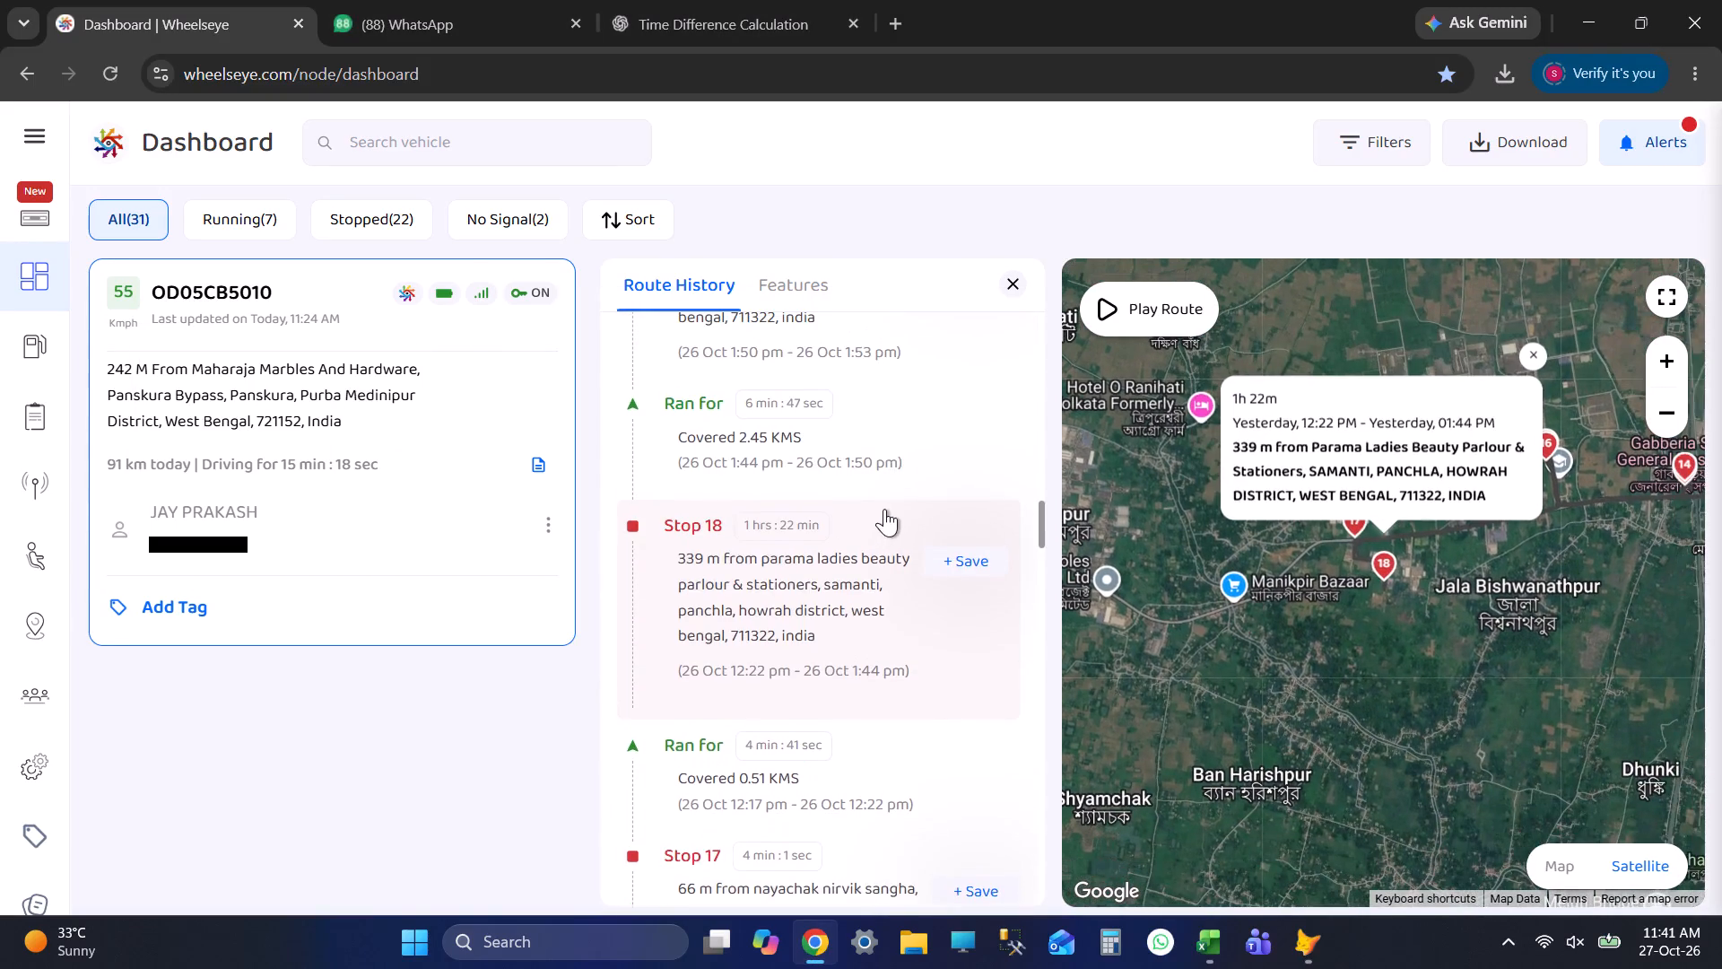
key("alt+Tab")
key("ctrl+c")
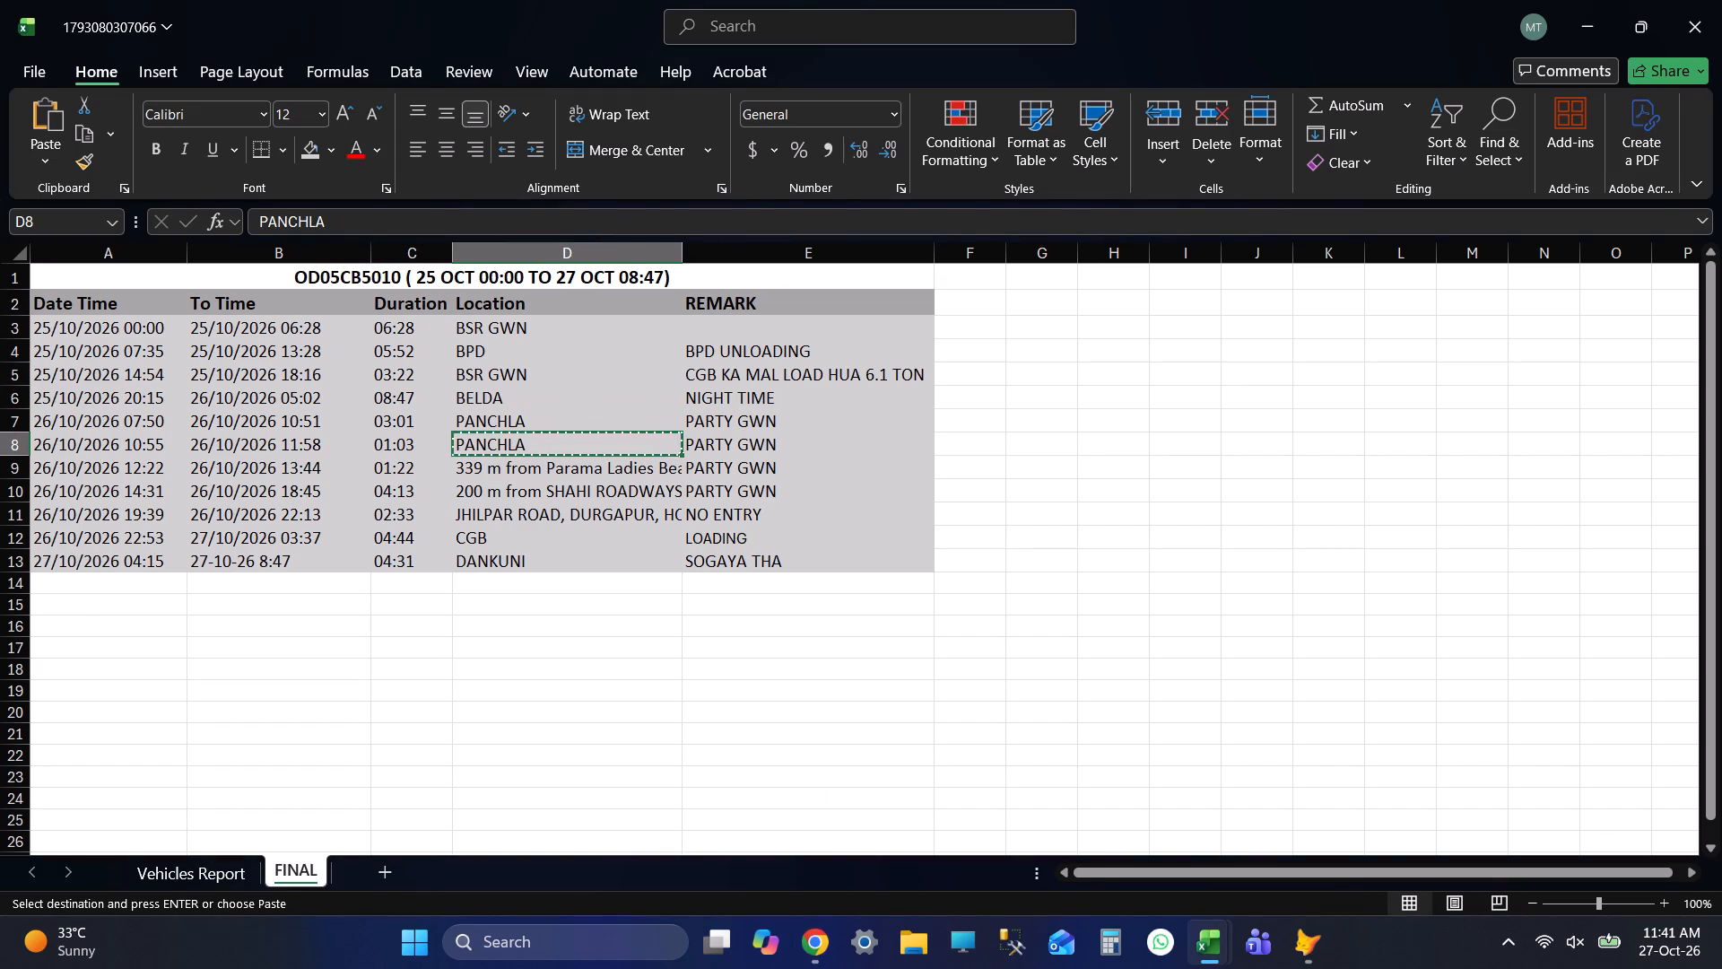
left_click(533, 473)
key("ctrl+v")
left_click(645, 563)
key("ctrl+s")
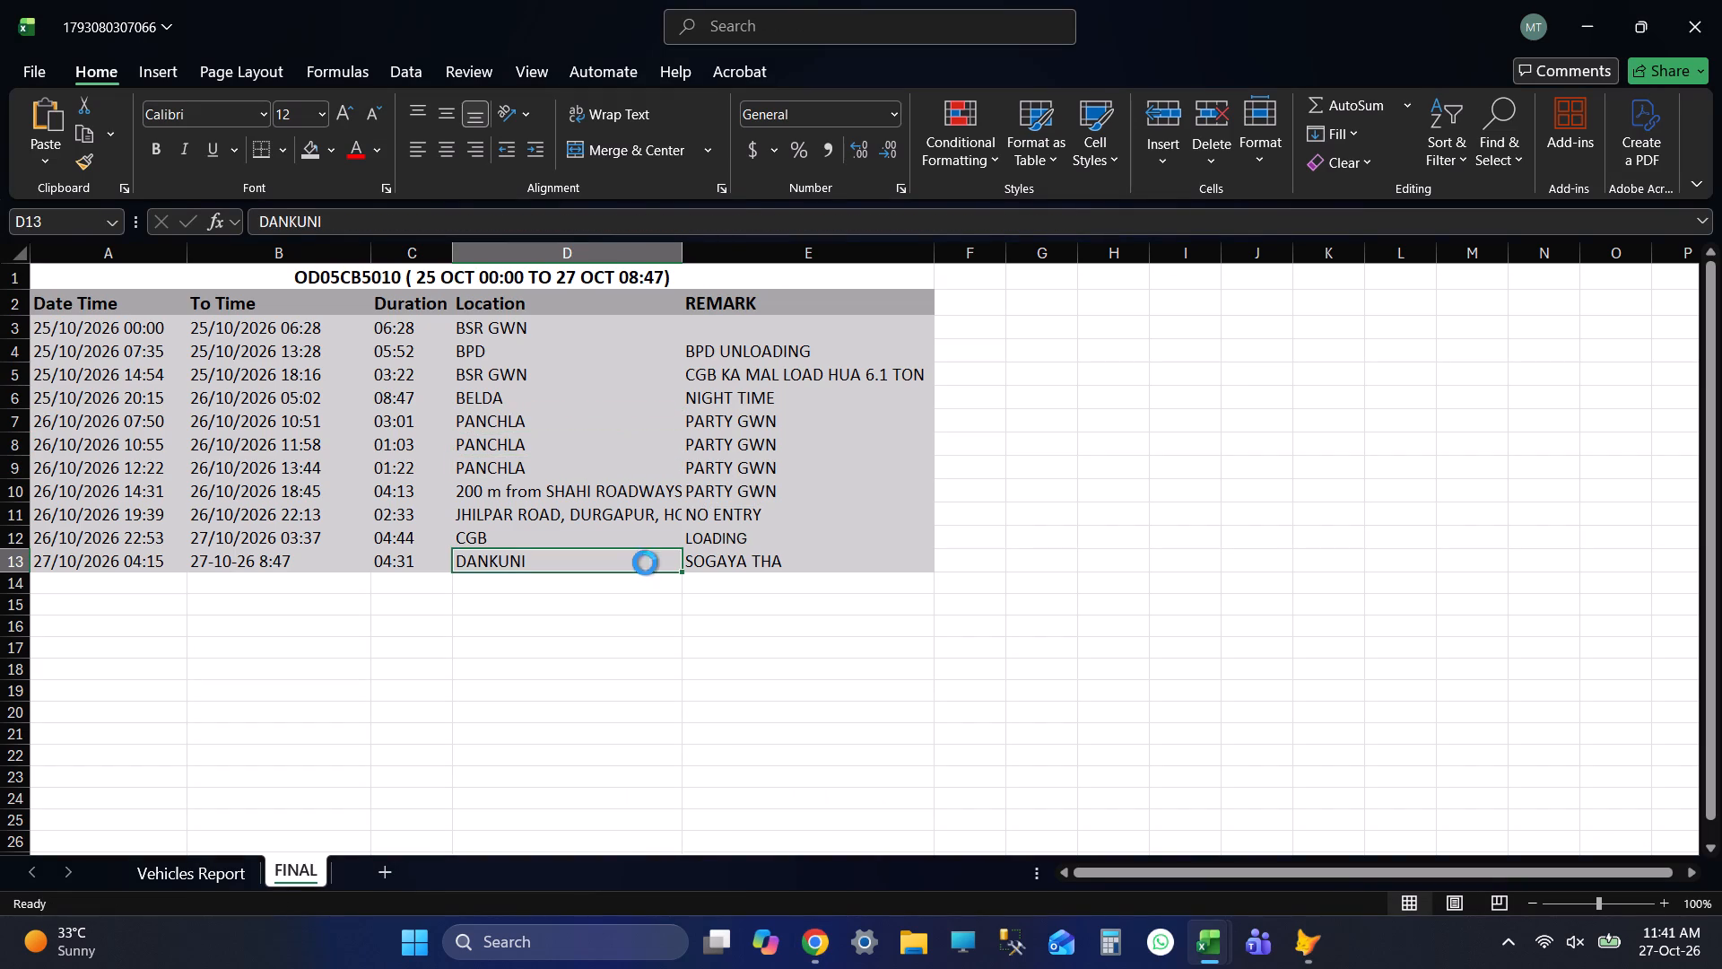
key("ctrl+s")
Review Stops 19 to 21 in Wheelseye, set location D10 in Excel to DHULAGORI, and save the workbook.
left_click(561, 492)
key("alt+Tab")
scroll(790, 556, "up", 2)
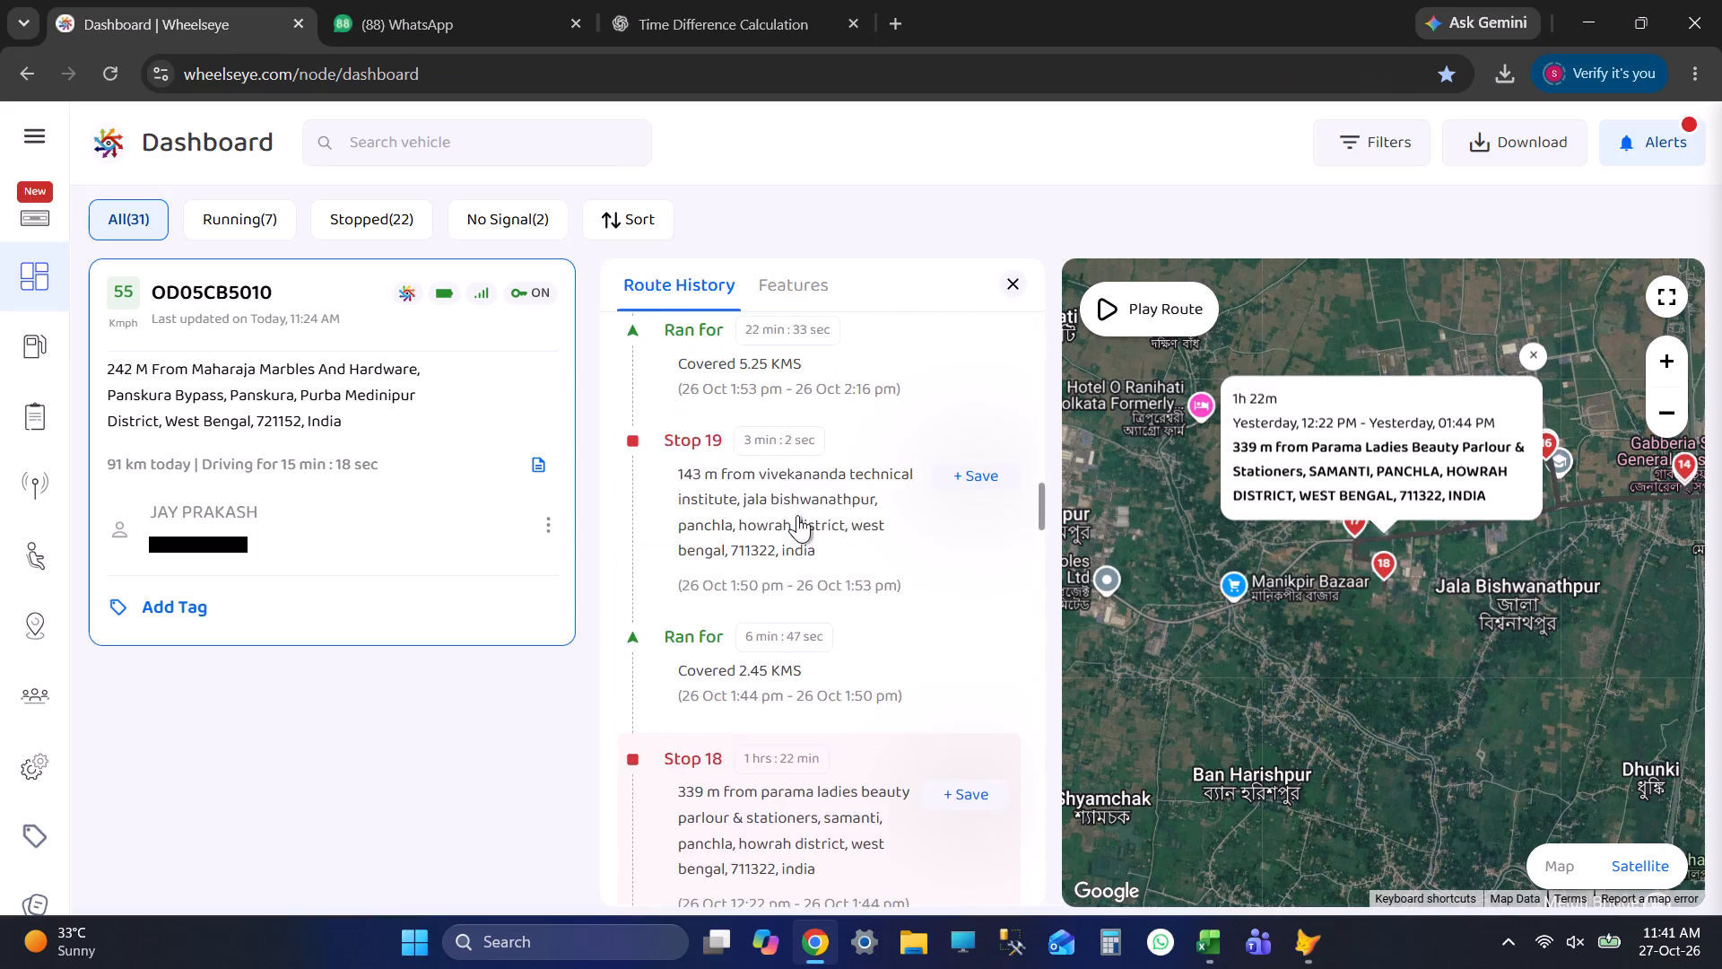
left_click(797, 515)
scroll(797, 515, "up", 3)
left_click(787, 533)
left_click(806, 578)
scroll(806, 578, "up", 3)
left_click(806, 578)
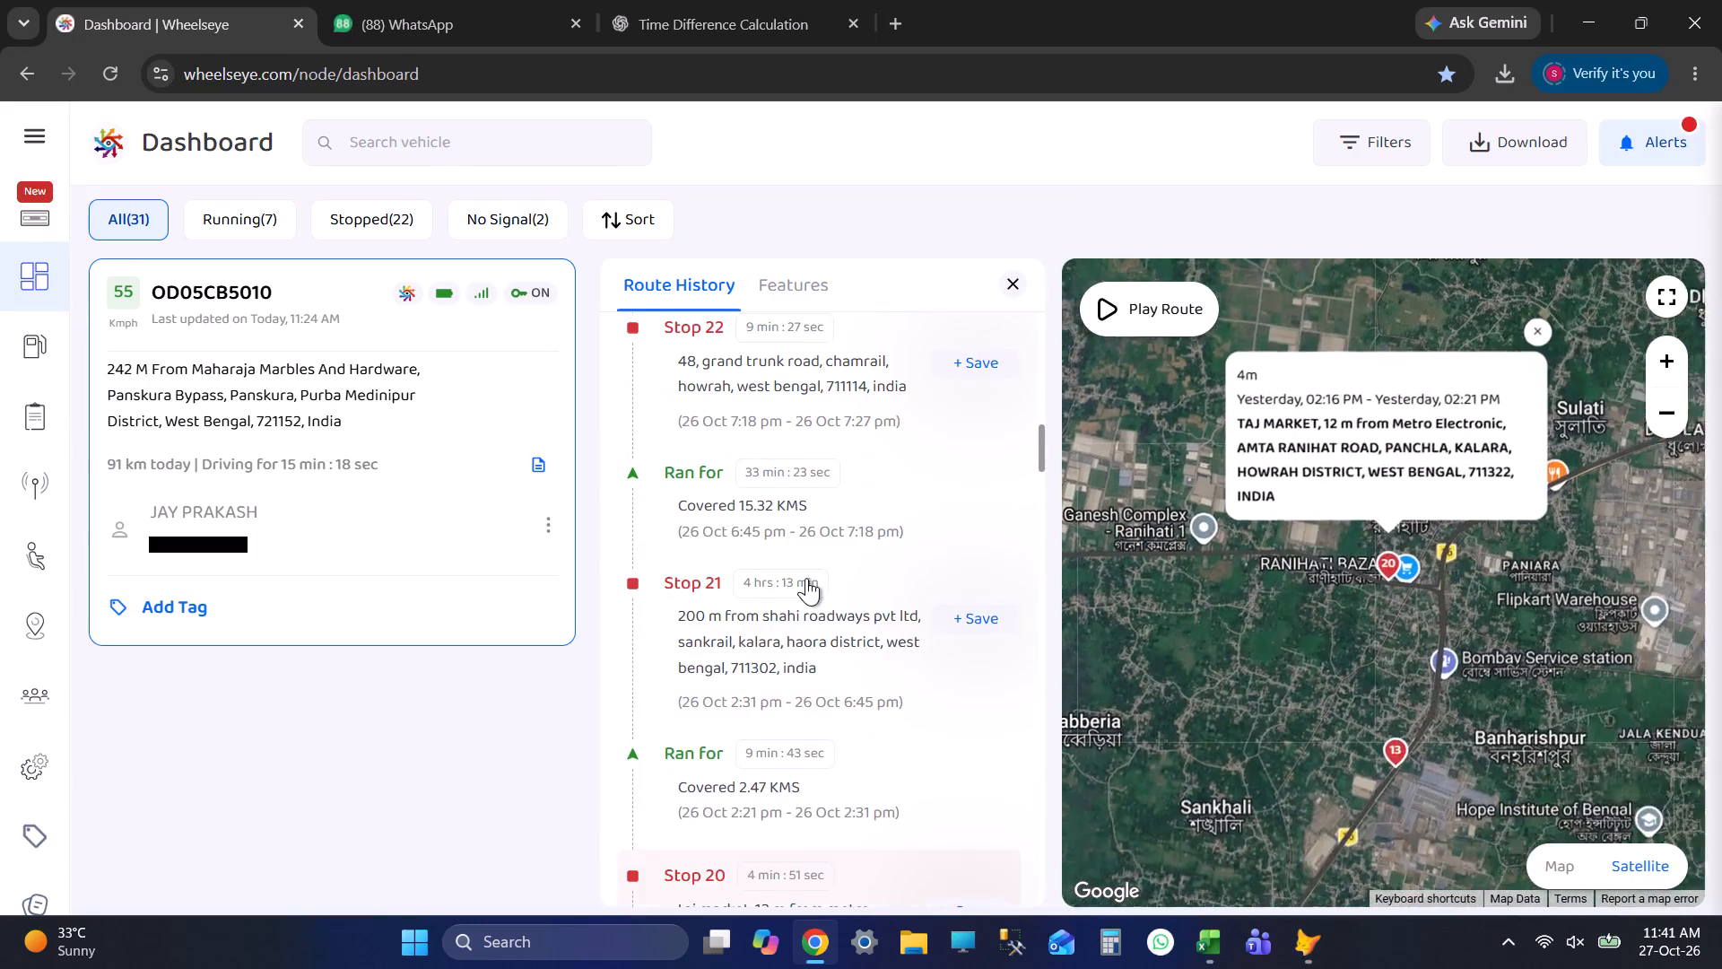
scroll(1348, 597, "down", 7)
key("alt+Tab")
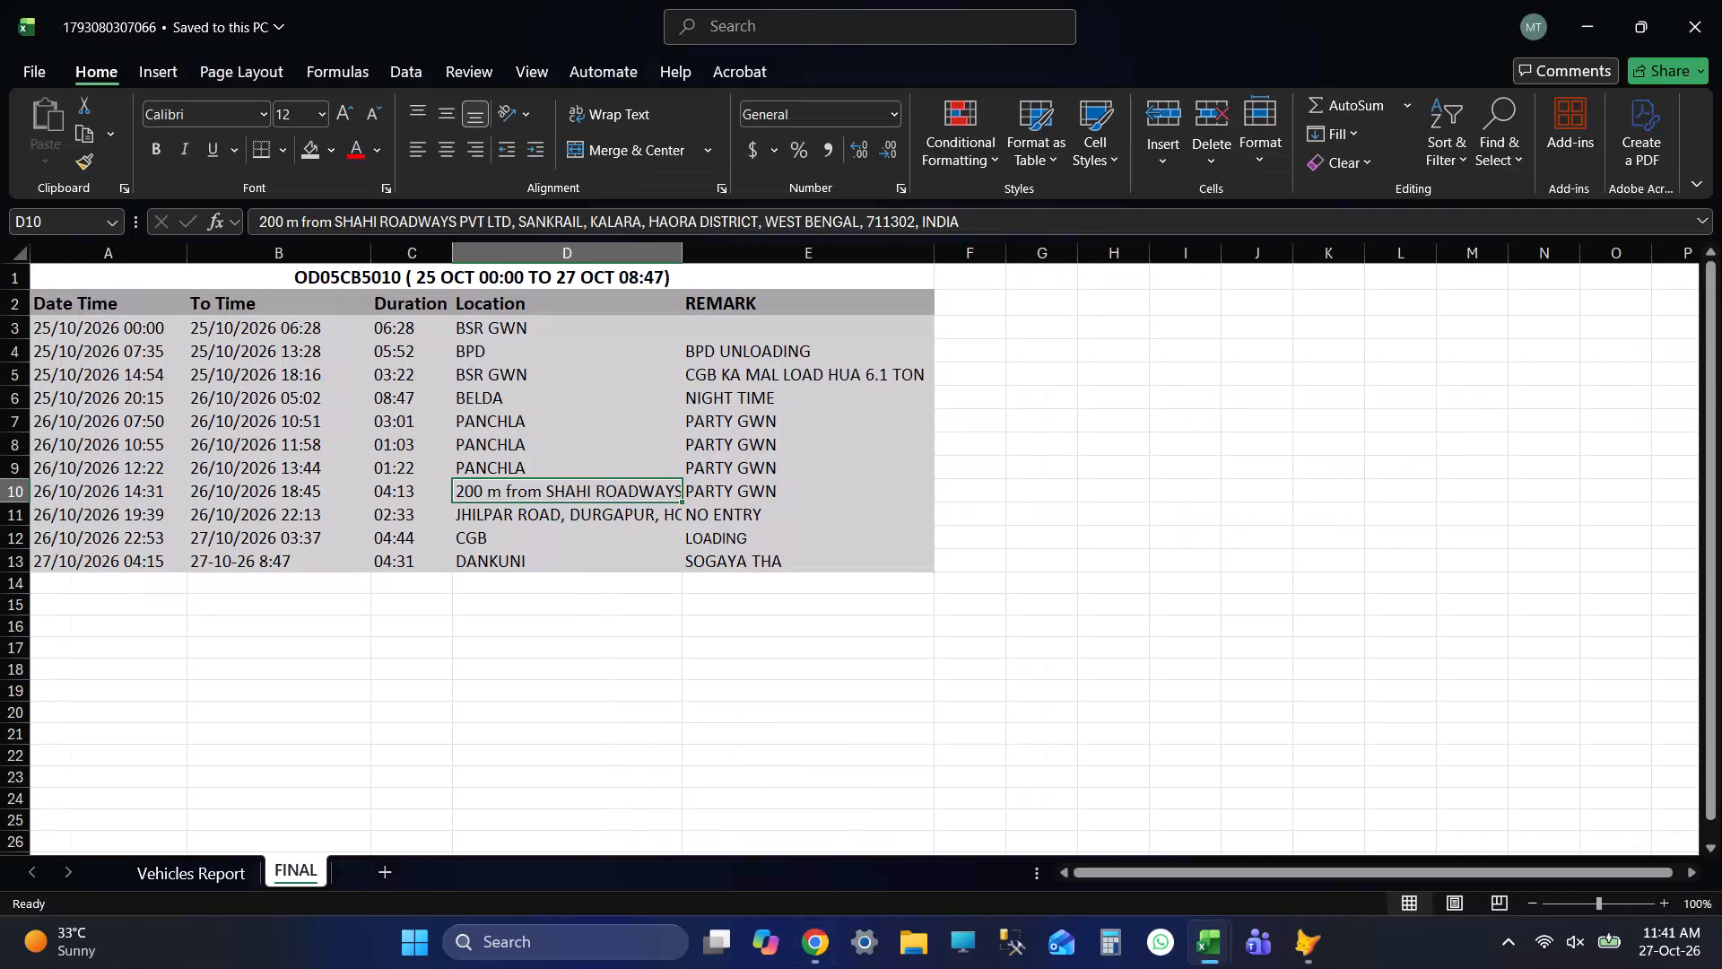
type("DHULAGORI")
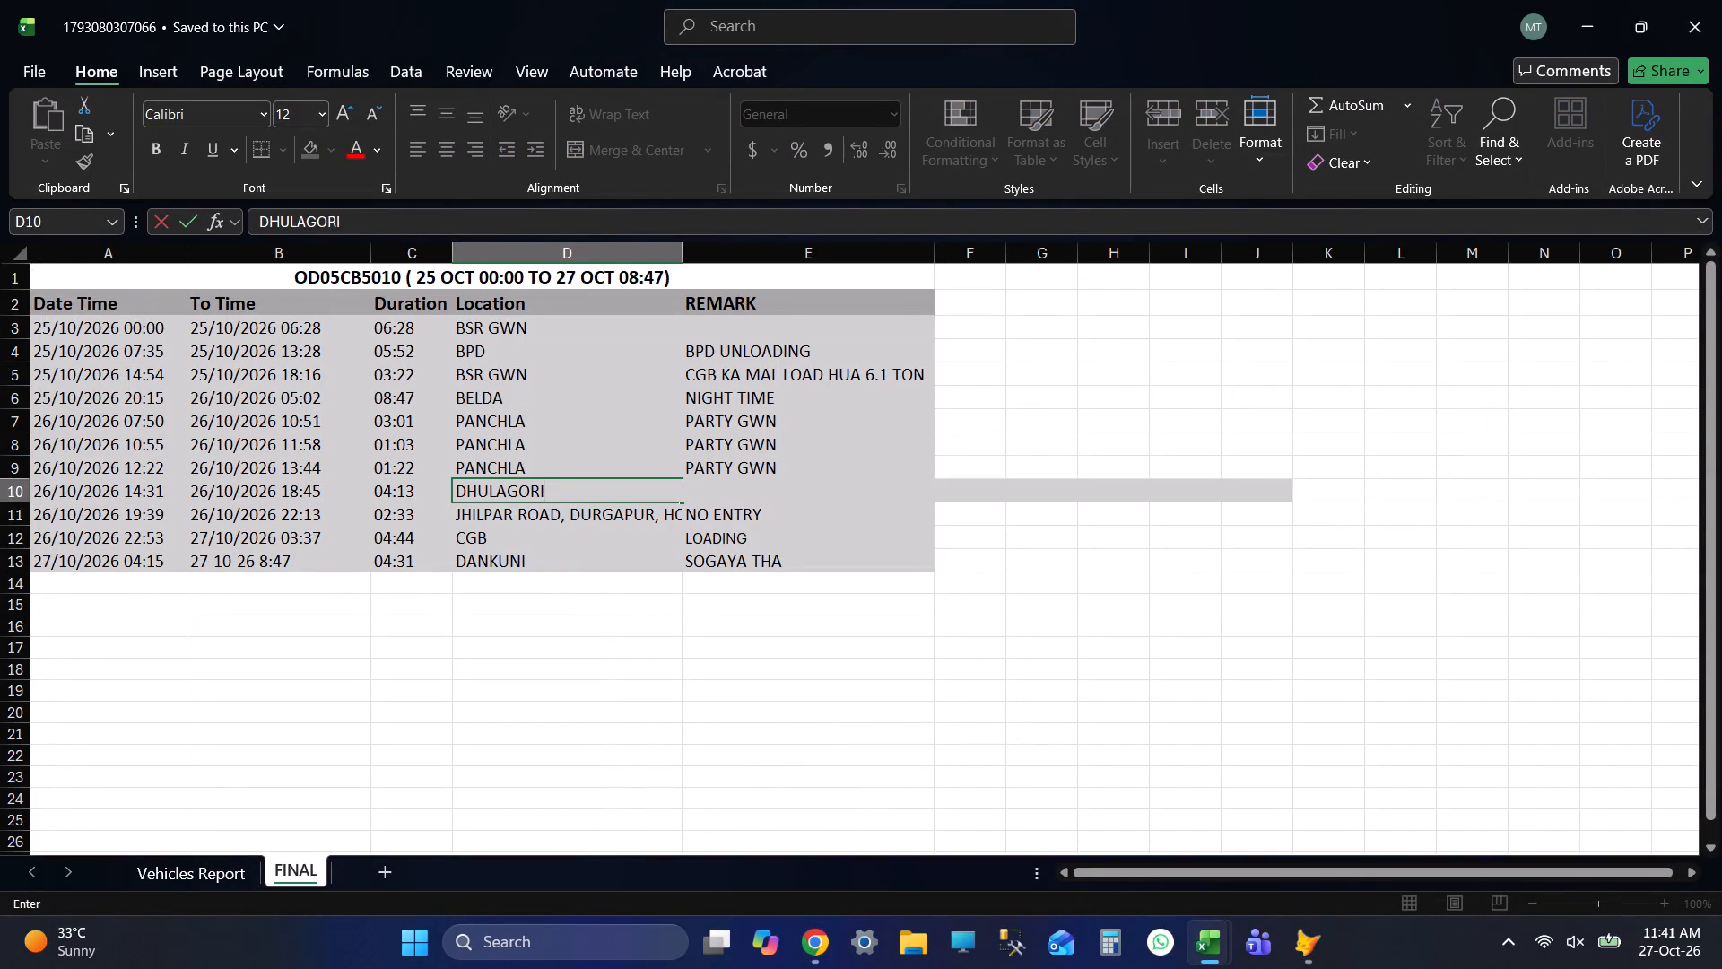
key("Return")
key("ctrl+s")
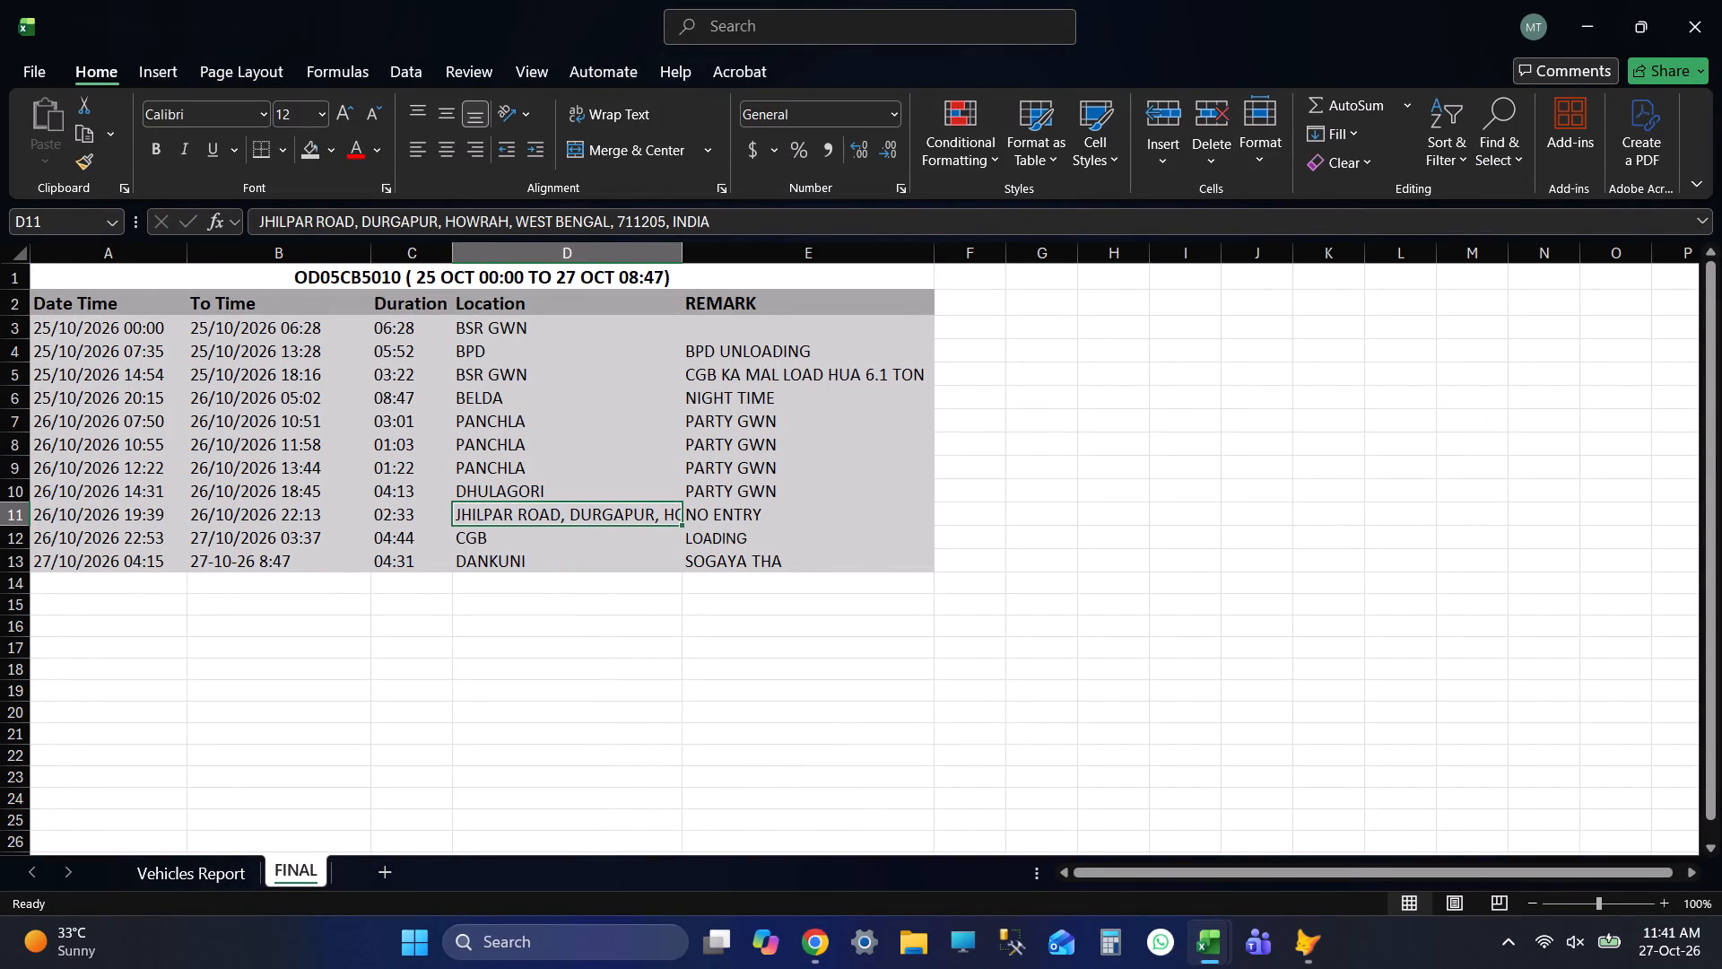
Check Stops 22 and 23 on the Wheelseye map, and replace the long address in D11 of the Excel FINAL sheet with BALLY.
key("alt+Tab")
scroll(891, 629, "up", 2)
left_click(831, 584)
scroll(831, 584, "up", 3)
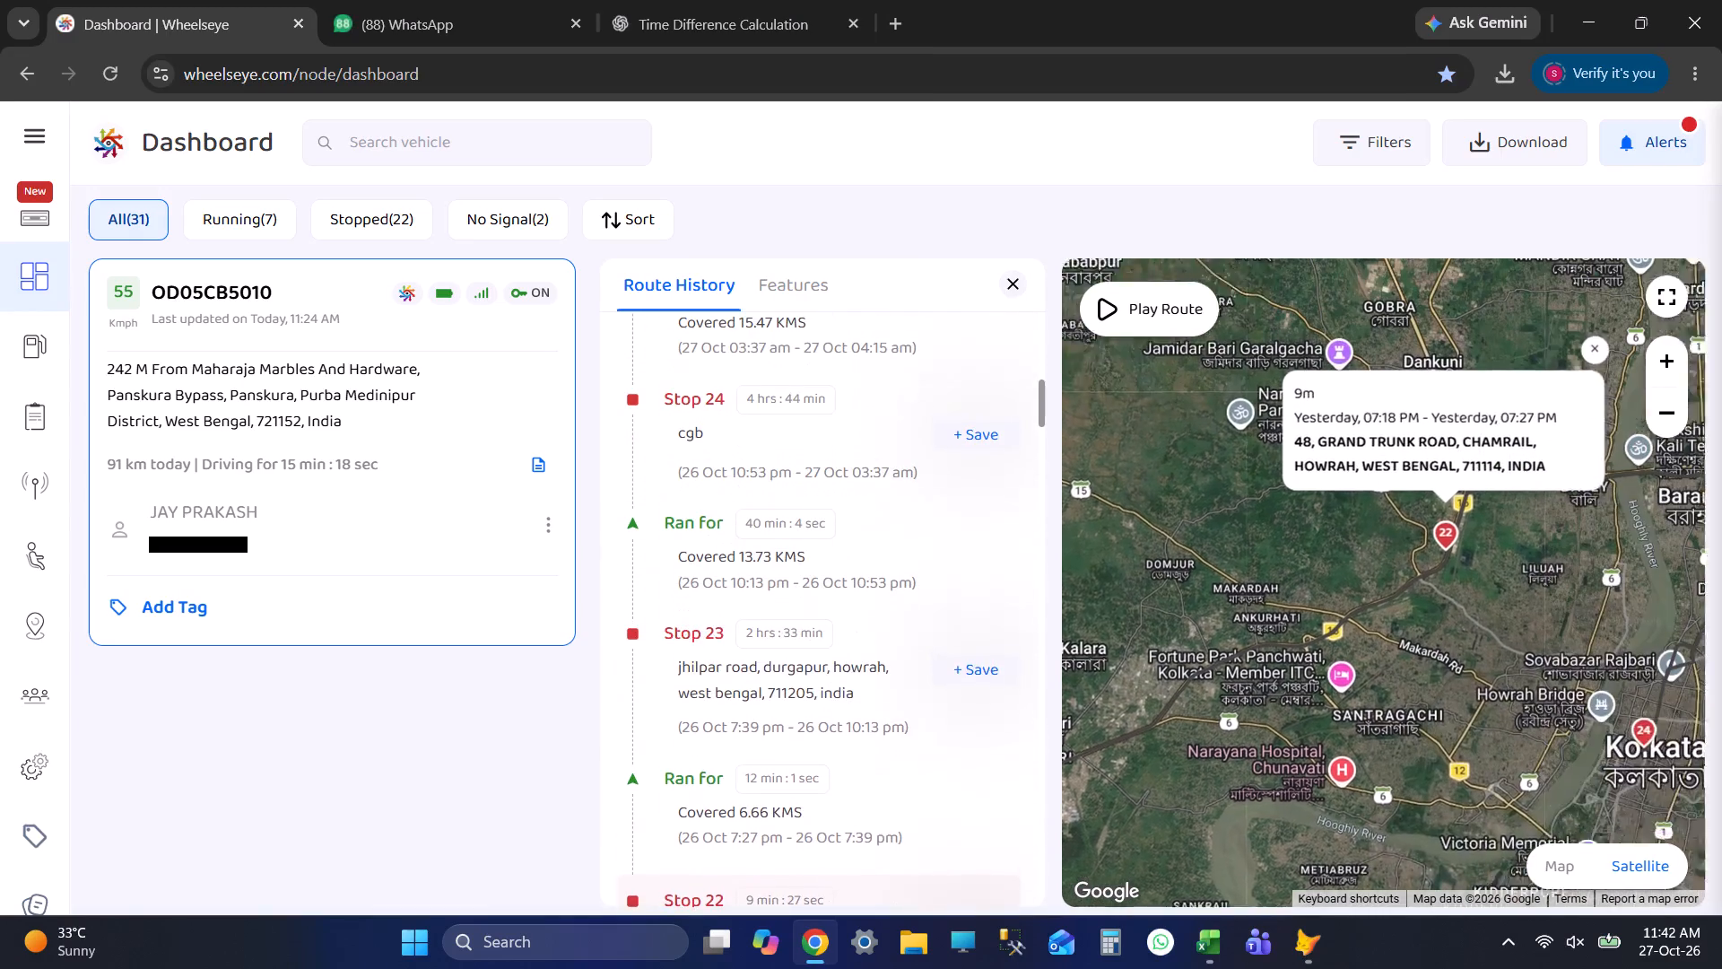
left_click(843, 642)
scroll(1411, 570, "up", 3)
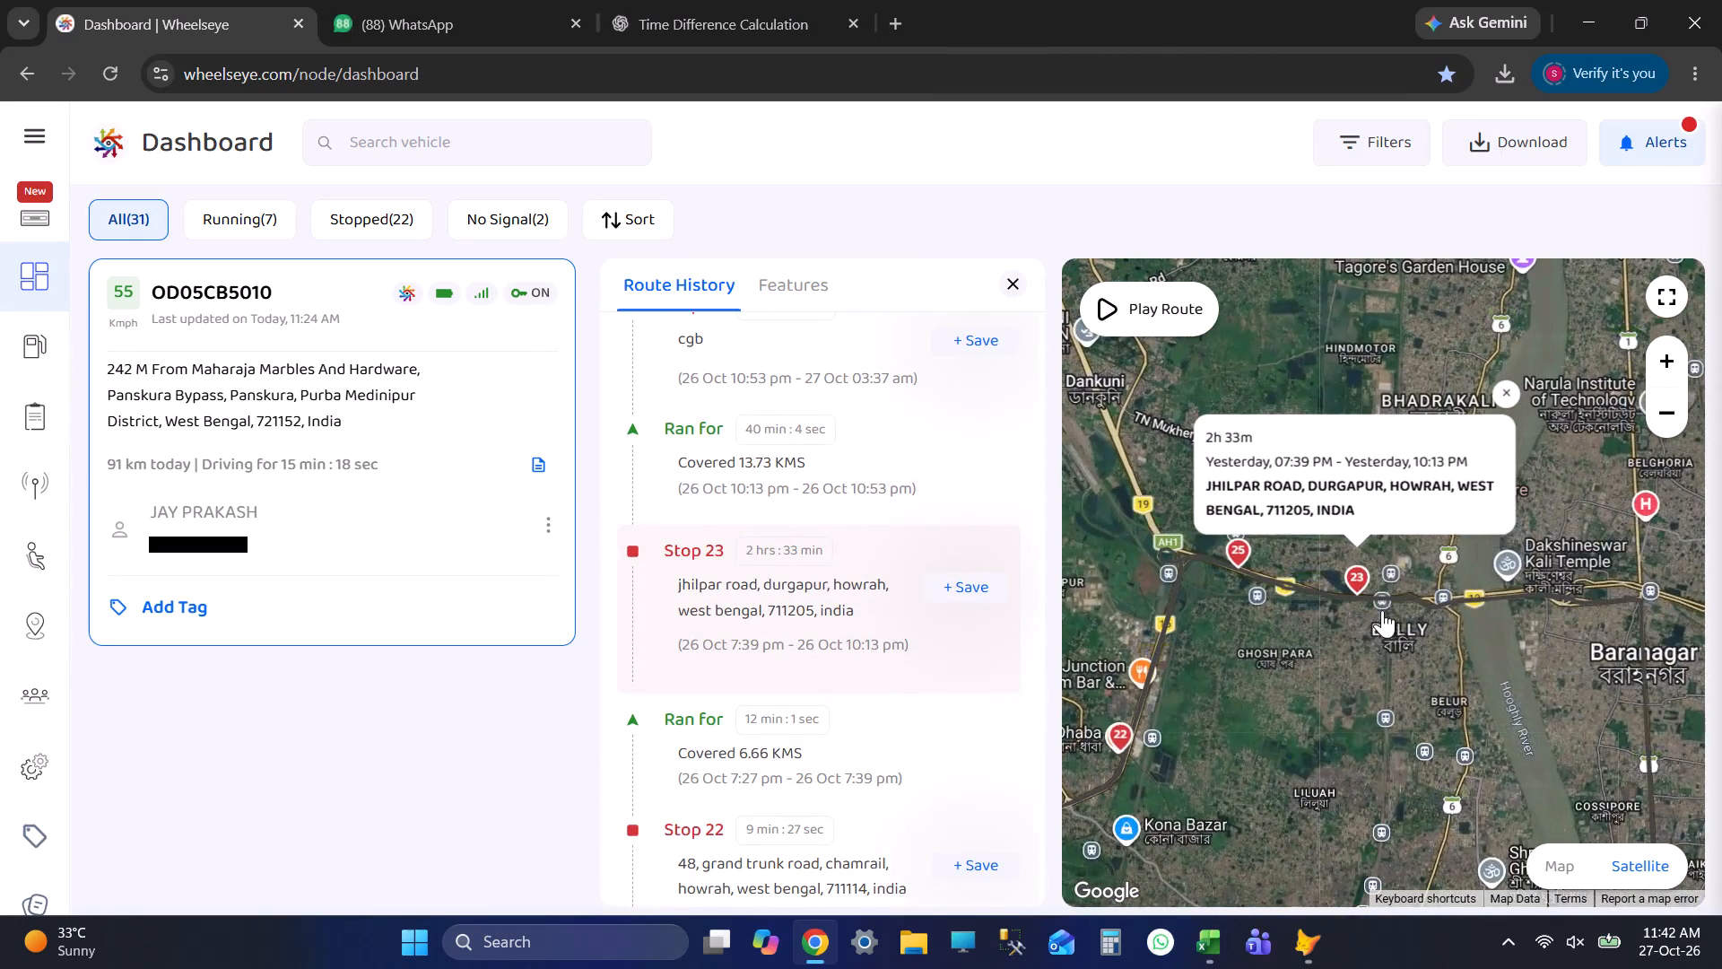
key("alt+Tab")
type("BALLY")
key("alt+Tab")
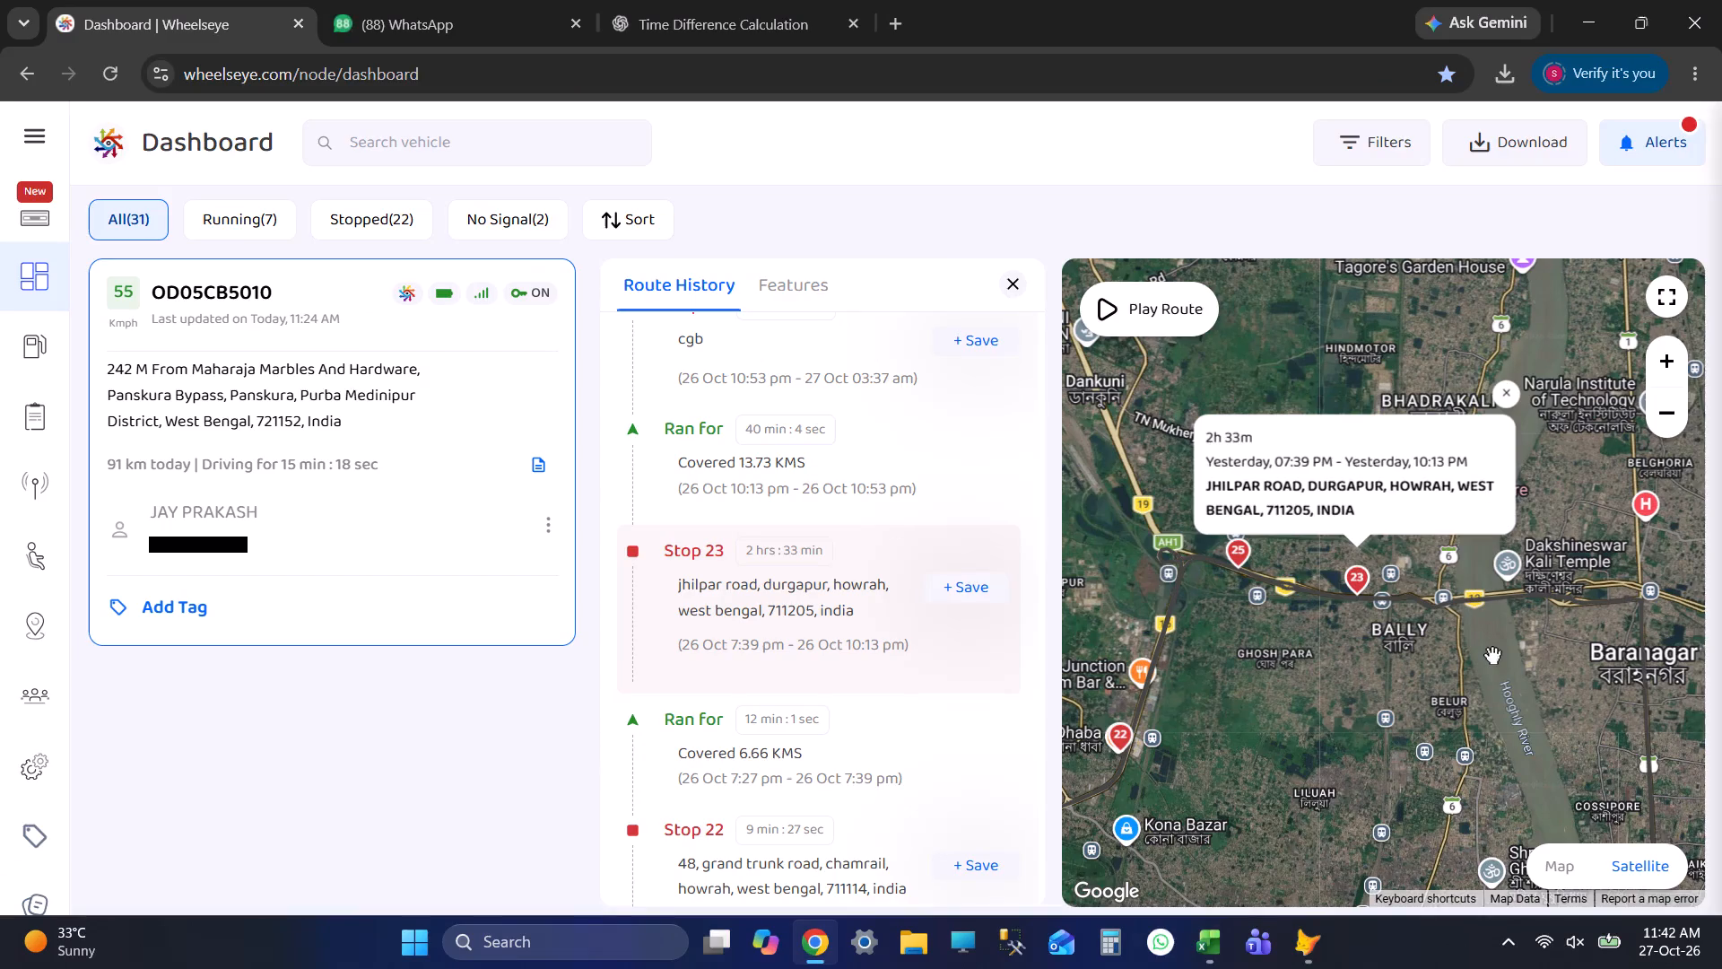
key("alt+Tab")
key("Return")
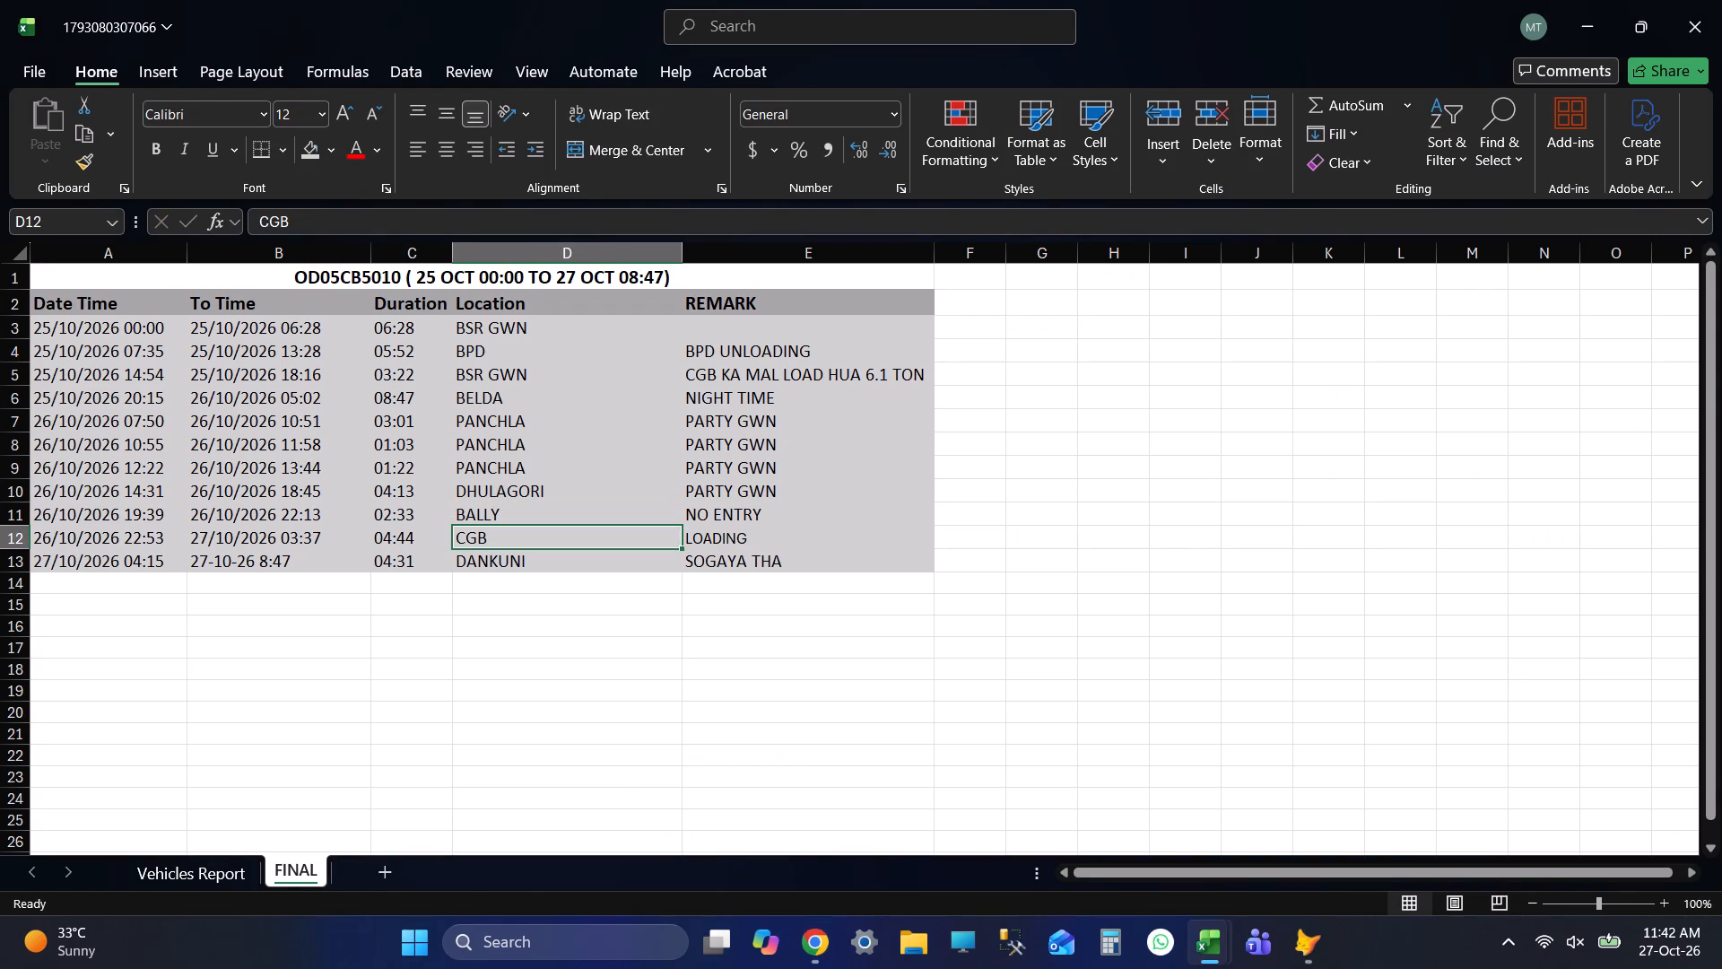
Save the stoppage report workbook.
key("ctrl+s")
key("ctrl+s")
key("ctrl+s")
key("ctrl+s")
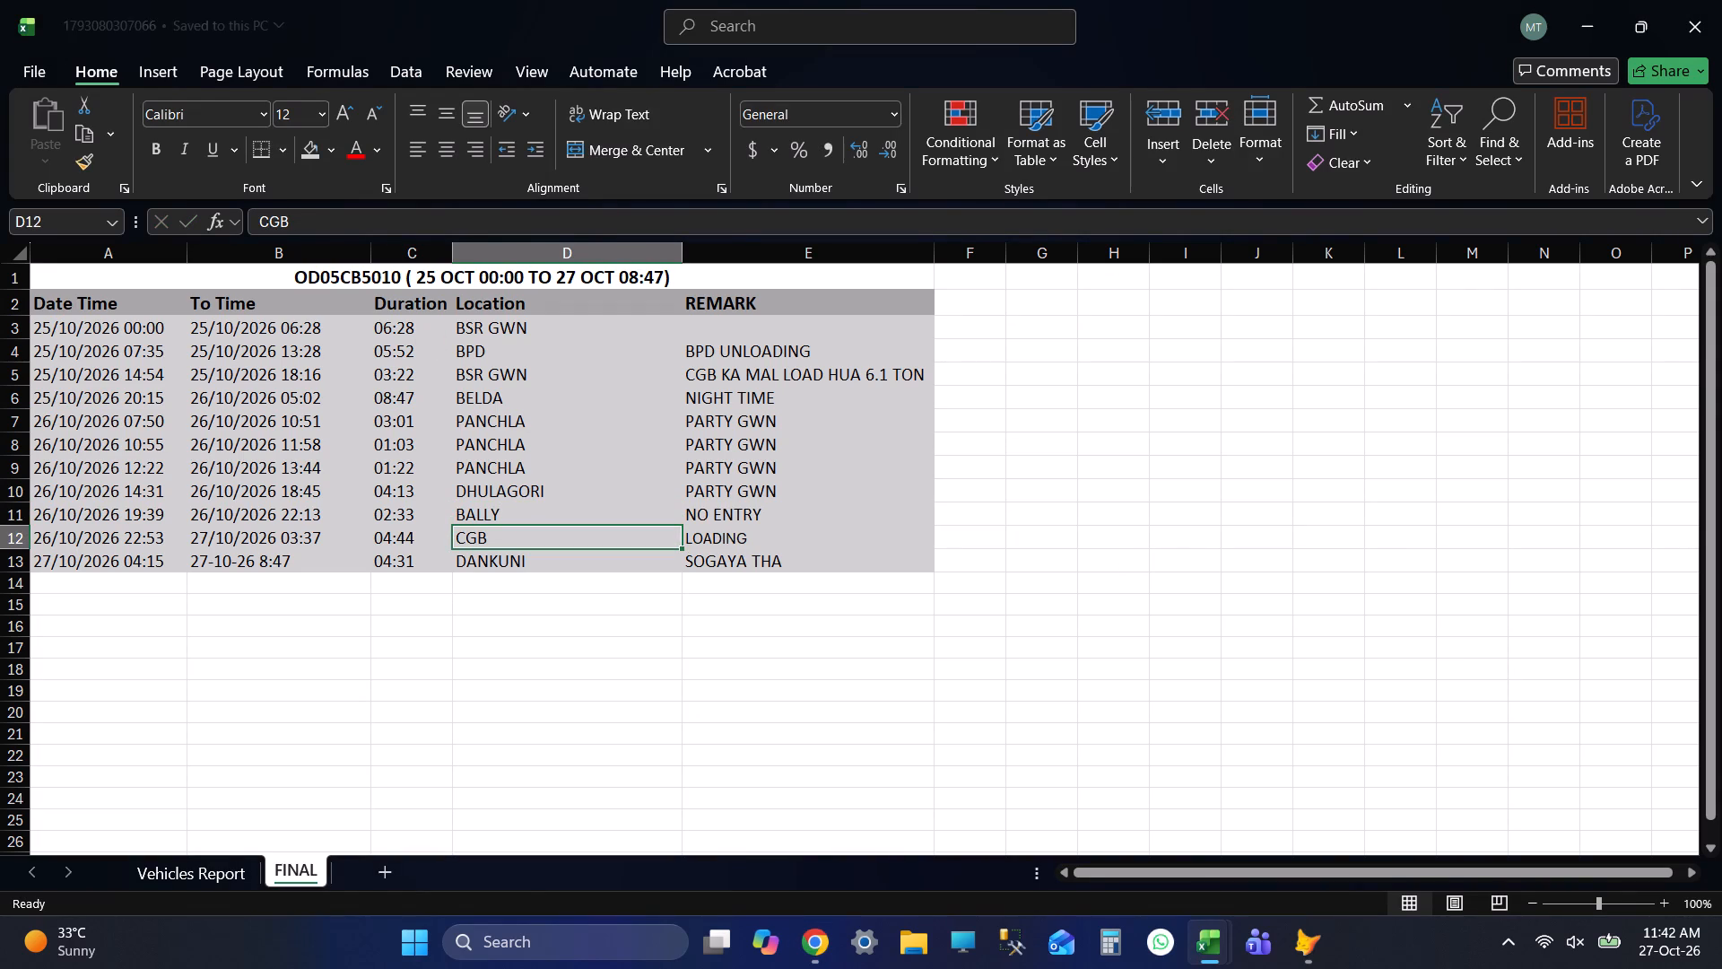
left_click(913, 512)
key("ctrl+s")
key("ctrl+s")
key("ctrl+s")
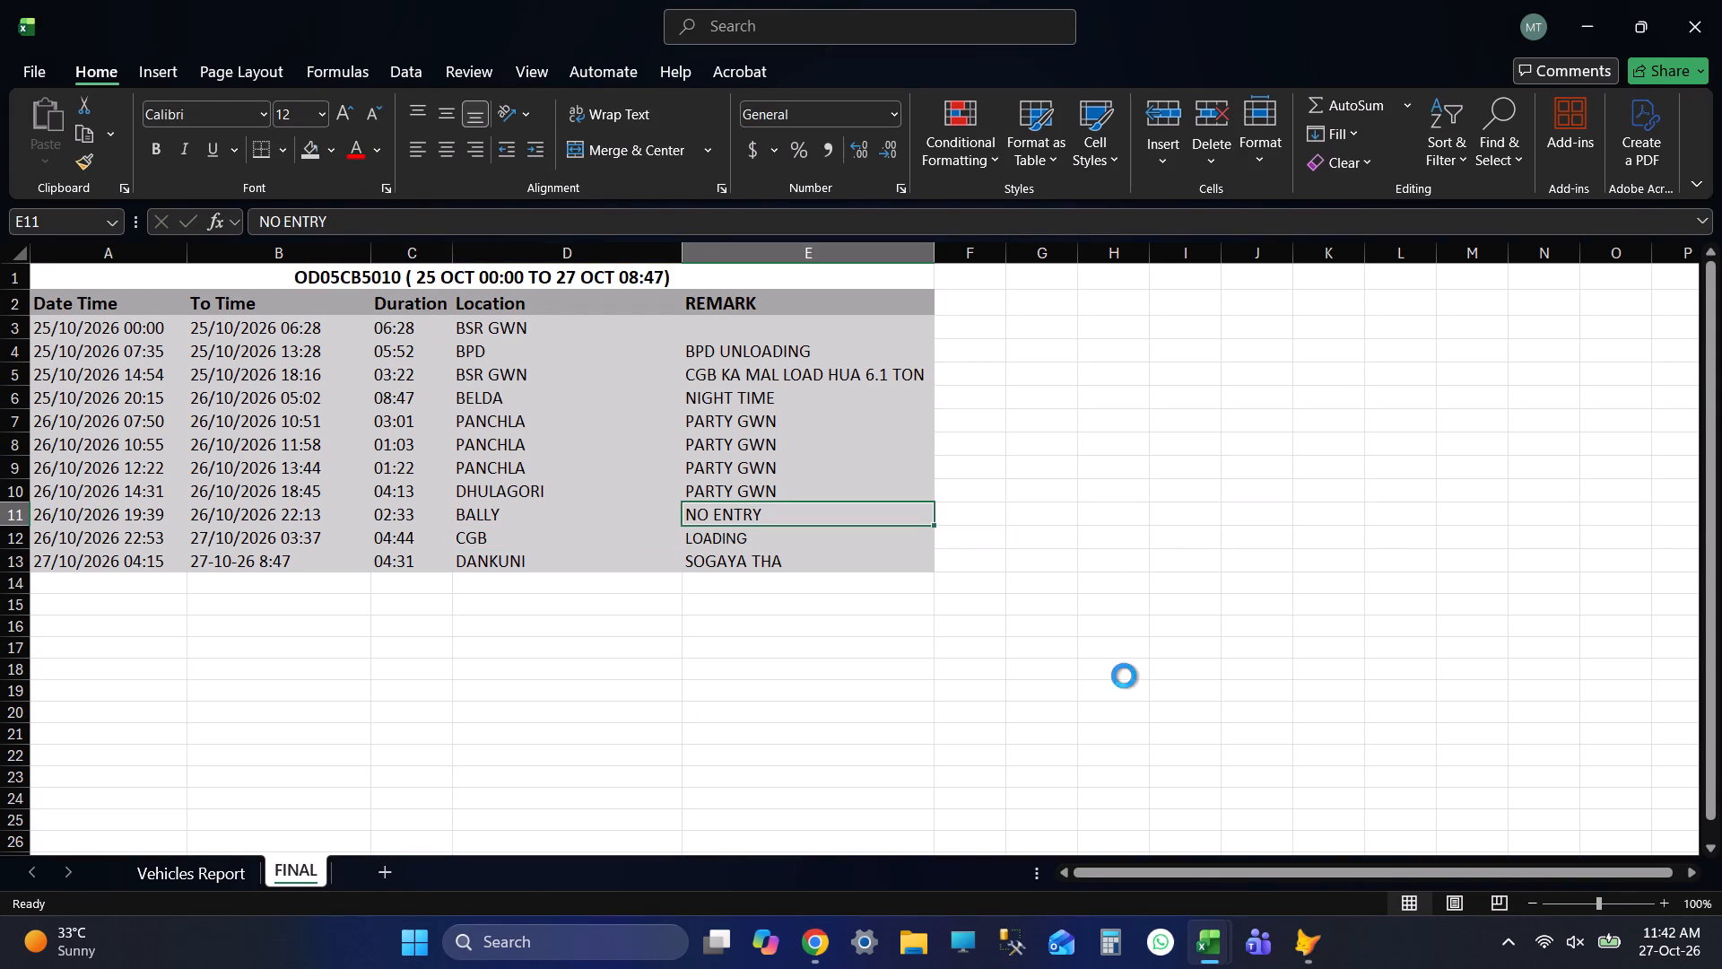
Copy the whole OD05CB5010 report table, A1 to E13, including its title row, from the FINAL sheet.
left_click_drag(248, 276, 362, 591)
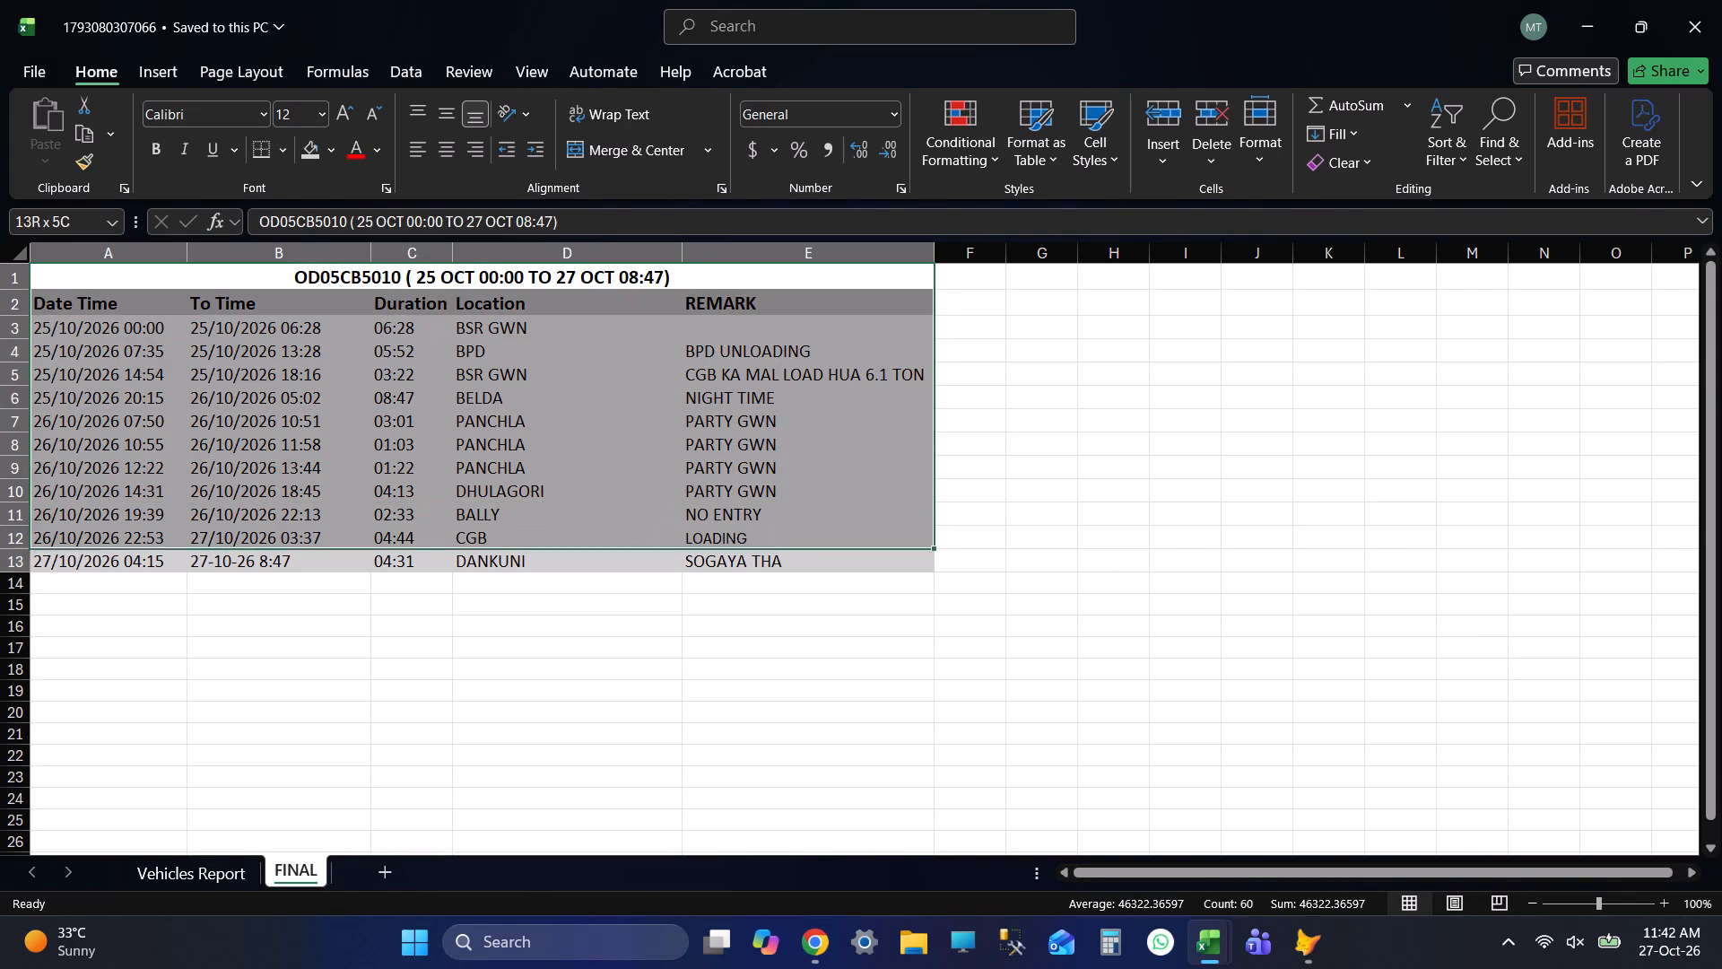
left_click_drag(362, 591, 398, 554)
scroll(1223, 521, "up", 3)
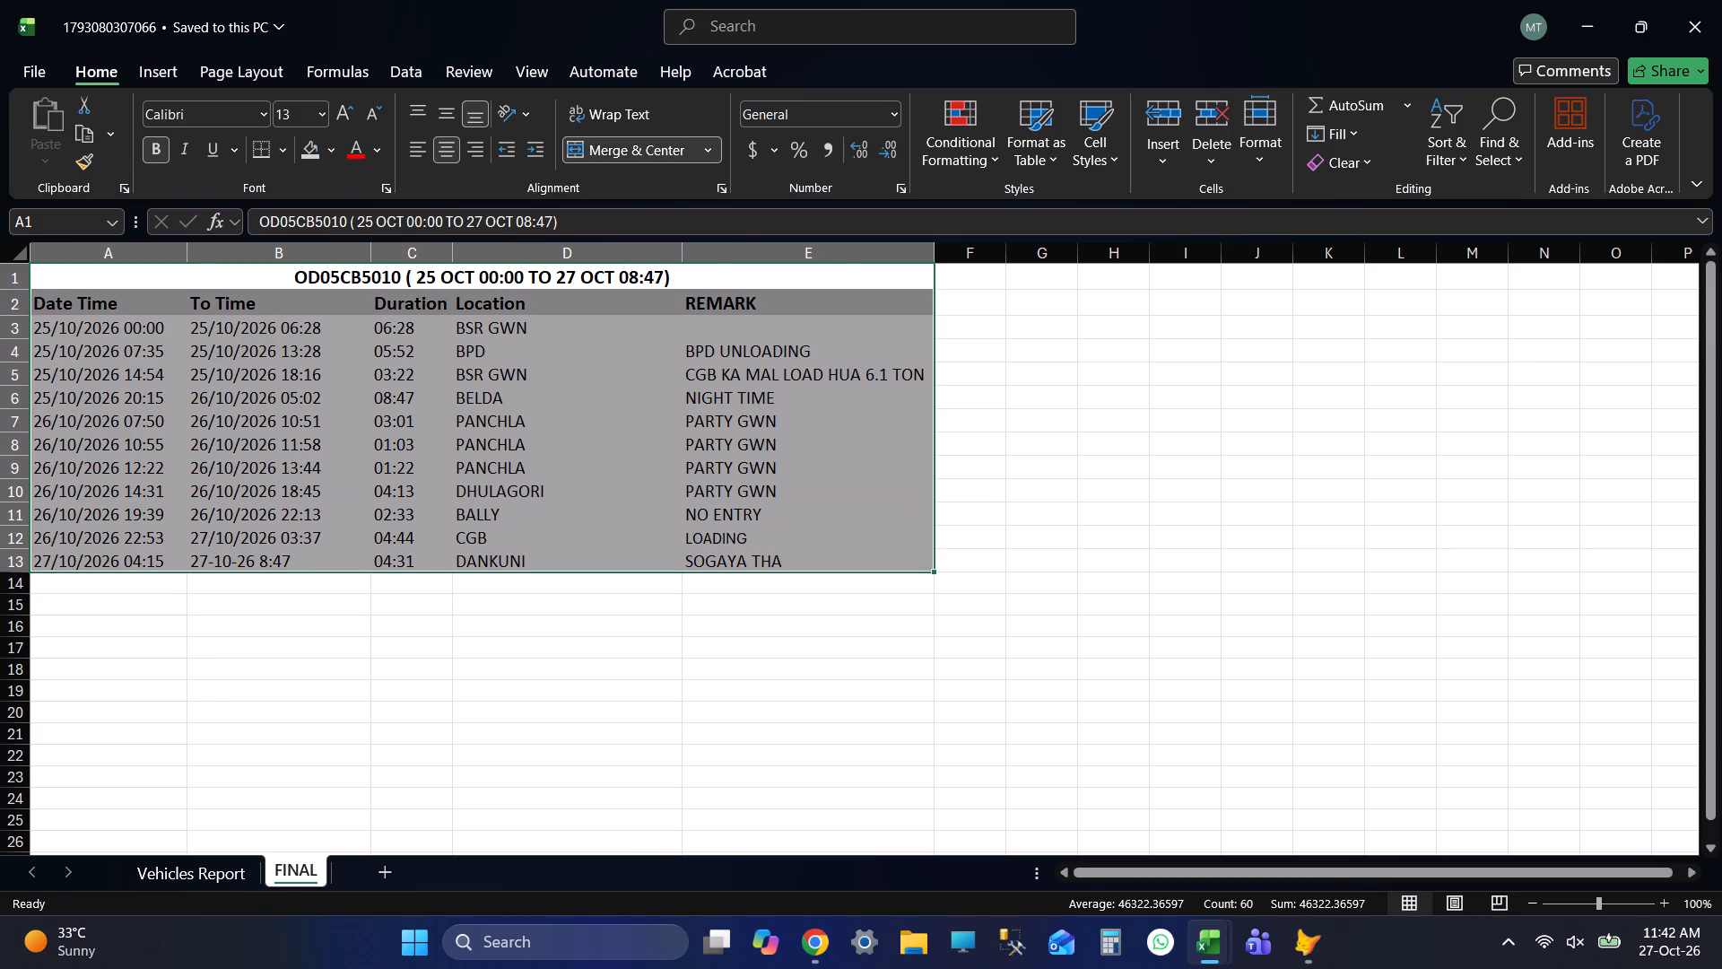
key("ctrl+c")
key("ctrl+c")
key("ctrl+c")
key("ctrl+c")
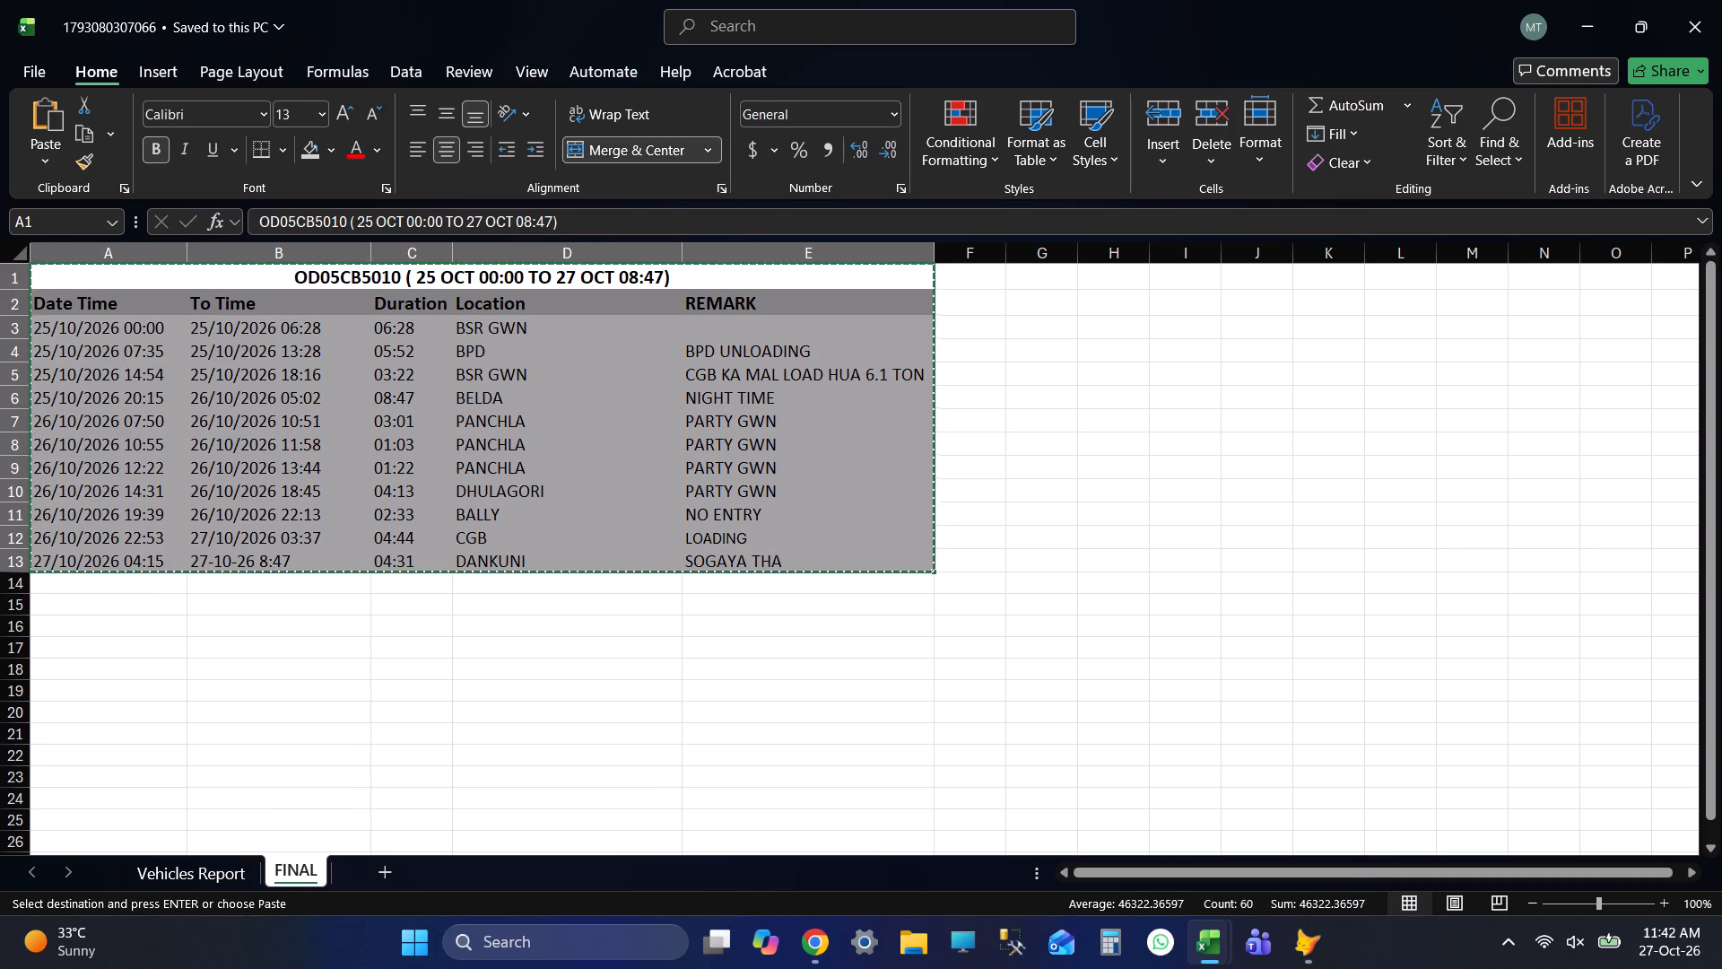
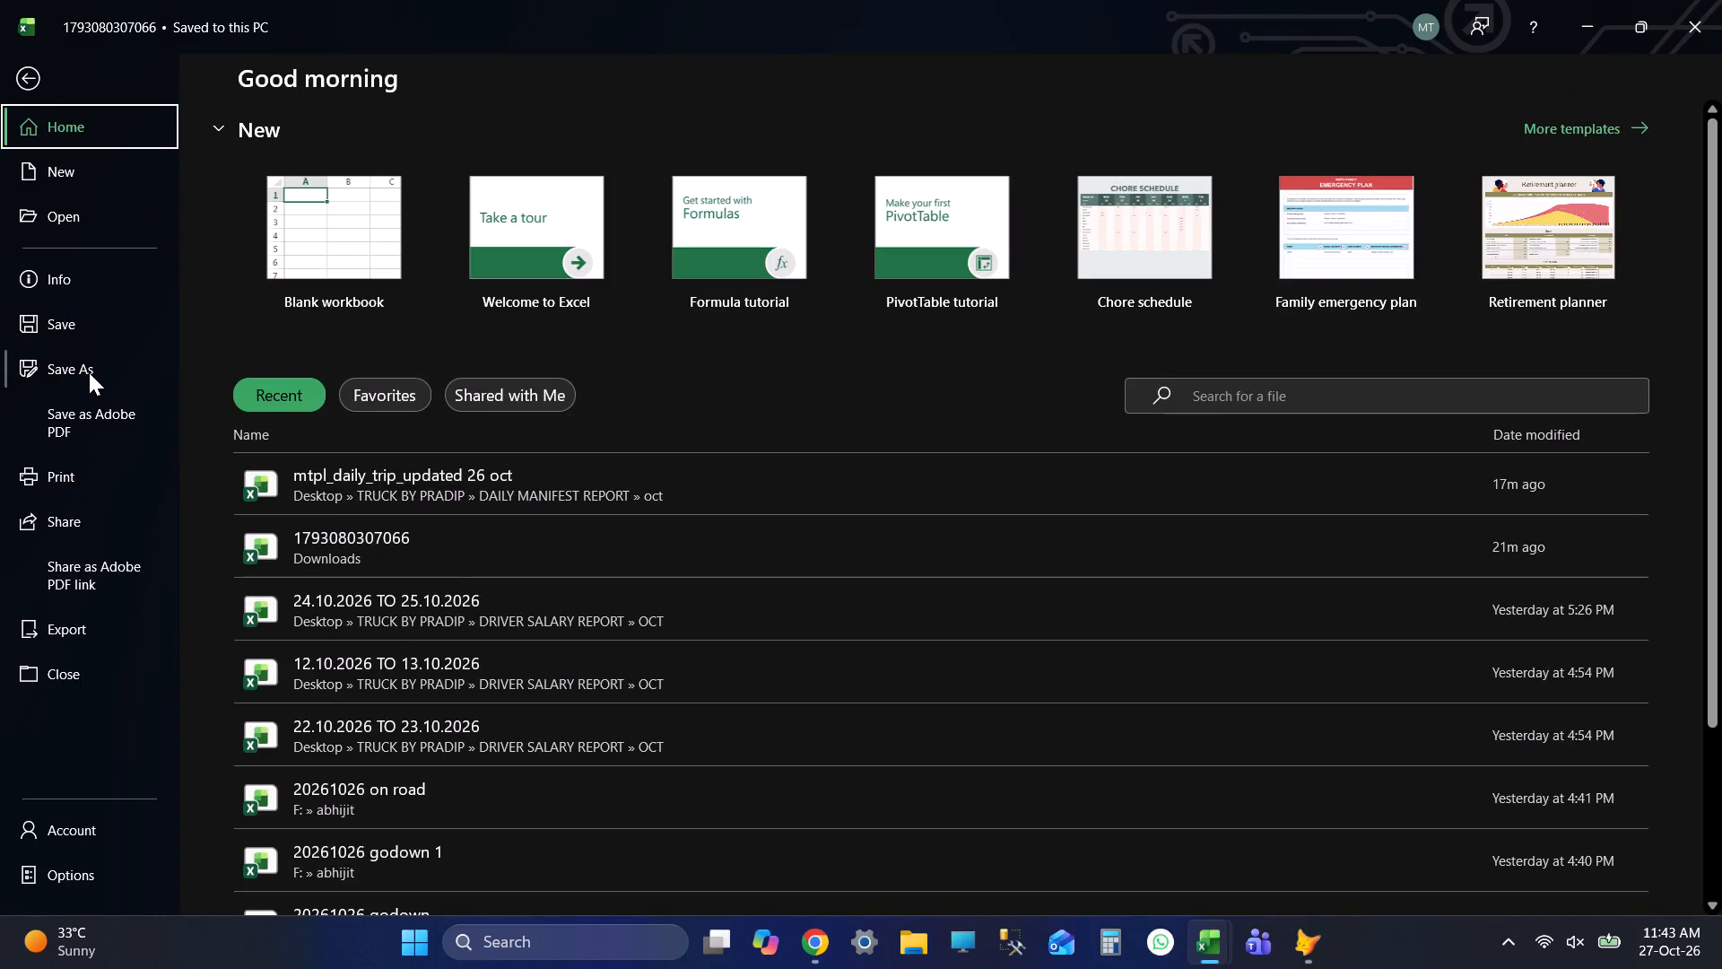
Save the stoppage report workbook under the name HOLTAGE in the Desktop folder TRUCK BY PRADIP, as an Excel Workbook.
left_click(89, 372)
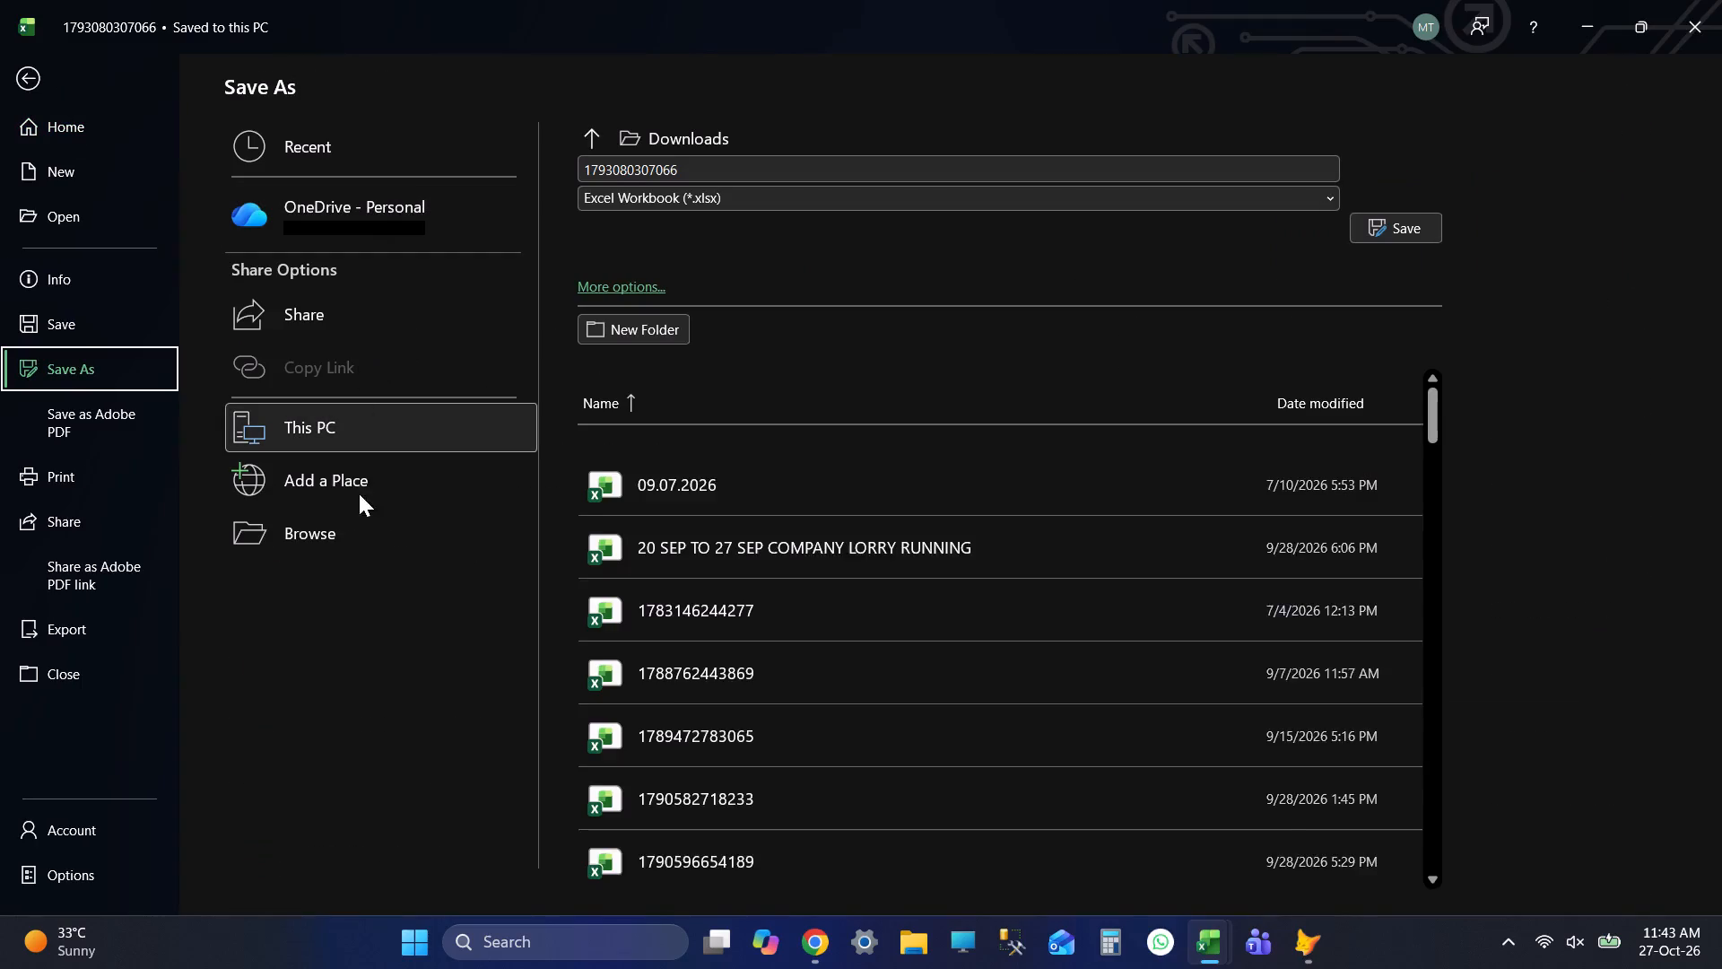
double_click(357, 423)
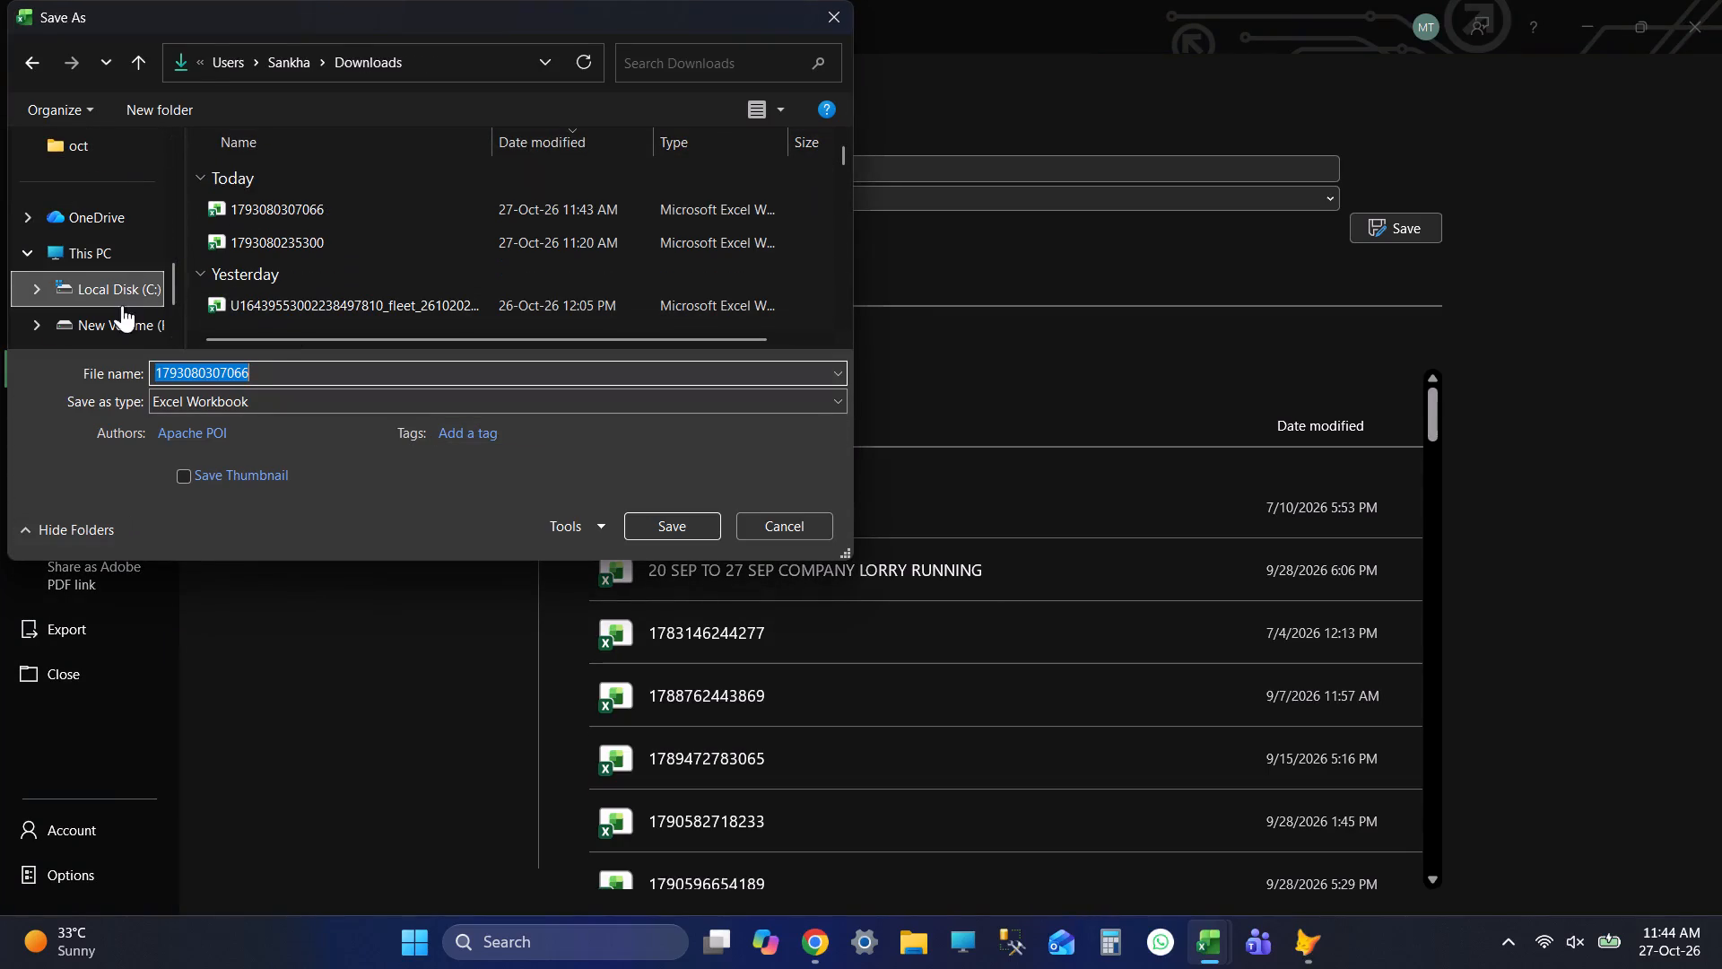
left_click_drag(176, 278, 170, 154)
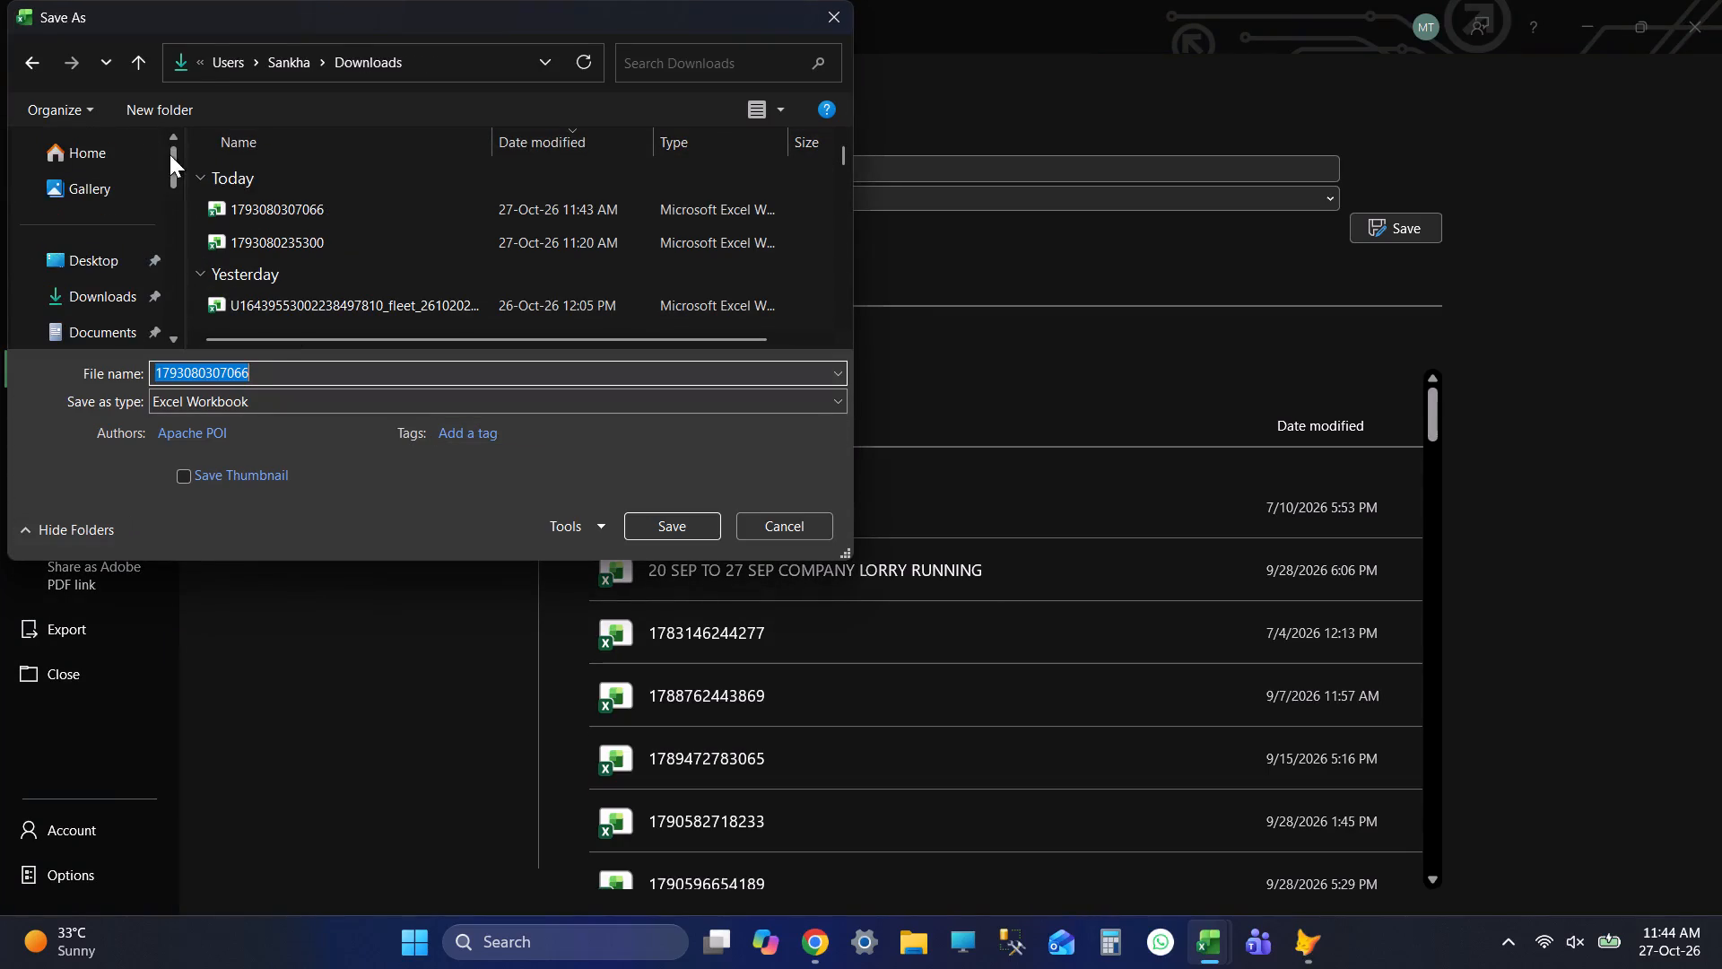
left_click_drag(170, 154, 176, 152)
left_click(122, 258)
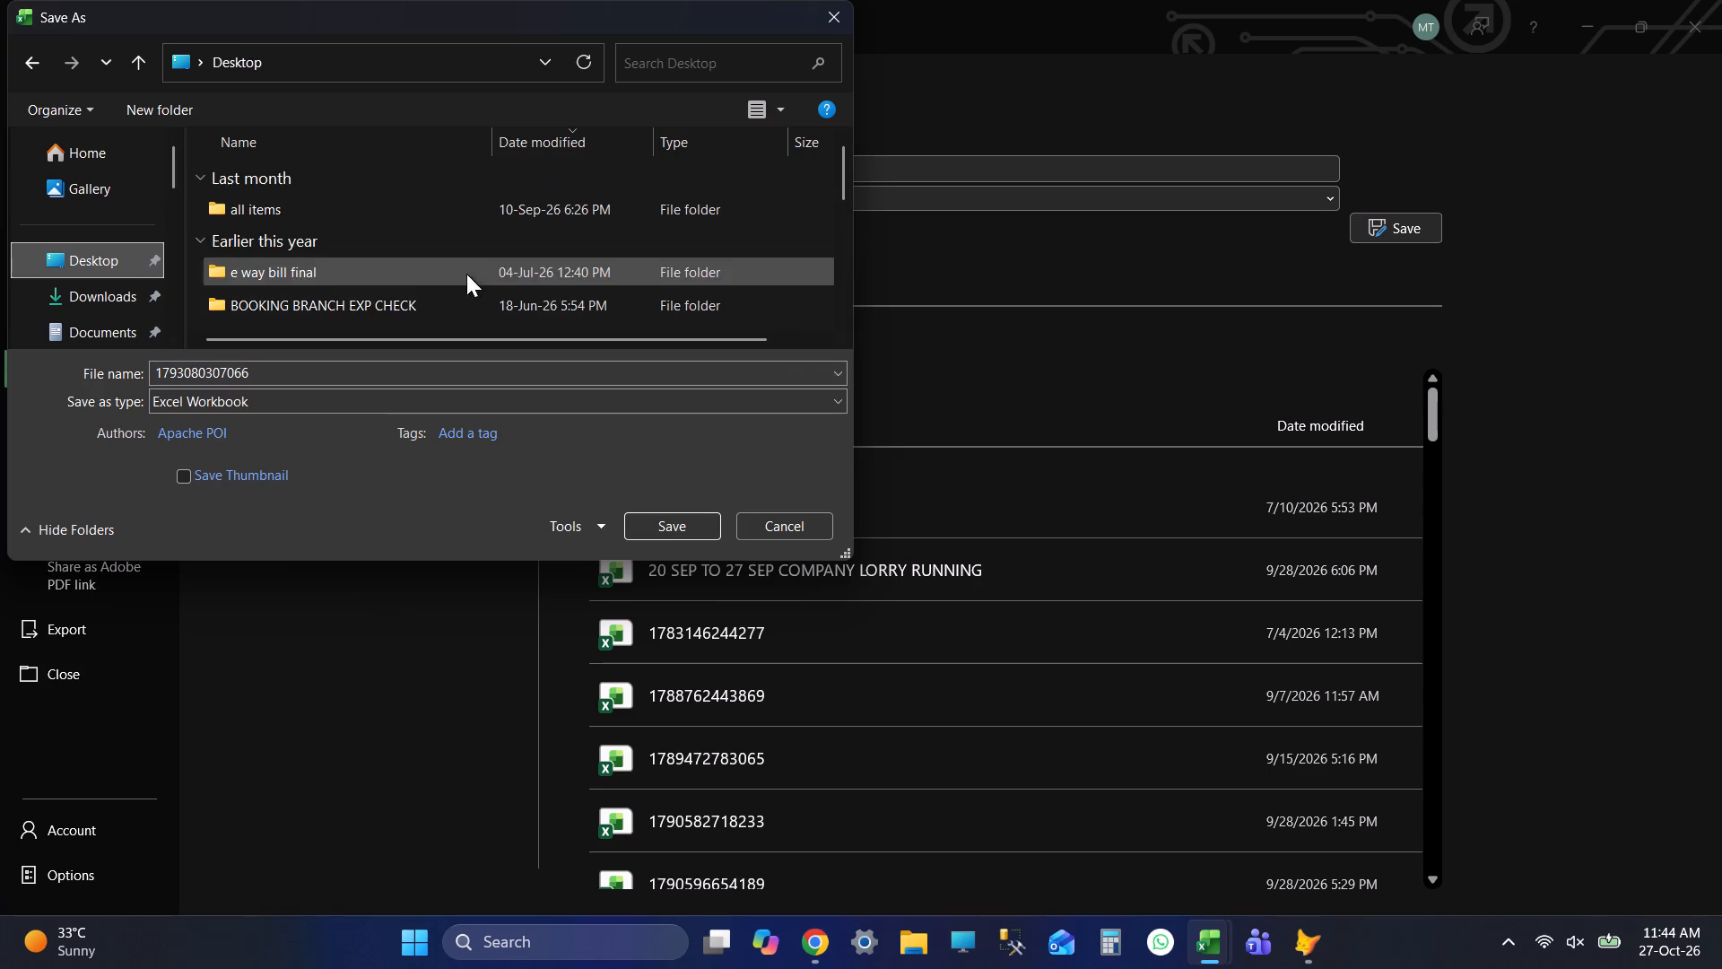
double_click(388, 200)
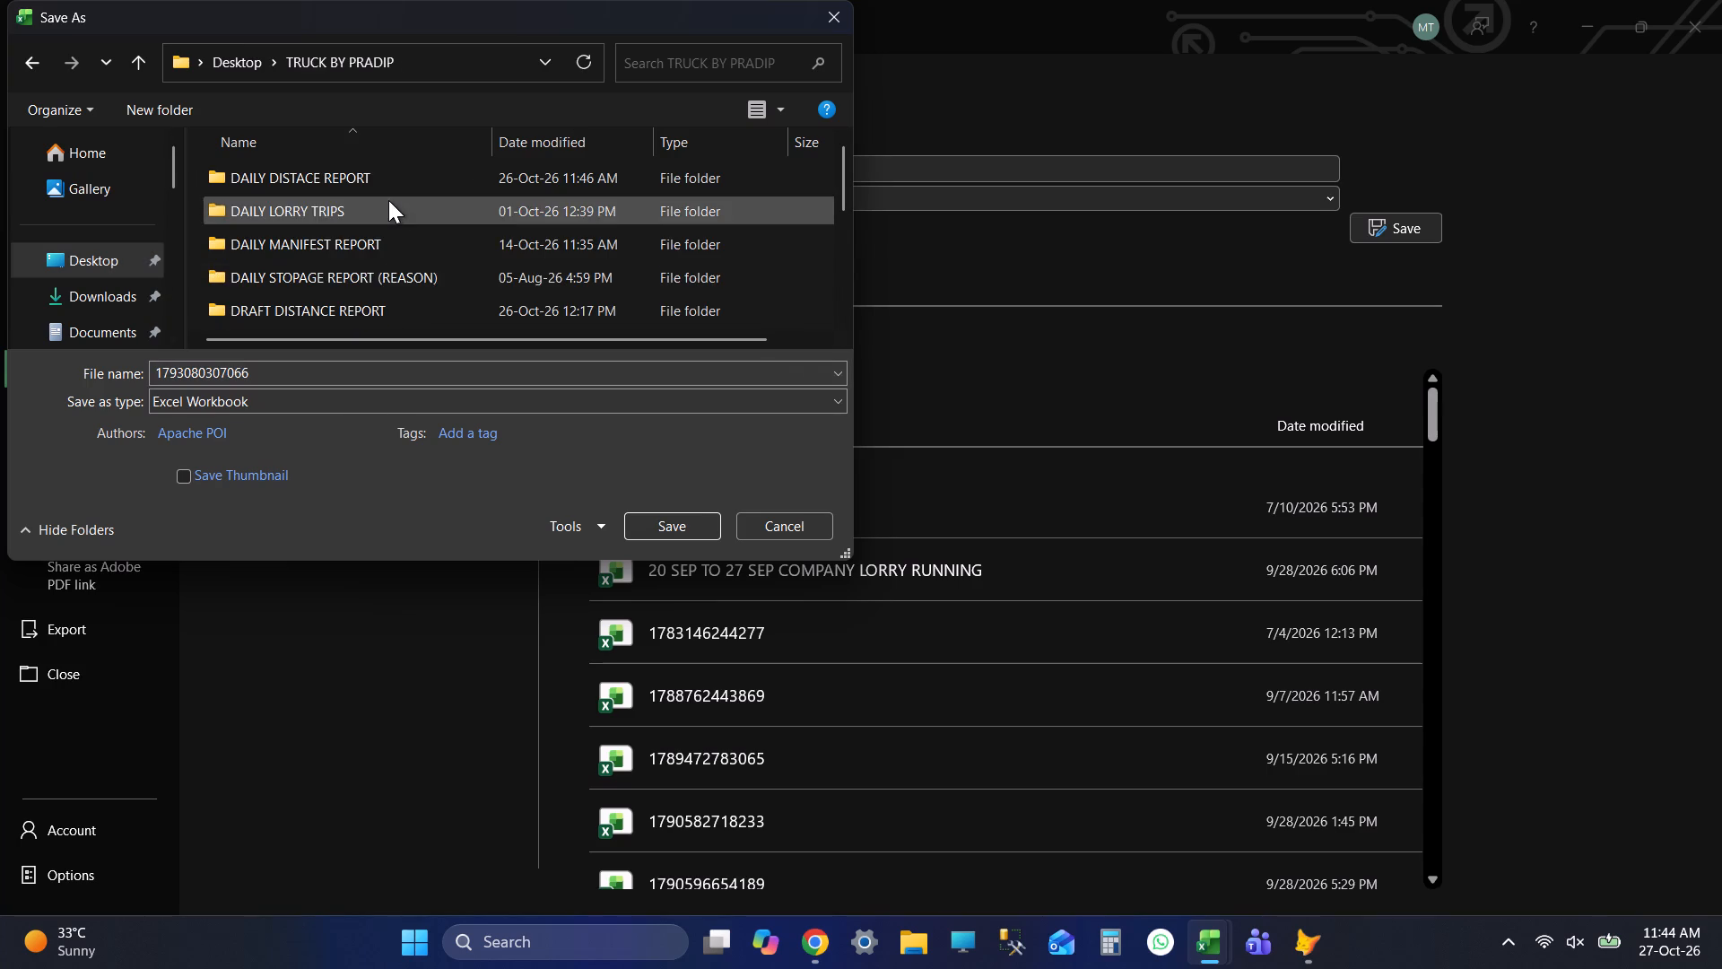
left_click(22, 60)
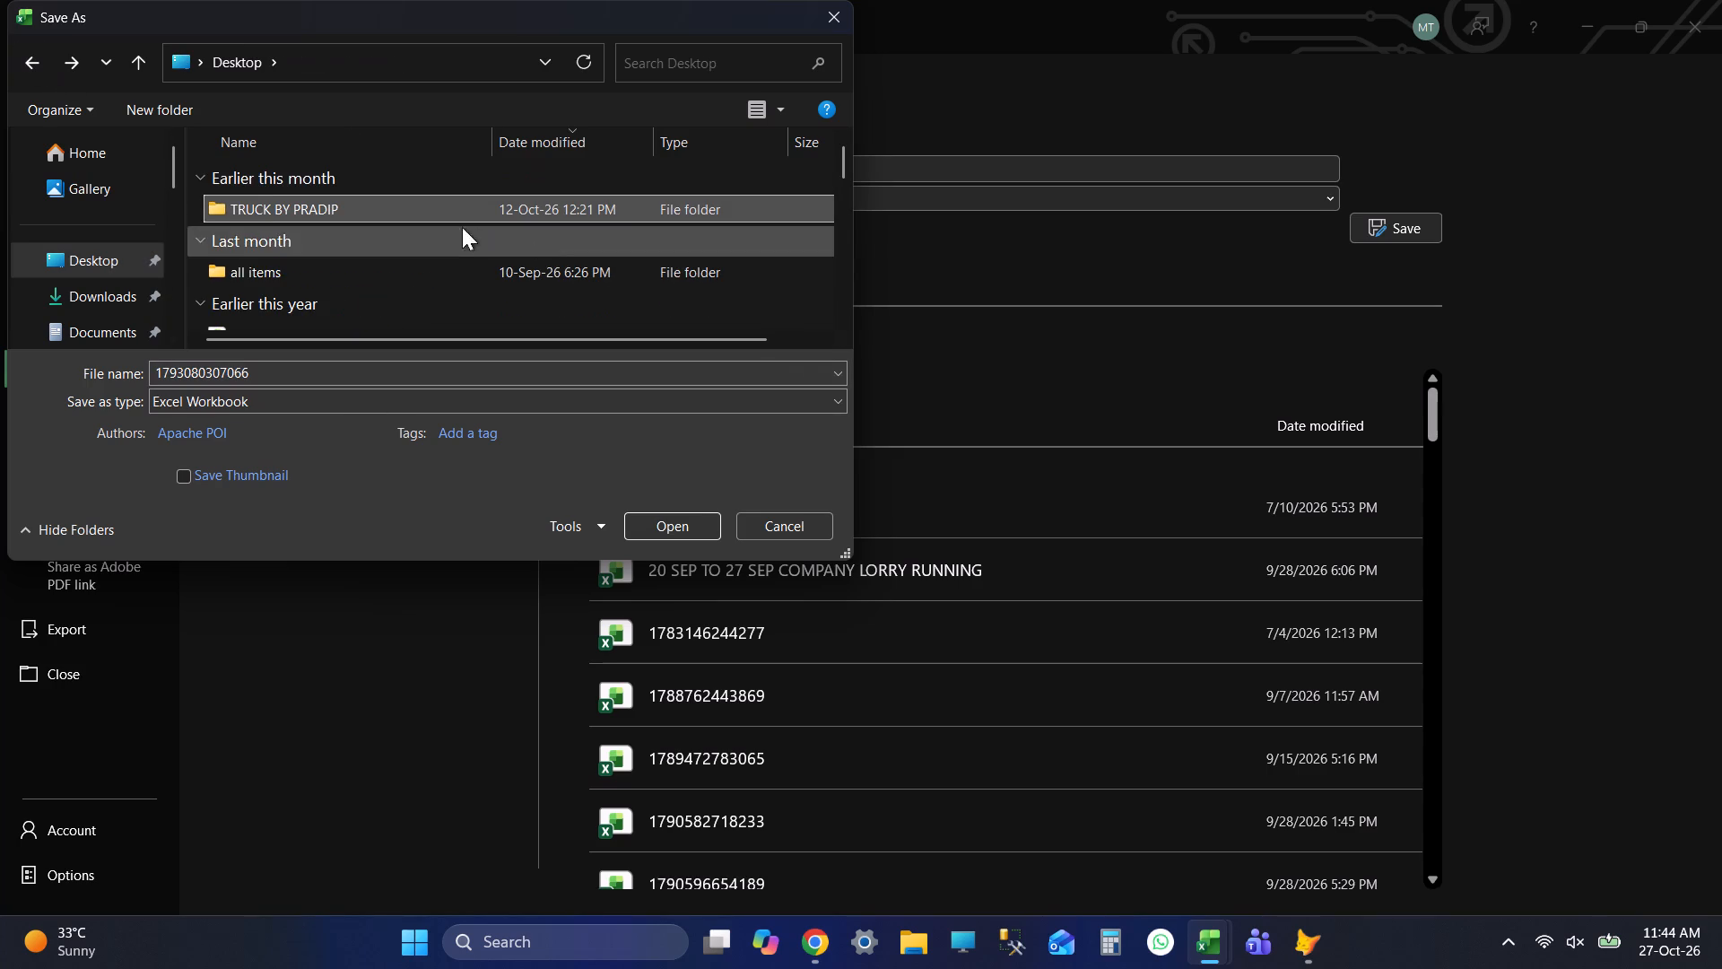
double_click(422, 210)
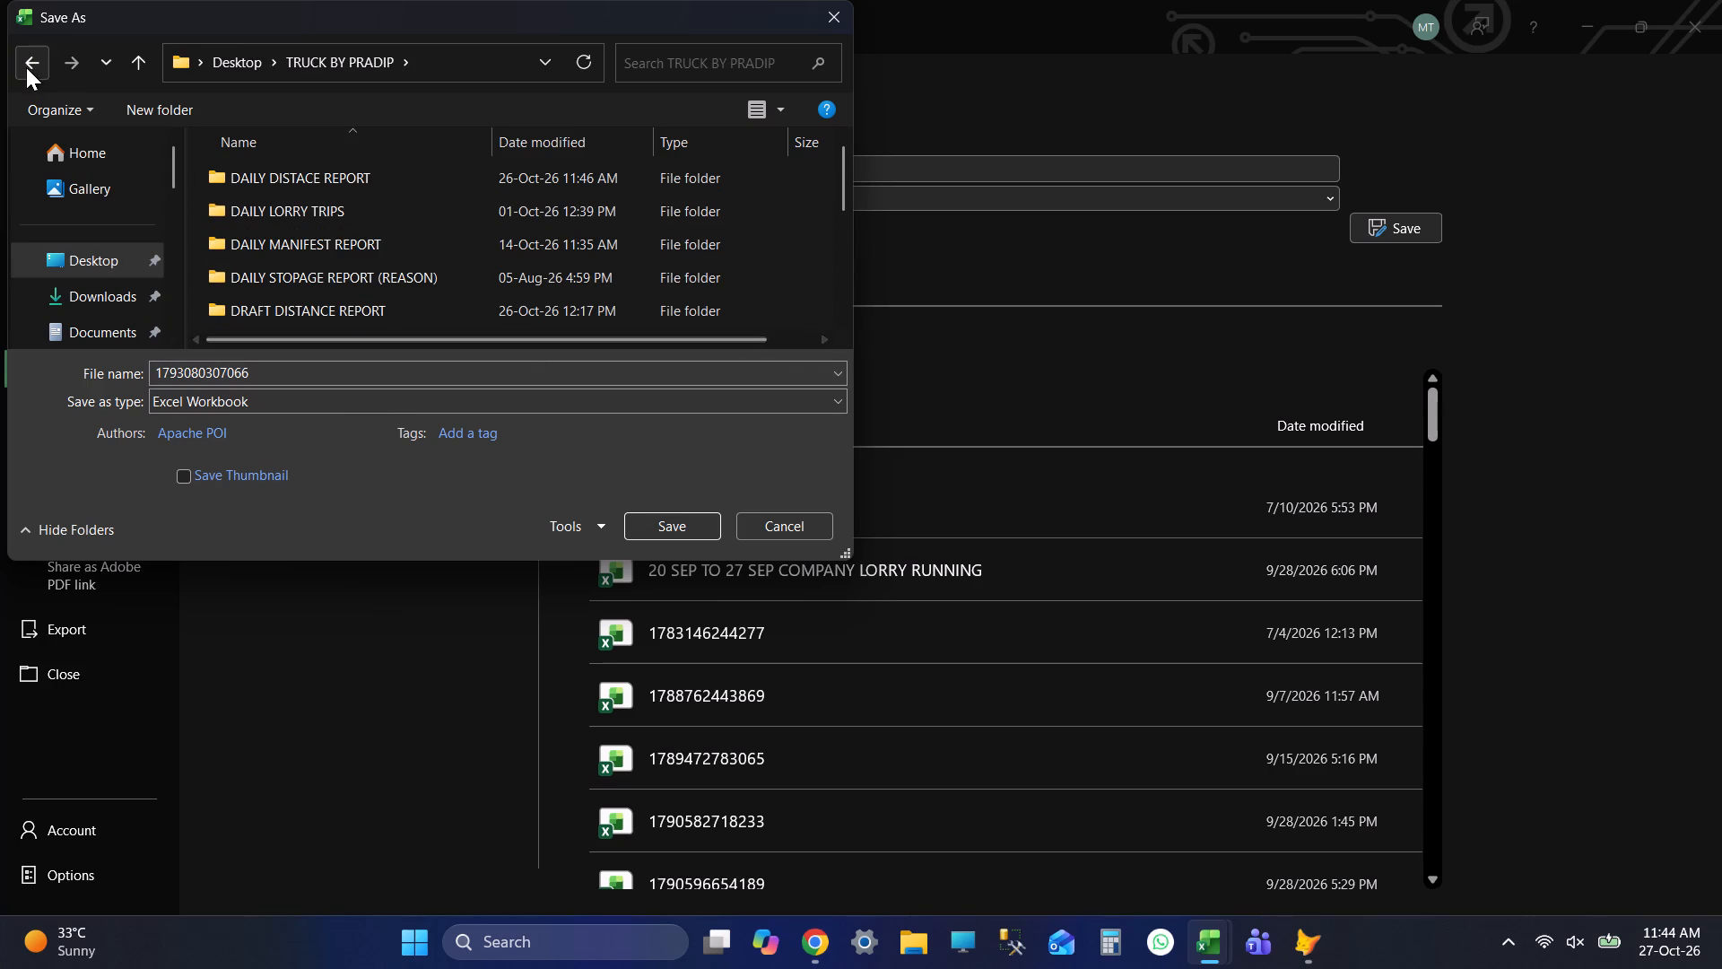
left_click(26, 65)
scroll(413, 246, "down", 1)
scroll(413, 244, "up", 5)
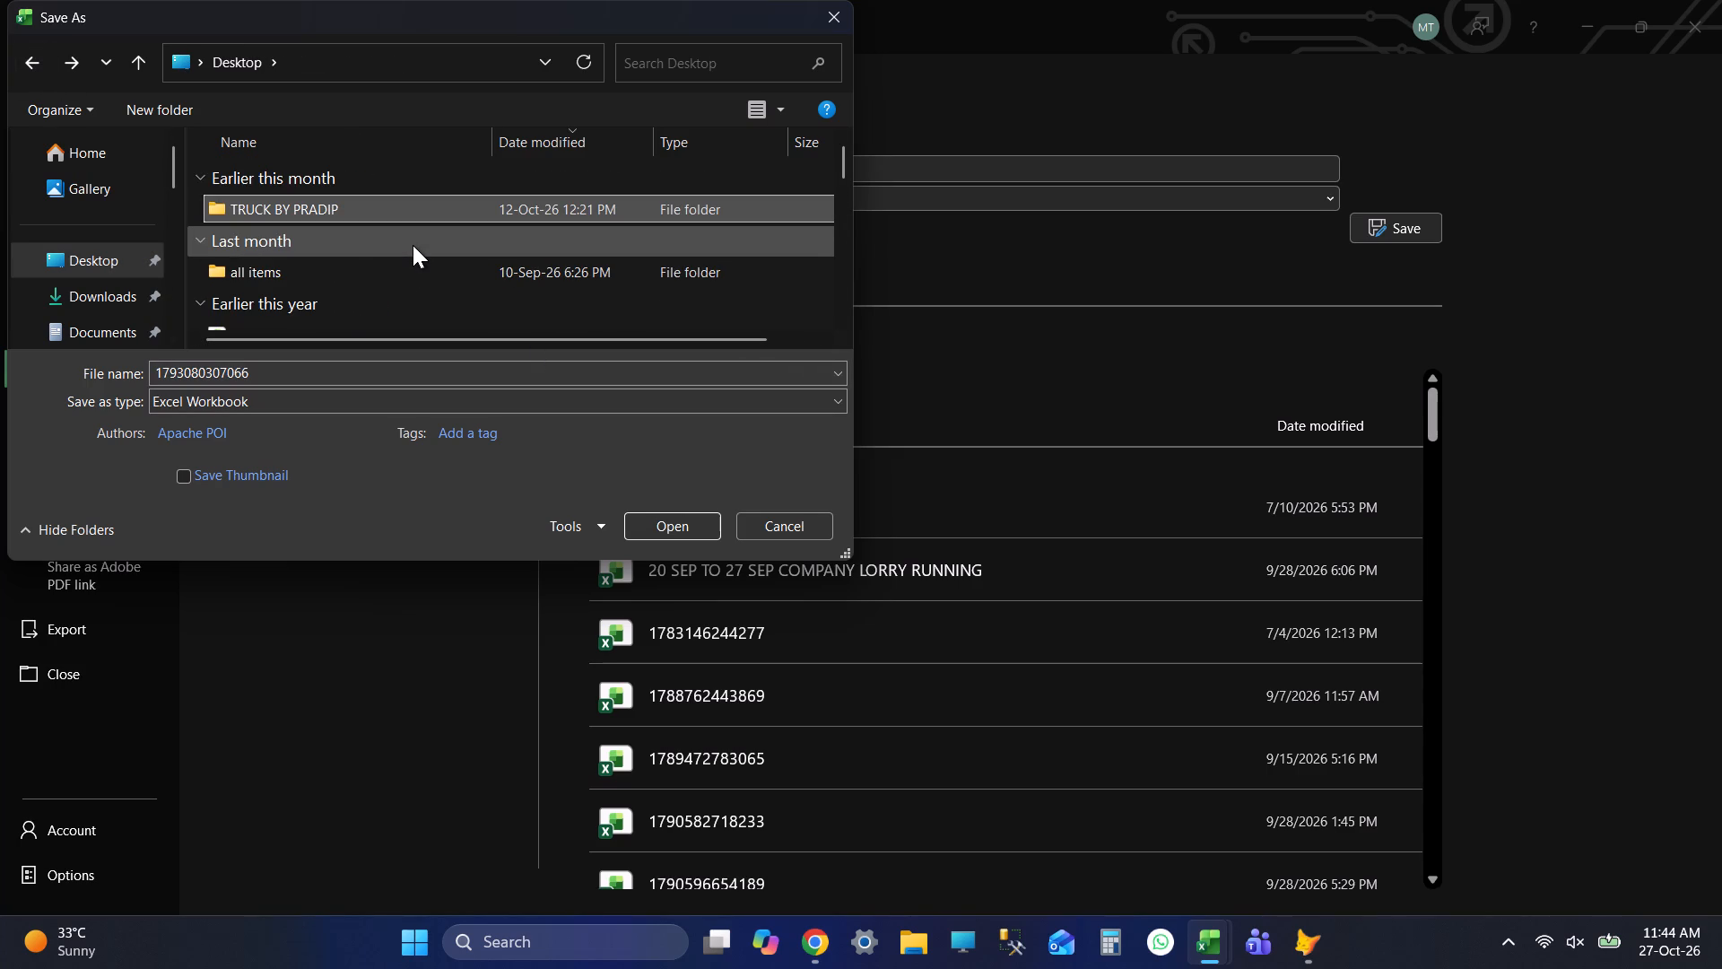
double_click(358, 212)
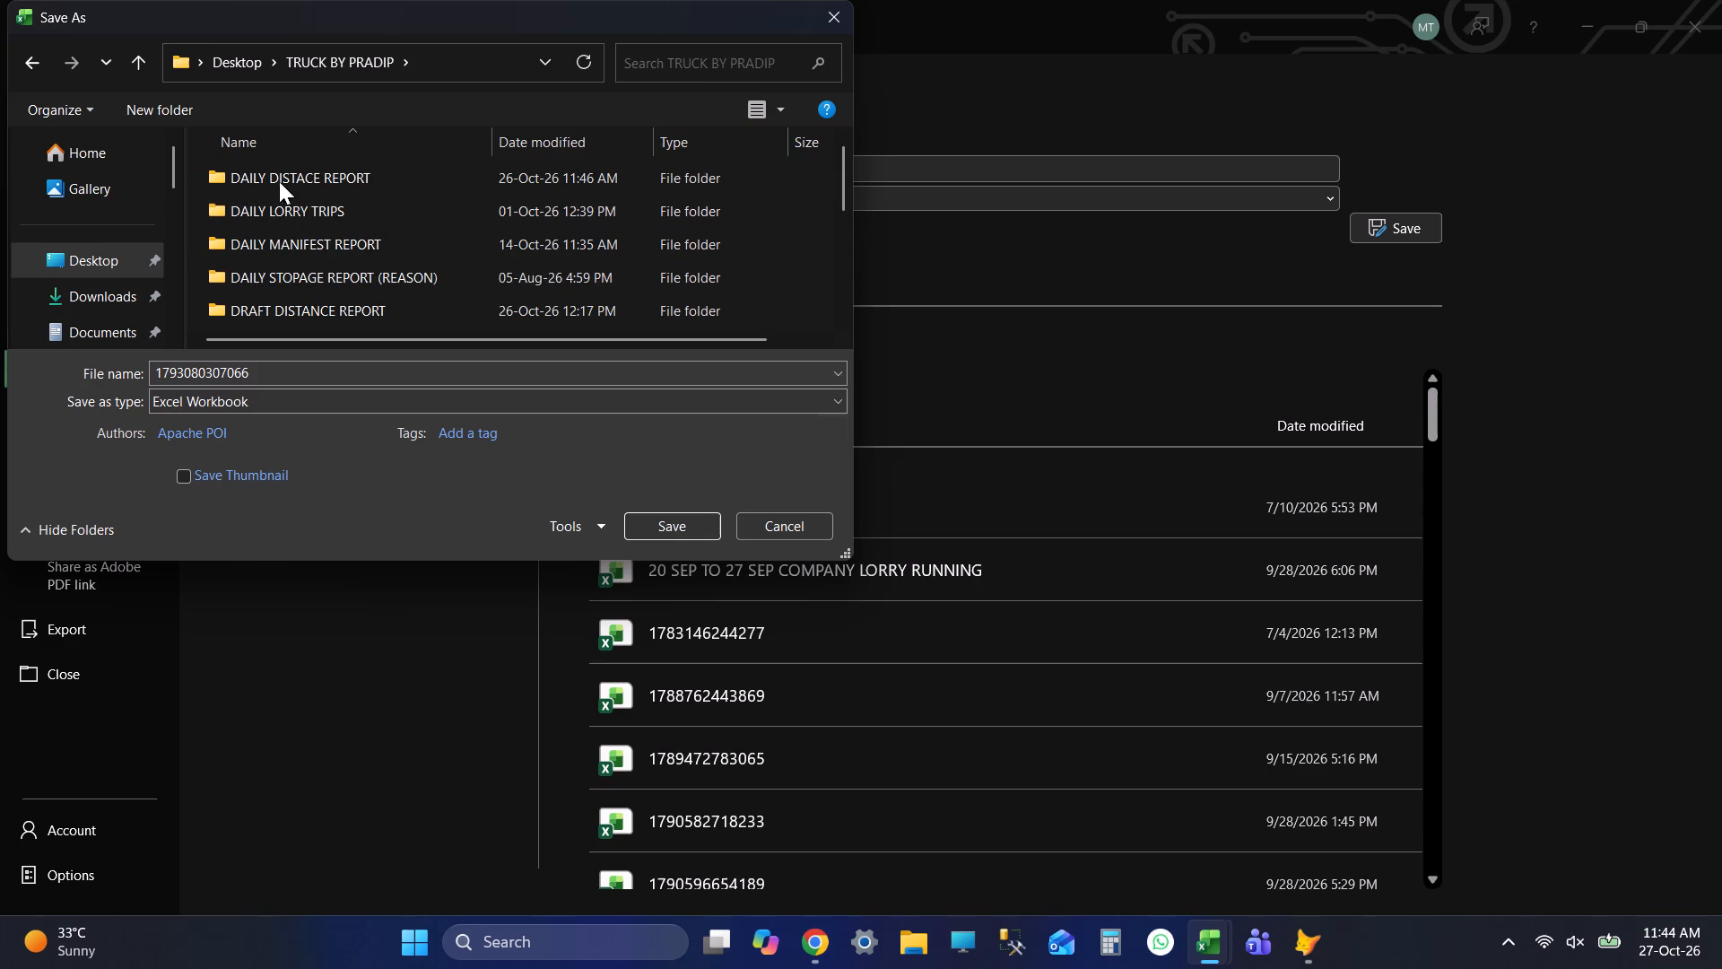
left_click(294, 363)
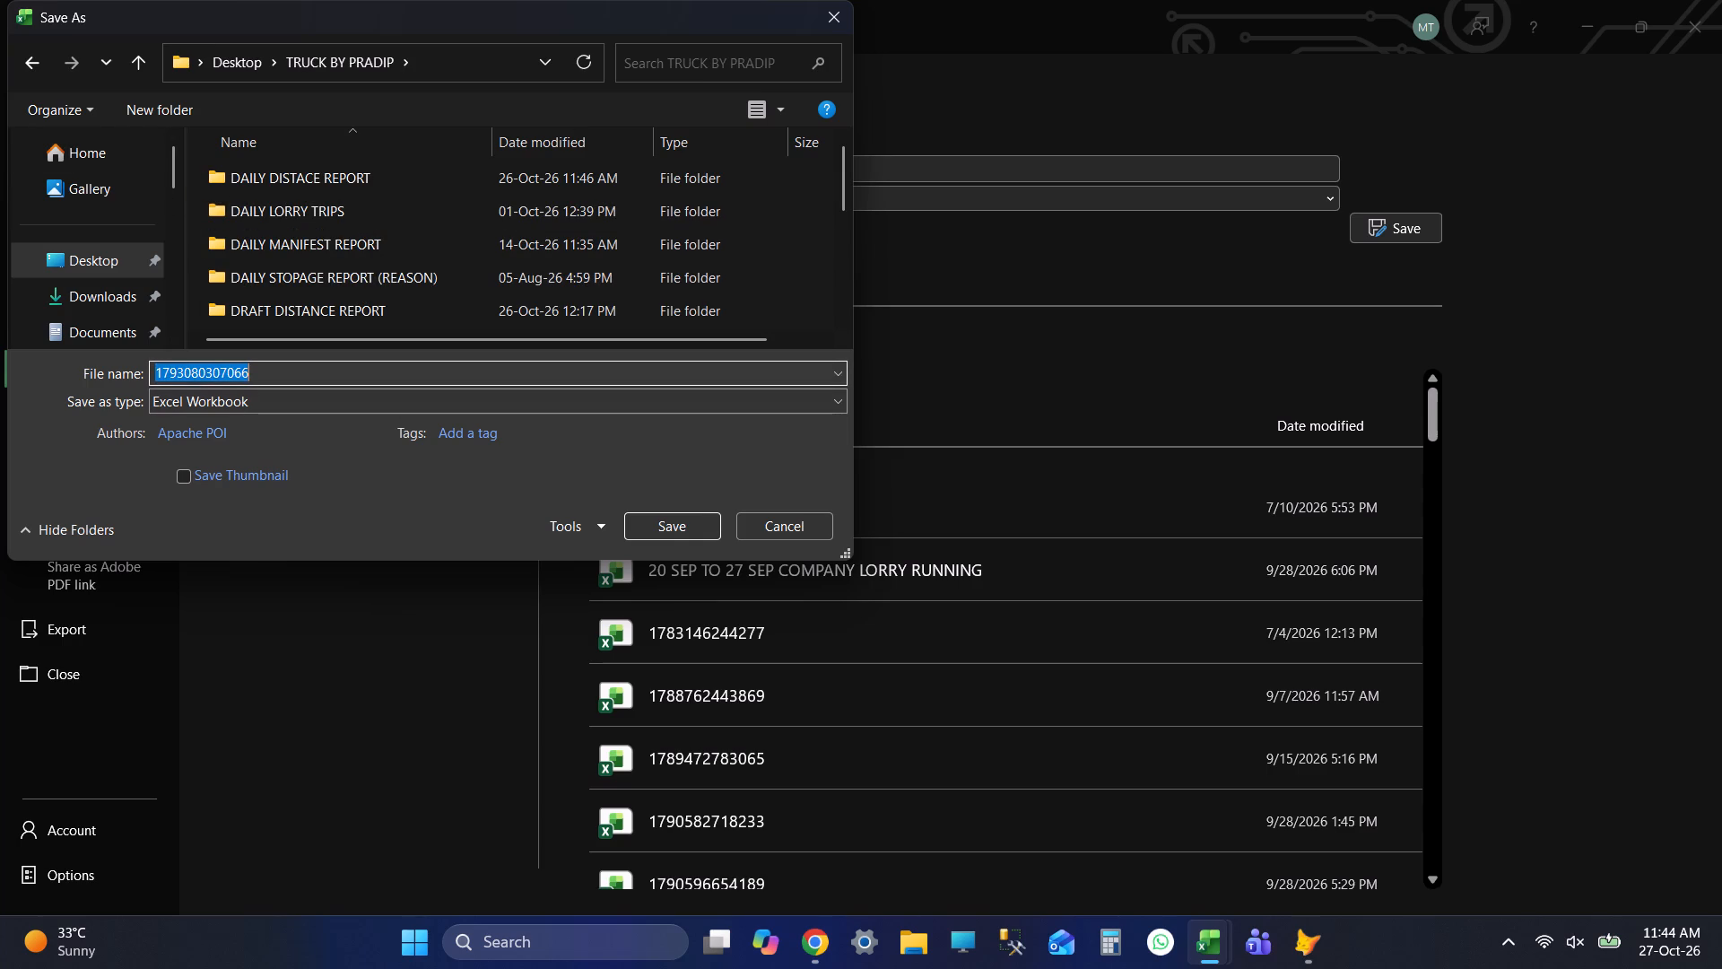
key("BackSpace")
type("HOLTAGE")
key("Return")
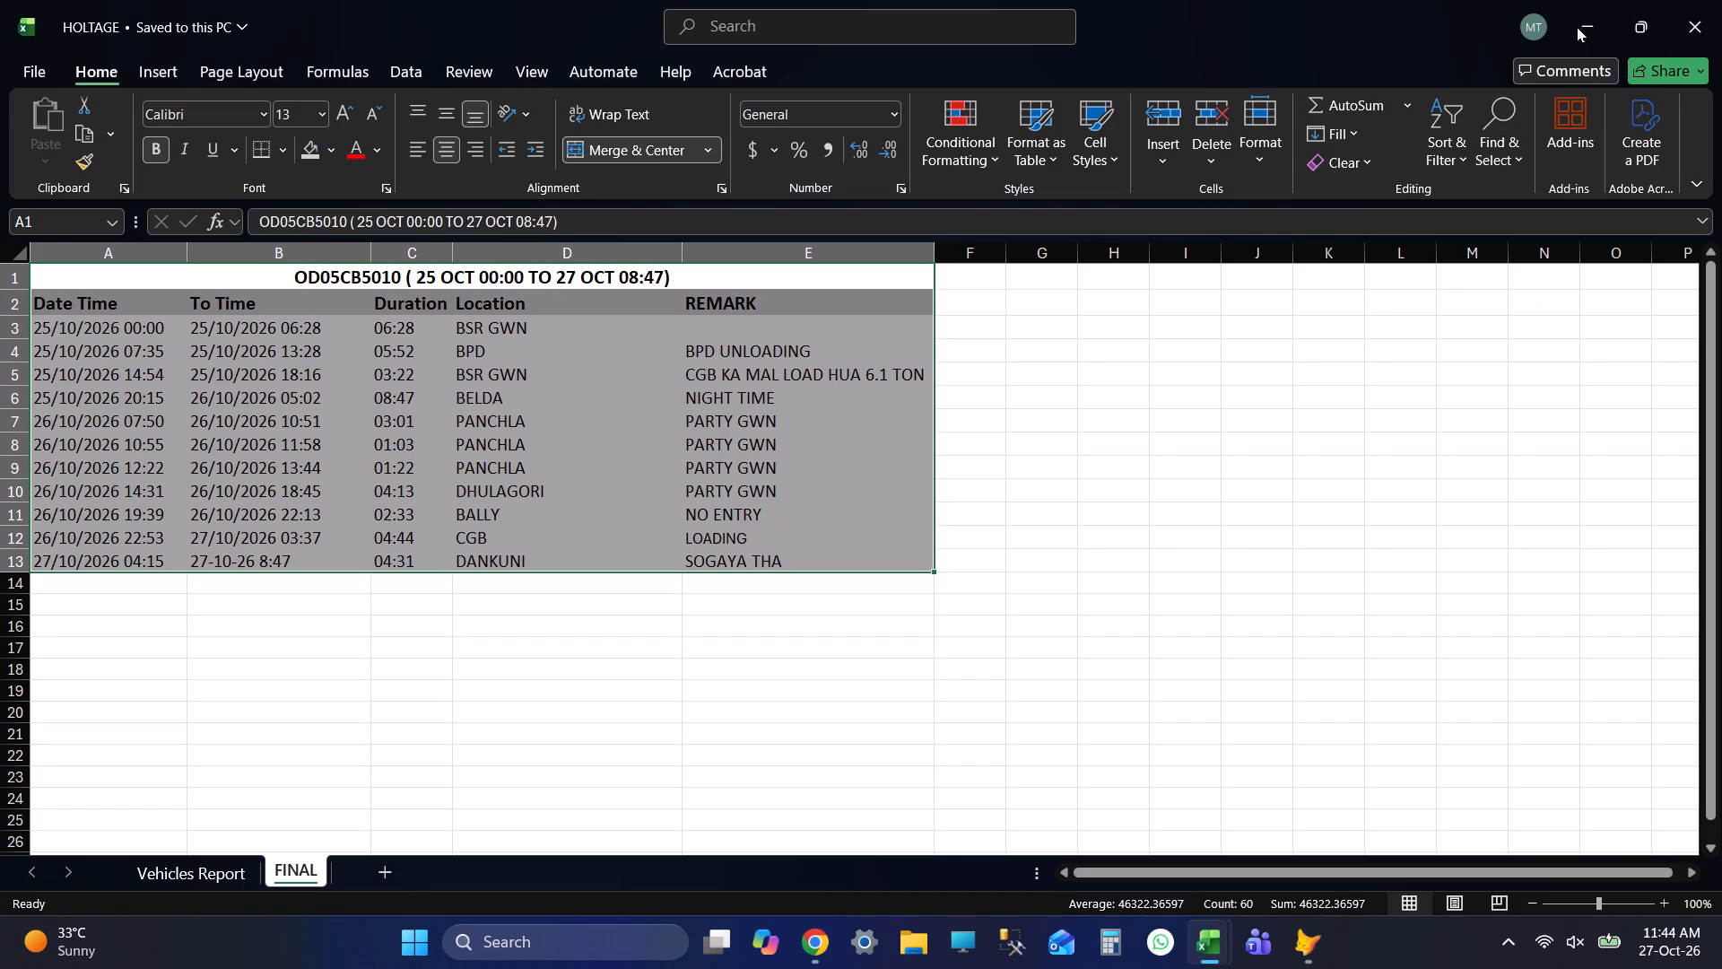
Close the HOLTAGE workbook.
left_click(1721, 0)
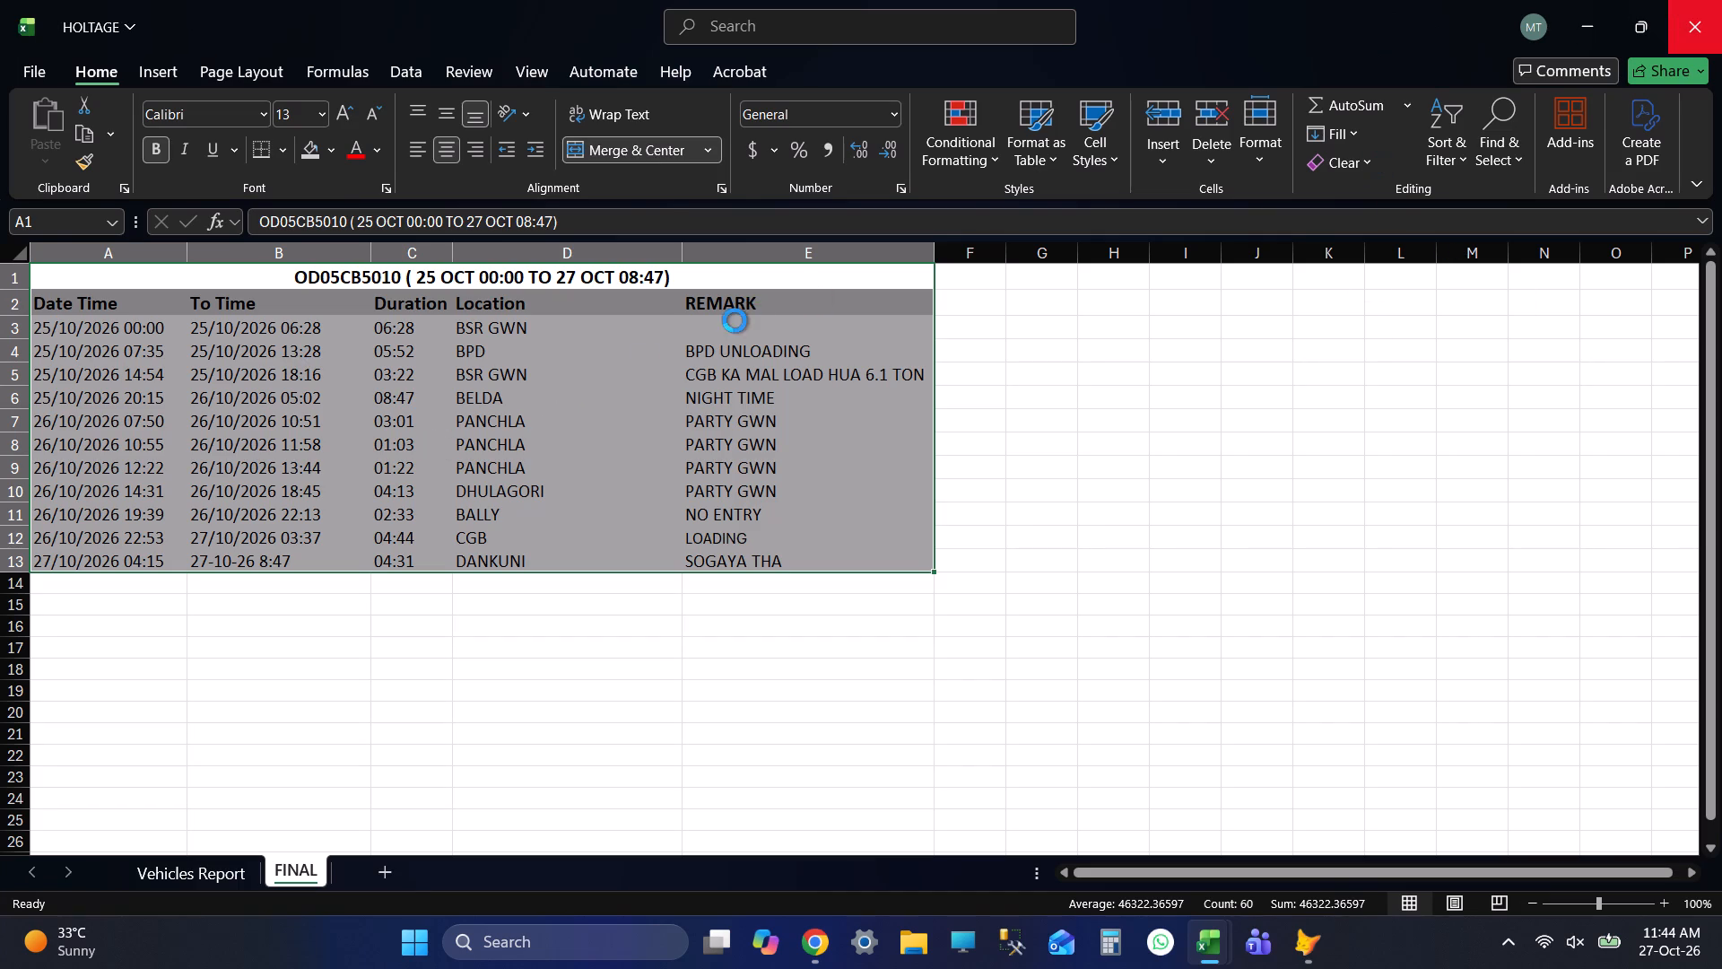
Save the mtpl_daily_trip_updated 26 oct workbook, open on its BSR (BALASORE) sheet.
left_click(813, 426)
key("ctrl+s")
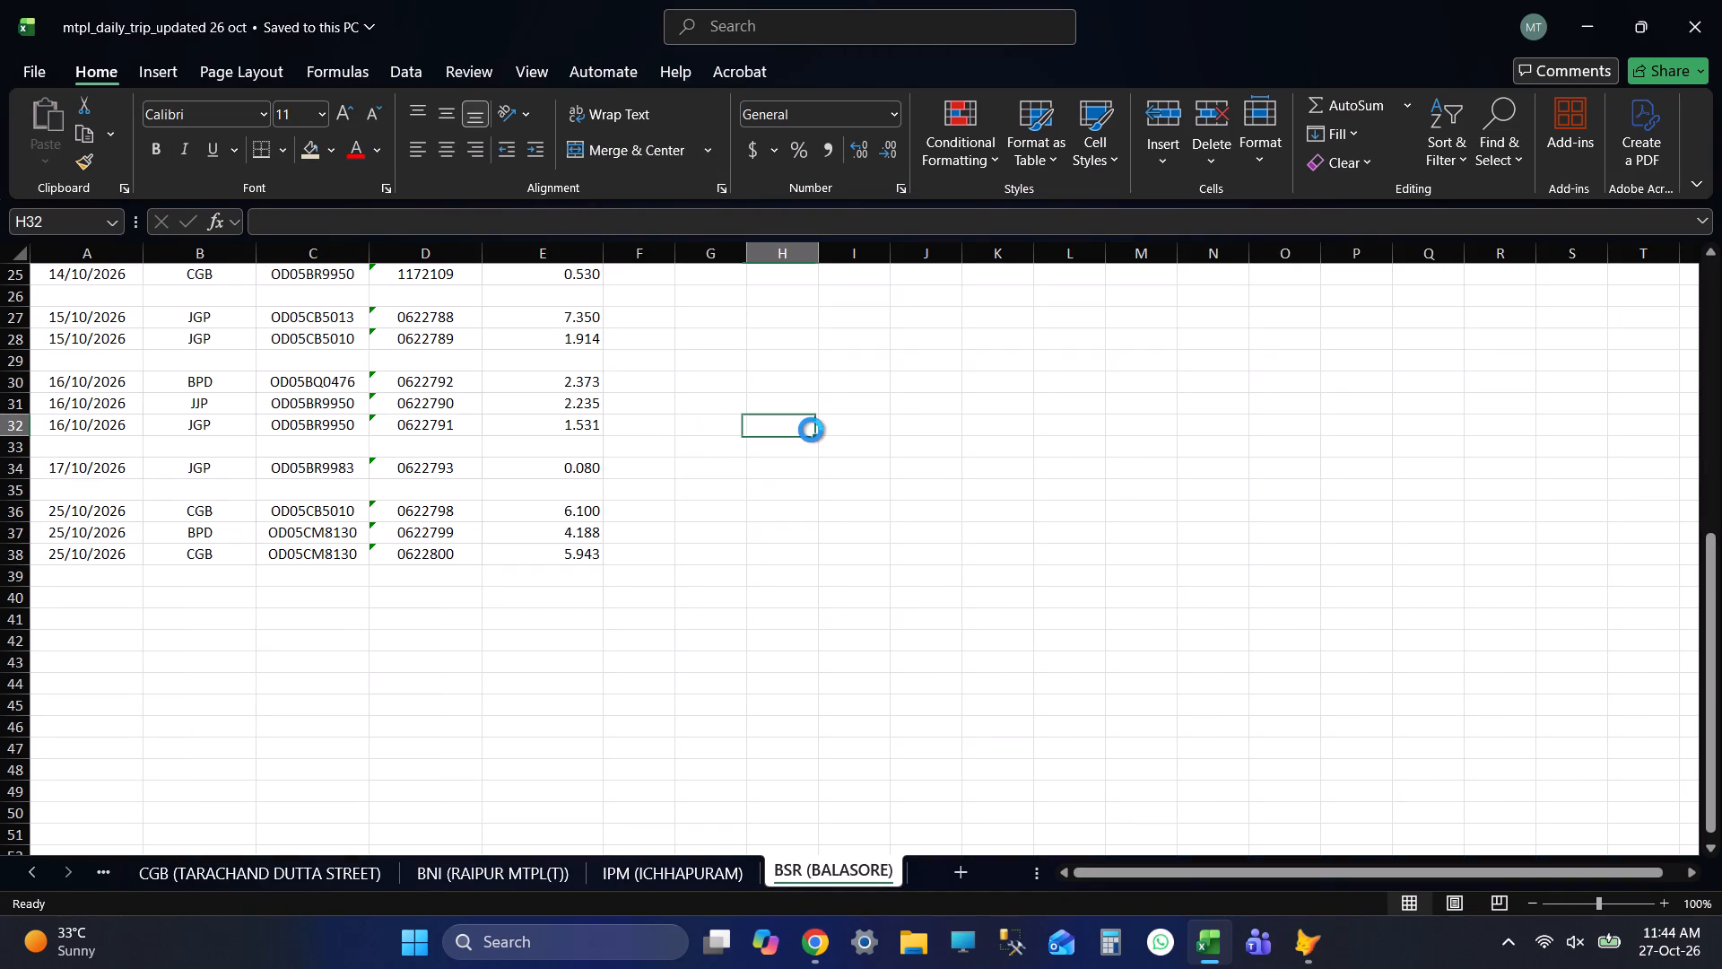
key("ctrl+s")
key("ctrl+s")
key("ctrl+s")
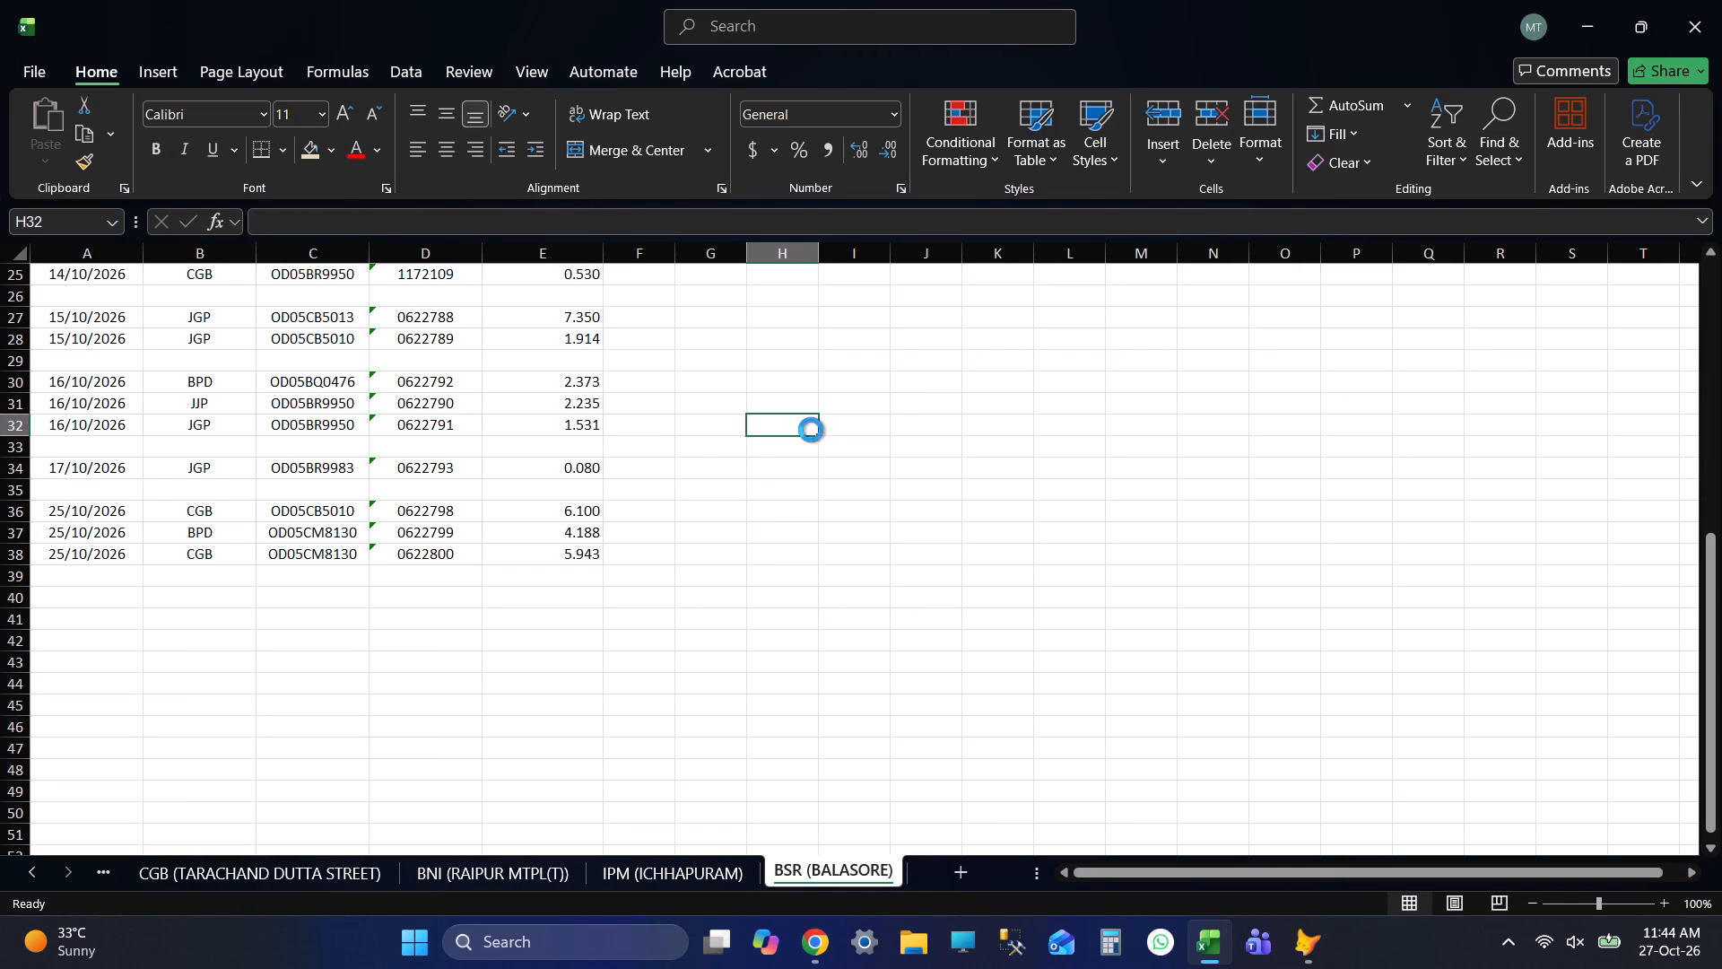